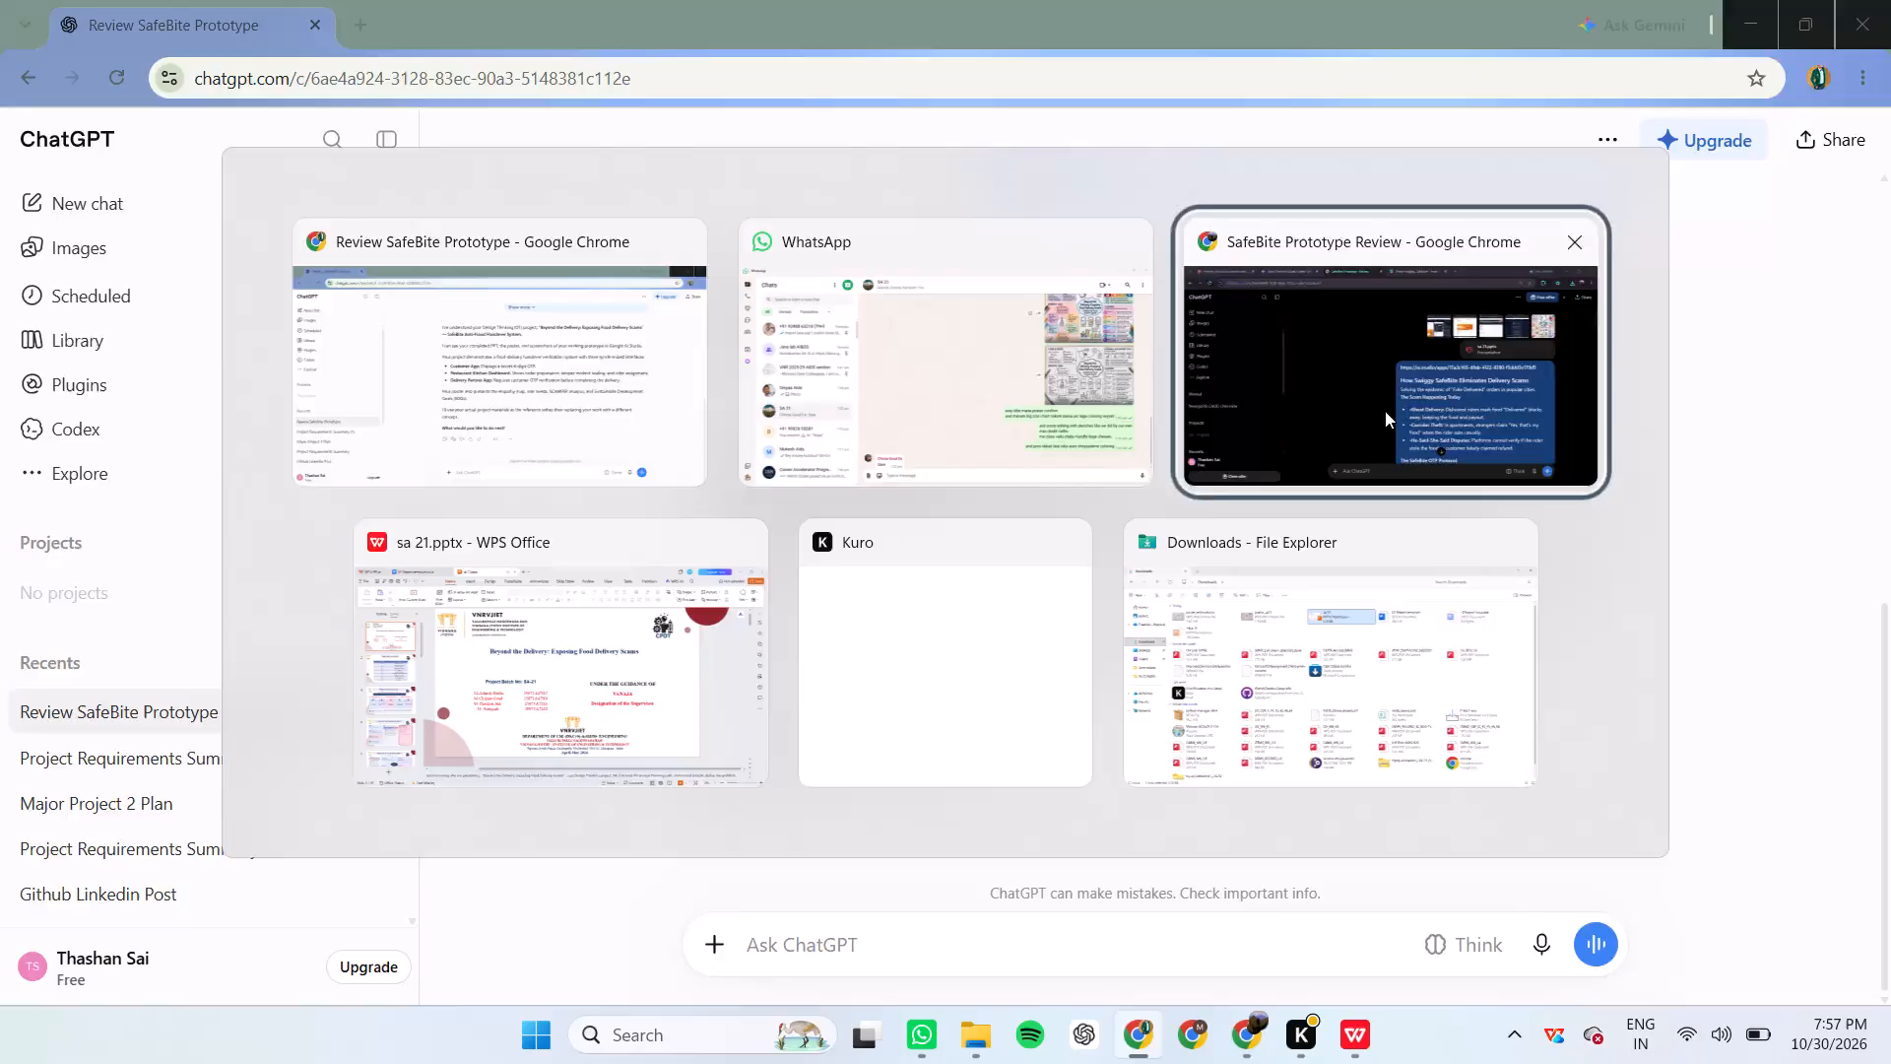
Copy the project report submission requirement message from the SafeBite Prototype Review chat into the message box of the Review SafeBite Prototype chat.
{"action": "scroll", "coordinate": [1411, 570], "scroll_direction": "down", "scroll_amount": 4}
{"action": "scroll", "coordinate": [1665, 556], "scroll_direction": "down", "scroll_amount": 6}
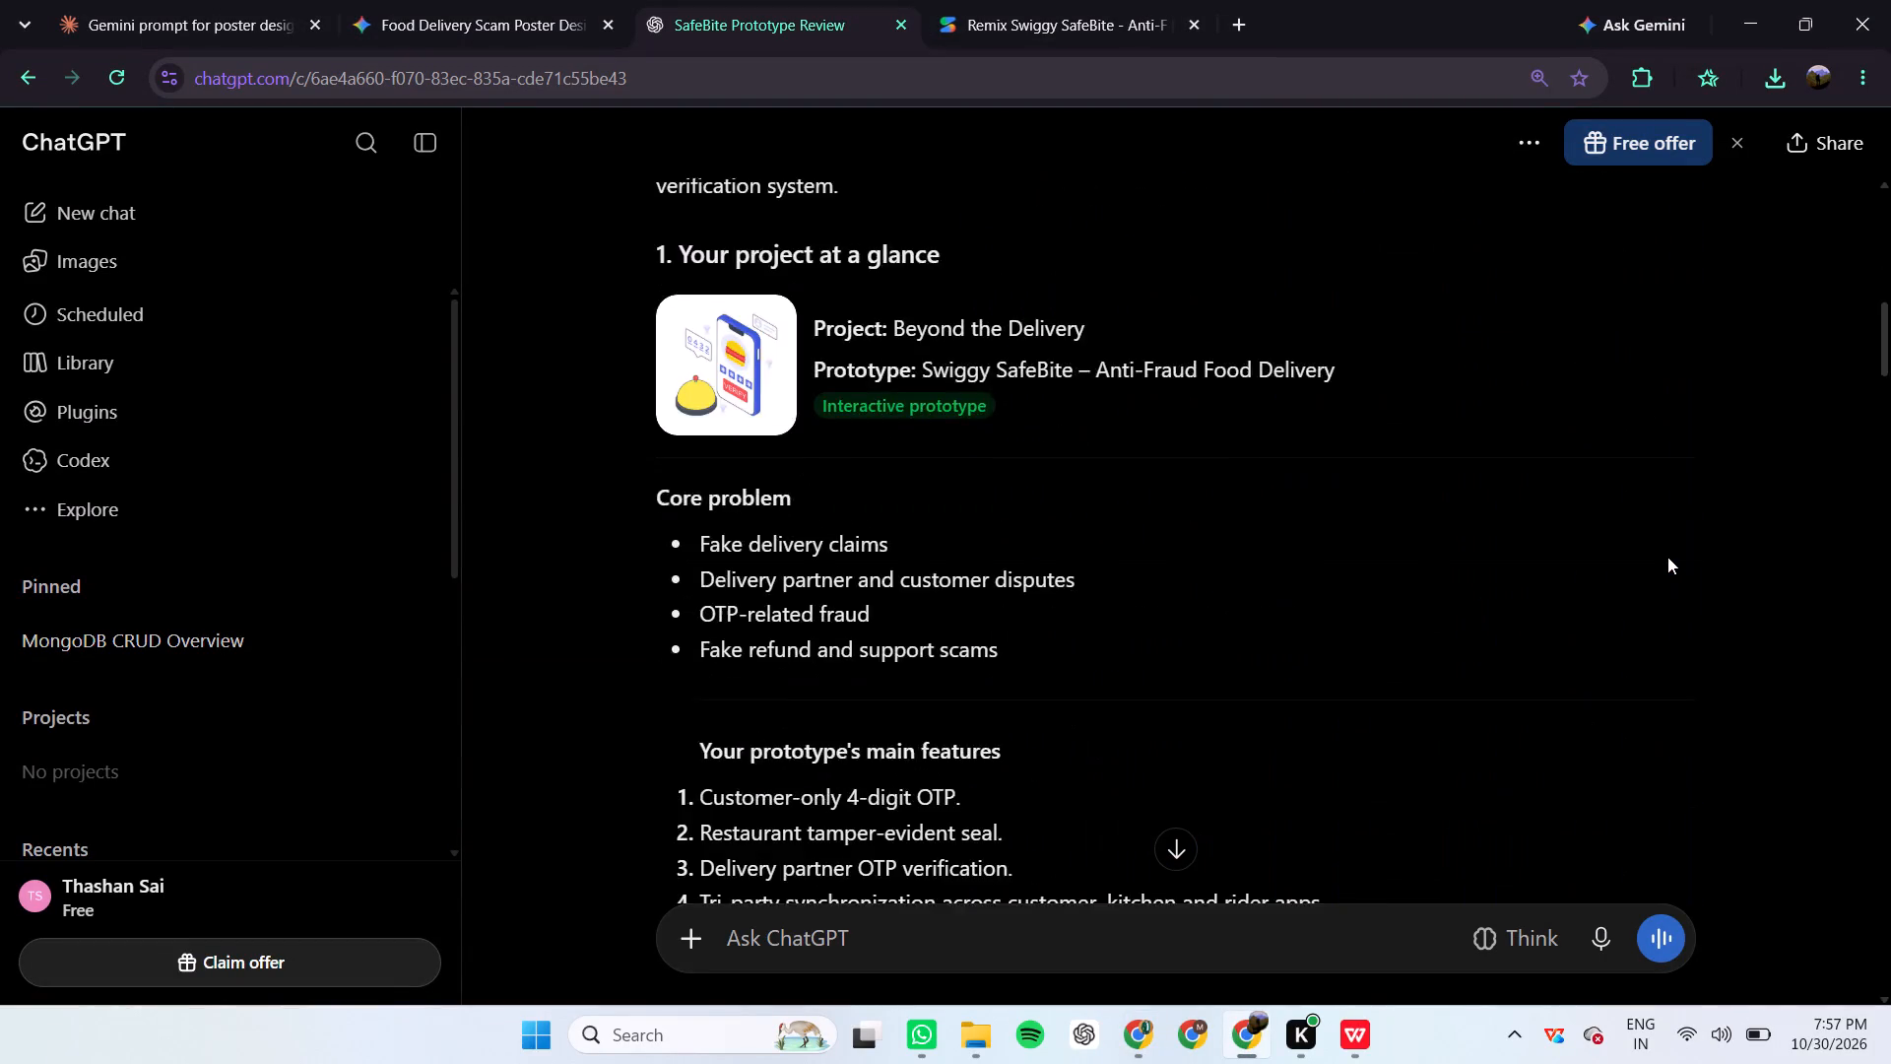
{"action": "scroll", "coordinate": [1668, 558], "scroll_direction": "down", "scroll_amount": 14}
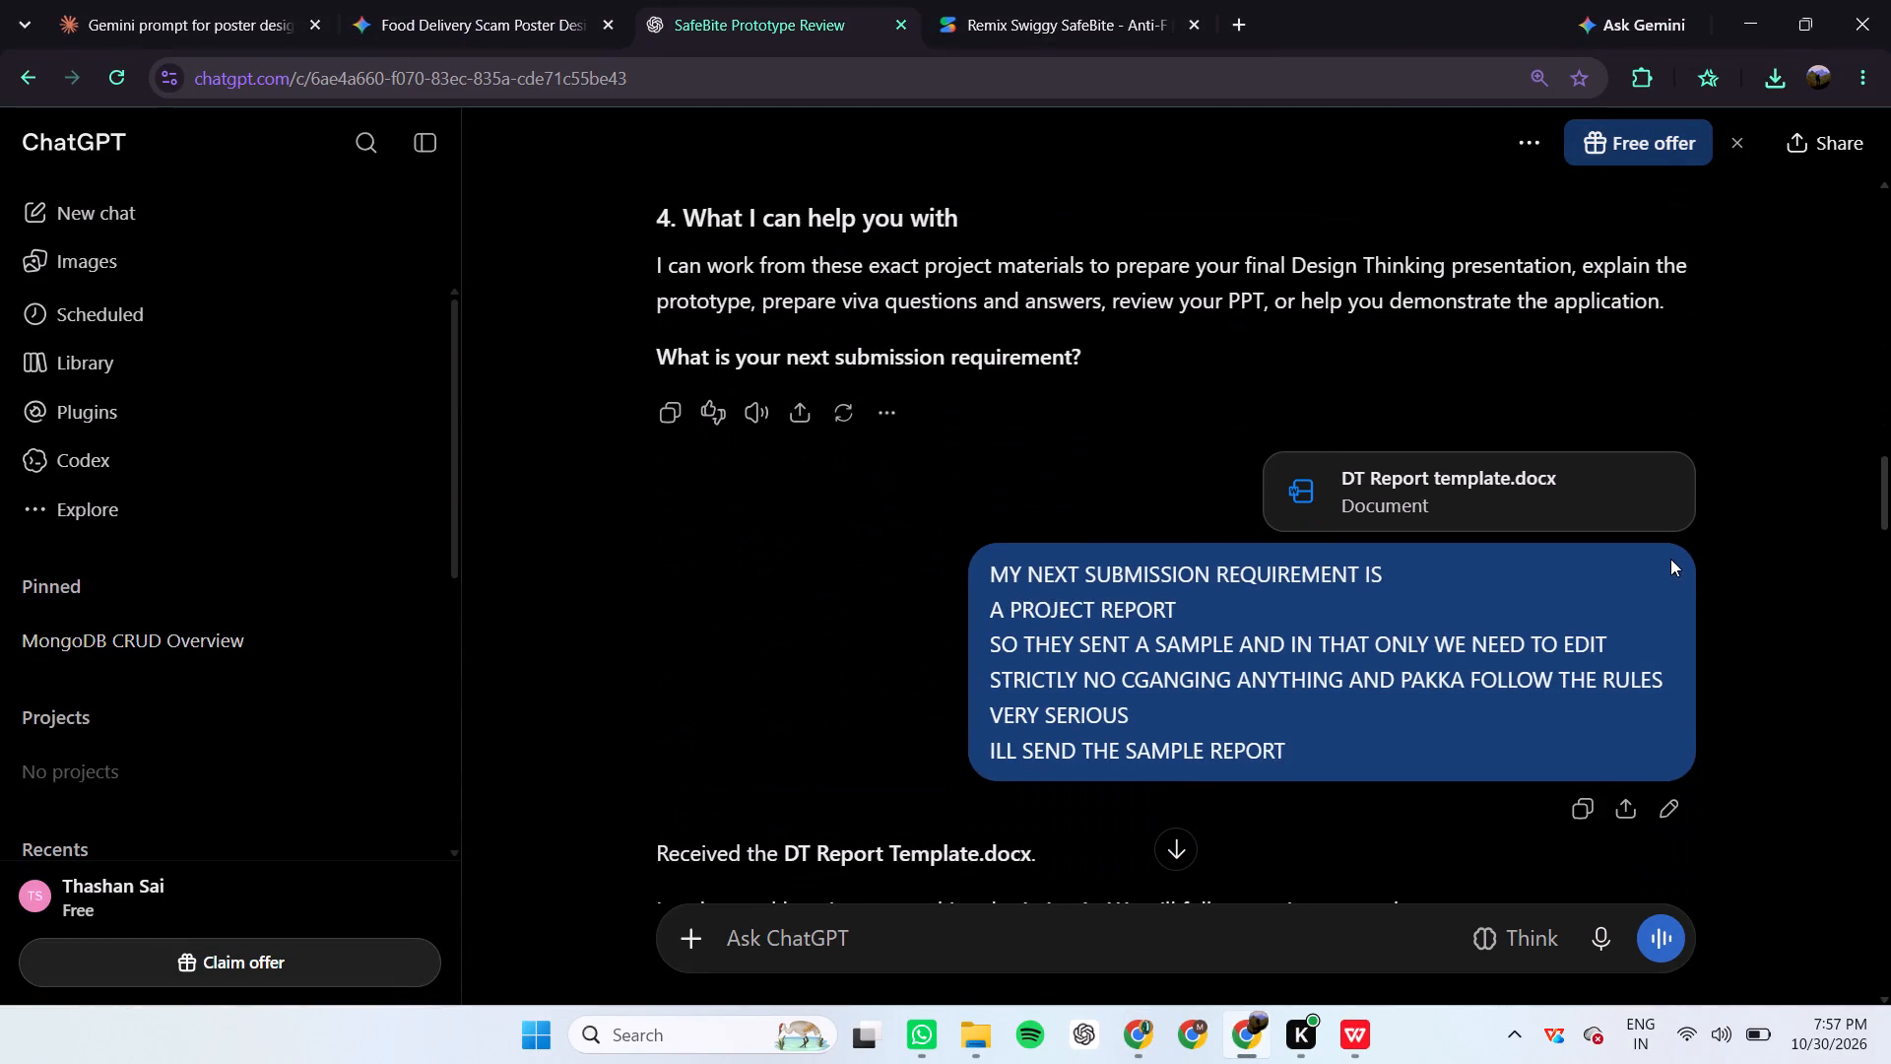
{"action": "left_click", "coordinate": [1589, 814]}
{"action": "key", "text": "alt+Tab"}
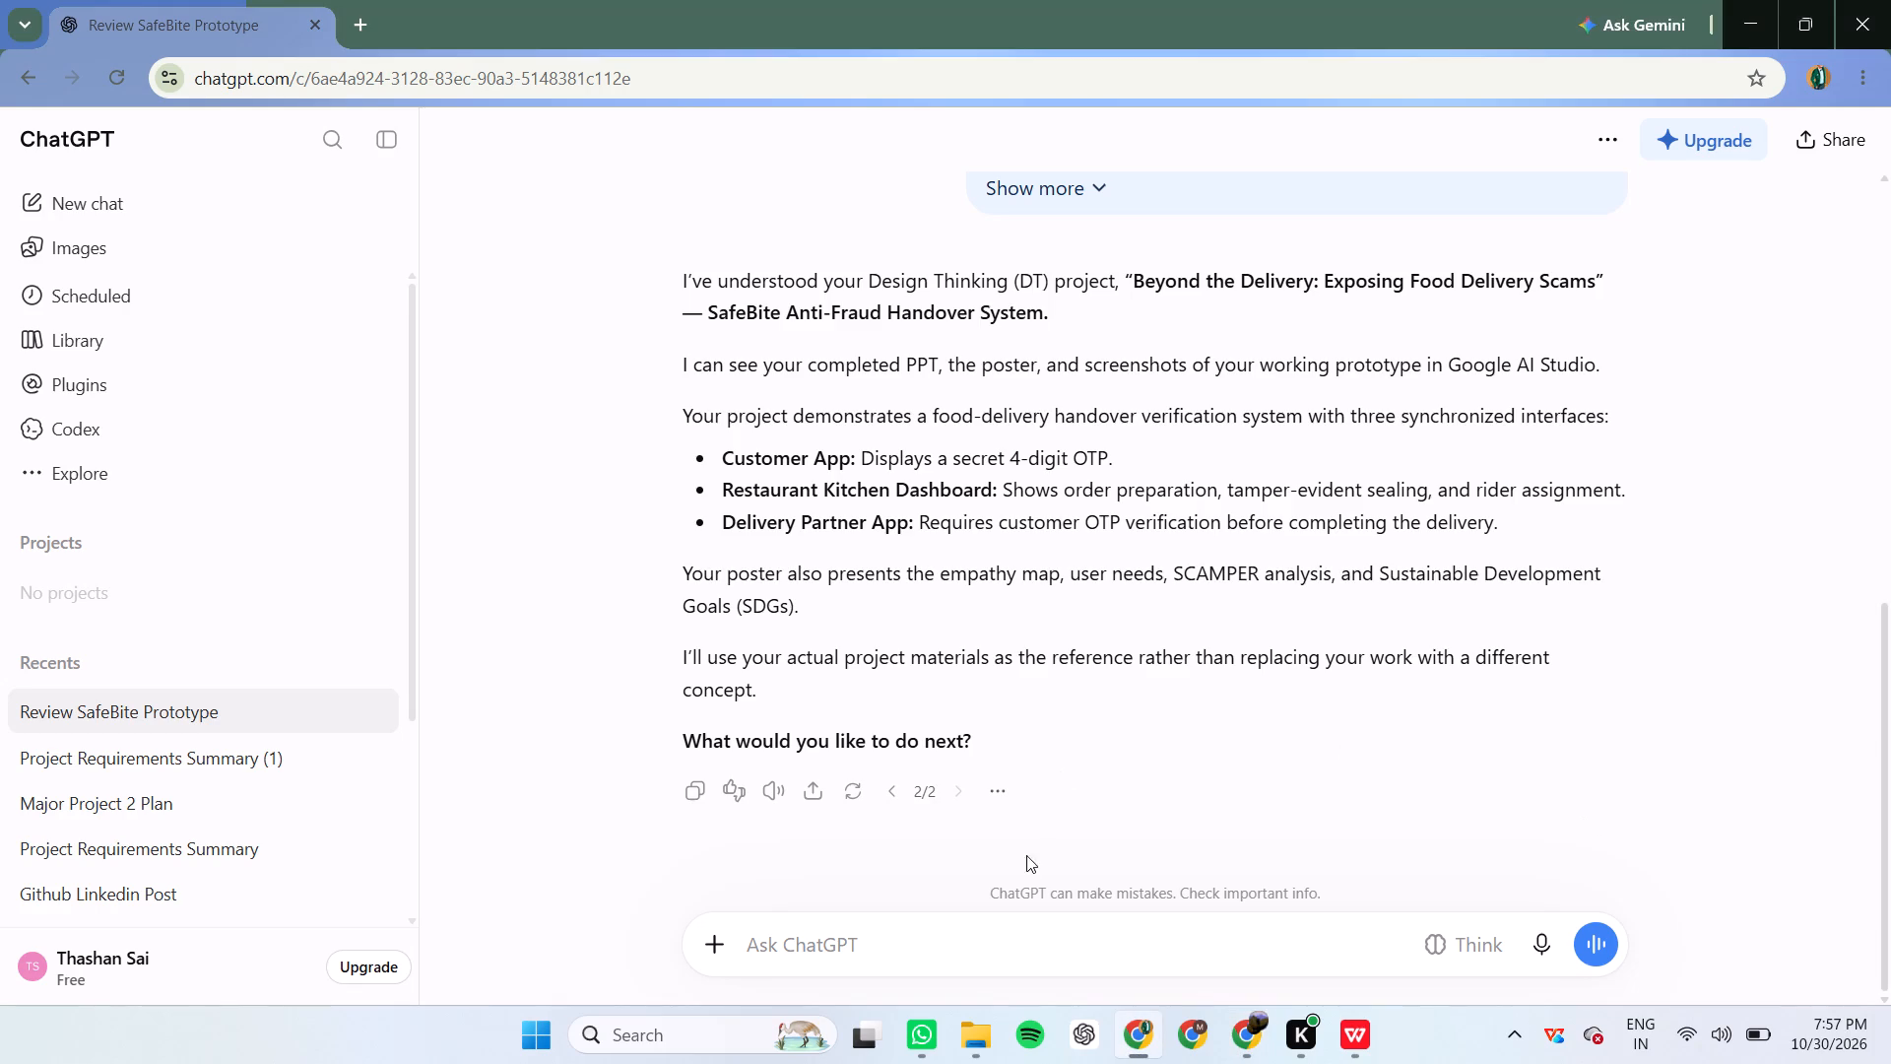
{"action": "left_click", "coordinate": [963, 923]}
{"action": "key", "text": "ctrl+v"}
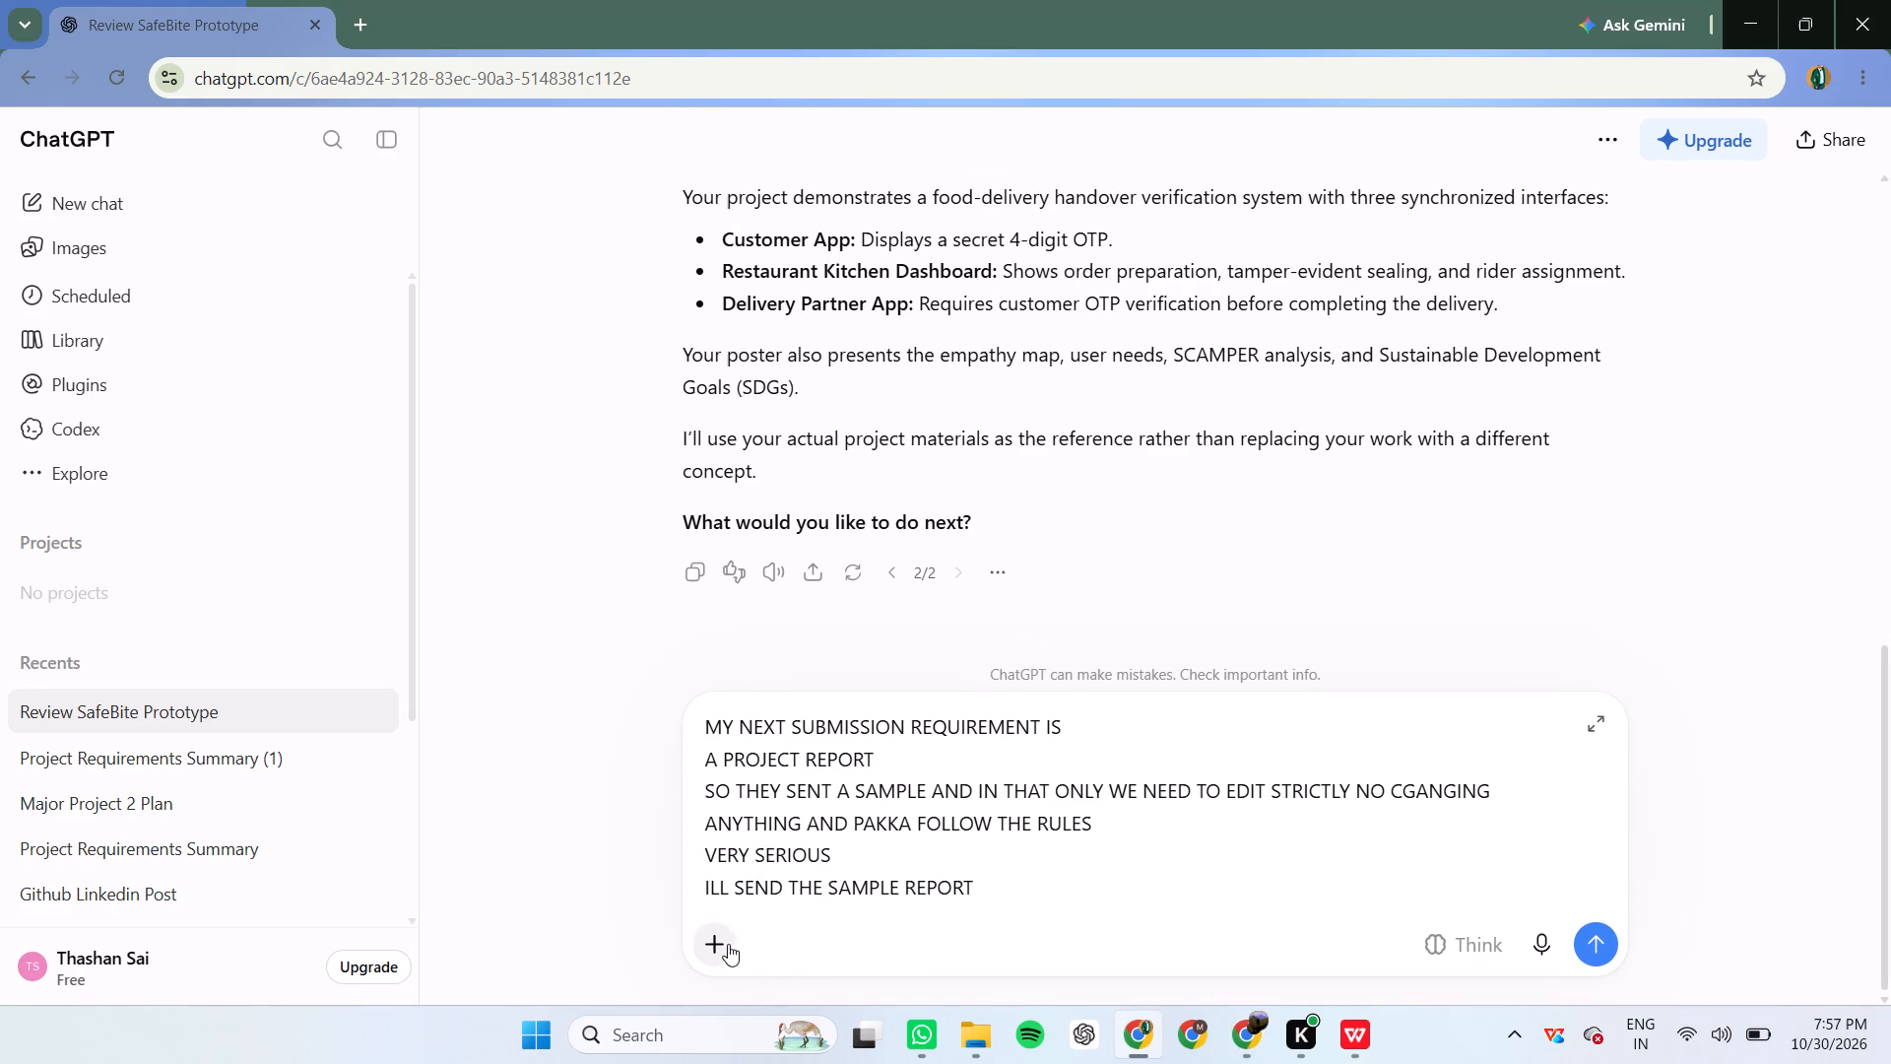
Attach DT Report template.docx to the drafted message and send it.
{"action": "left_click", "coordinate": [728, 944]}
{"action": "left_click", "coordinate": [904, 251]}
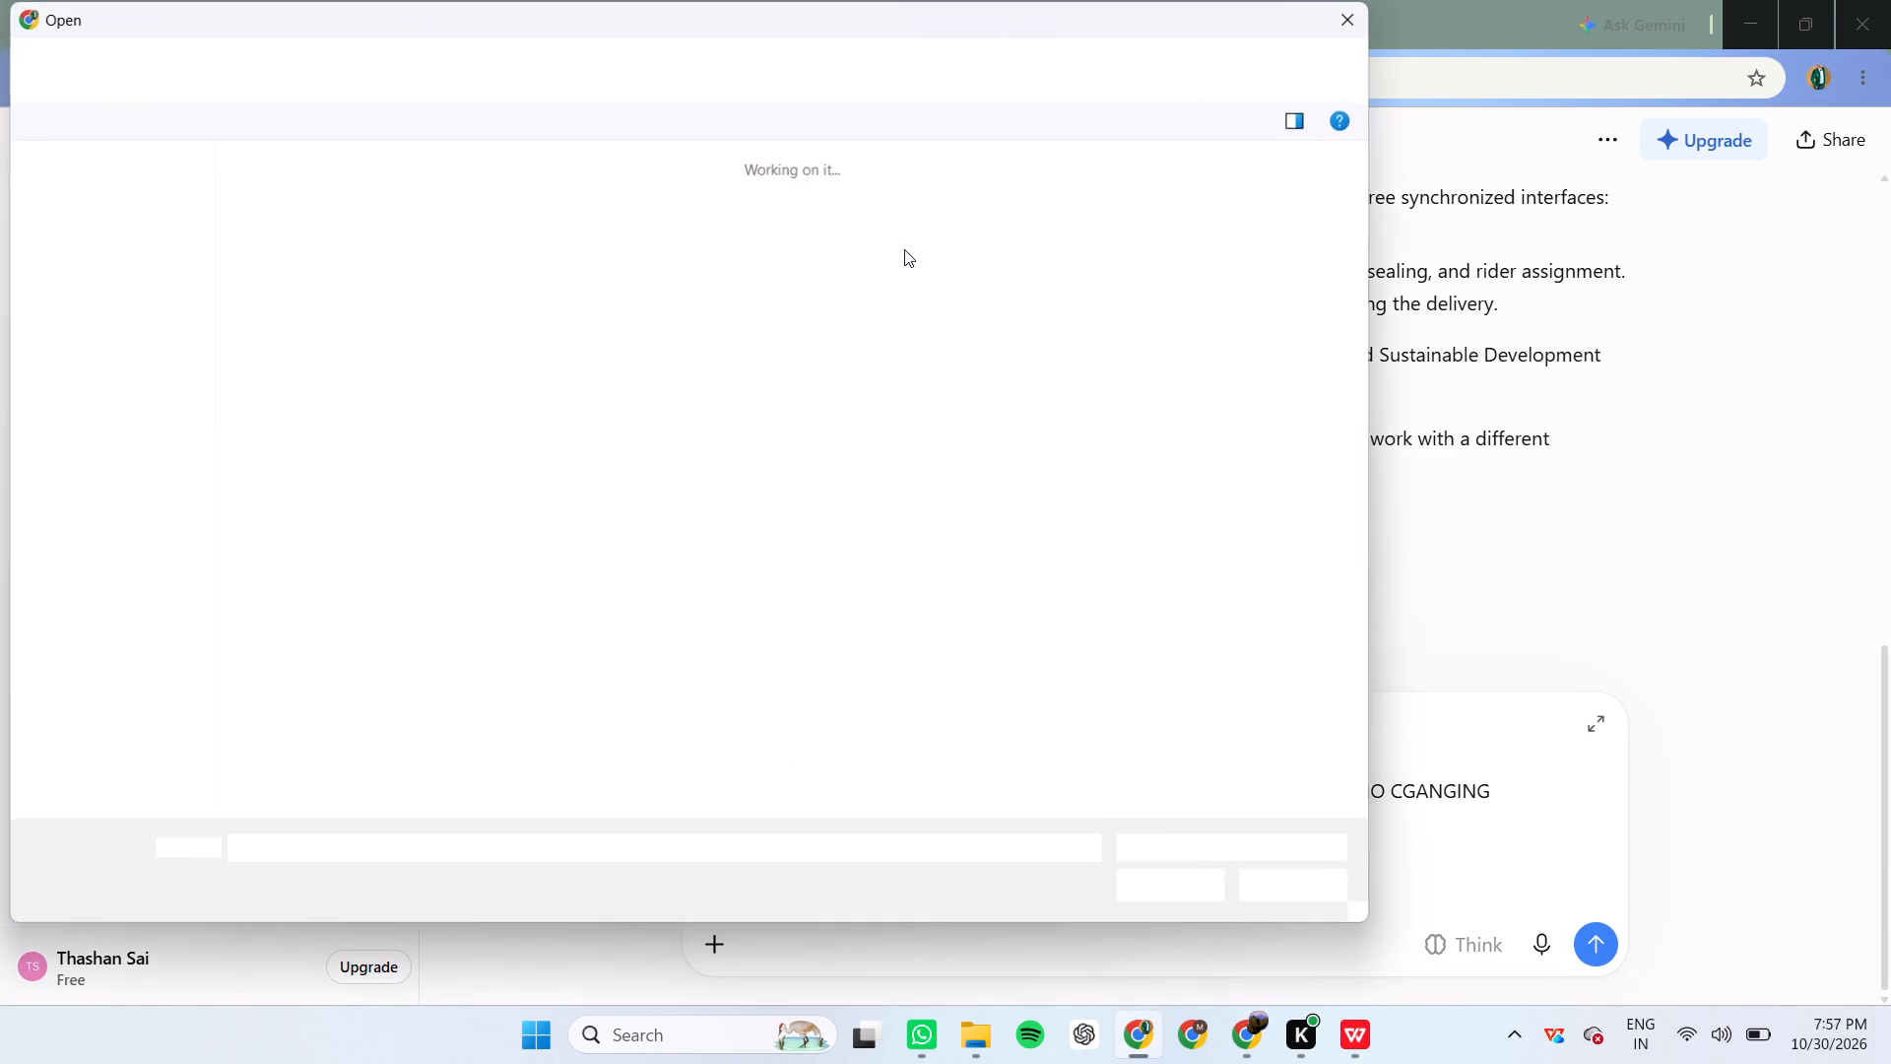
{"action": "double_click", "coordinate": [685, 224]}
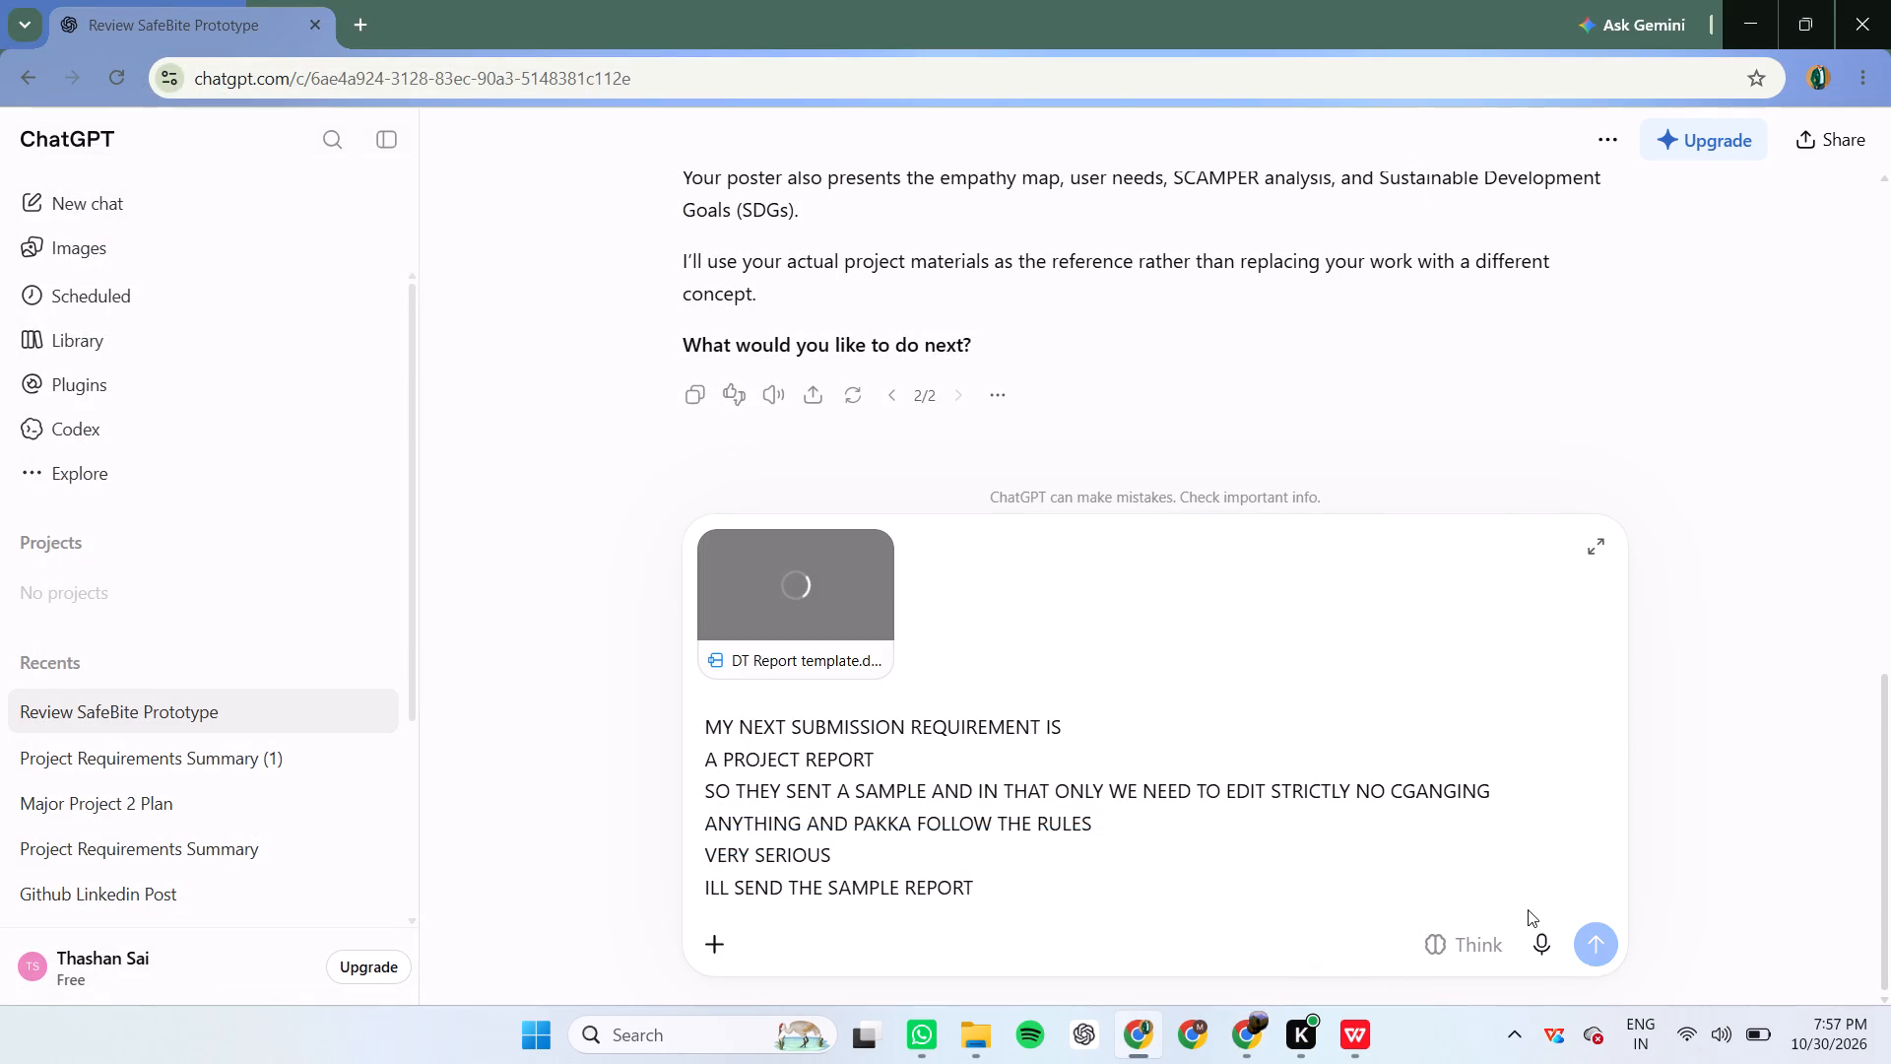
{"action": "left_click", "coordinate": [1581, 946]}
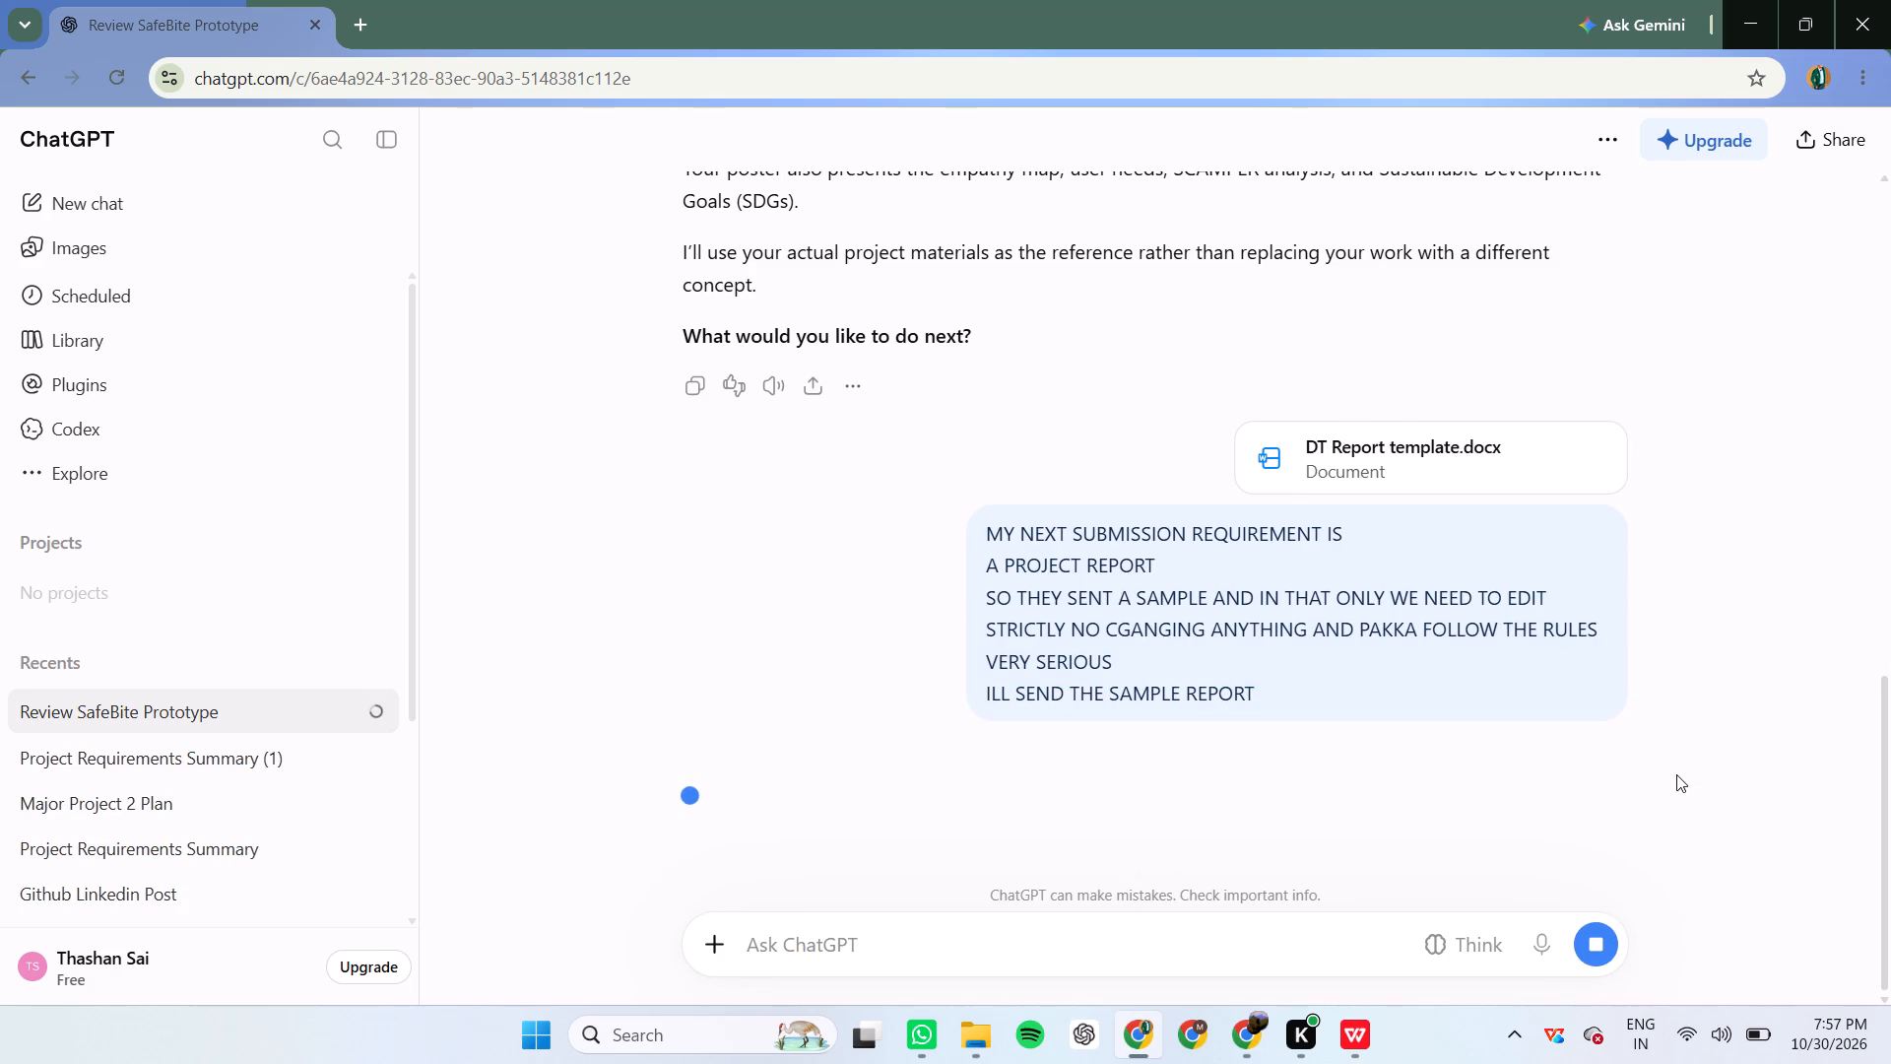
Read the reply about the report template's rules and dismiss the Pro upgrade offer.
{"action": "scroll", "coordinate": [1676, 766], "scroll_direction": "down", "scroll_amount": 4}
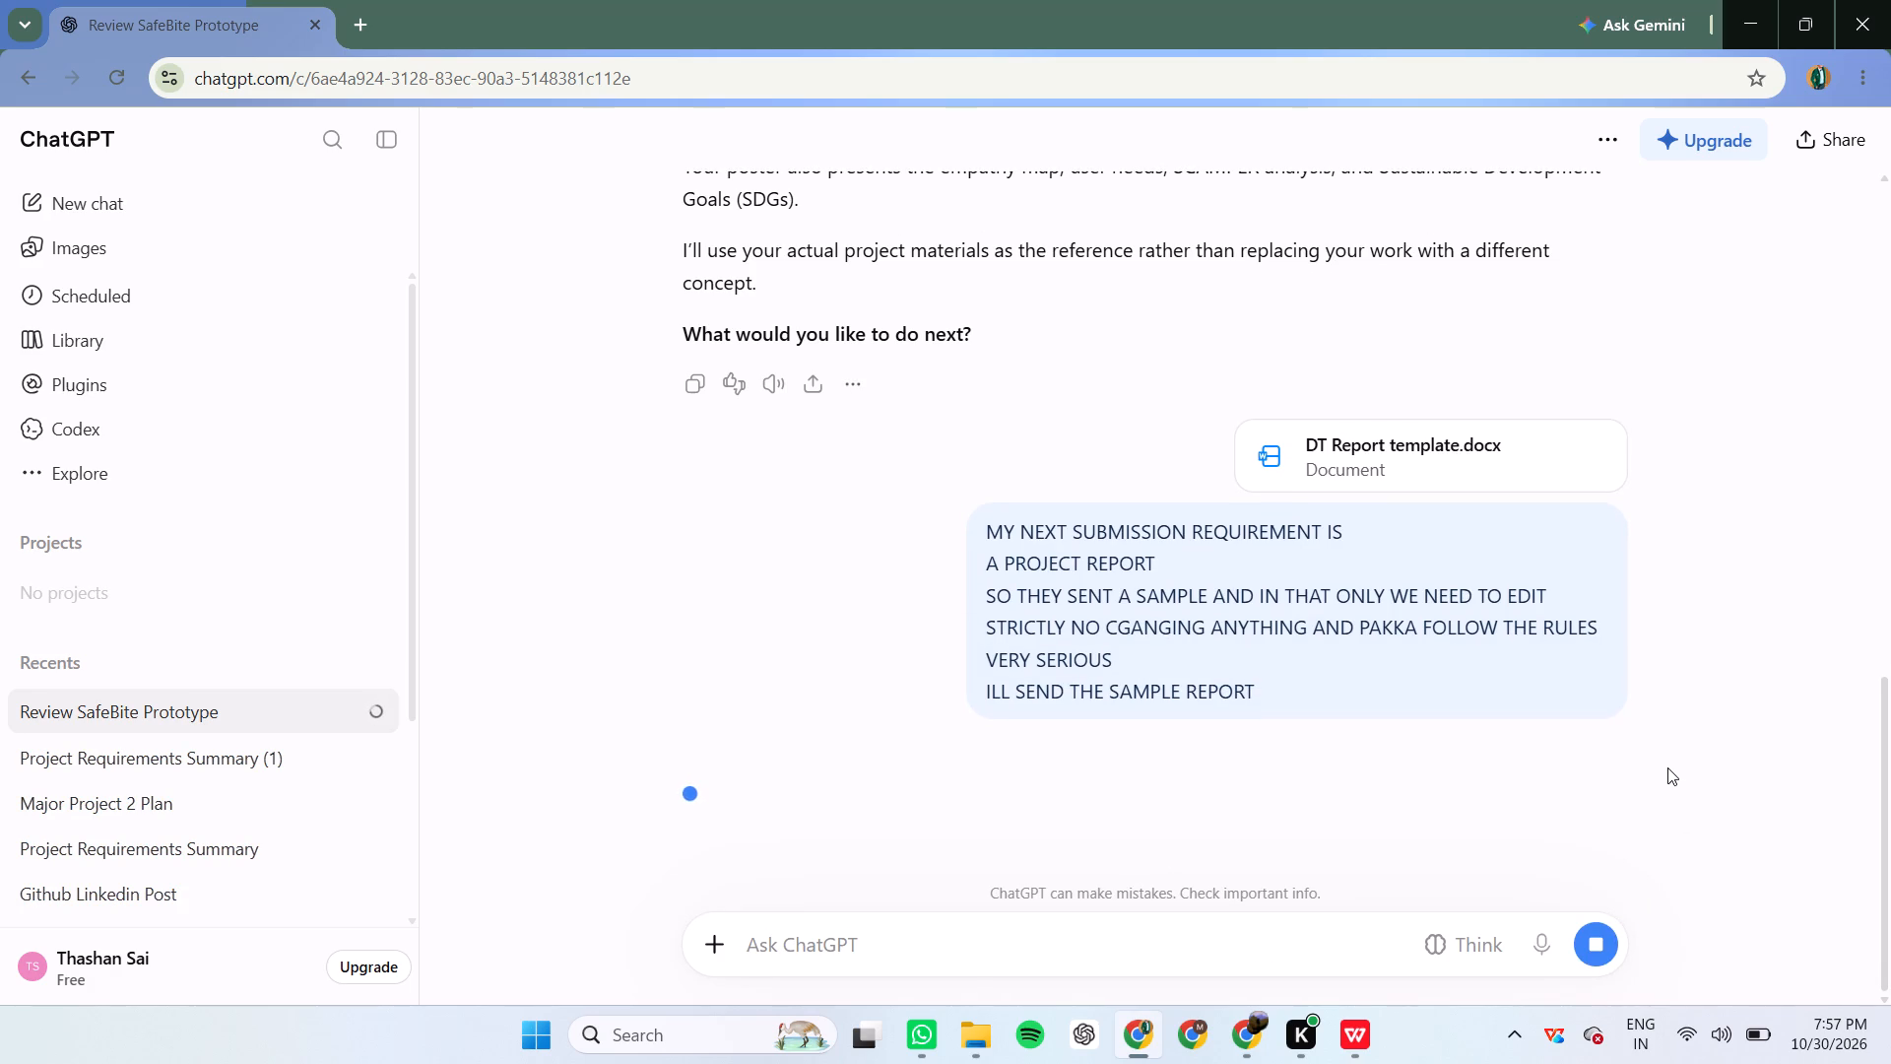
{"action": "scroll", "coordinate": [1666, 767], "scroll_direction": "down", "scroll_amount": 3}
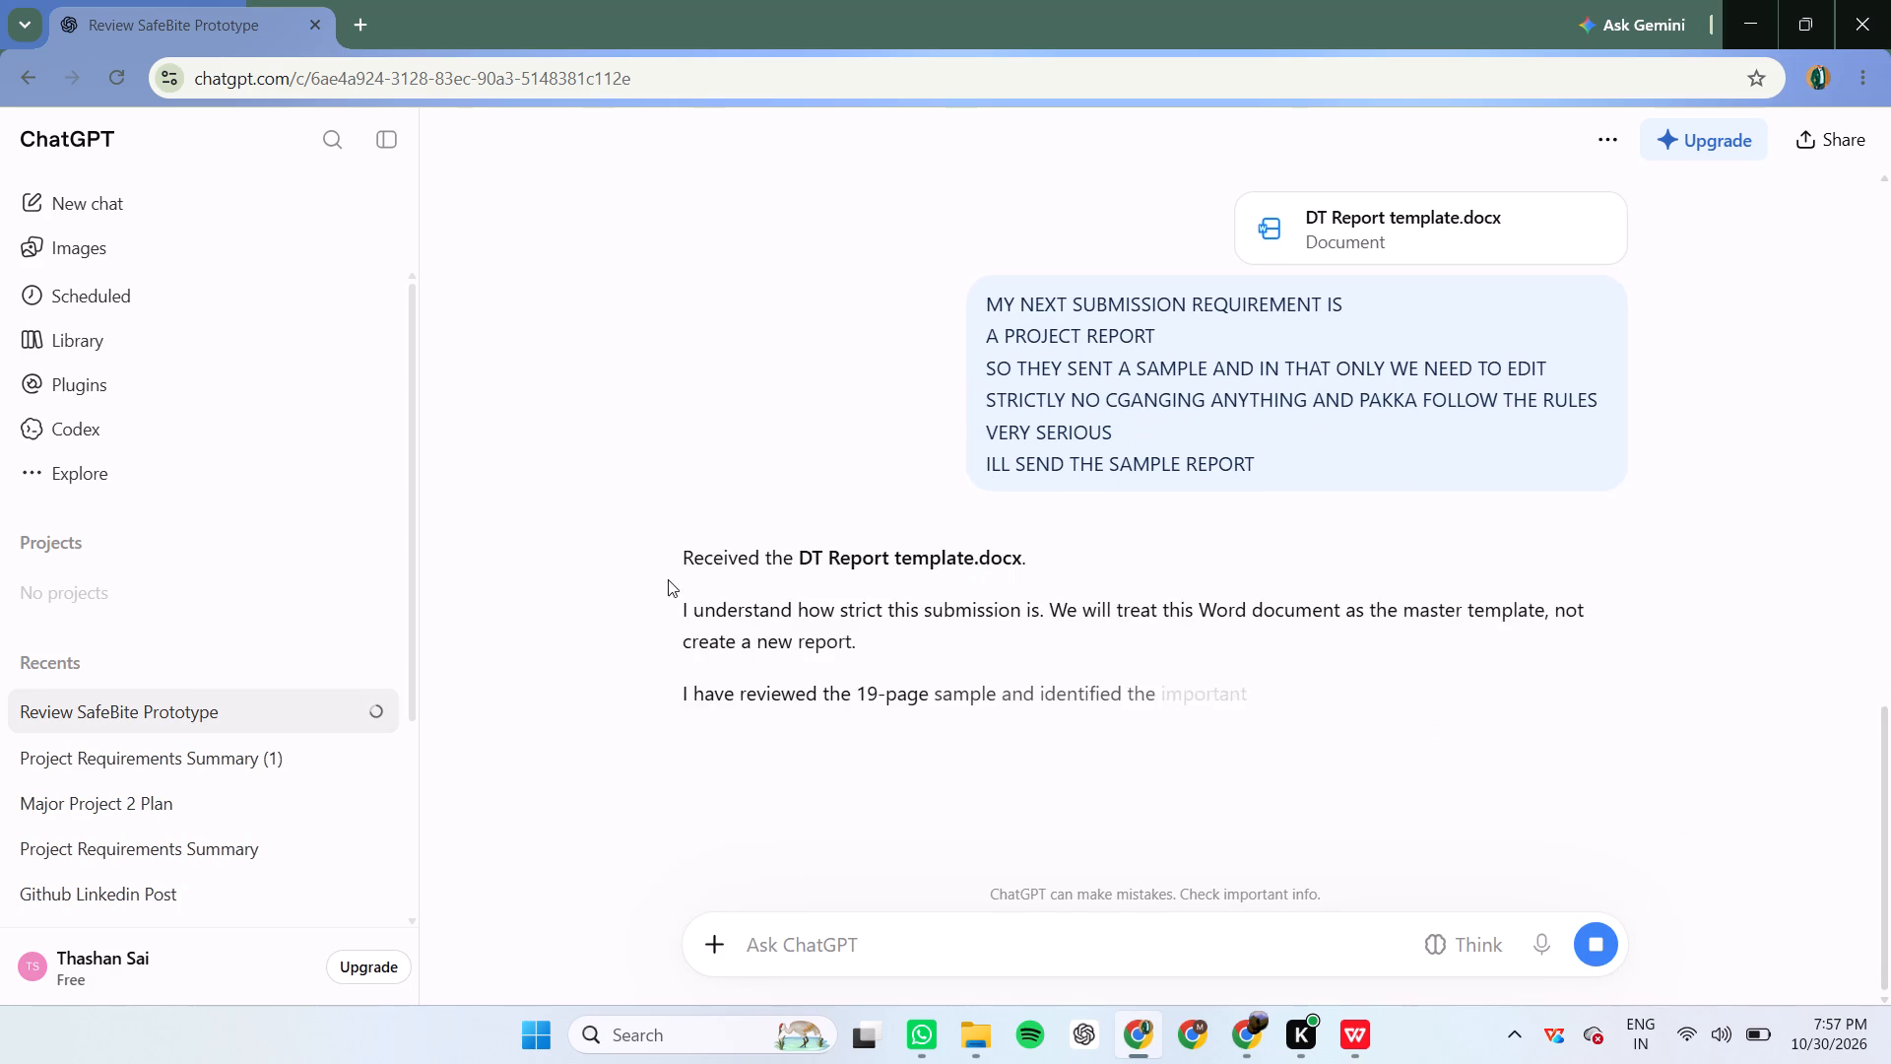
{"action": "scroll", "coordinate": [1073, 639], "scroll_direction": "down", "scroll_amount": 5}
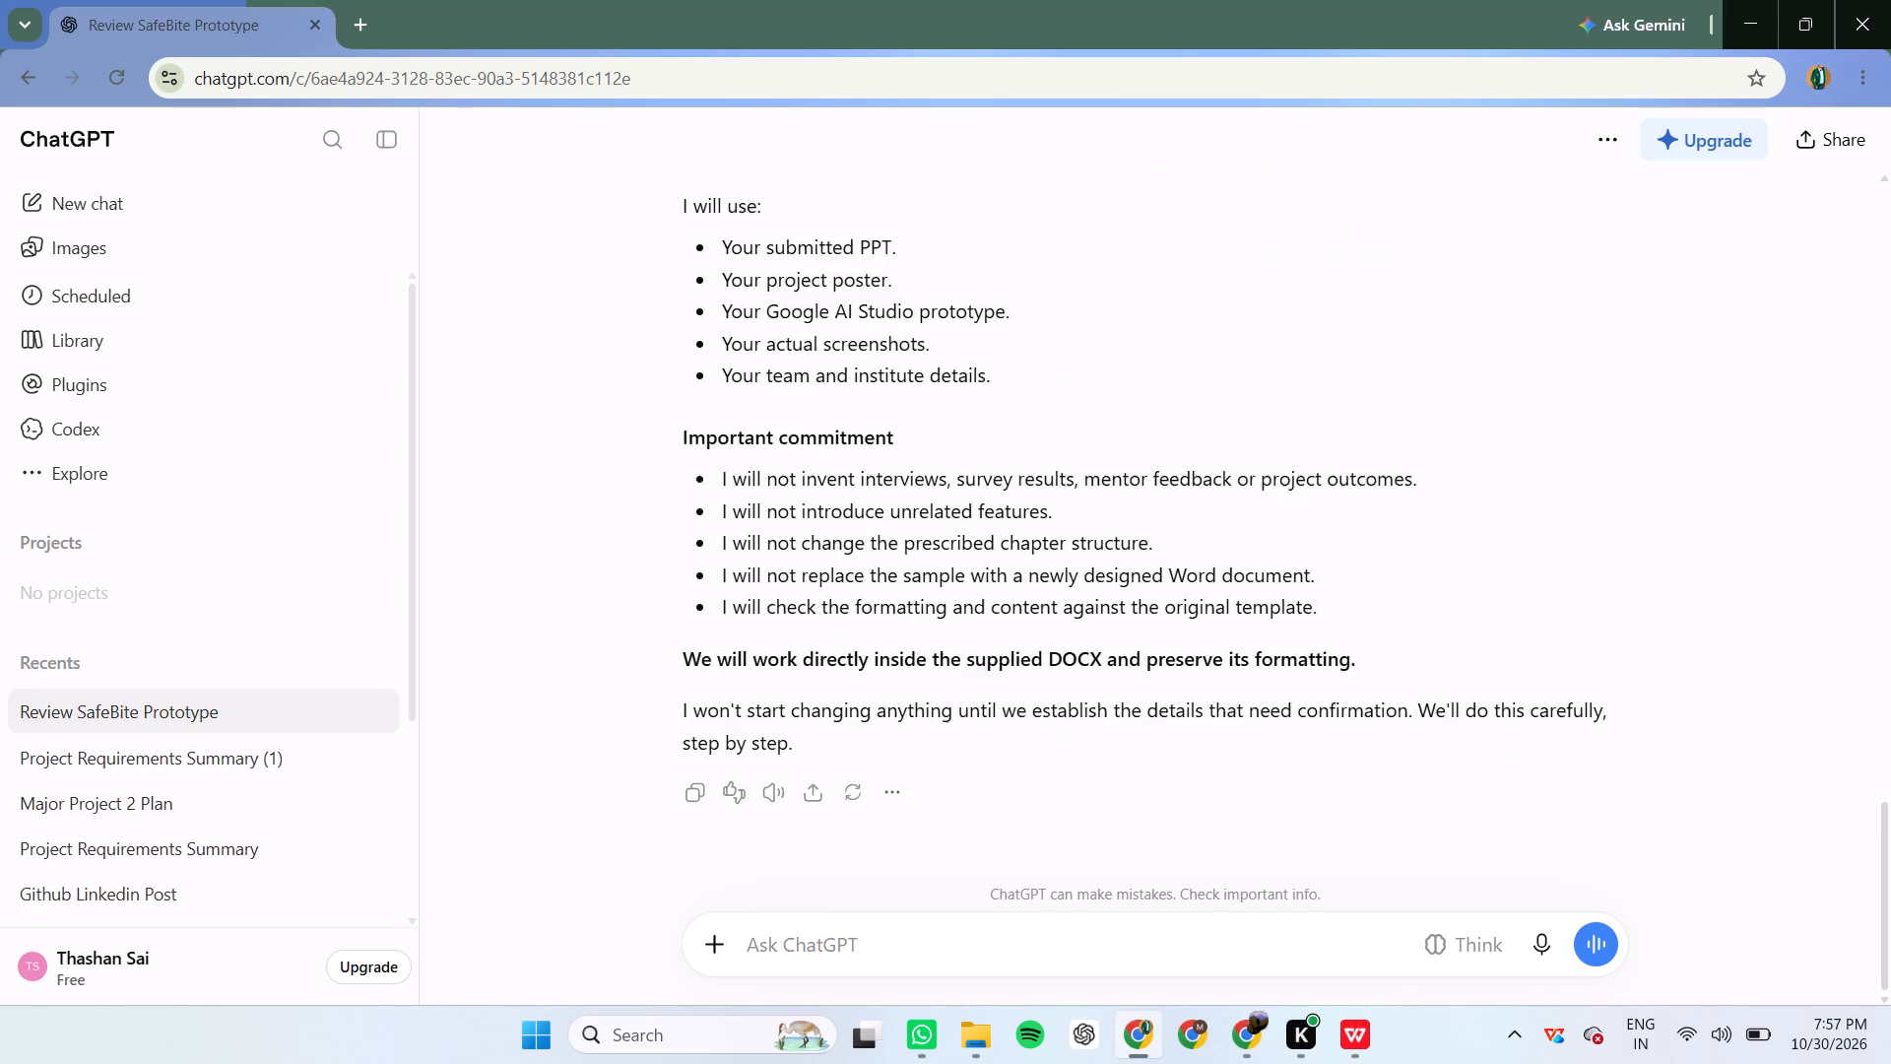
{"action": "scroll", "coordinate": [1073, 646], "scroll_direction": "up", "scroll_amount": 1}
{"action": "scroll", "coordinate": [1073, 646], "scroll_direction": "down", "scroll_amount": 4}
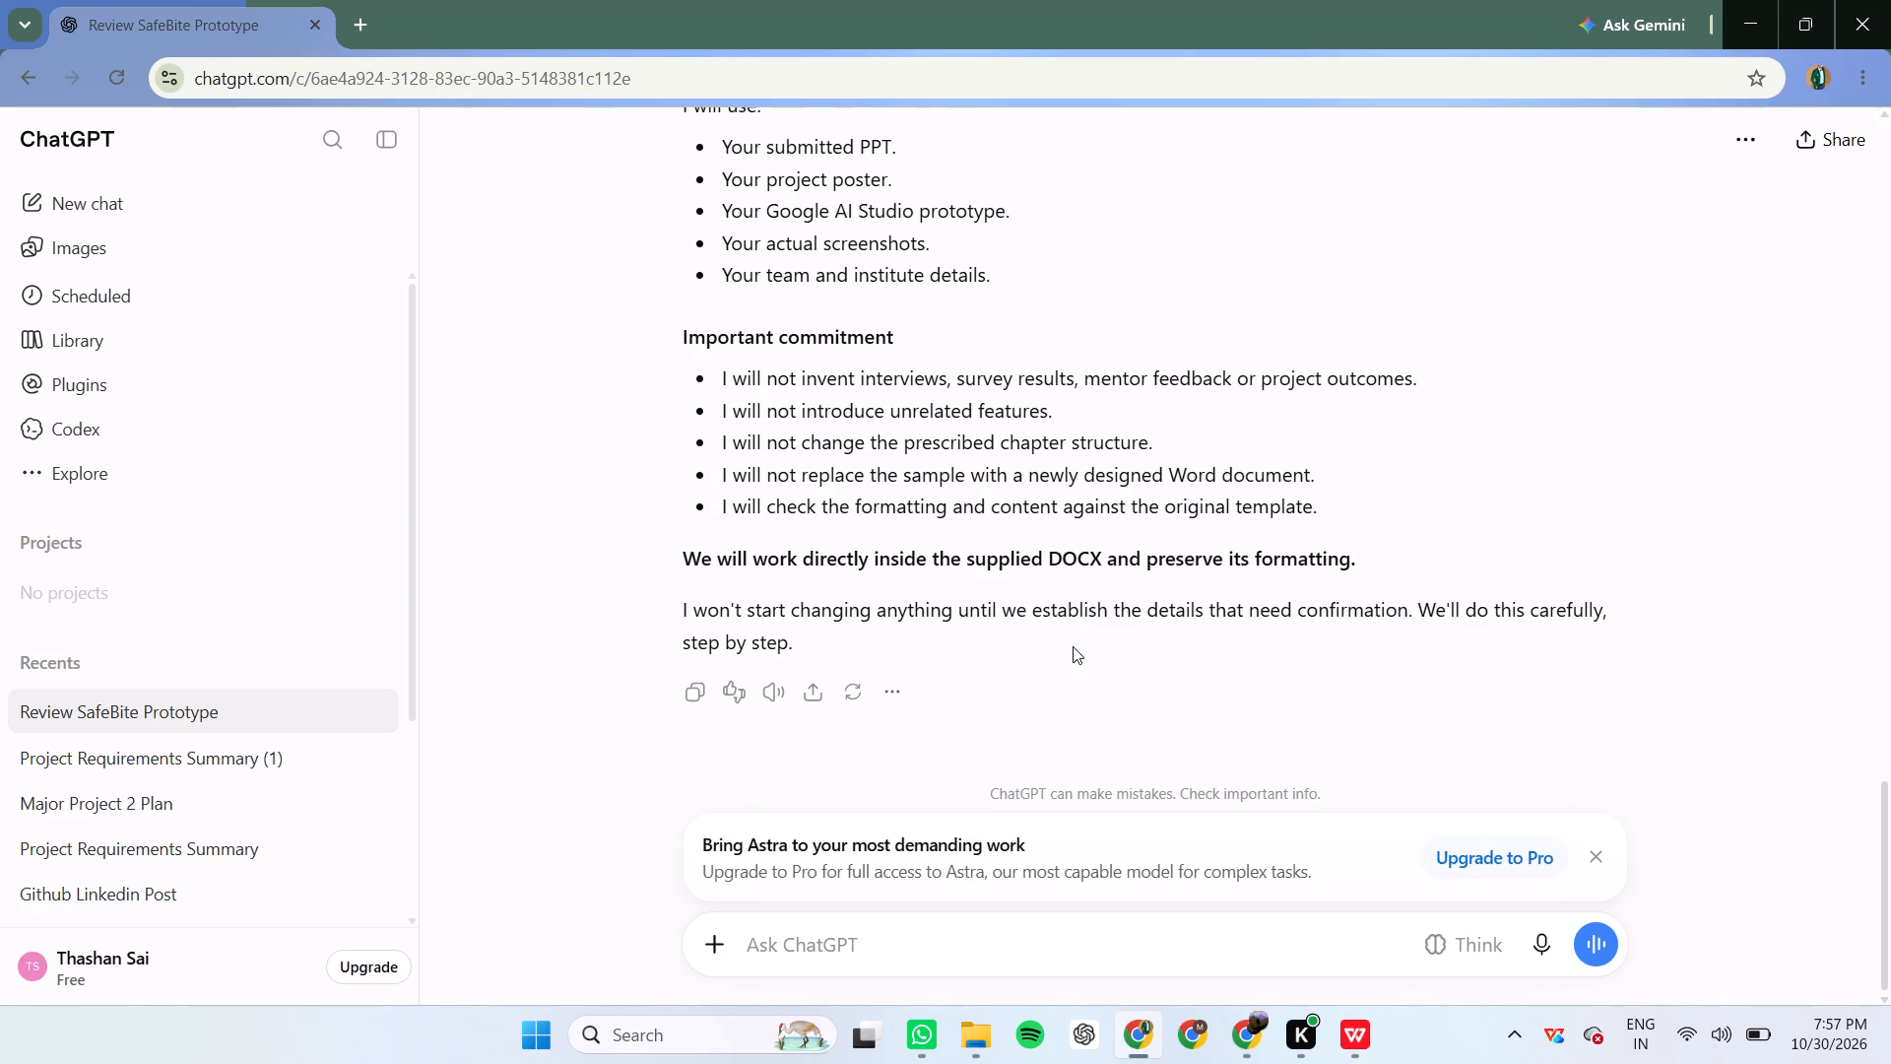
{"action": "scroll", "coordinate": [1073, 646], "scroll_direction": "down", "scroll_amount": 5}
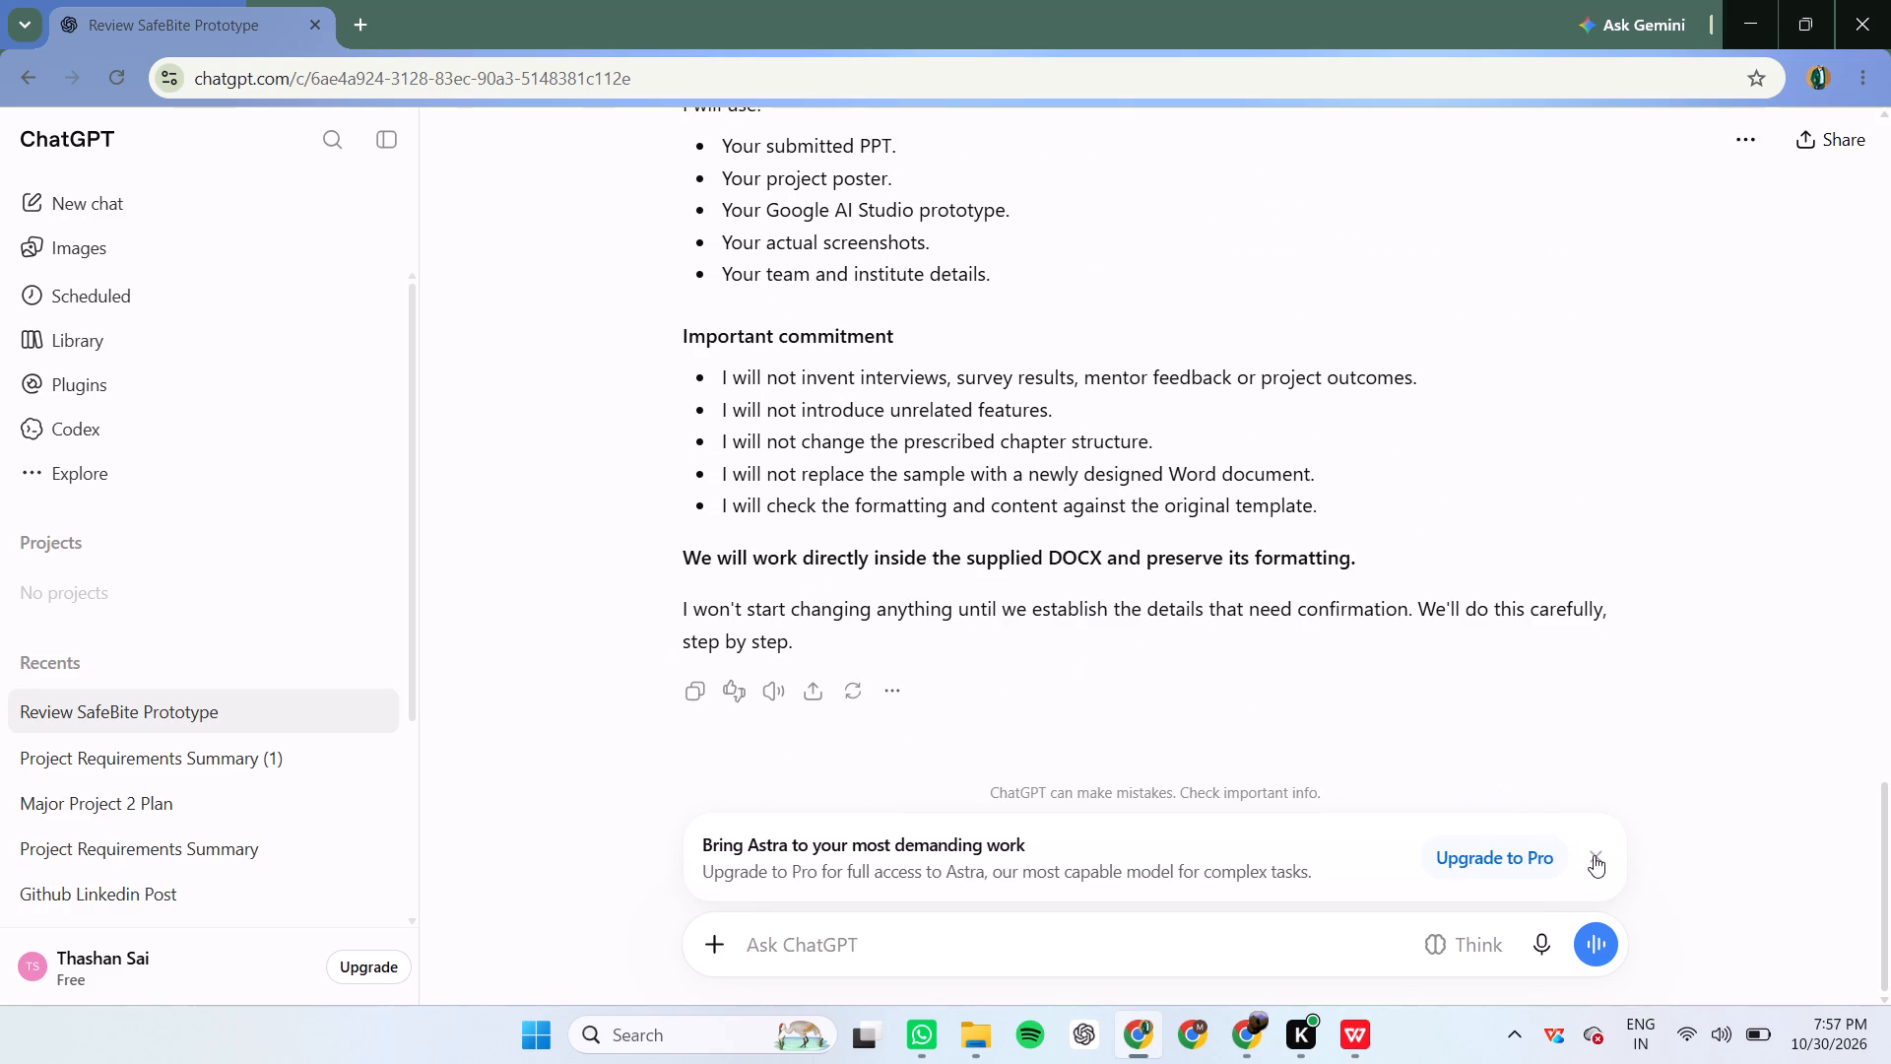
{"action": "left_click", "coordinate": [1596, 858]}
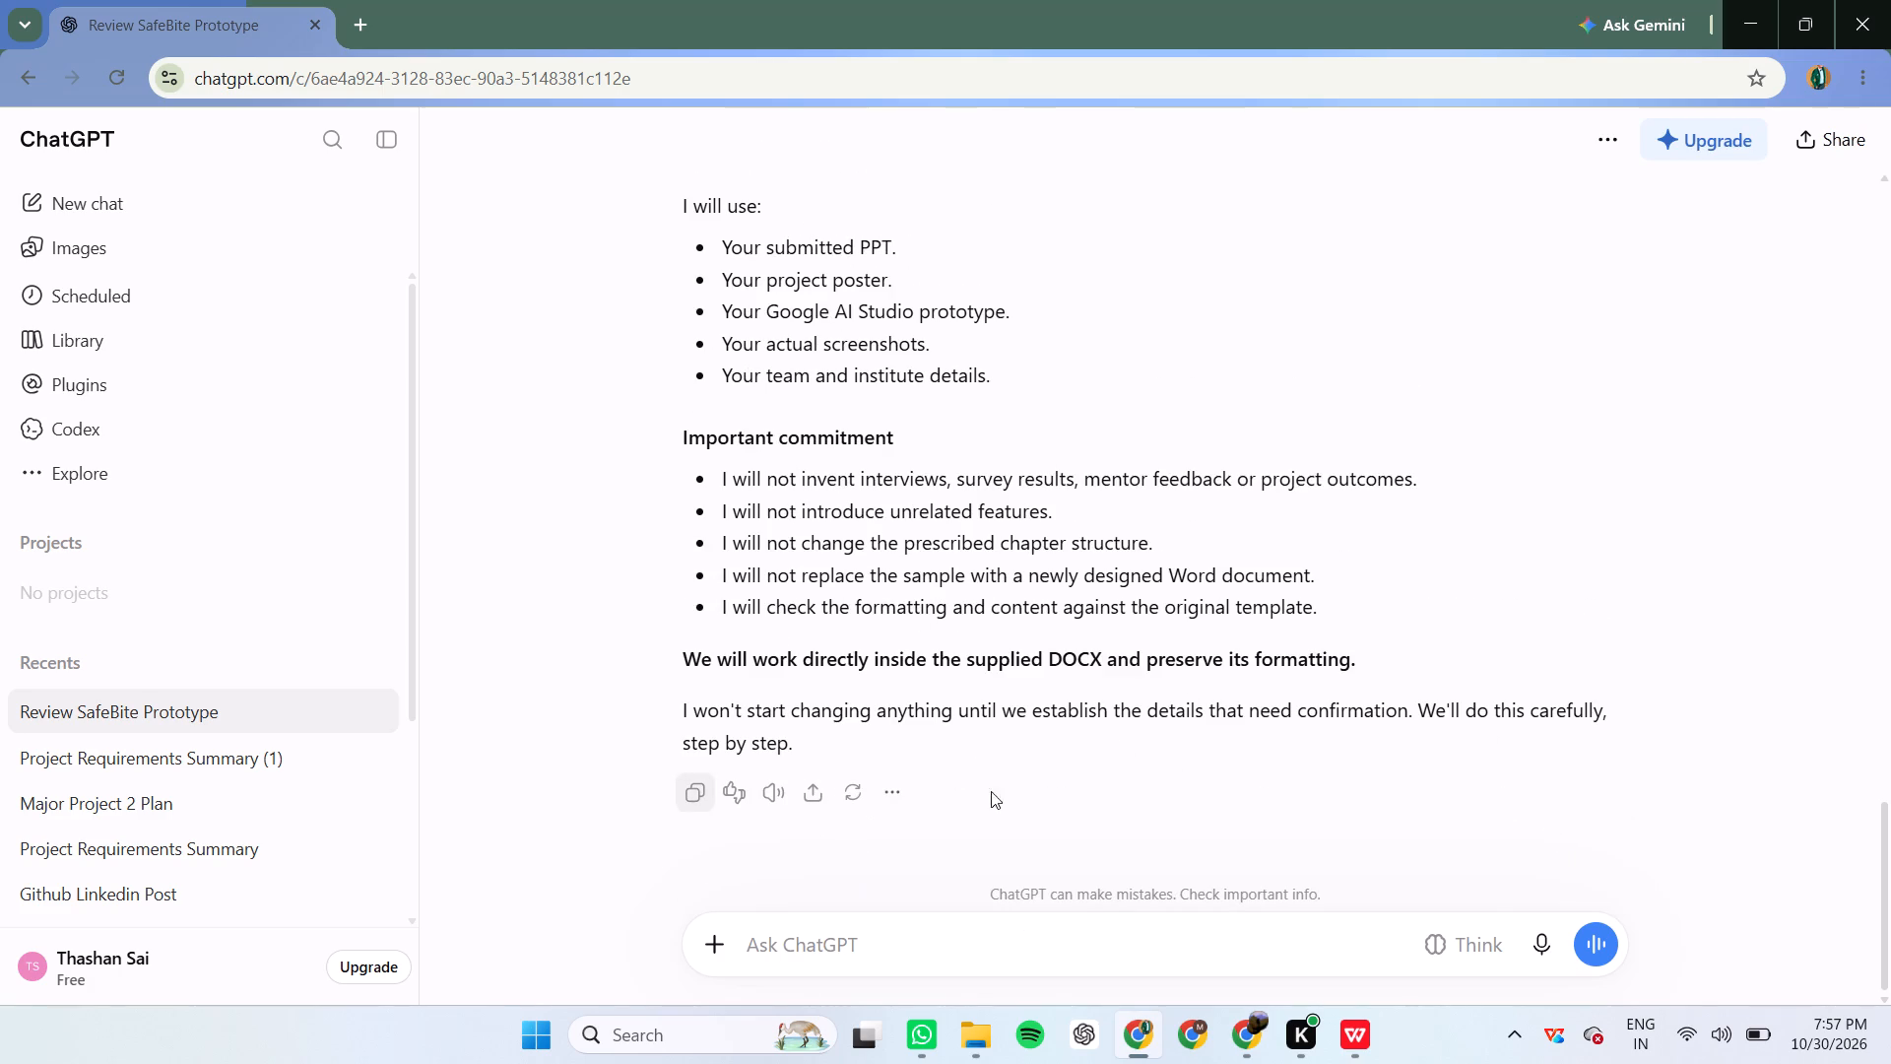
{"action": "left_click", "coordinate": [717, 947]}
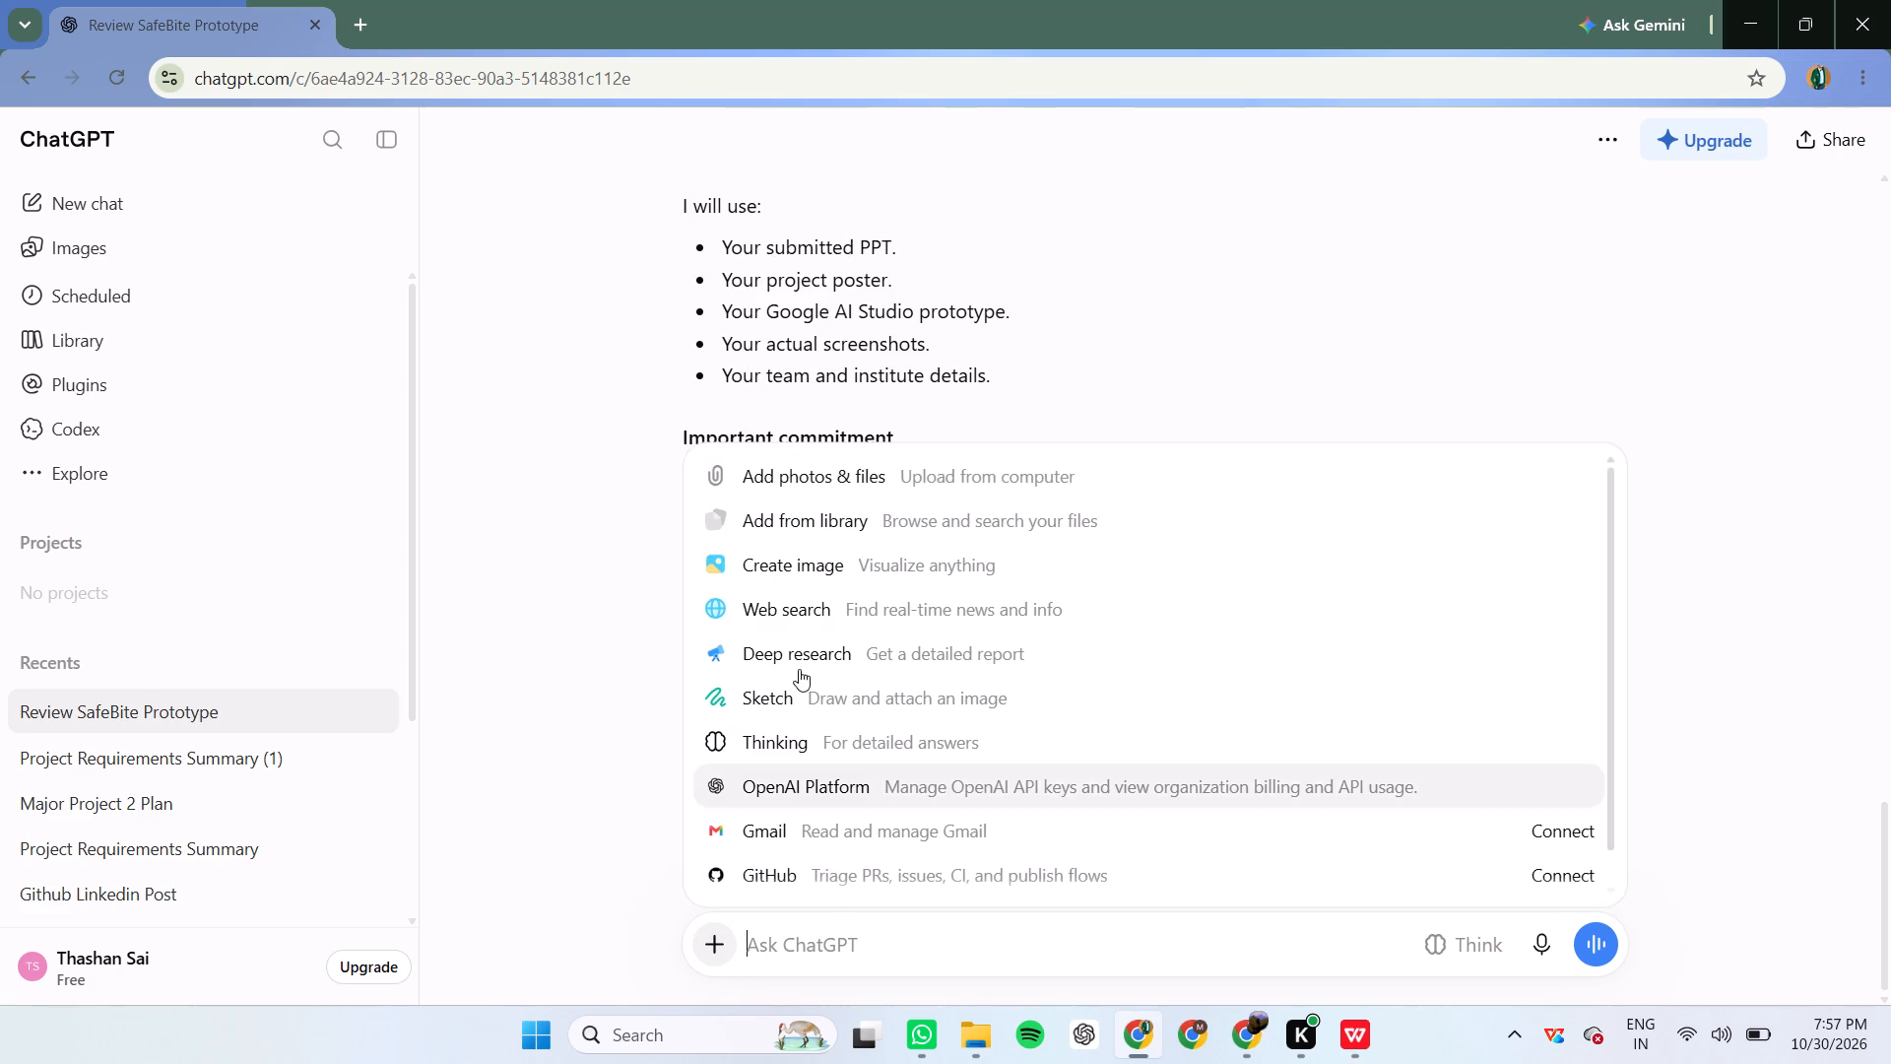
{"action": "left_click", "coordinate": [1210, 342]}
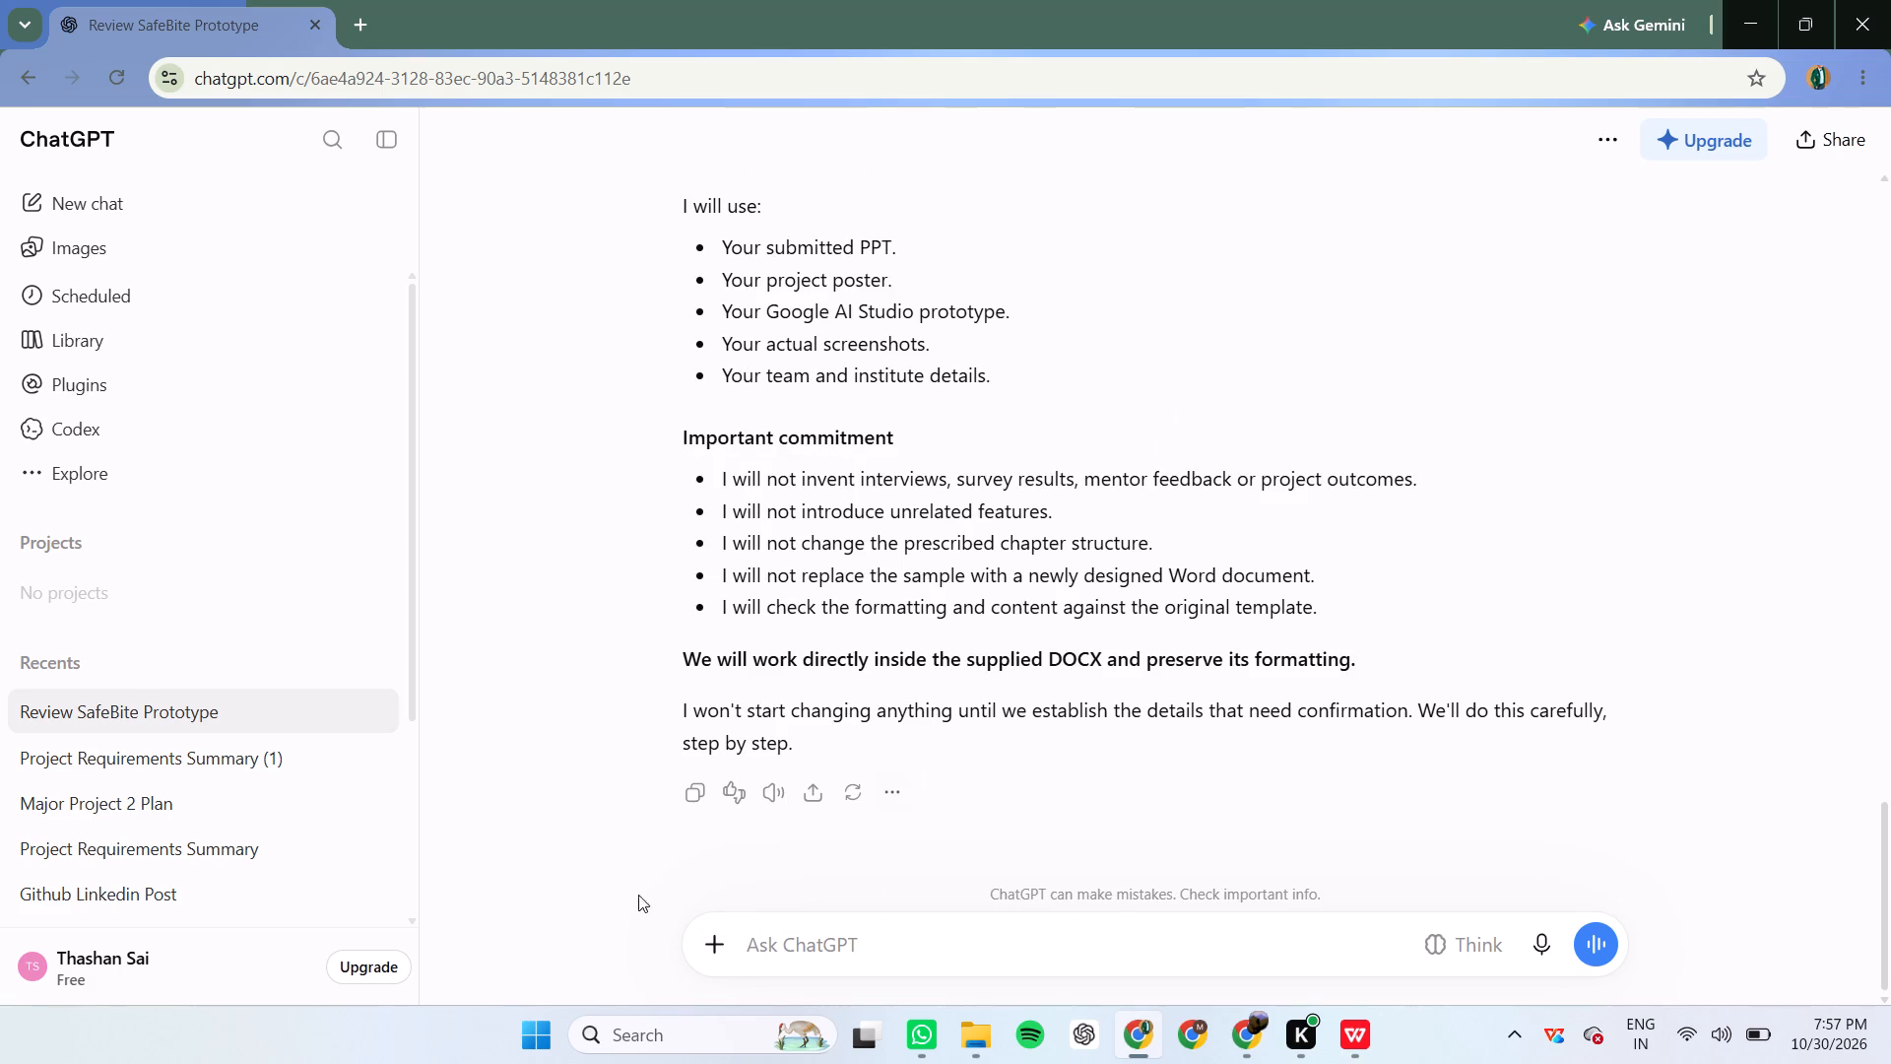
{"action": "key", "text": "alt+Tab"}
{"action": "scroll", "coordinate": [1551, 637], "scroll_direction": "down", "scroll_amount": 11}
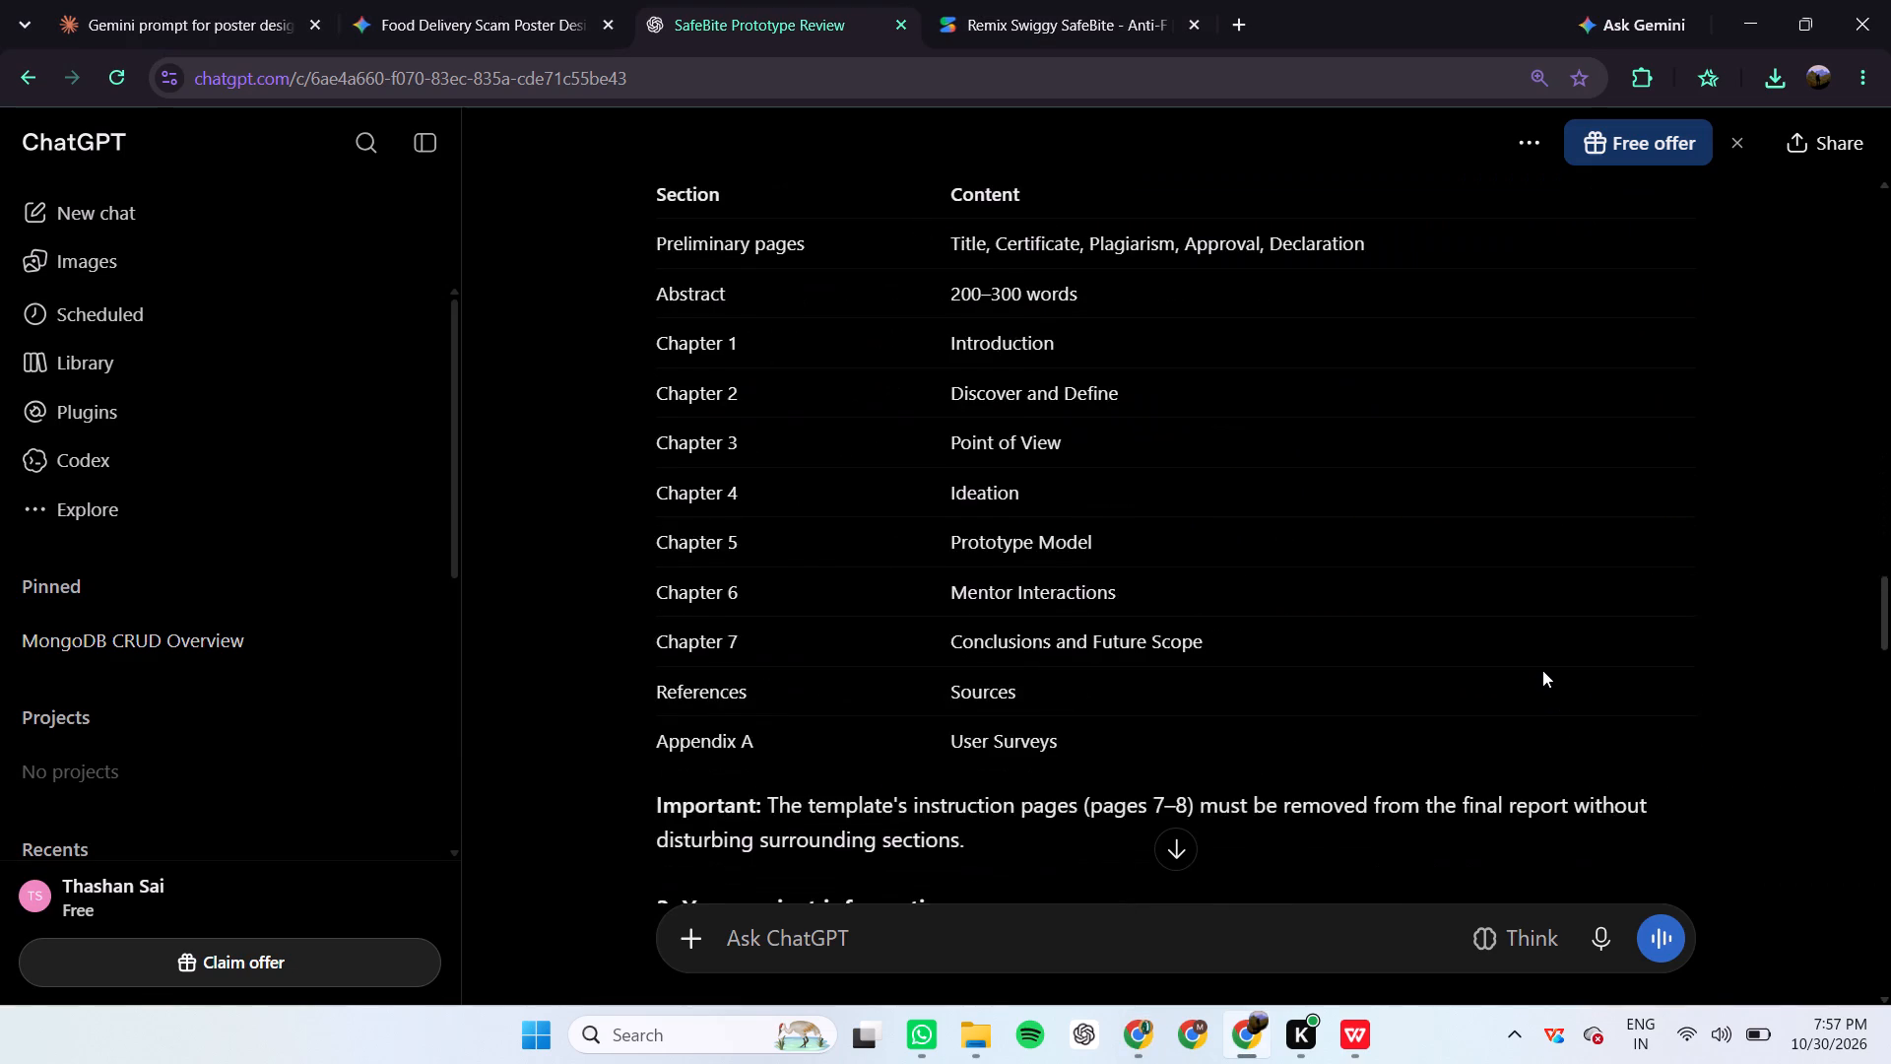
{"action": "scroll", "coordinate": [1542, 670], "scroll_direction": "down", "scroll_amount": 13}
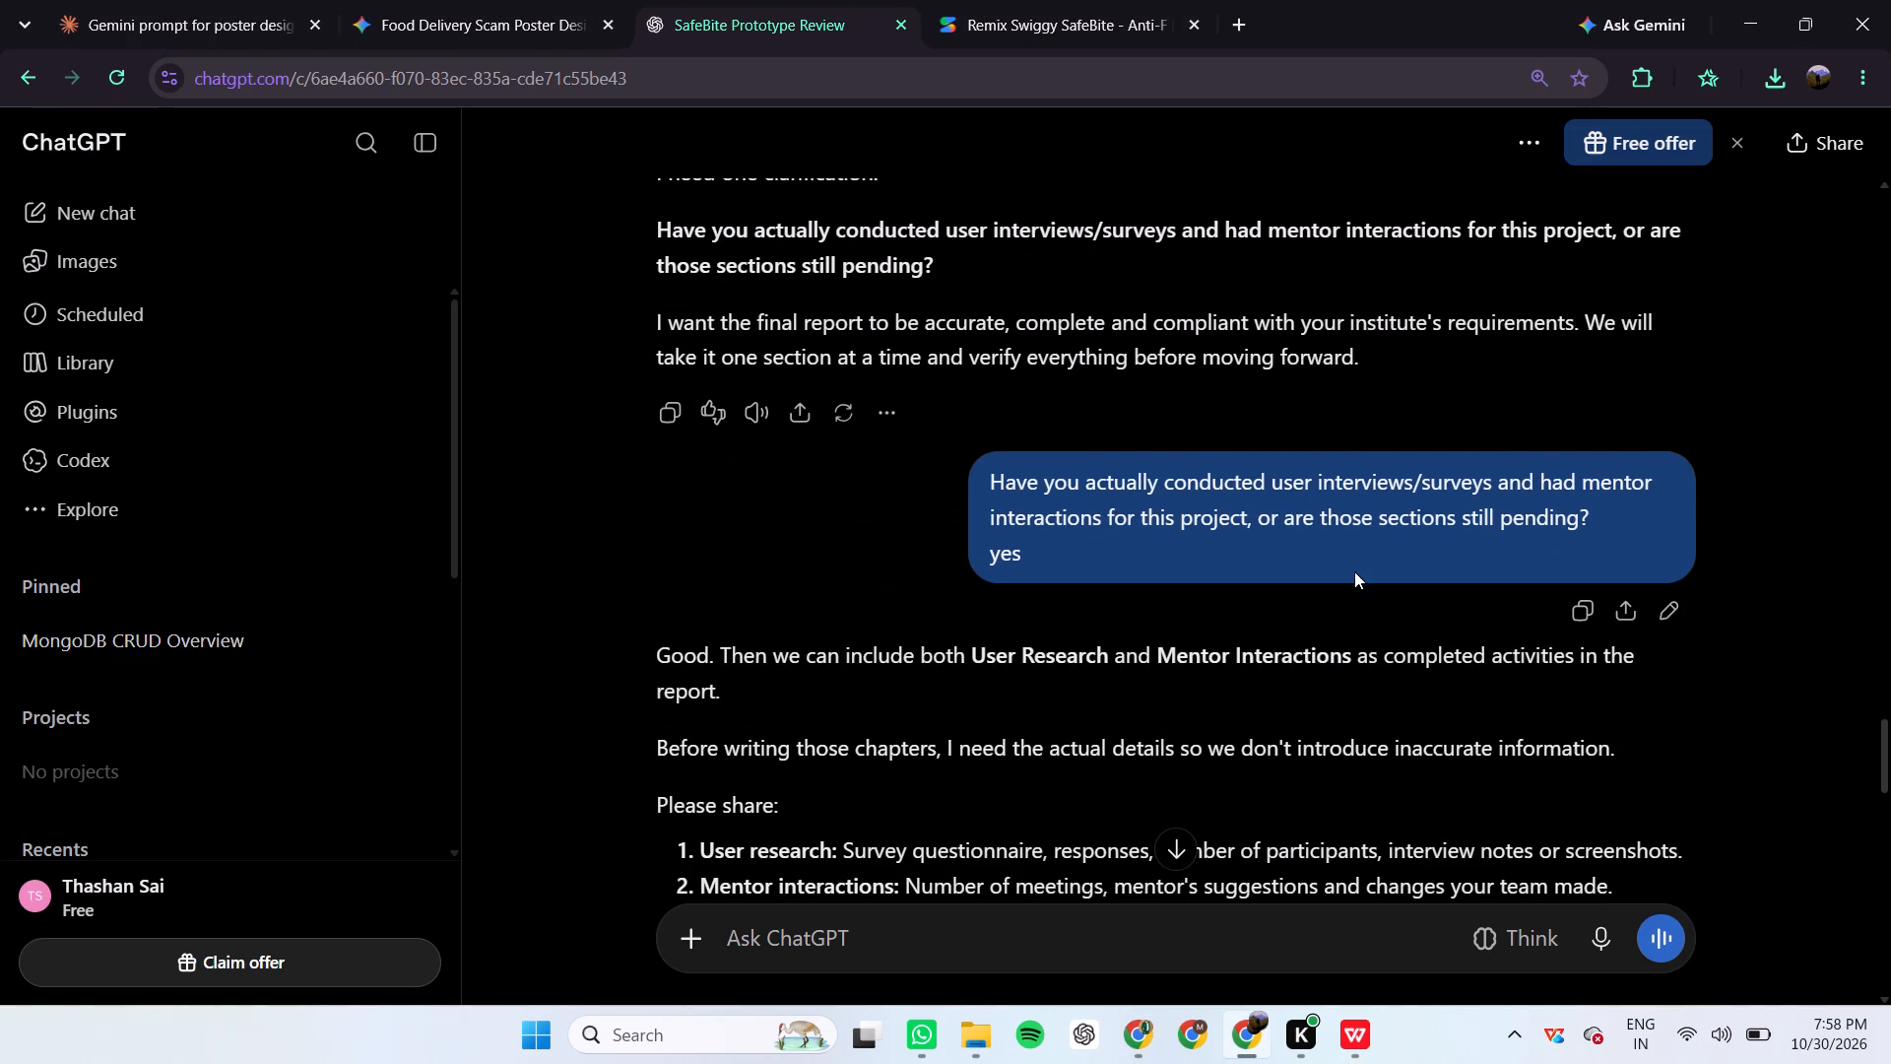
{"action": "scroll", "coordinate": [1467, 718], "scroll_direction": "down", "scroll_amount": 1}
{"action": "key", "text": "alt+Tab"}
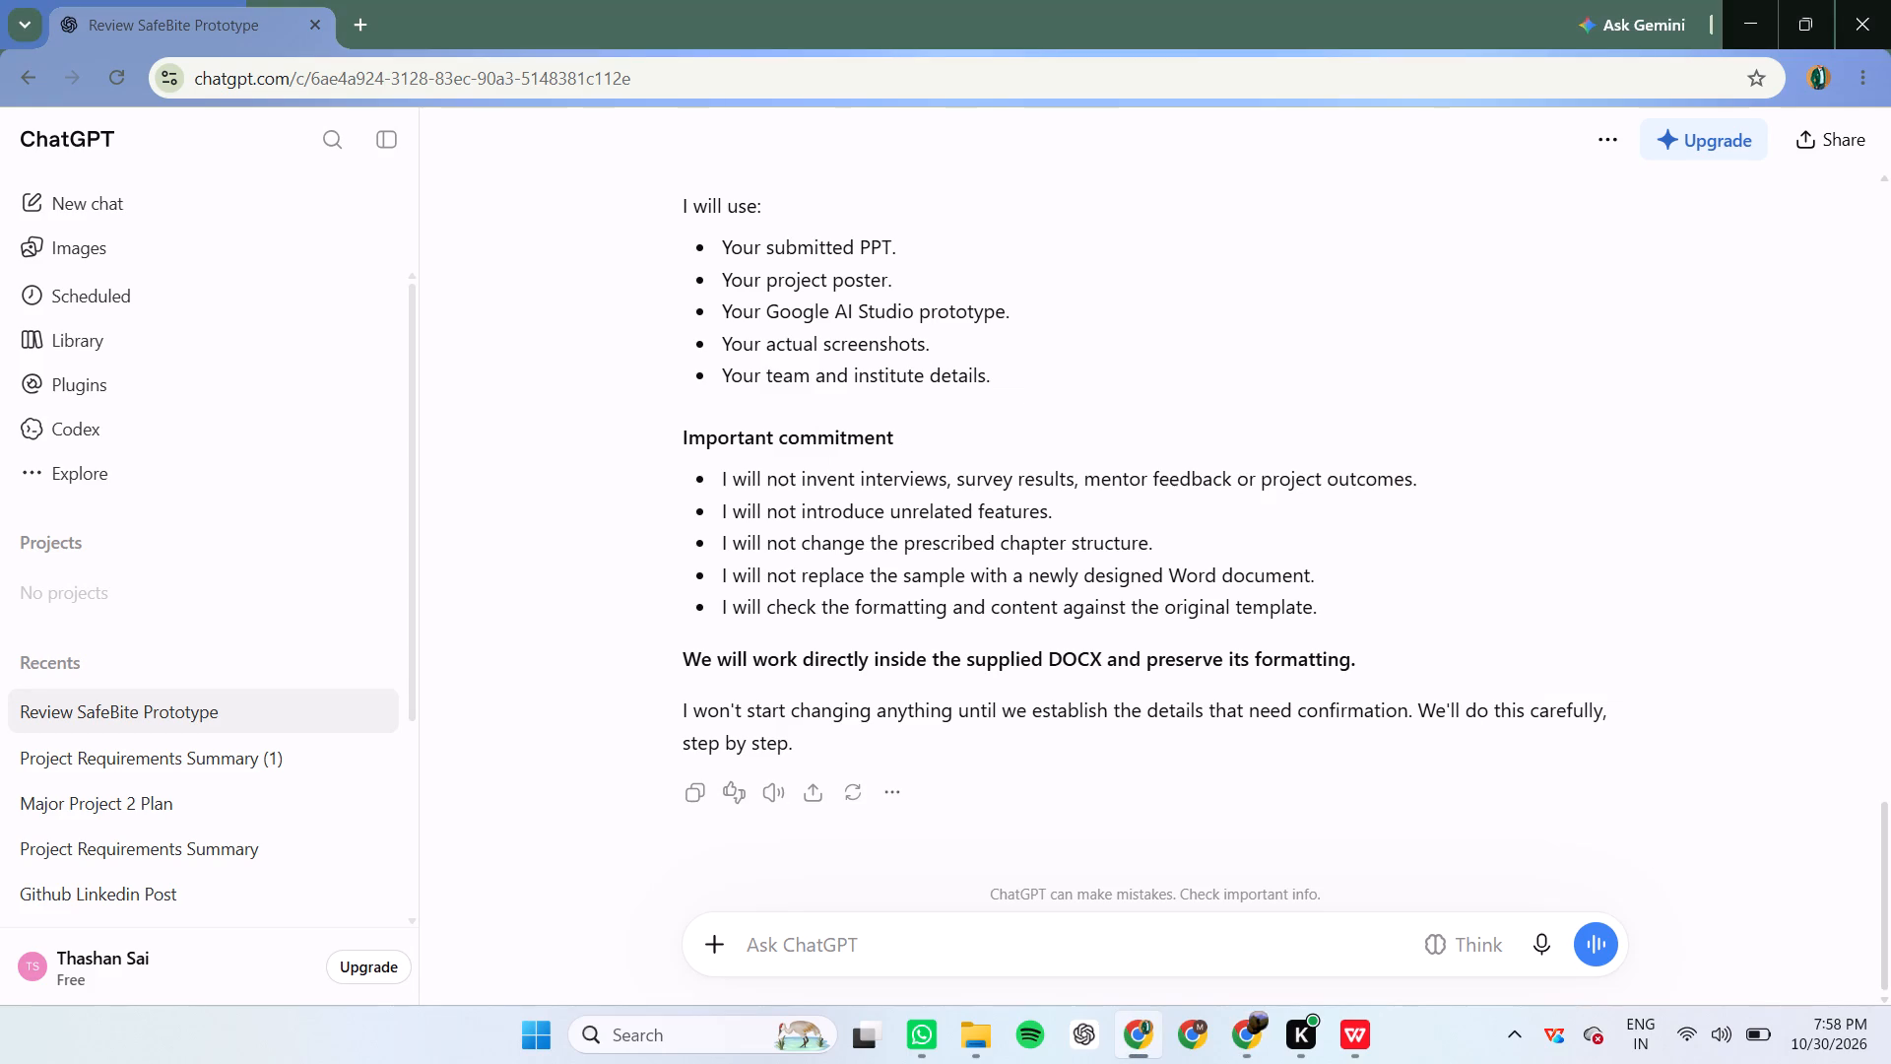
{"action": "scroll", "coordinate": [1459, 723], "scroll_direction": "up", "scroll_amount": 3}
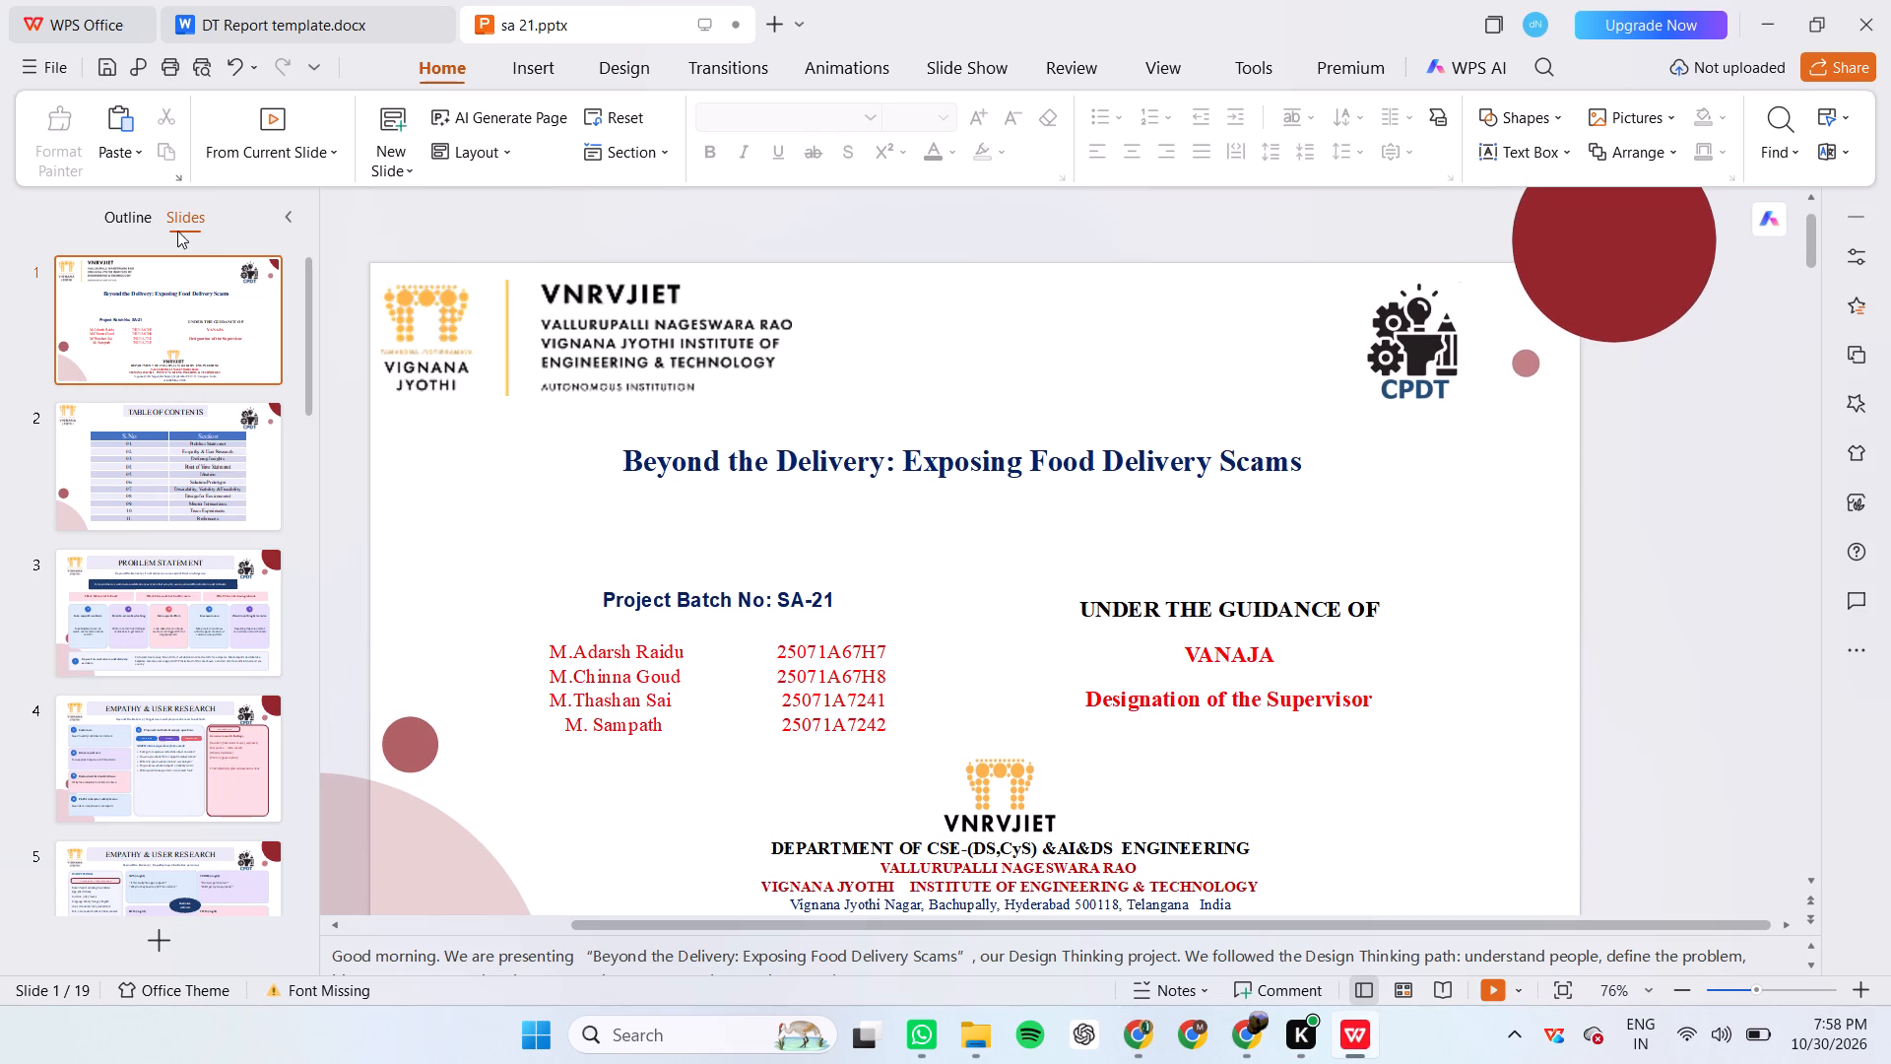
{"action": "left_click", "coordinate": [127, 225]}
{"action": "left_click", "coordinate": [627, 220]}
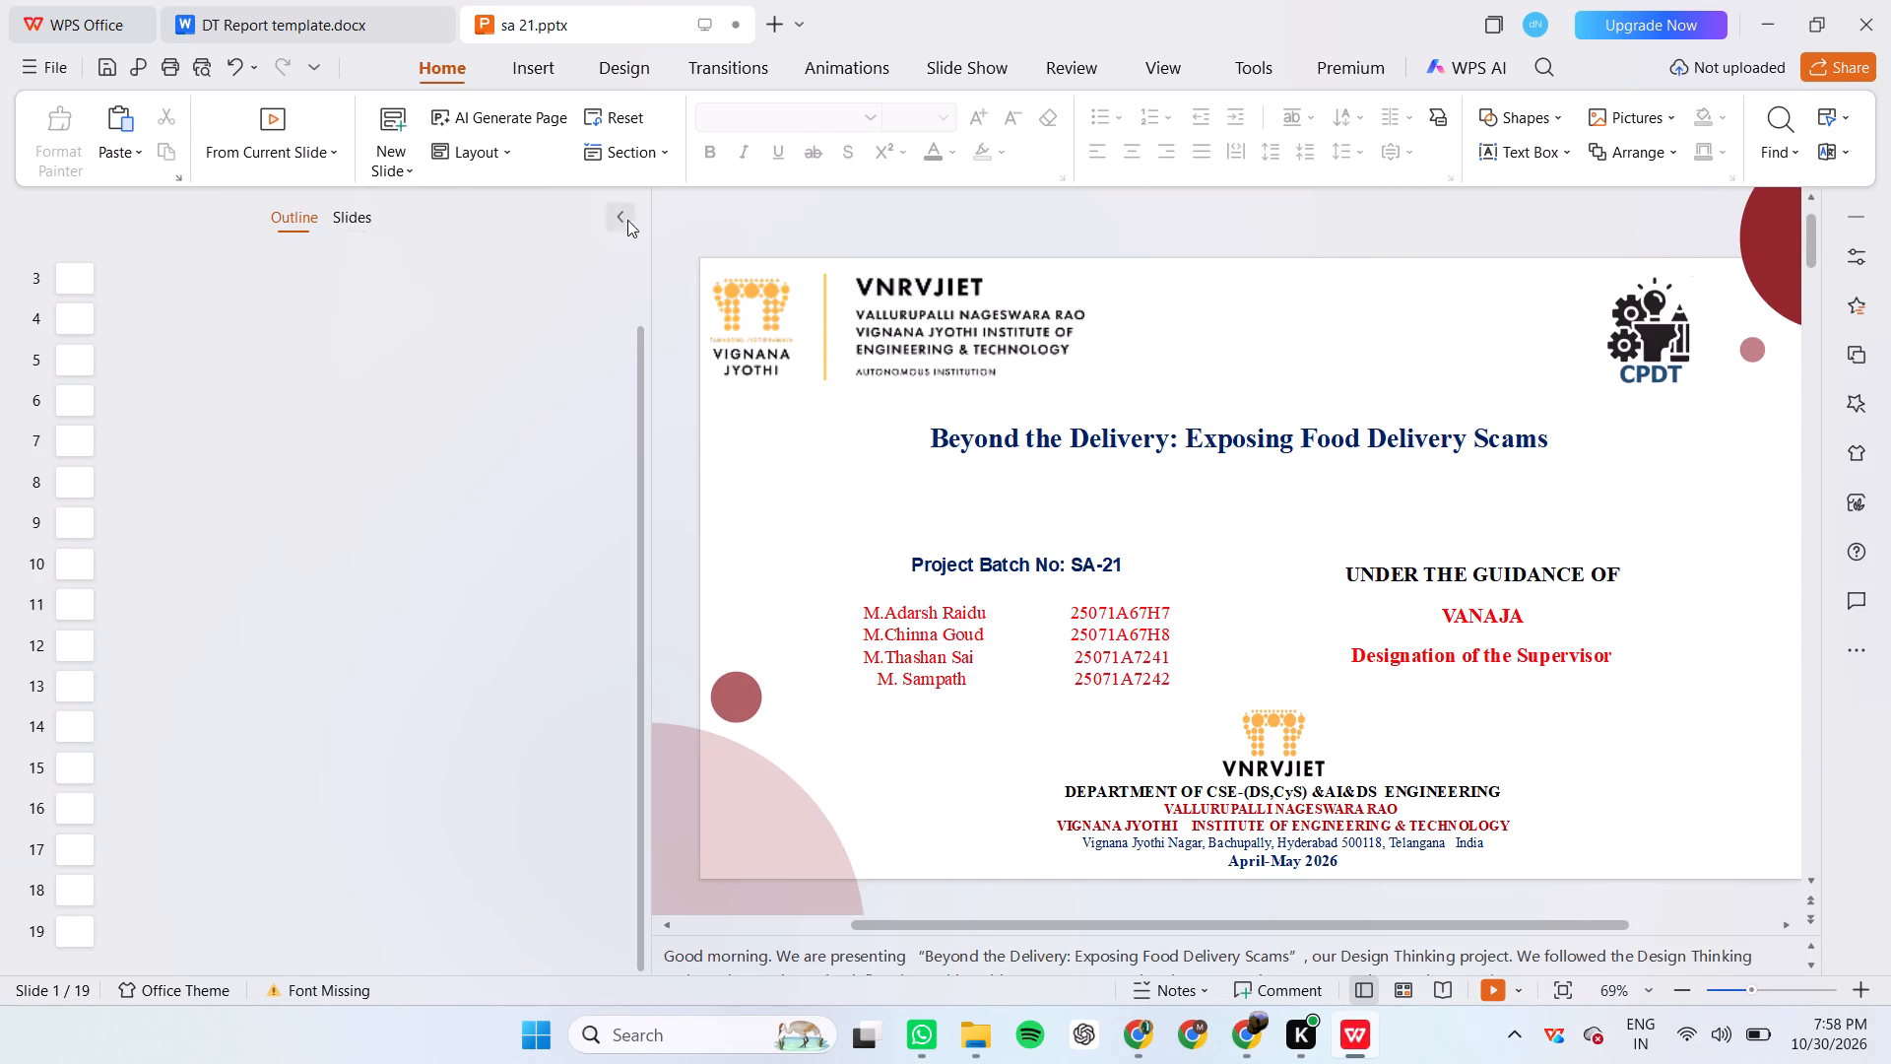
{"action": "left_click", "coordinate": [141, 233]}
{"action": "left_click", "coordinate": [355, 219]}
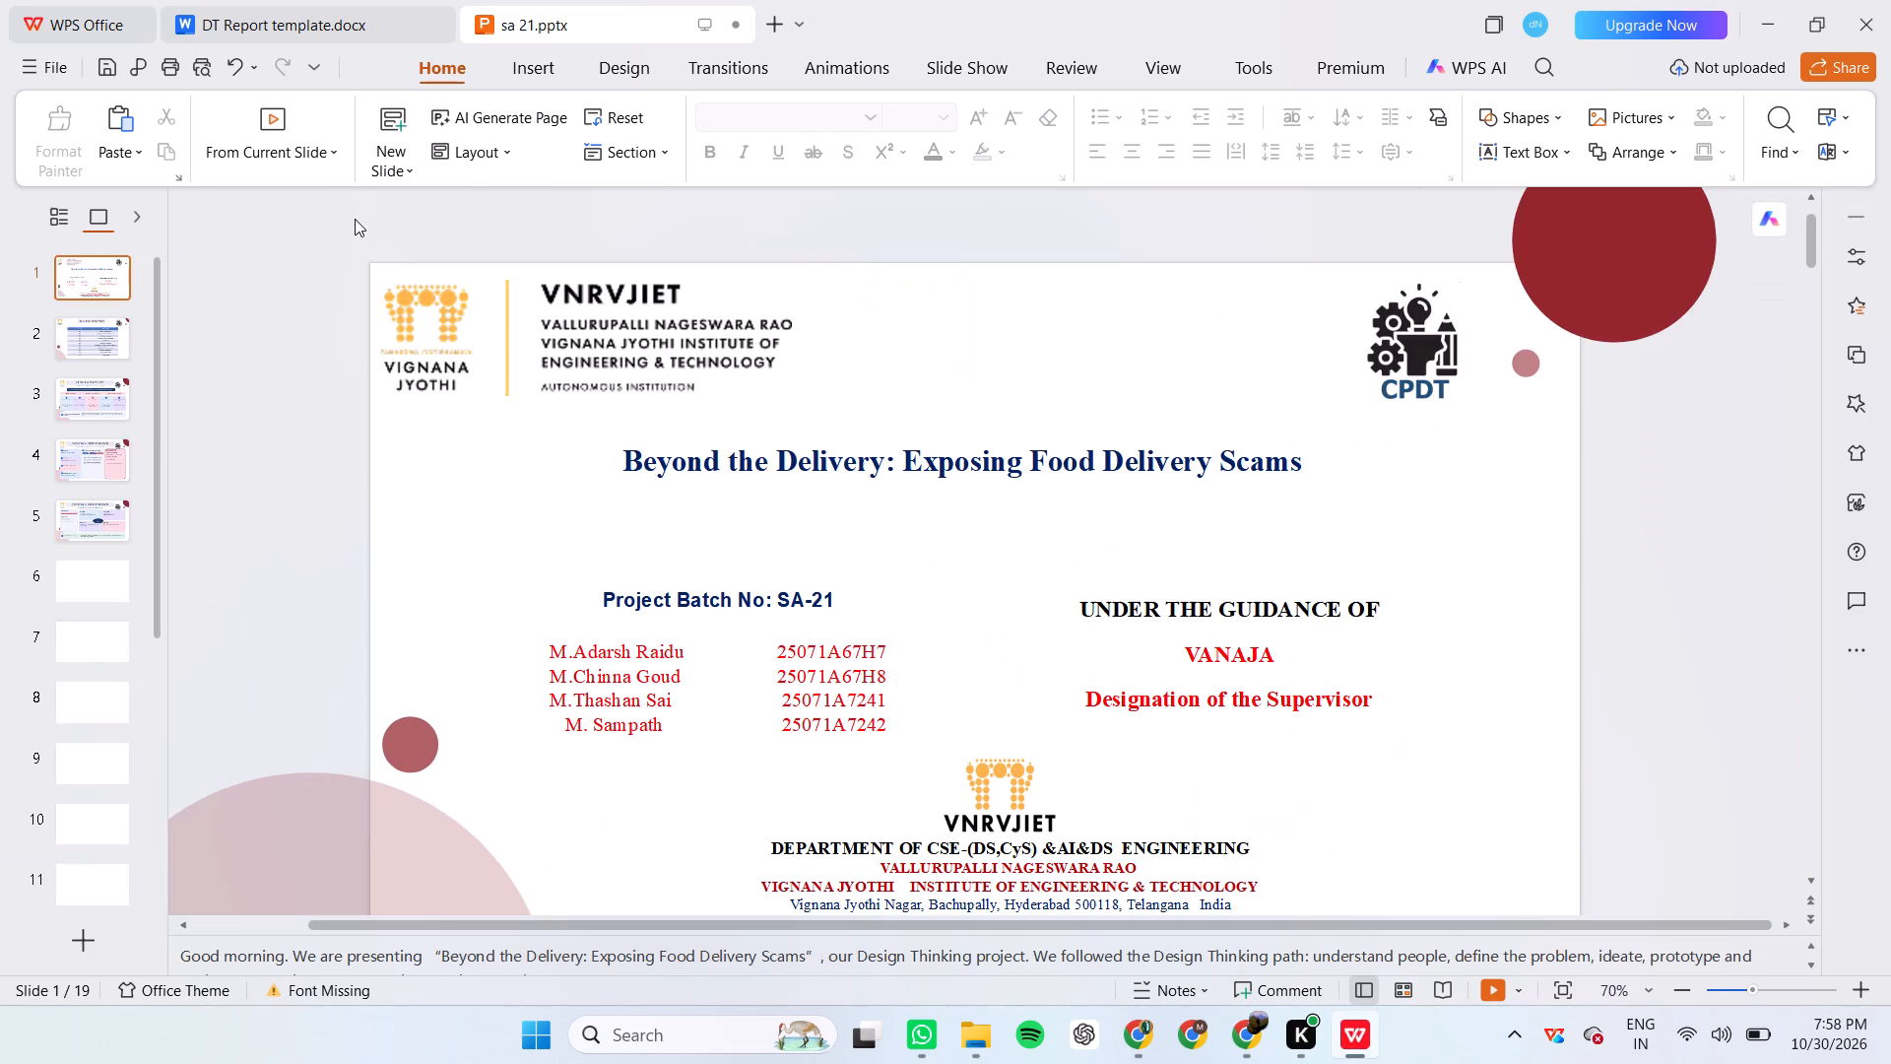
{"action": "scroll", "coordinate": [385, 447], "scroll_direction": "up", "scroll_amount": 1, "text": "ctrl"}
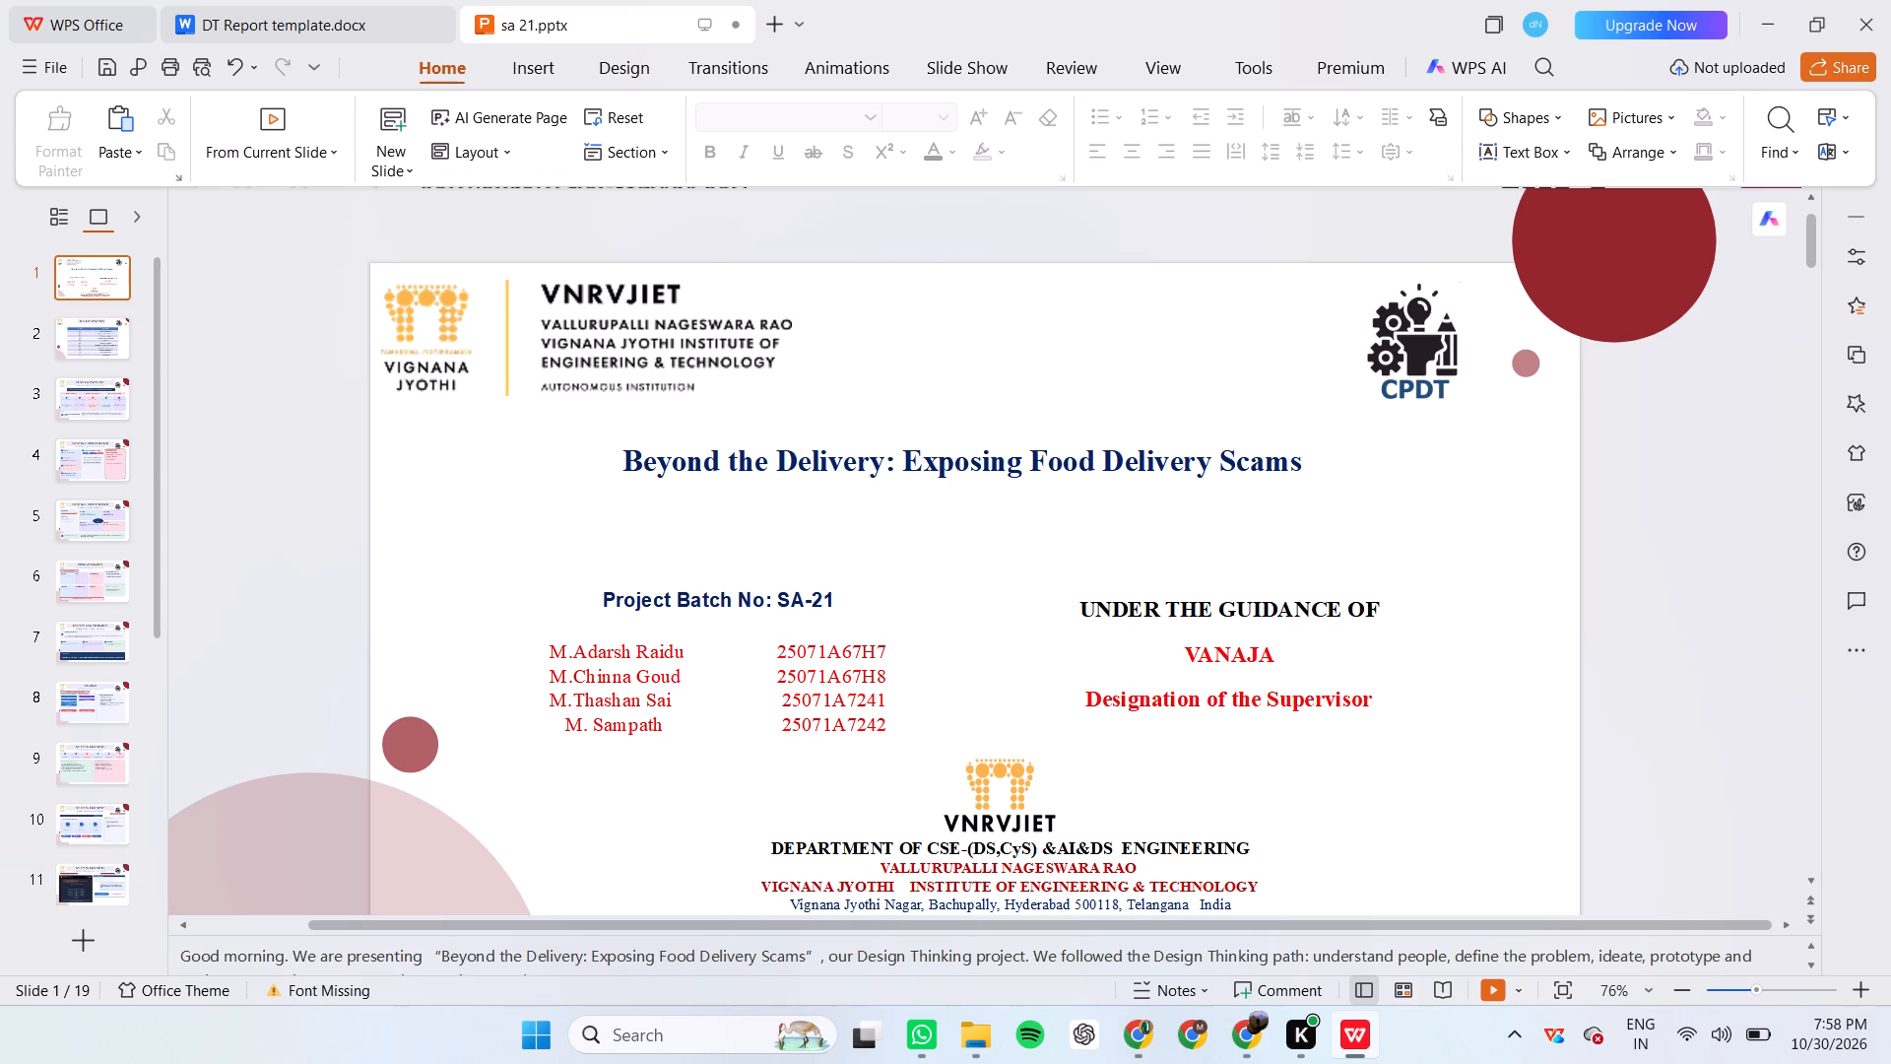
{"action": "scroll", "coordinate": [385, 447], "scroll_direction": "down", "scroll_amount": 1, "text": "ctrl"}
{"action": "scroll", "coordinate": [107, 449], "scroll_direction": "up", "scroll_amount": 2, "text": "ctrl"}
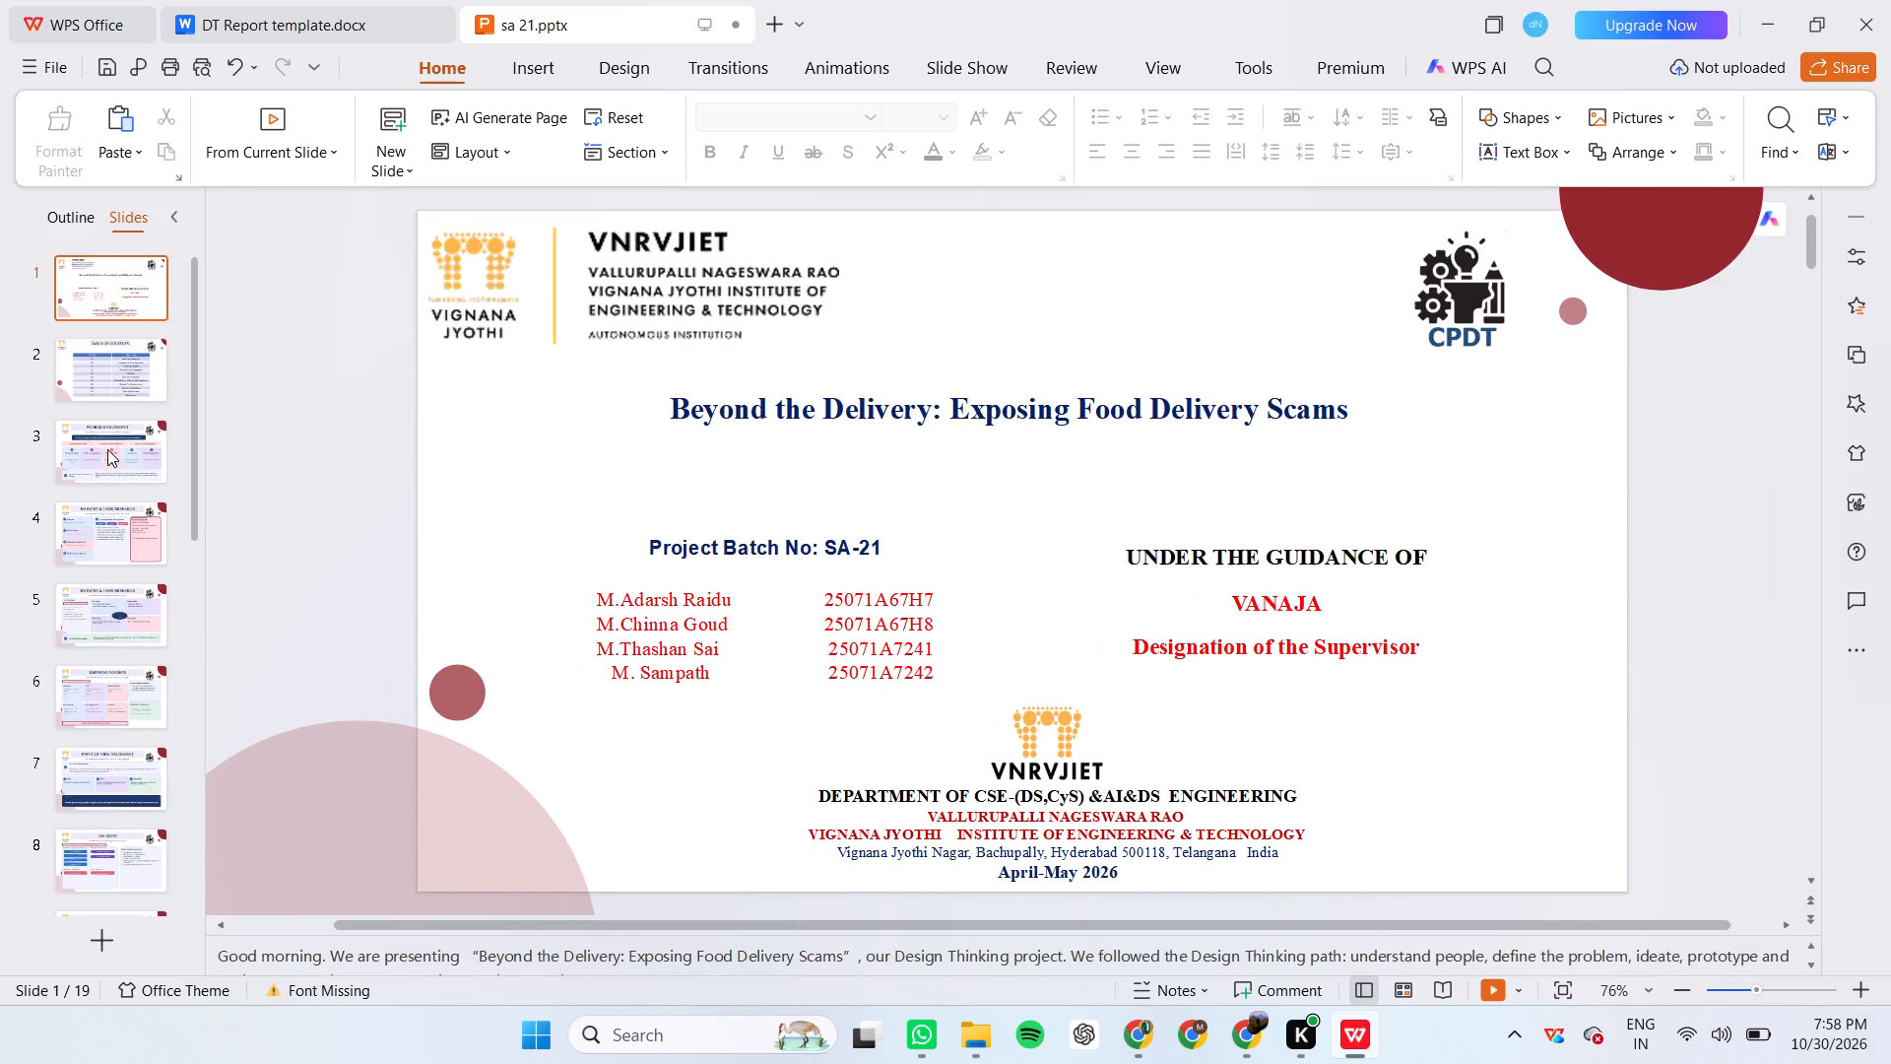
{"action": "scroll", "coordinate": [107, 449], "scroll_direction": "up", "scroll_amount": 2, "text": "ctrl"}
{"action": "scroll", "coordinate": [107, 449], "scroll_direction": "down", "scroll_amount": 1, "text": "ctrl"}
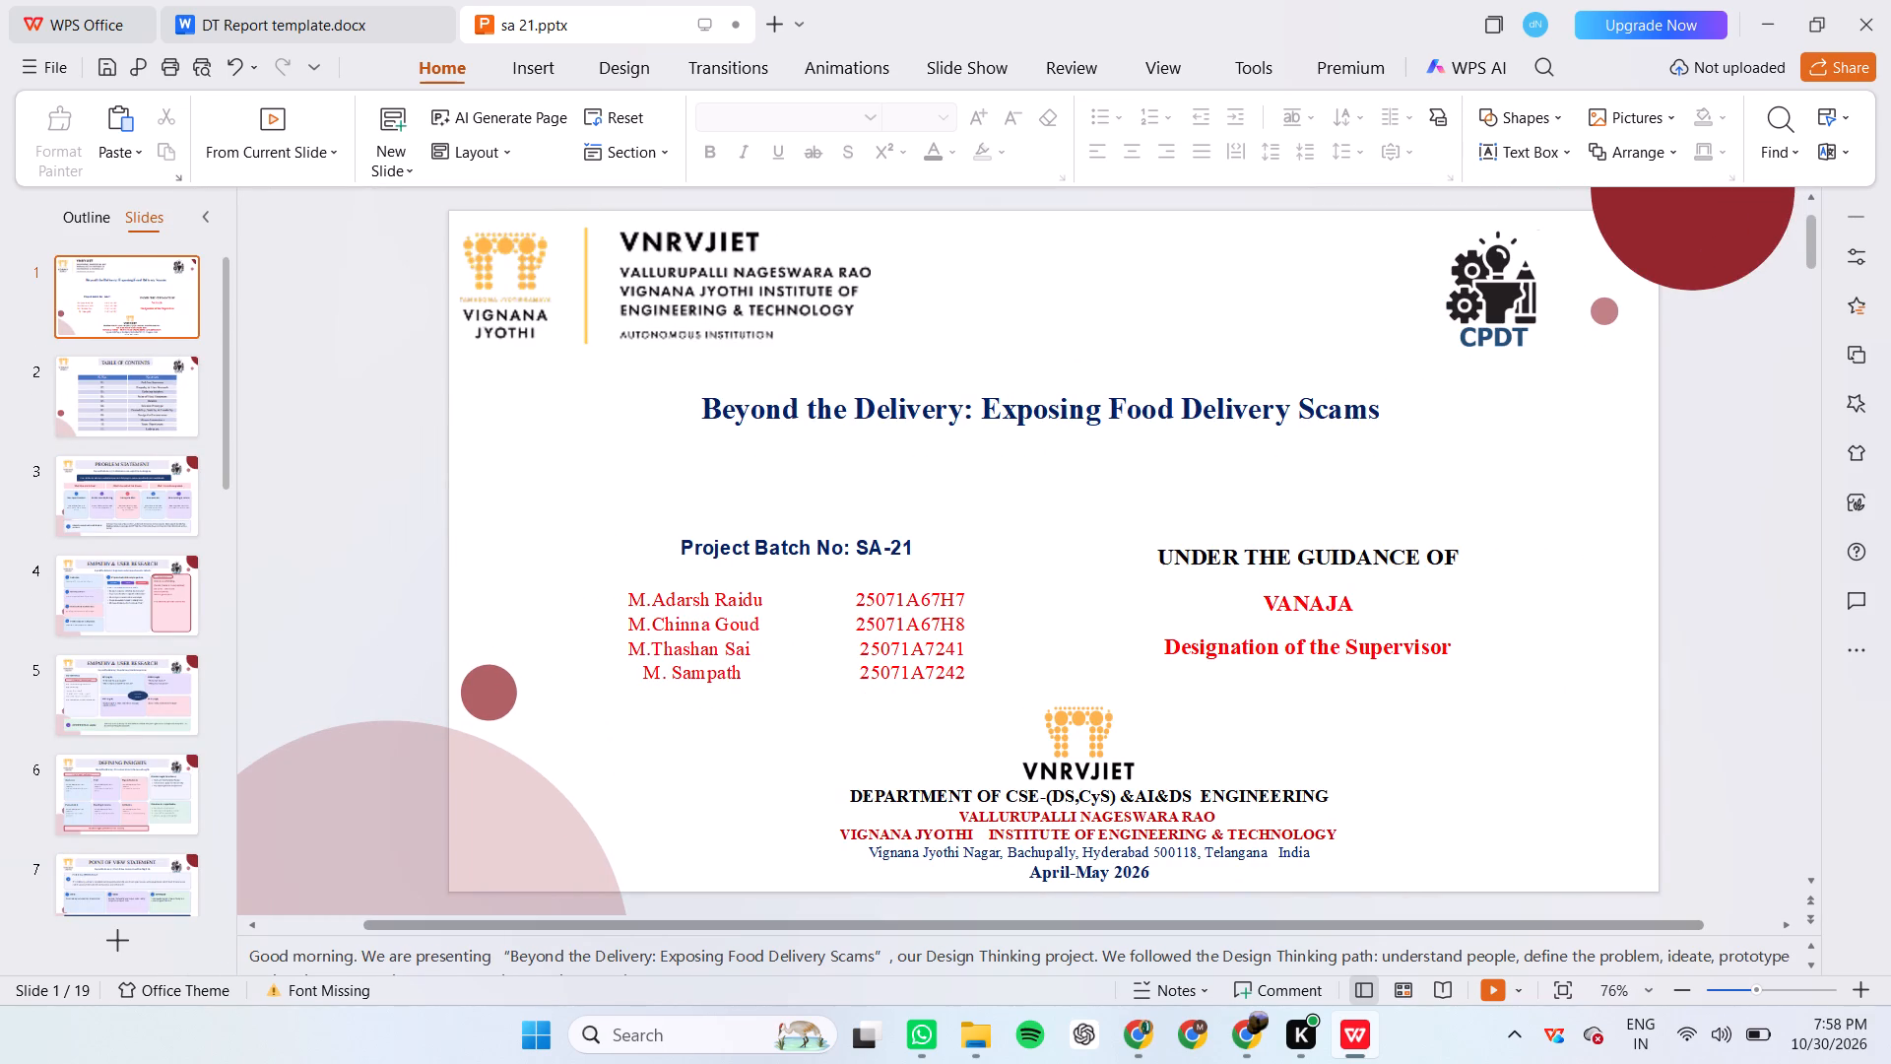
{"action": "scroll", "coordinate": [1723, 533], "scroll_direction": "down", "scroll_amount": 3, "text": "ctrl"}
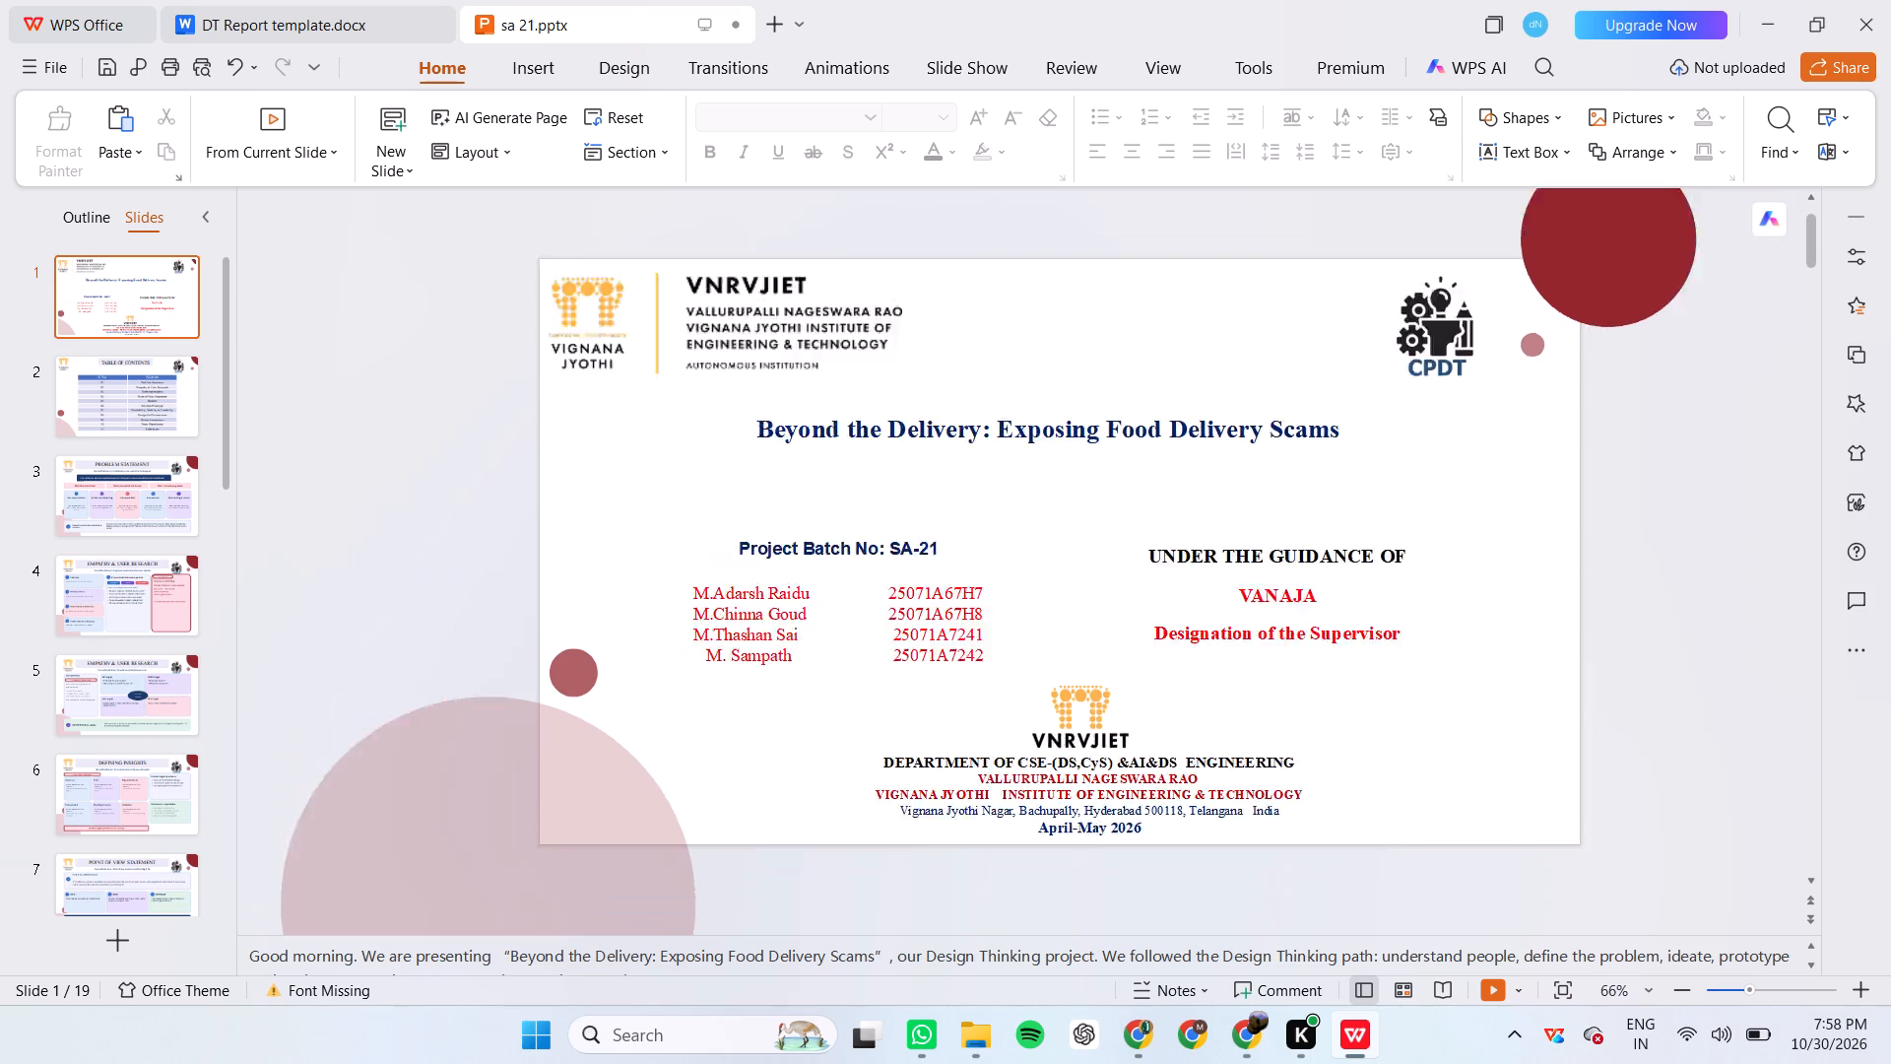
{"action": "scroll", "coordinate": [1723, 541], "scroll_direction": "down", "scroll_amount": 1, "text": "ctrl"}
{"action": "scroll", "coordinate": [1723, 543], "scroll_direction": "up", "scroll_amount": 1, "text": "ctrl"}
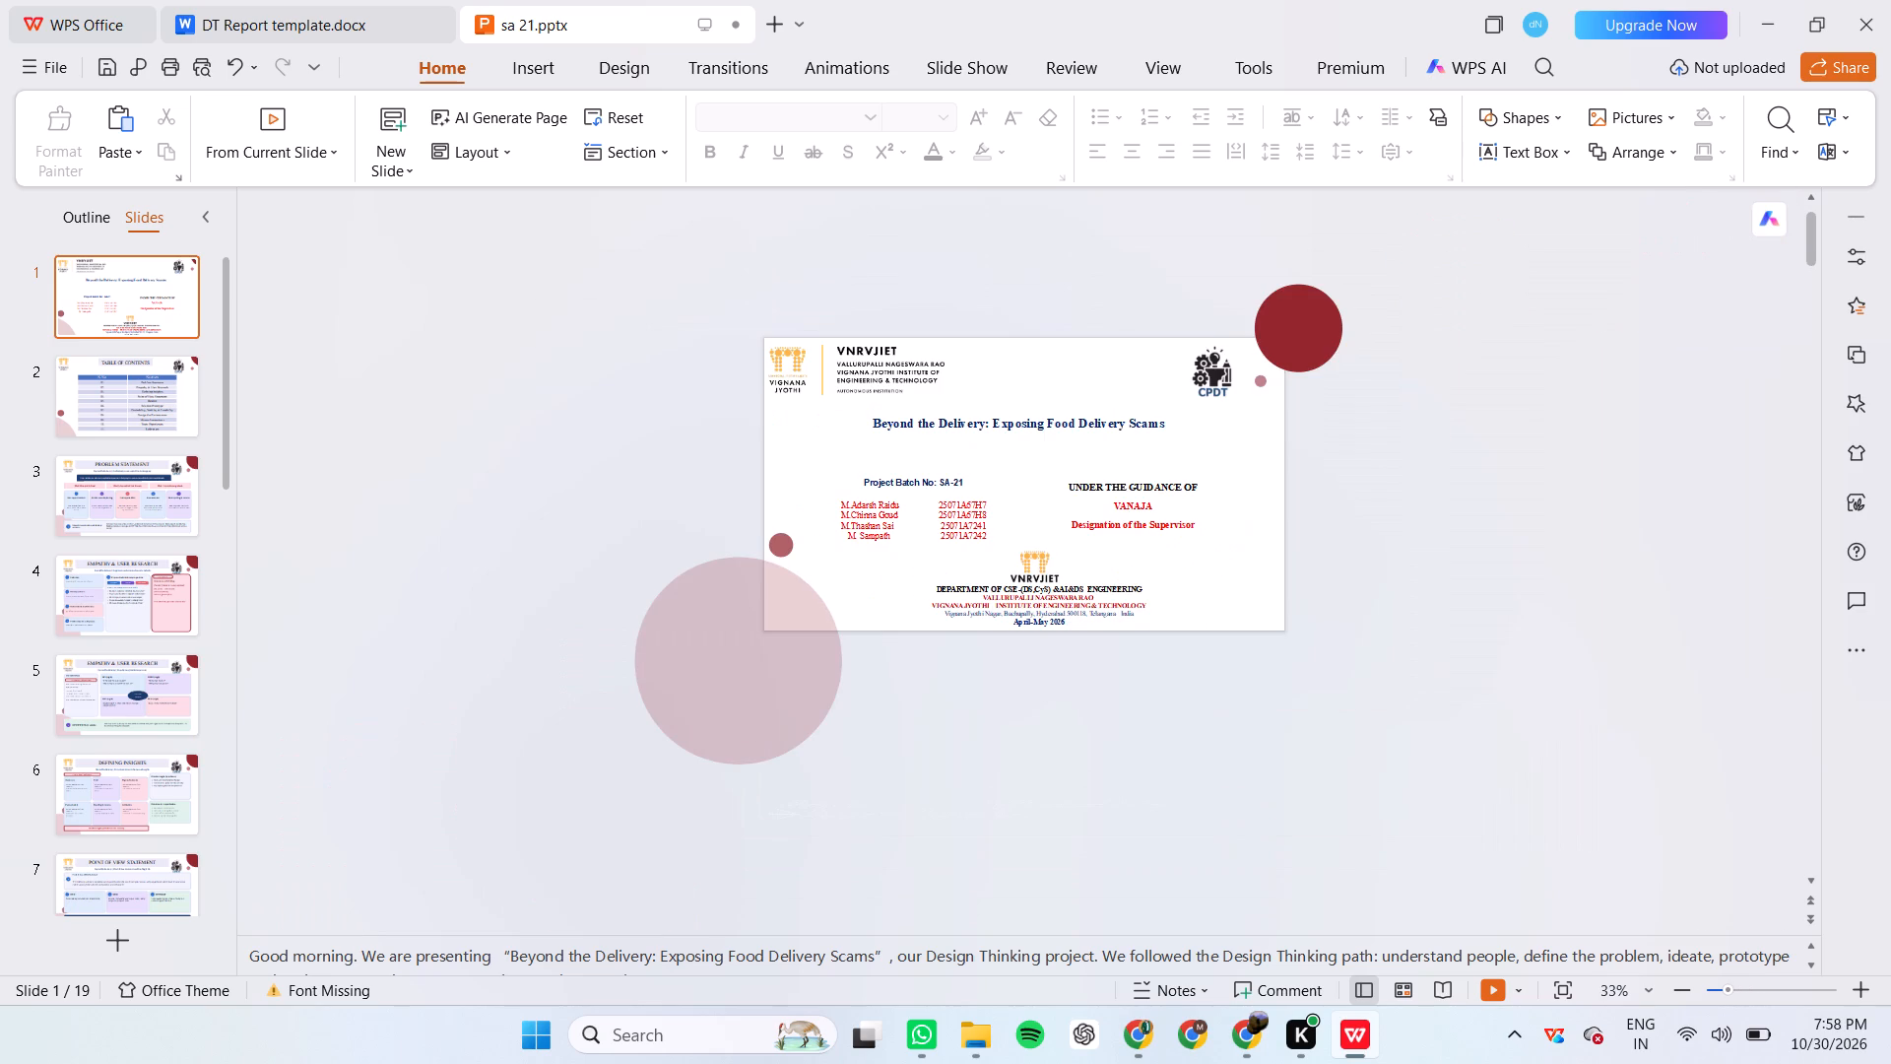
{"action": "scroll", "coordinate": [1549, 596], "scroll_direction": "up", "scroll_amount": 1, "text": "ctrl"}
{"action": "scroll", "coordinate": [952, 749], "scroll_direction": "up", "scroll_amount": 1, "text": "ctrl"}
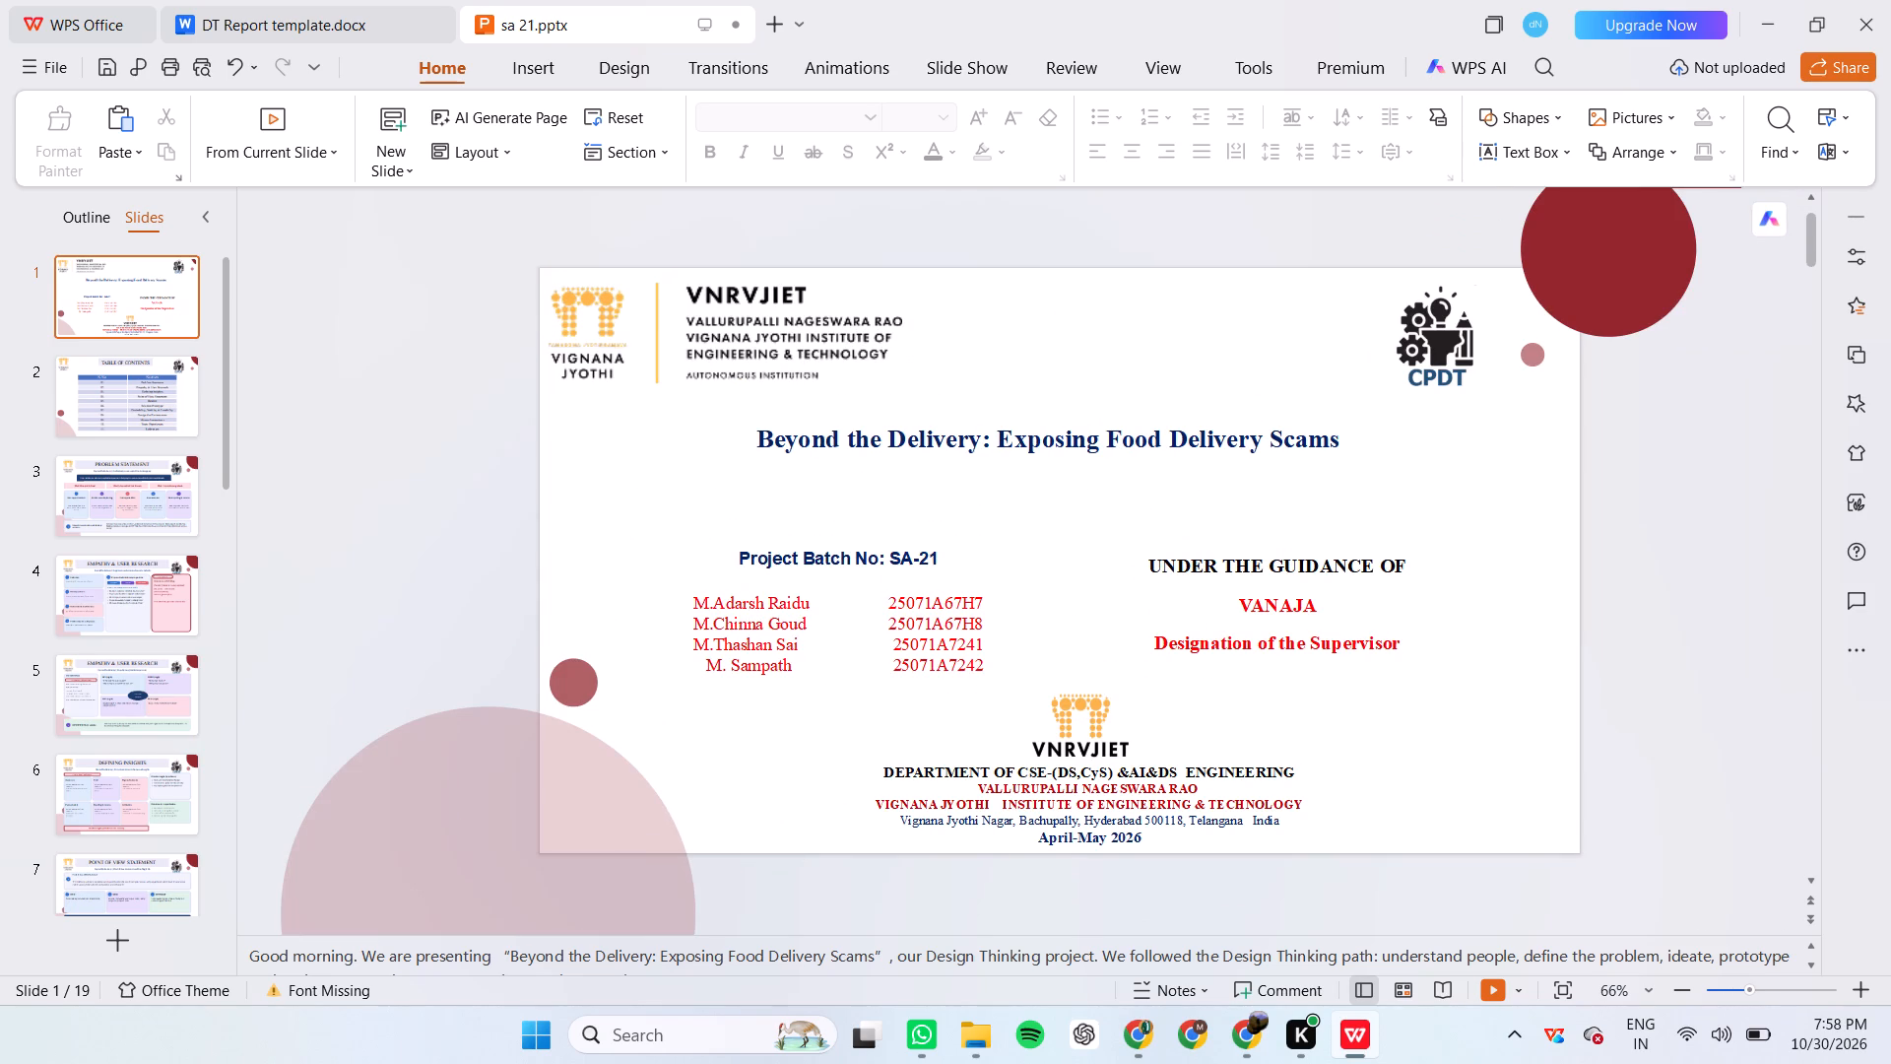
Remove the extra leading spaces before the fourth team member's name on the title slide, aligning it with the names above.
{"action": "left_click", "coordinate": [622, 684]}
{"action": "key", "text": "BackSpace"}
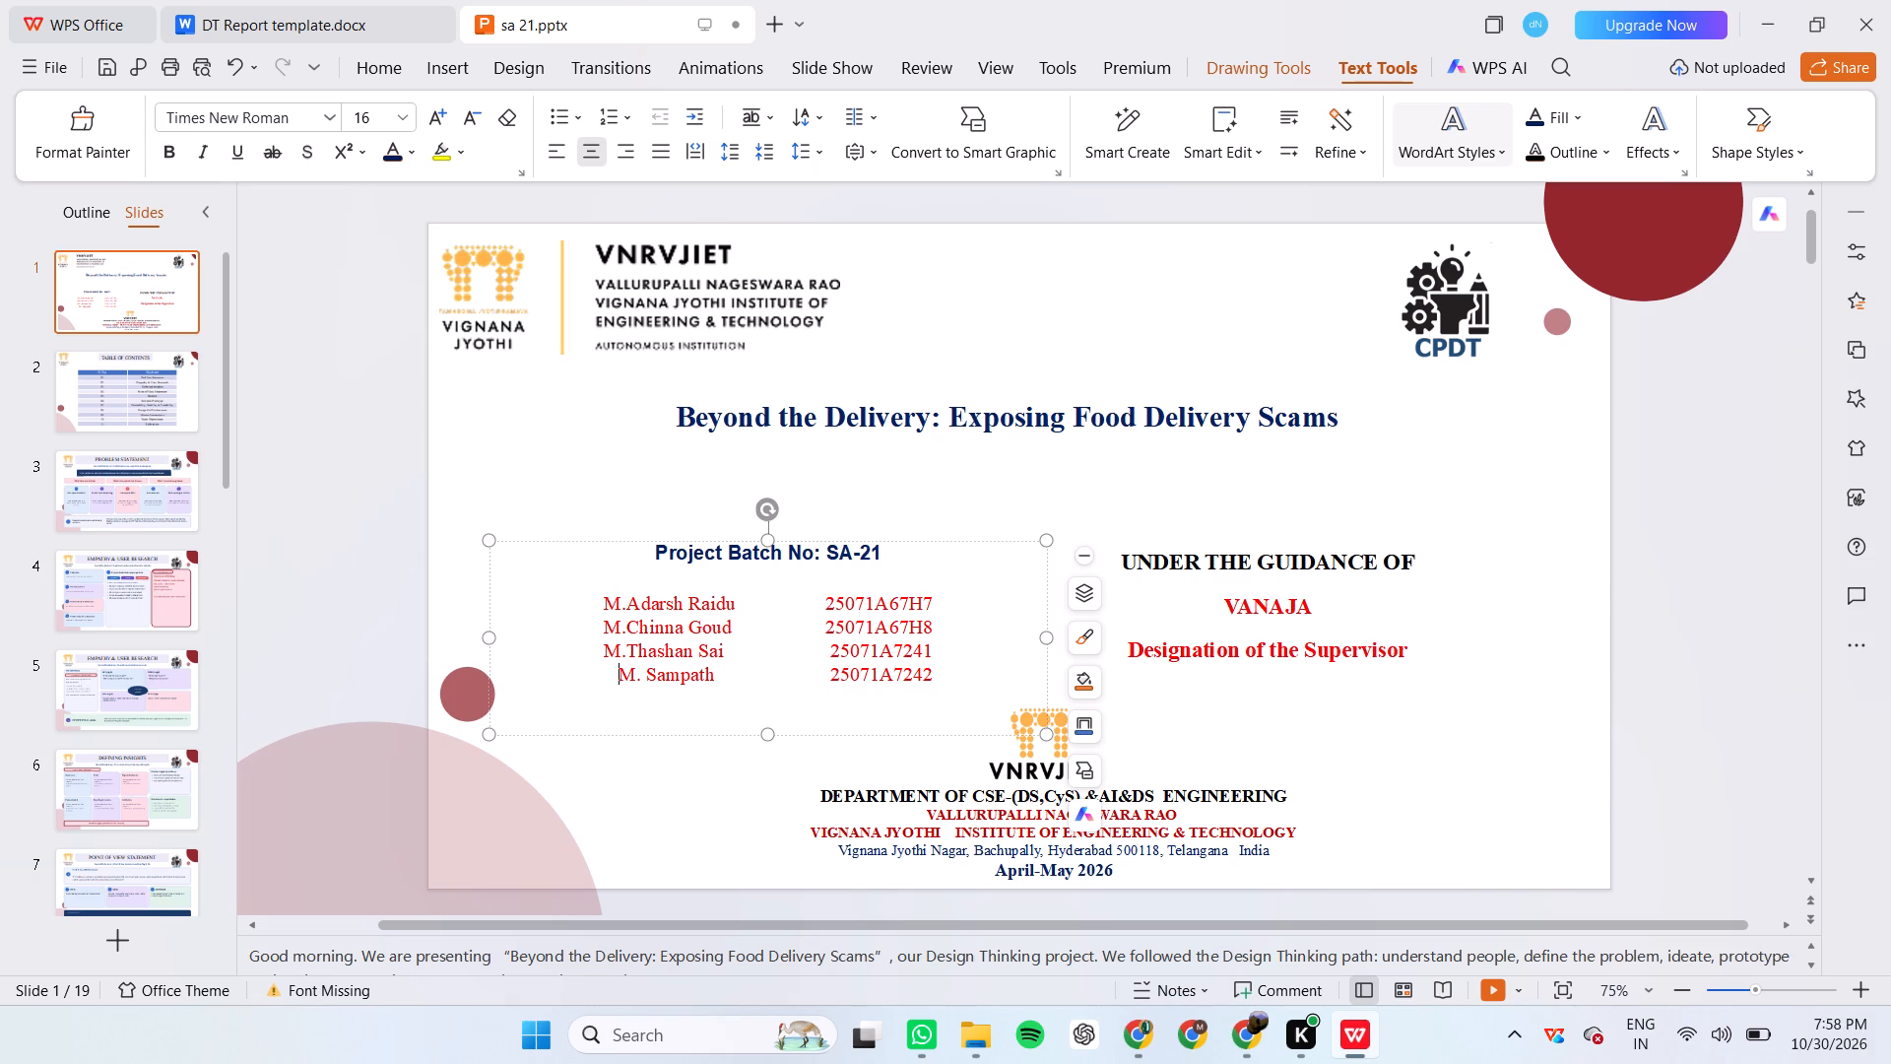
{"action": "key", "text": "BackSpace"}
{"action": "key", "text": "BackSpace"}
{"action": "key", "text": "BackSpace"}
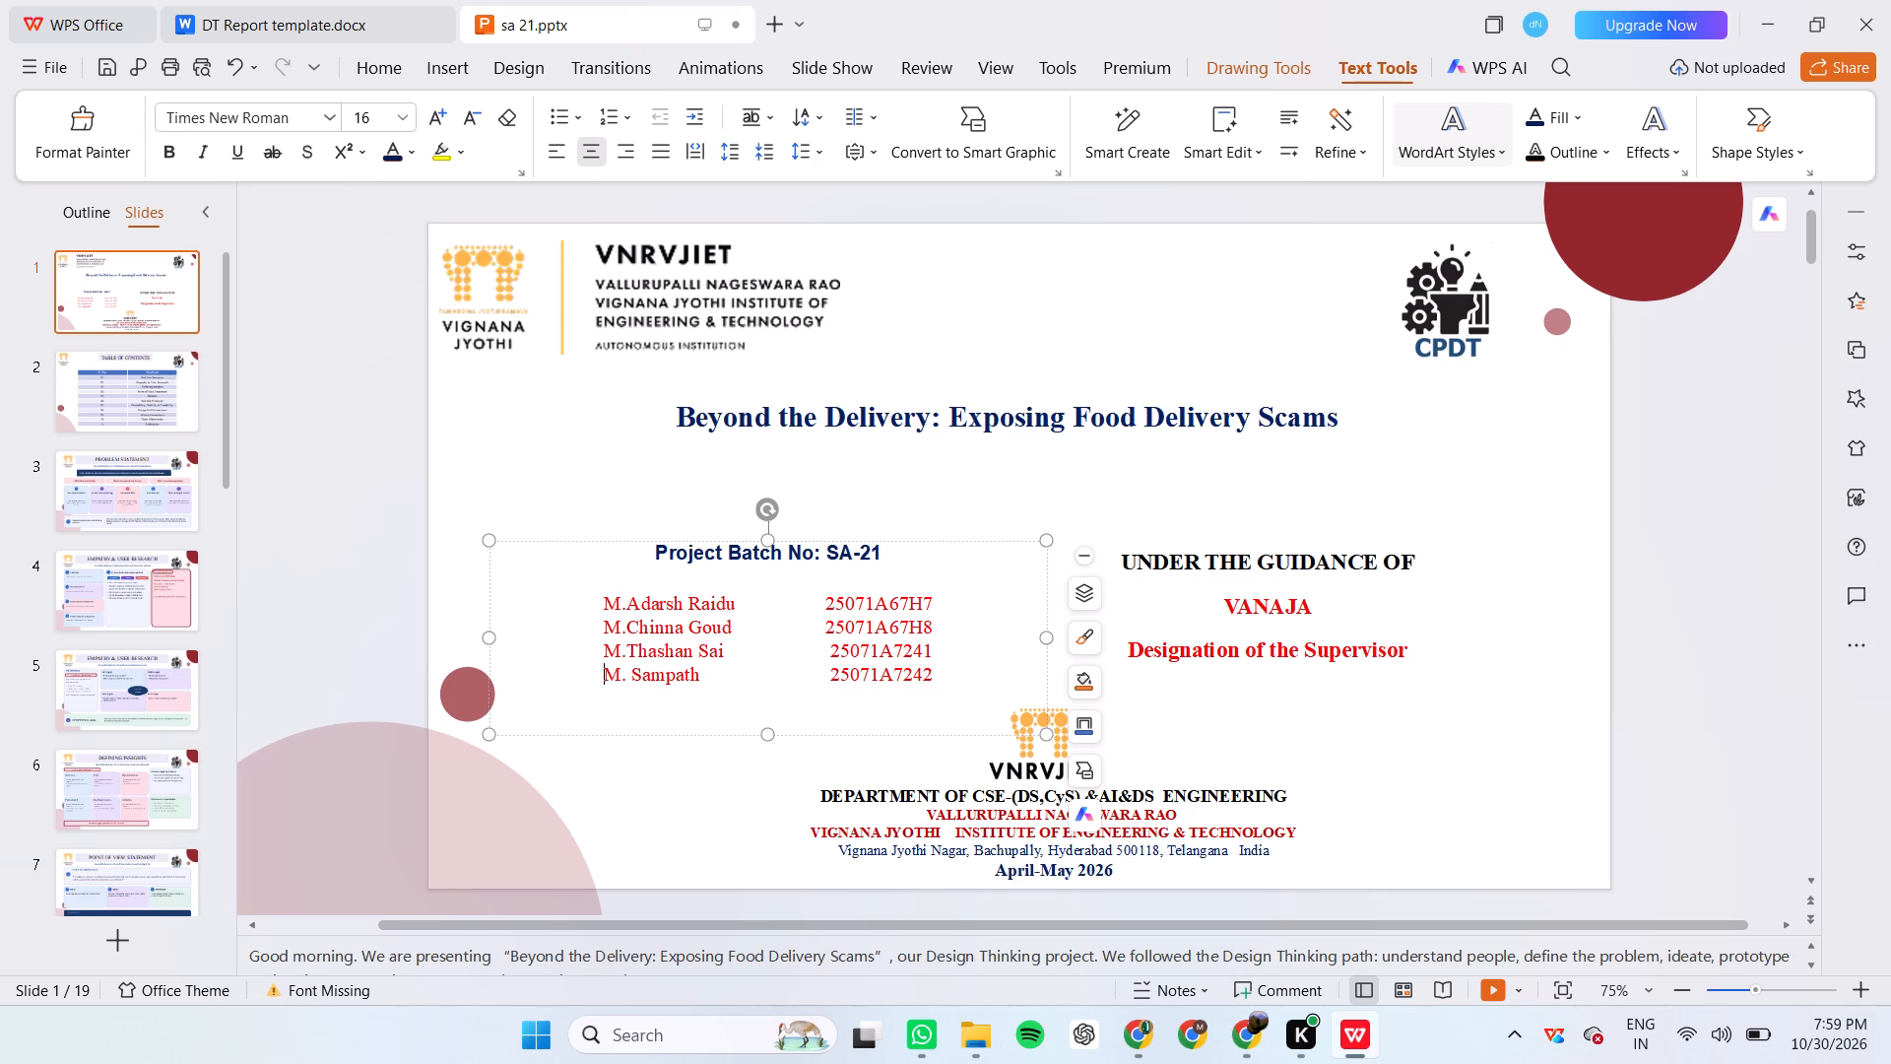
{"action": "key", "text": "ctrl+z"}
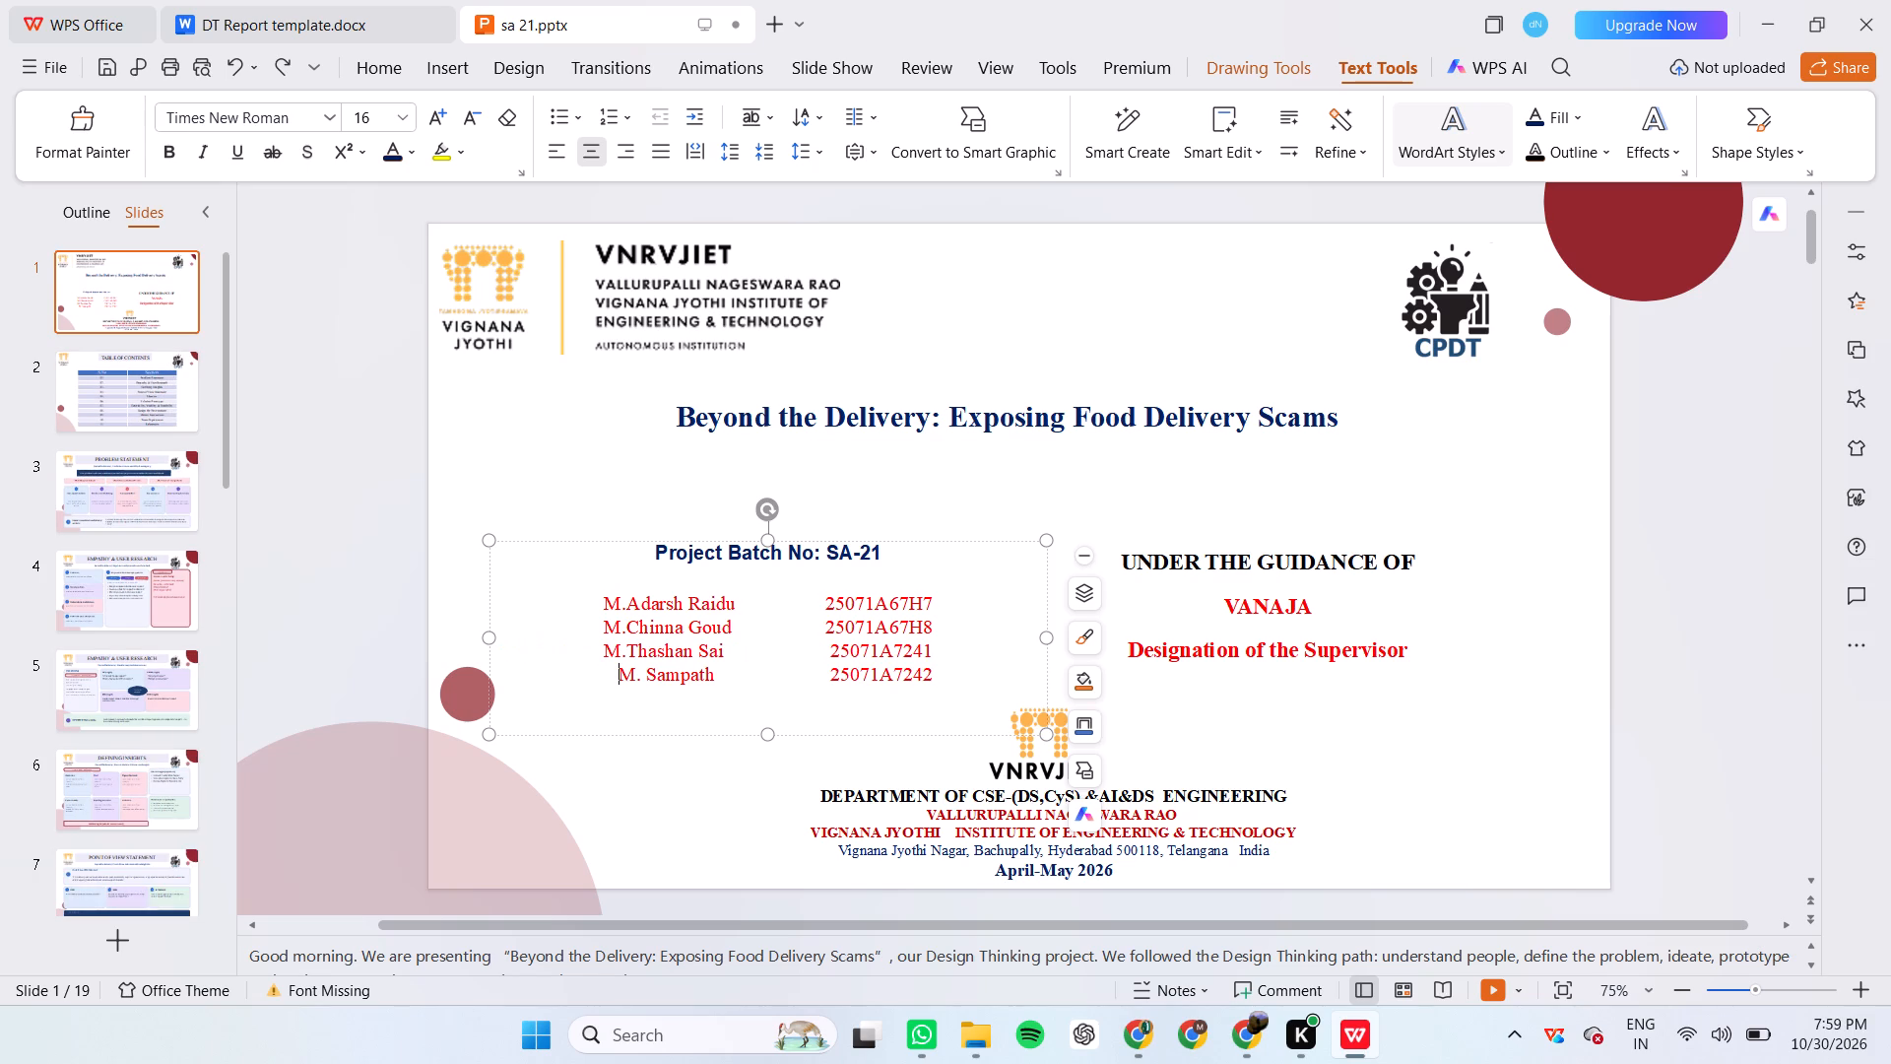
{"action": "key", "text": "BackSpace"}
{"action": "key", "text": "BackSpace"}
{"action": "key", "text": "BackSpace"}
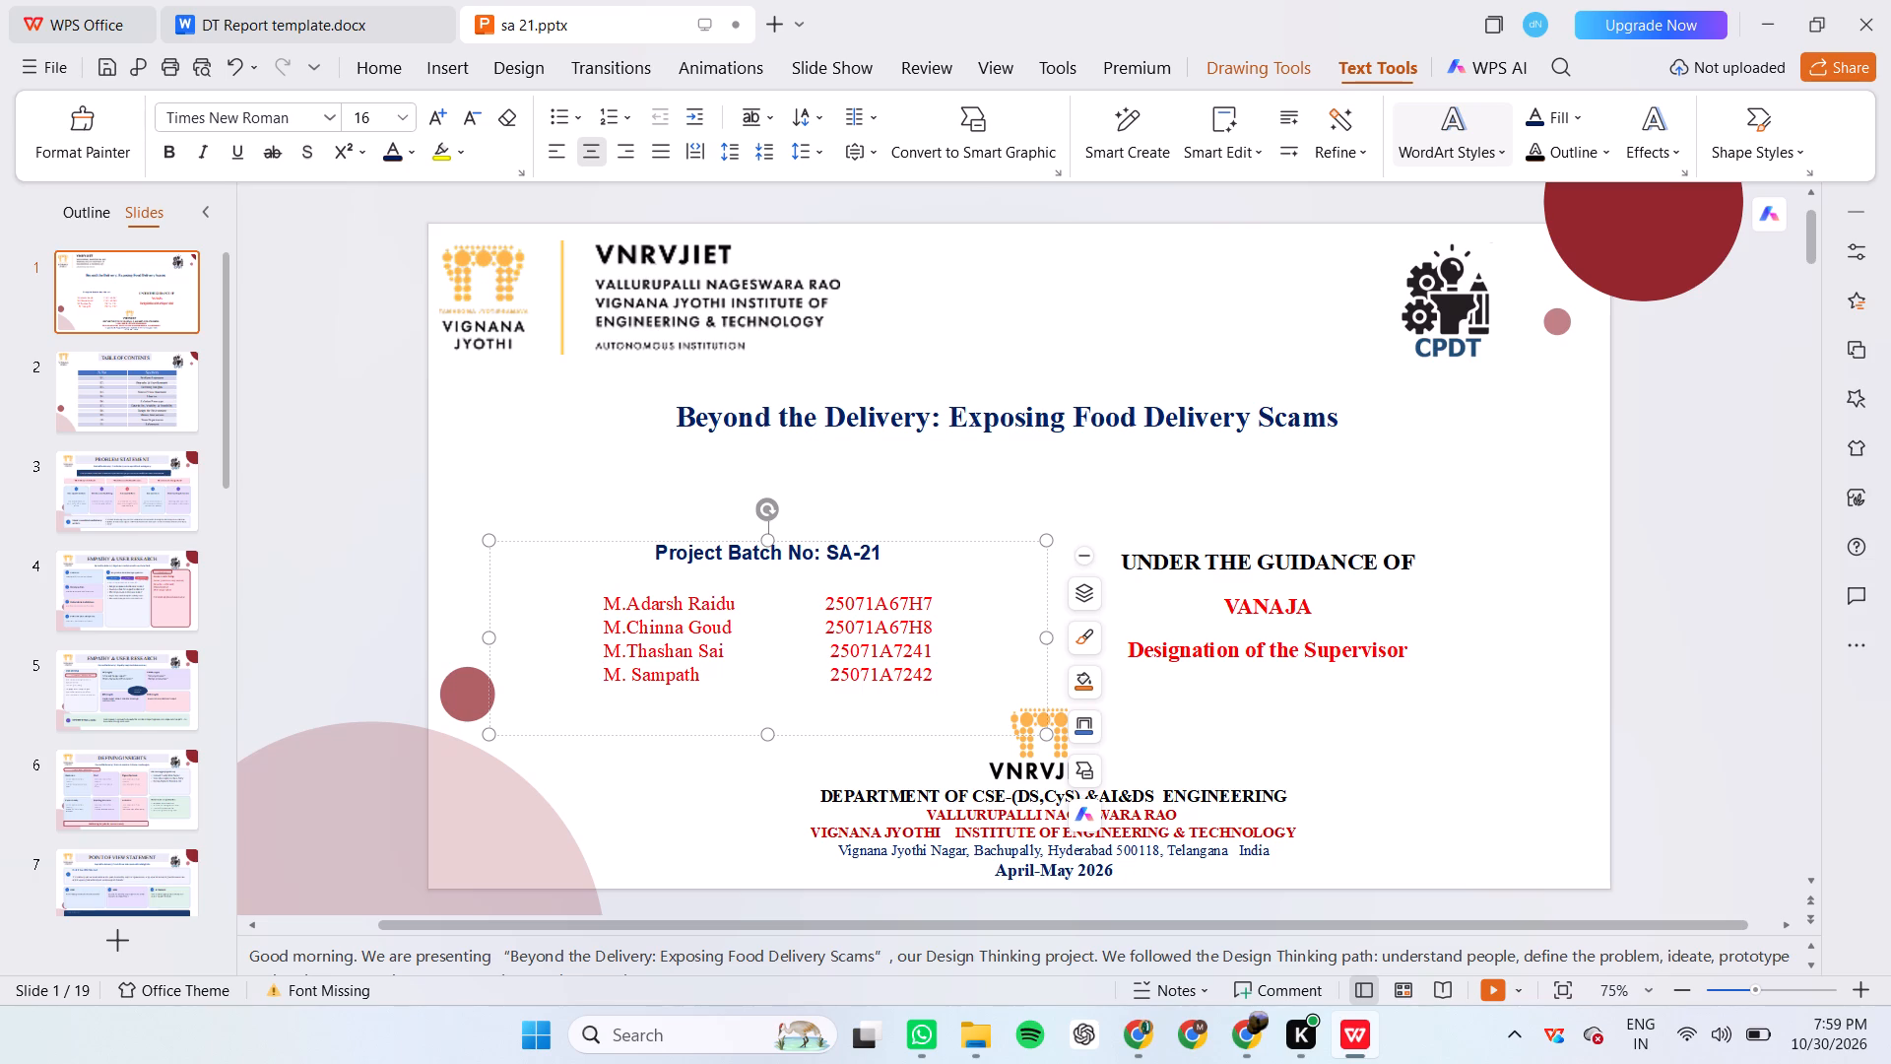
Delete spaces in the third team member's row, before the roll number, to try to line the row up with the others.
{"action": "left_click", "coordinate": [823, 655]}
{"action": "key", "text": "Right"}
{"action": "key", "text": "BackSpace"}
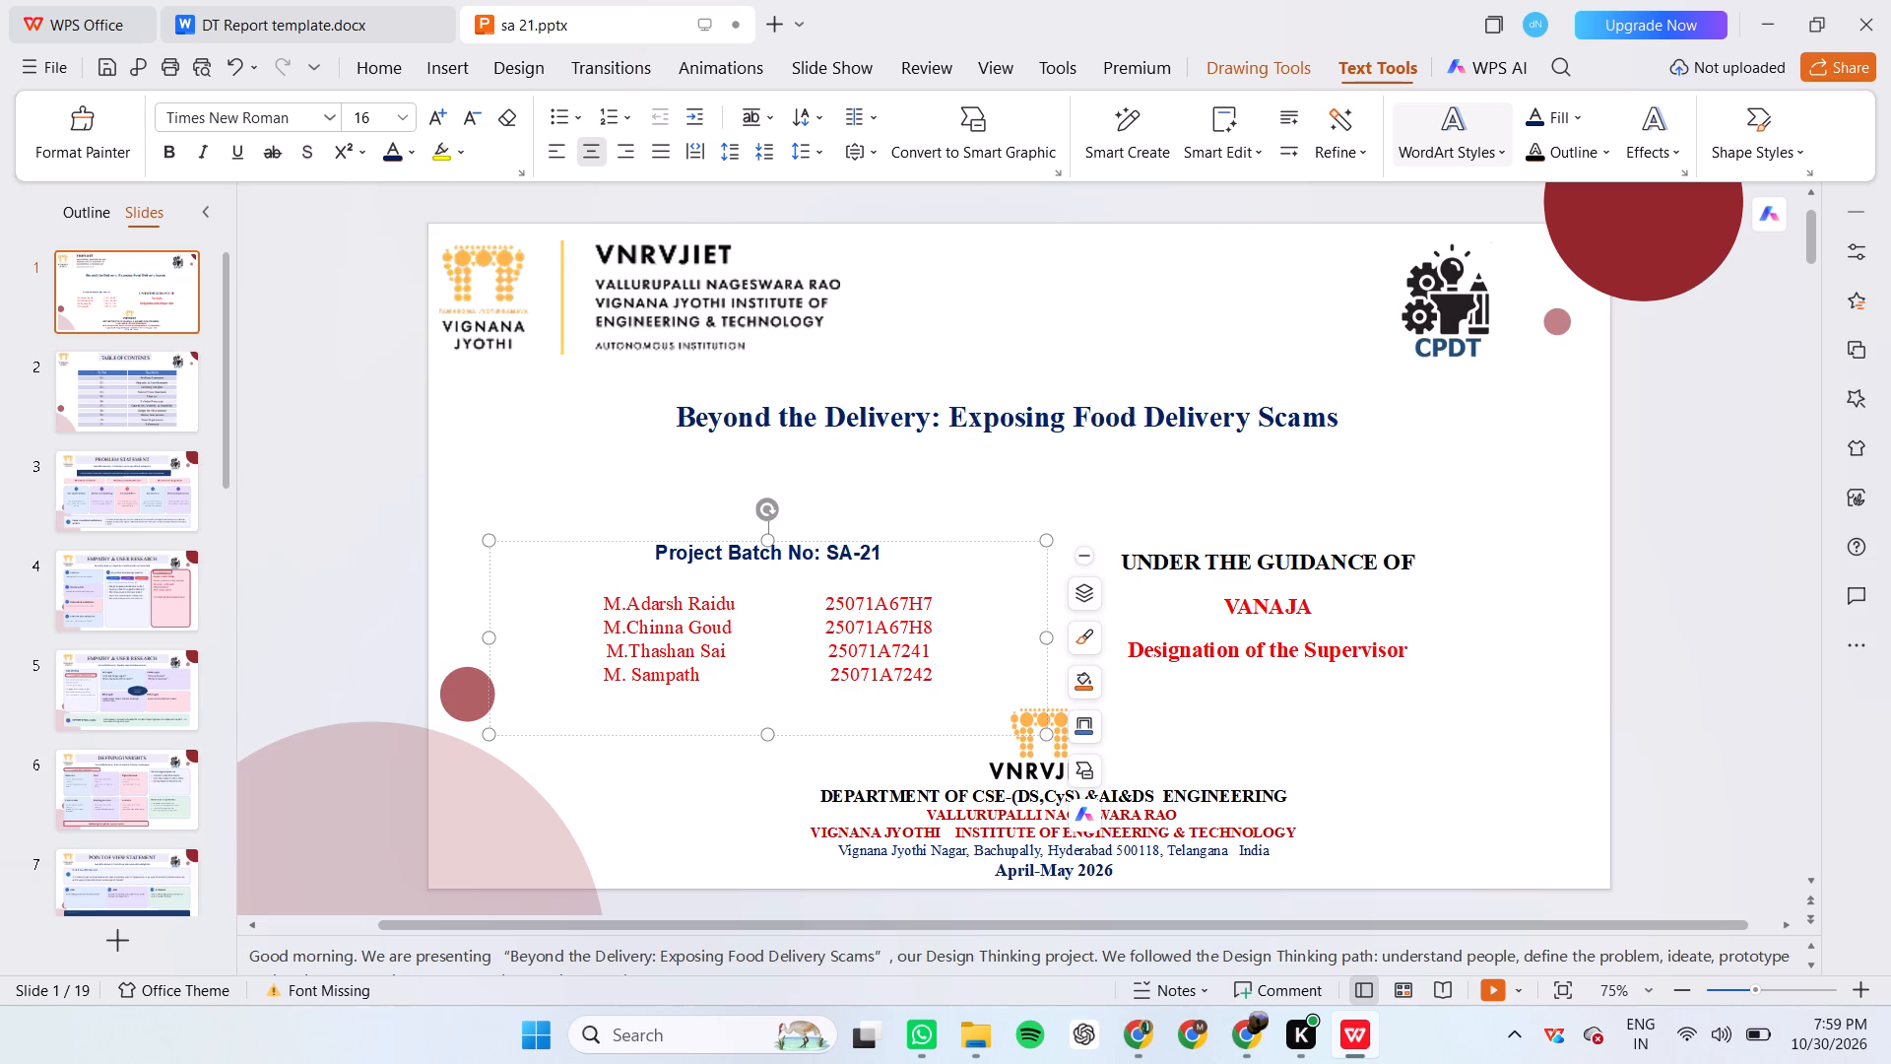
{"action": "left_click", "coordinate": [602, 653]}
{"action": "key", "text": "BackSpace"}
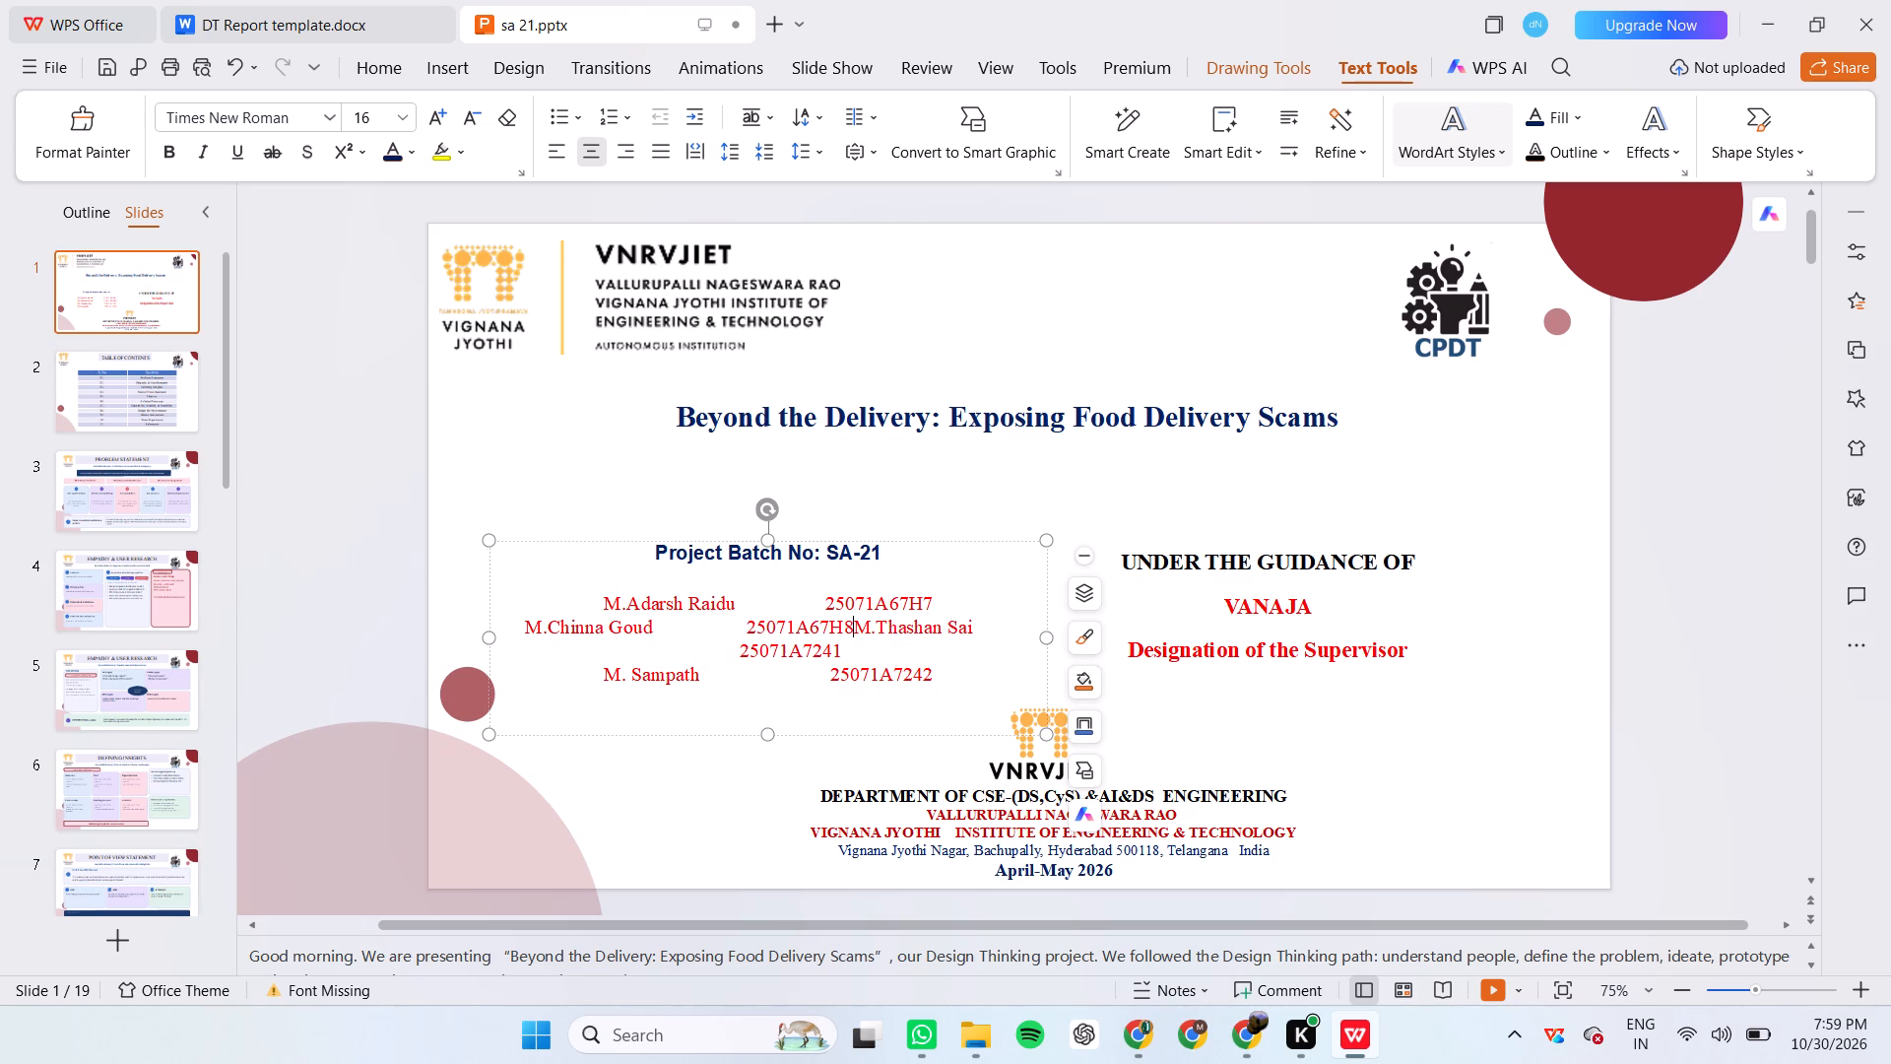
{"action": "key", "text": "ctrl+z"}
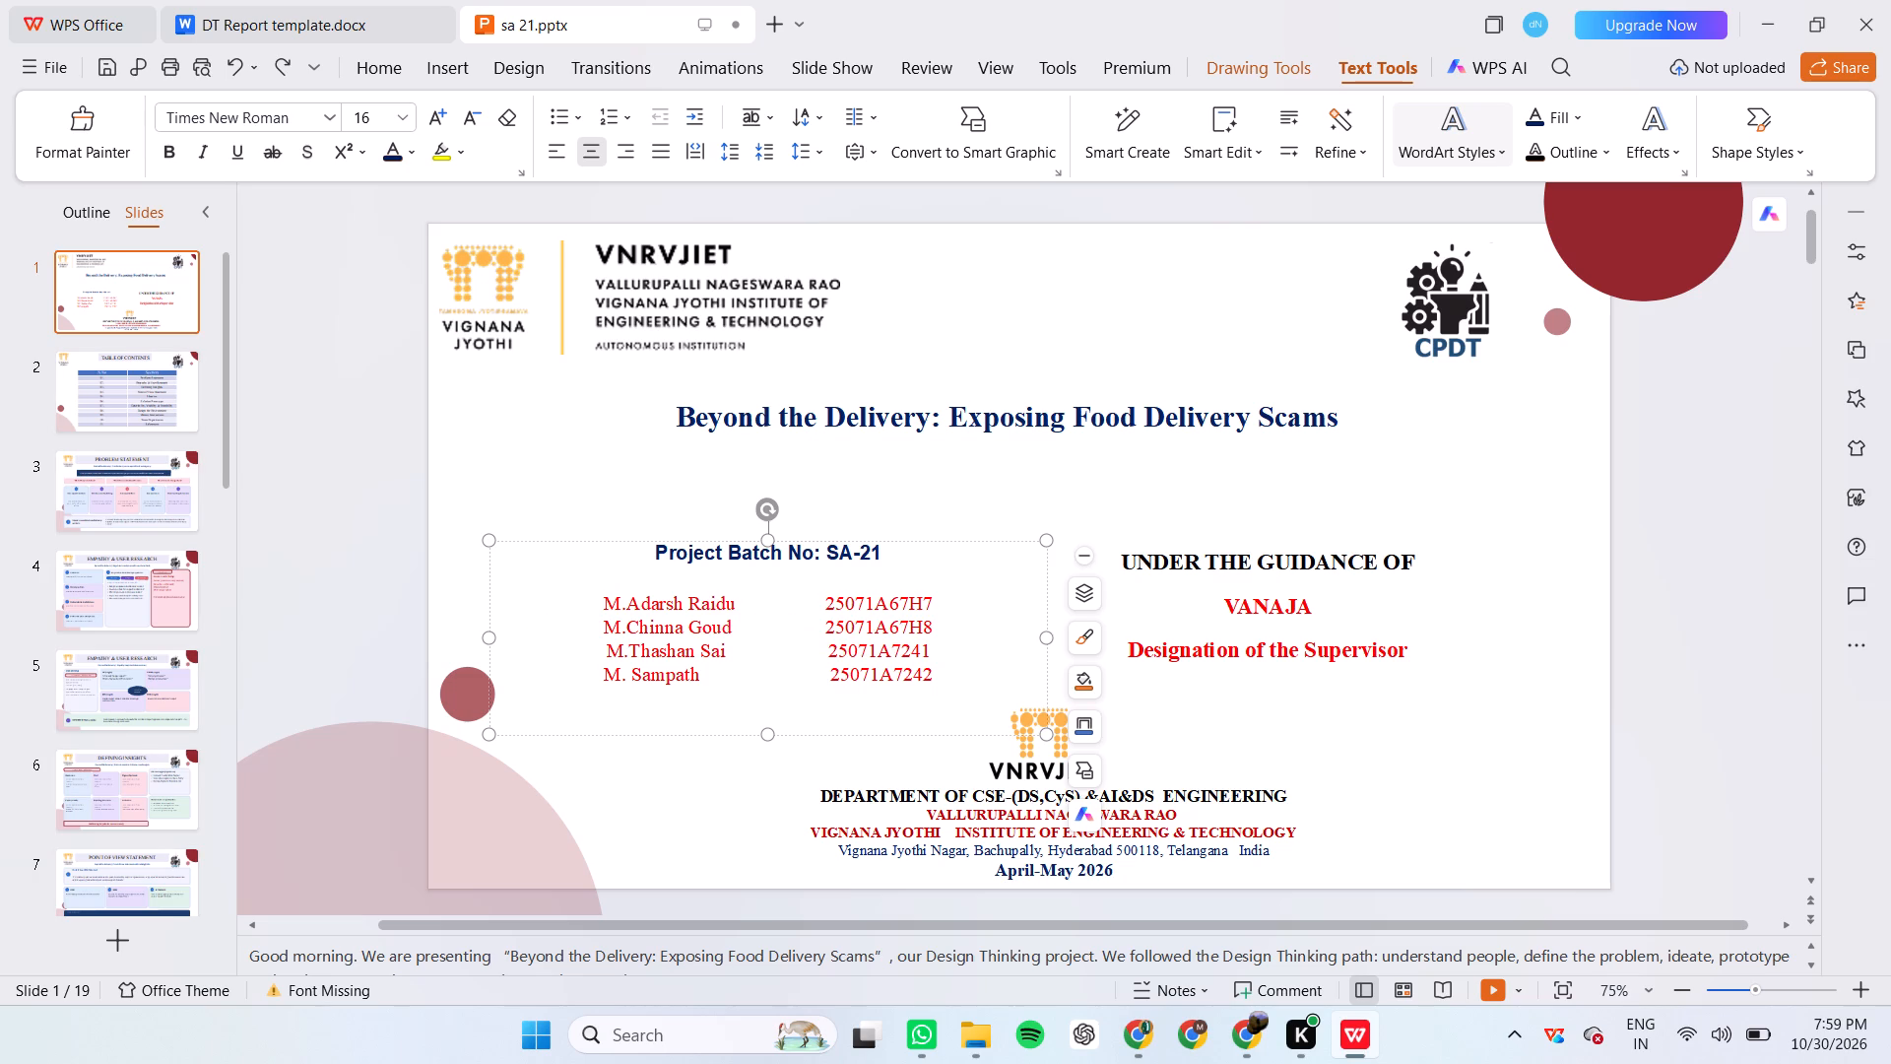
{"action": "left_click", "coordinate": [743, 656]}
{"action": "left_click", "coordinate": [799, 652]}
{"action": "key", "text": "BackSpace"}
{"action": "key", "text": "BackSpace"}
{"action": "key", "text": "BackSpace"}
{"action": "left_click", "coordinate": [631, 650]}
{"action": "key", "text": "BackSpace"}
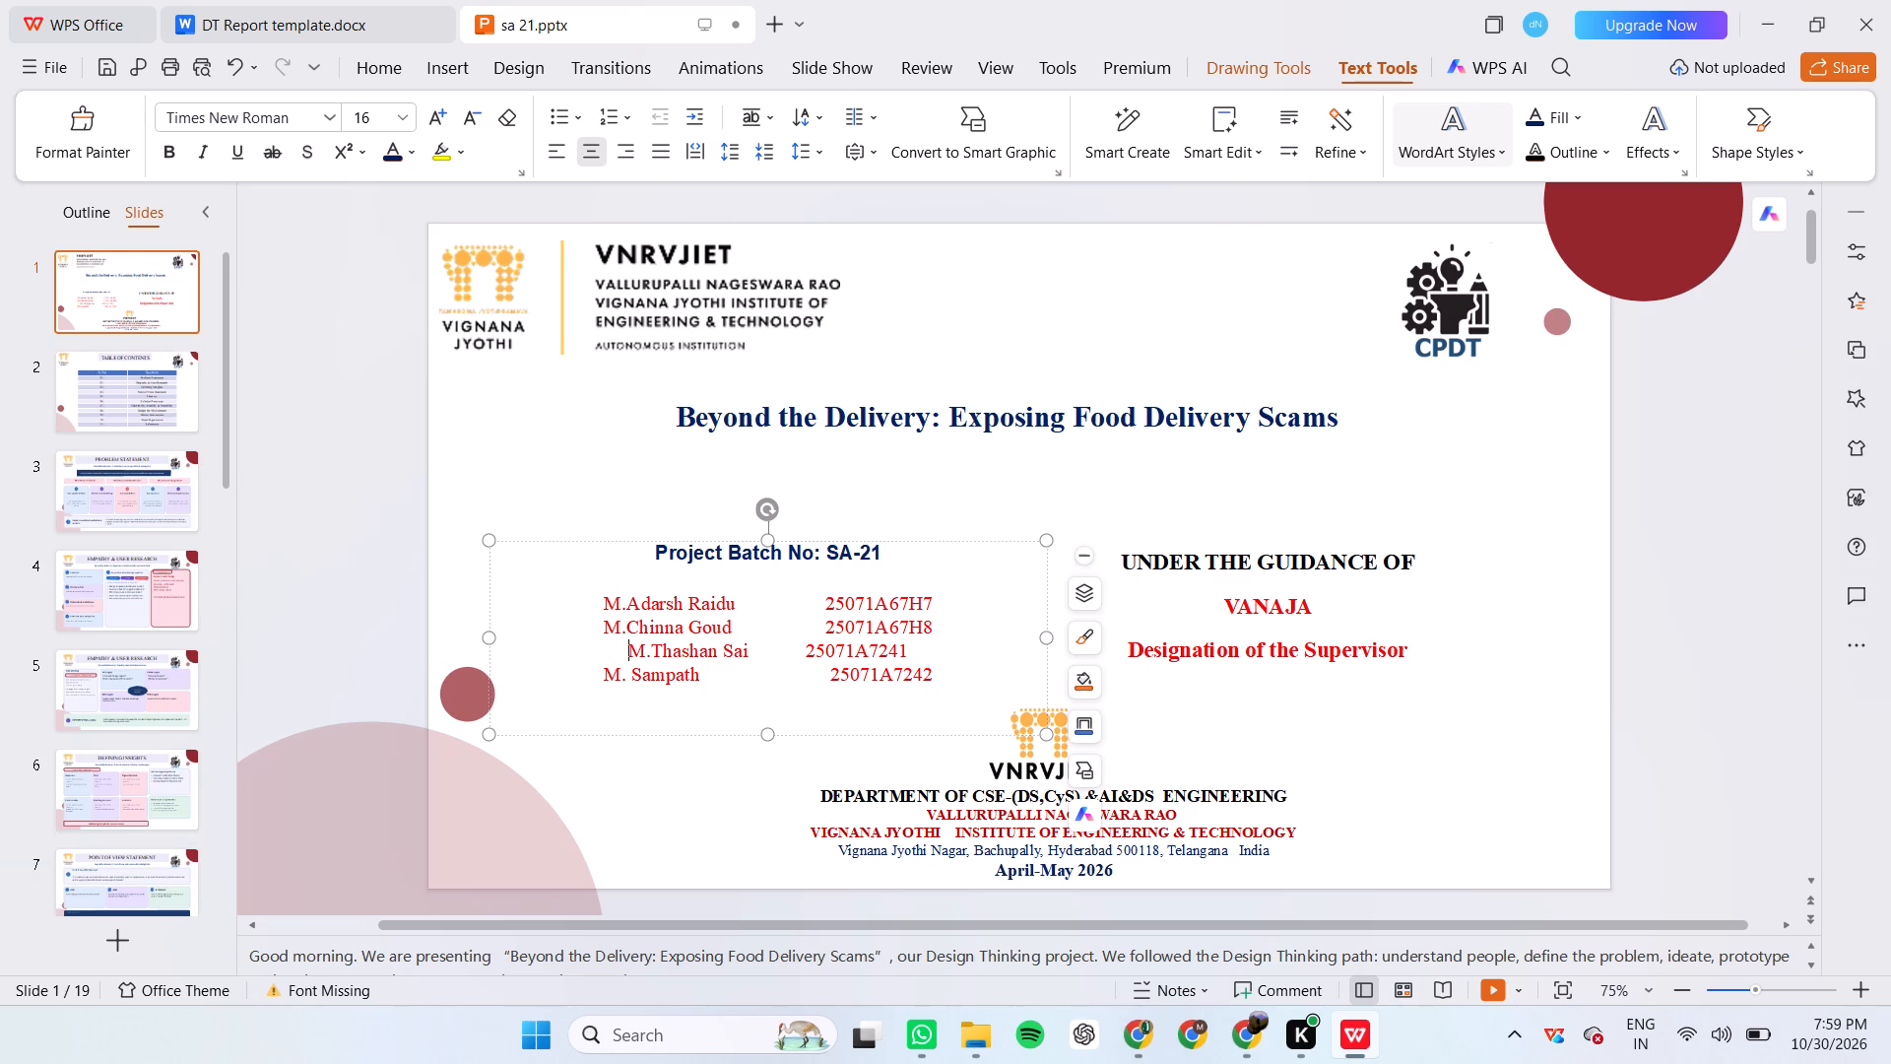
{"action": "key", "text": "Return"}
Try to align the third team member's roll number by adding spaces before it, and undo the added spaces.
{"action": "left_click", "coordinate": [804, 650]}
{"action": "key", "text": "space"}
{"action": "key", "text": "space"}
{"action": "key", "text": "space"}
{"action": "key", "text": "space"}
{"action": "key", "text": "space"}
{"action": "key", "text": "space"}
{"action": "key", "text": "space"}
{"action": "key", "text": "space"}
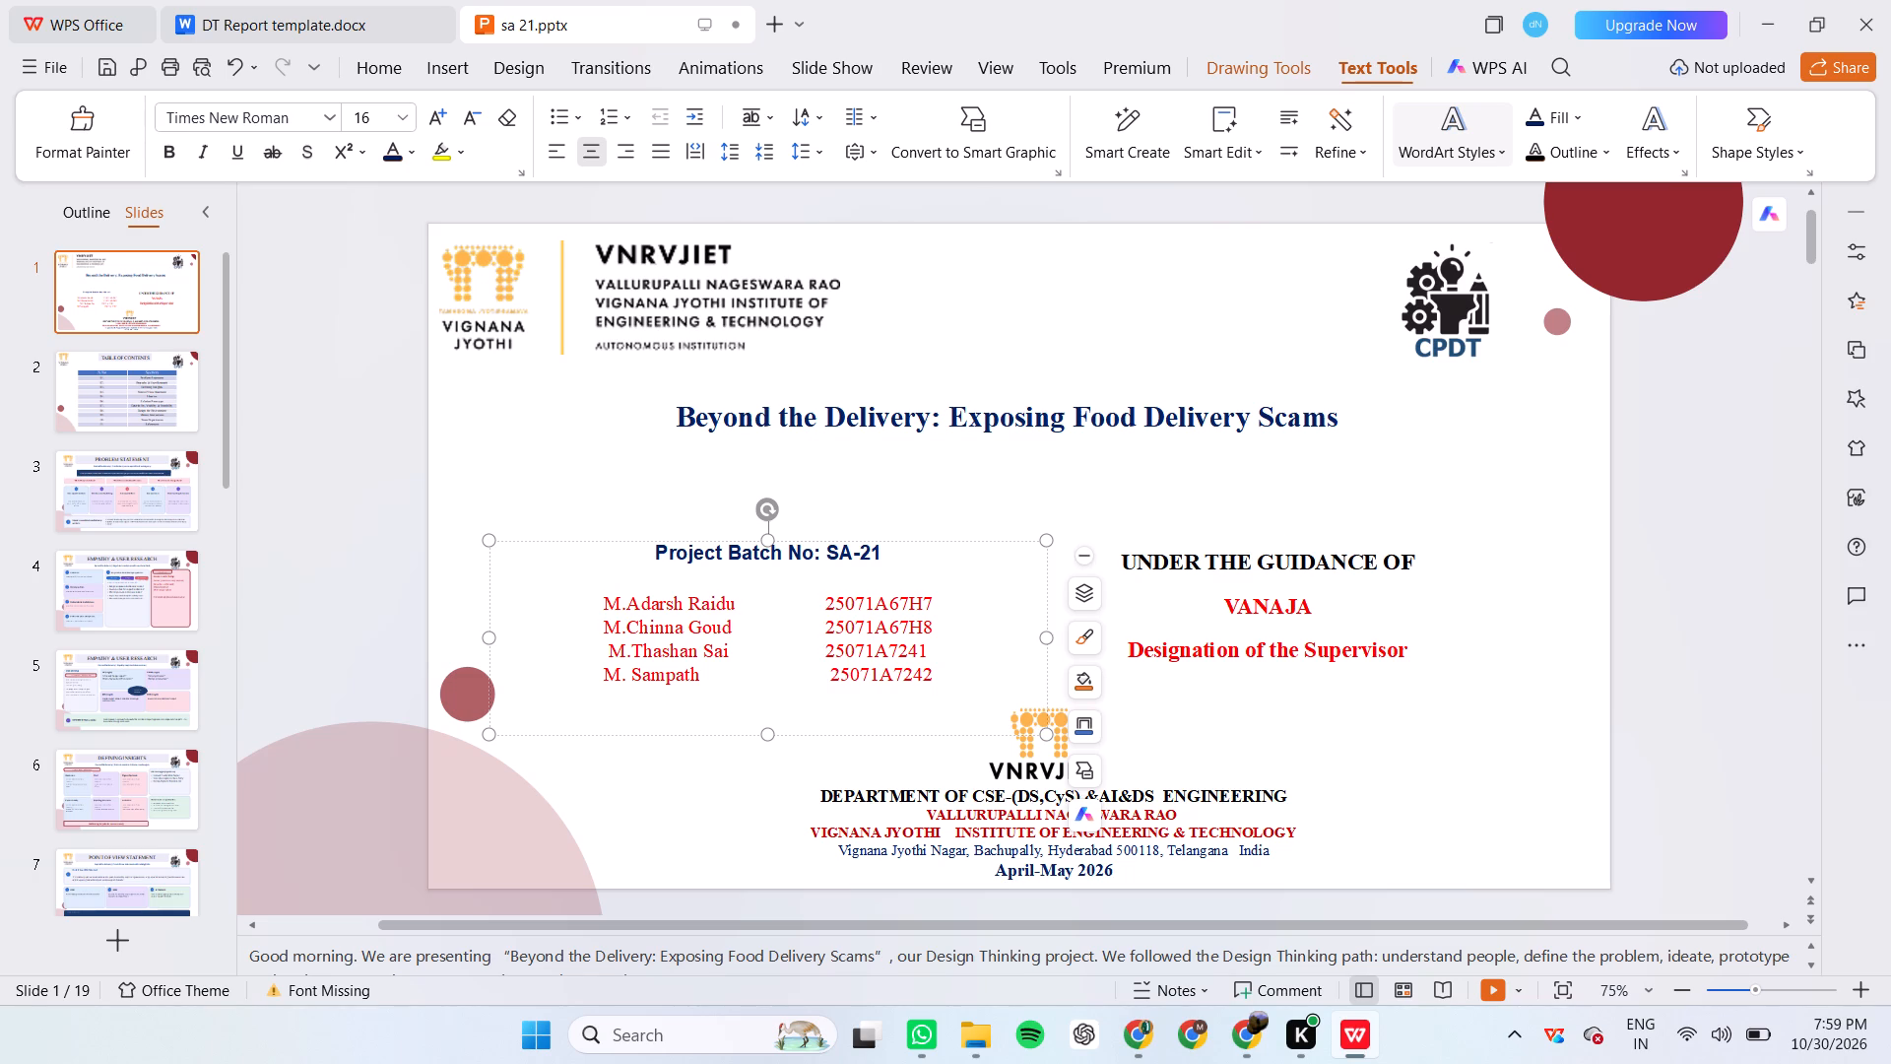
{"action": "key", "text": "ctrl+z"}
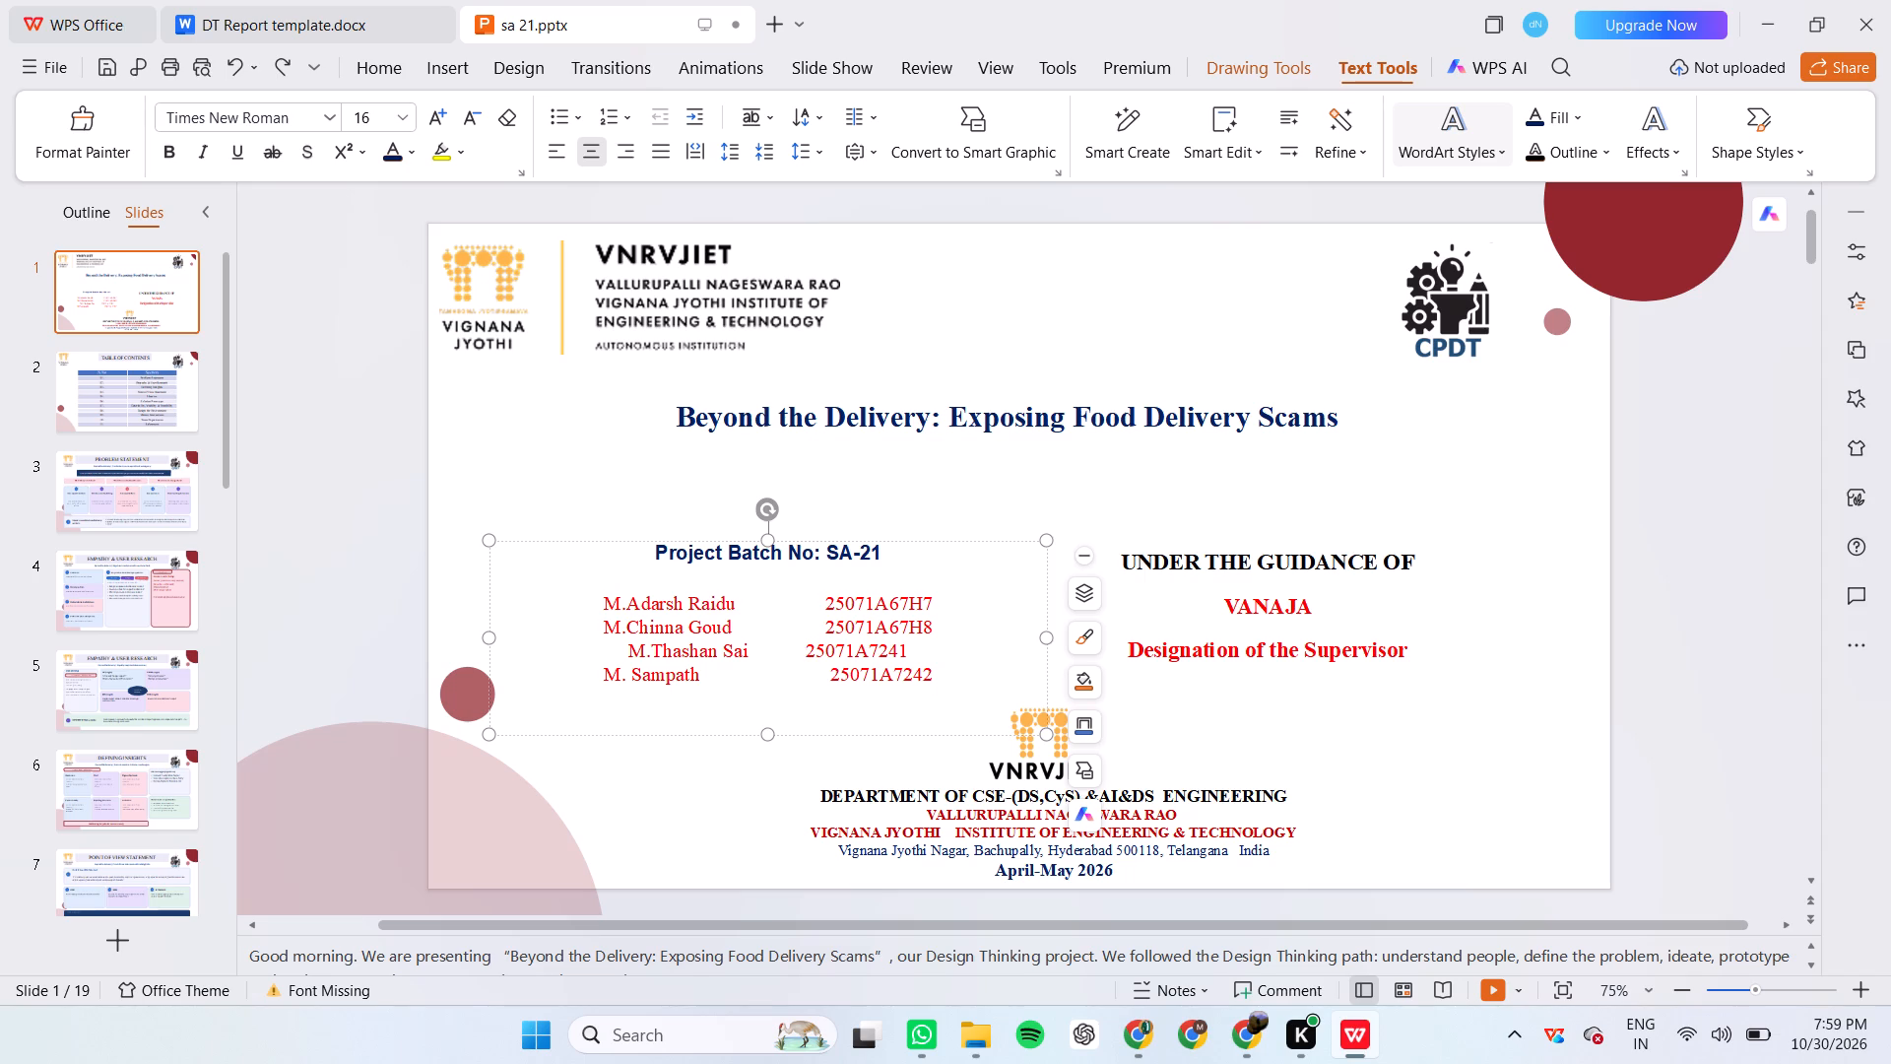
{"action": "left_click_drag", "start_coordinate": [928, 673], "coordinate": [556, 596]}
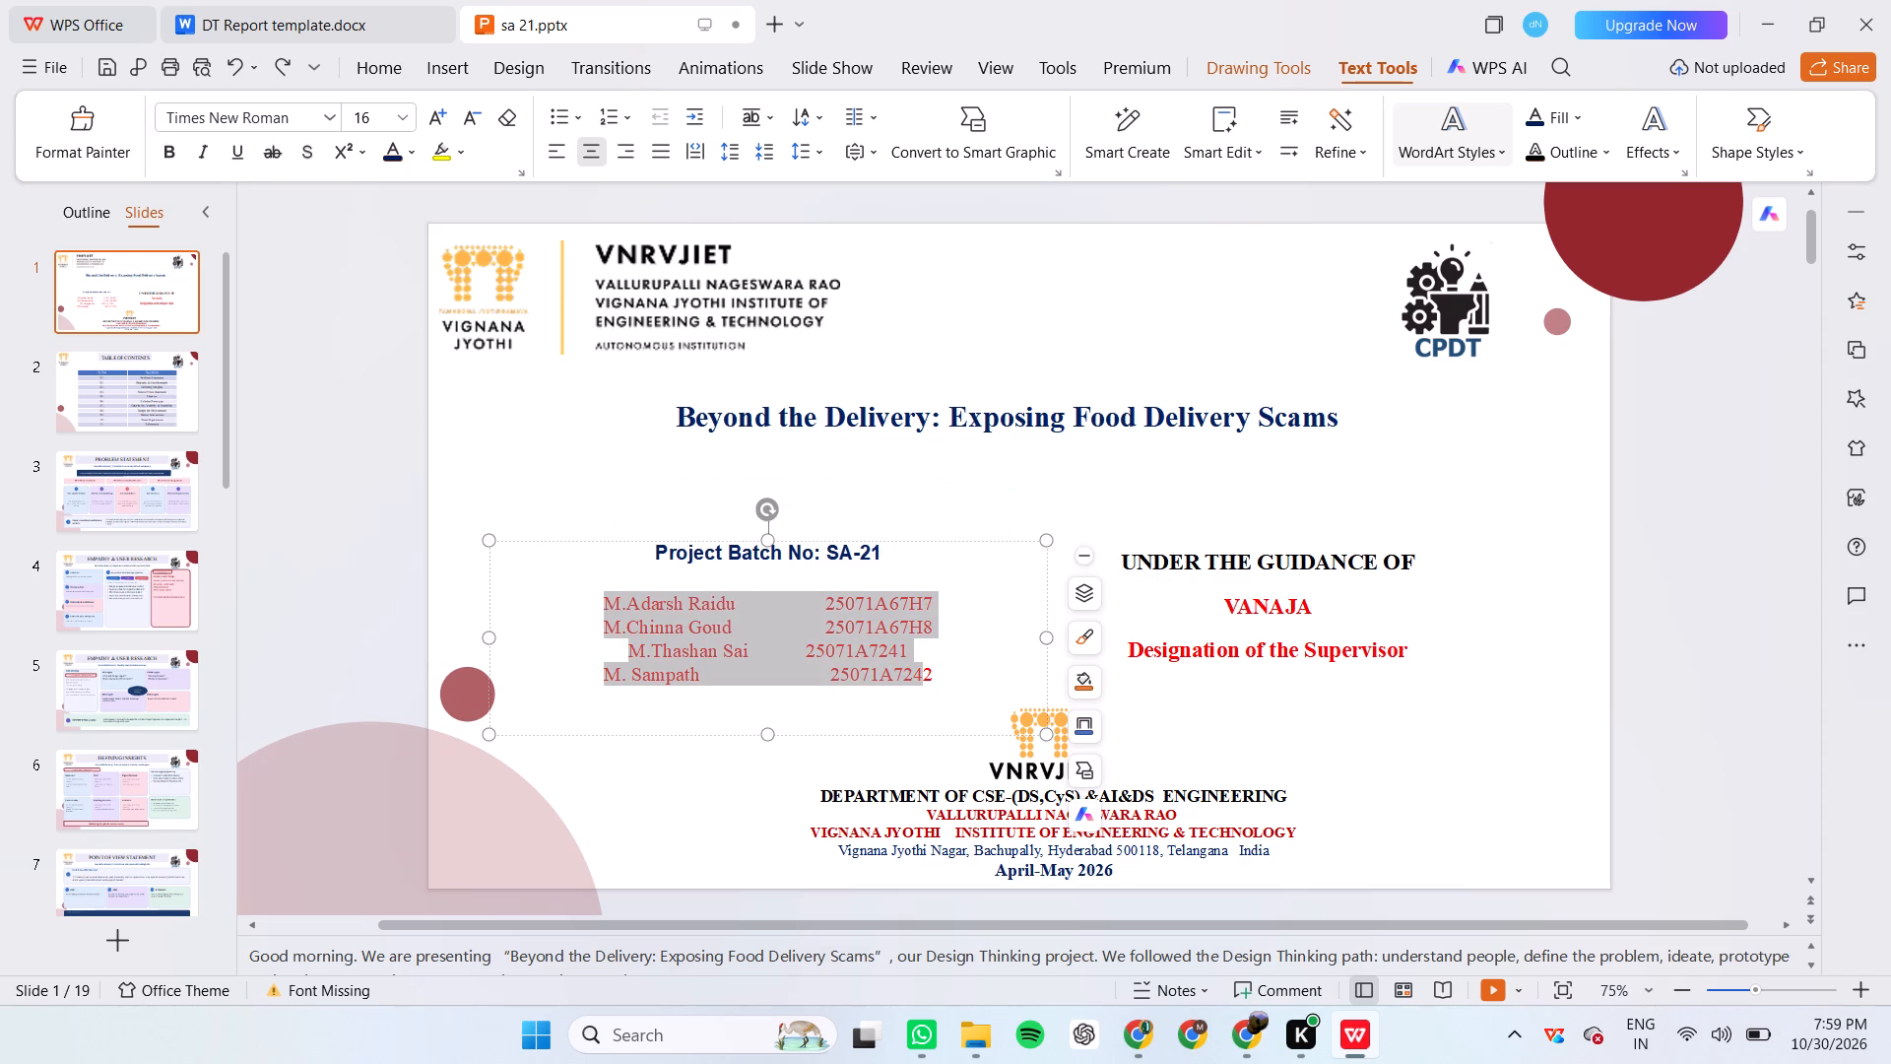
{"action": "left_click_drag", "start_coordinate": [931, 672], "coordinate": [806, 641]}
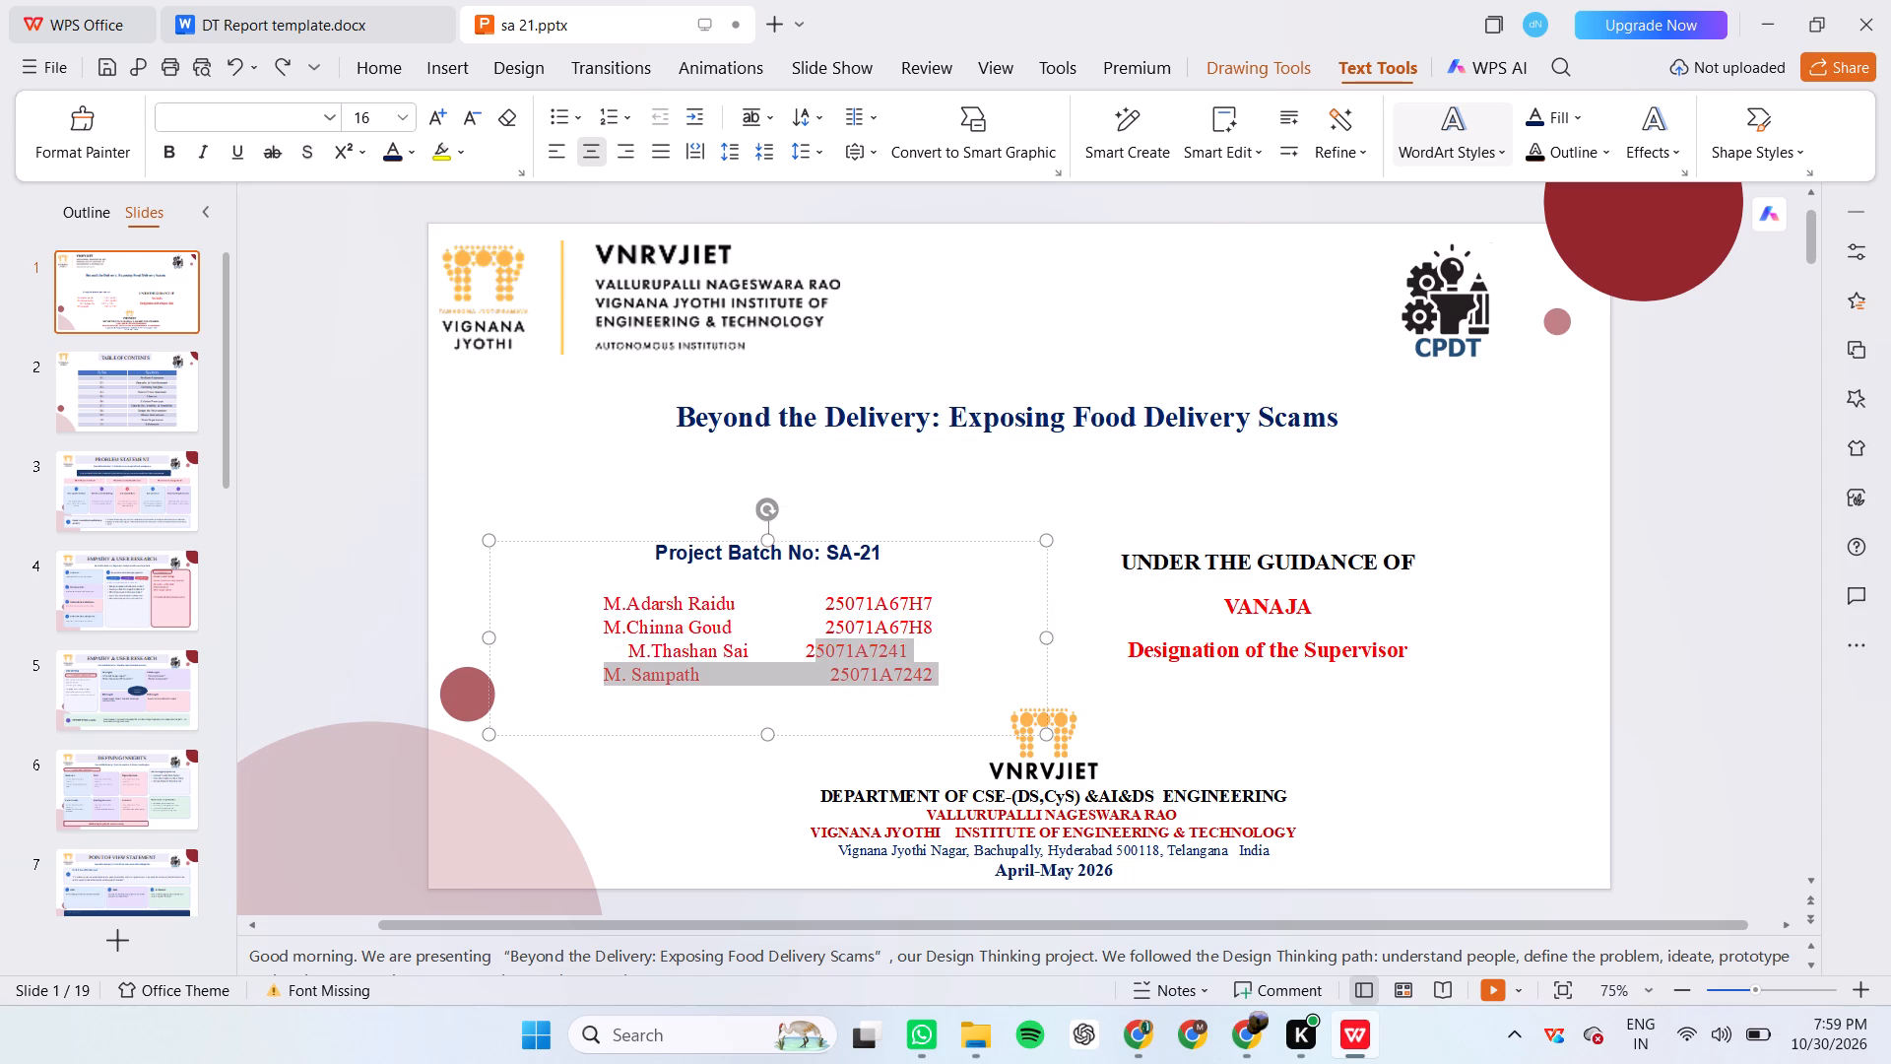
{"action": "left_click_drag", "start_coordinate": [806, 641], "coordinate": [595, 601]}
{"action": "key", "text": "ctrl+c"}
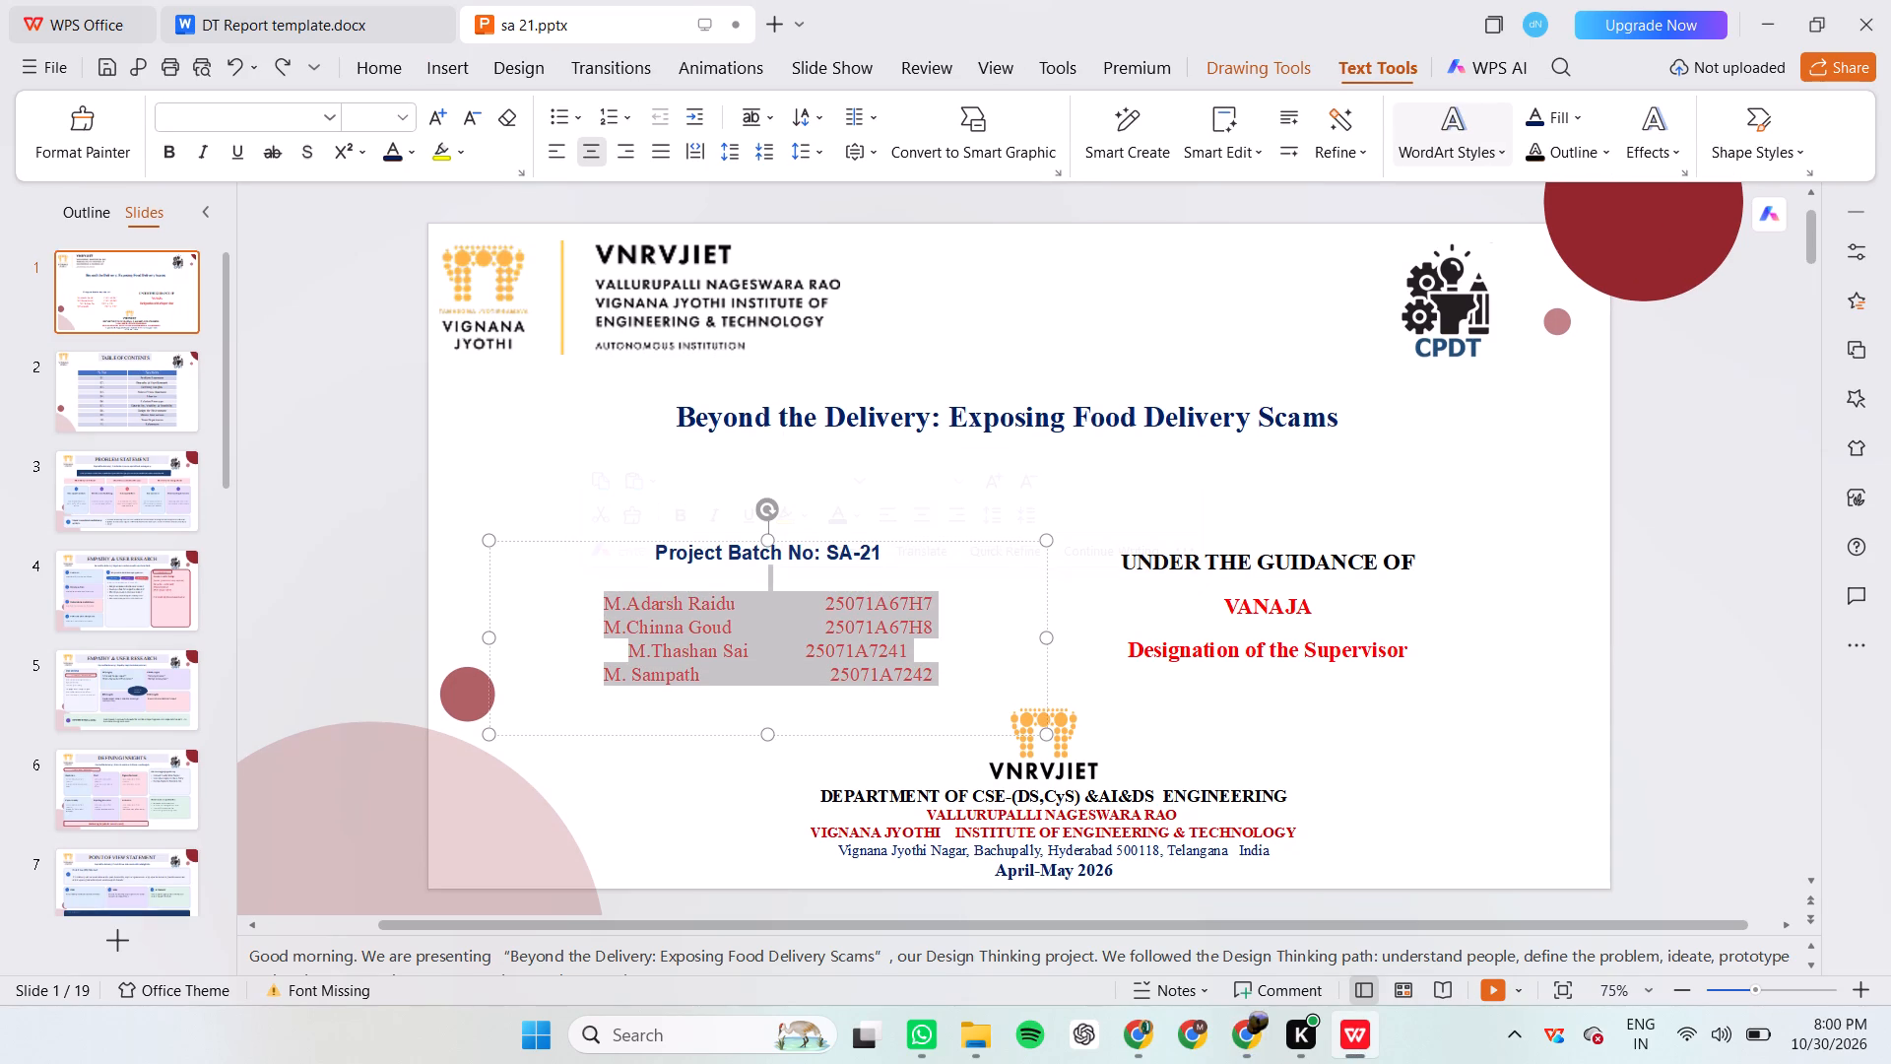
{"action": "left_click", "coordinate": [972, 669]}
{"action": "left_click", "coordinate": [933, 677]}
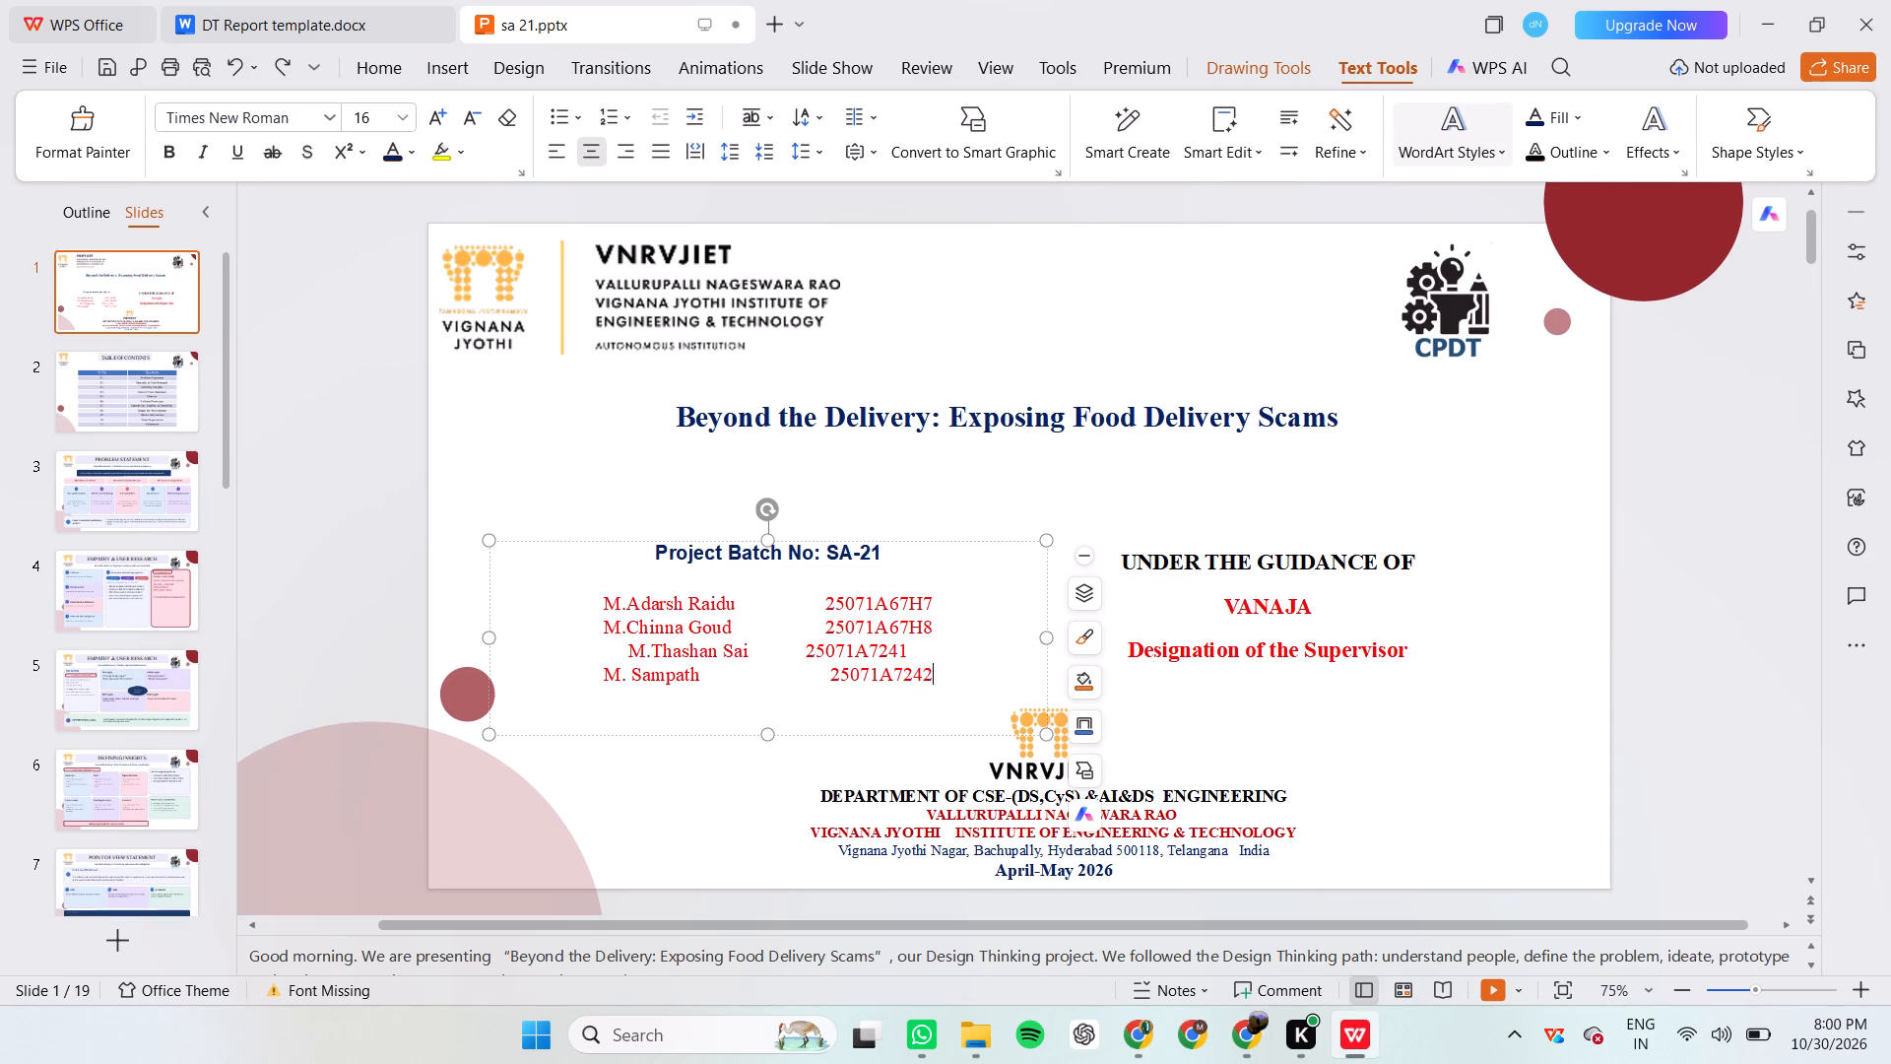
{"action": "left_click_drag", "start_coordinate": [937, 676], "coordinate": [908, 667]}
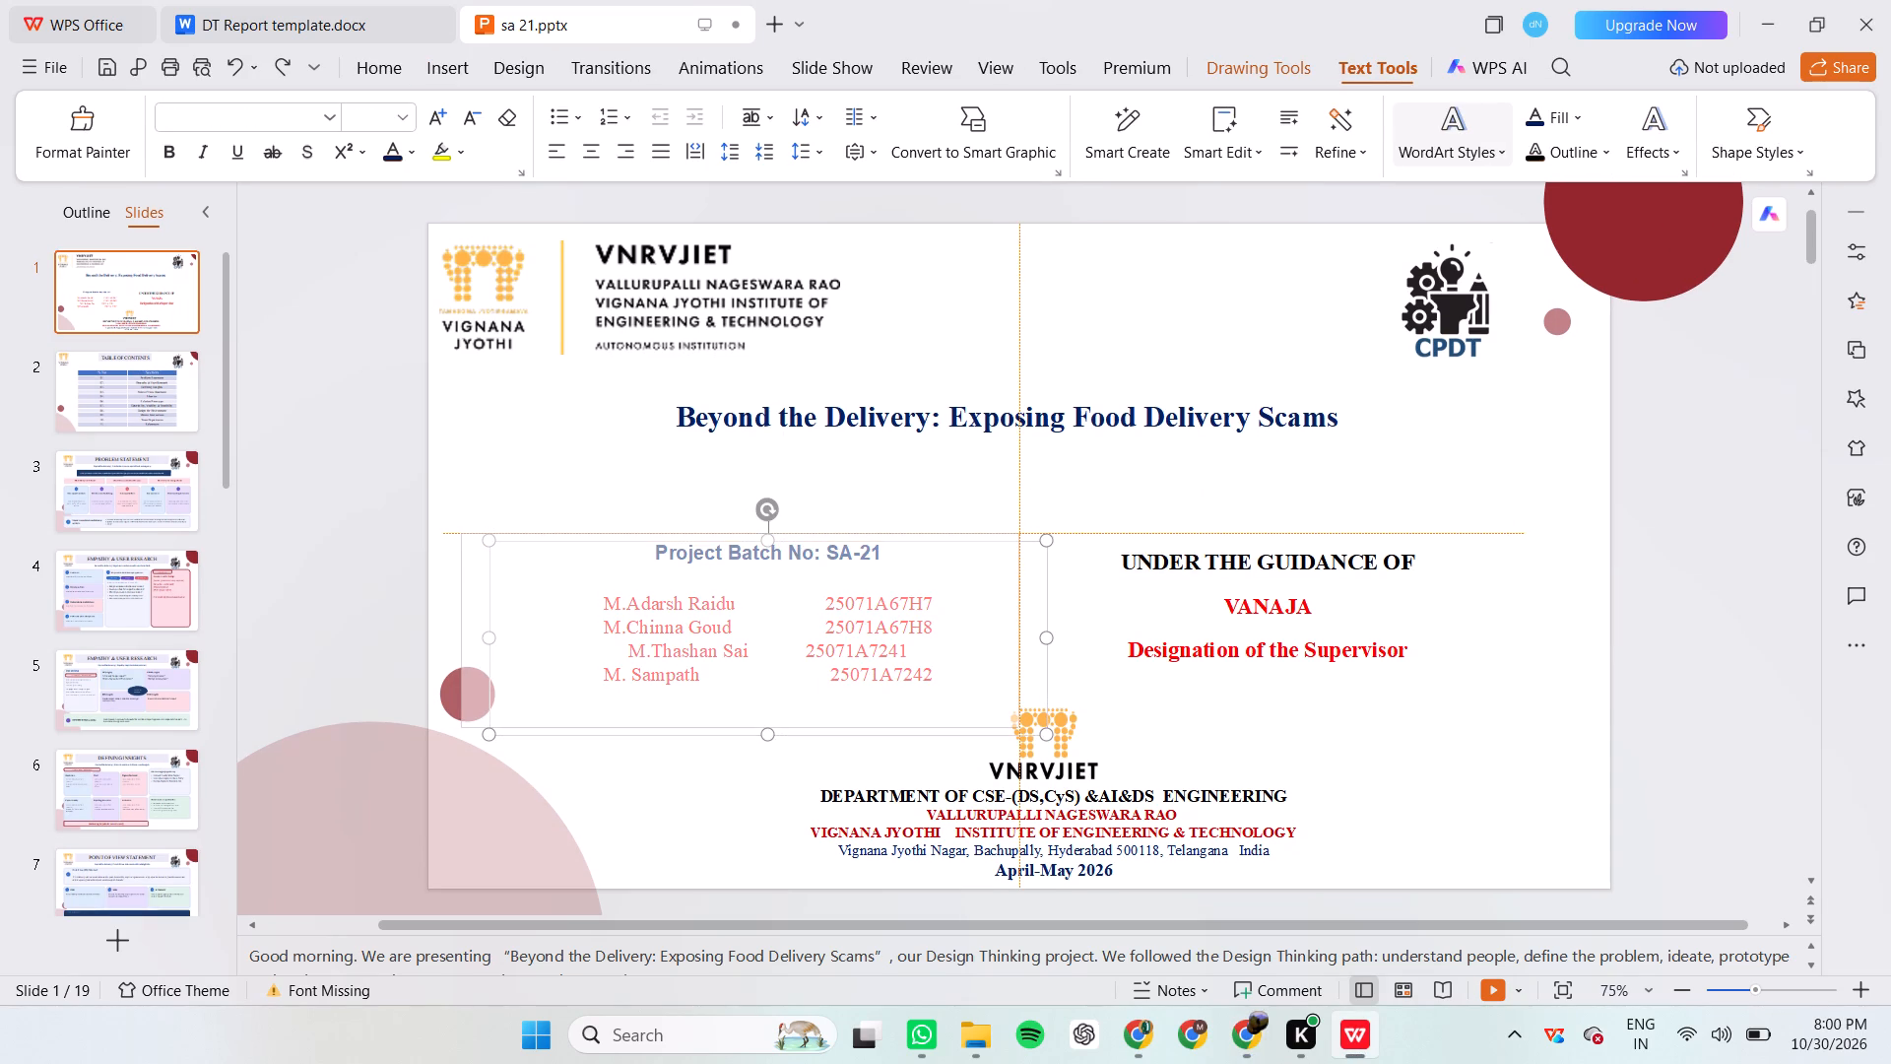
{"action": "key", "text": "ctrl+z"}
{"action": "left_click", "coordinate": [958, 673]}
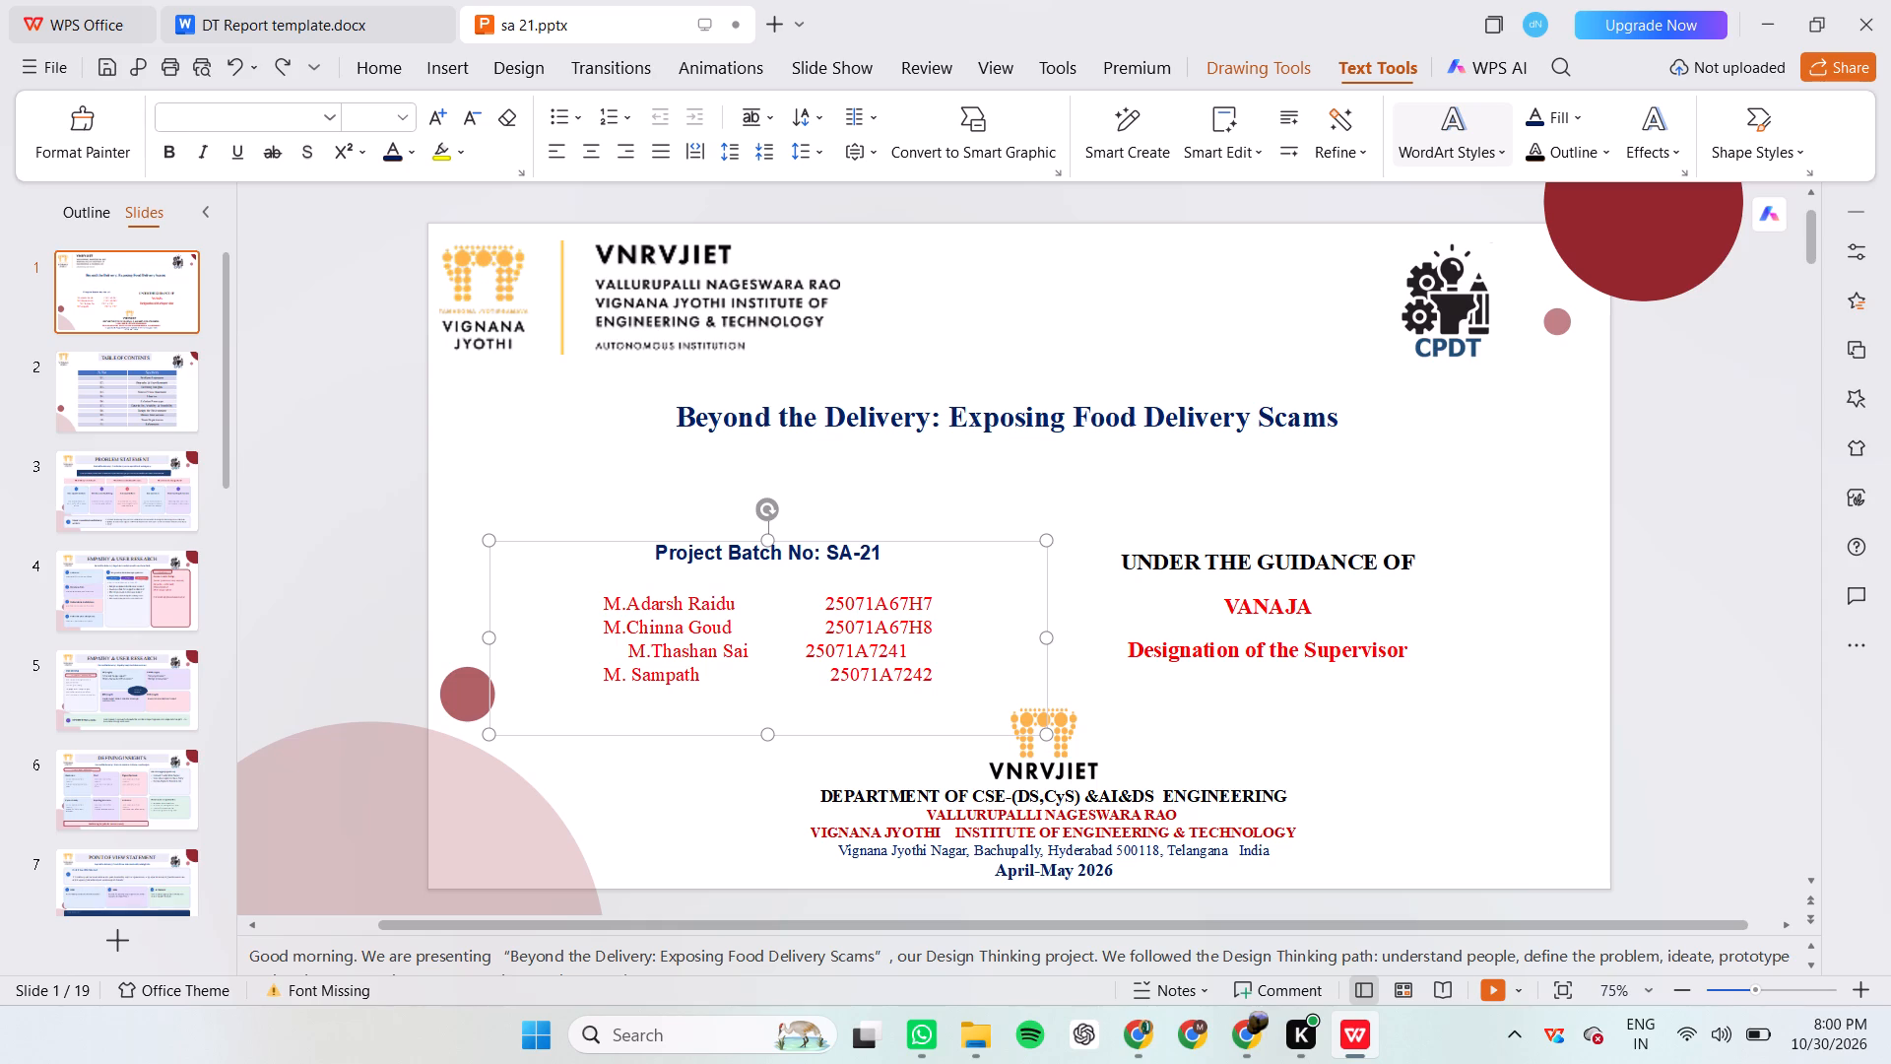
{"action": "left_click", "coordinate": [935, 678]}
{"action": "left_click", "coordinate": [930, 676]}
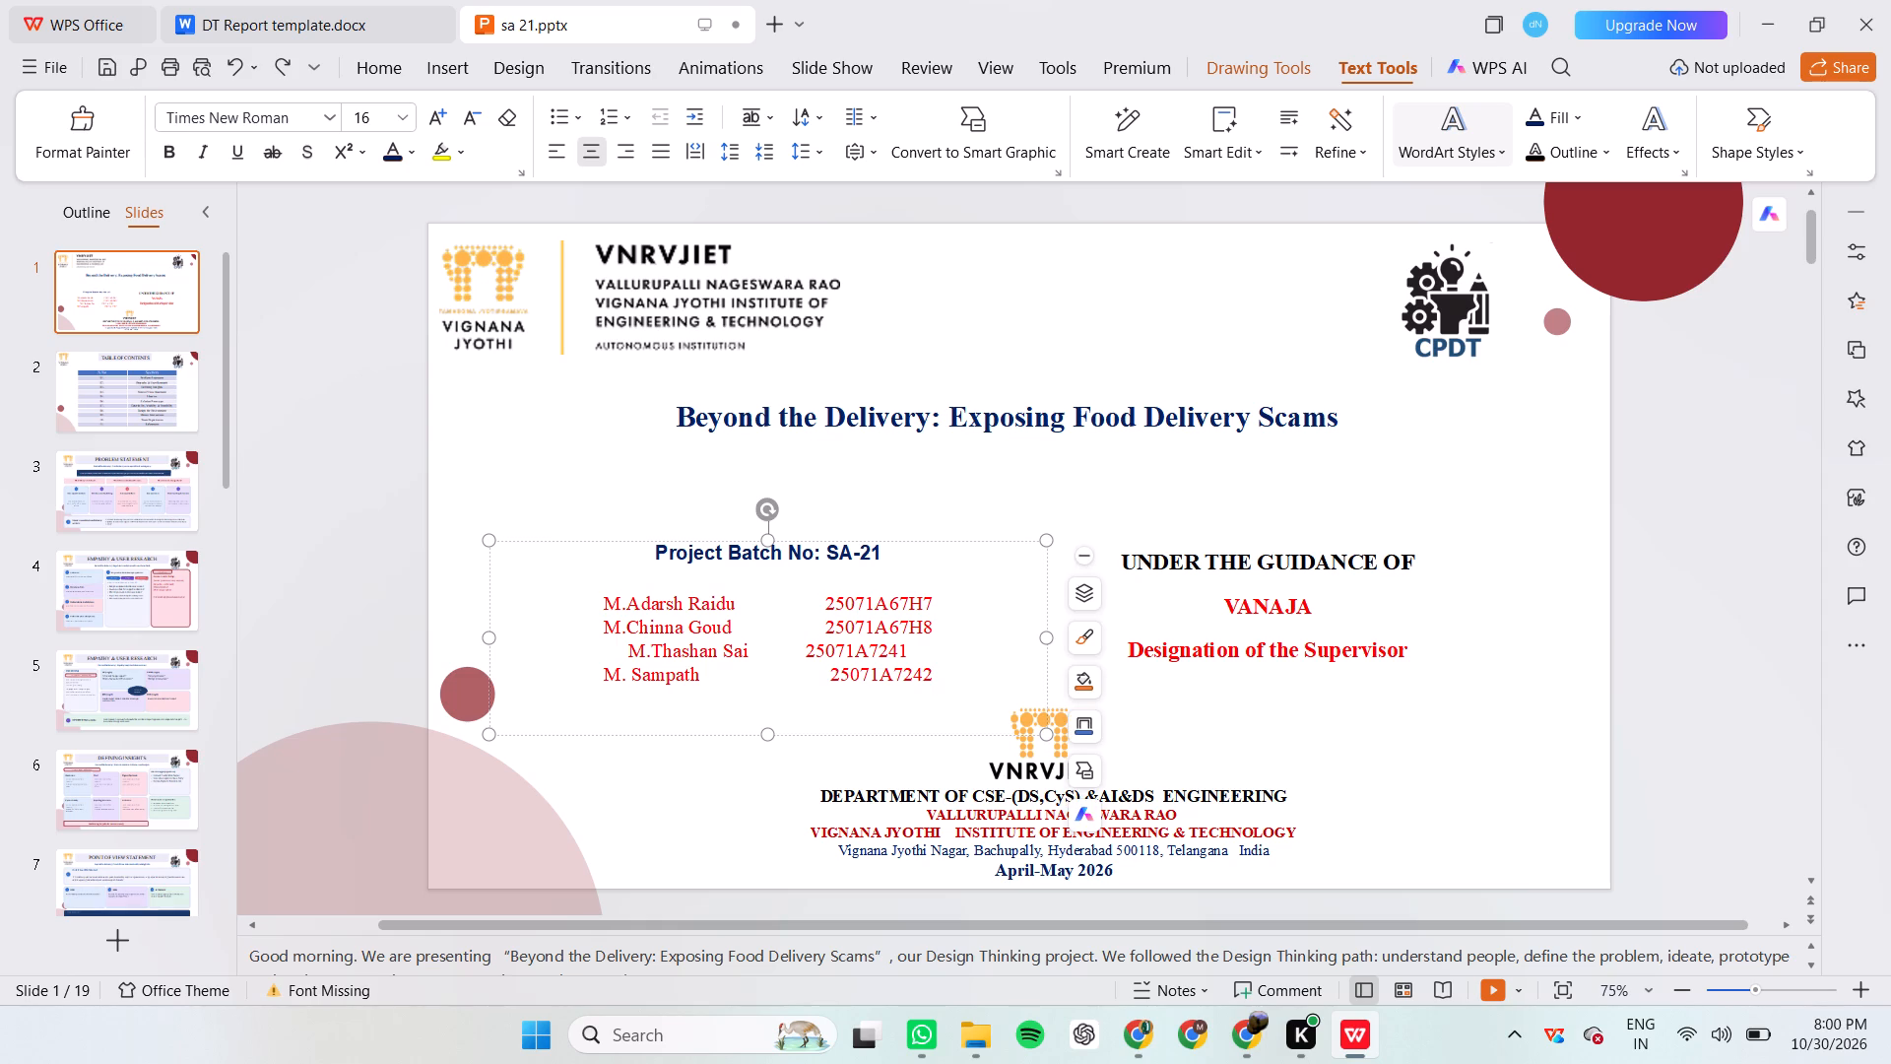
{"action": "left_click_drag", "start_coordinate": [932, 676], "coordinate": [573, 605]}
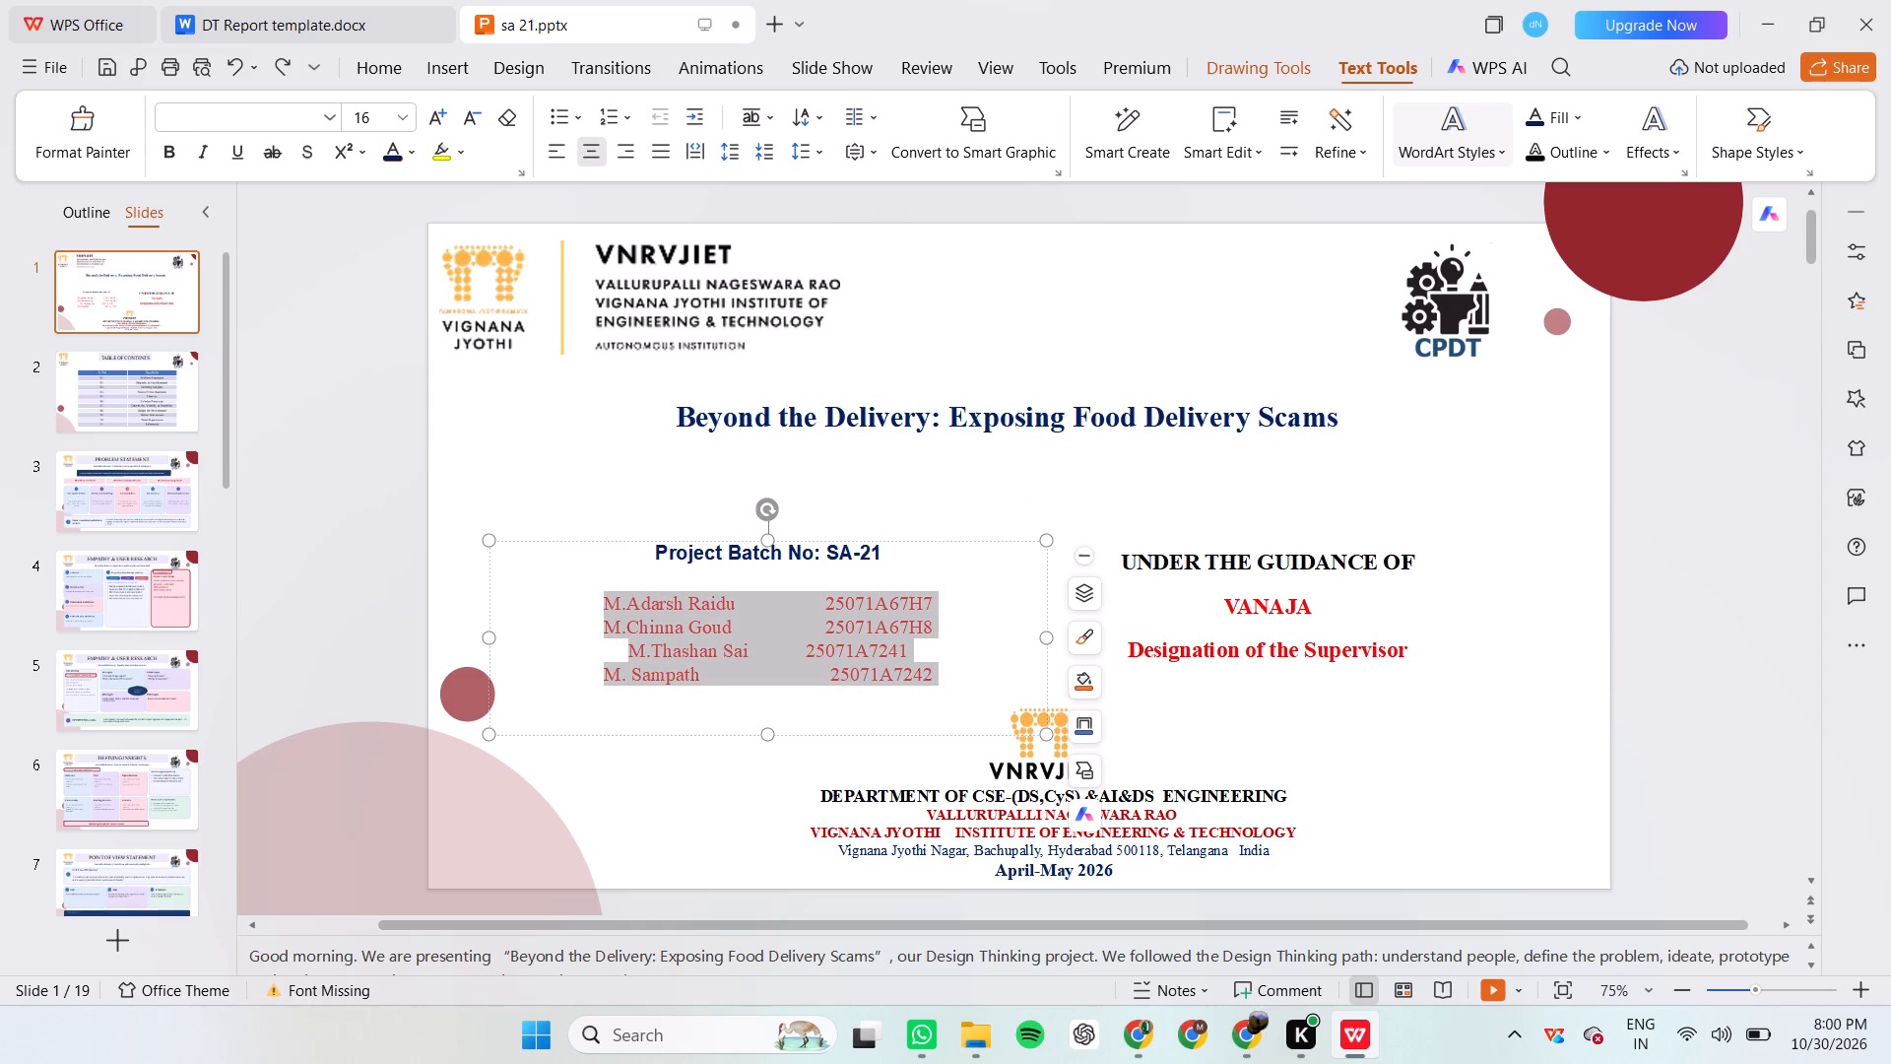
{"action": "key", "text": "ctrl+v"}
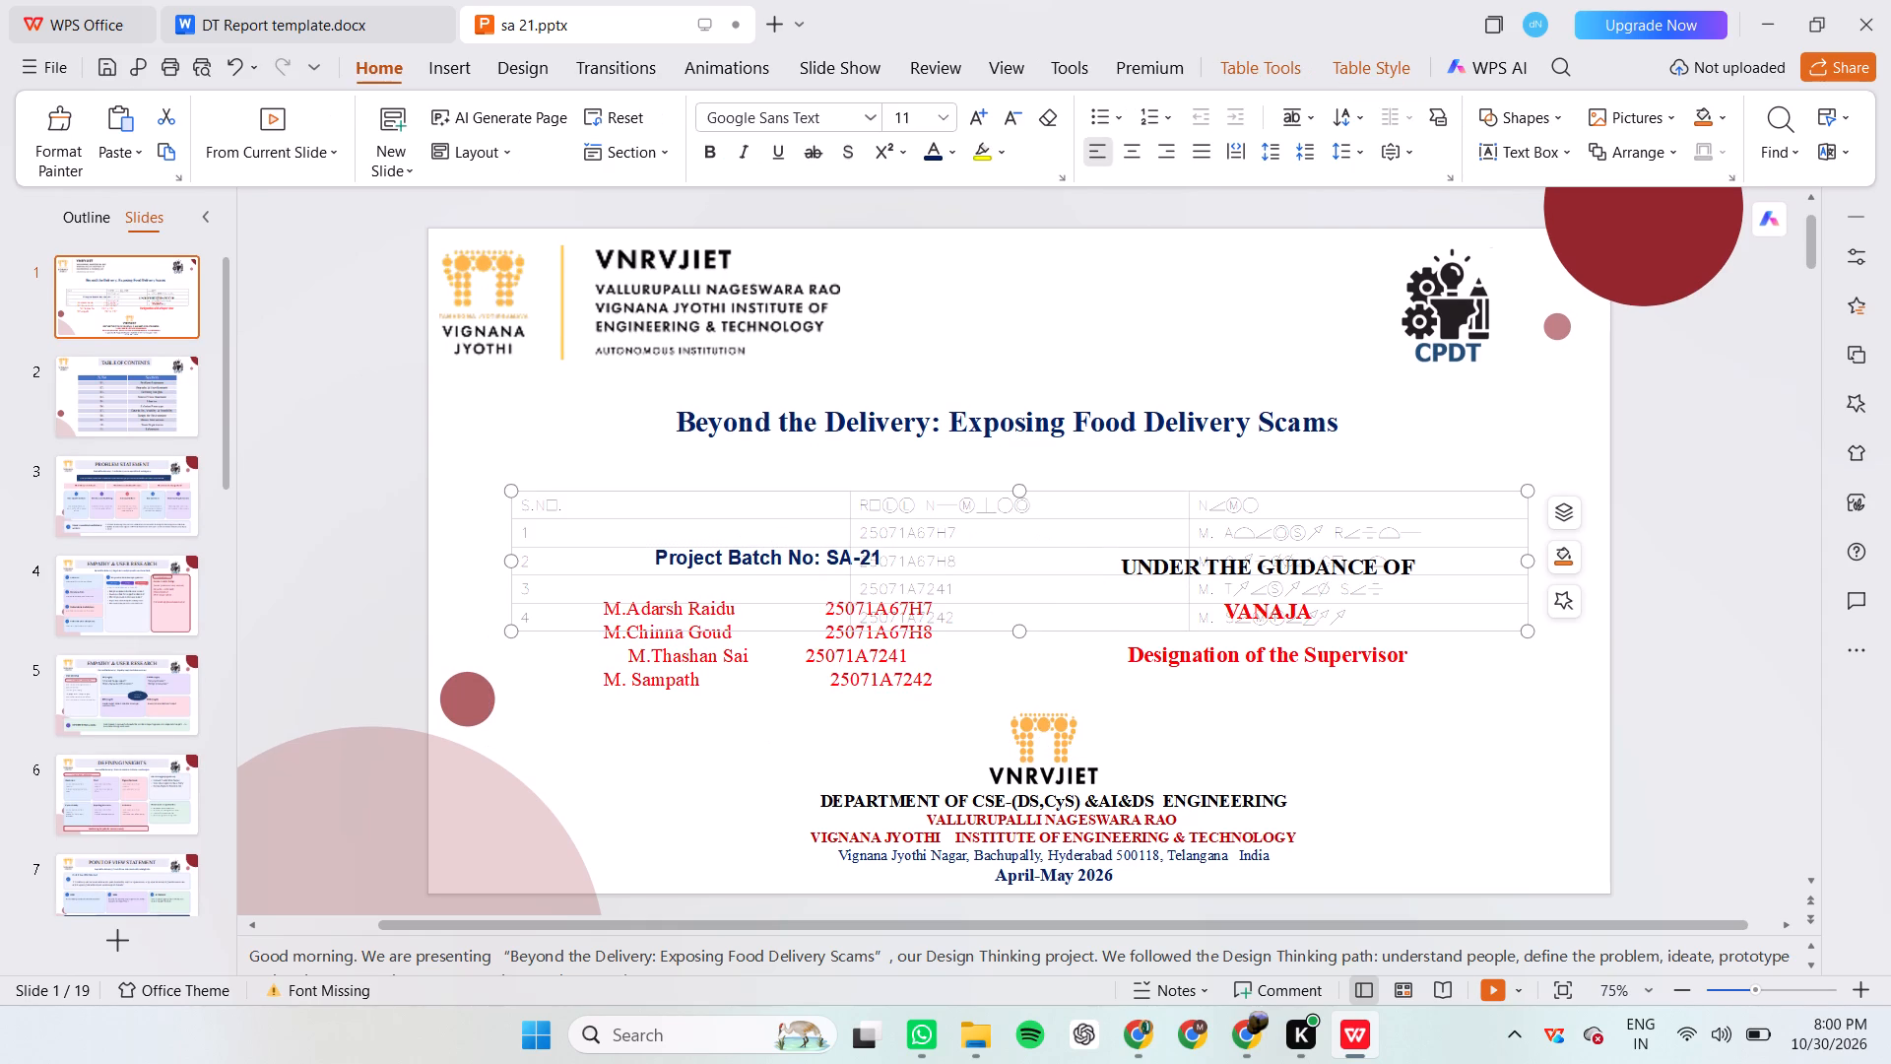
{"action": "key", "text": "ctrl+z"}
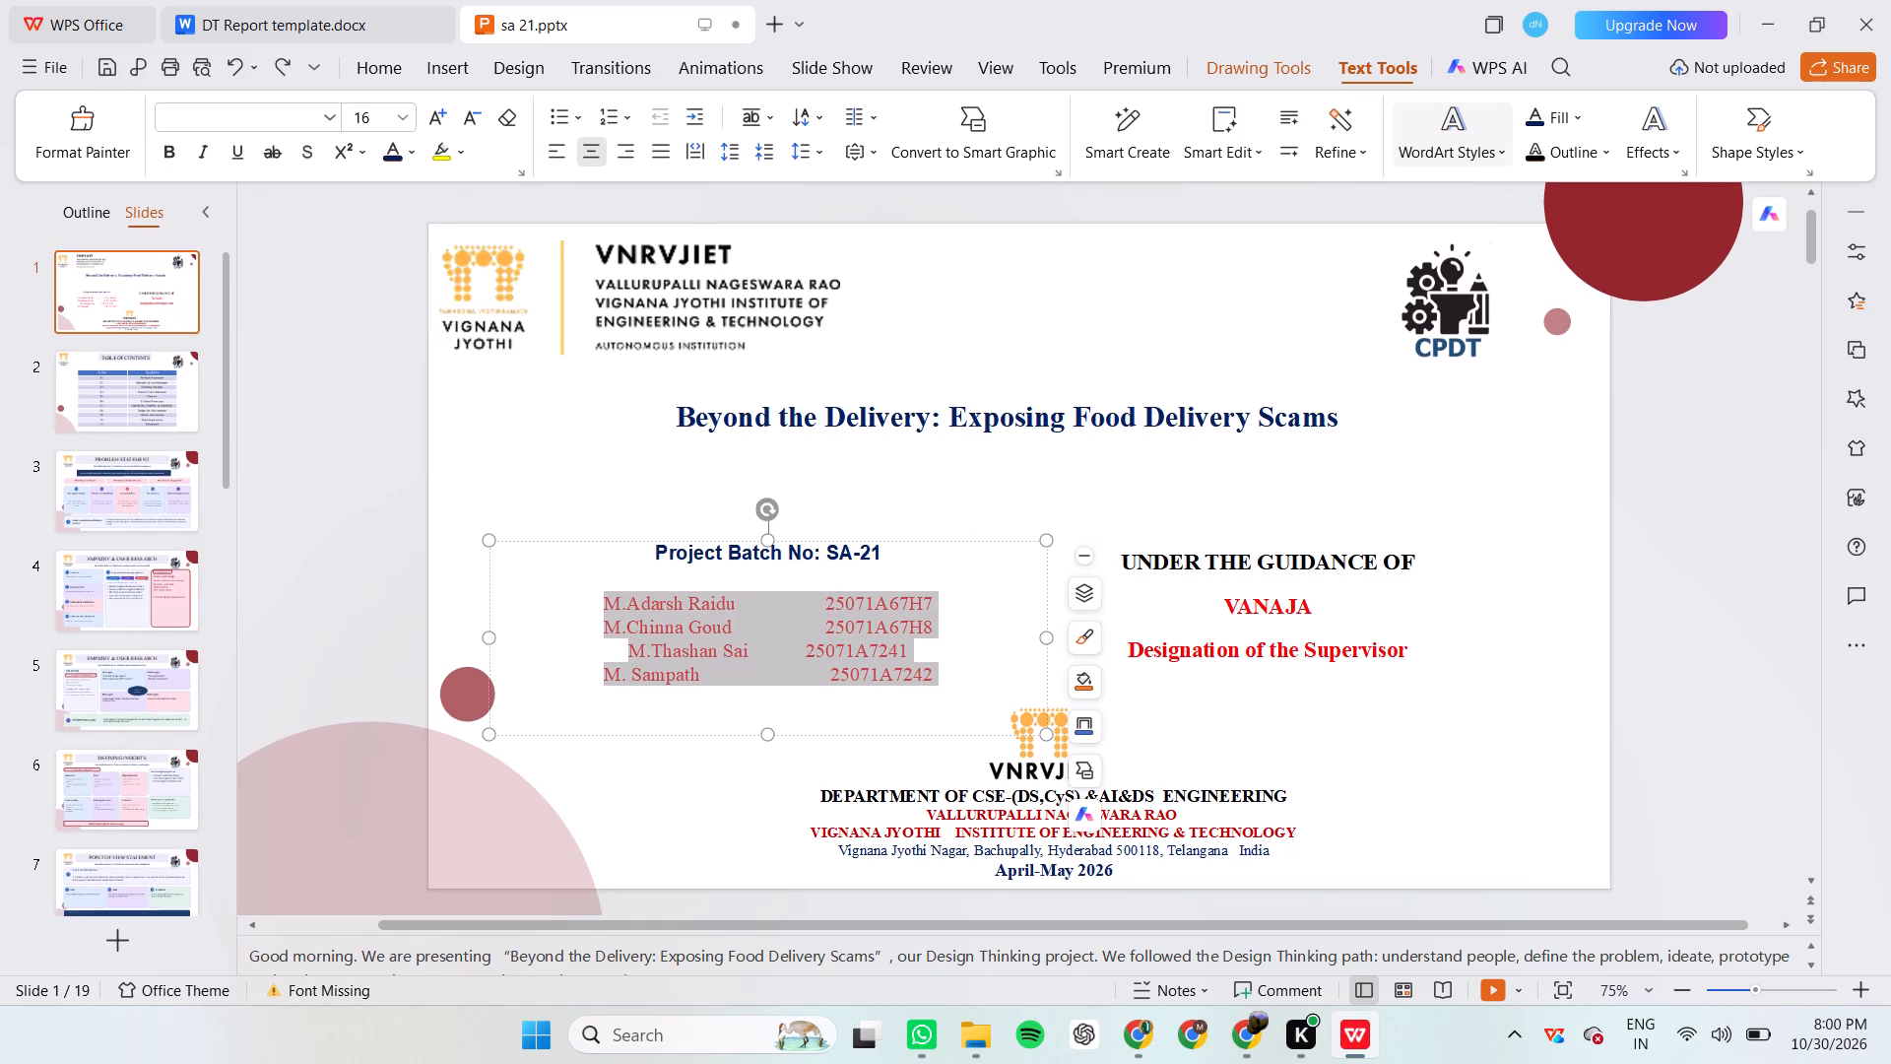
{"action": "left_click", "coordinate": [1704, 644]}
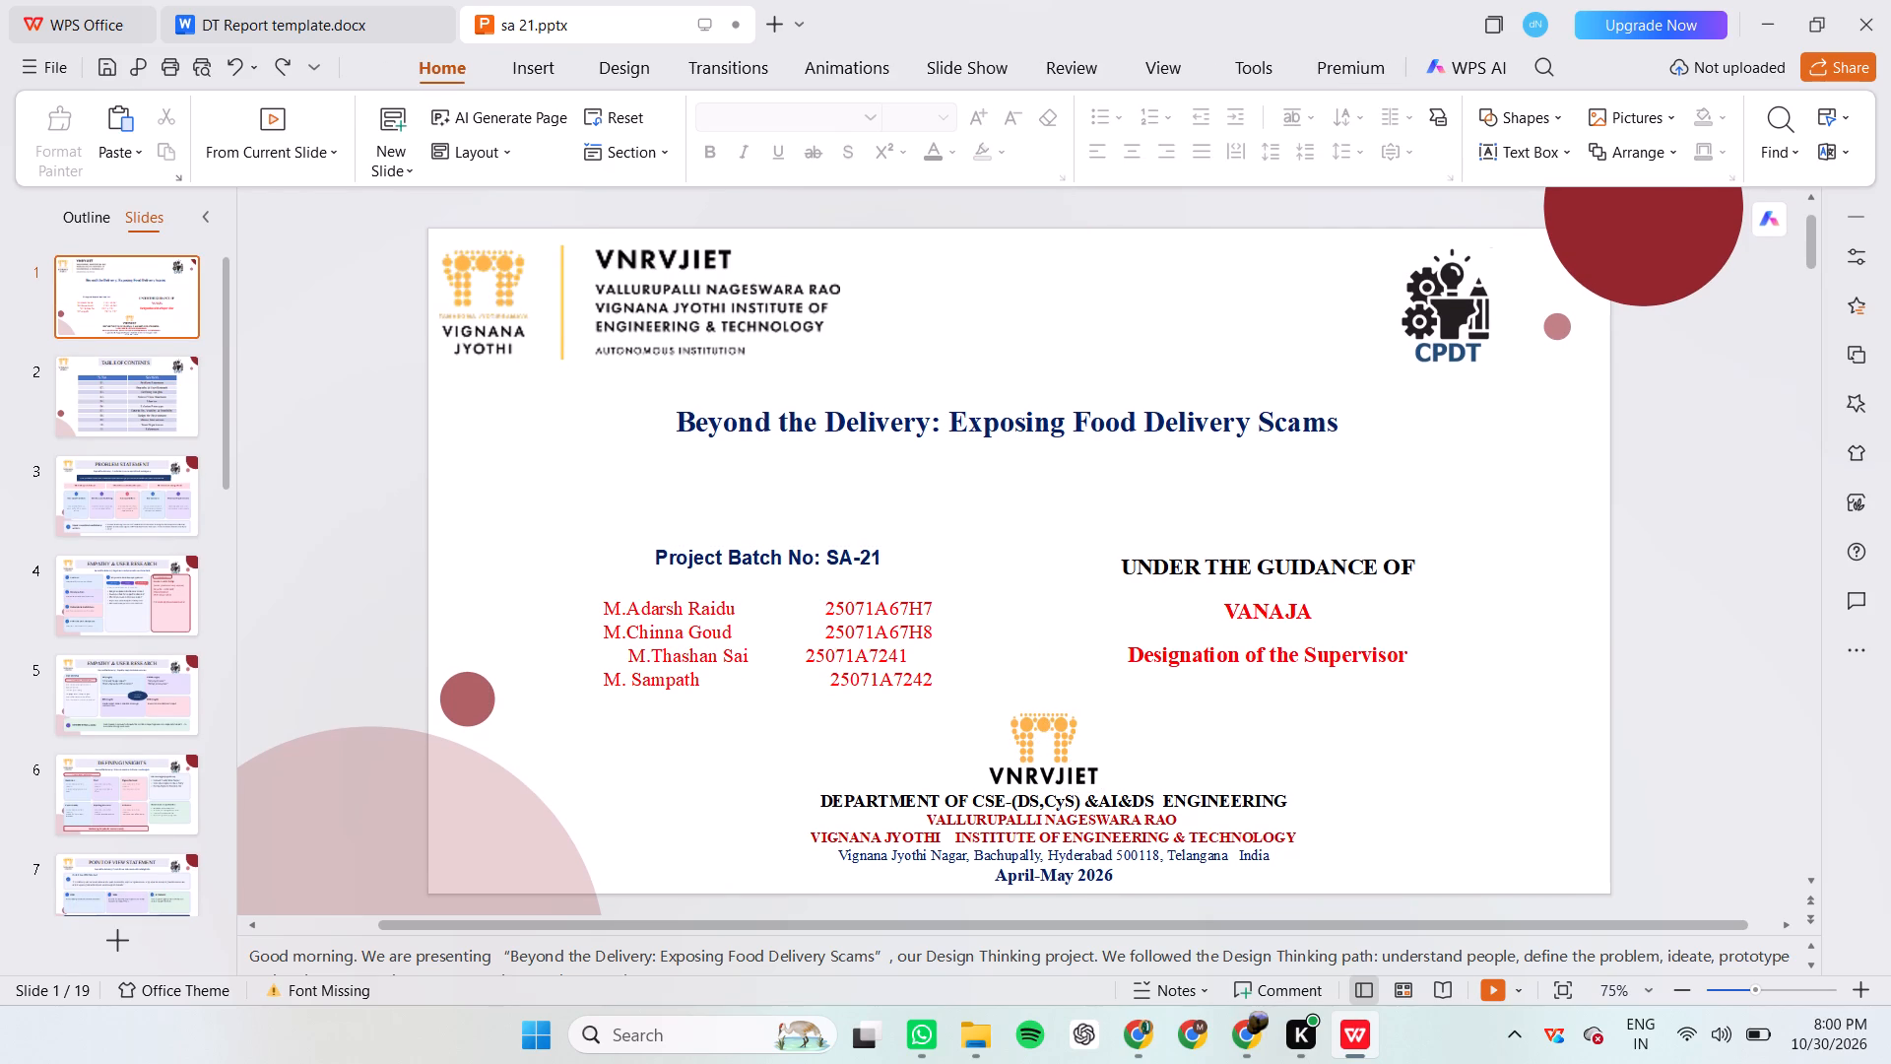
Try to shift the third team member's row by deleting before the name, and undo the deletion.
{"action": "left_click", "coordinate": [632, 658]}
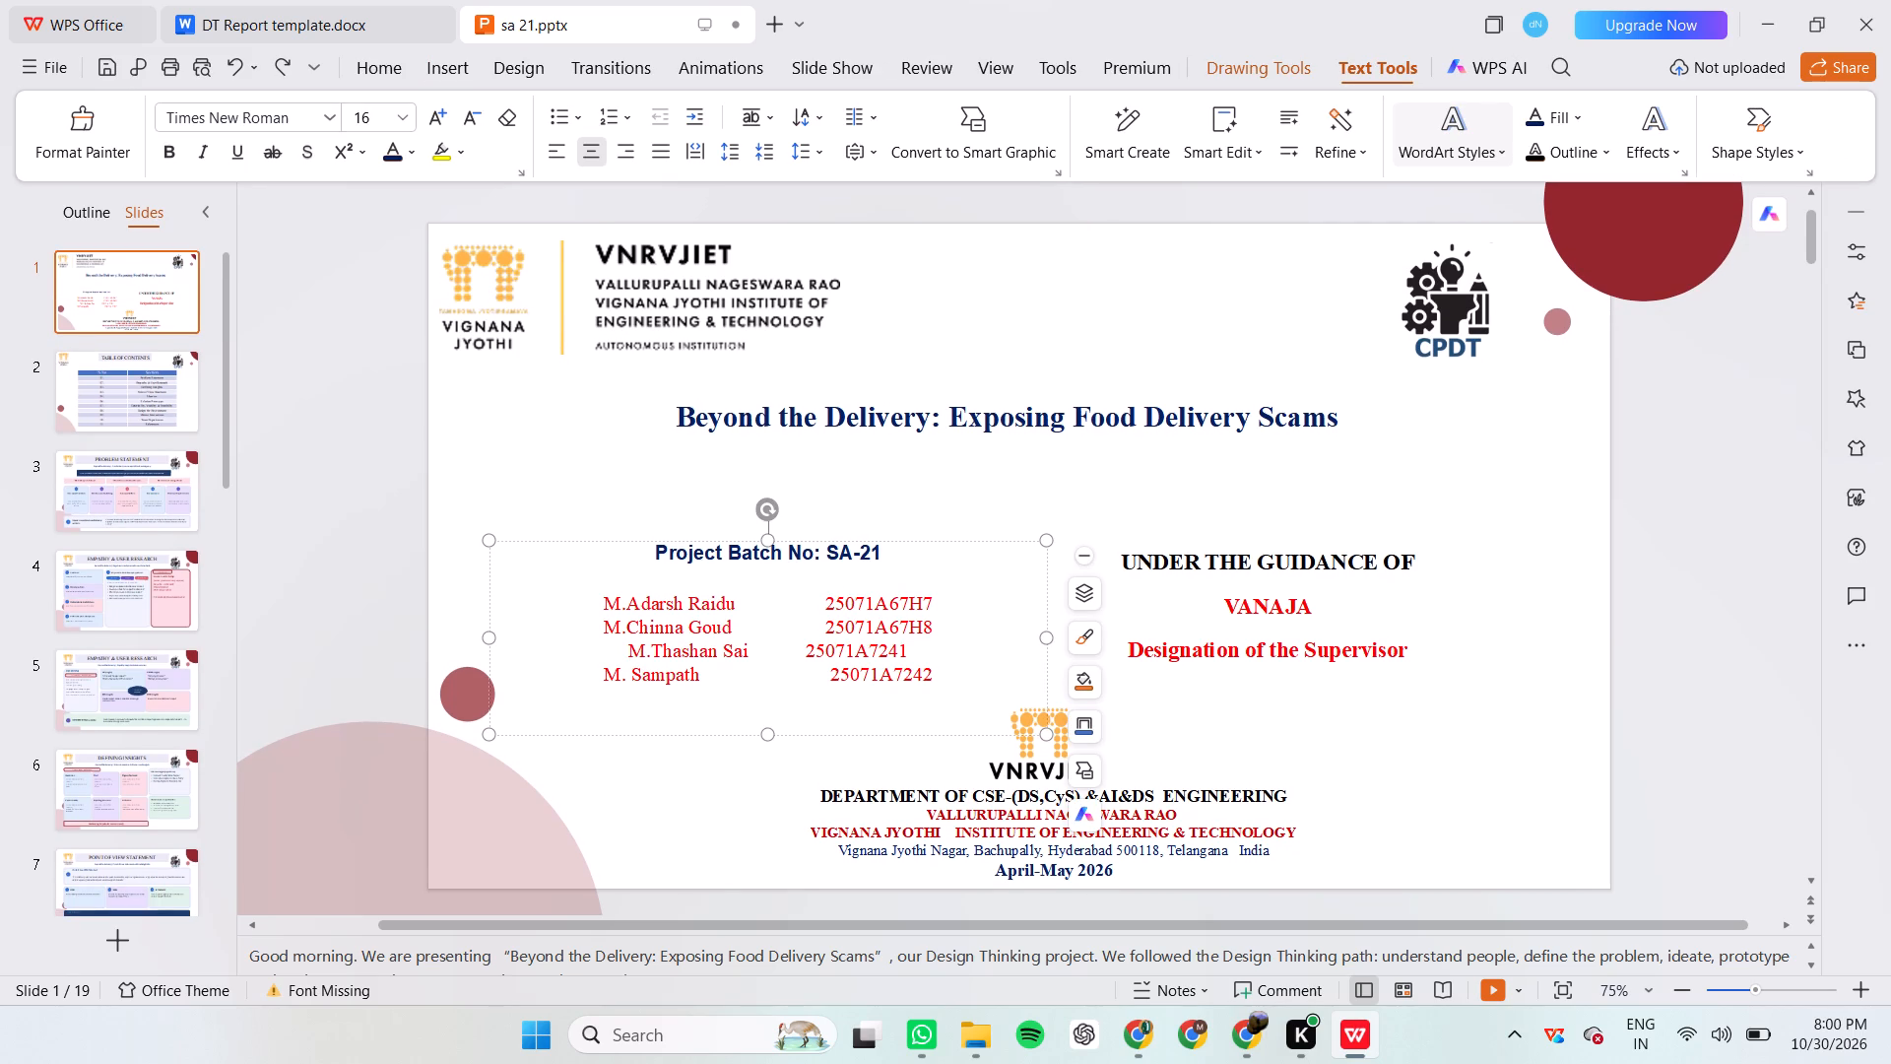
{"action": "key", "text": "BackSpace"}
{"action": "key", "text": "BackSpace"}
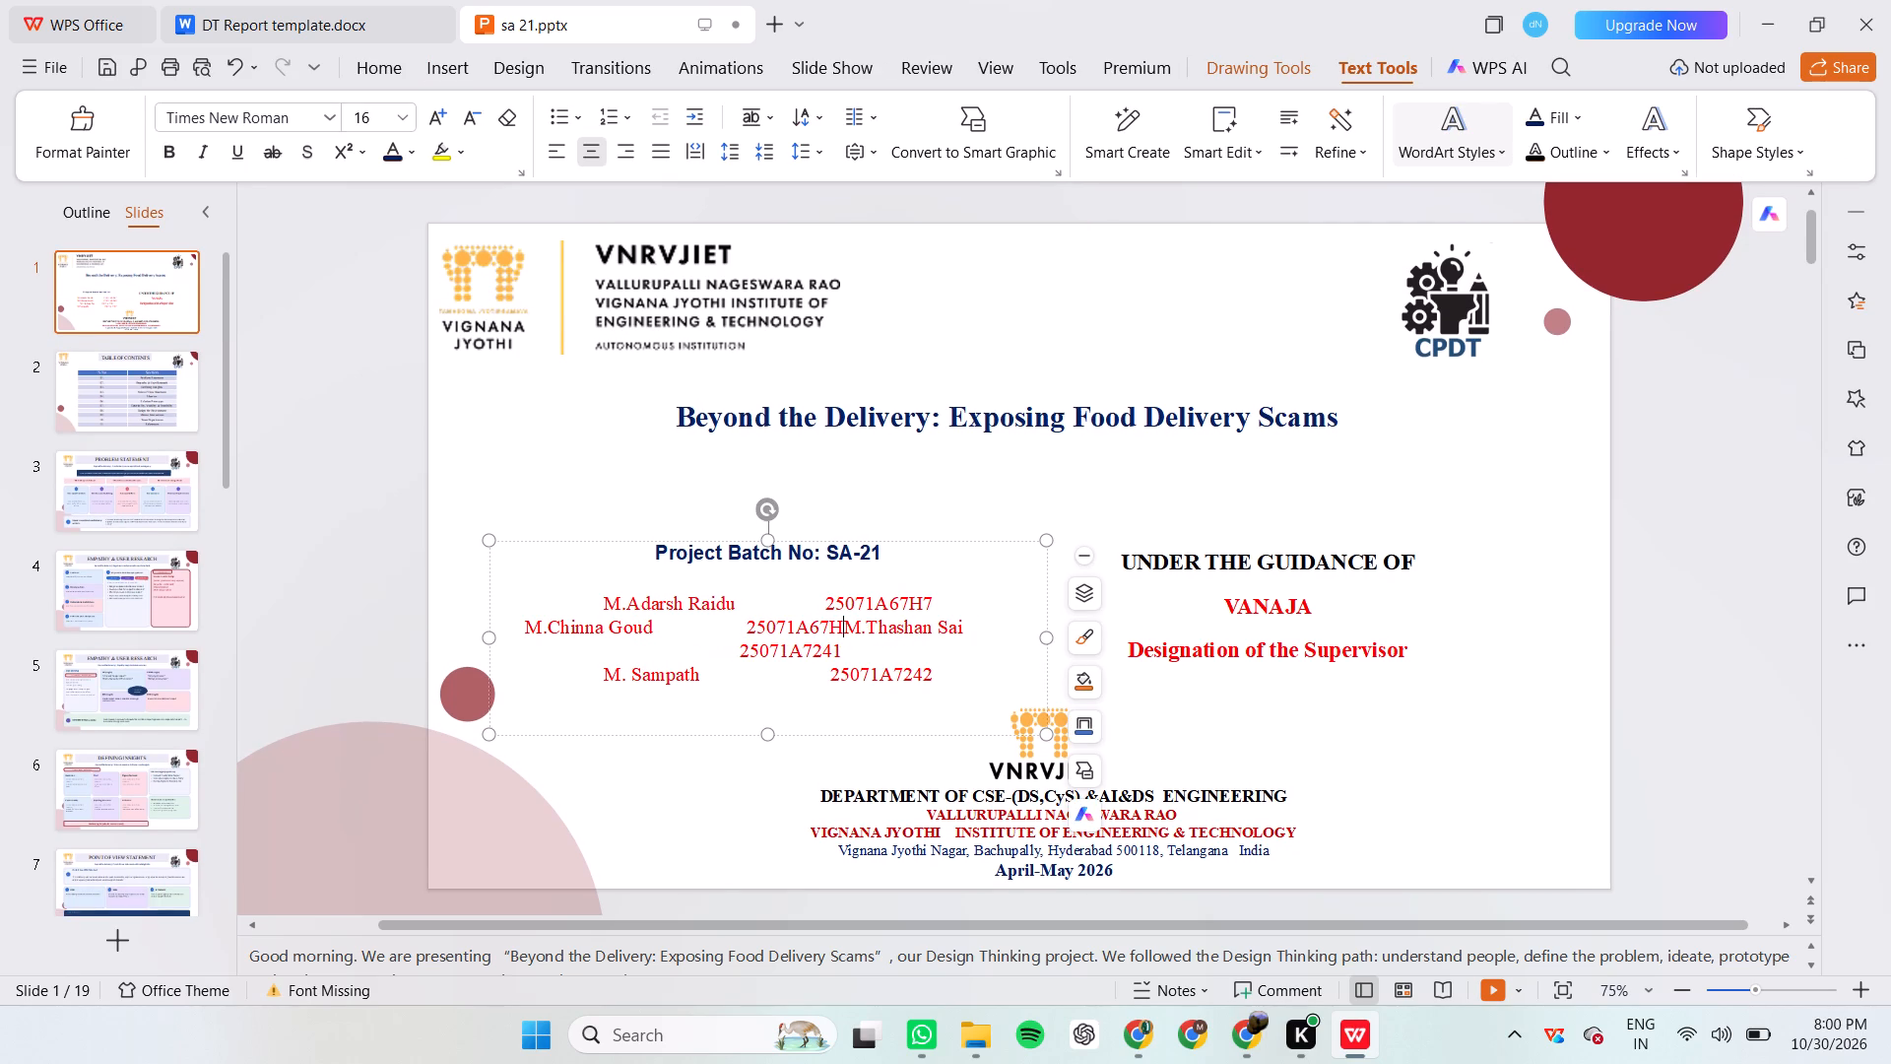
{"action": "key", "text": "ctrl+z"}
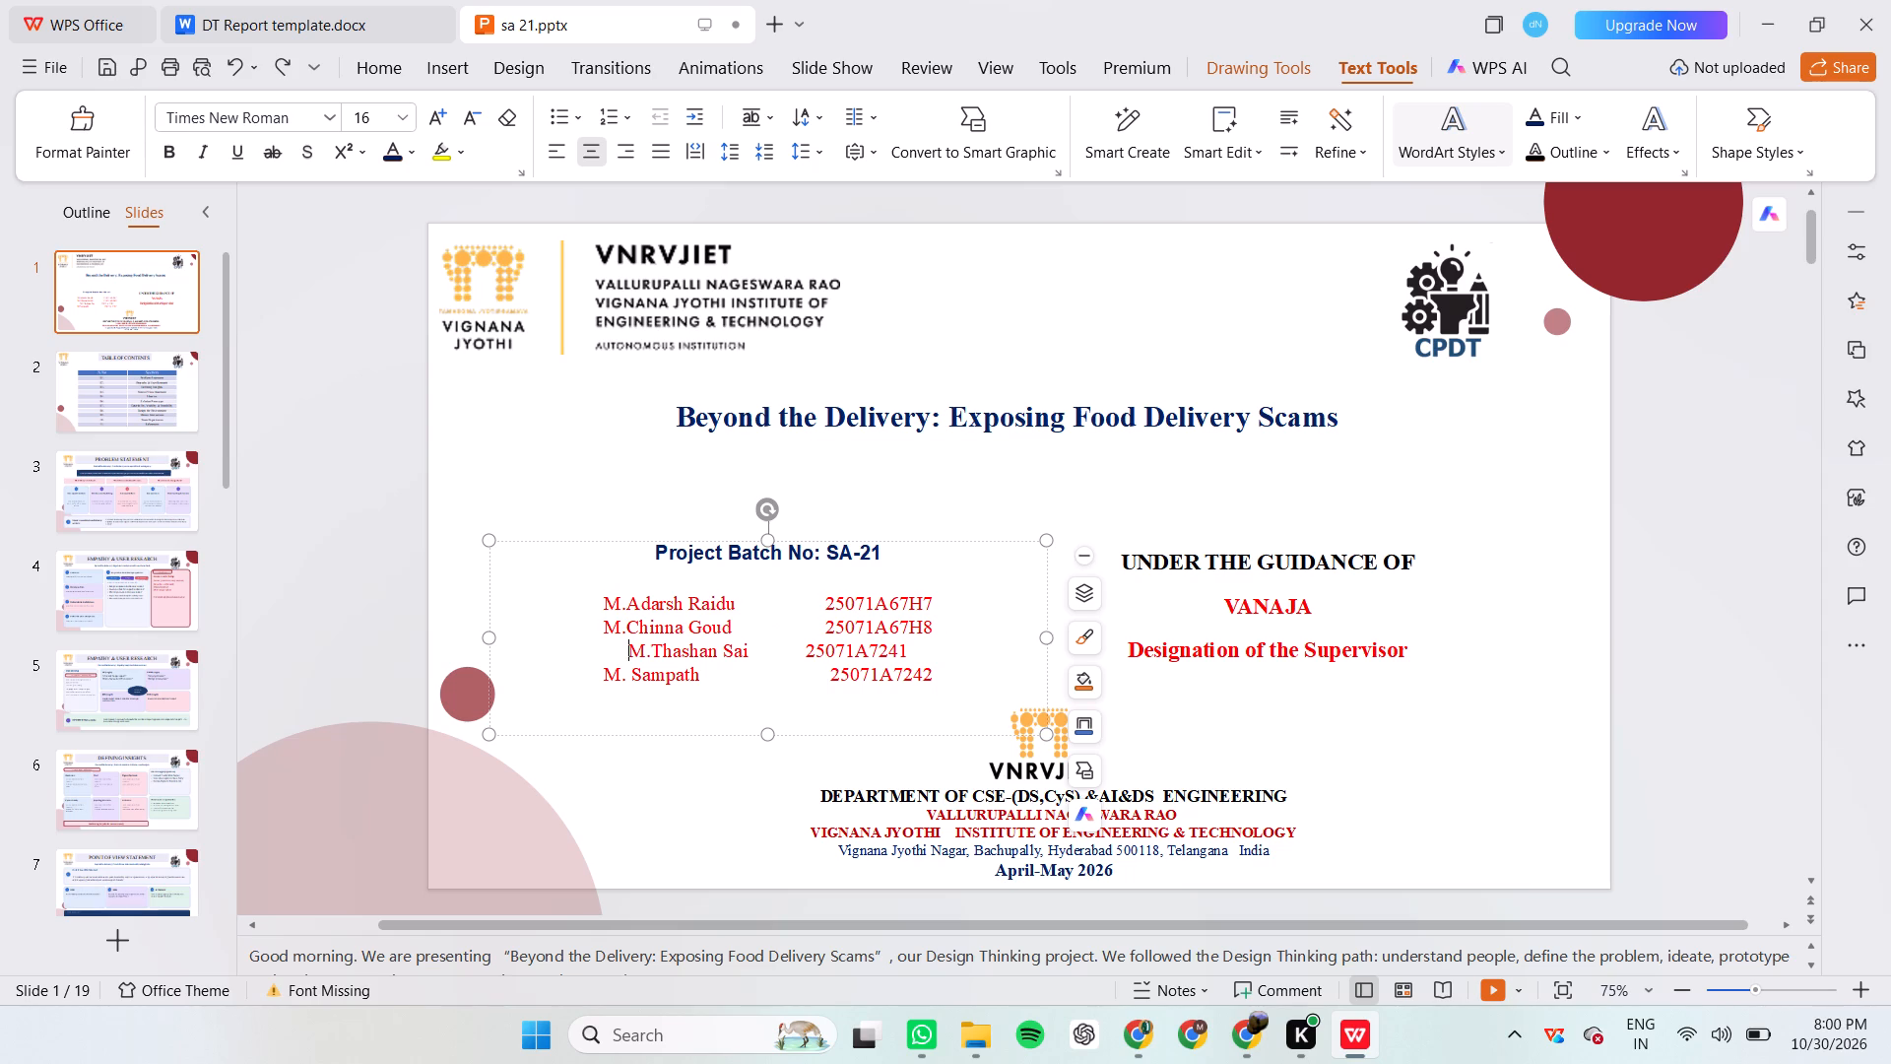
Left-align all four team member rows below the project batch number.
{"action": "left_click_drag", "start_coordinate": [926, 682], "coordinate": [770, 648]}
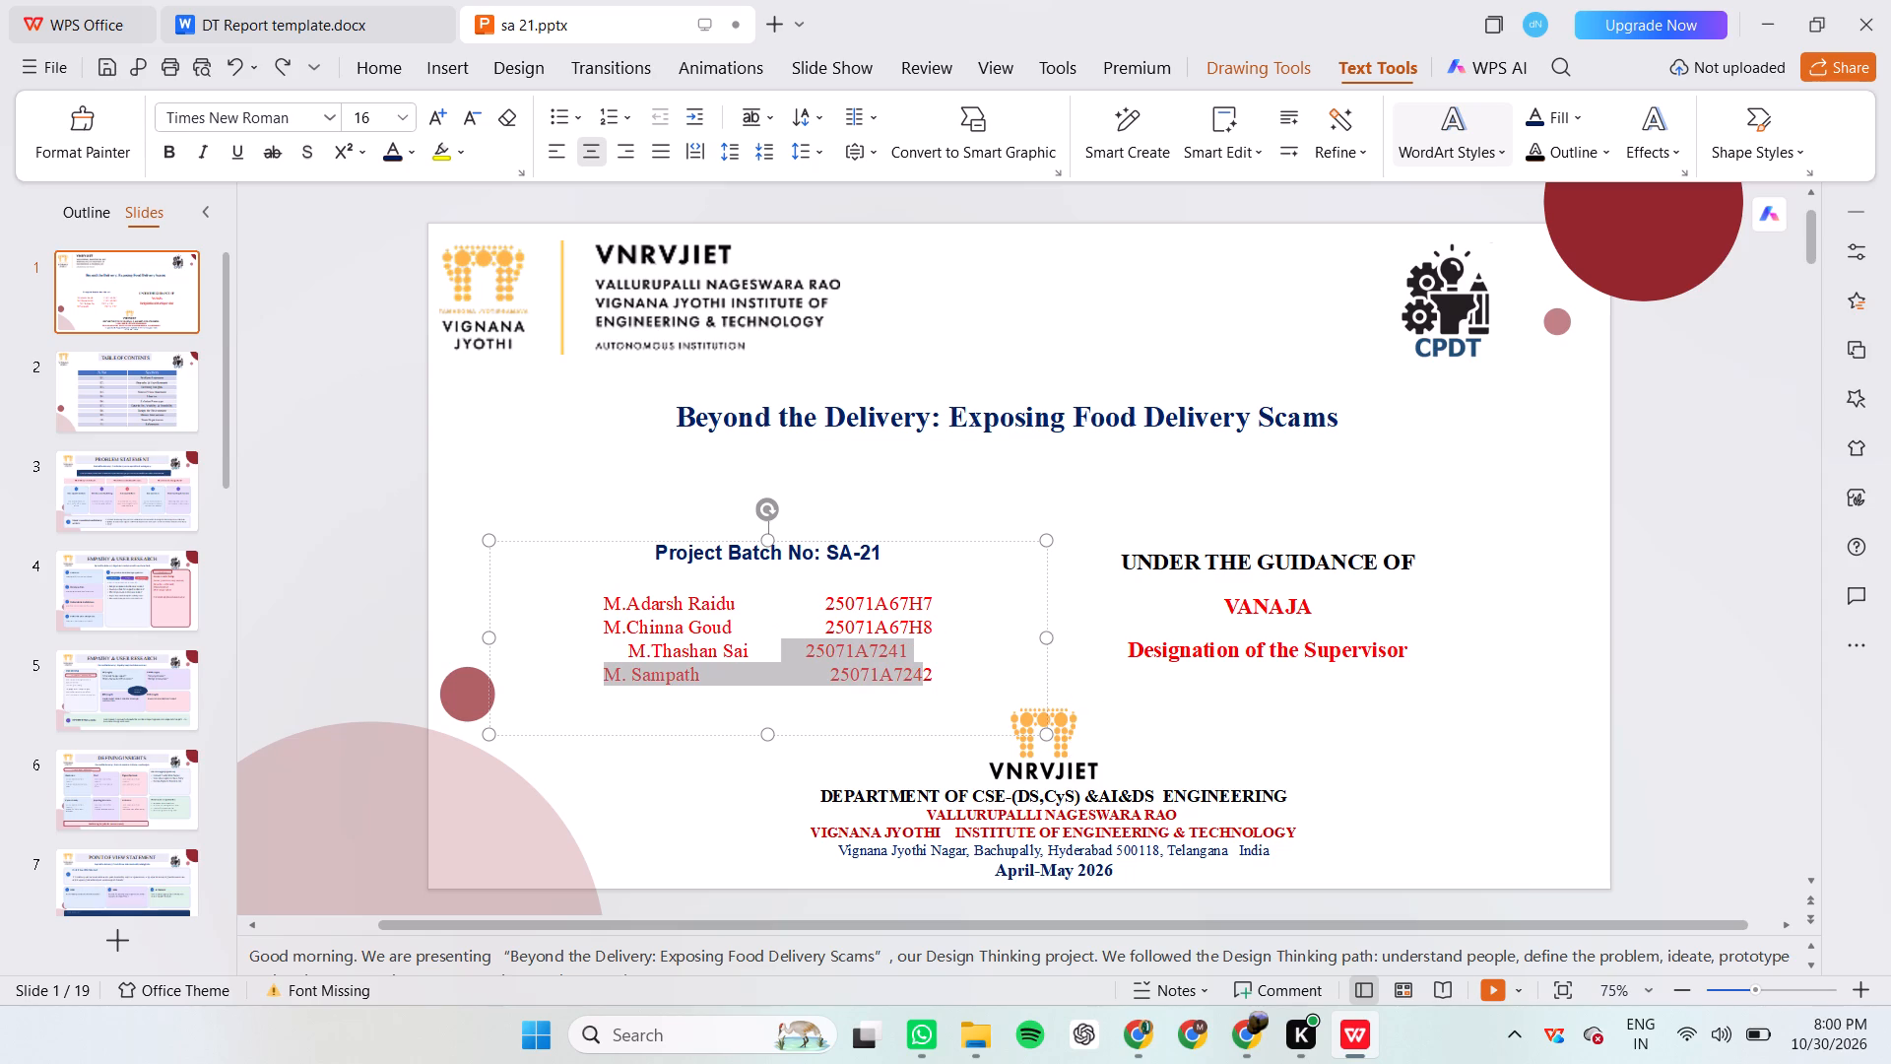
{"action": "left_click_drag", "start_coordinate": [770, 648], "coordinate": [578, 590]}
{"action": "key", "text": "shift+Right"}
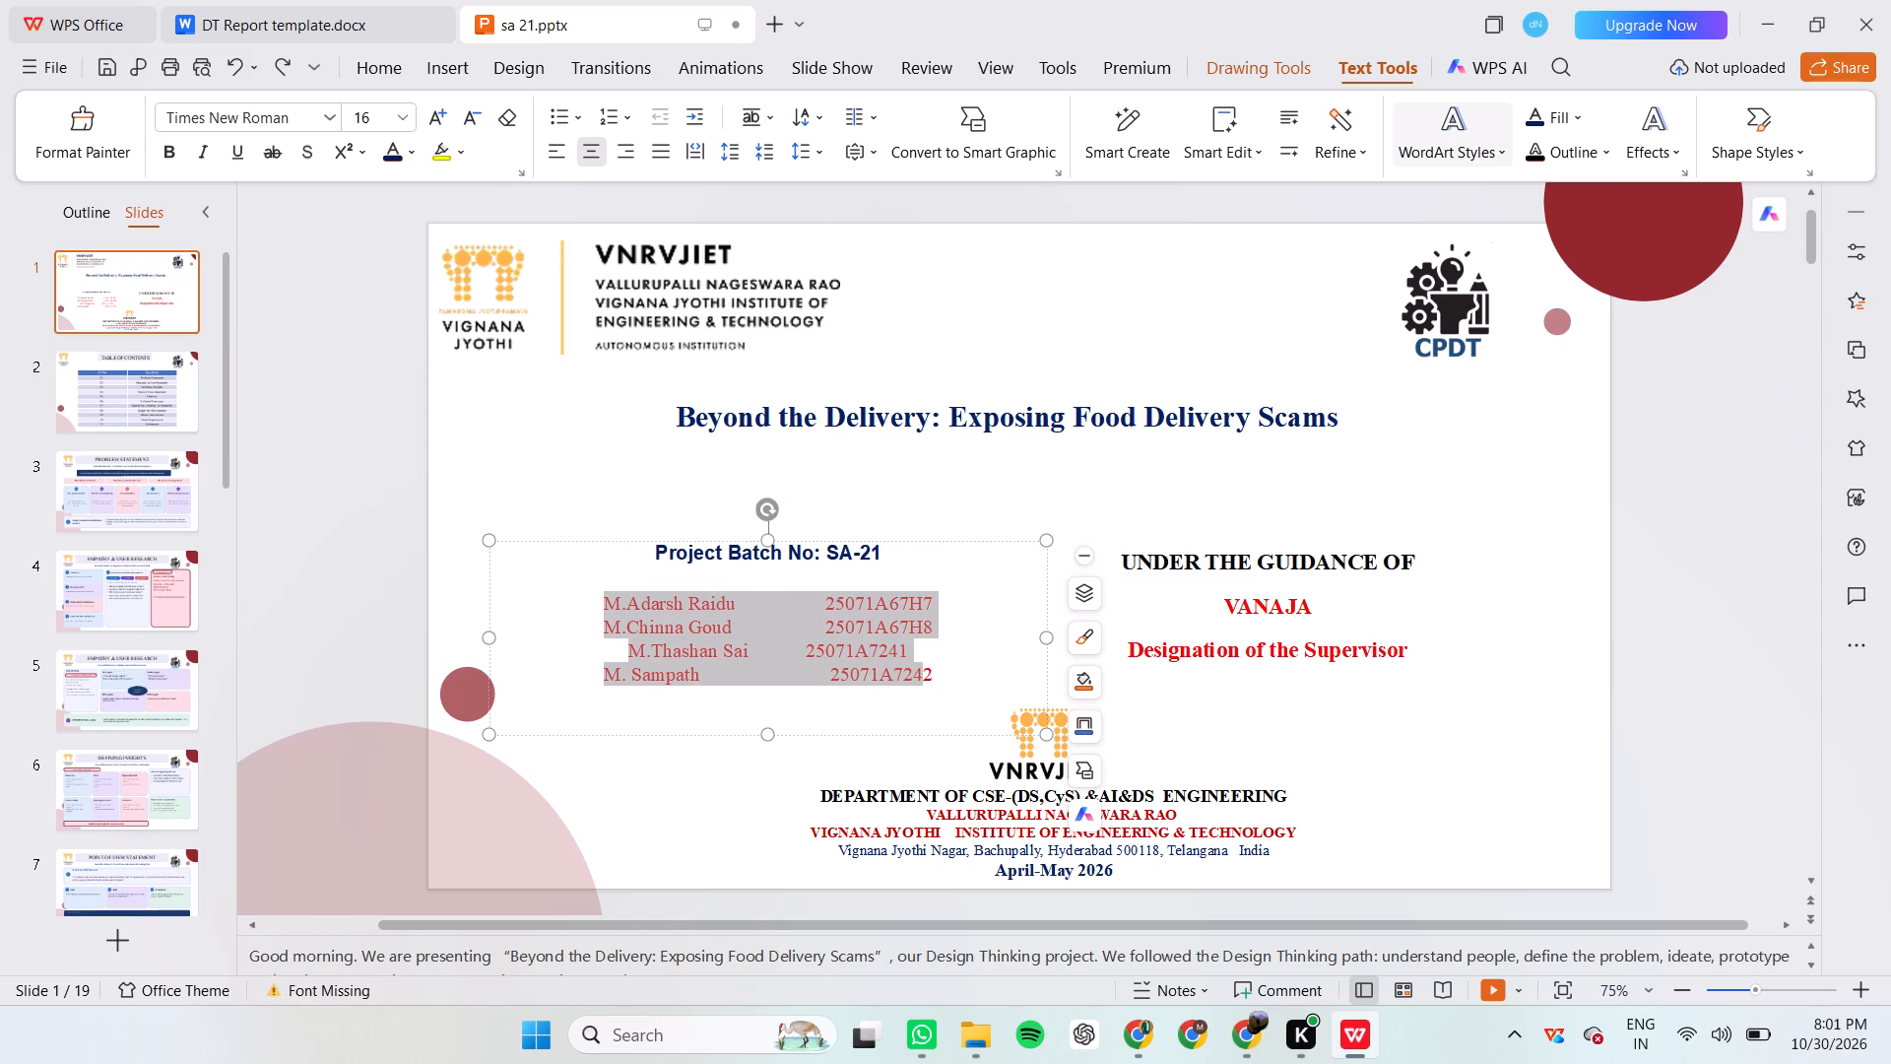
{"action": "key", "text": "shift+Right"}
{"action": "key", "text": "shift+Down"}
{"action": "key", "text": "shift+Down"}
{"action": "key", "text": "shift+Down"}
{"action": "key", "text": "shift+Down"}
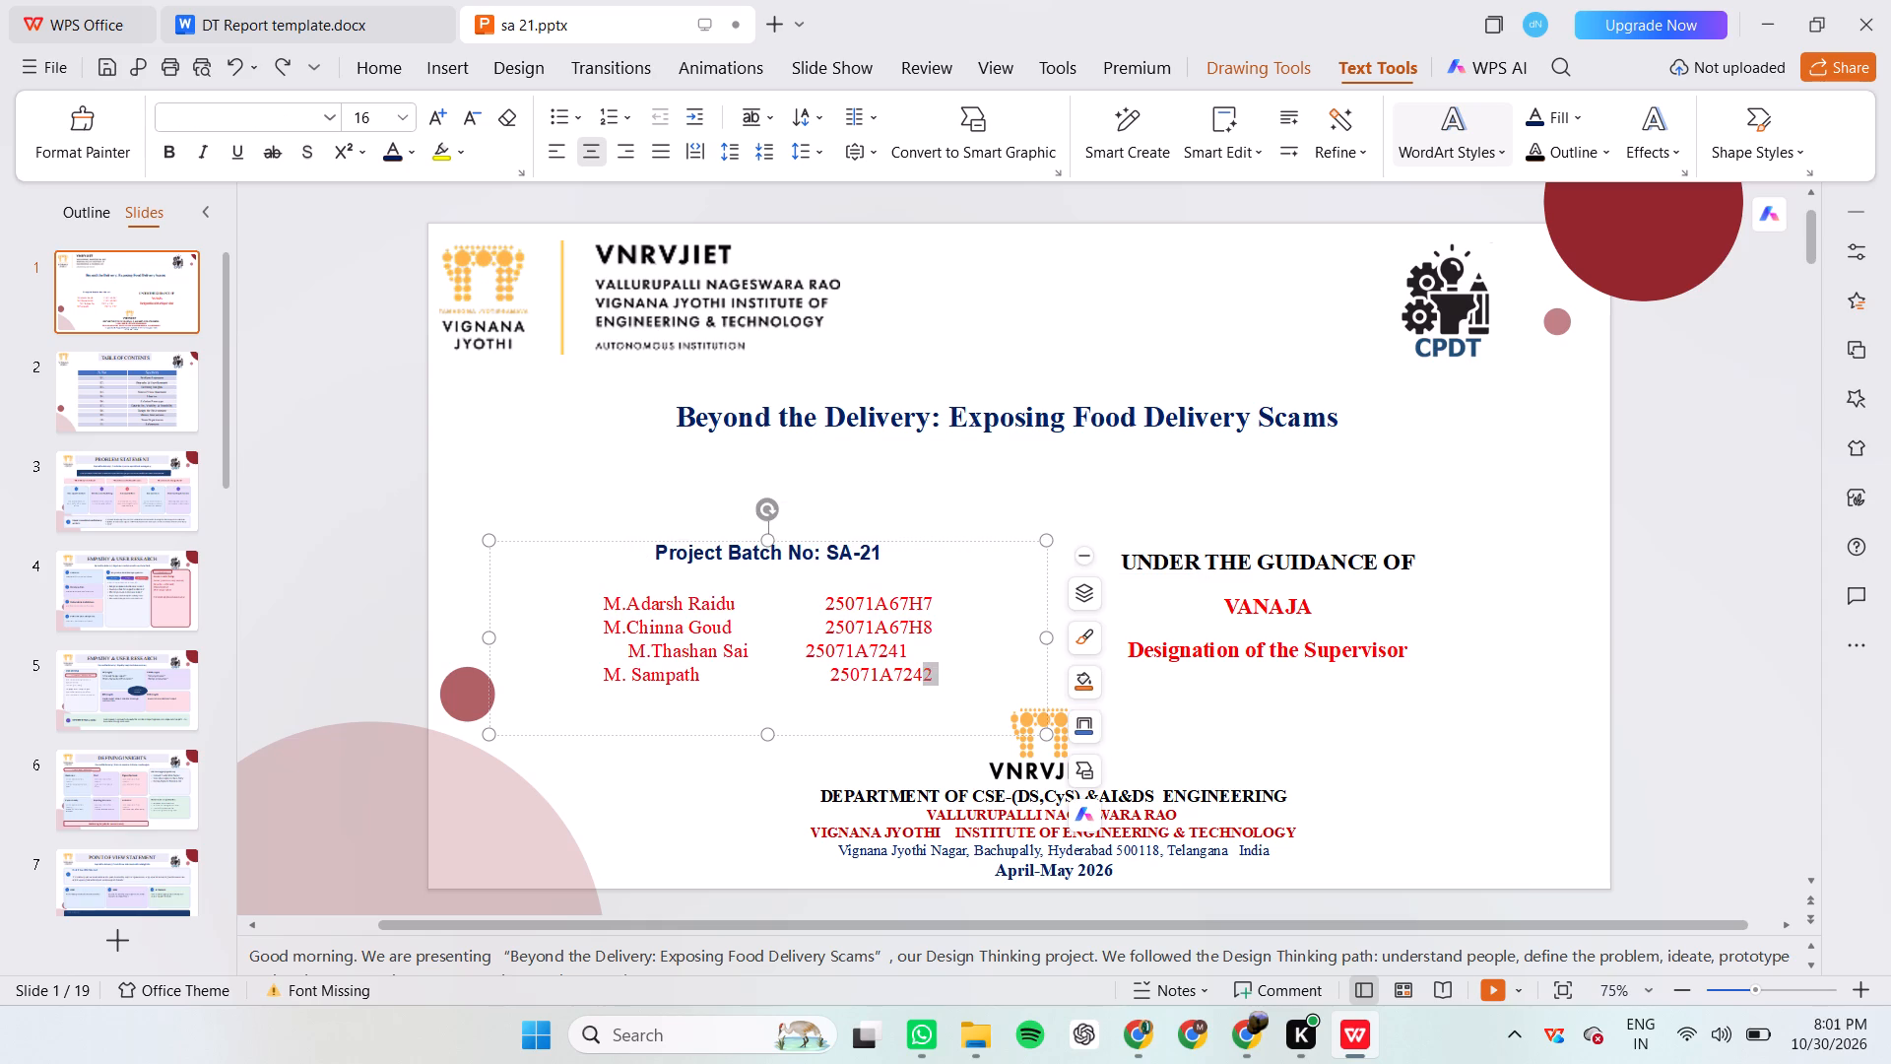
{"action": "key", "text": "shift+Left"}
{"action": "key", "text": "shift+Left"}
{"action": "key", "text": "shift+Right"}
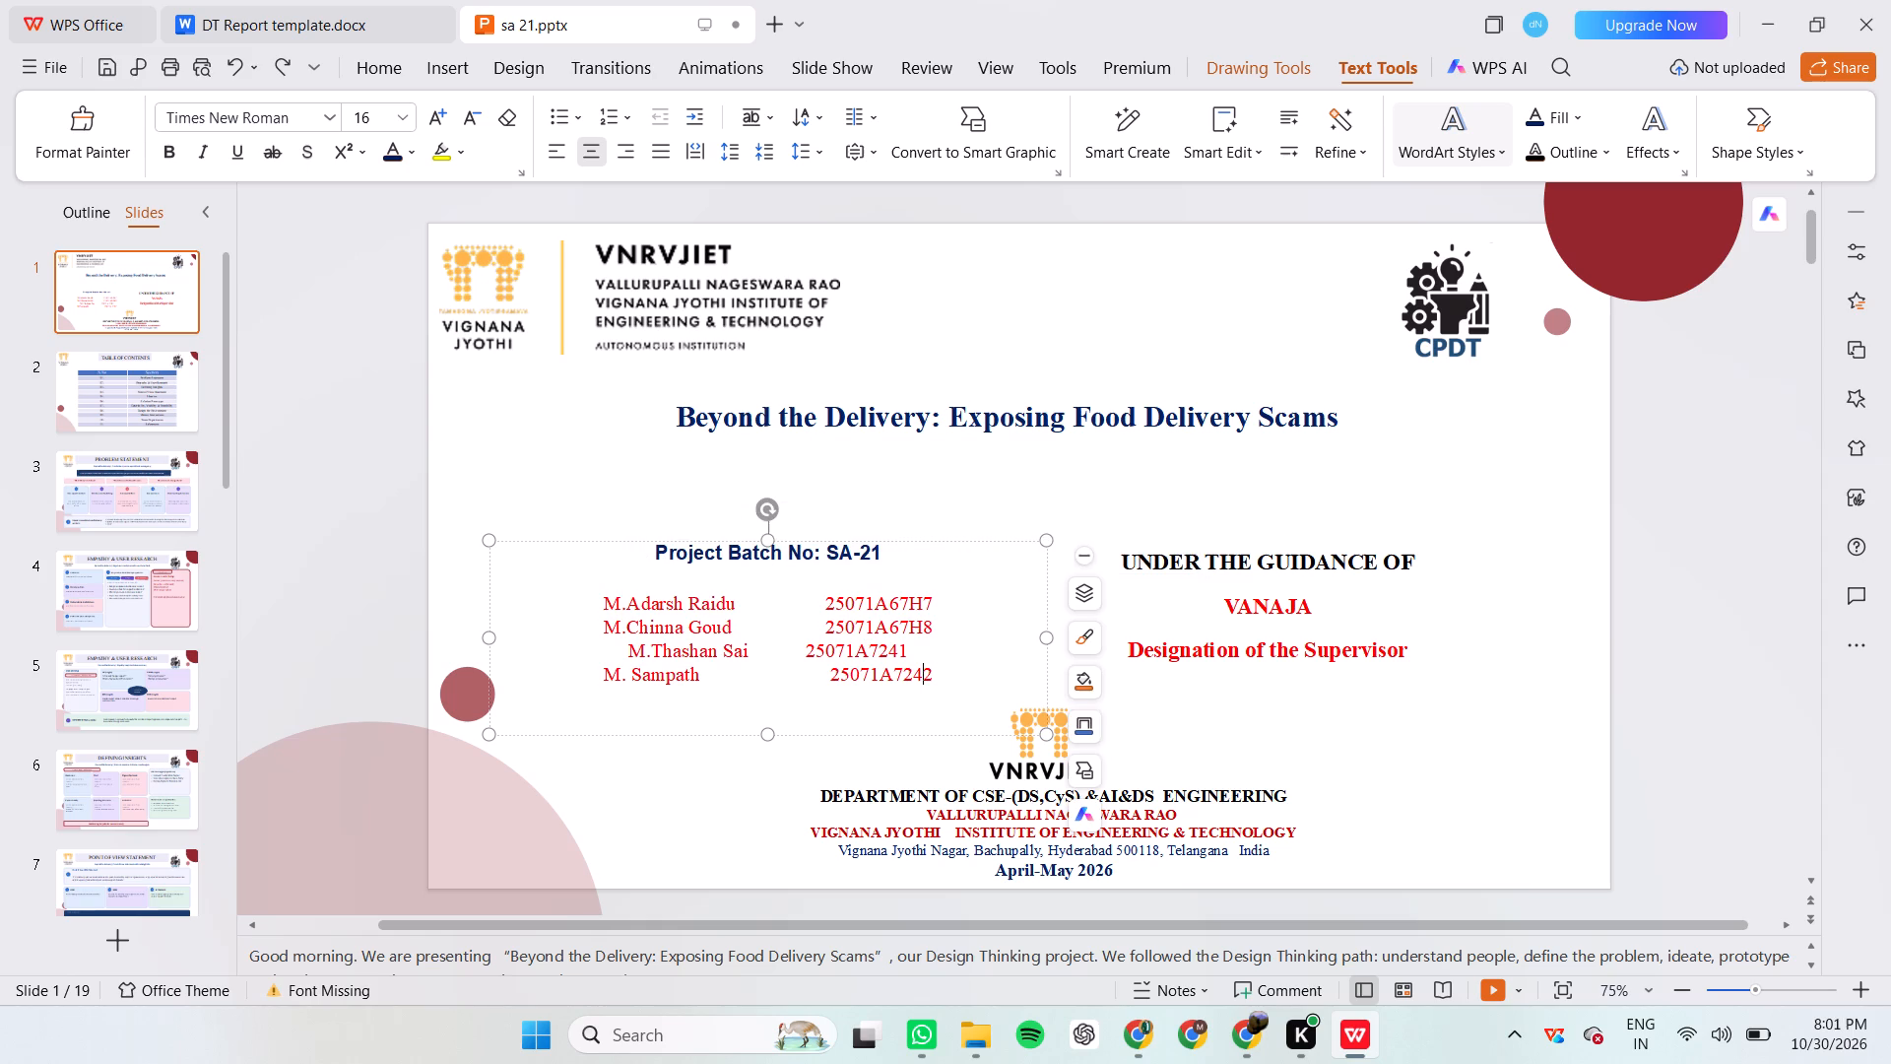
{"action": "key", "text": "Right"}
{"action": "key", "text": "shift+Up"}
{"action": "key", "text": "shift+Up"}
{"action": "key", "text": "shift+Up"}
{"action": "key", "text": "shift+Up"}
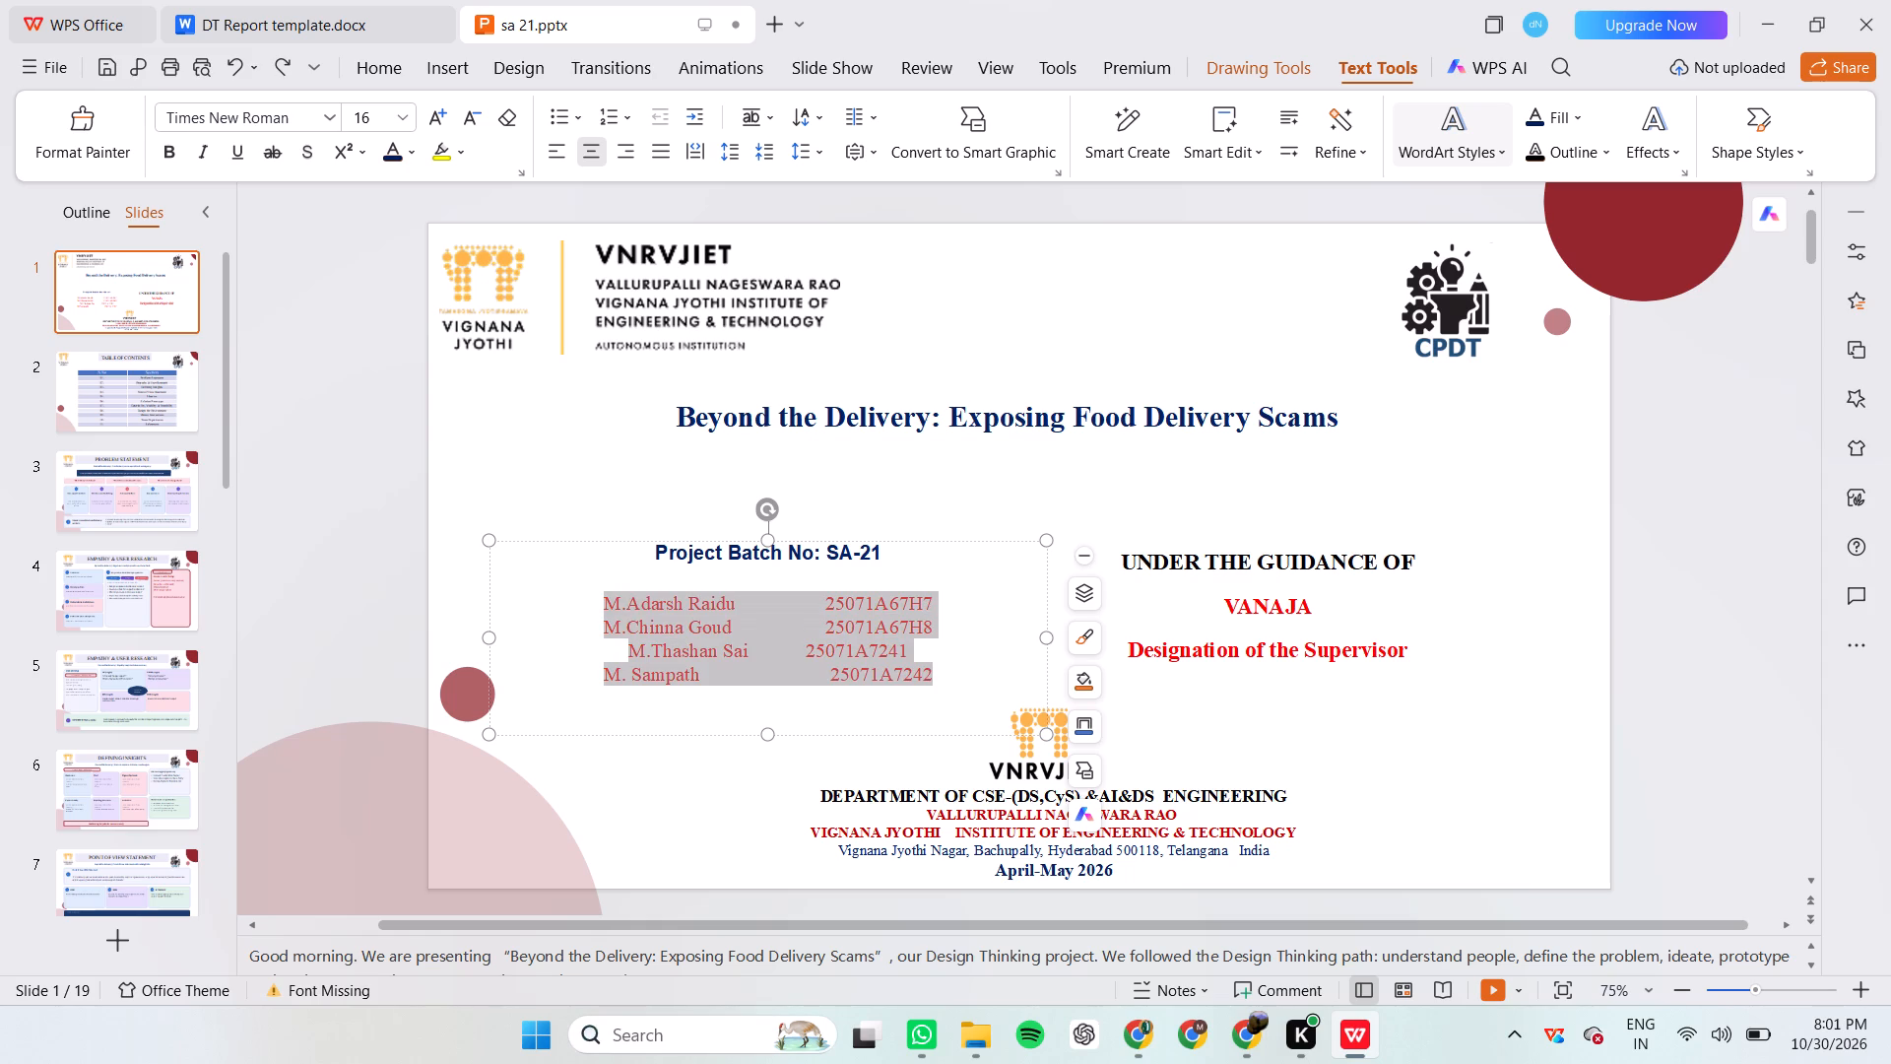
{"action": "left_click", "coordinate": [568, 154]}
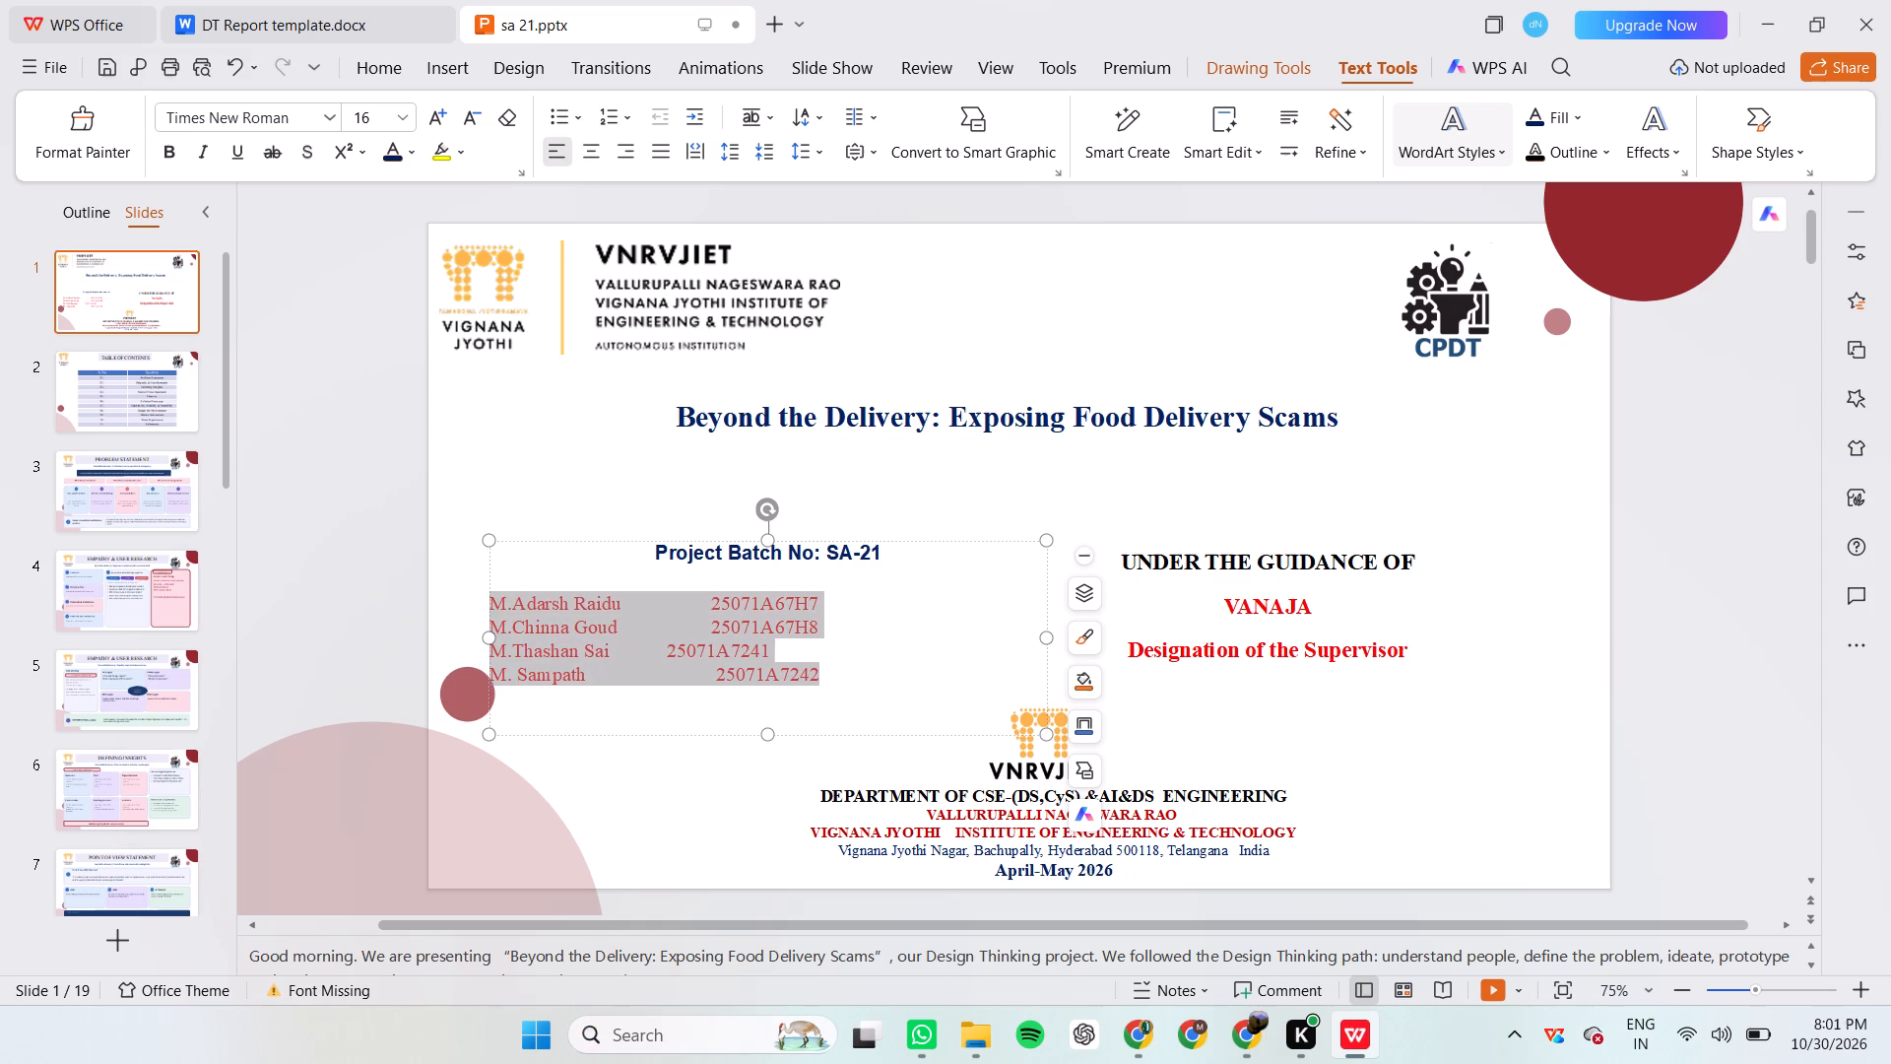
Add nine spaces before the third team member's roll number to line it up with the roll numbers above.
{"action": "left_click", "coordinate": [676, 647]}
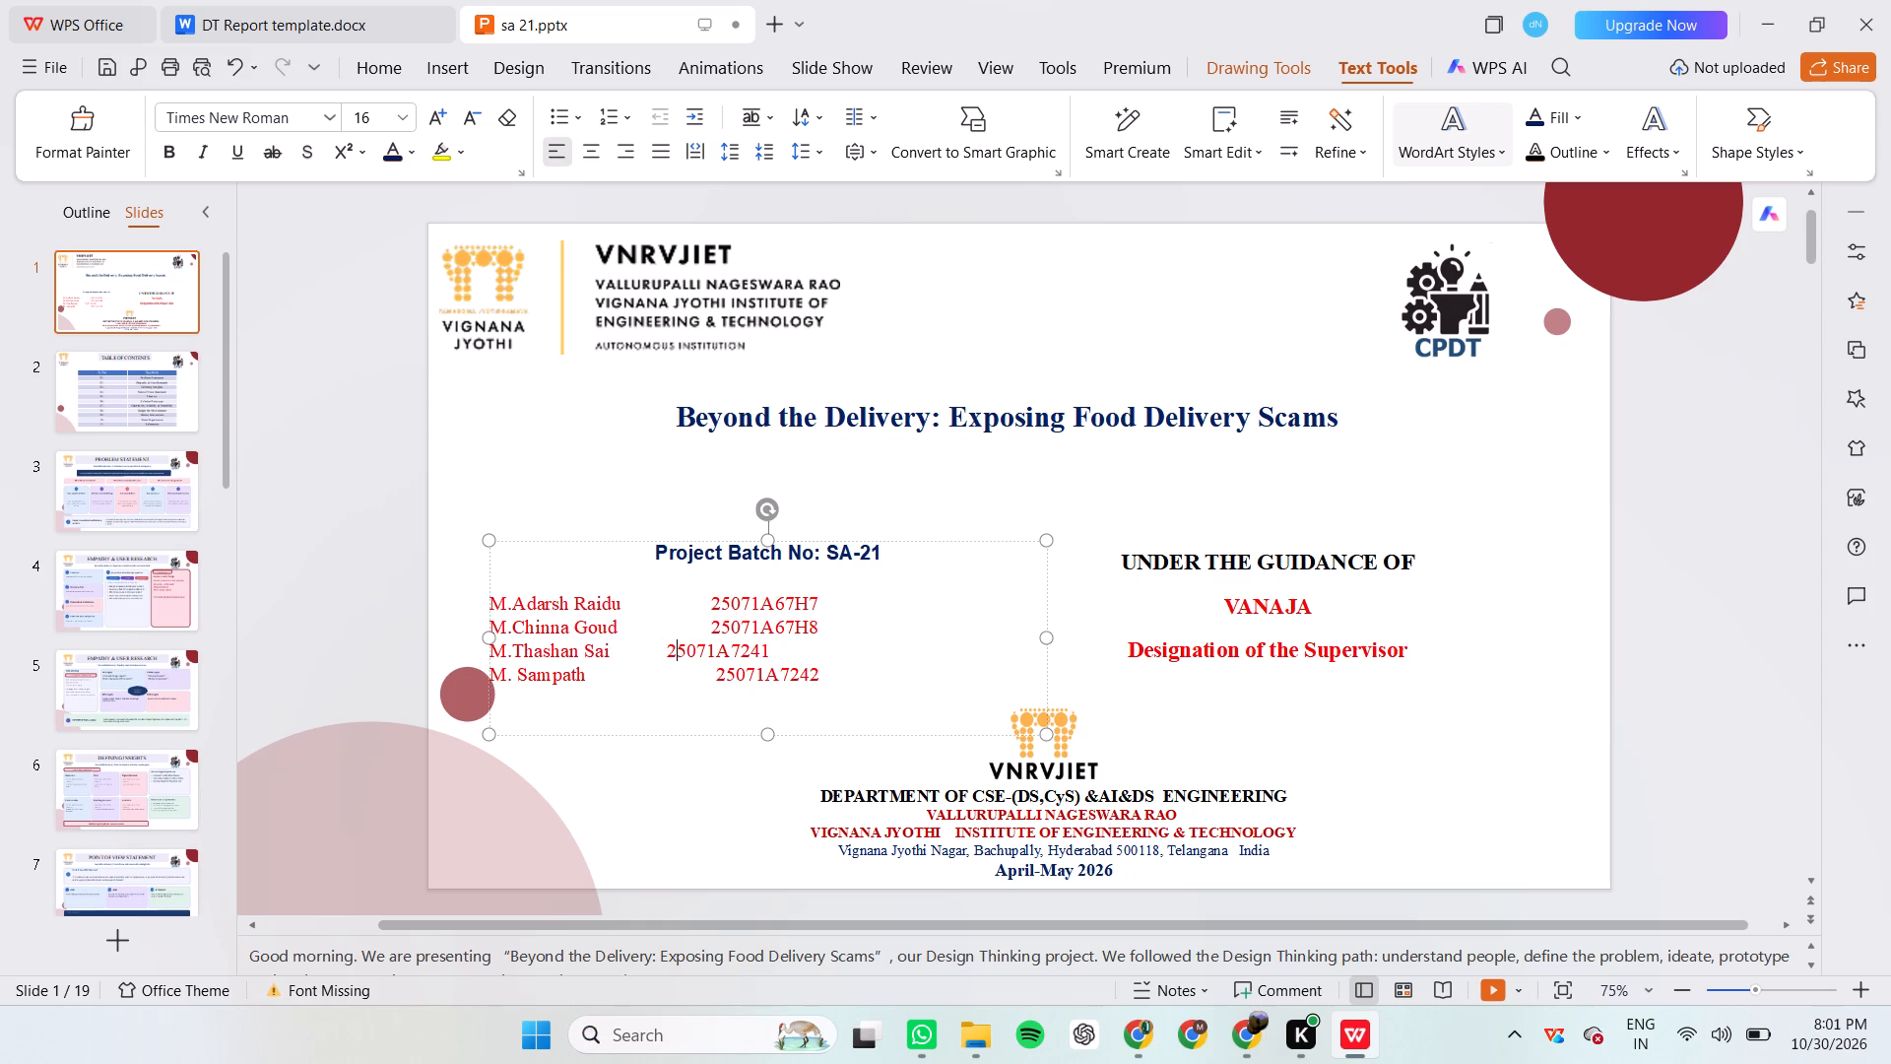
{"action": "left_click", "coordinate": [668, 656]}
{"action": "key", "text": "space"}
{"action": "key", "text": "space"}
{"action": "key", "text": "space"}
{"action": "key", "text": "space"}
{"action": "key", "text": "space"}
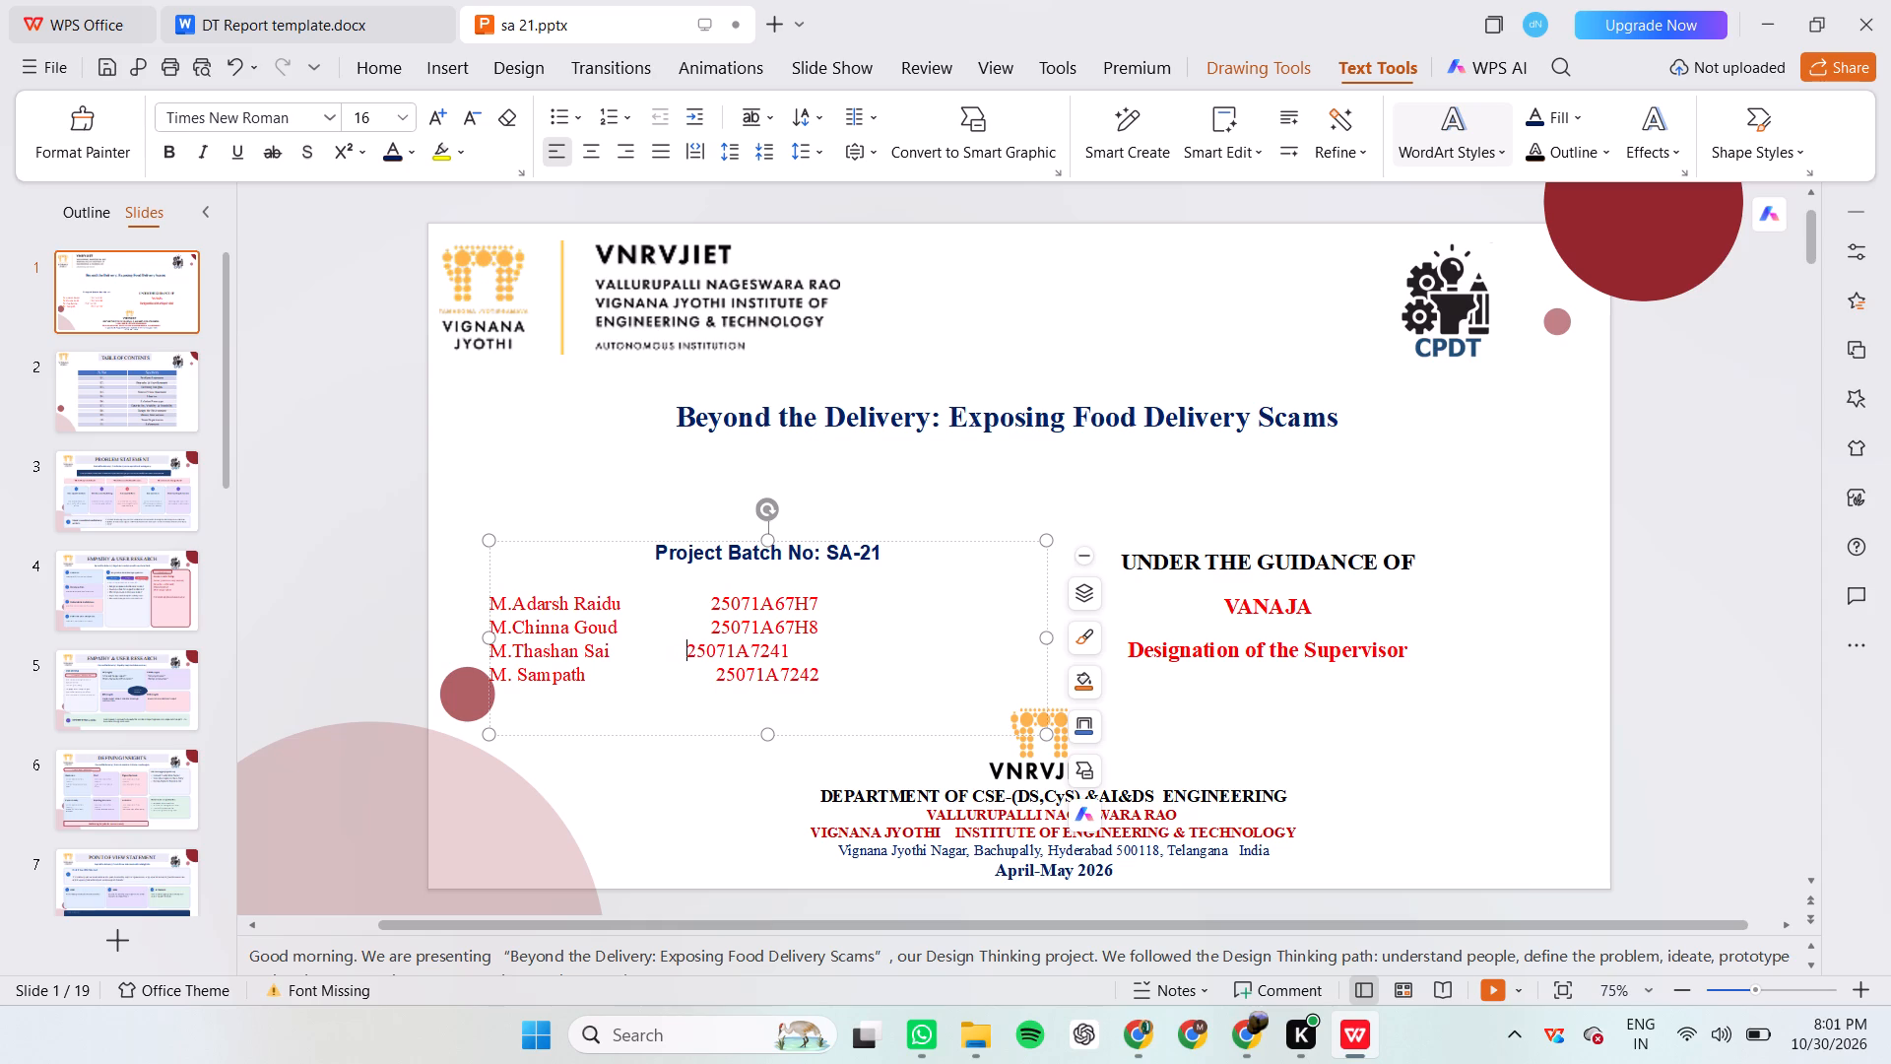
{"action": "key", "text": "space"}
{"action": "key", "text": "space"}
{"action": "key", "text": "space"}
{"action": "key", "text": "space"}
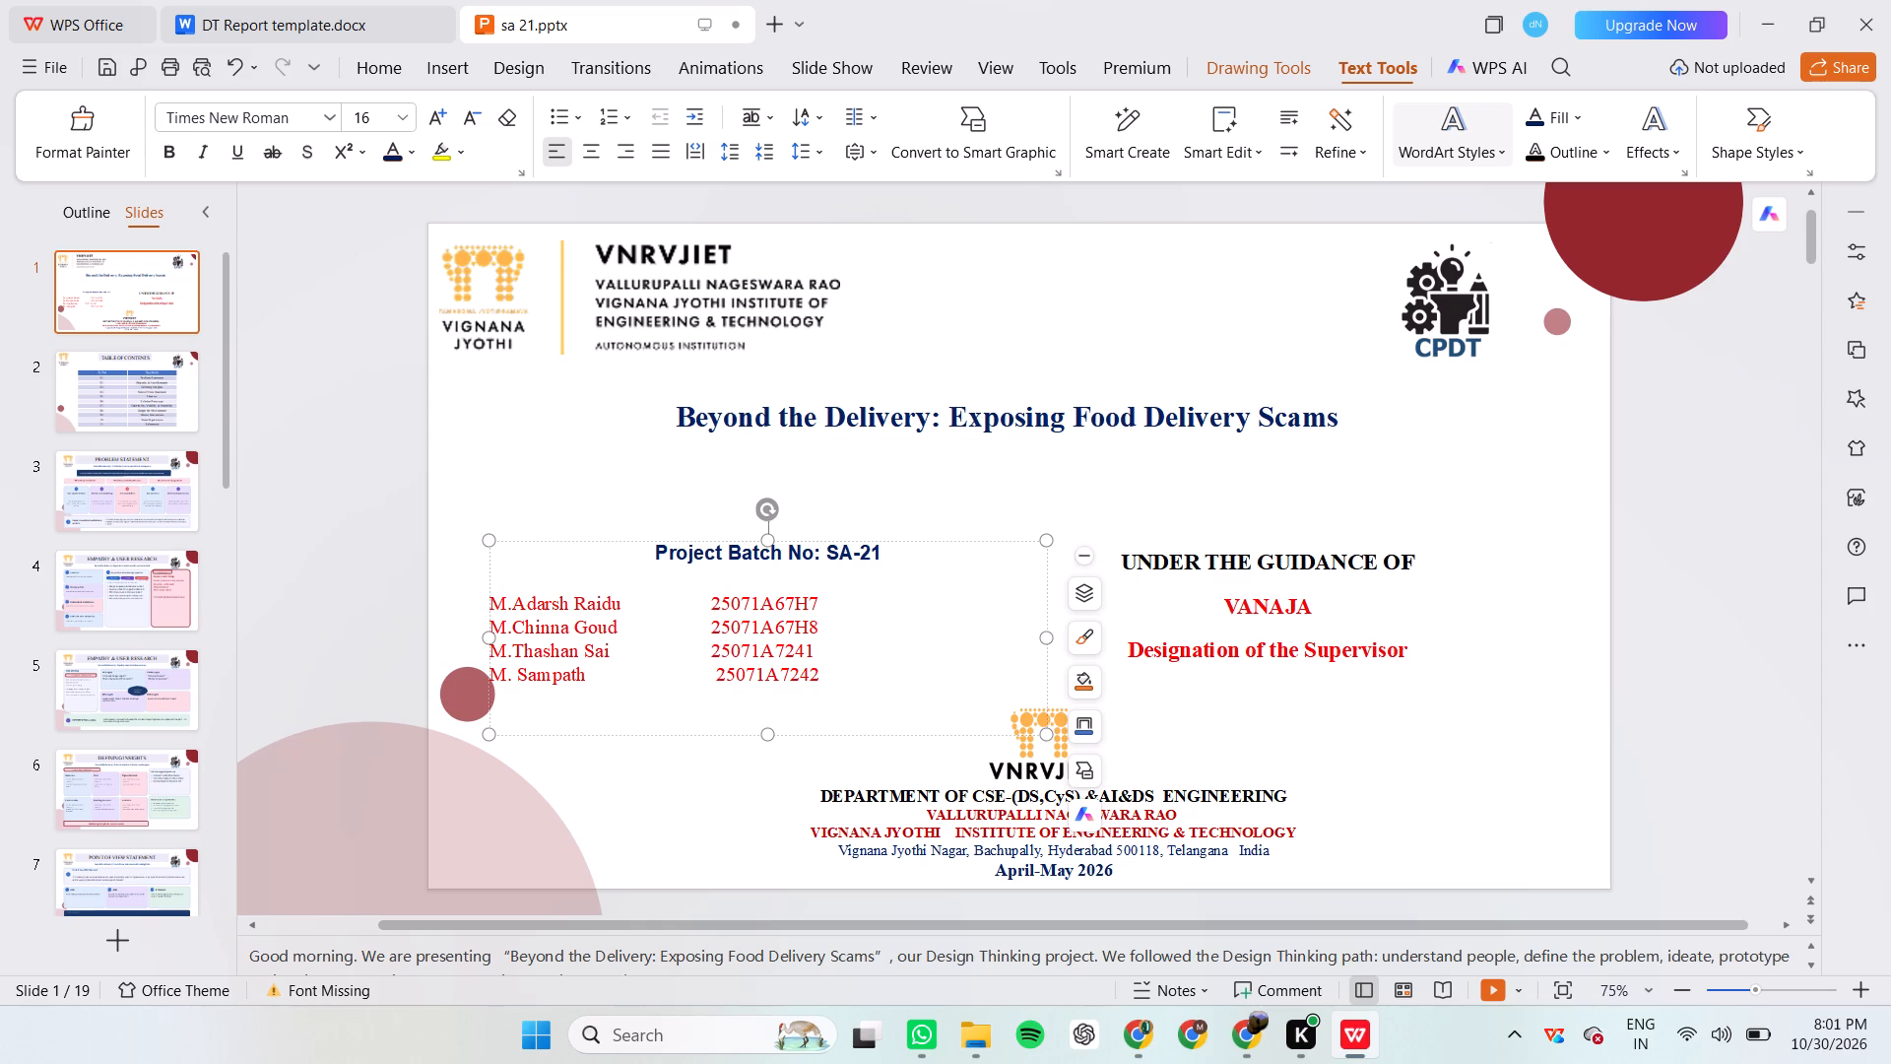
Delete one space before the fourth team member's roll number to line it up with the others.
{"action": "left_click", "coordinate": [718, 679]}
{"action": "key", "text": "BackSpace"}
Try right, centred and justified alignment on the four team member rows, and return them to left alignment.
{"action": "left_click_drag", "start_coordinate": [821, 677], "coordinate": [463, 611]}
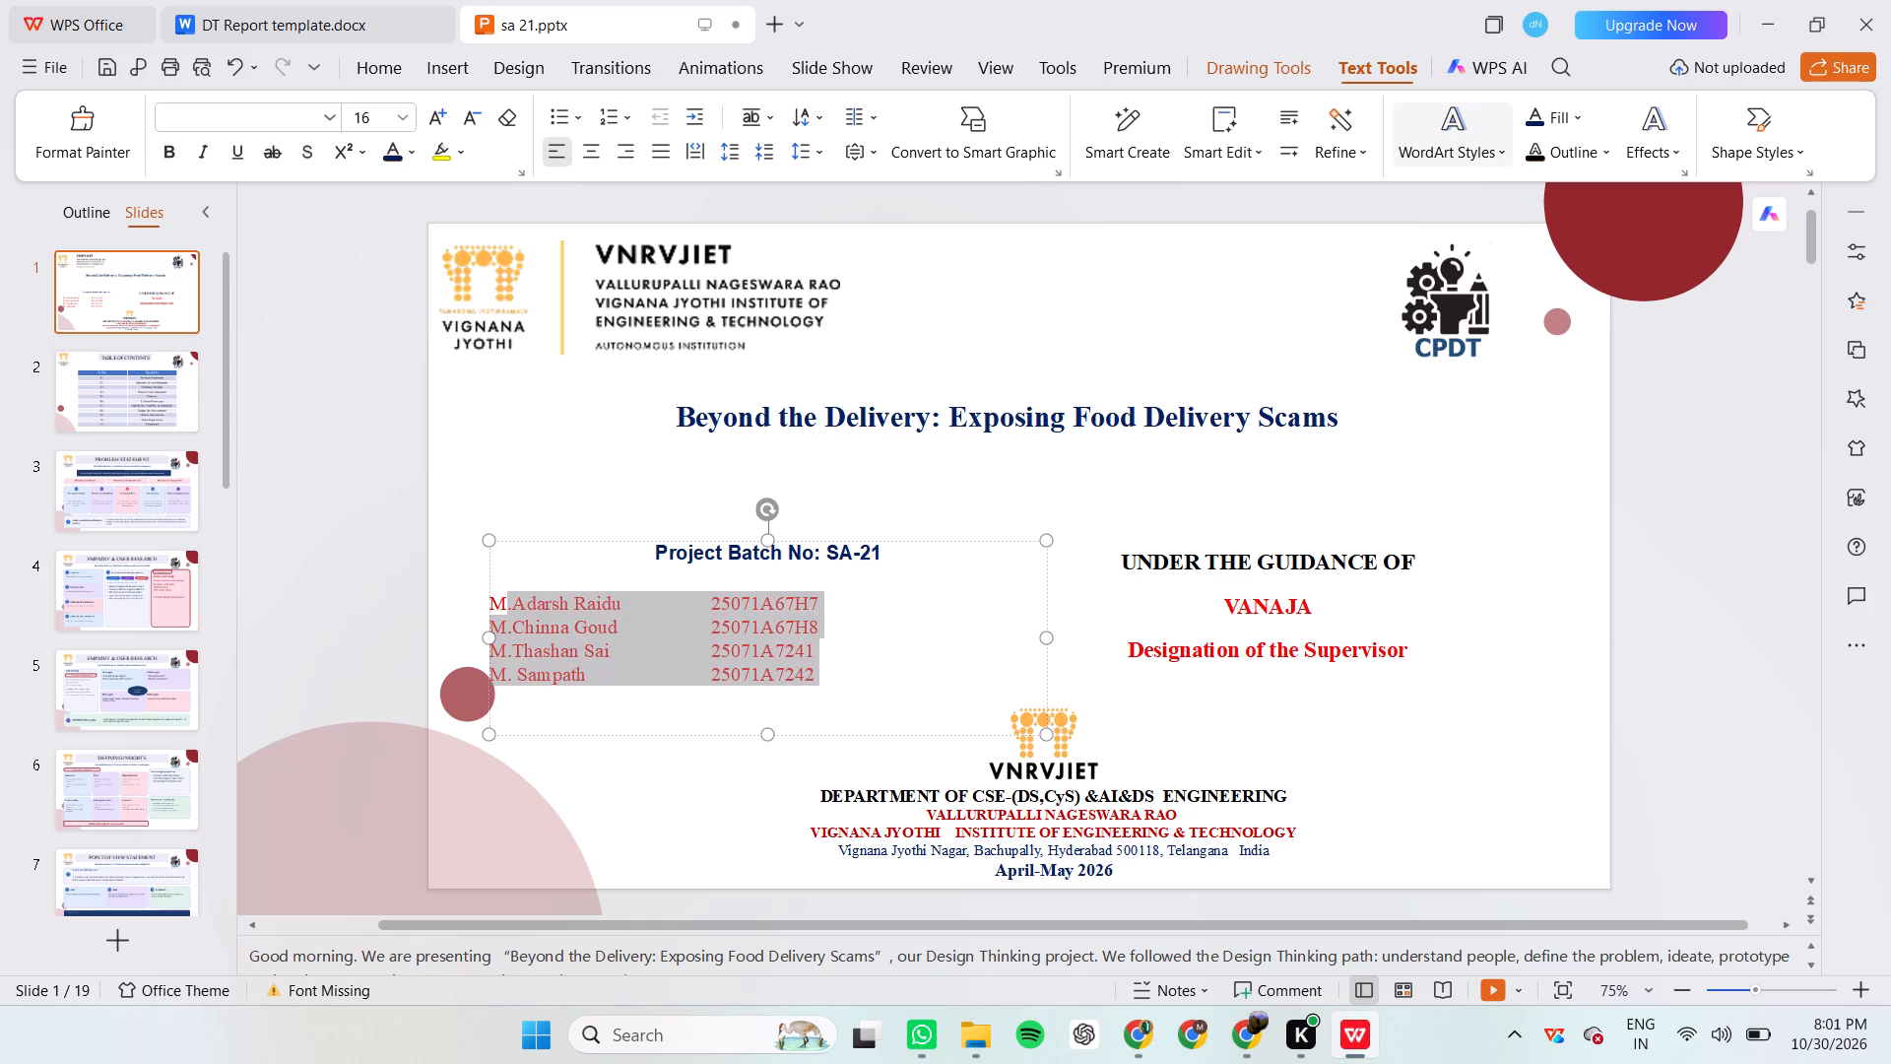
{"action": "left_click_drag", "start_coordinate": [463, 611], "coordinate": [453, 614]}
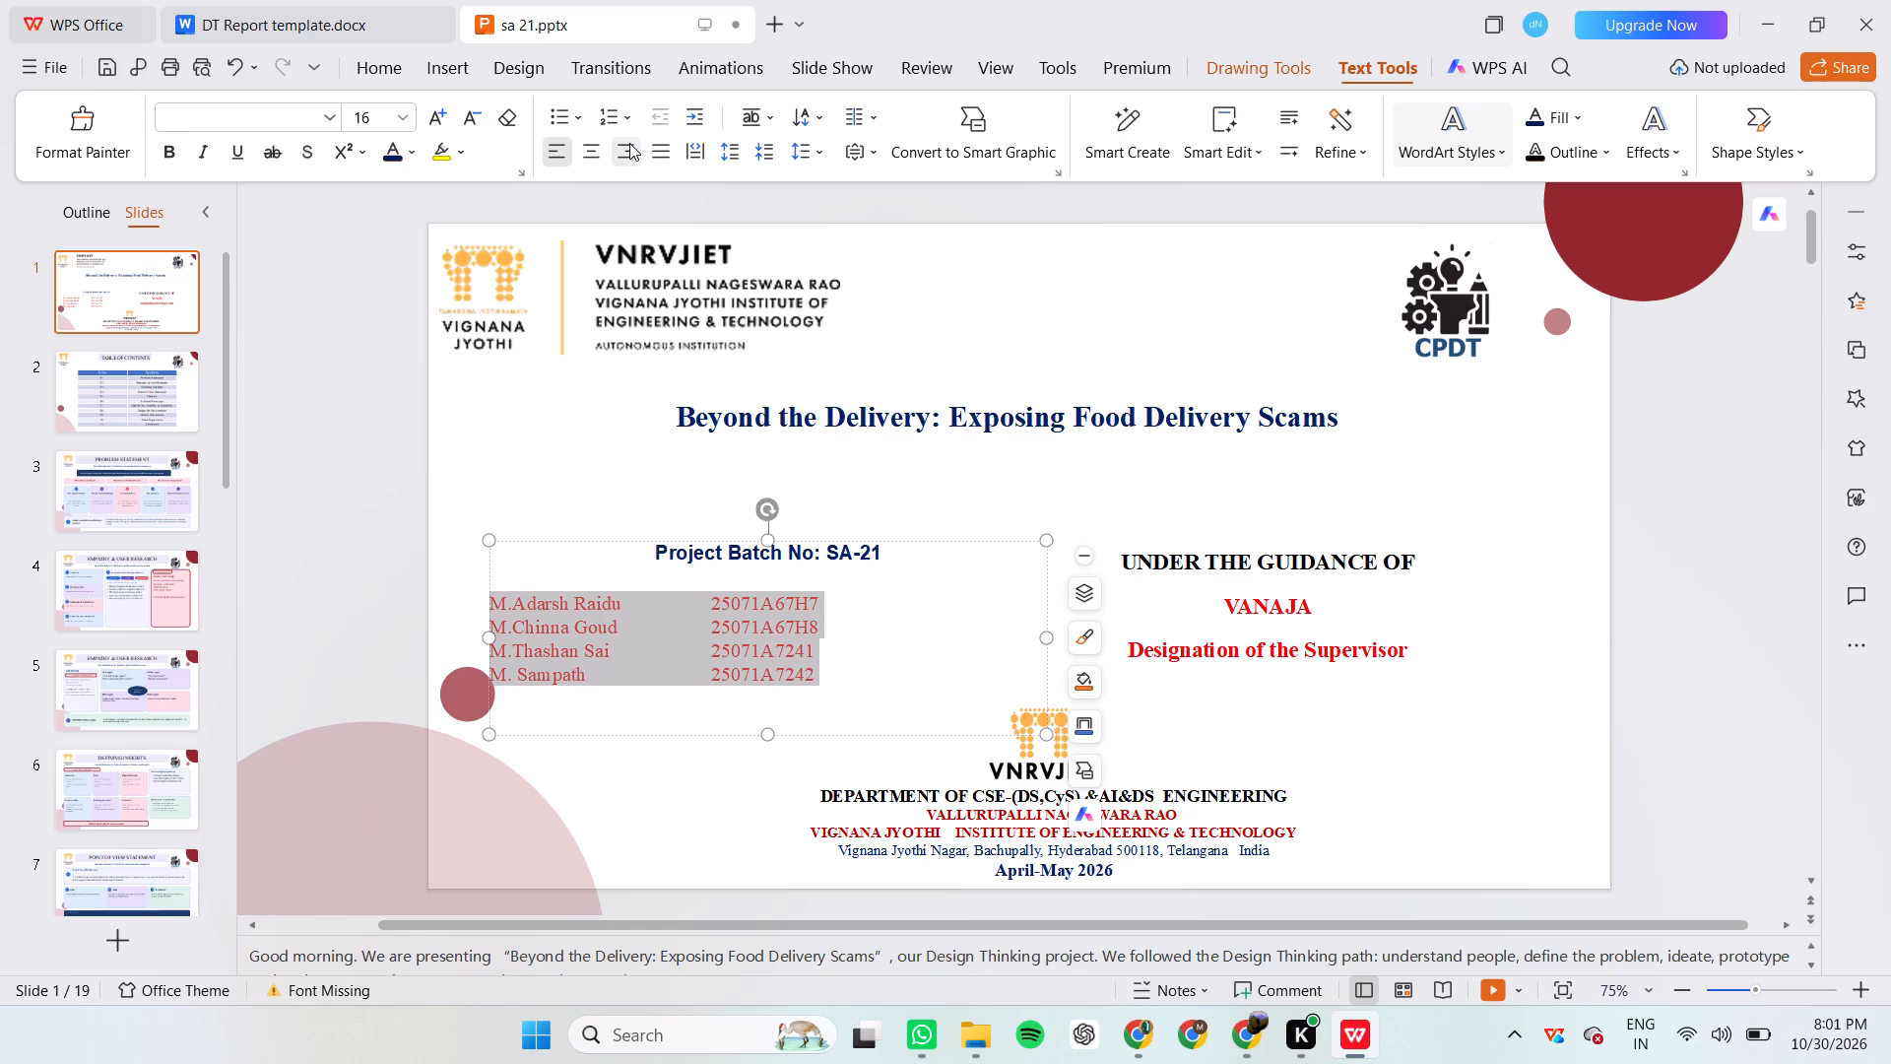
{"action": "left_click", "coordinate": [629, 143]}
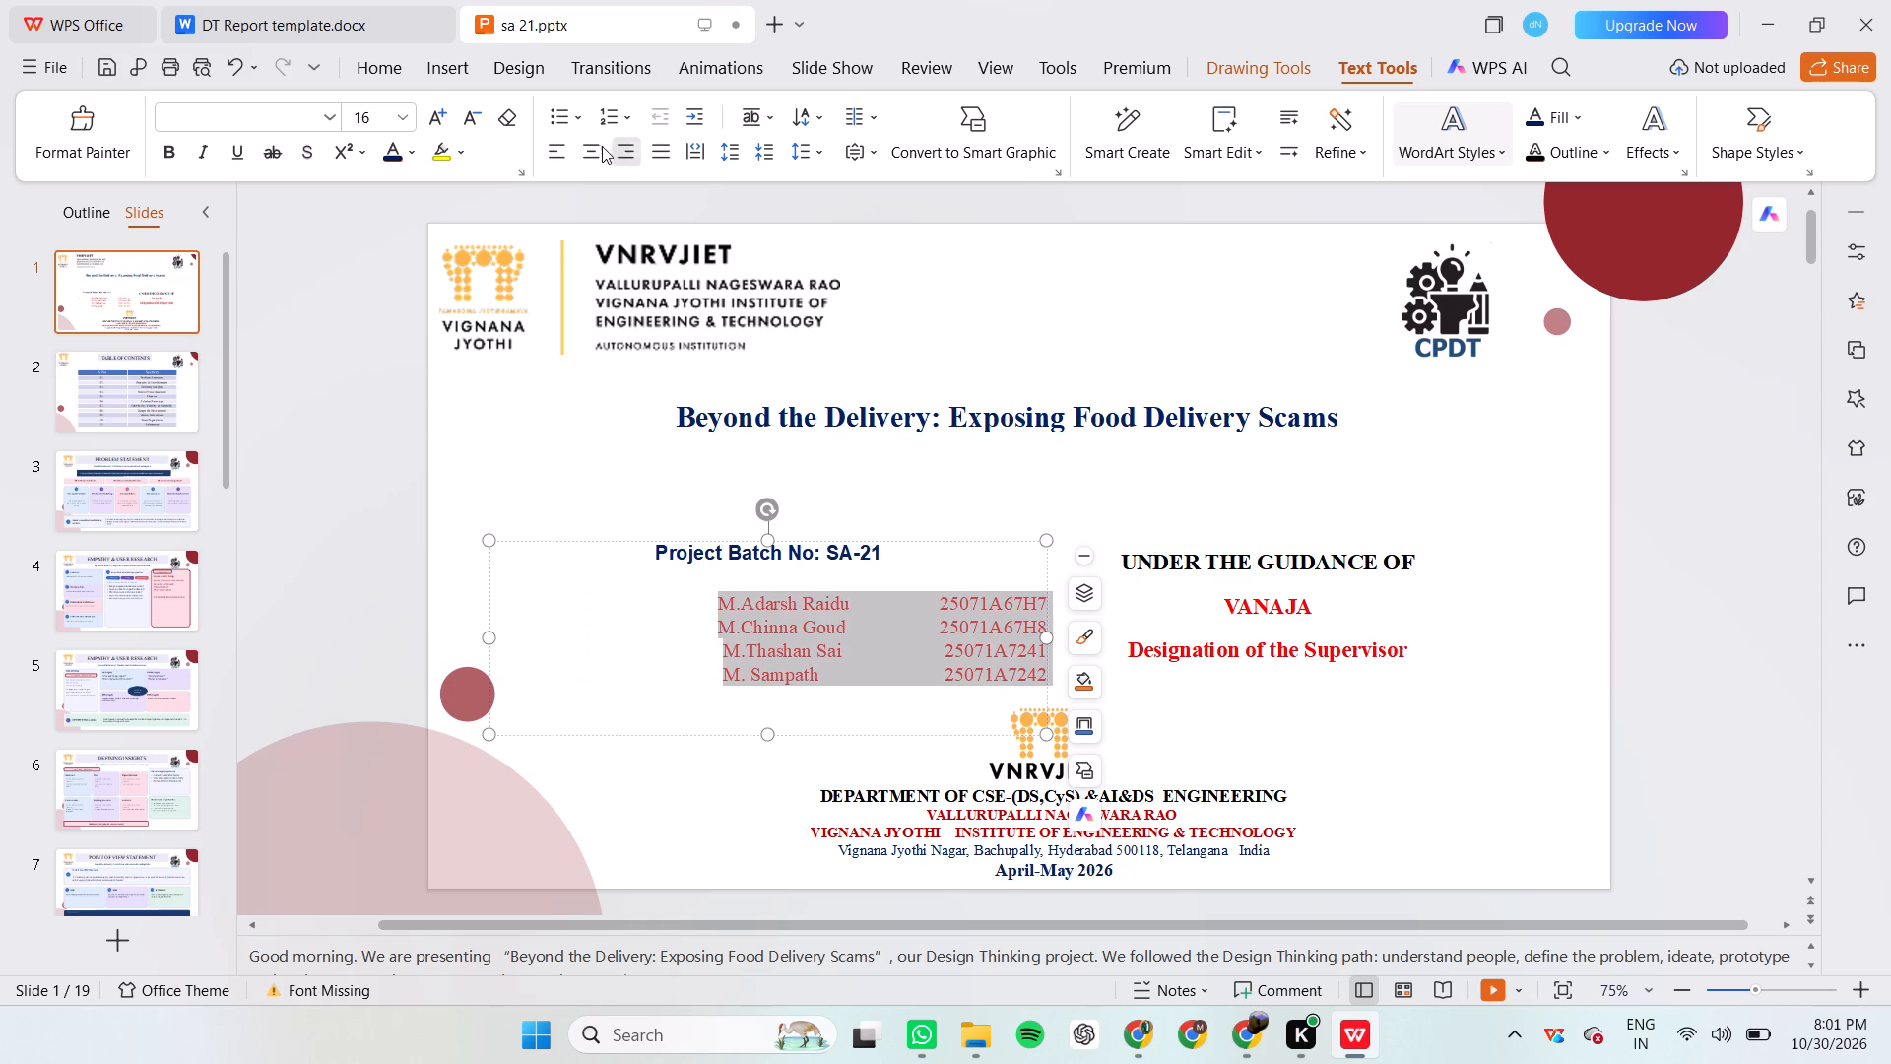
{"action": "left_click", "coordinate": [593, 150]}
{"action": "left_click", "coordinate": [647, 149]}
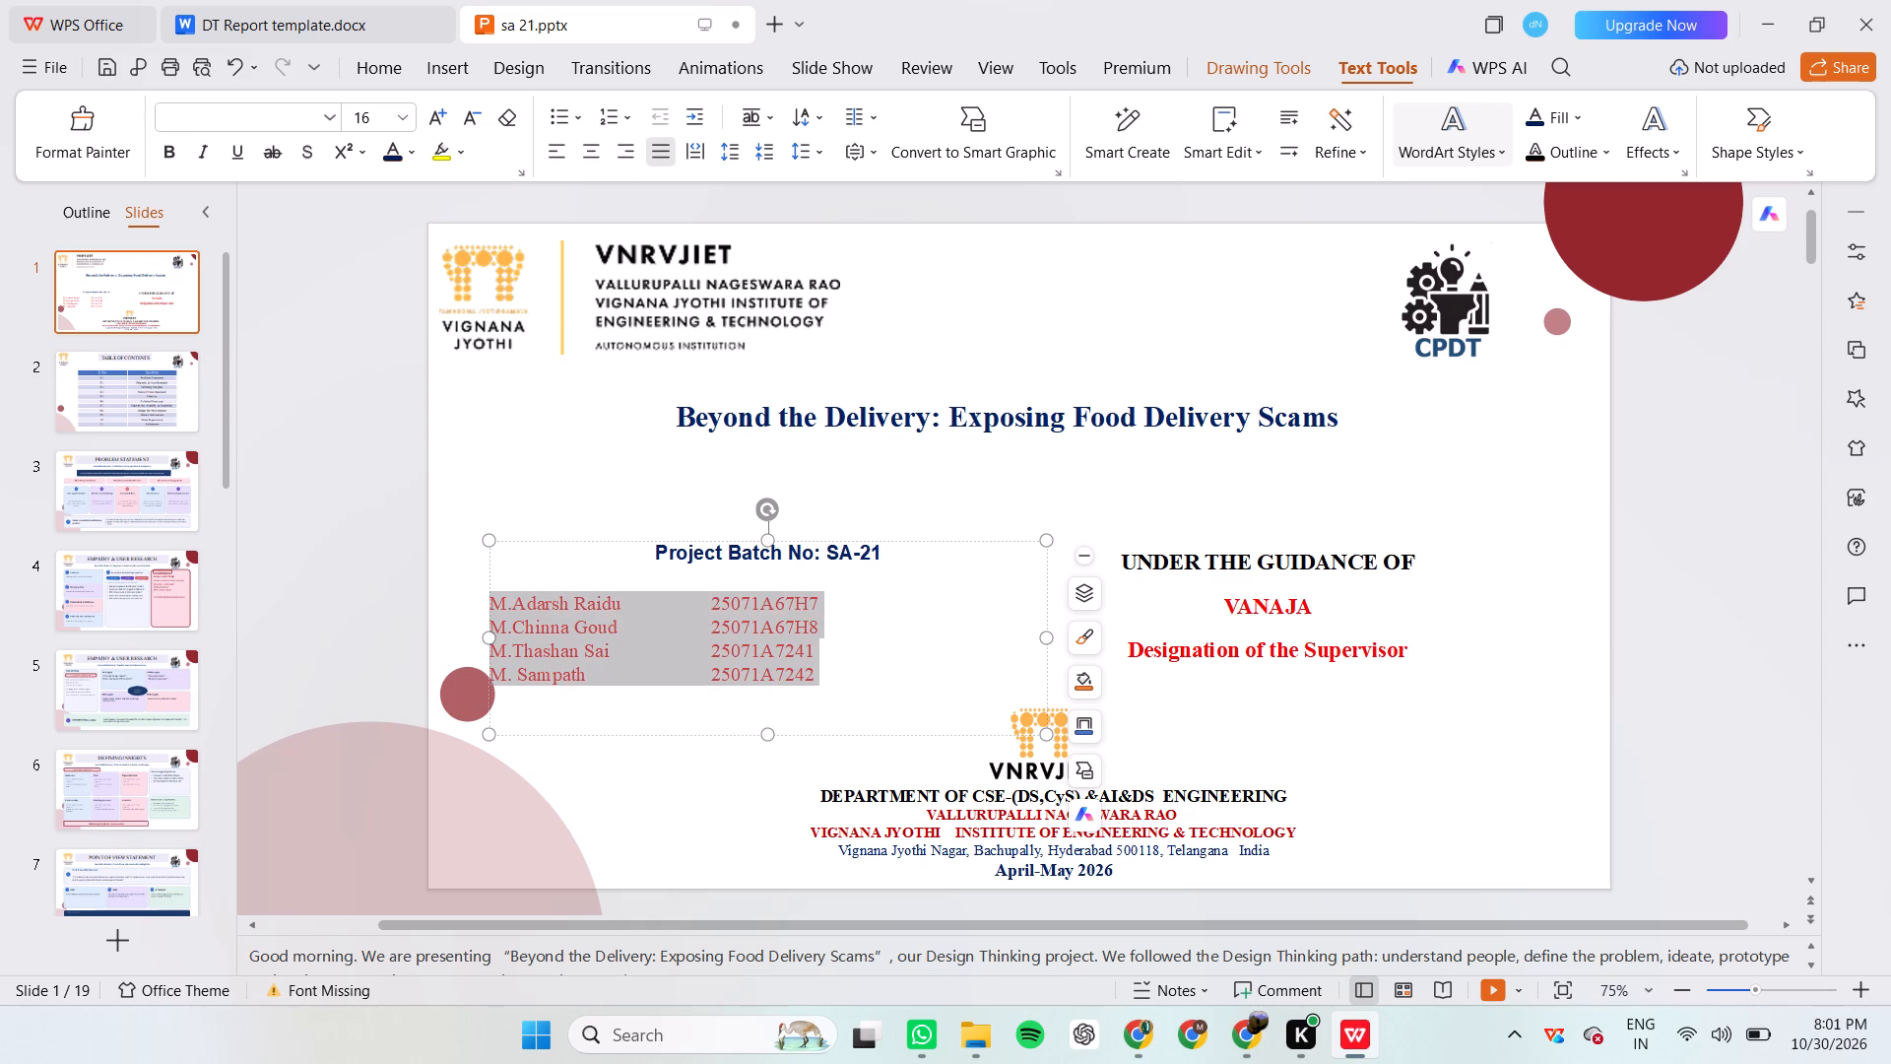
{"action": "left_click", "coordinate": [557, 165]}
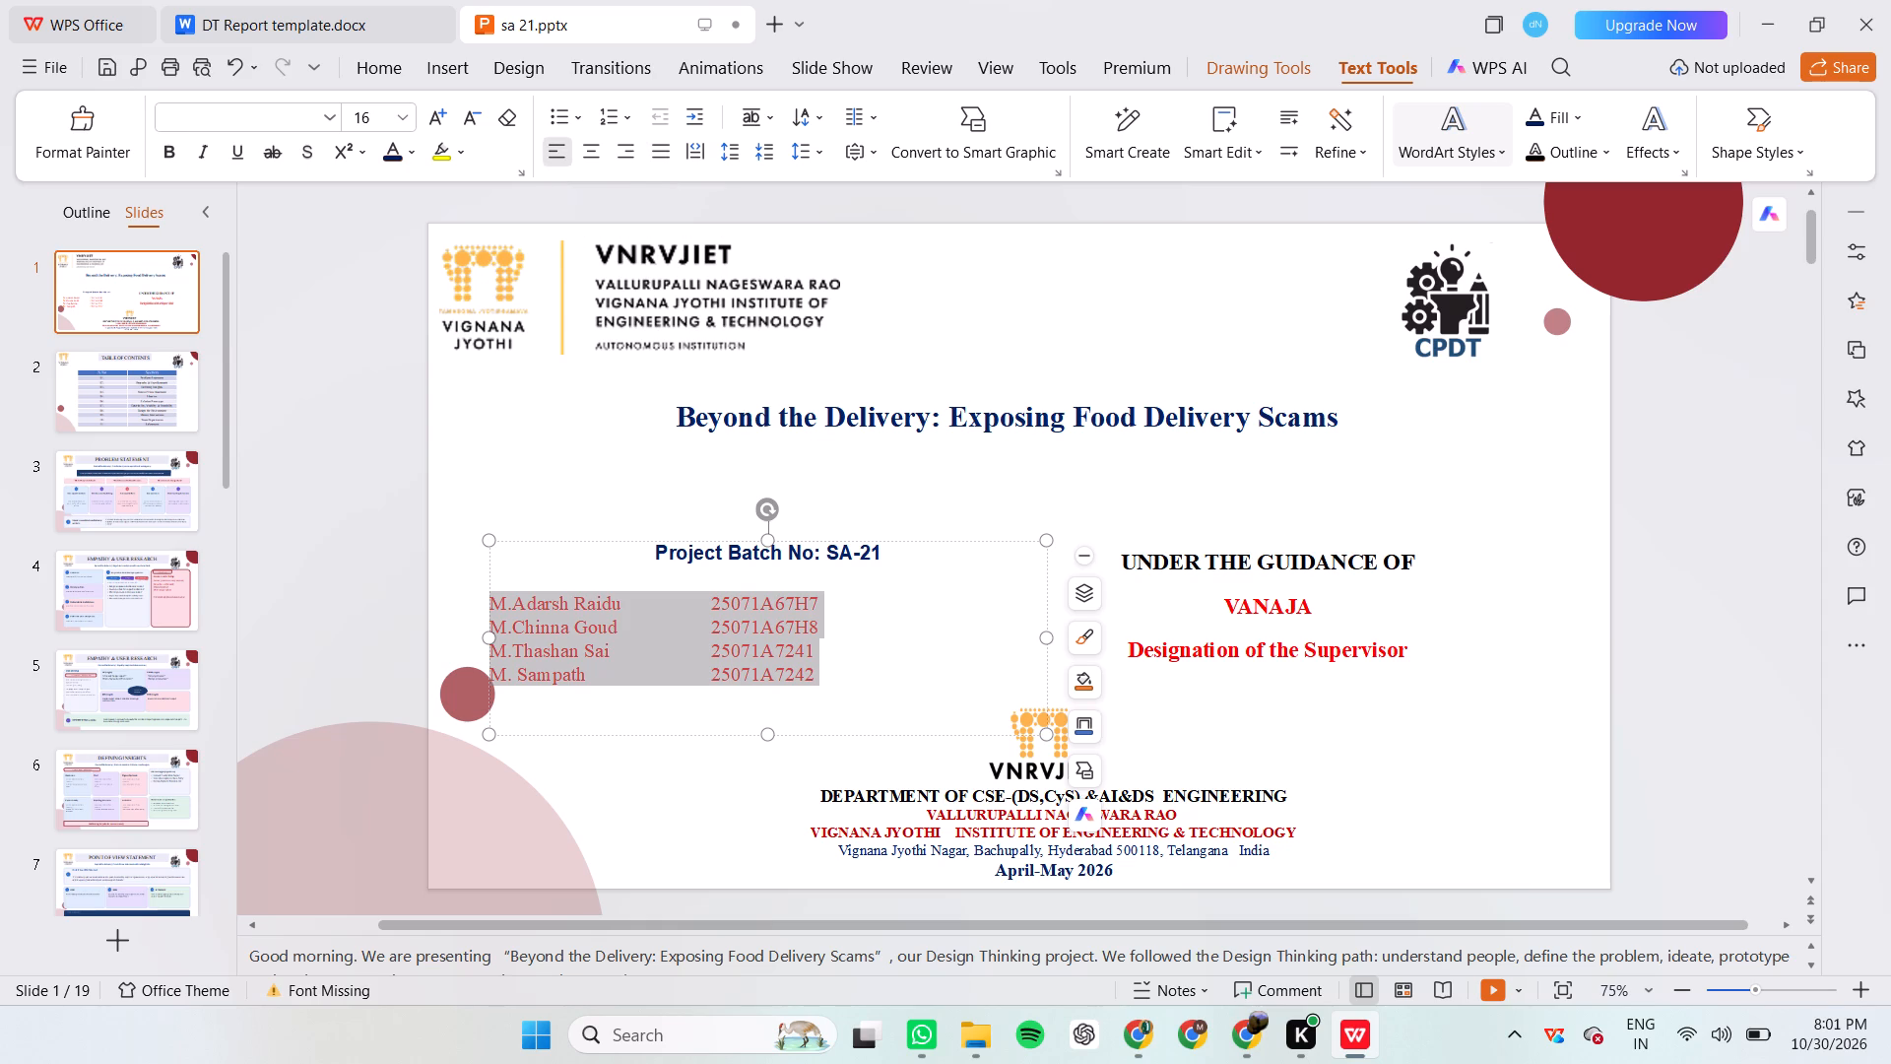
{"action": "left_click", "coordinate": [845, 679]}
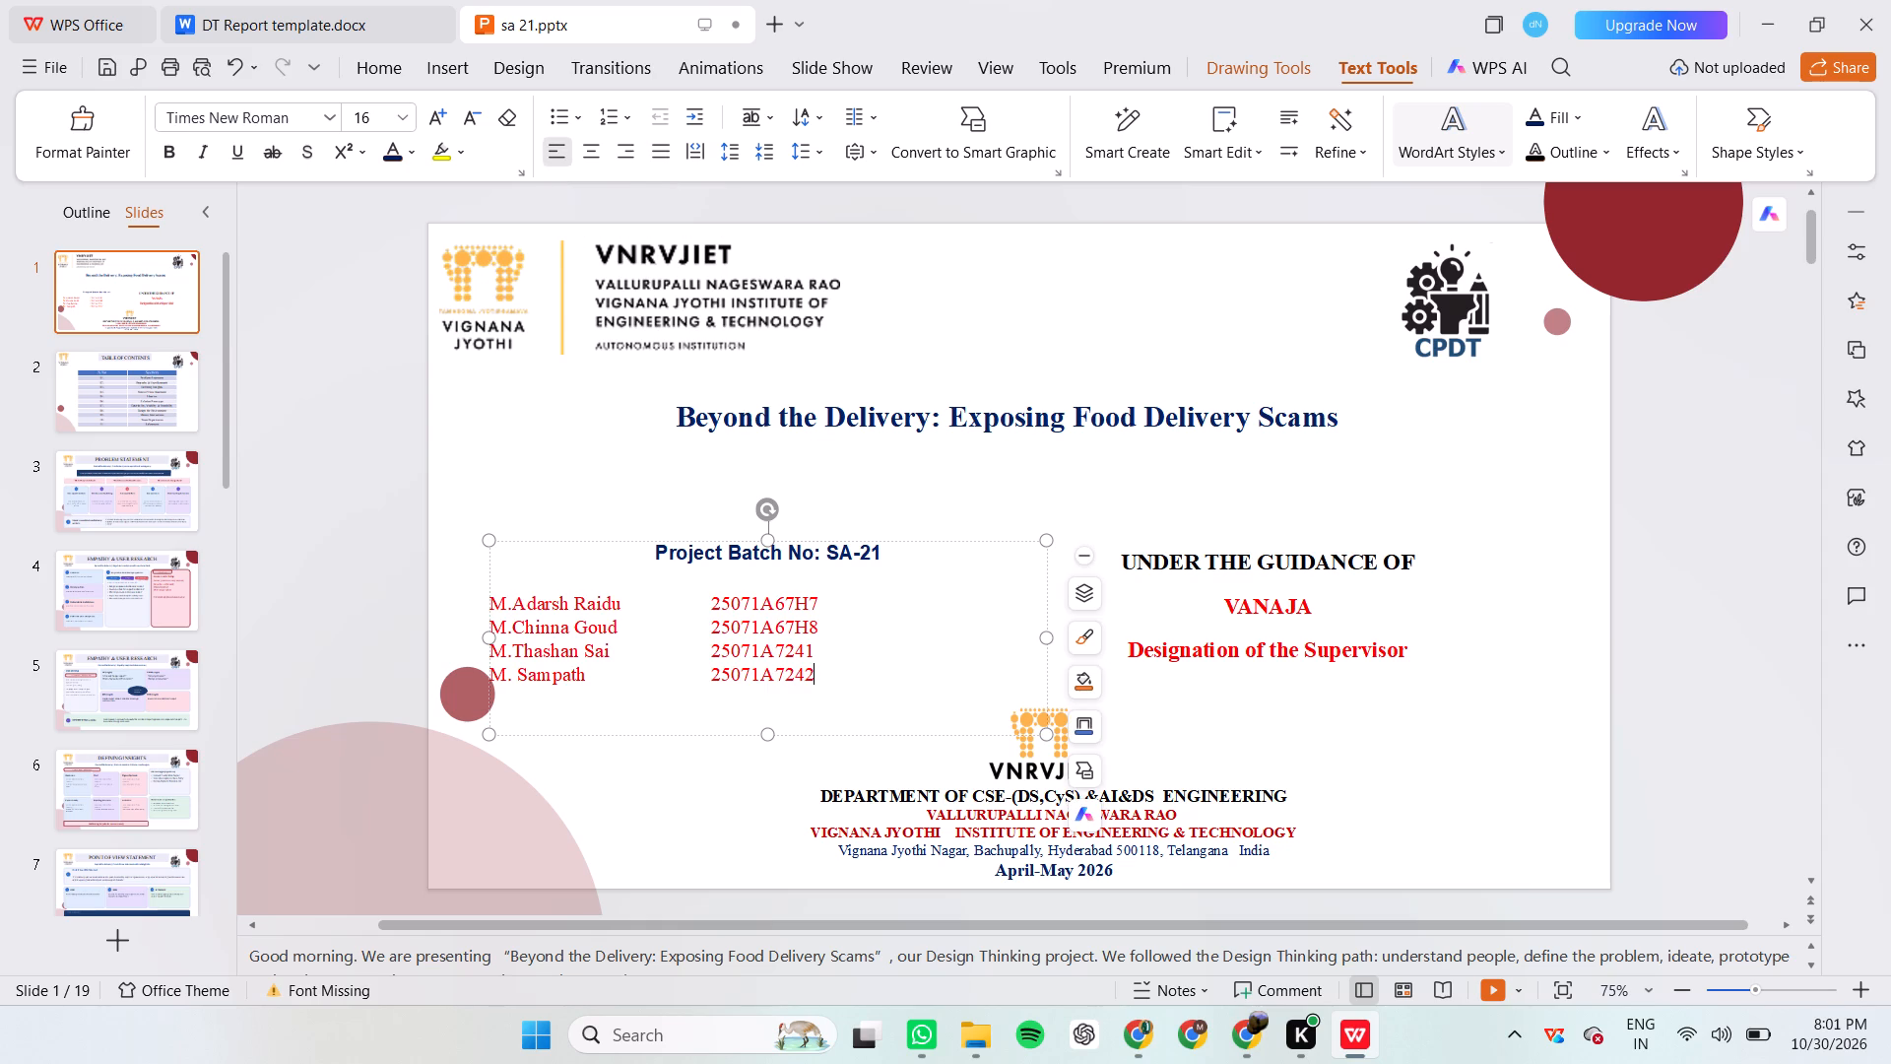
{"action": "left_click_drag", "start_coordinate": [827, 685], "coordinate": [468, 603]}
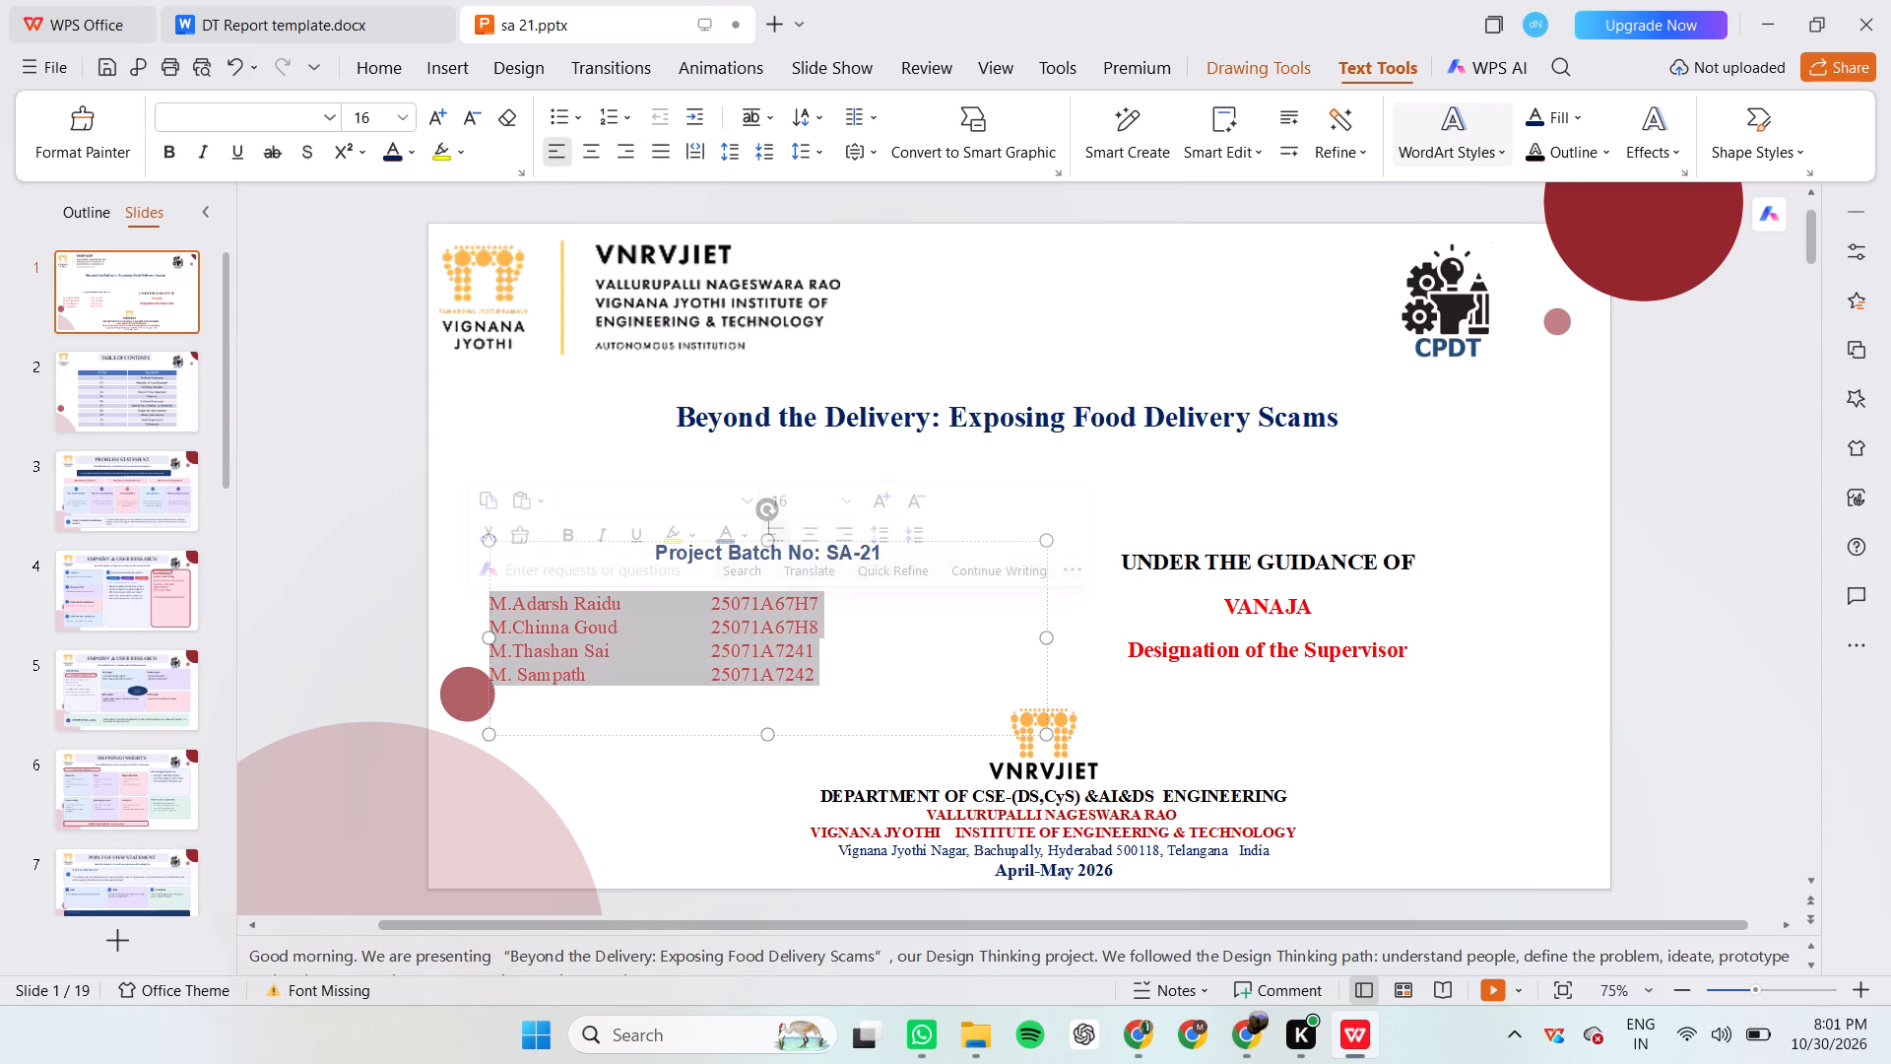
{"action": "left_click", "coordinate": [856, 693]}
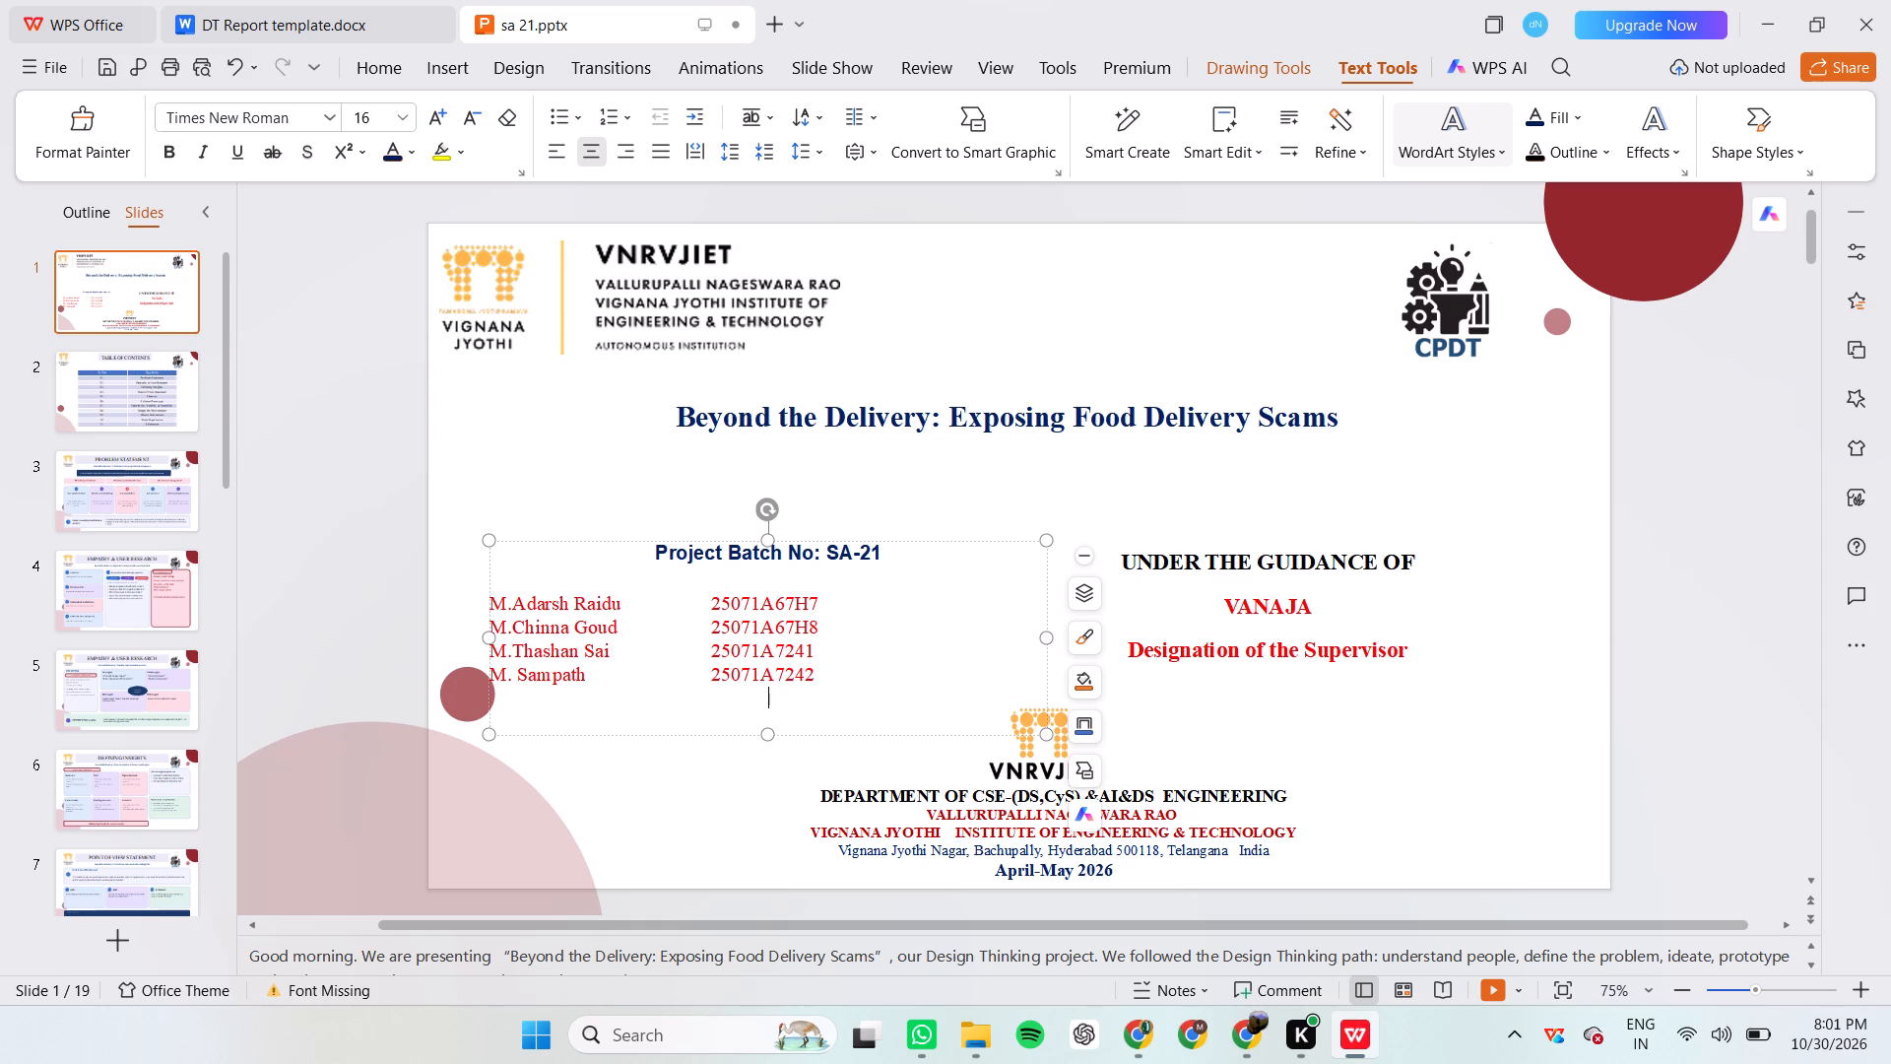
Left-align the "Project Batch No: SA-21" line with the team member rows on the title slide.
{"action": "left_click", "coordinate": [653, 556]}
{"action": "key", "text": "BackSpace"}
{"action": "key", "text": "BackSpace"}
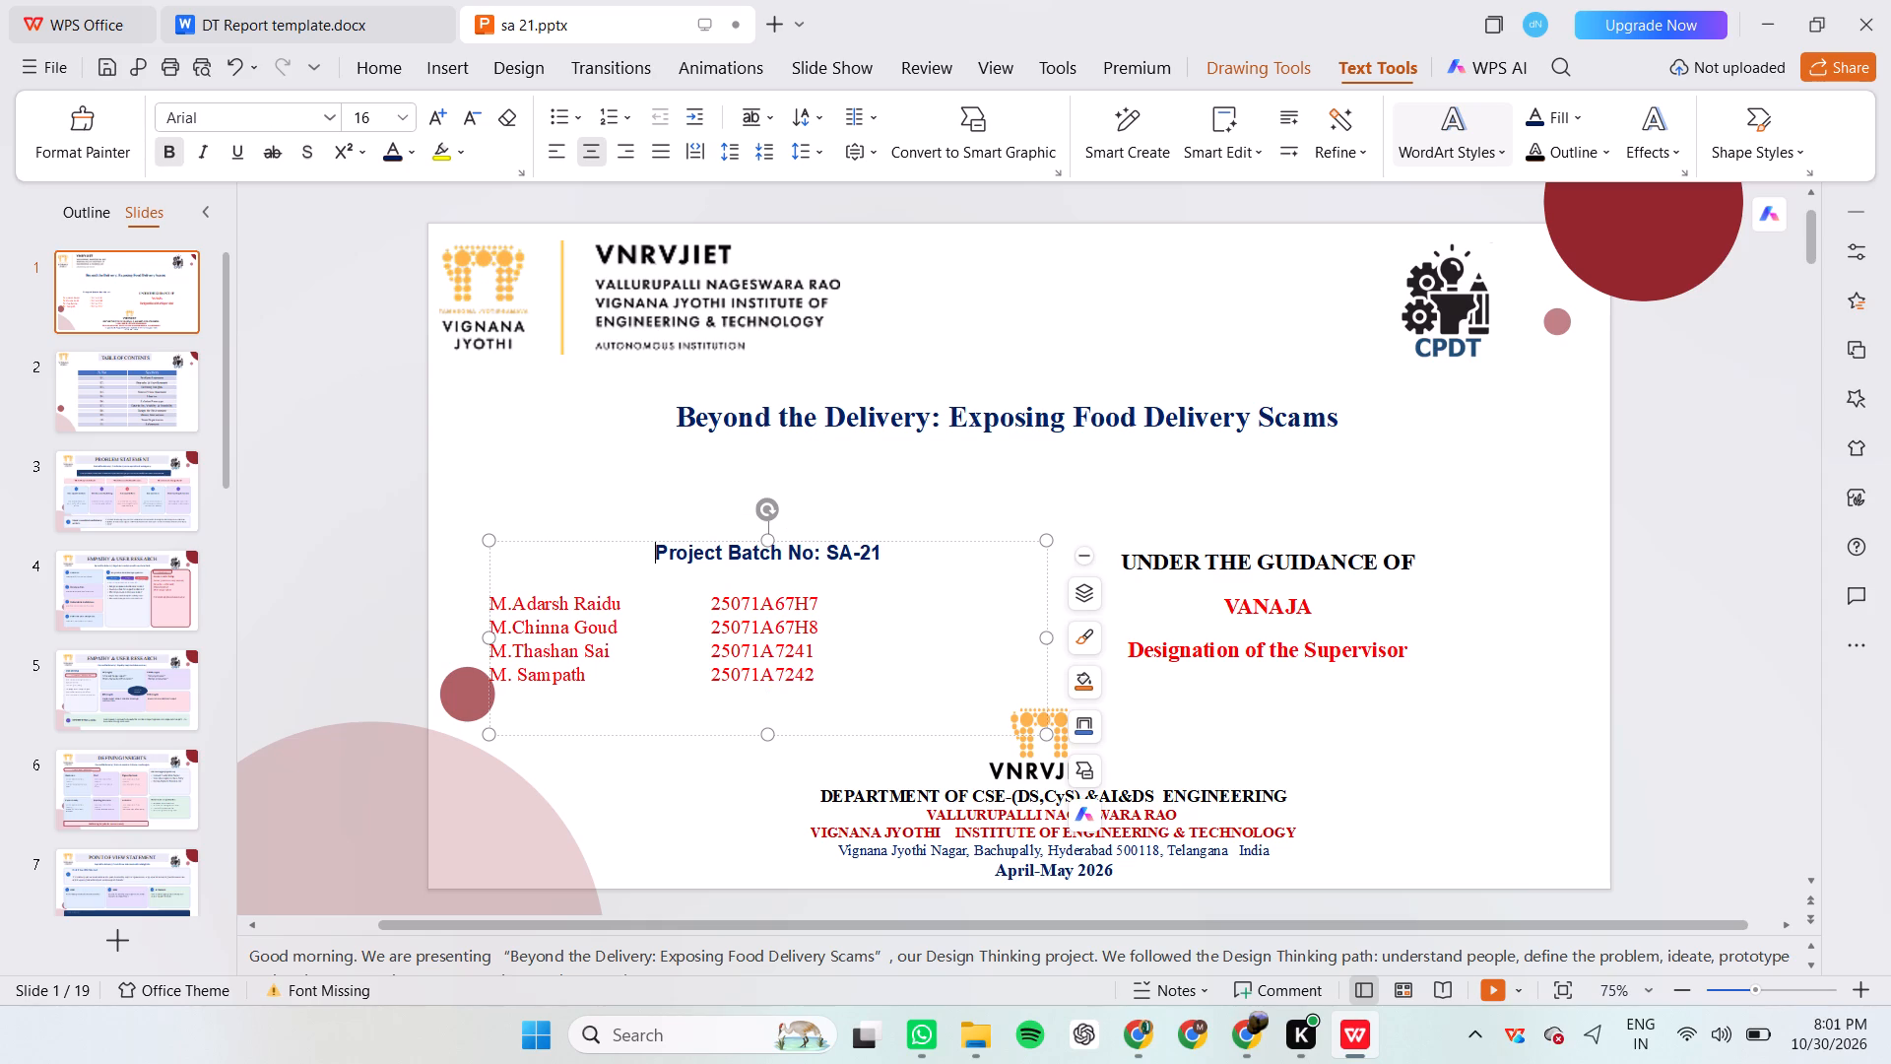
{"action": "key", "text": "BackSpace"}
{"action": "key", "text": "BackSpace"}
{"action": "left_click", "coordinate": [556, 155]}
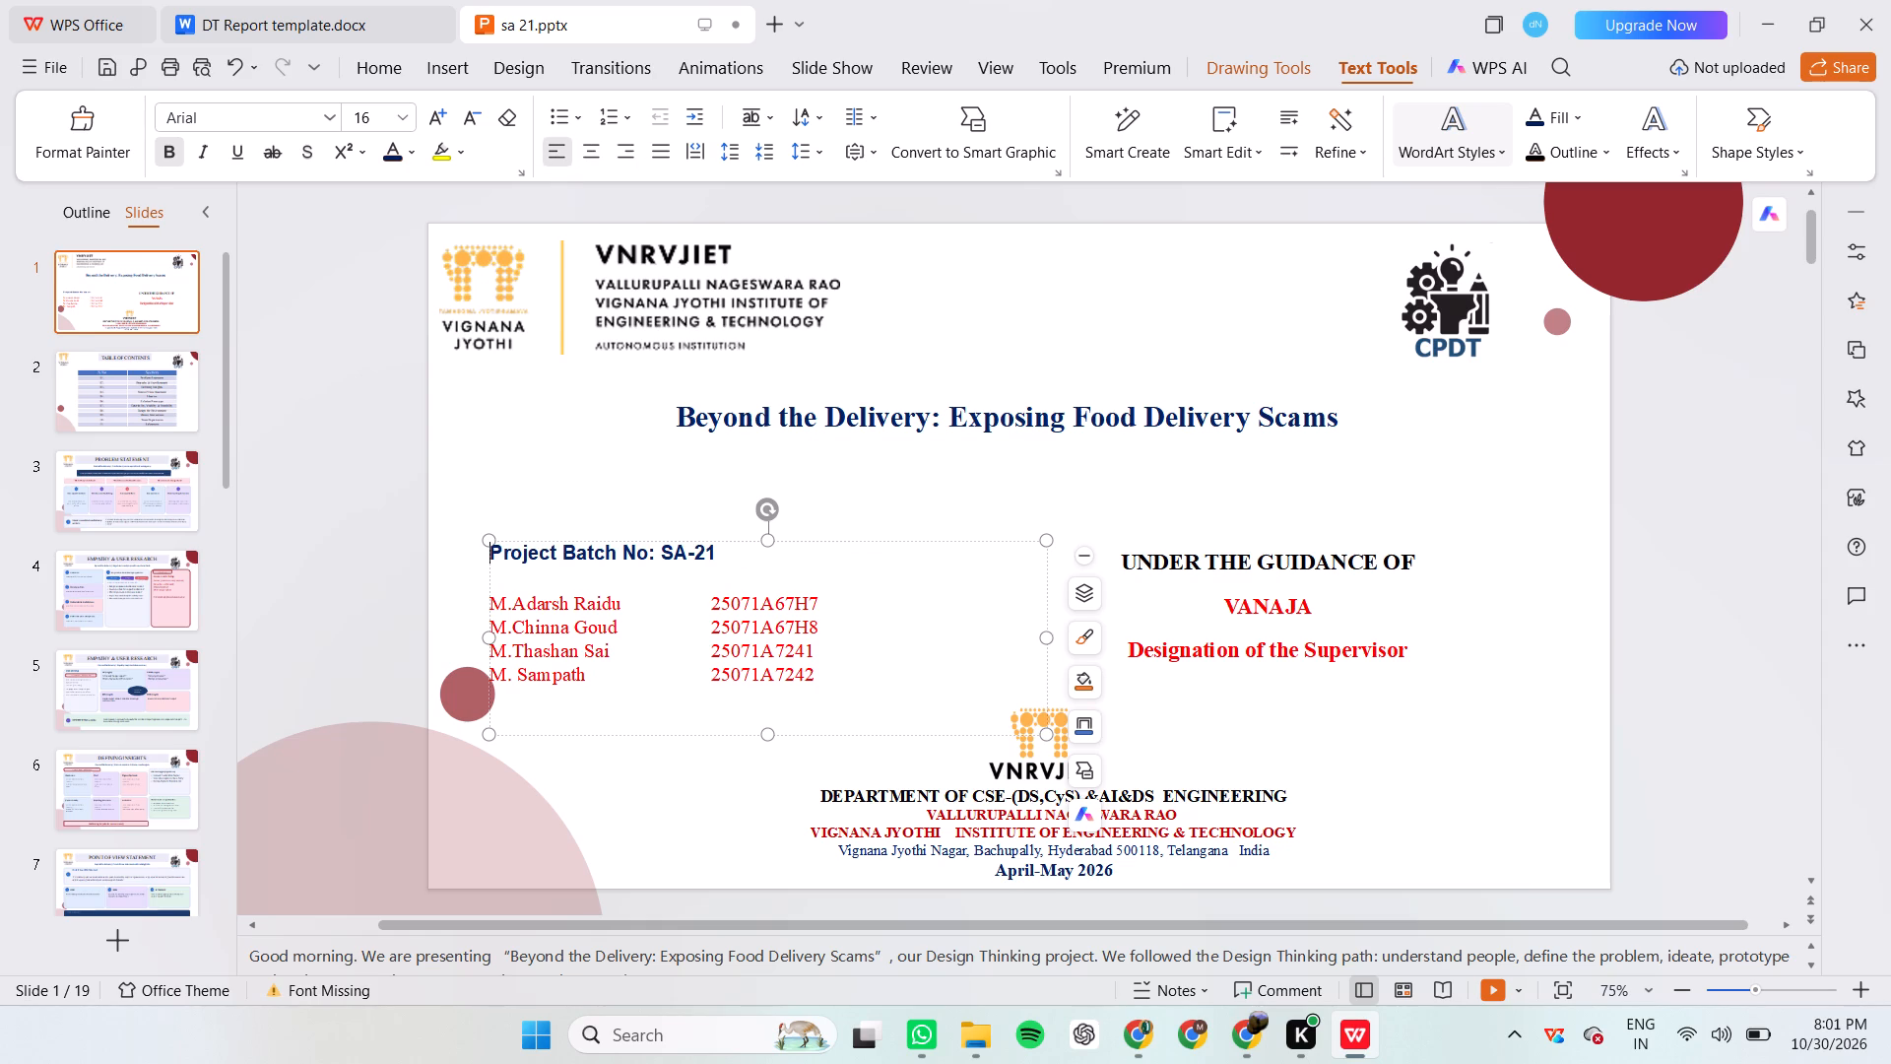
{"action": "left_click", "coordinate": [950, 469]}
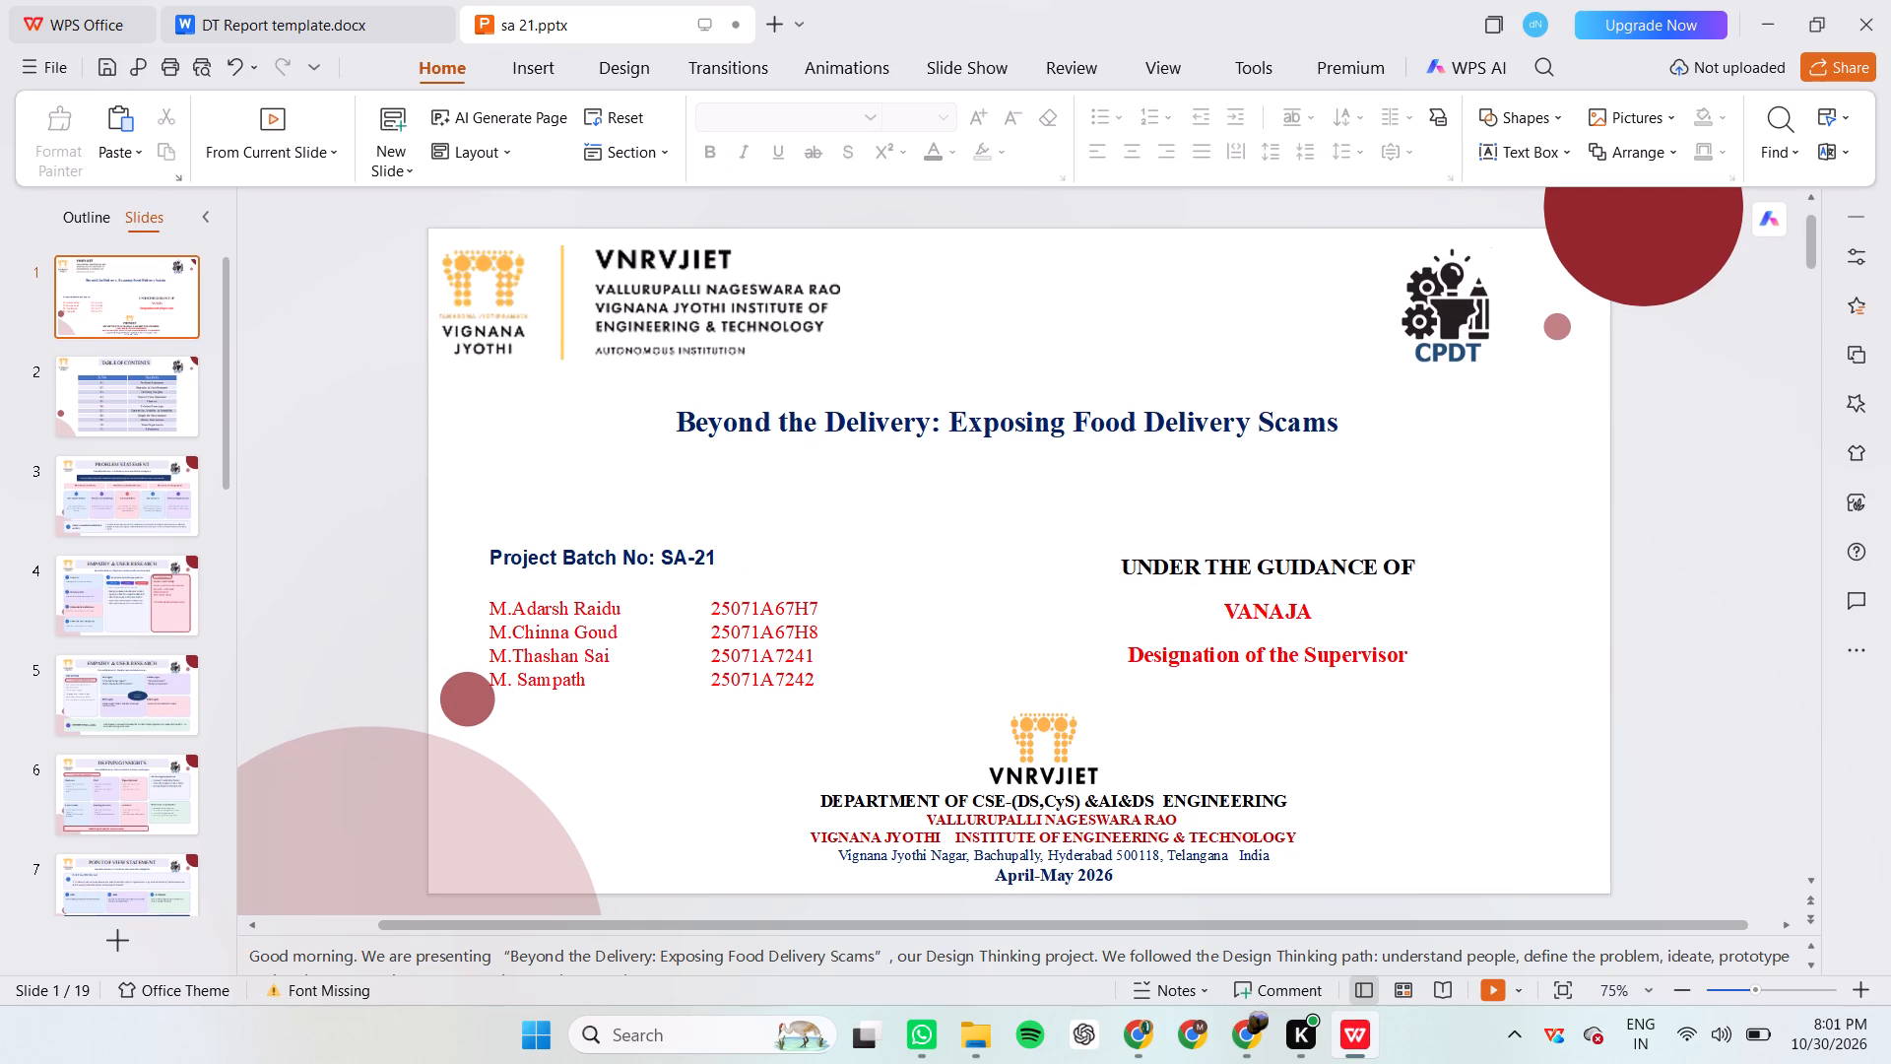
Move the batch number and team member text box a little to the right, keeping its vertical position on the slide.
{"action": "left_click_drag", "start_coordinate": [808, 680], "coordinate": [599, 595]}
{"action": "left_click", "coordinate": [835, 673]}
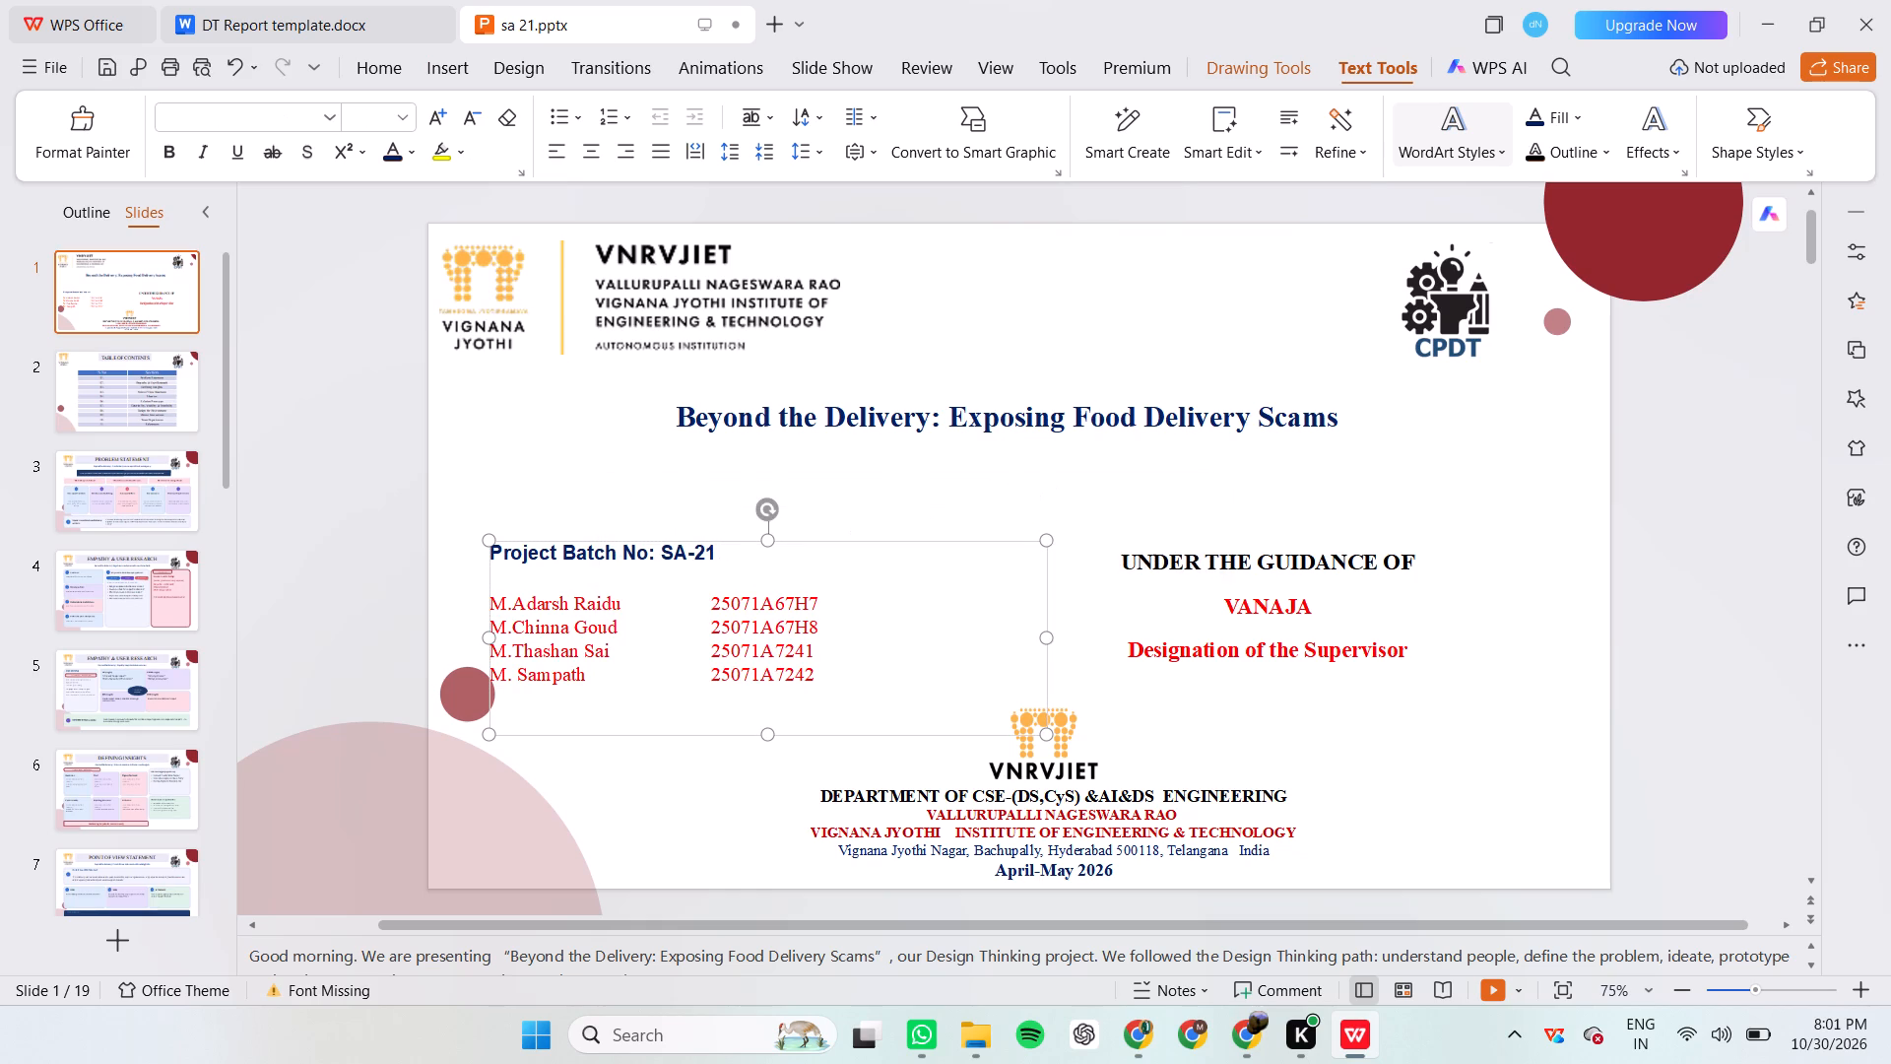
{"action": "left_click_drag", "start_coordinate": [861, 641], "coordinate": [926, 644]}
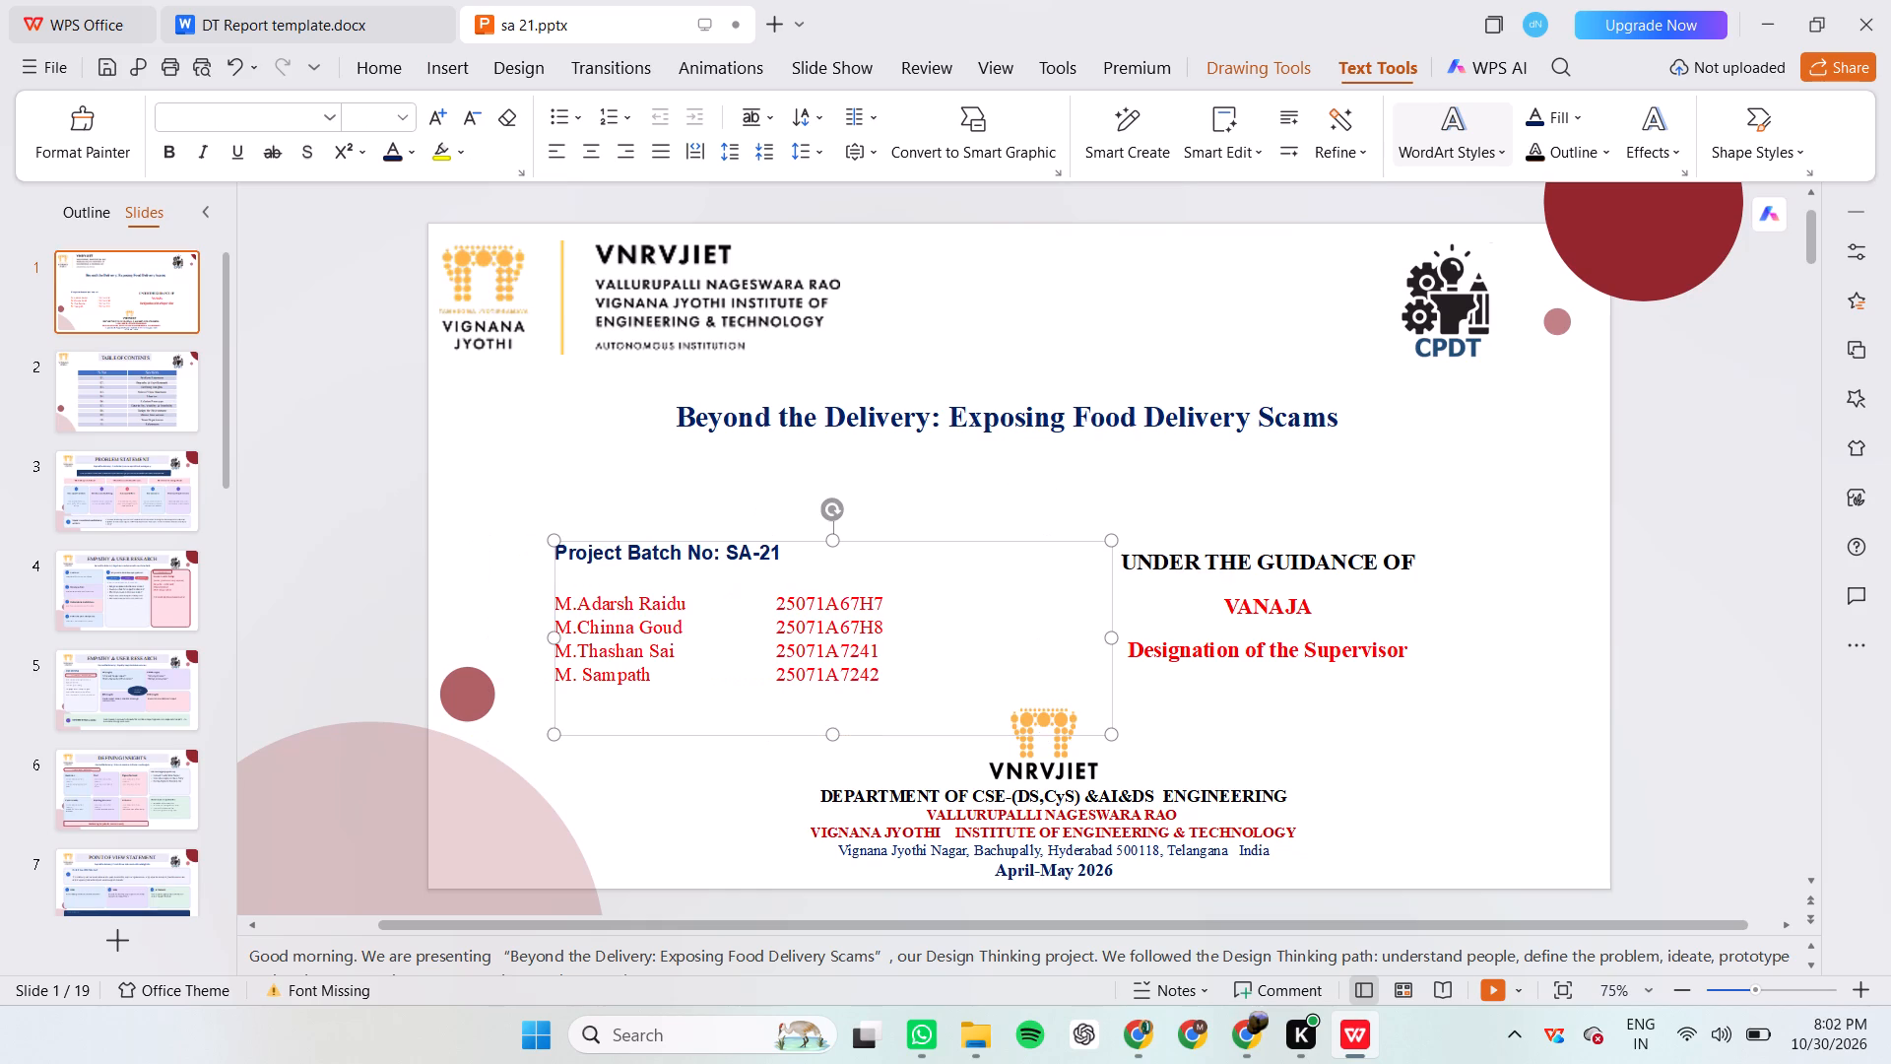
{"action": "left_click_drag", "start_coordinate": [912, 644], "coordinate": [935, 645]}
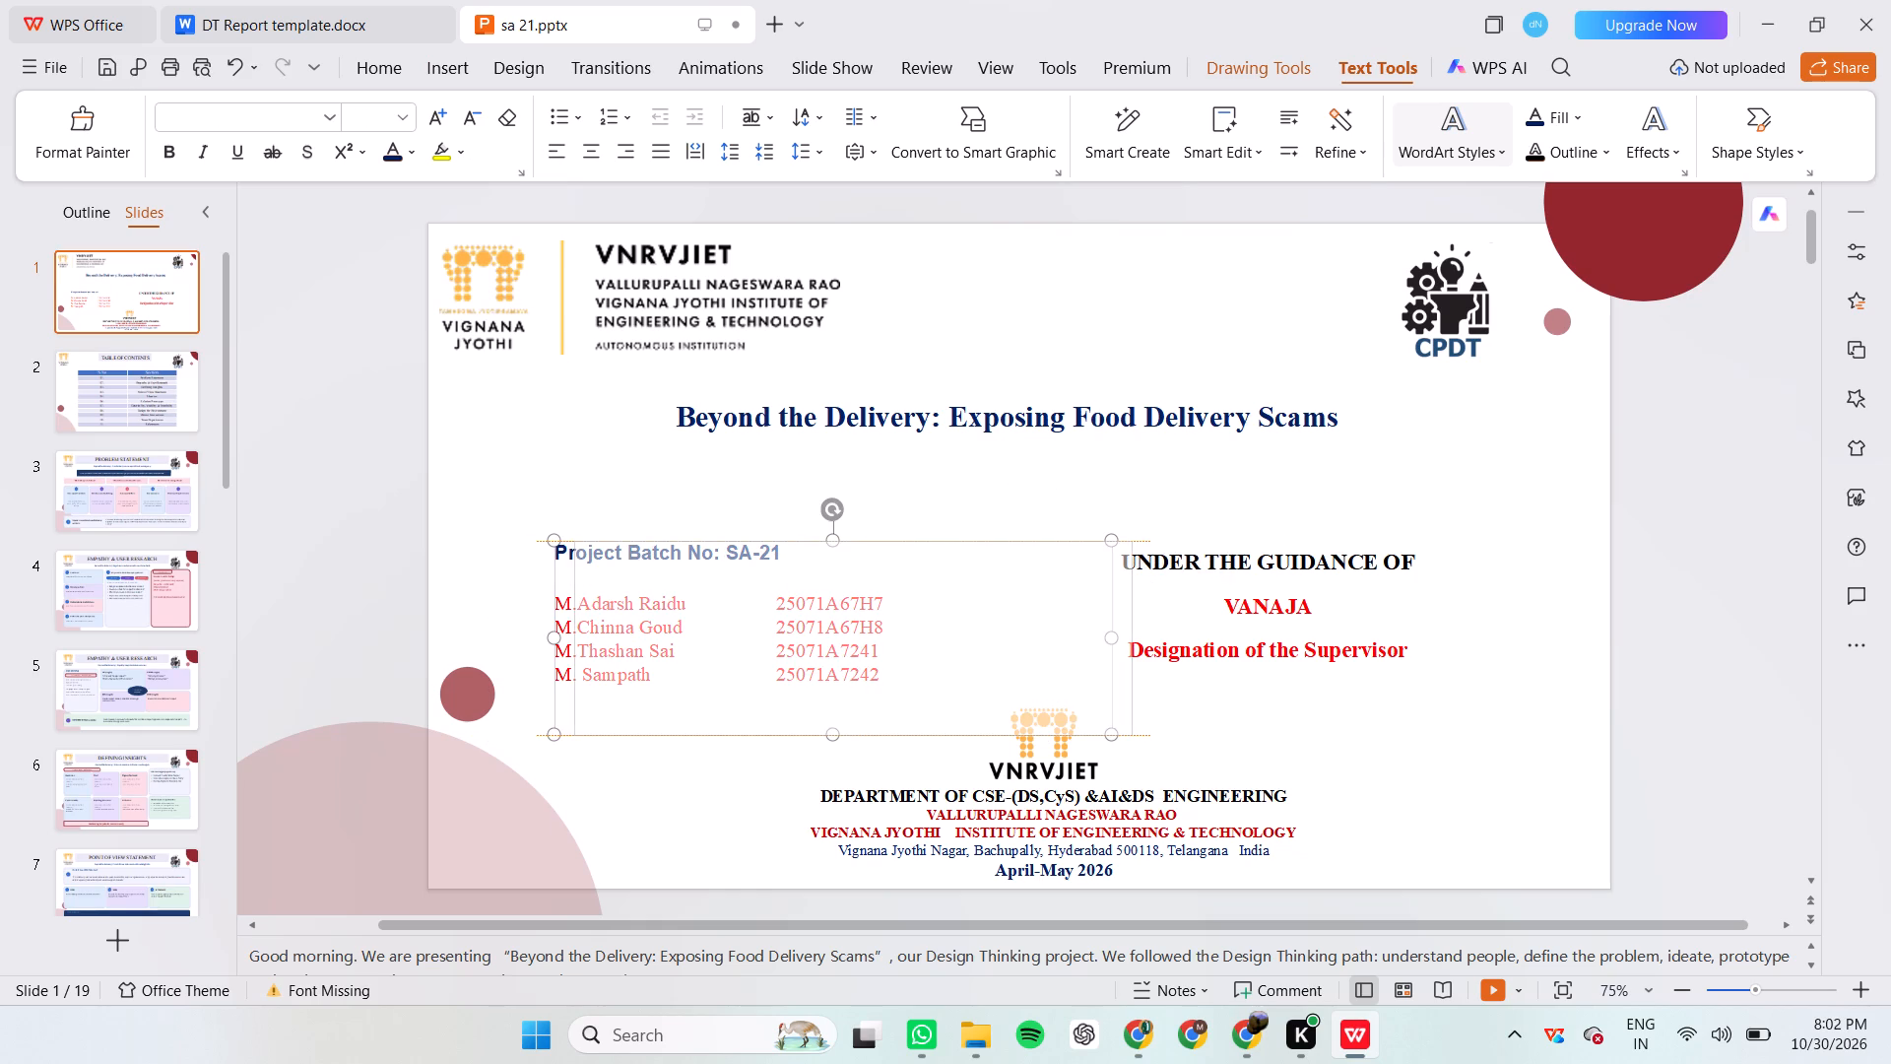
{"action": "left_click_drag", "start_coordinate": [935, 645], "coordinate": [937, 645]}
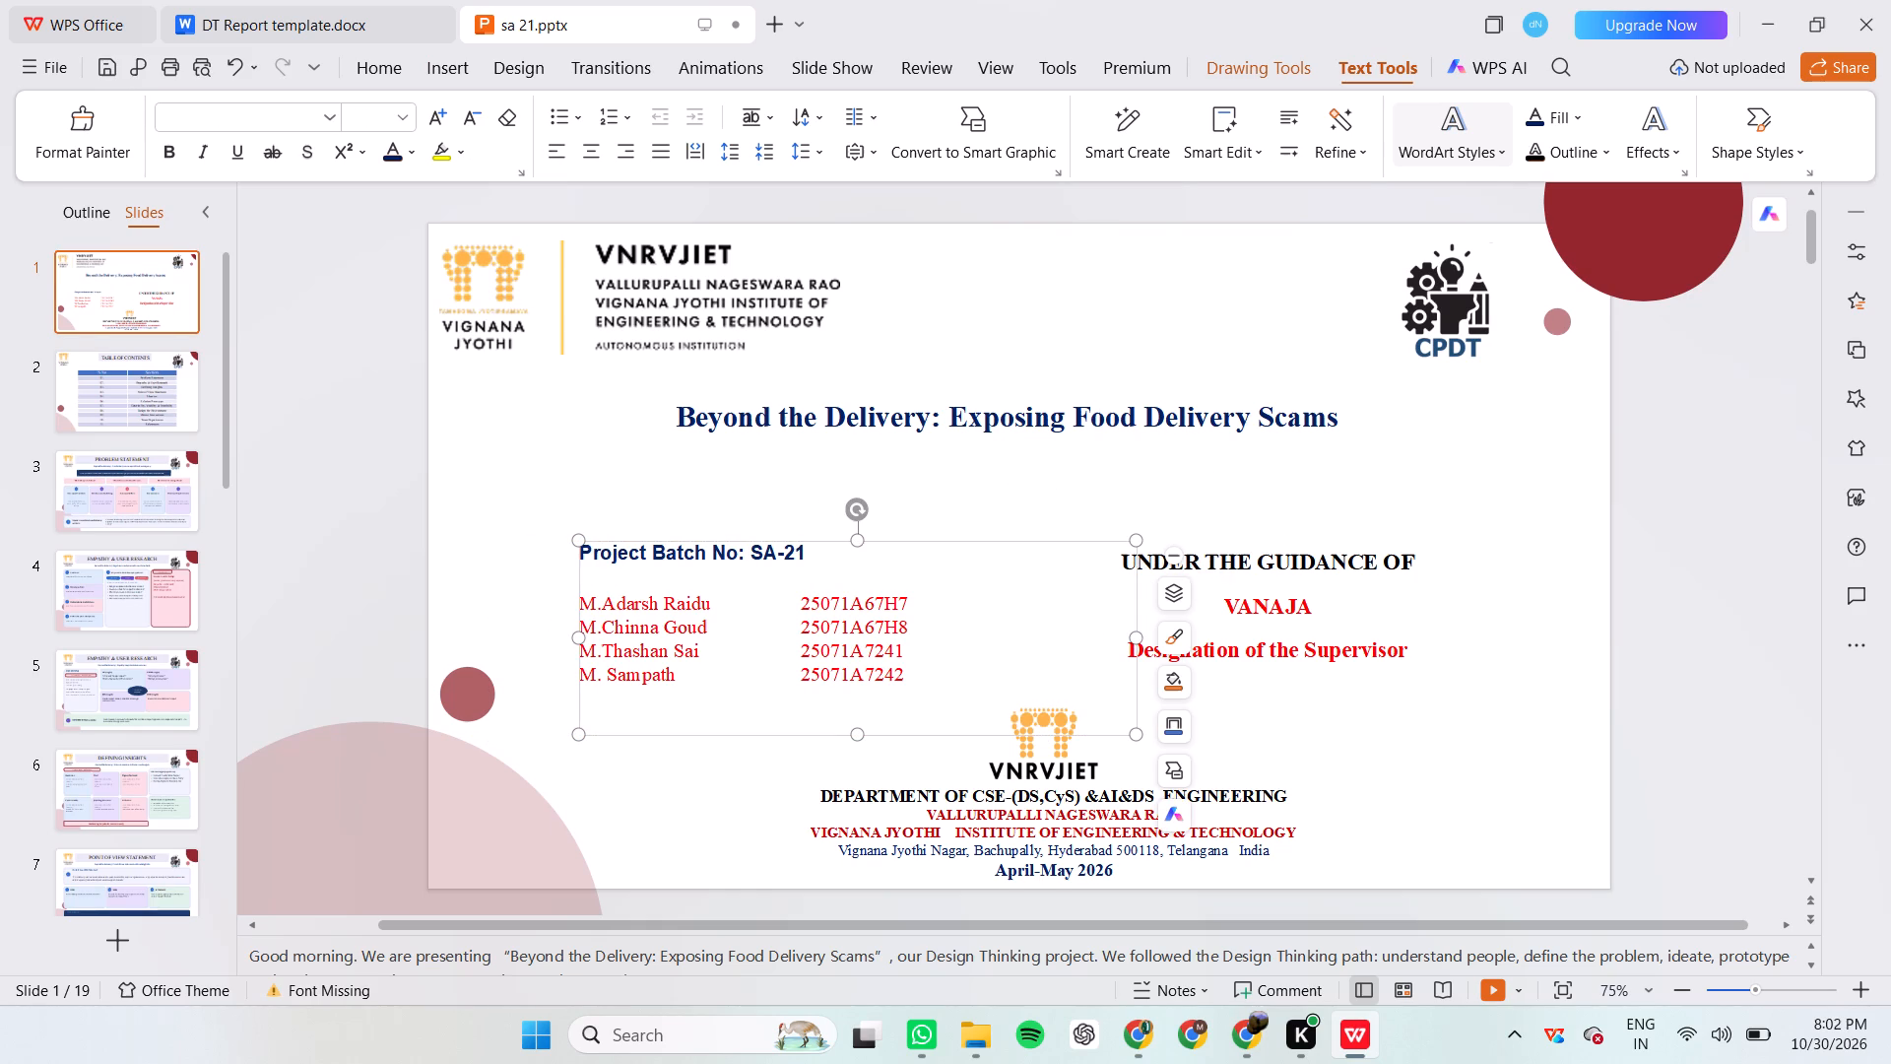
{"action": "left_click", "coordinate": [1701, 538]}
{"action": "scroll", "coordinate": [1670, 602], "scroll_direction": "up", "scroll_amount": 3}
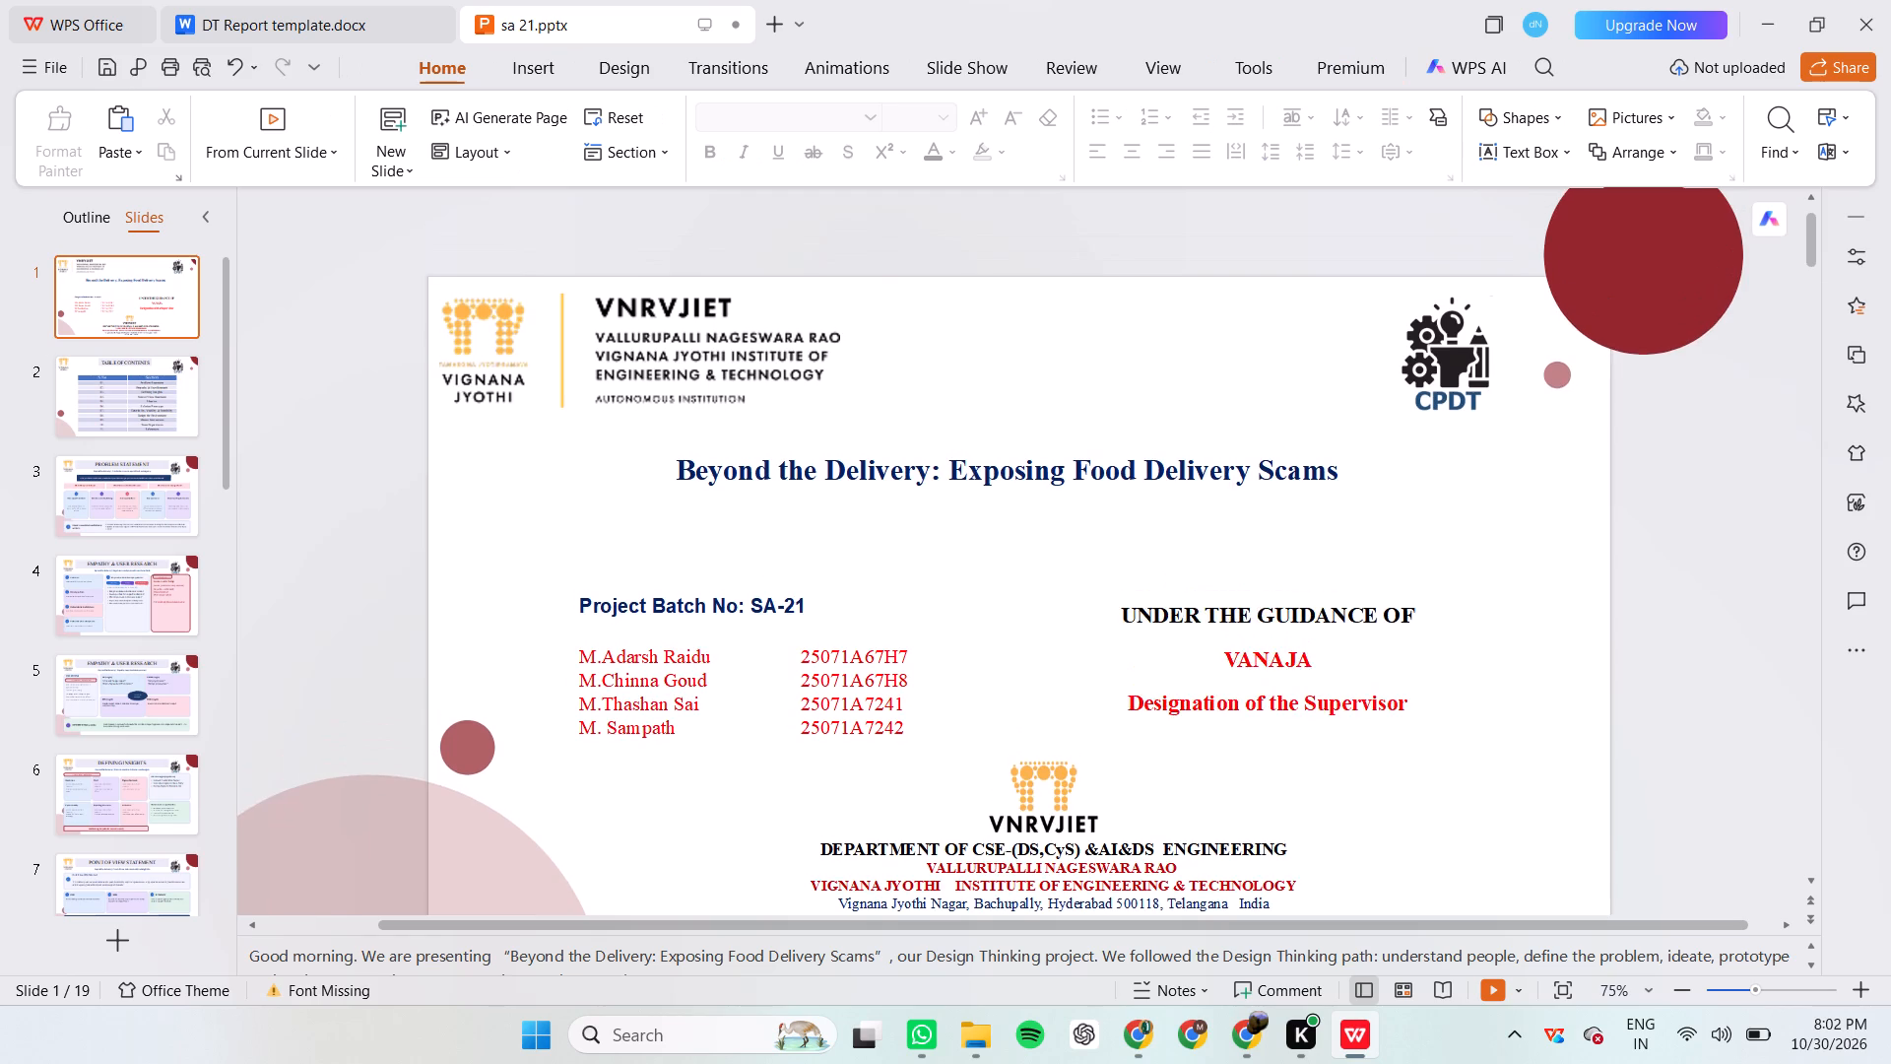
{"action": "scroll", "coordinate": [1669, 600], "scroll_direction": "up", "scroll_amount": 2}
{"action": "scroll", "coordinate": [1669, 600], "scroll_direction": "down", "scroll_amount": 4}
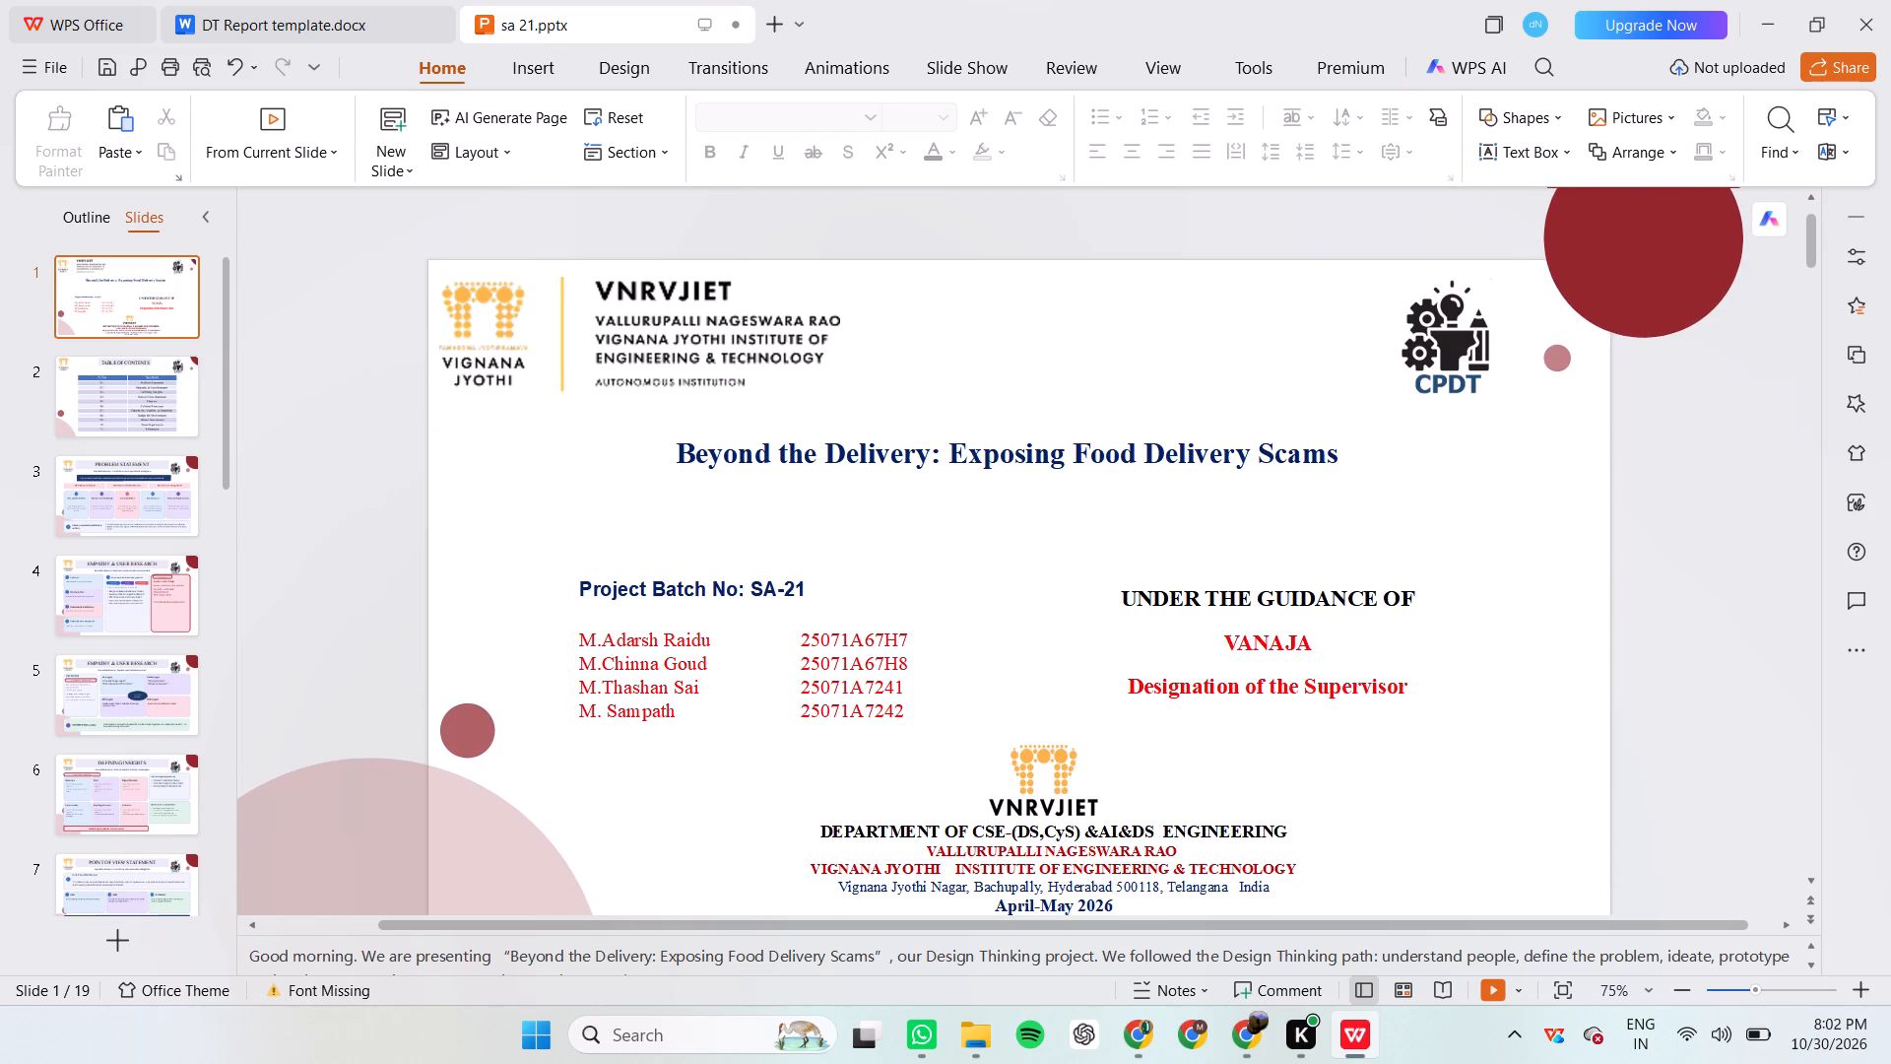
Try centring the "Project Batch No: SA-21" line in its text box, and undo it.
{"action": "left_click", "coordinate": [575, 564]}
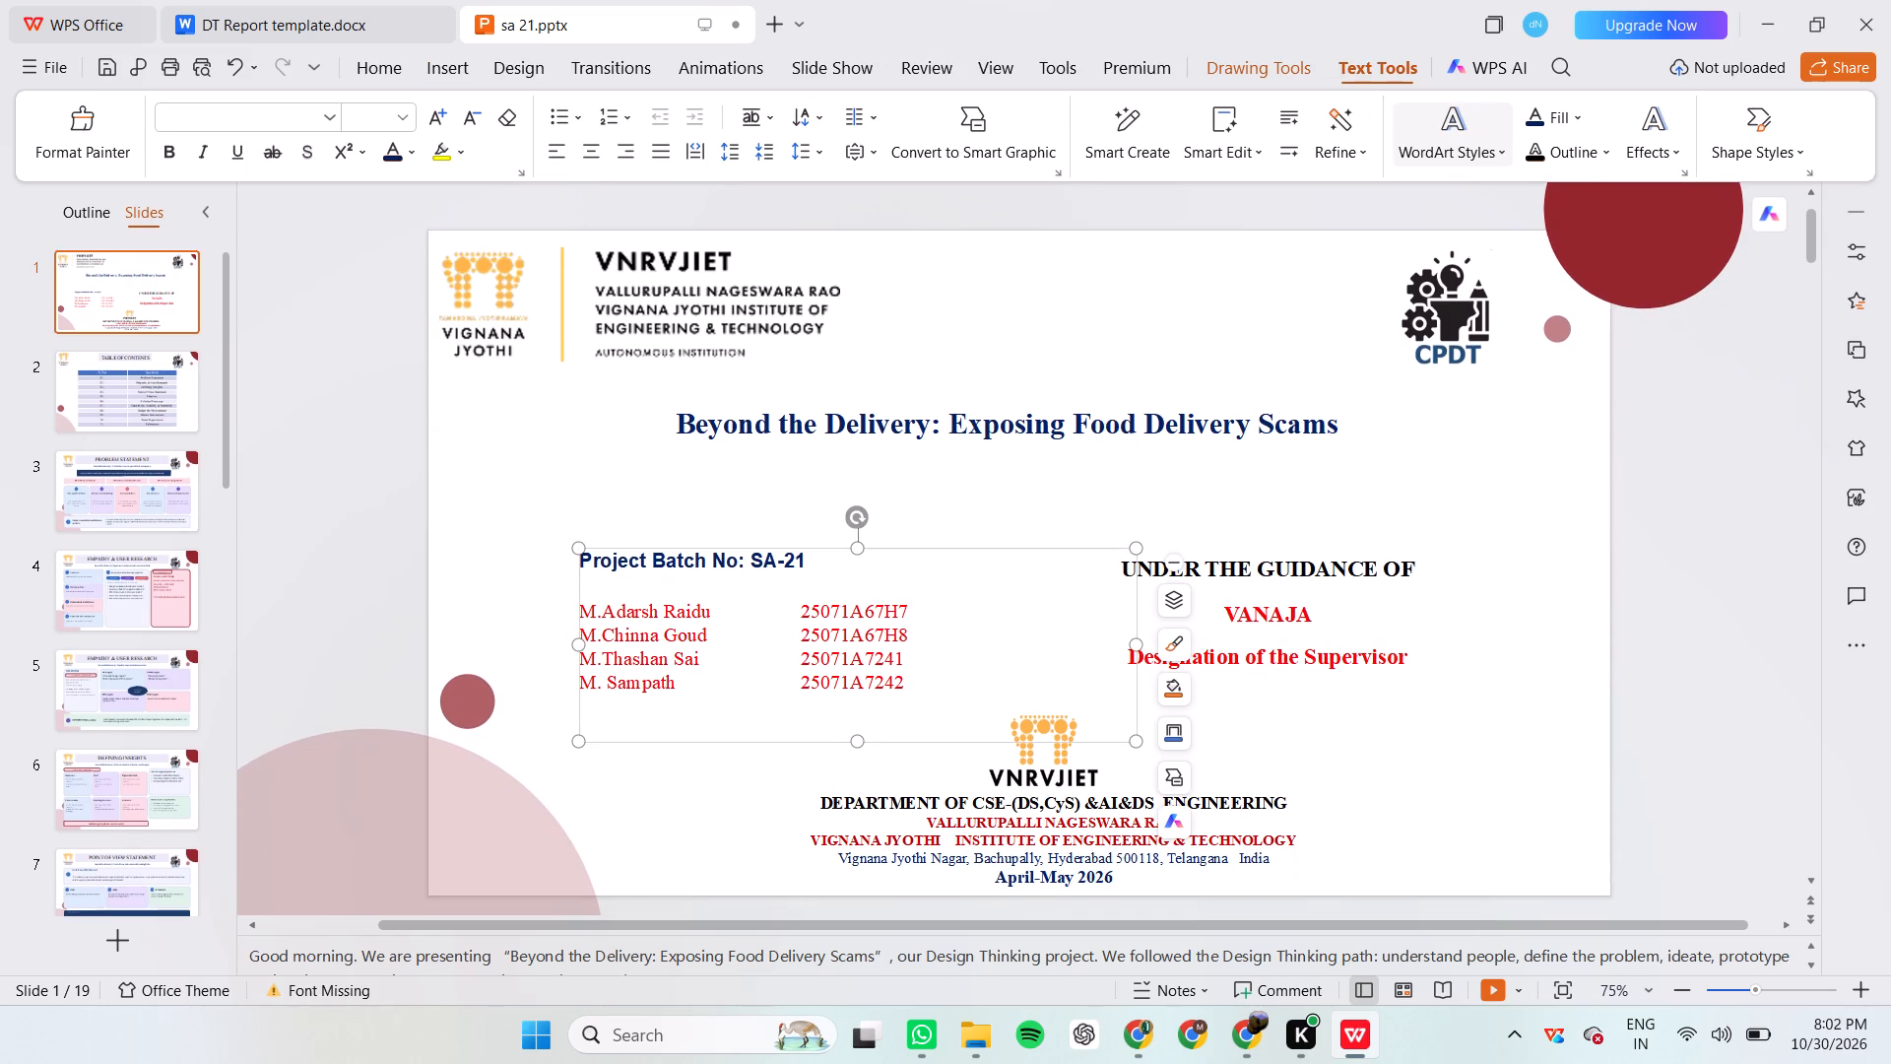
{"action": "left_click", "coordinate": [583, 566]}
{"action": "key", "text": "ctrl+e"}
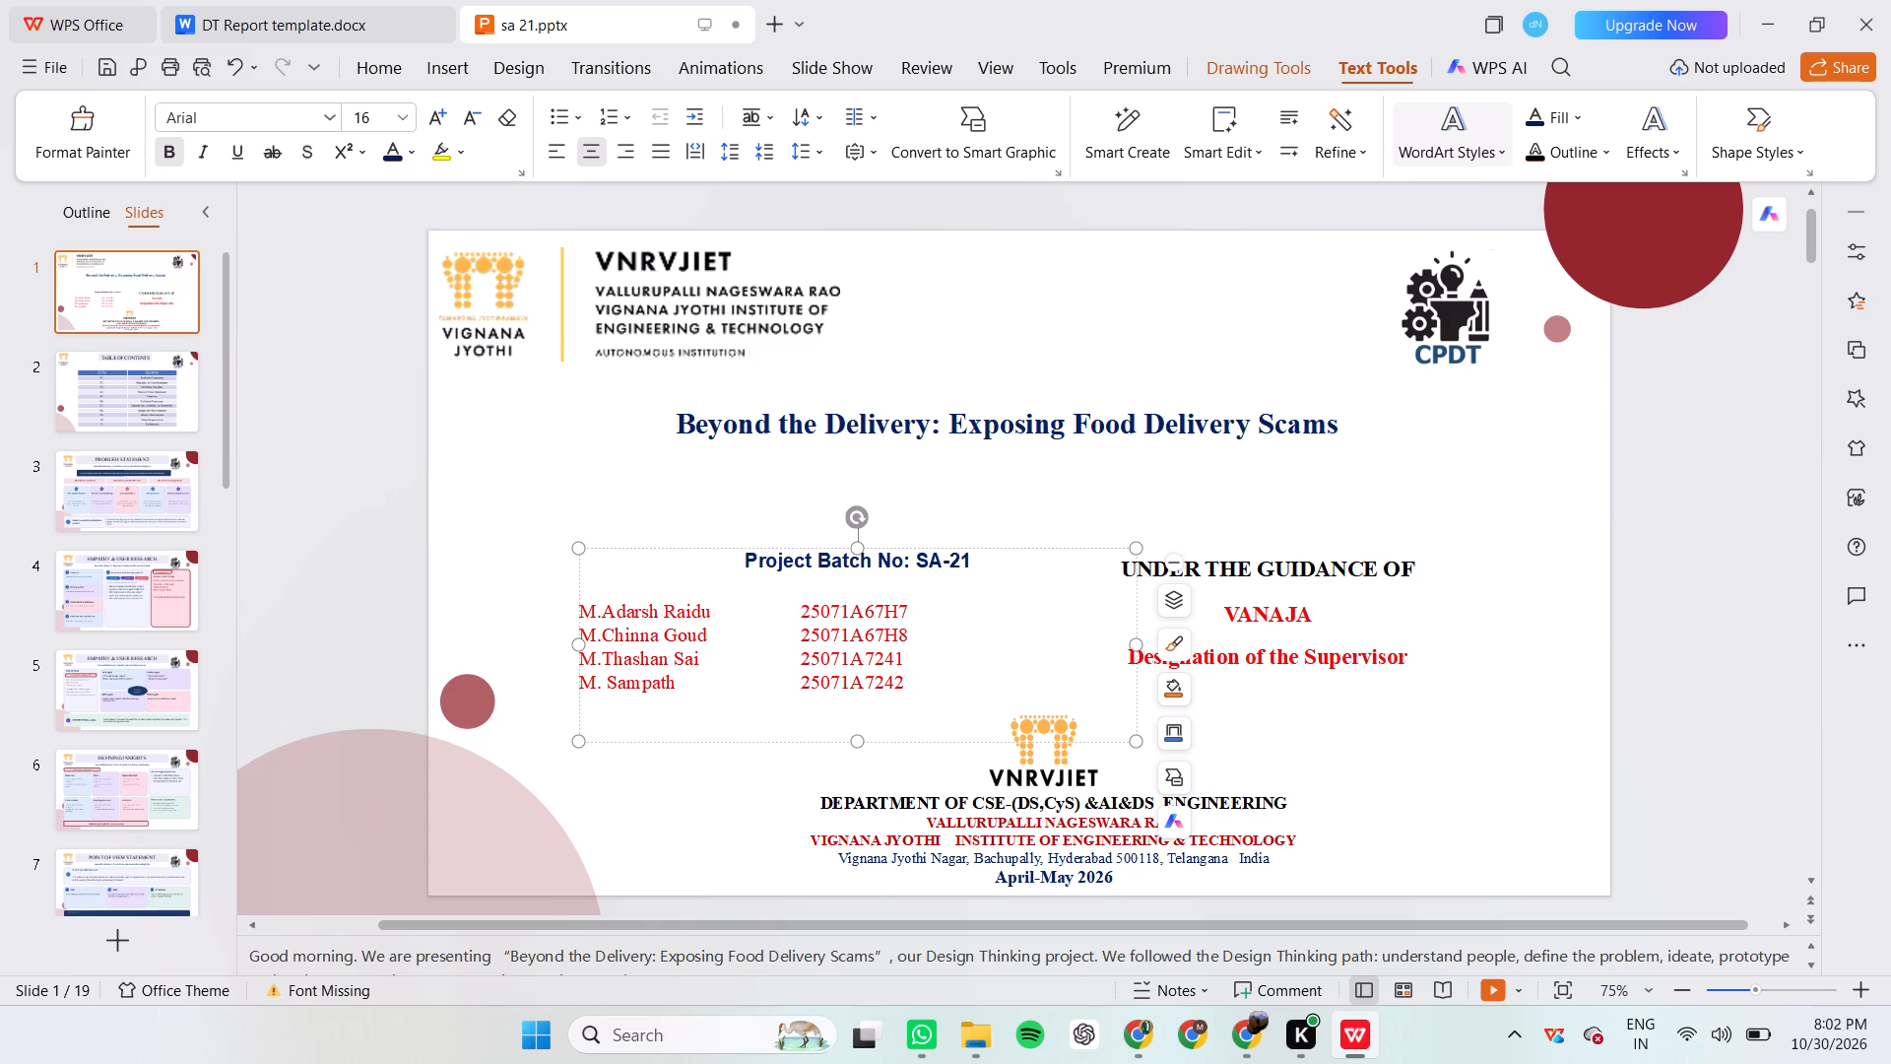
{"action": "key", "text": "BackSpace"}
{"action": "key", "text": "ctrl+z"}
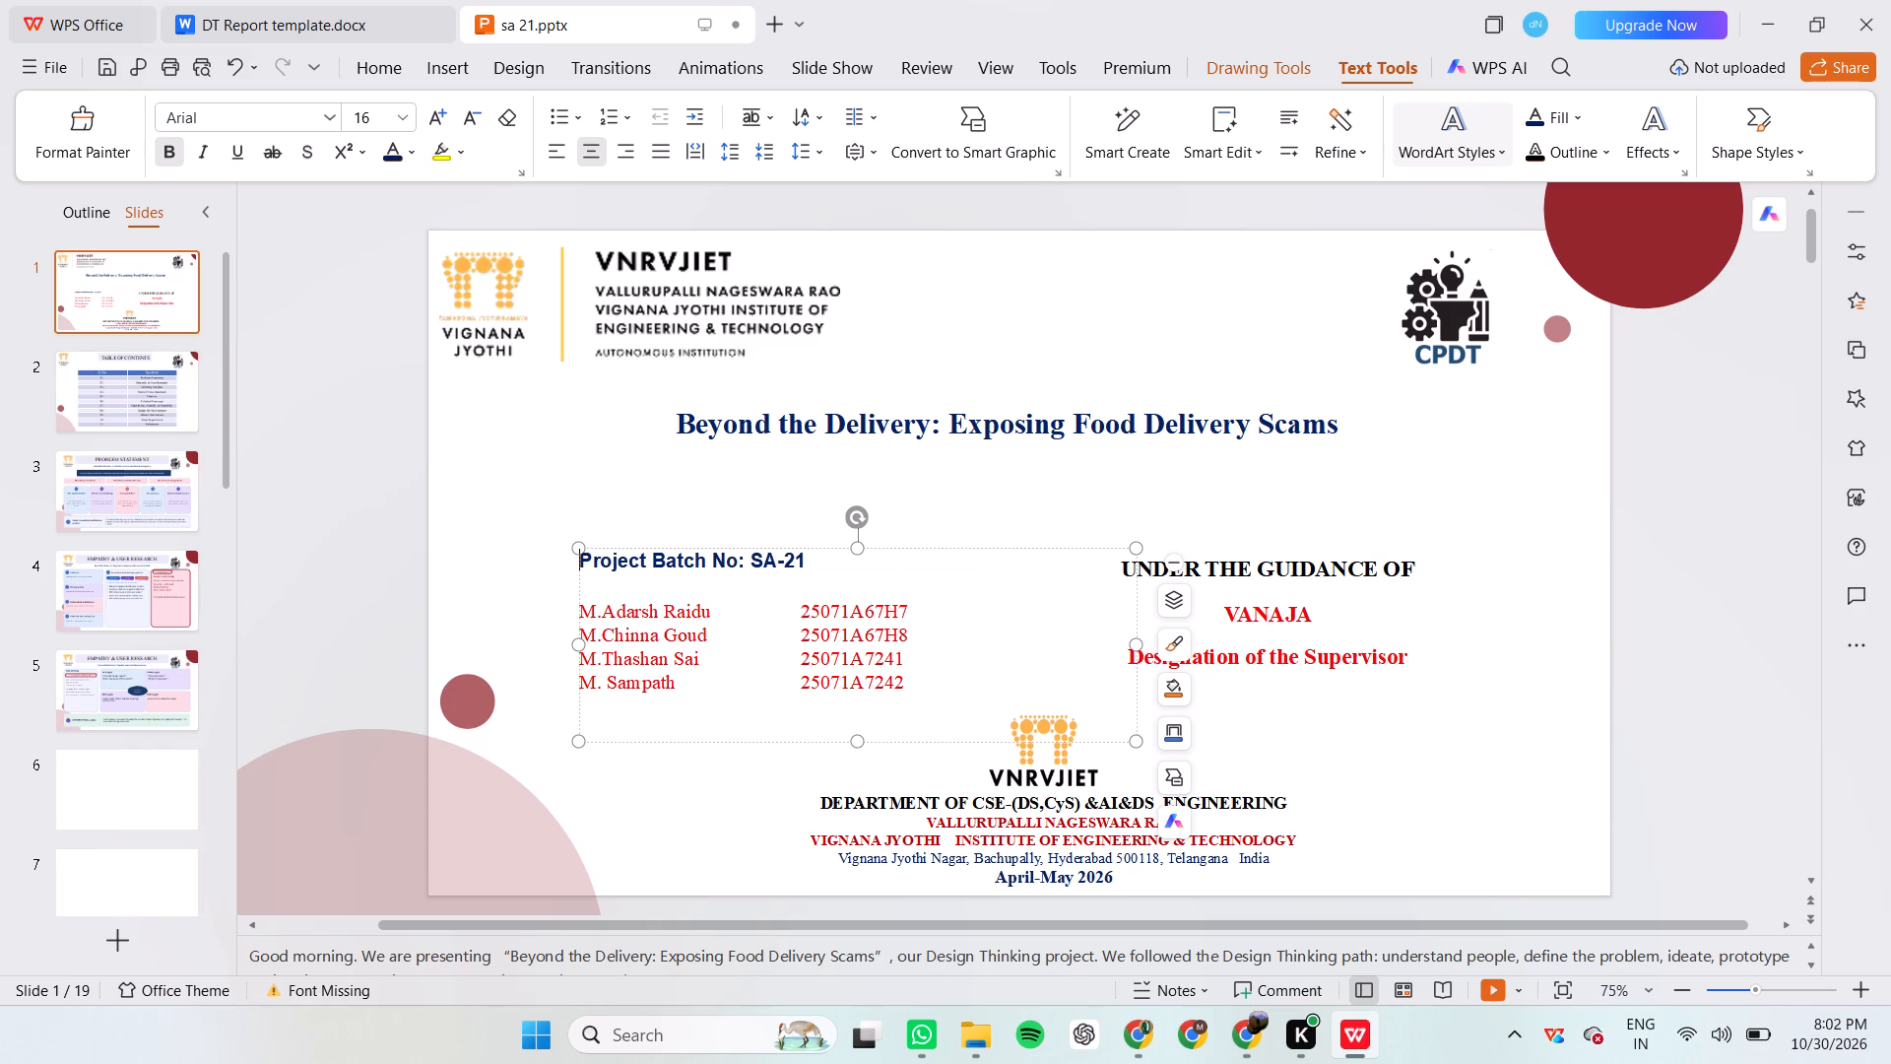
Indent the "Project Batch No: SA-21" line by one tab and one space so it sits roughly centred above the member list.
{"action": "key", "text": "Tab"}
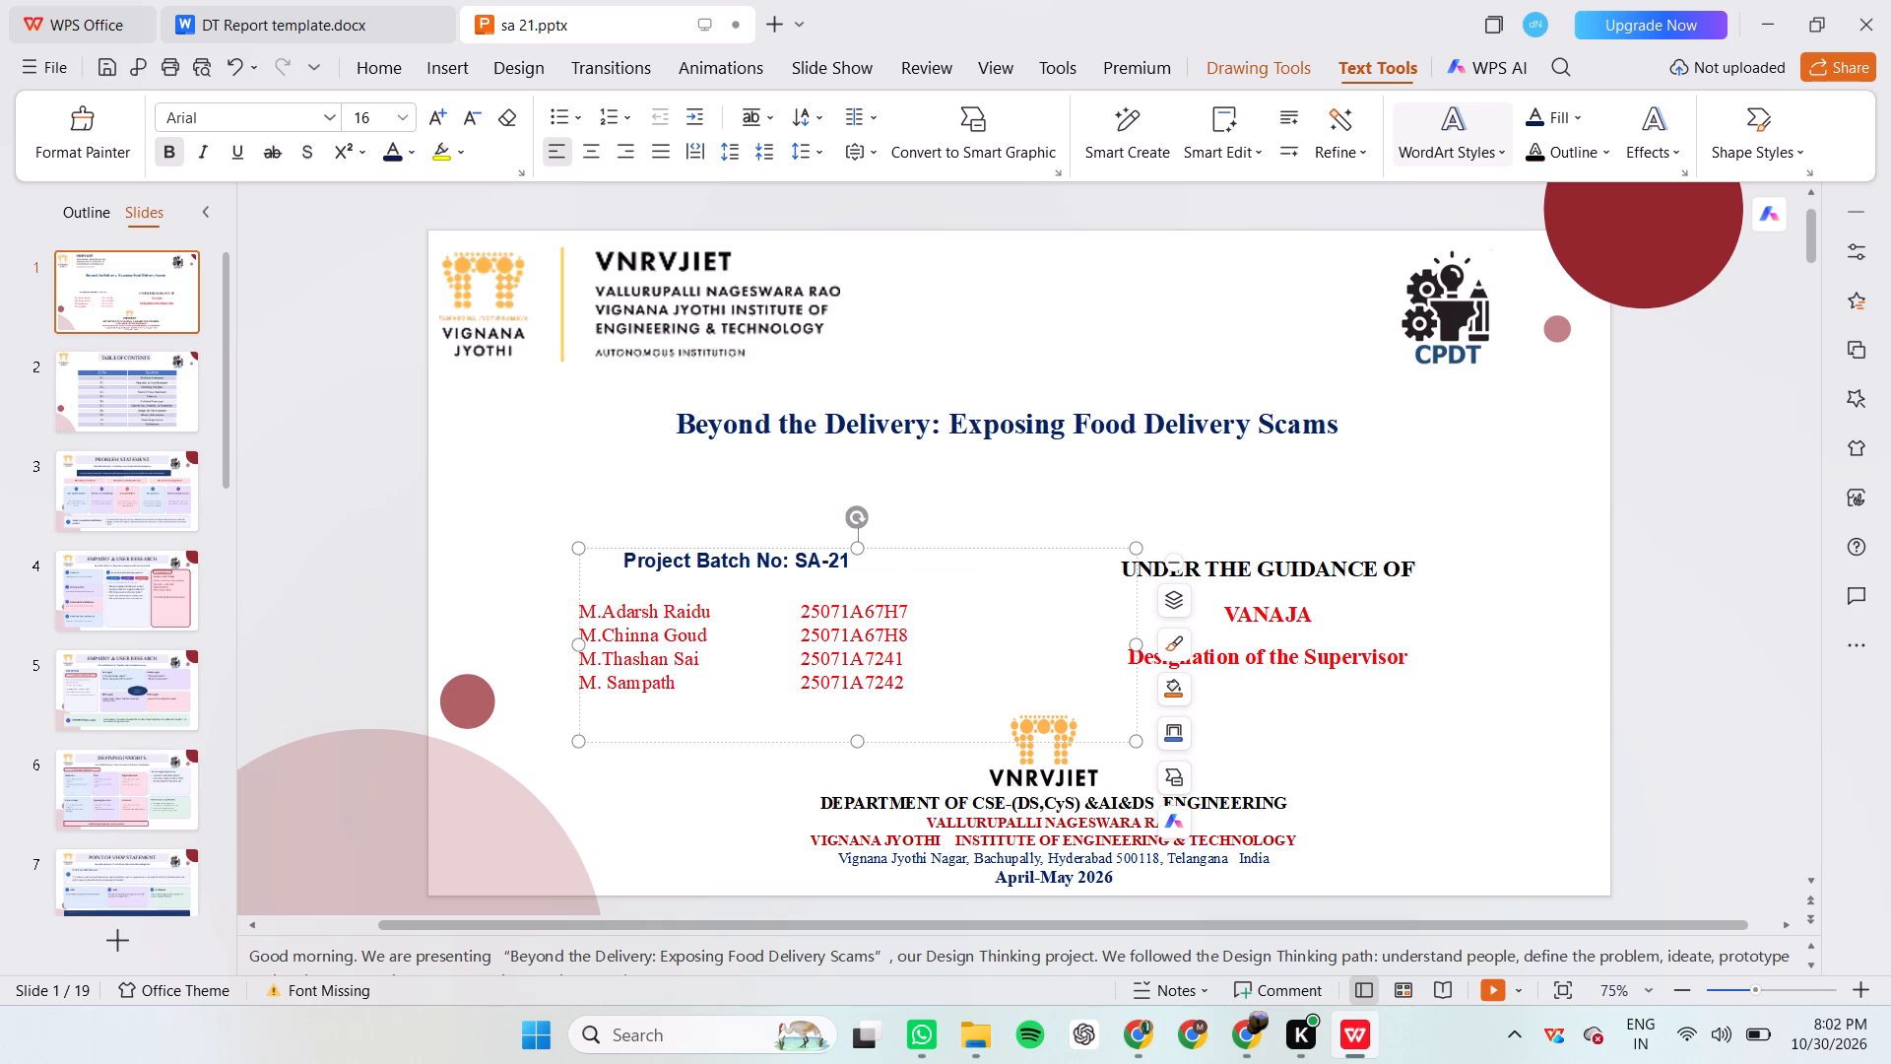
{"action": "key", "text": "Tab"}
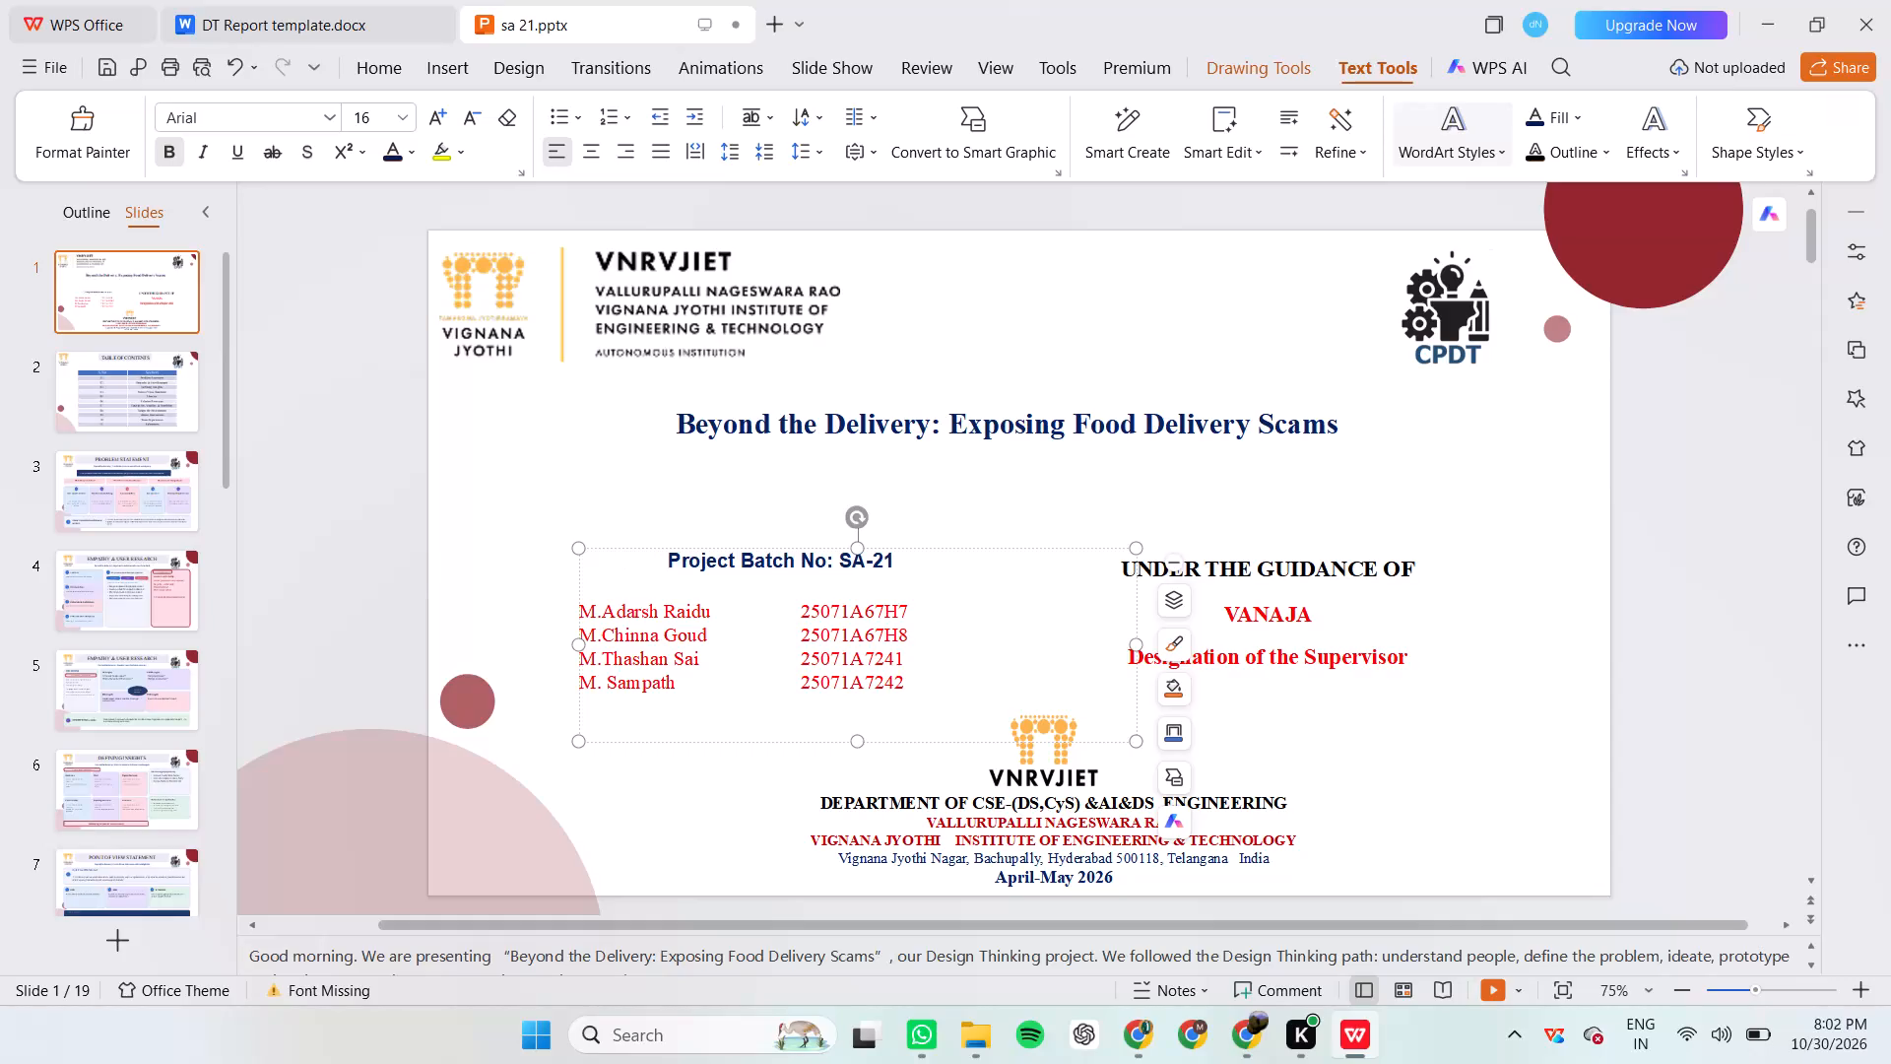
{"action": "key", "text": "BackSpace"}
{"action": "key", "text": "ctrl+z"}
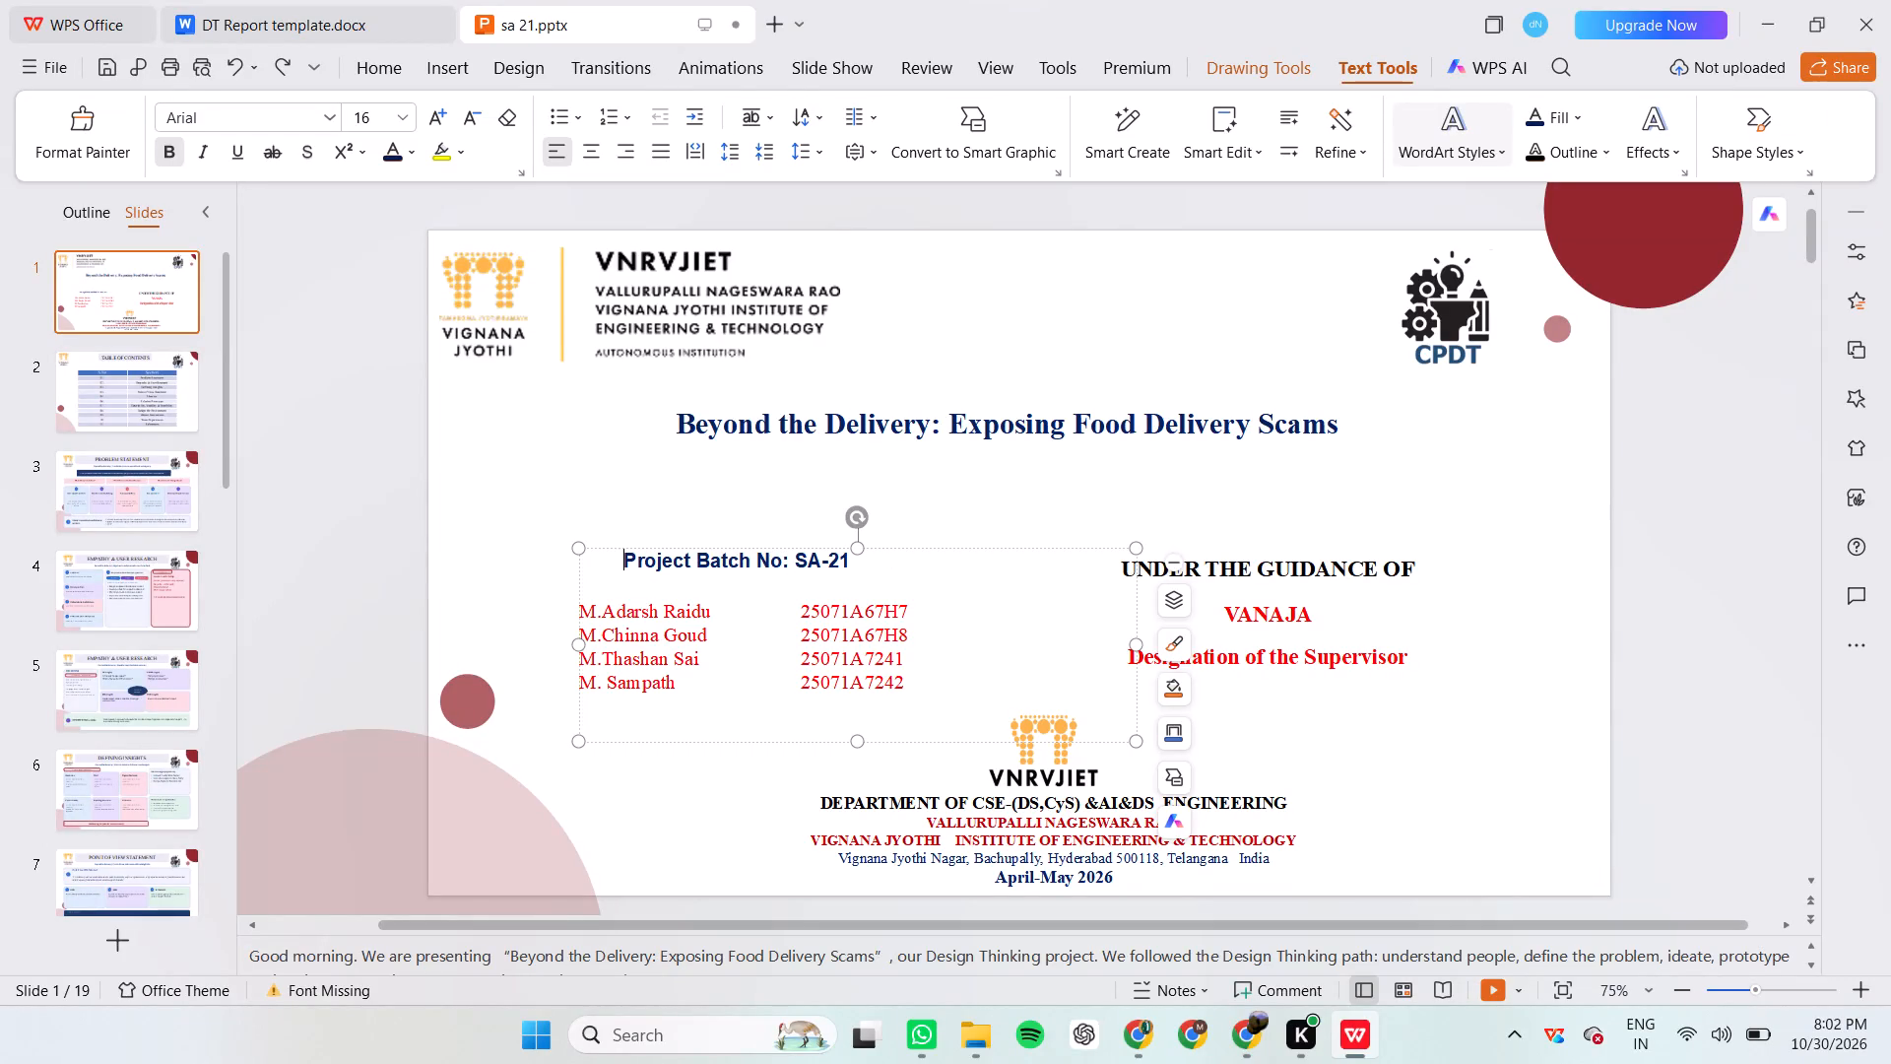
{"action": "key", "text": "space"}
{"action": "key", "text": "space"}
{"action": "left_click", "coordinate": [1661, 609]}
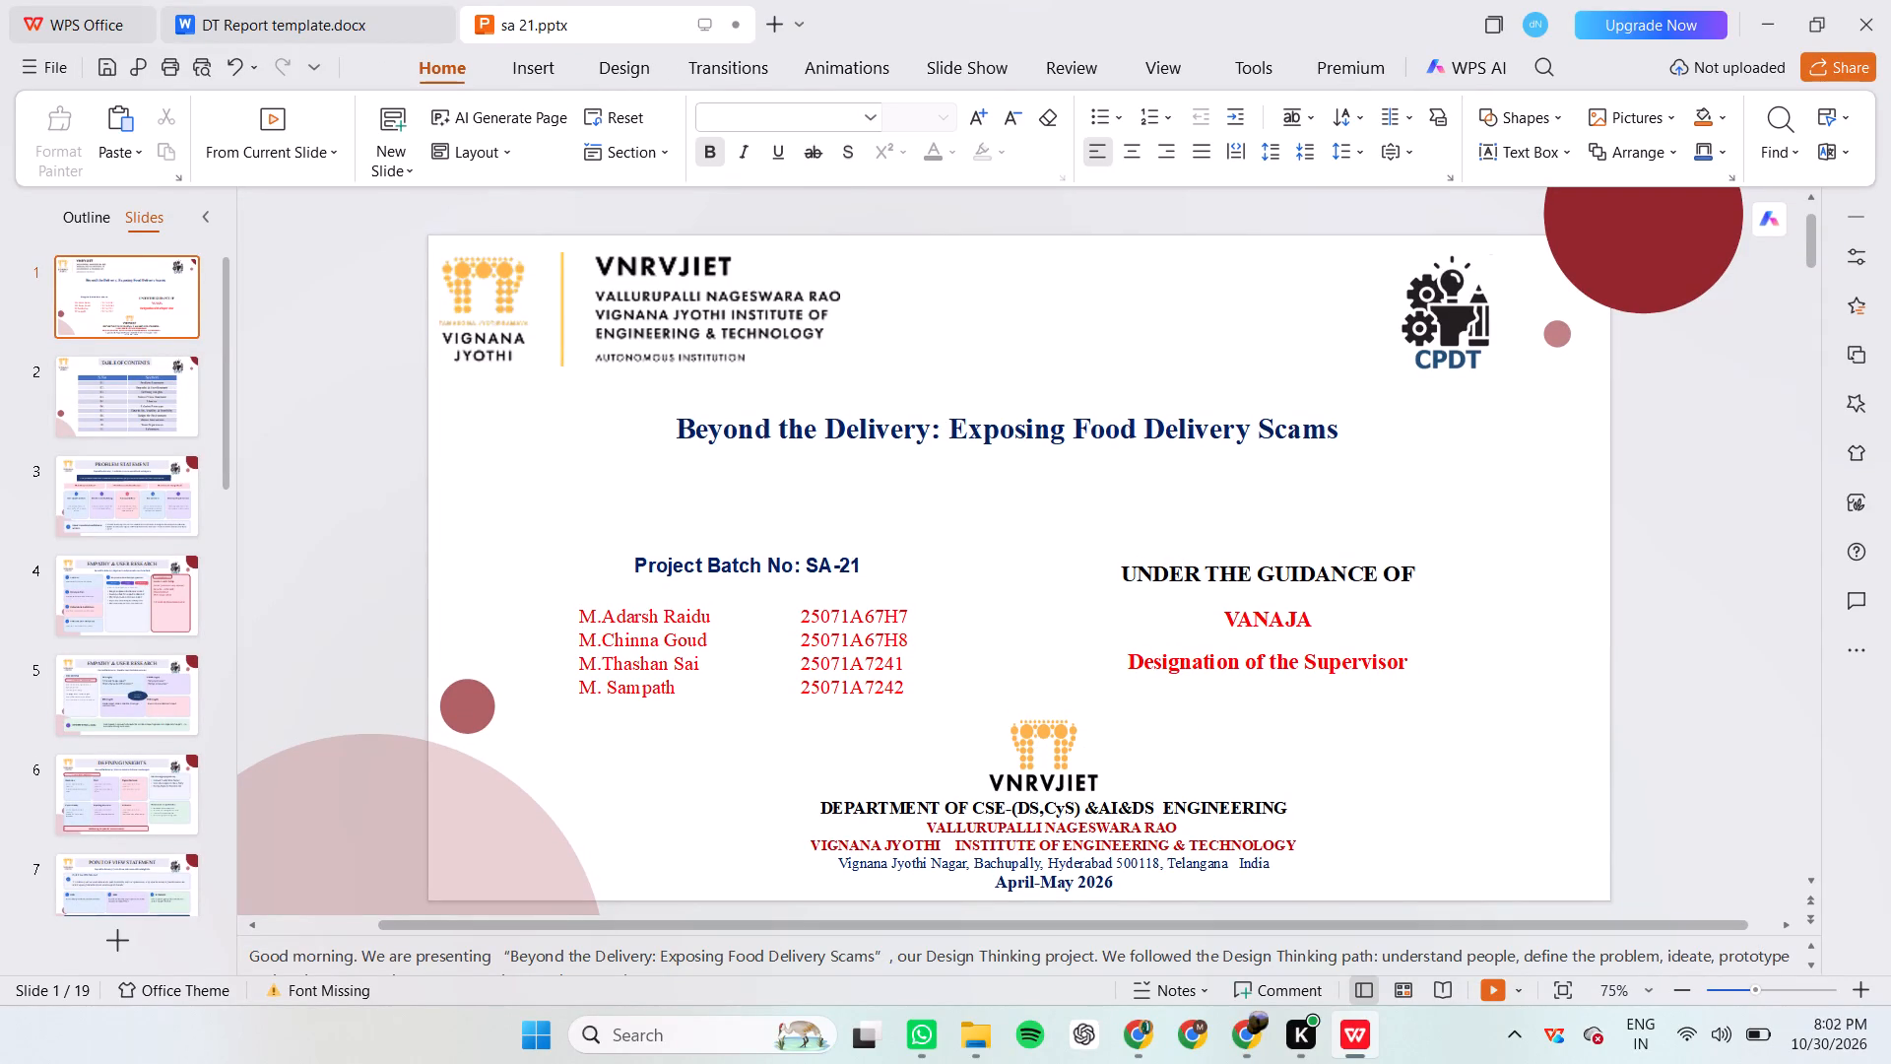
{"action": "left_click", "coordinate": [633, 562]}
{"action": "key", "text": "BackSpace"}
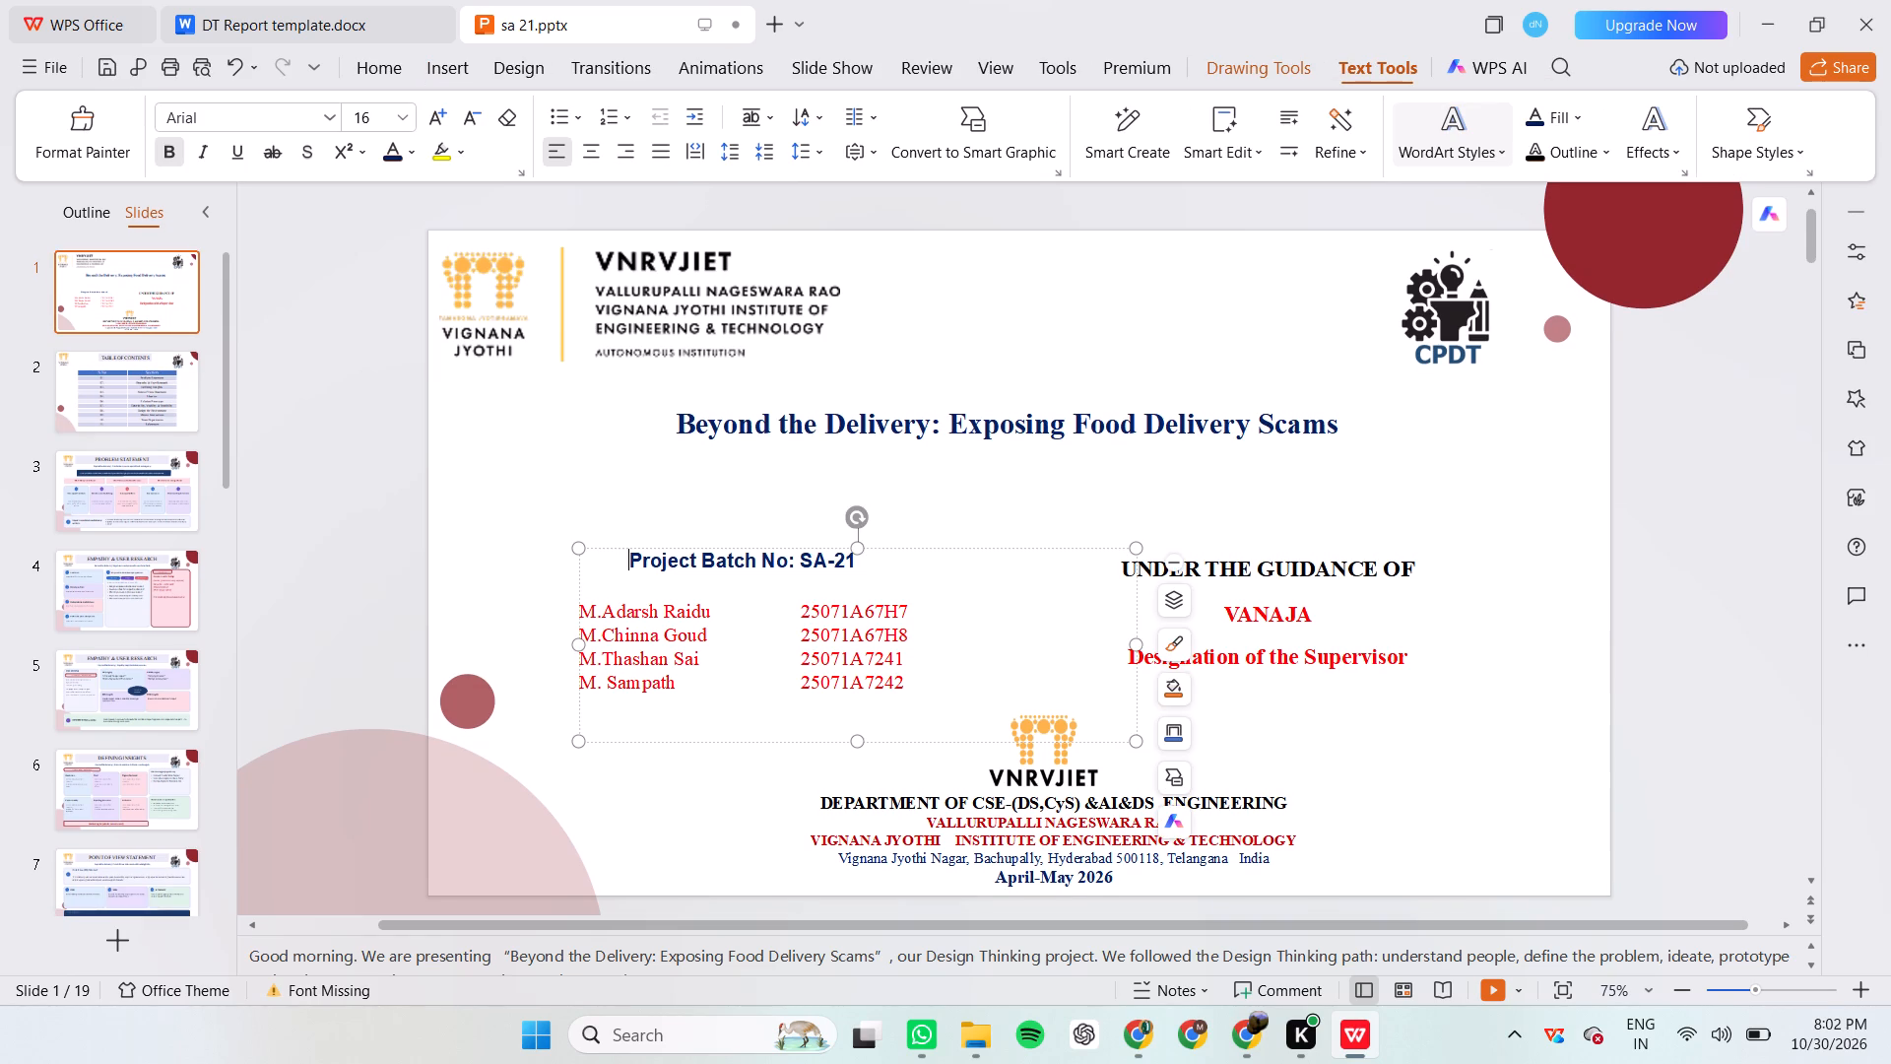
{"action": "left_click", "coordinate": [1618, 544]}
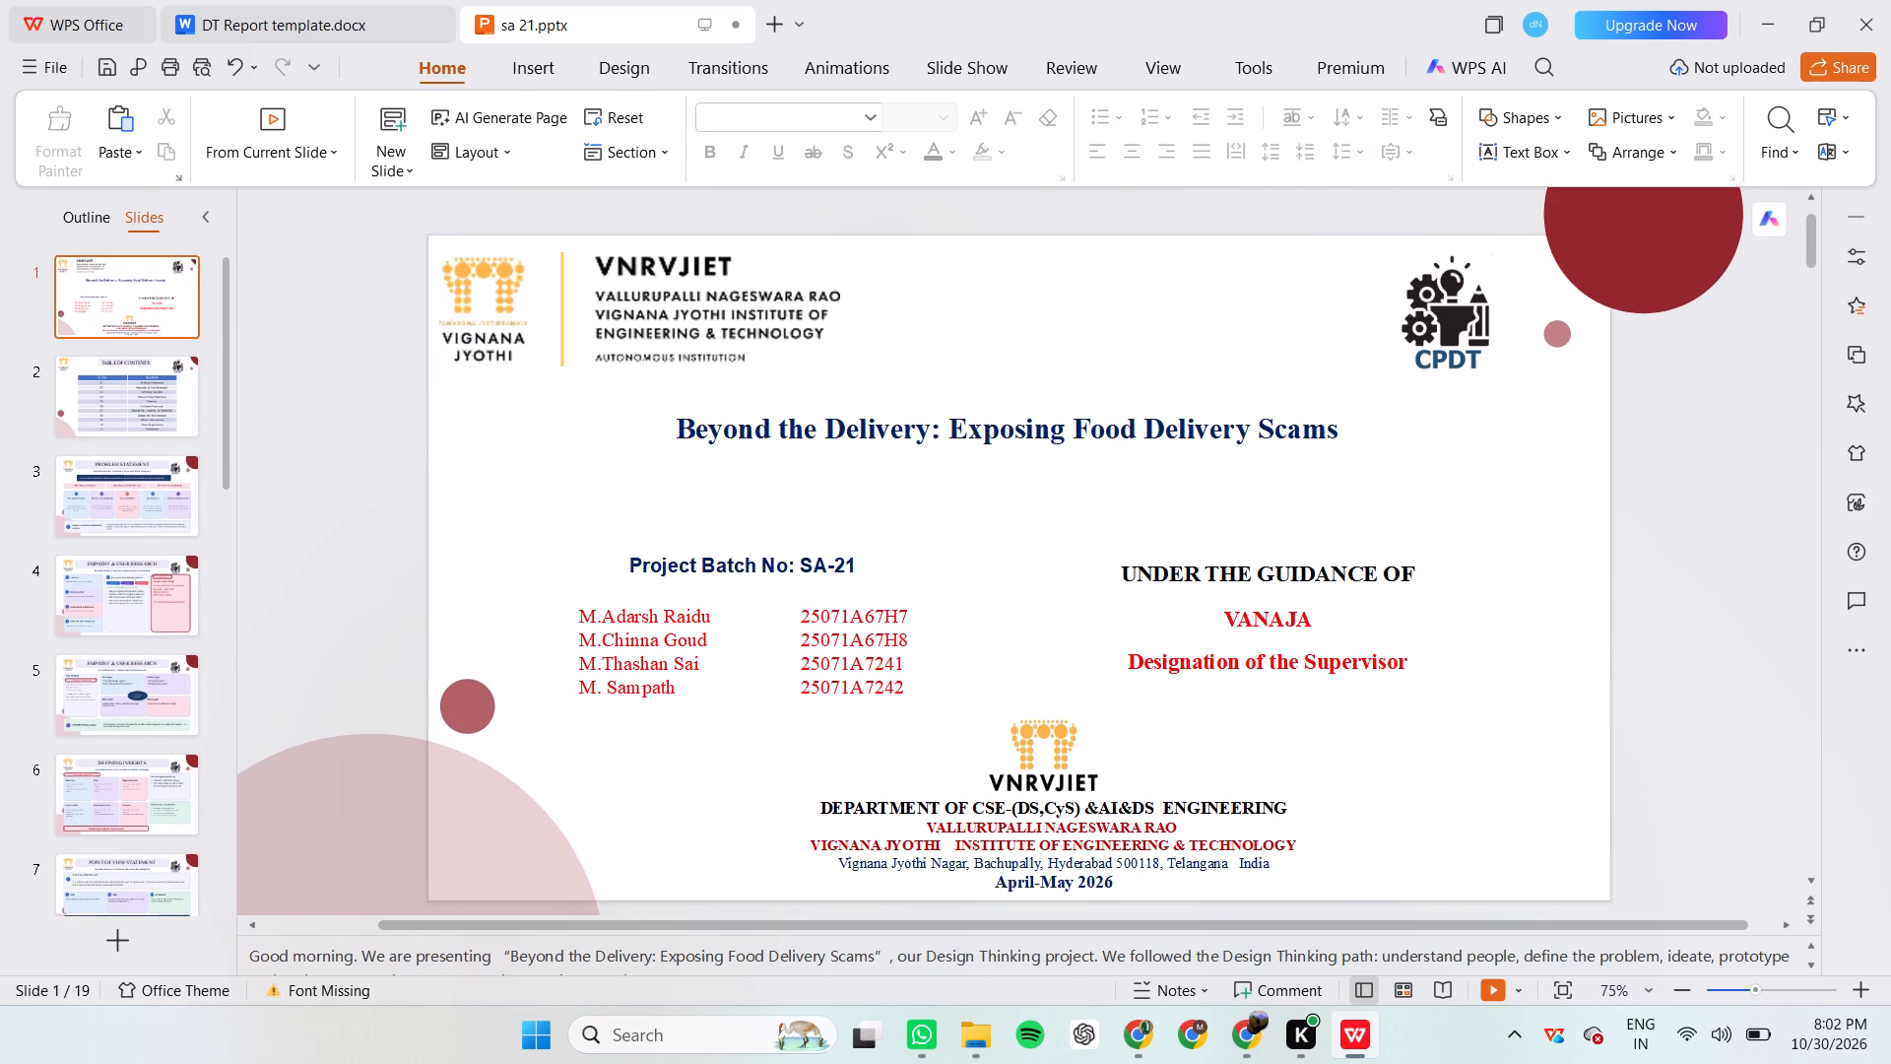
Set the font of the "Project Batch No: SA-21" line to Times New Roman.
{"action": "scroll", "coordinate": [1719, 587], "scroll_direction": "down", "scroll_amount": 1}
{"action": "left_click_drag", "start_coordinate": [853, 542], "coordinate": [640, 551]}
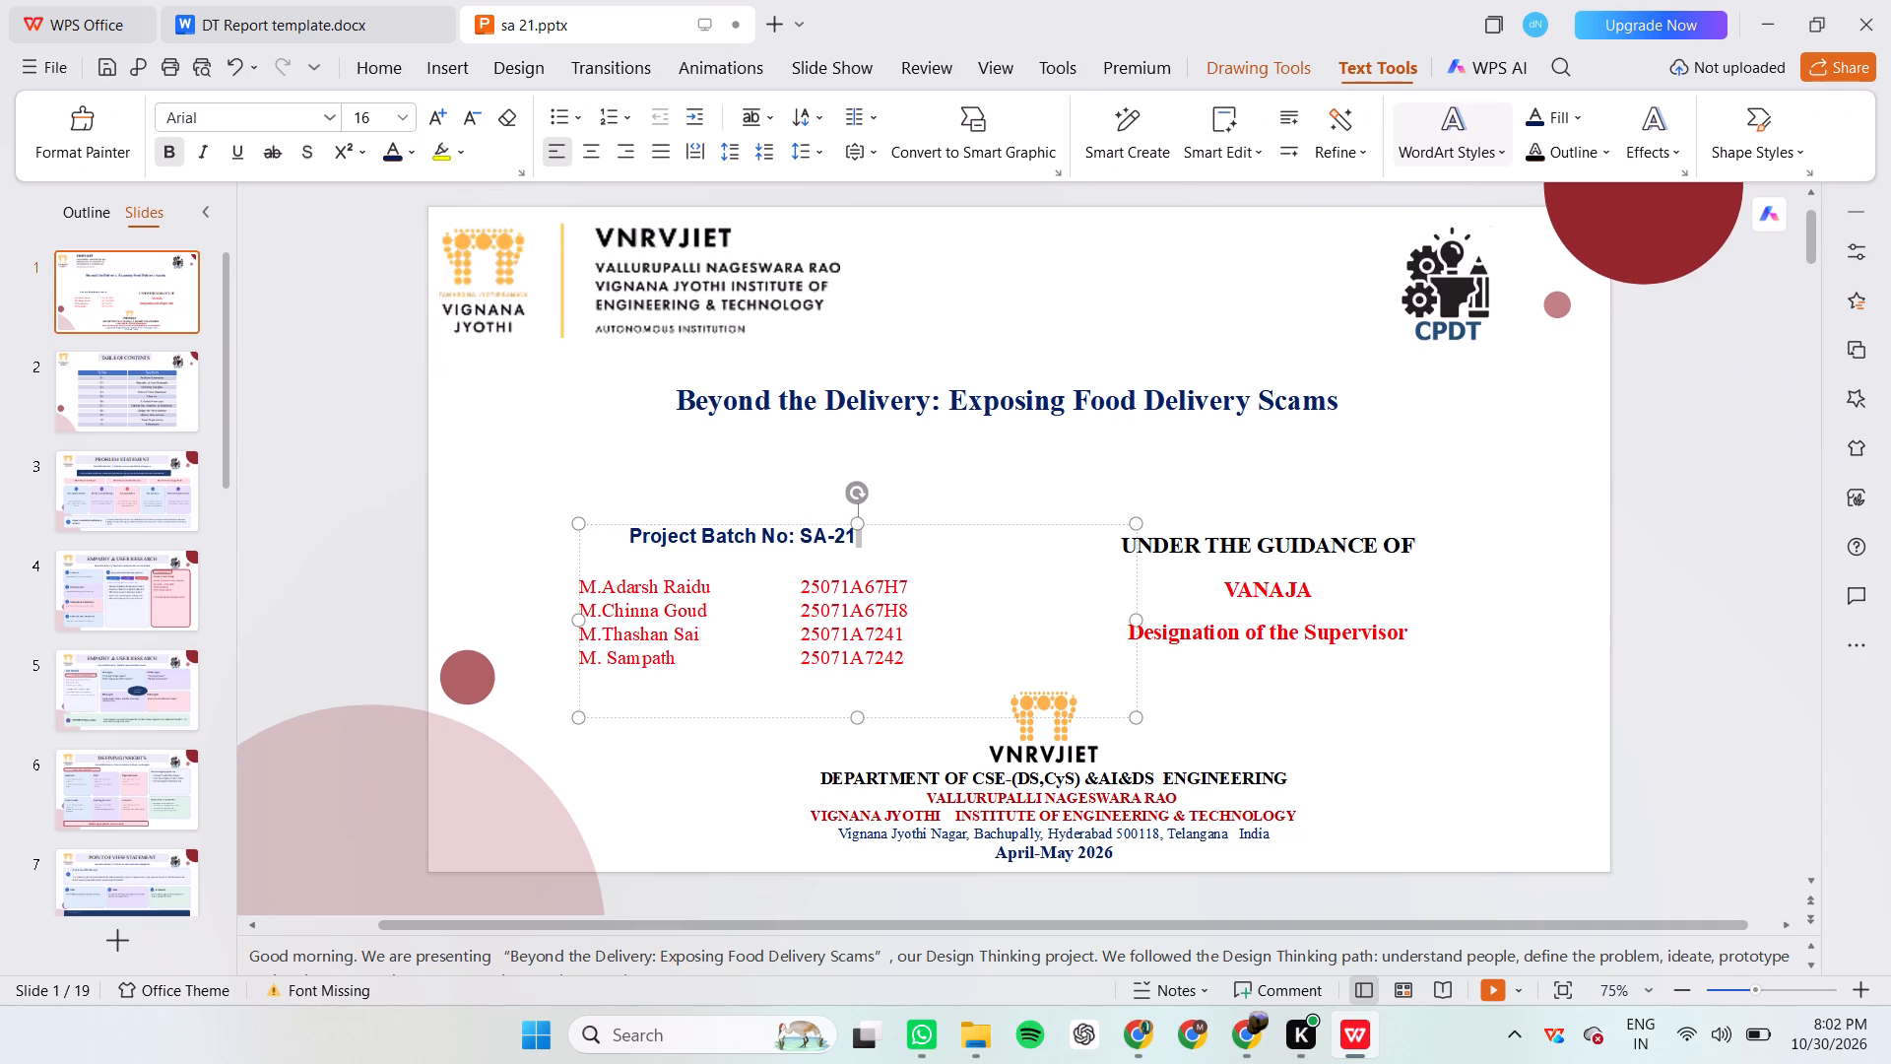
{"action": "left_click_drag", "start_coordinate": [640, 551], "coordinate": [620, 543]}
{"action": "left_click", "coordinate": [336, 131]}
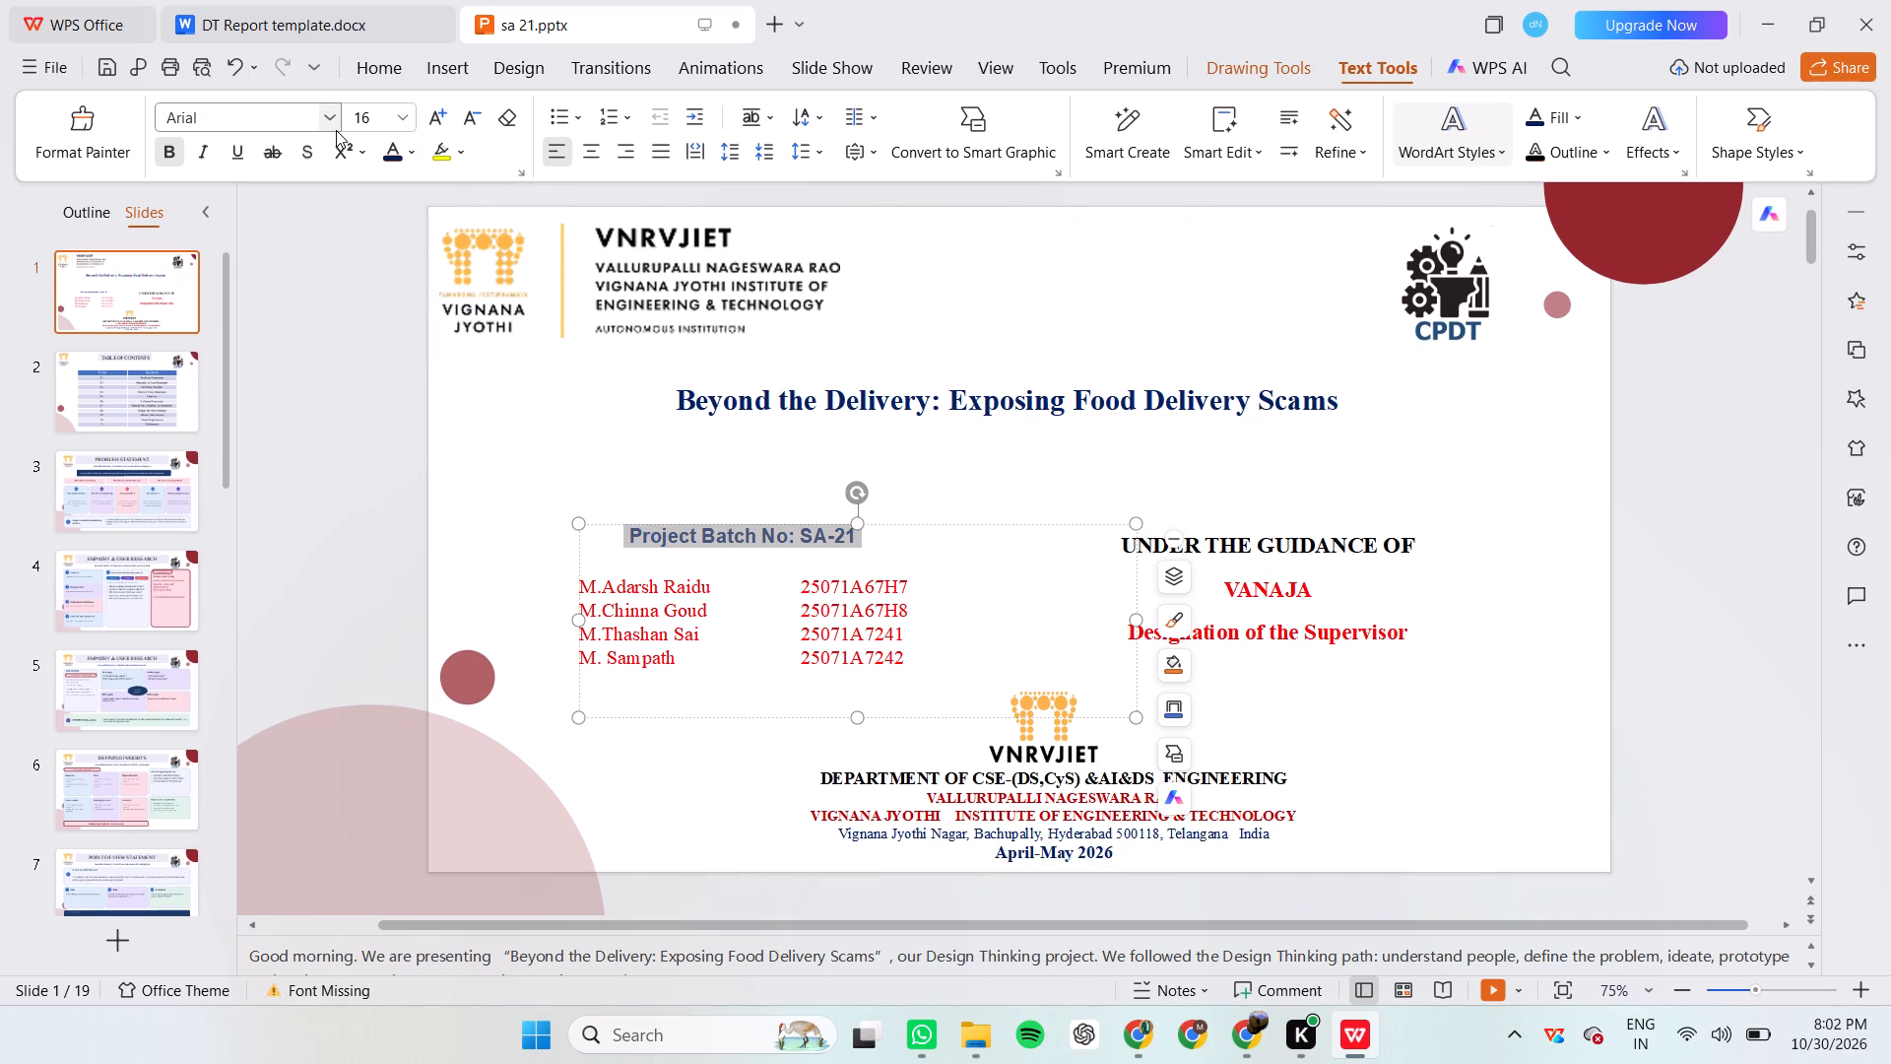
{"action": "left_click", "coordinate": [336, 130]}
{"action": "left_click", "coordinate": [292, 239]}
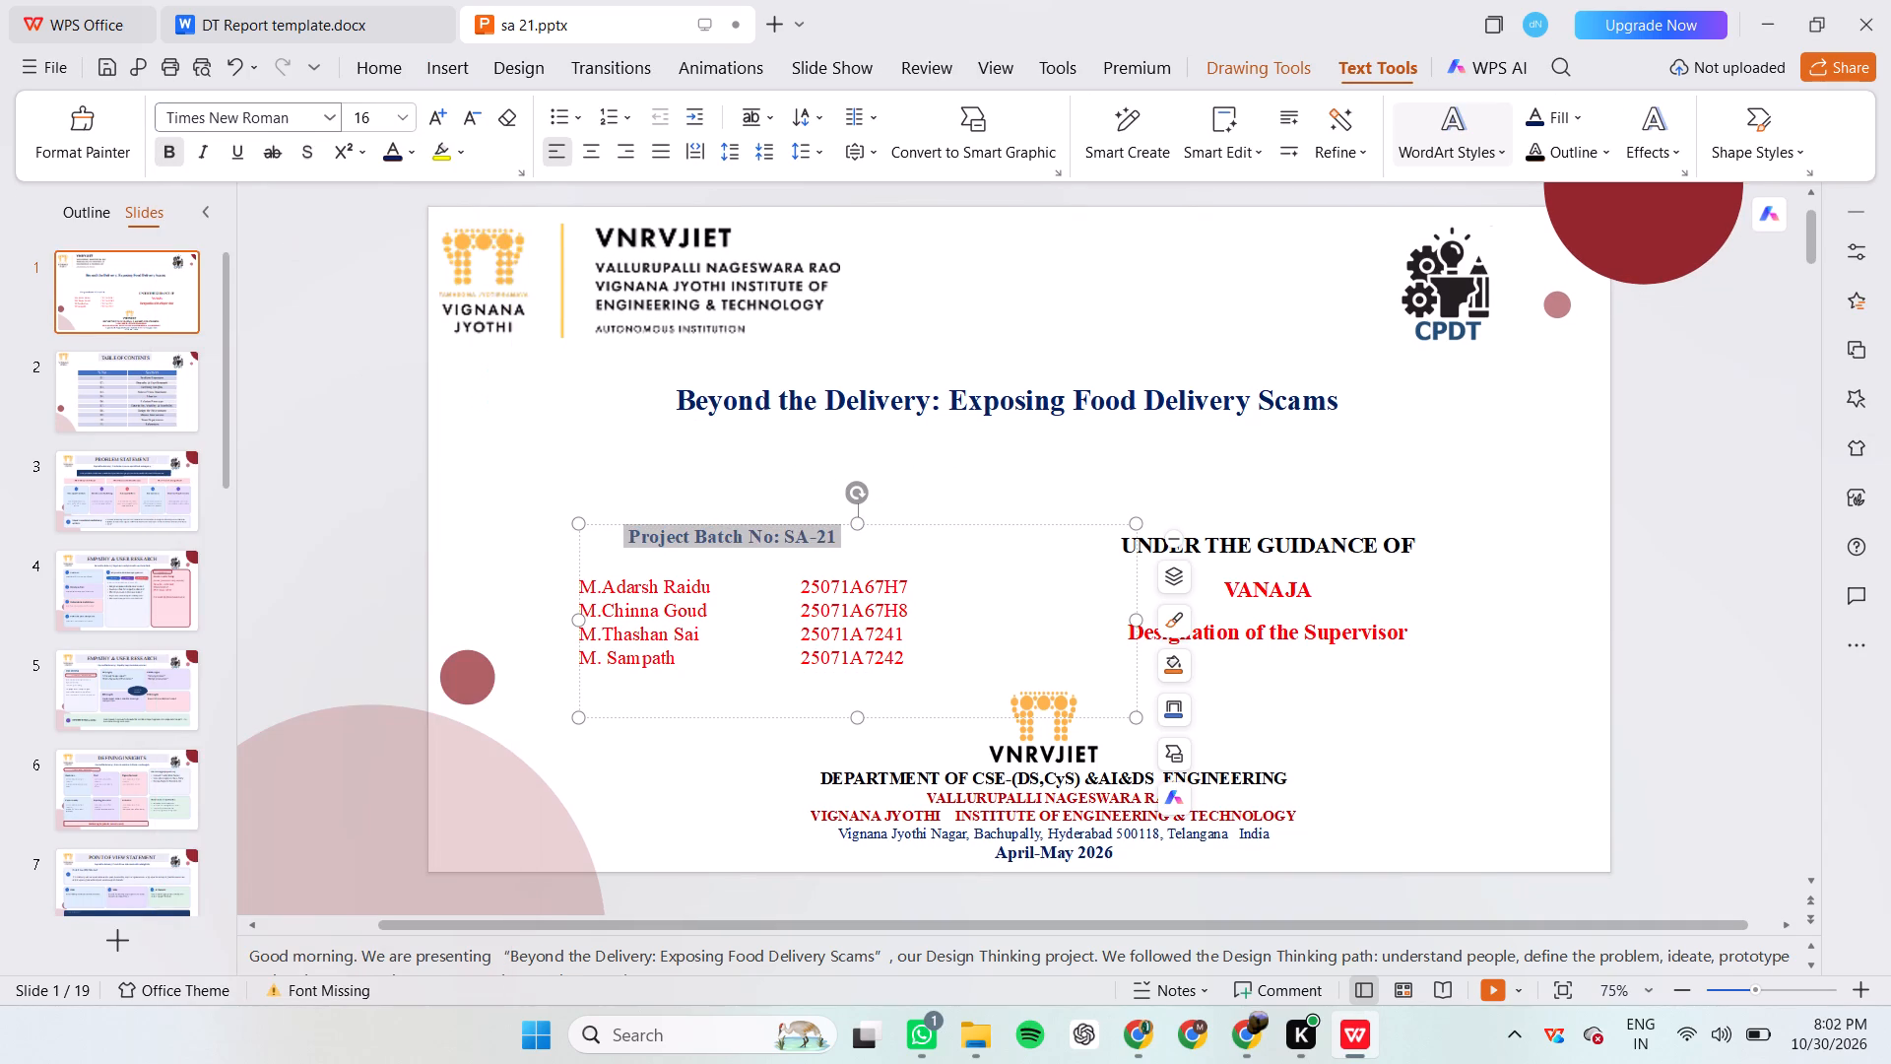
{"action": "left_click", "coordinate": [1623, 495]}
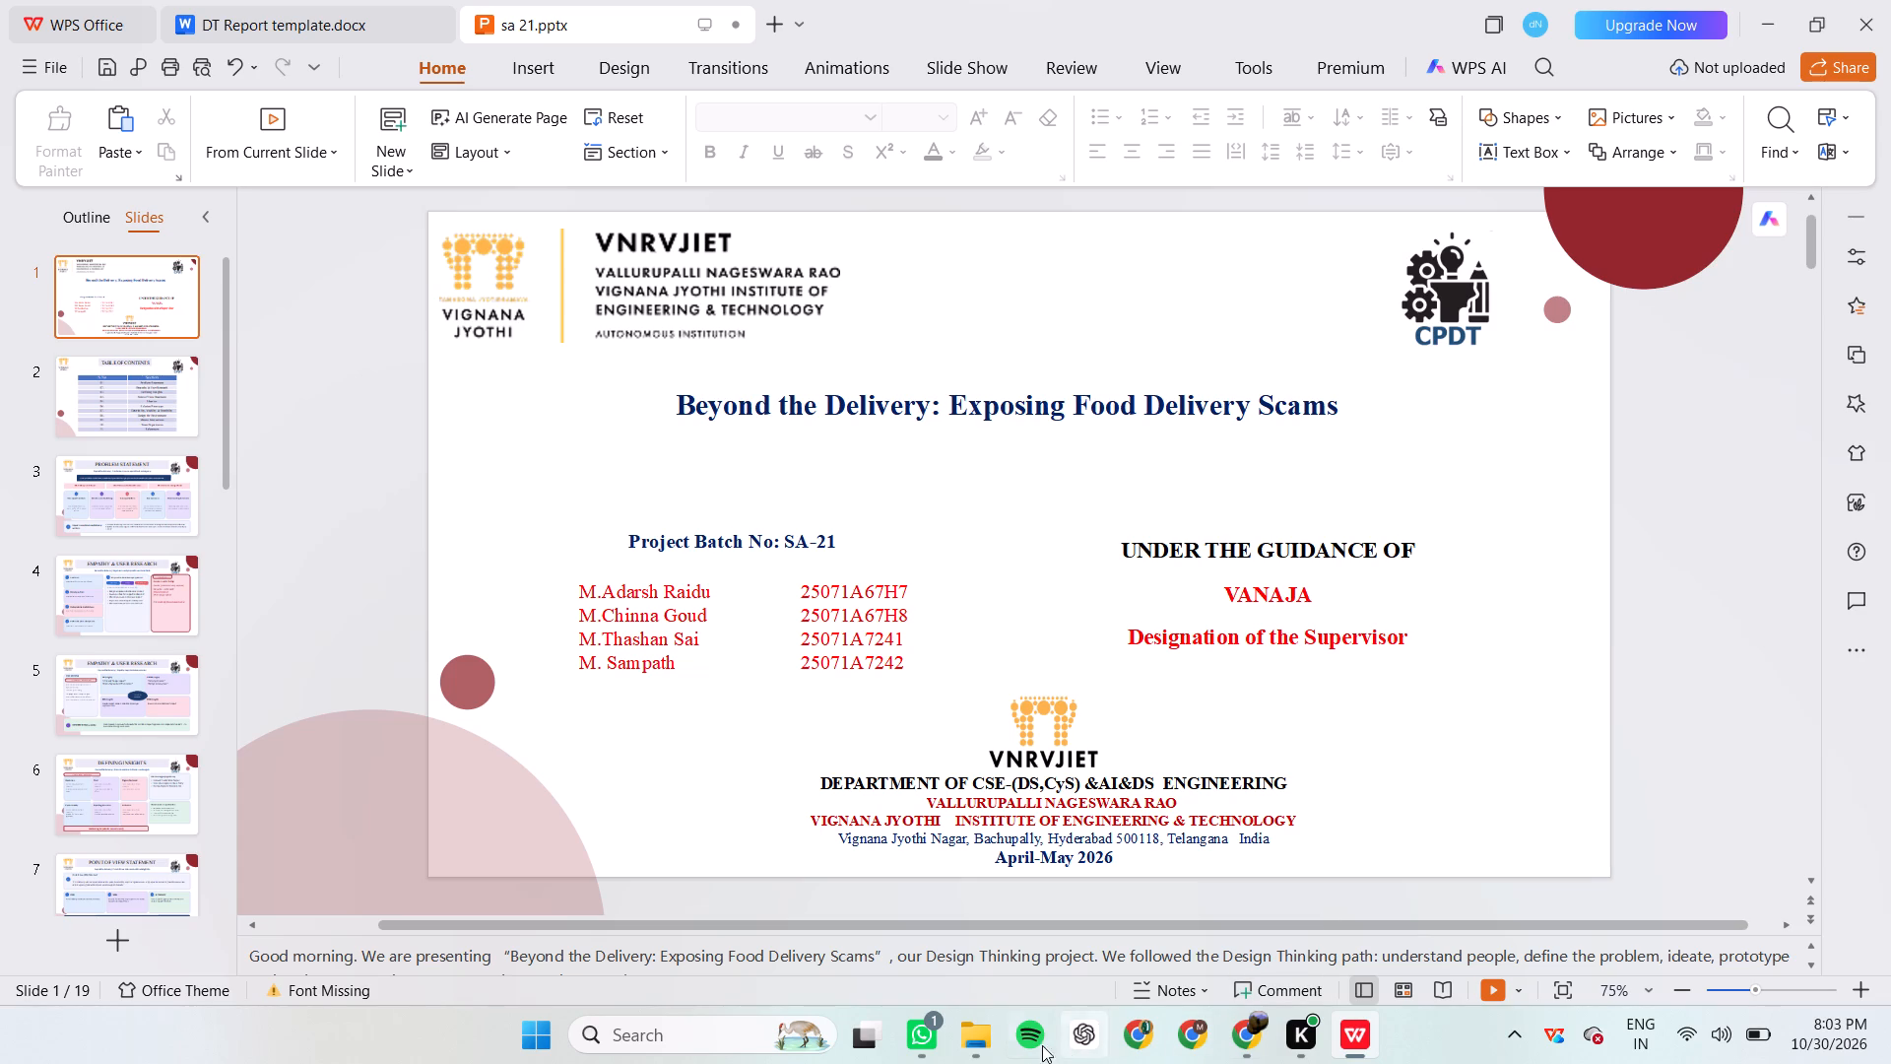
{"action": "left_click", "coordinate": [987, 1048]}
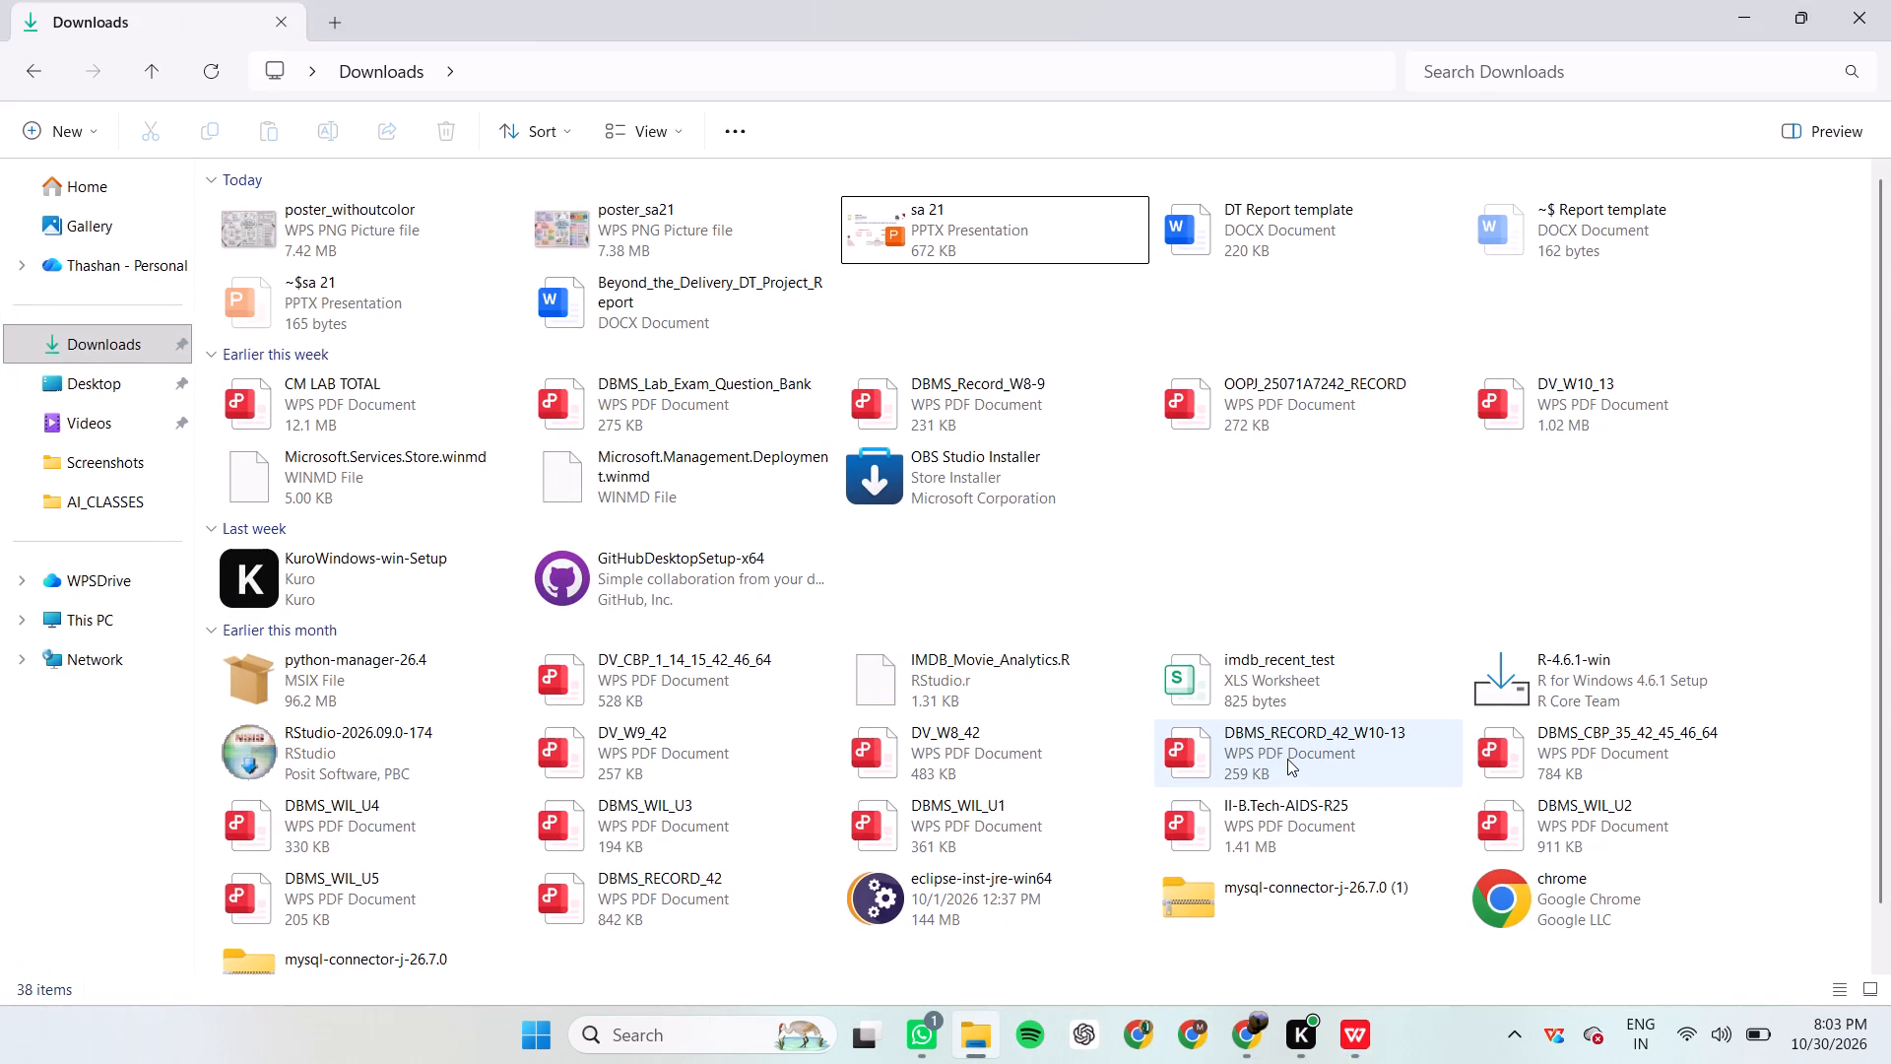
{"action": "double_click", "coordinate": [589, 678]}
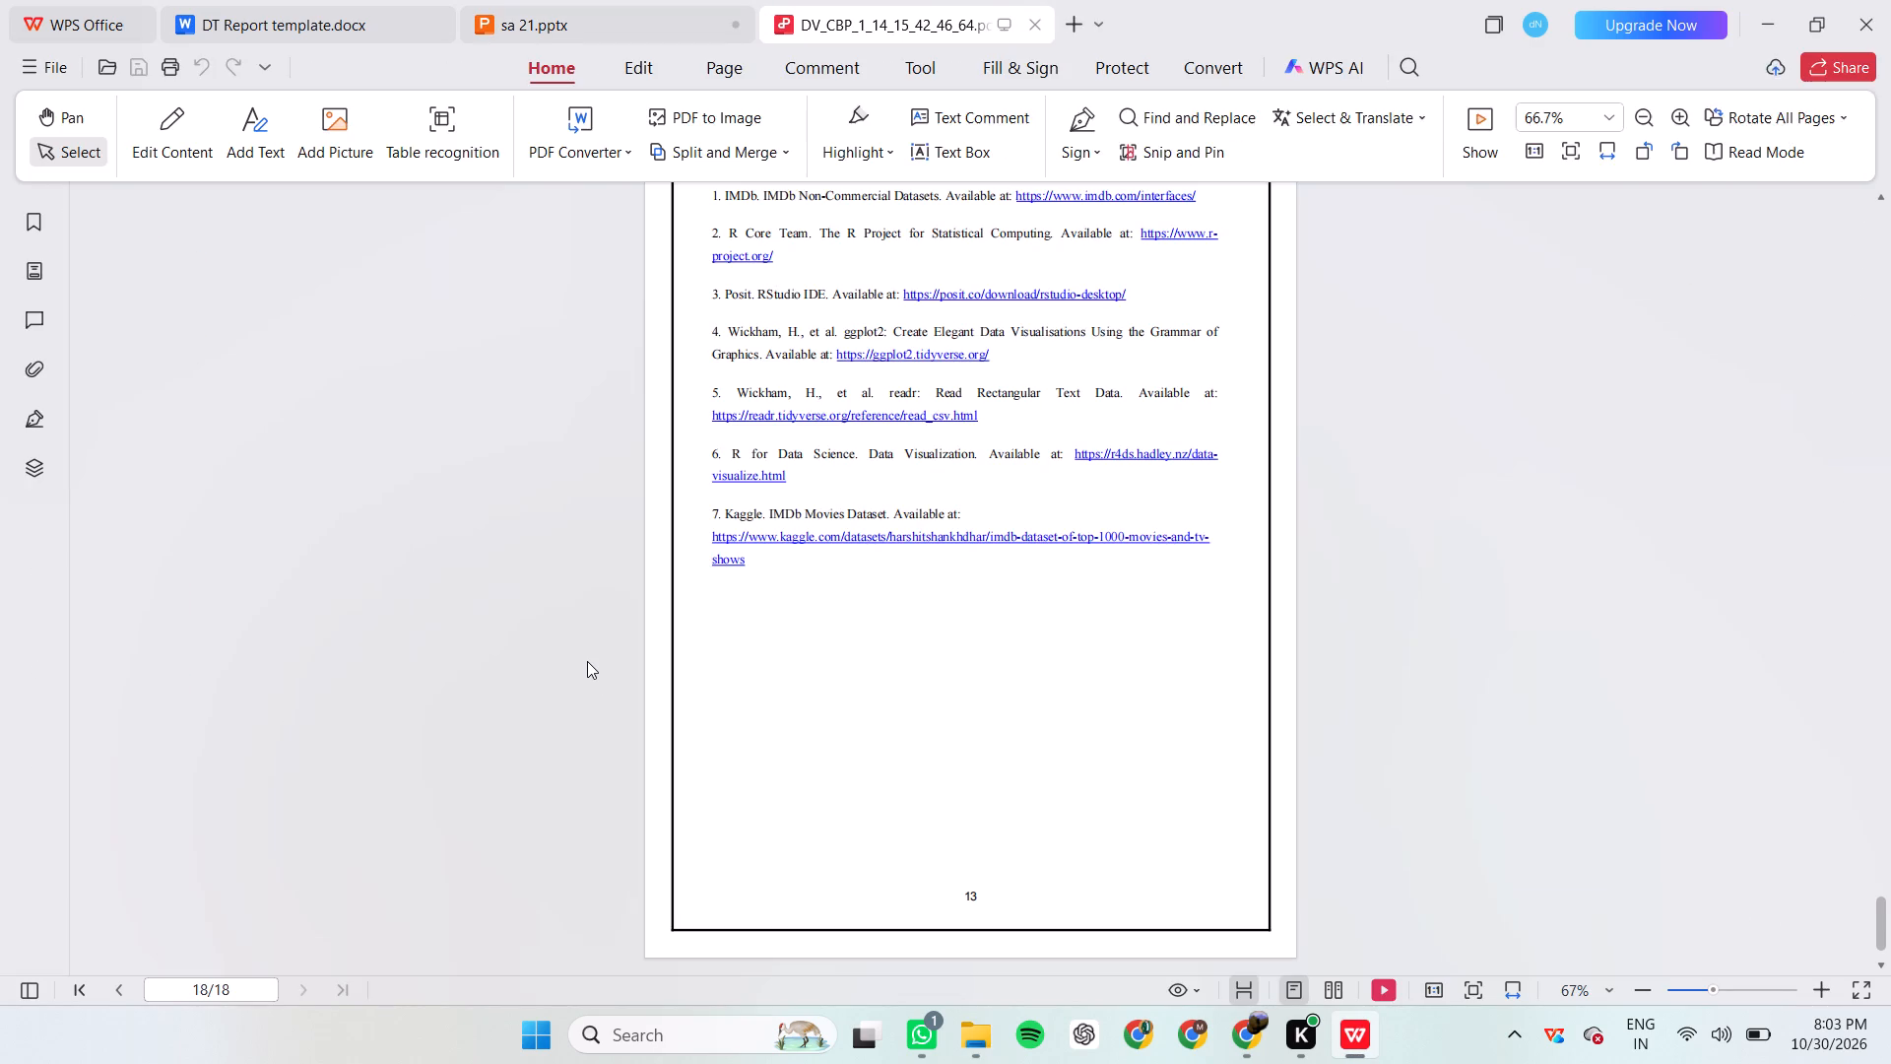
{"action": "left_click_drag", "start_coordinate": [1880, 923], "coordinate": [1864, 75]}
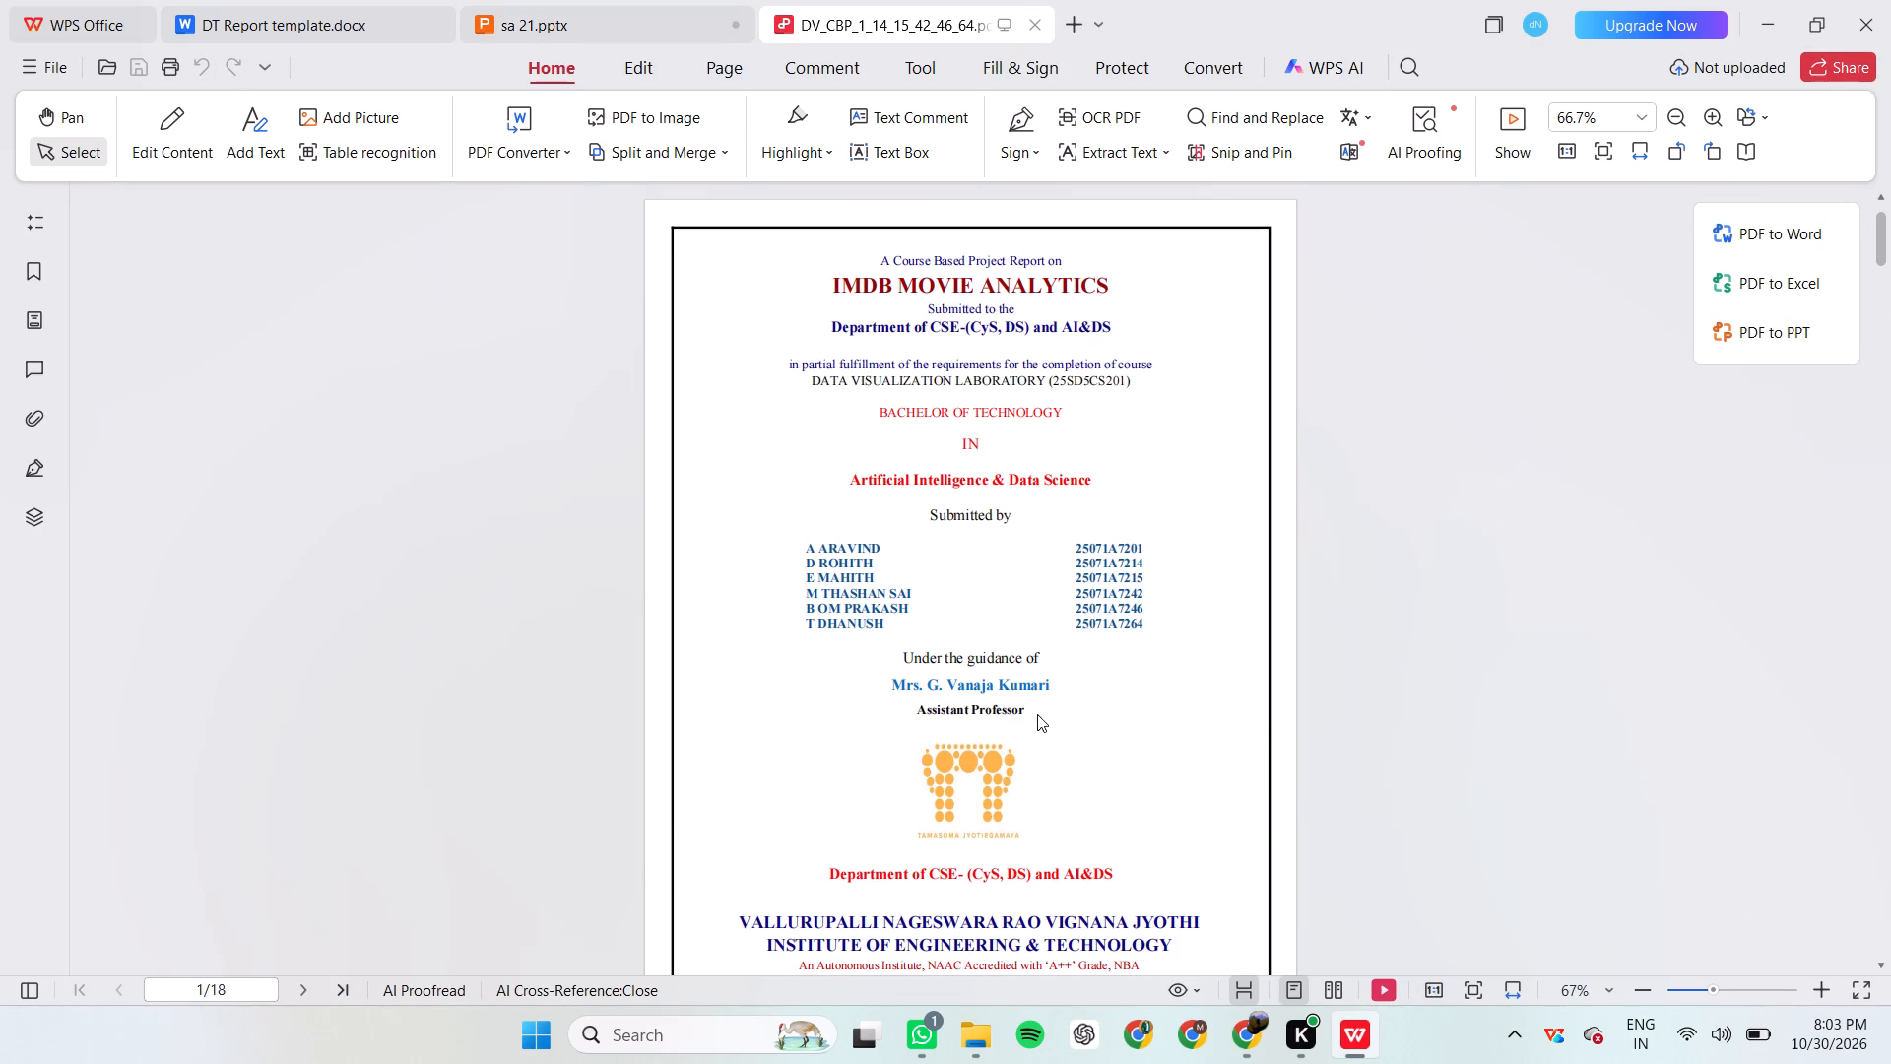
{"action": "left_click_drag", "start_coordinate": [1027, 714], "coordinate": [857, 681]}
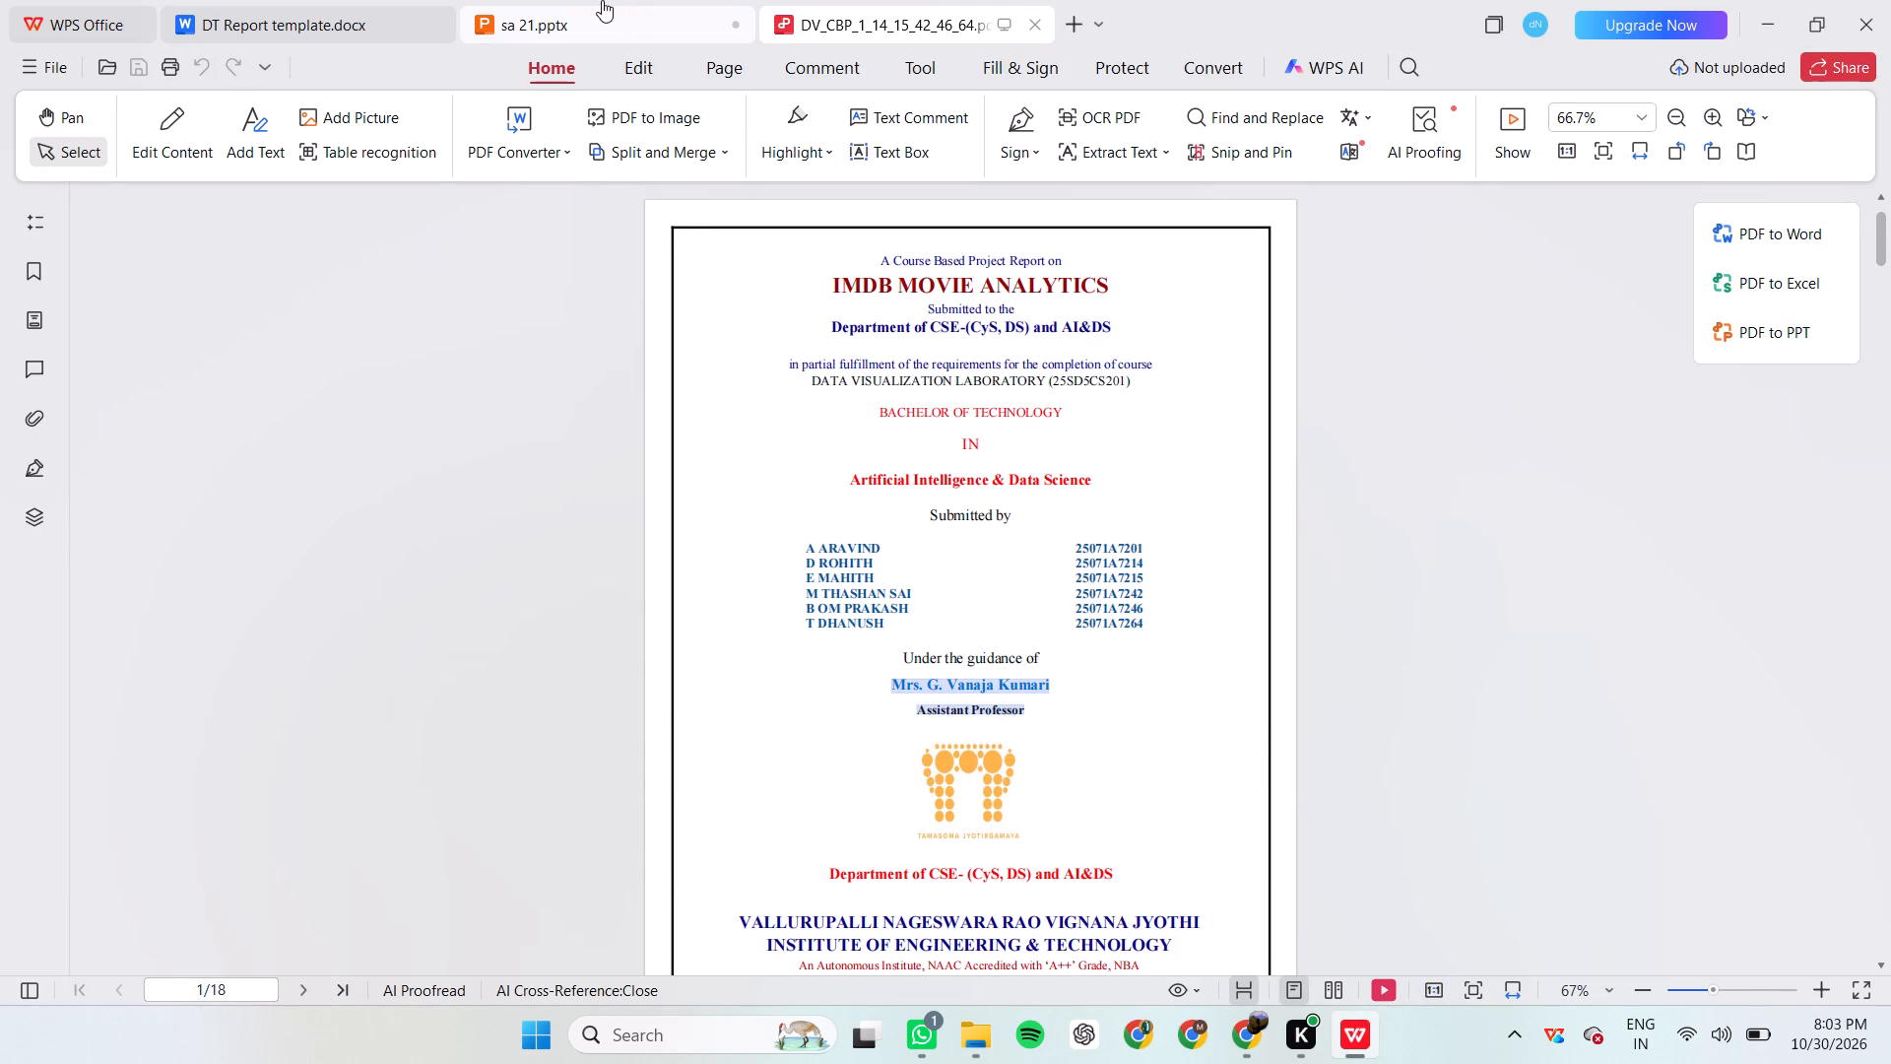
{"action": "scroll", "coordinate": [1362, 745], "scroll_direction": "up", "scroll_amount": 3, "text": "ctrl"}
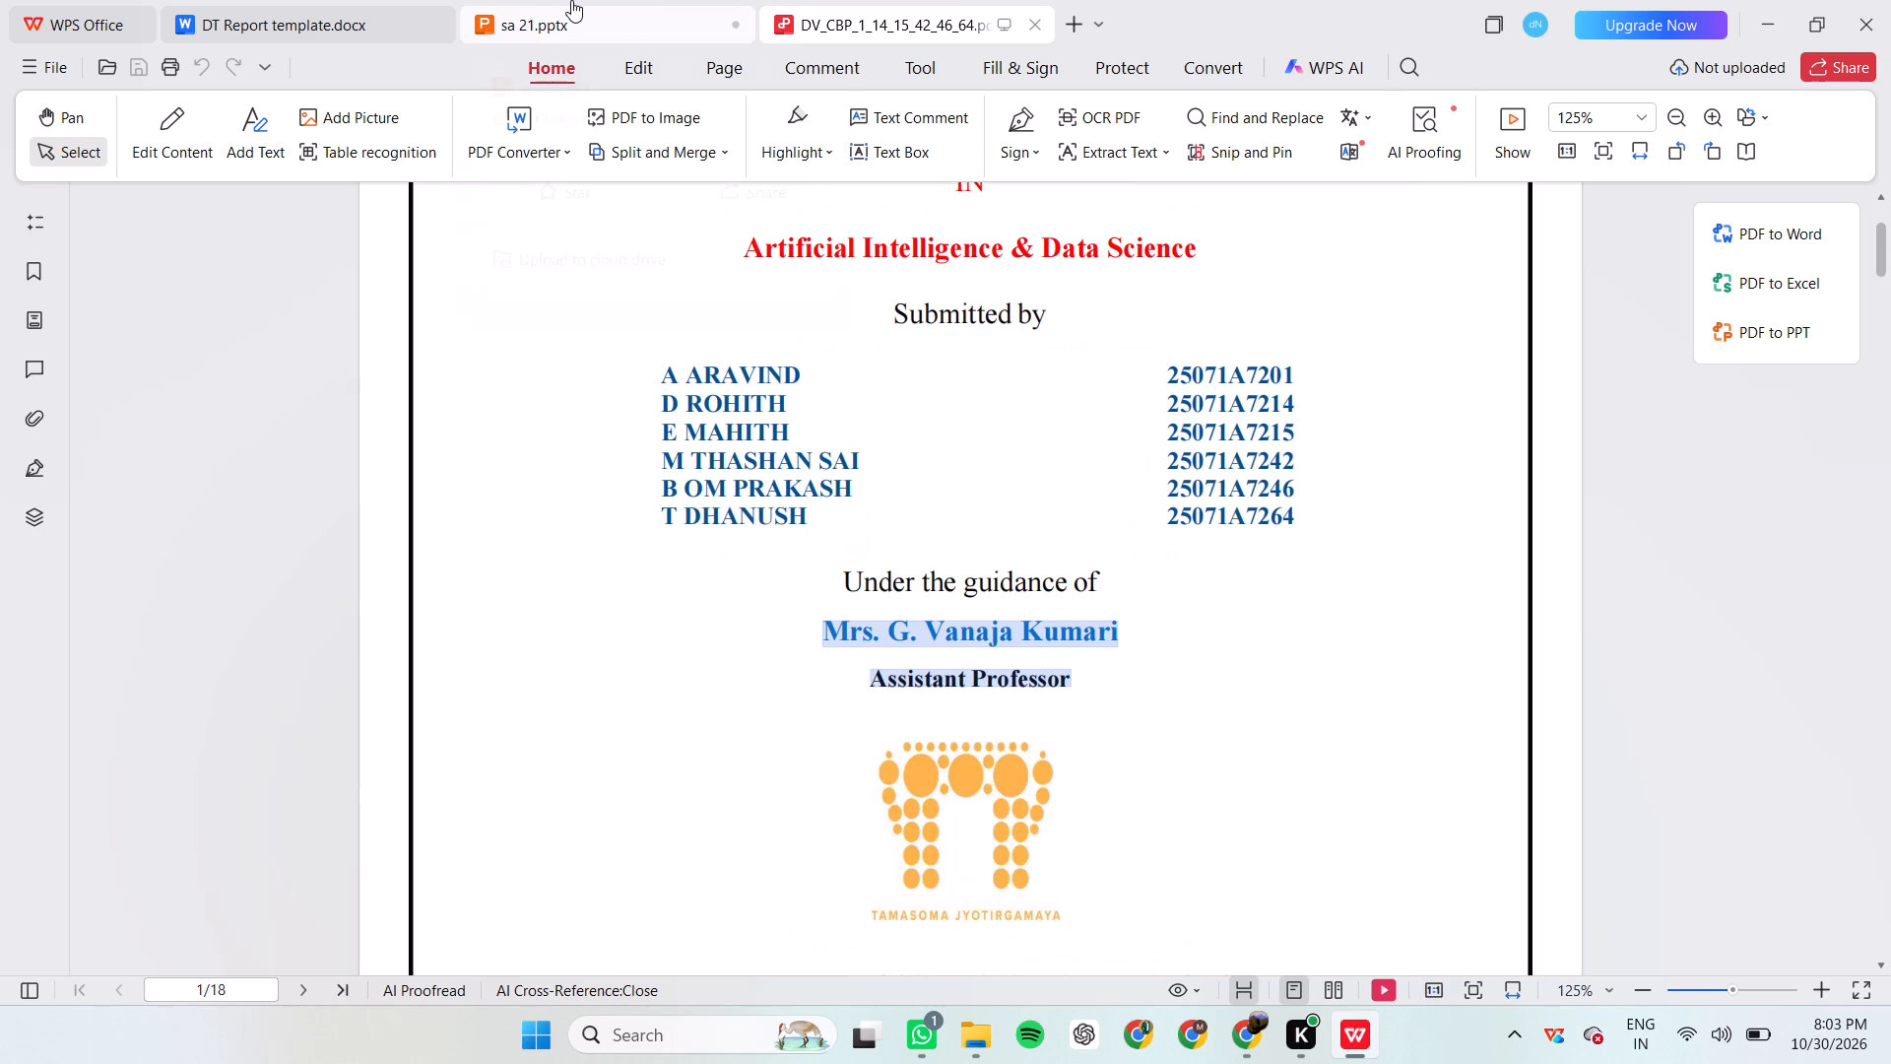
In sa 21.pptx, complete the supervisor's name on the title slide with the title "Mrs.", the initial and the capitalised surname from the PDF.
{"action": "left_click", "coordinate": [571, 0]}
{"action": "left_click", "coordinate": [1328, 596]}
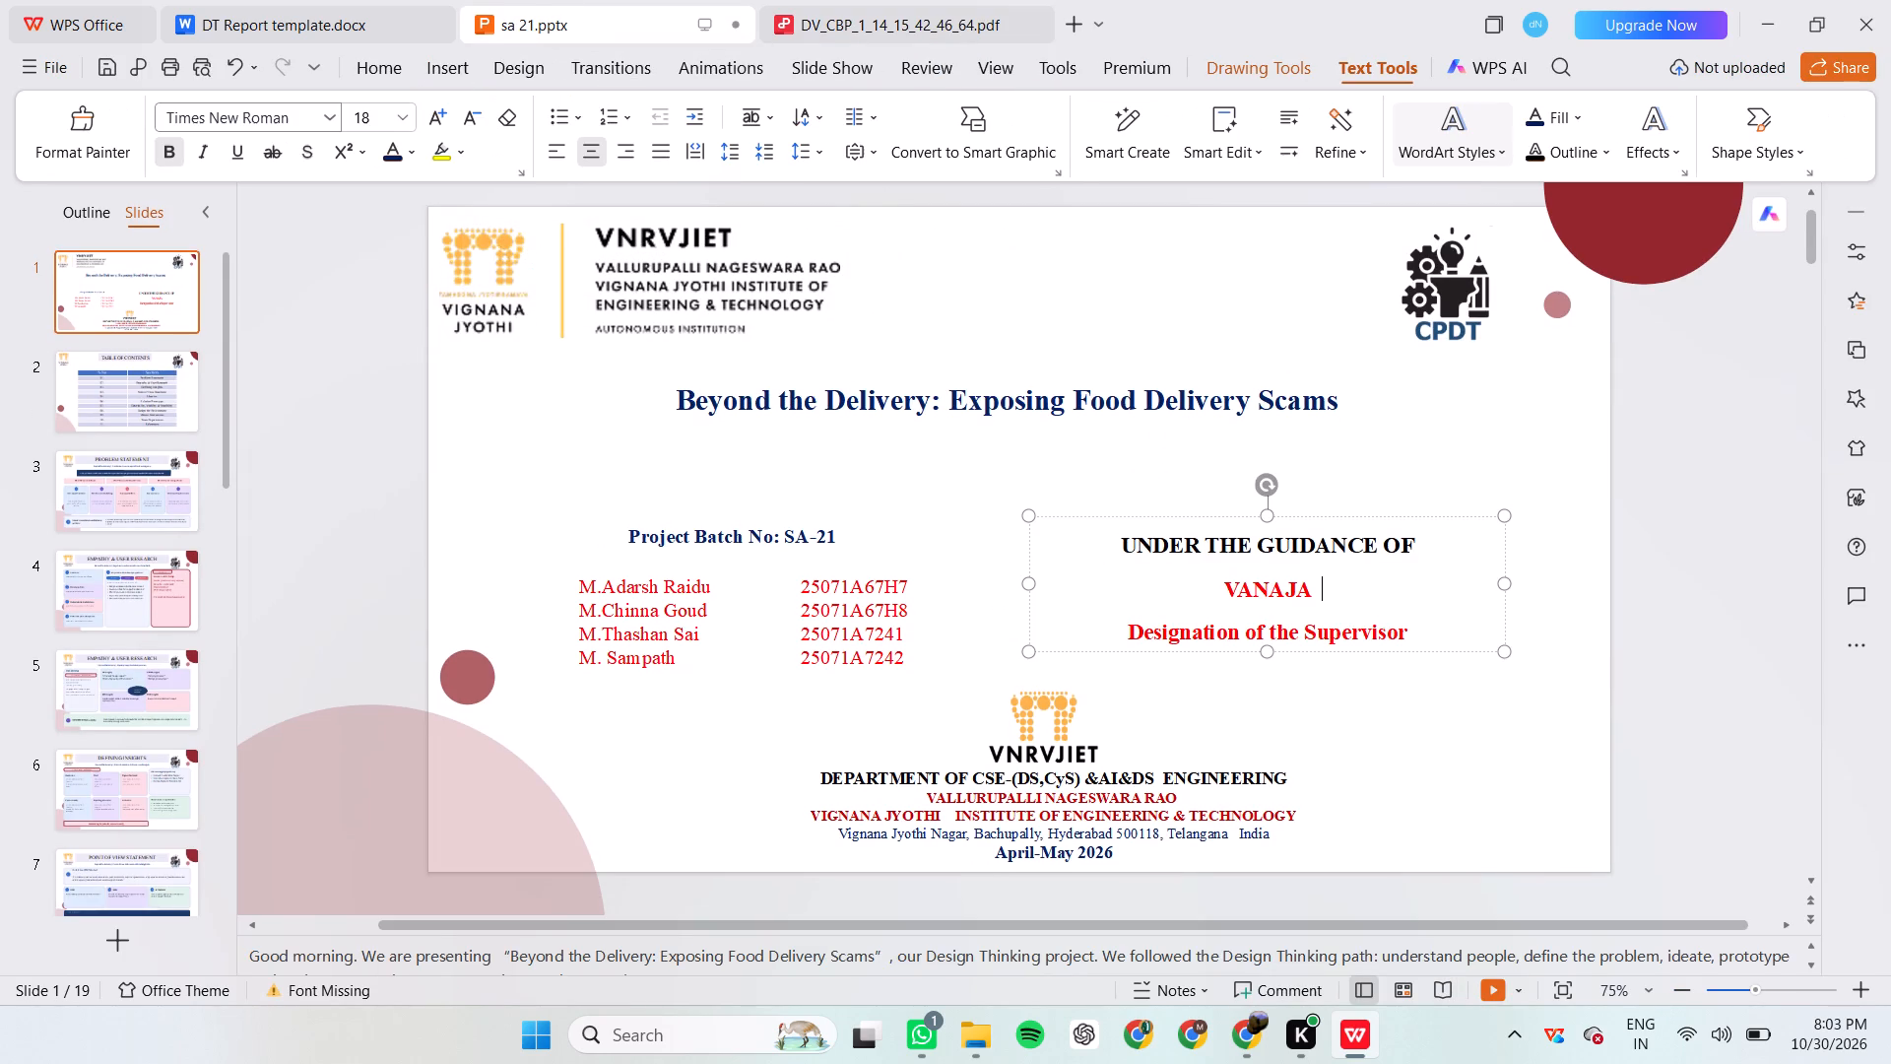
{"action": "key", "text": "Left"}
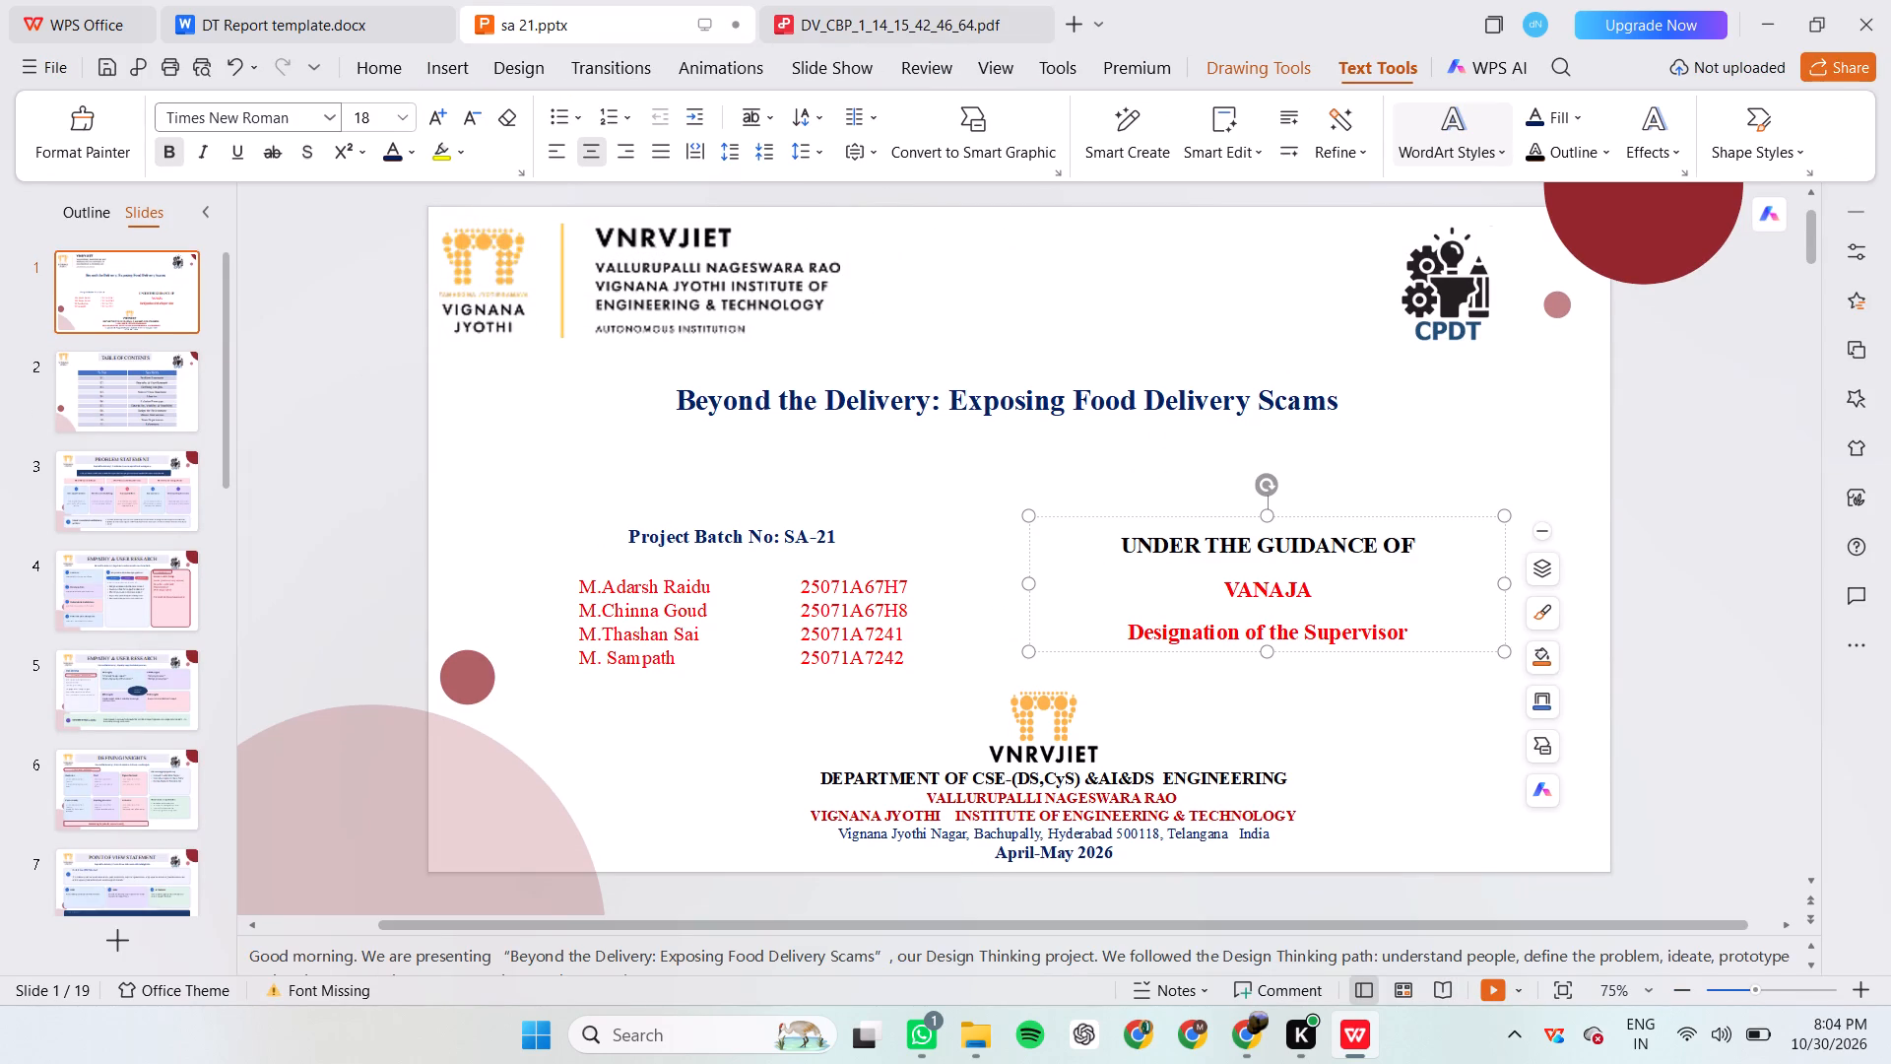
{"action": "key", "text": "ctrl+Left"}
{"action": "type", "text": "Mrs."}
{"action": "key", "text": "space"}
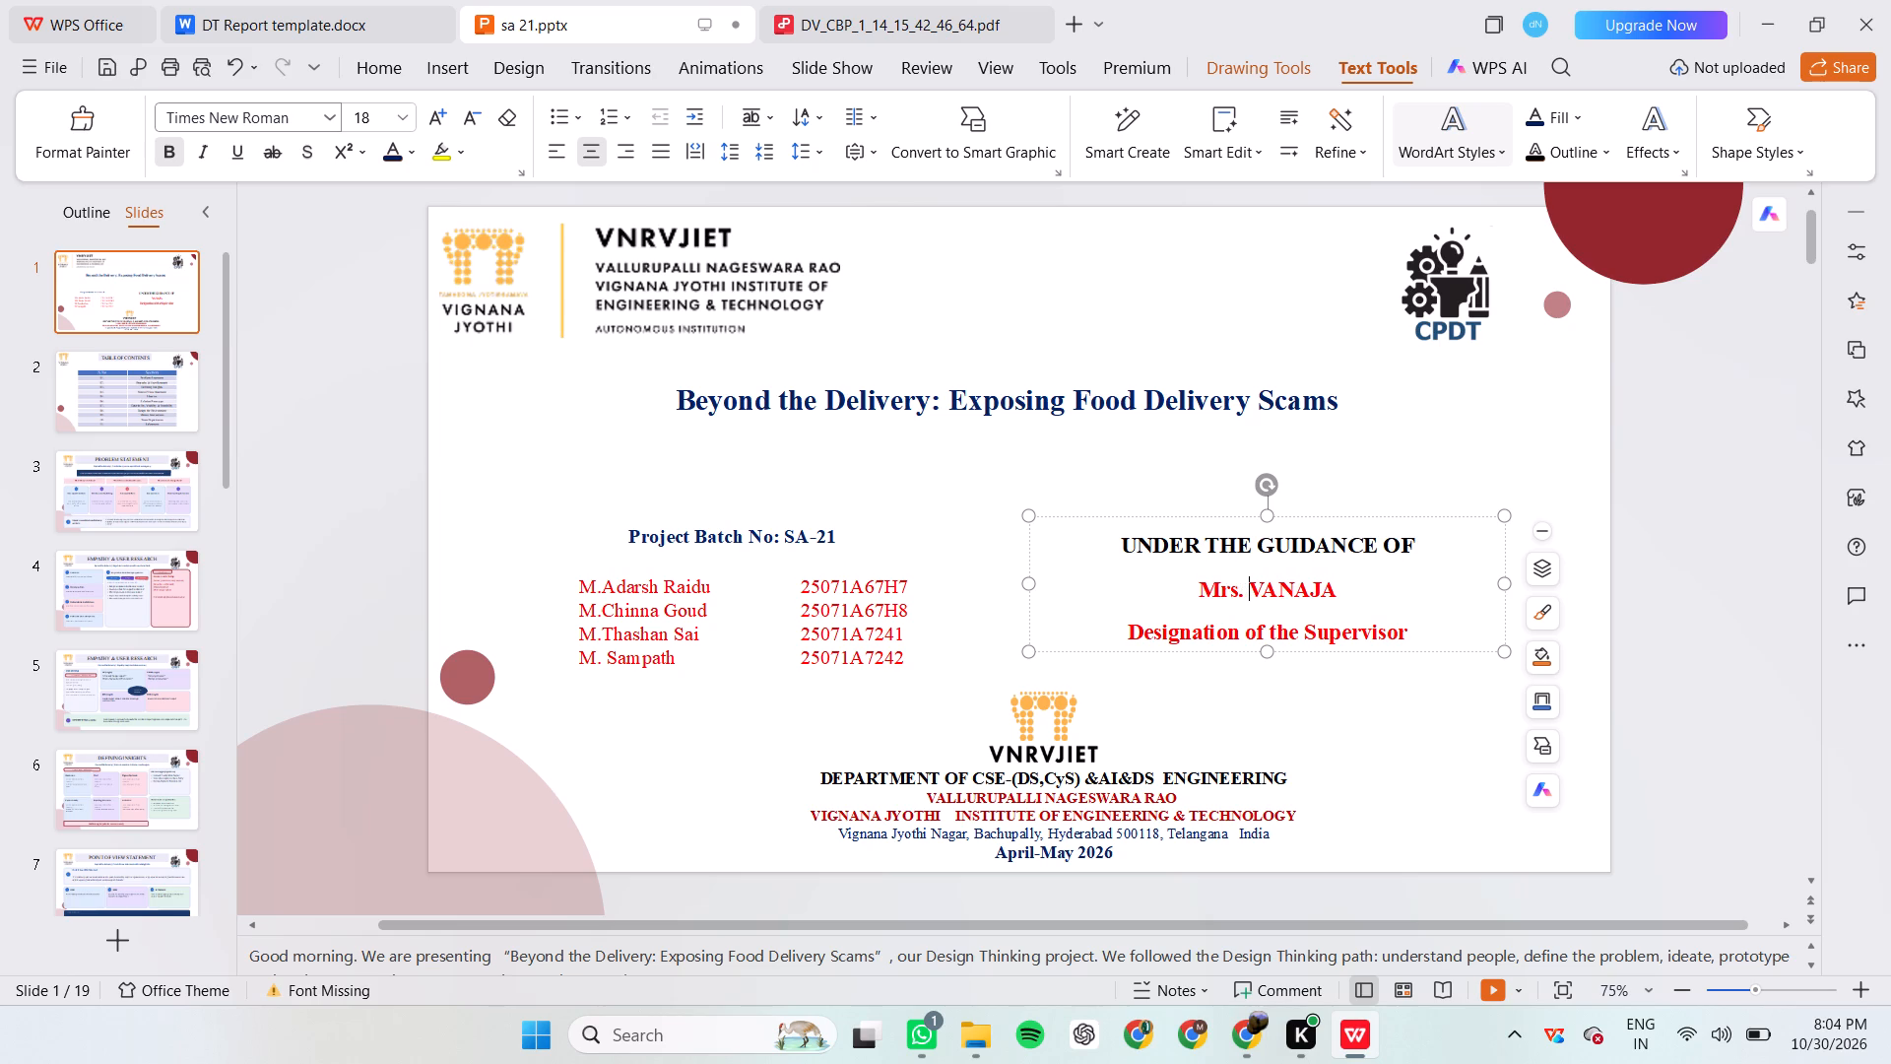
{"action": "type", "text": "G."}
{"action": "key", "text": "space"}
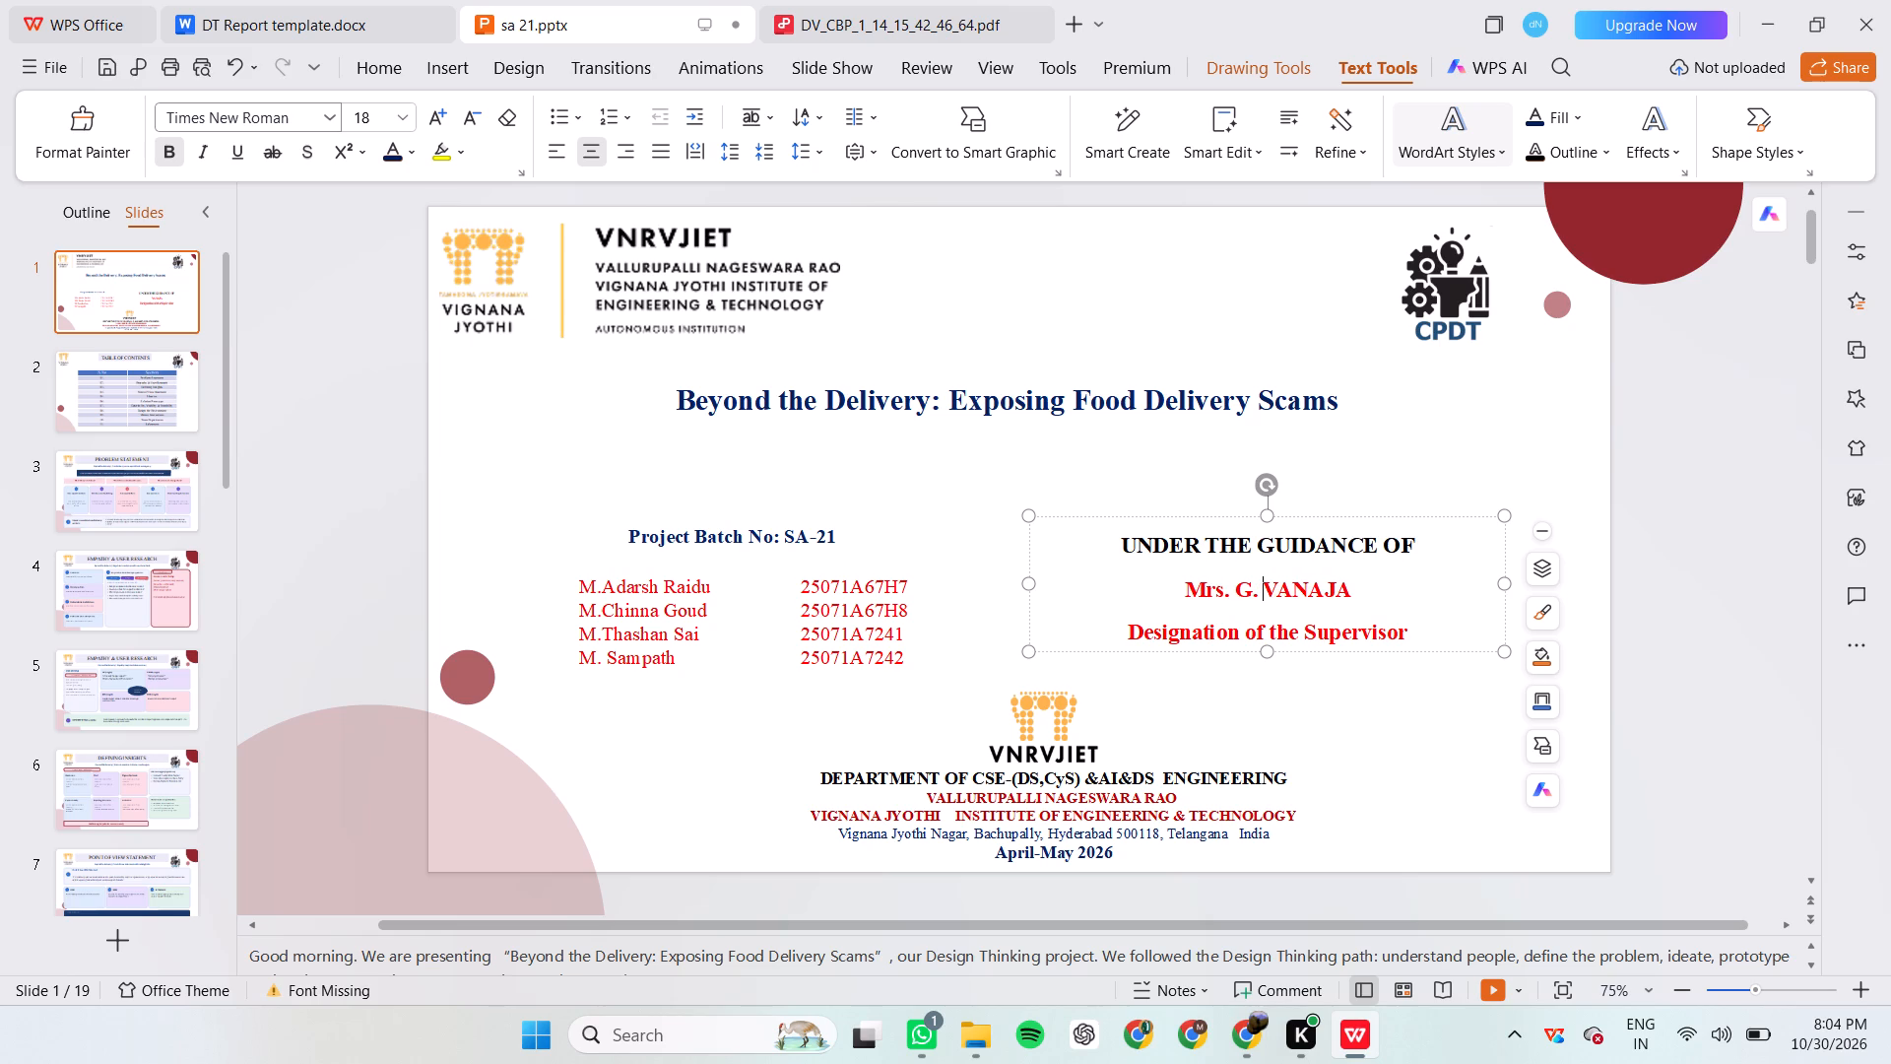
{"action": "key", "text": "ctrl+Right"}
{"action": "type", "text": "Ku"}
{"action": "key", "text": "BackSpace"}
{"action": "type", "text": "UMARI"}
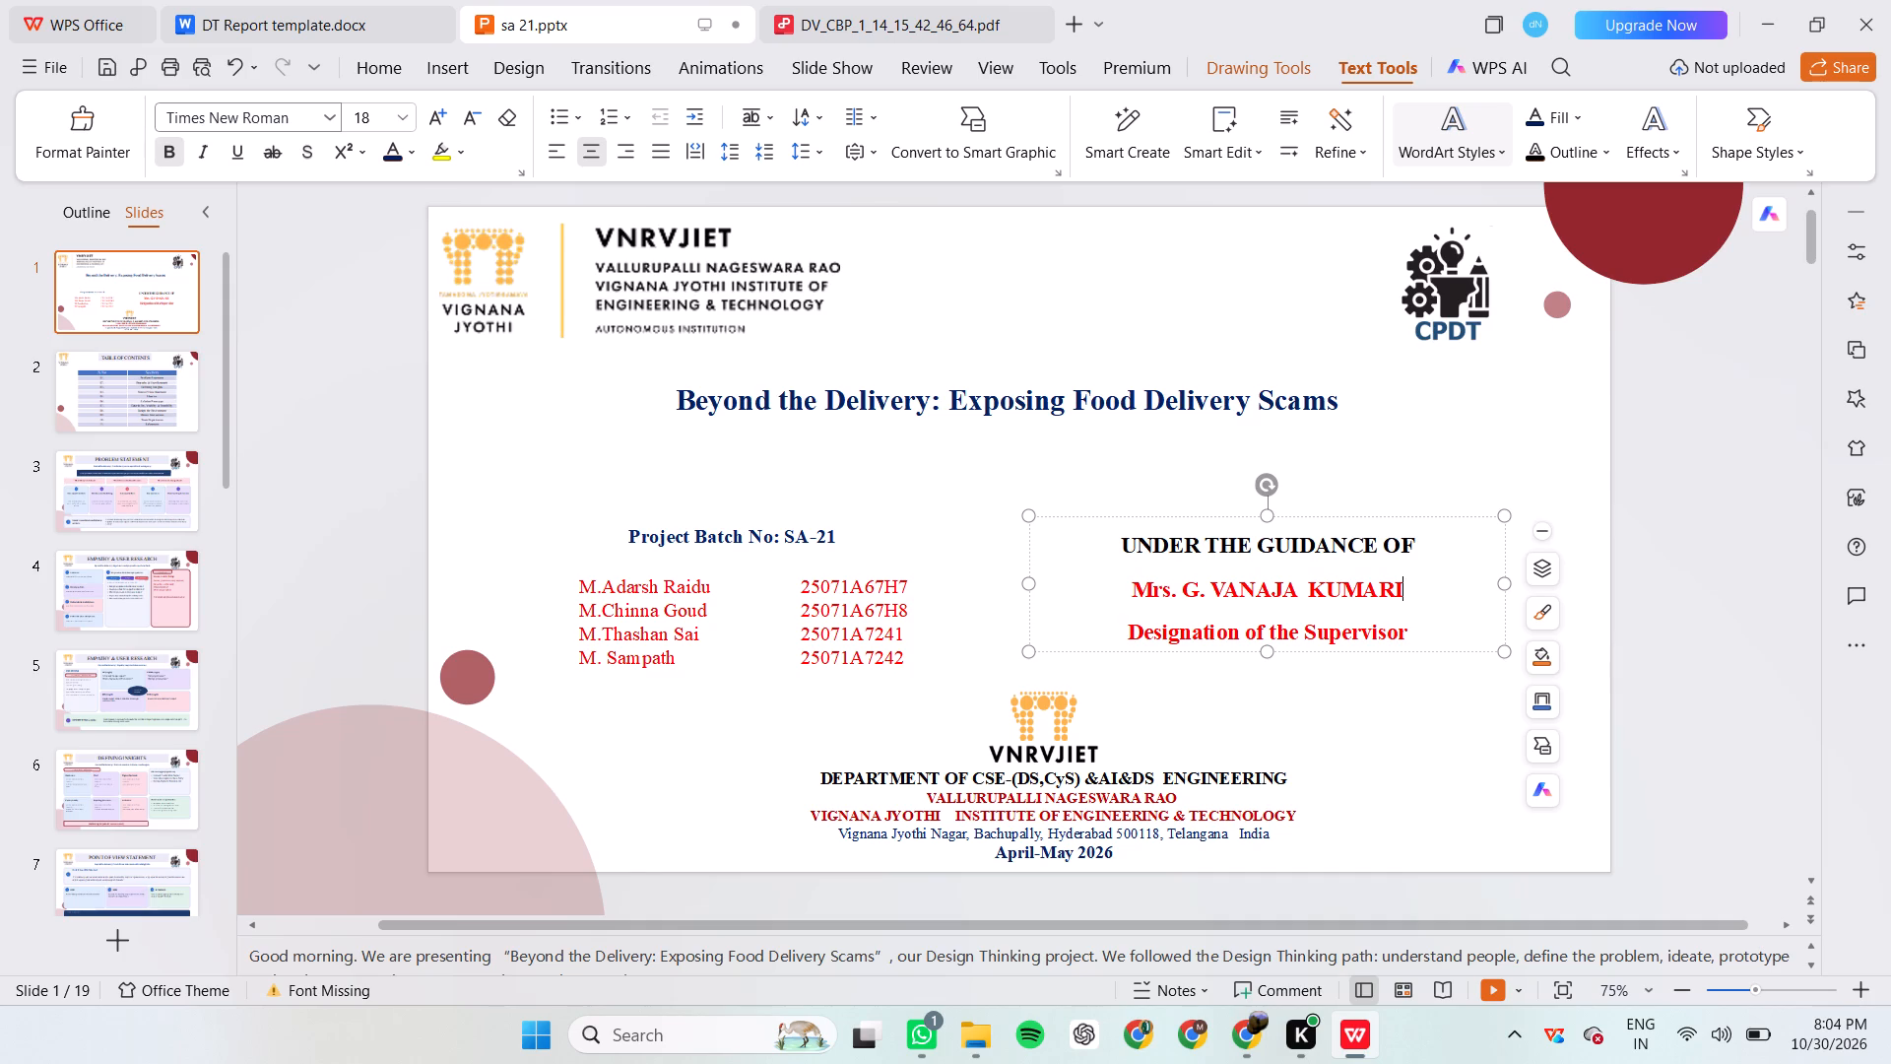
Check the supervisor's designation on the DV_CBP PDF's cover page and return to the title slide of sa 21.pptx.
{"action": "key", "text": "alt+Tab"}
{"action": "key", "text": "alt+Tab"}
{"action": "left_click", "coordinate": [1411, 633]}
{"action": "left_click", "coordinate": [852, 0]}
{"action": "key", "text": "alt+Tab"}
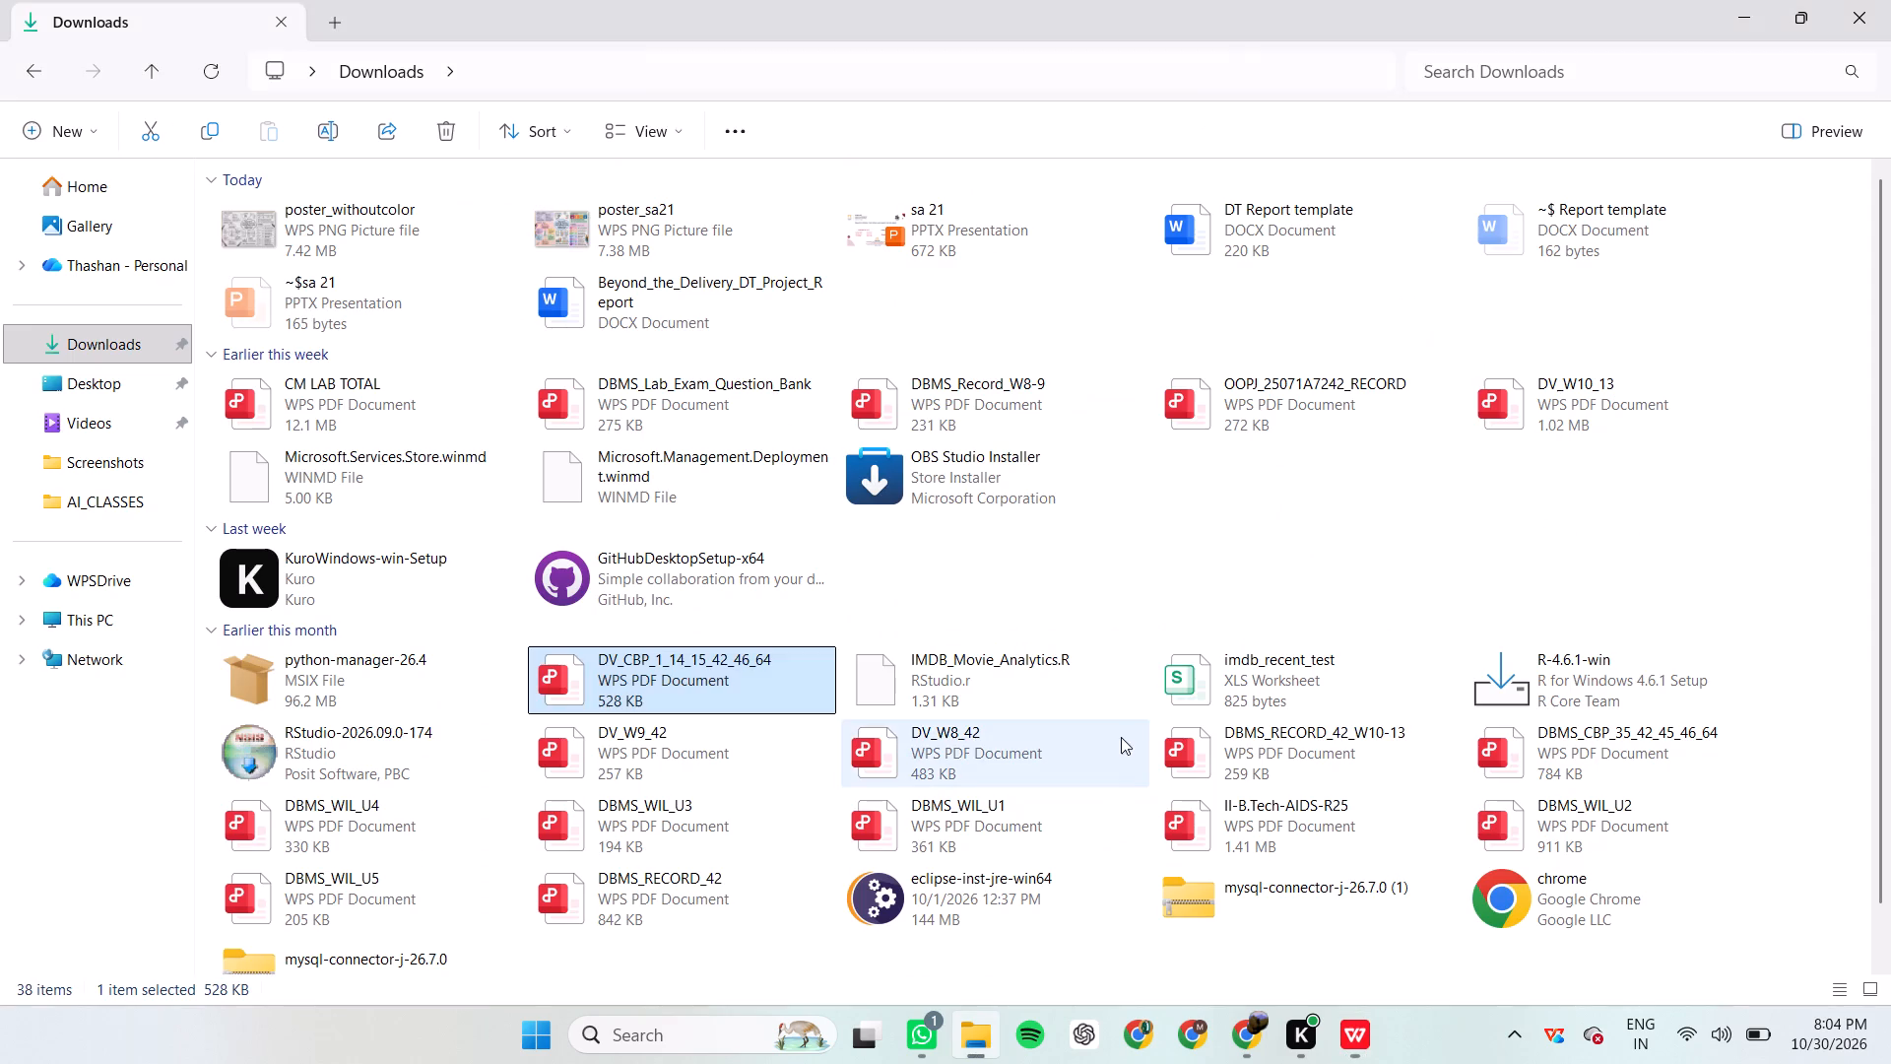
{"action": "key", "text": "alt+Tab"}
{"action": "left_click", "coordinate": [572, 0]}
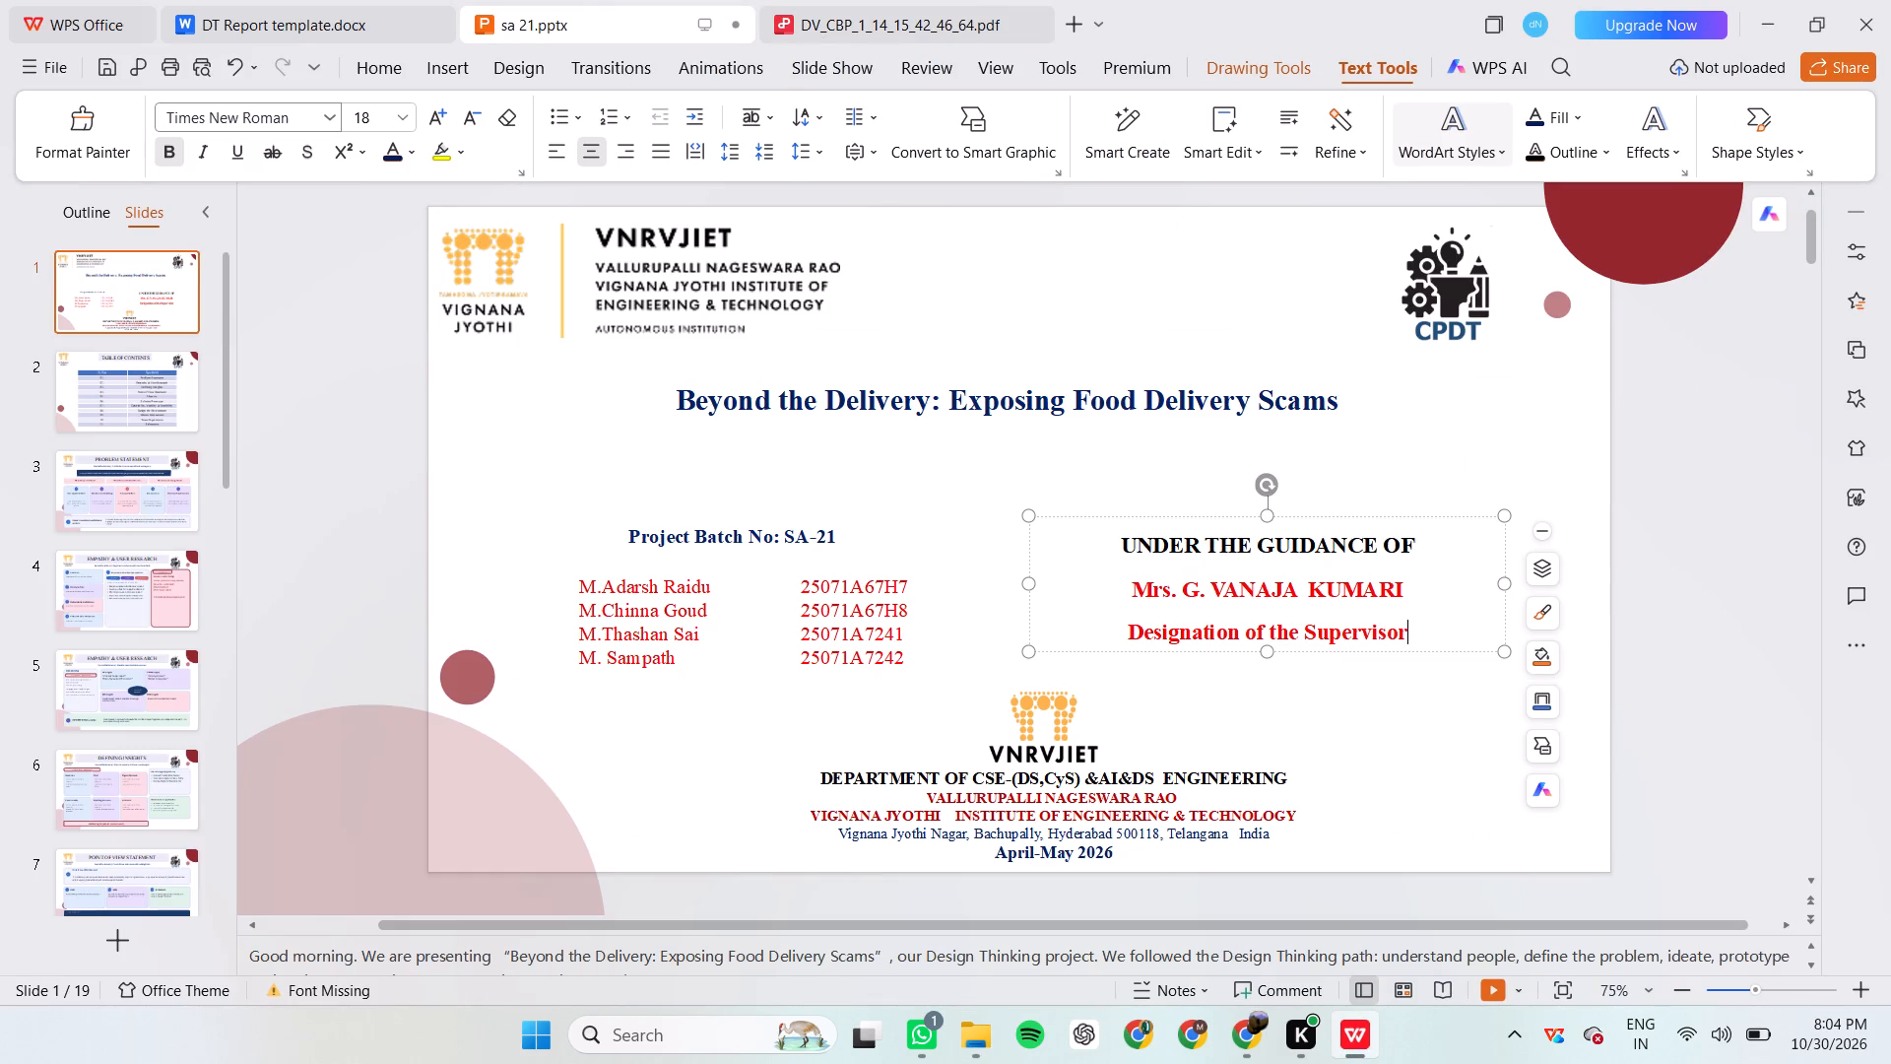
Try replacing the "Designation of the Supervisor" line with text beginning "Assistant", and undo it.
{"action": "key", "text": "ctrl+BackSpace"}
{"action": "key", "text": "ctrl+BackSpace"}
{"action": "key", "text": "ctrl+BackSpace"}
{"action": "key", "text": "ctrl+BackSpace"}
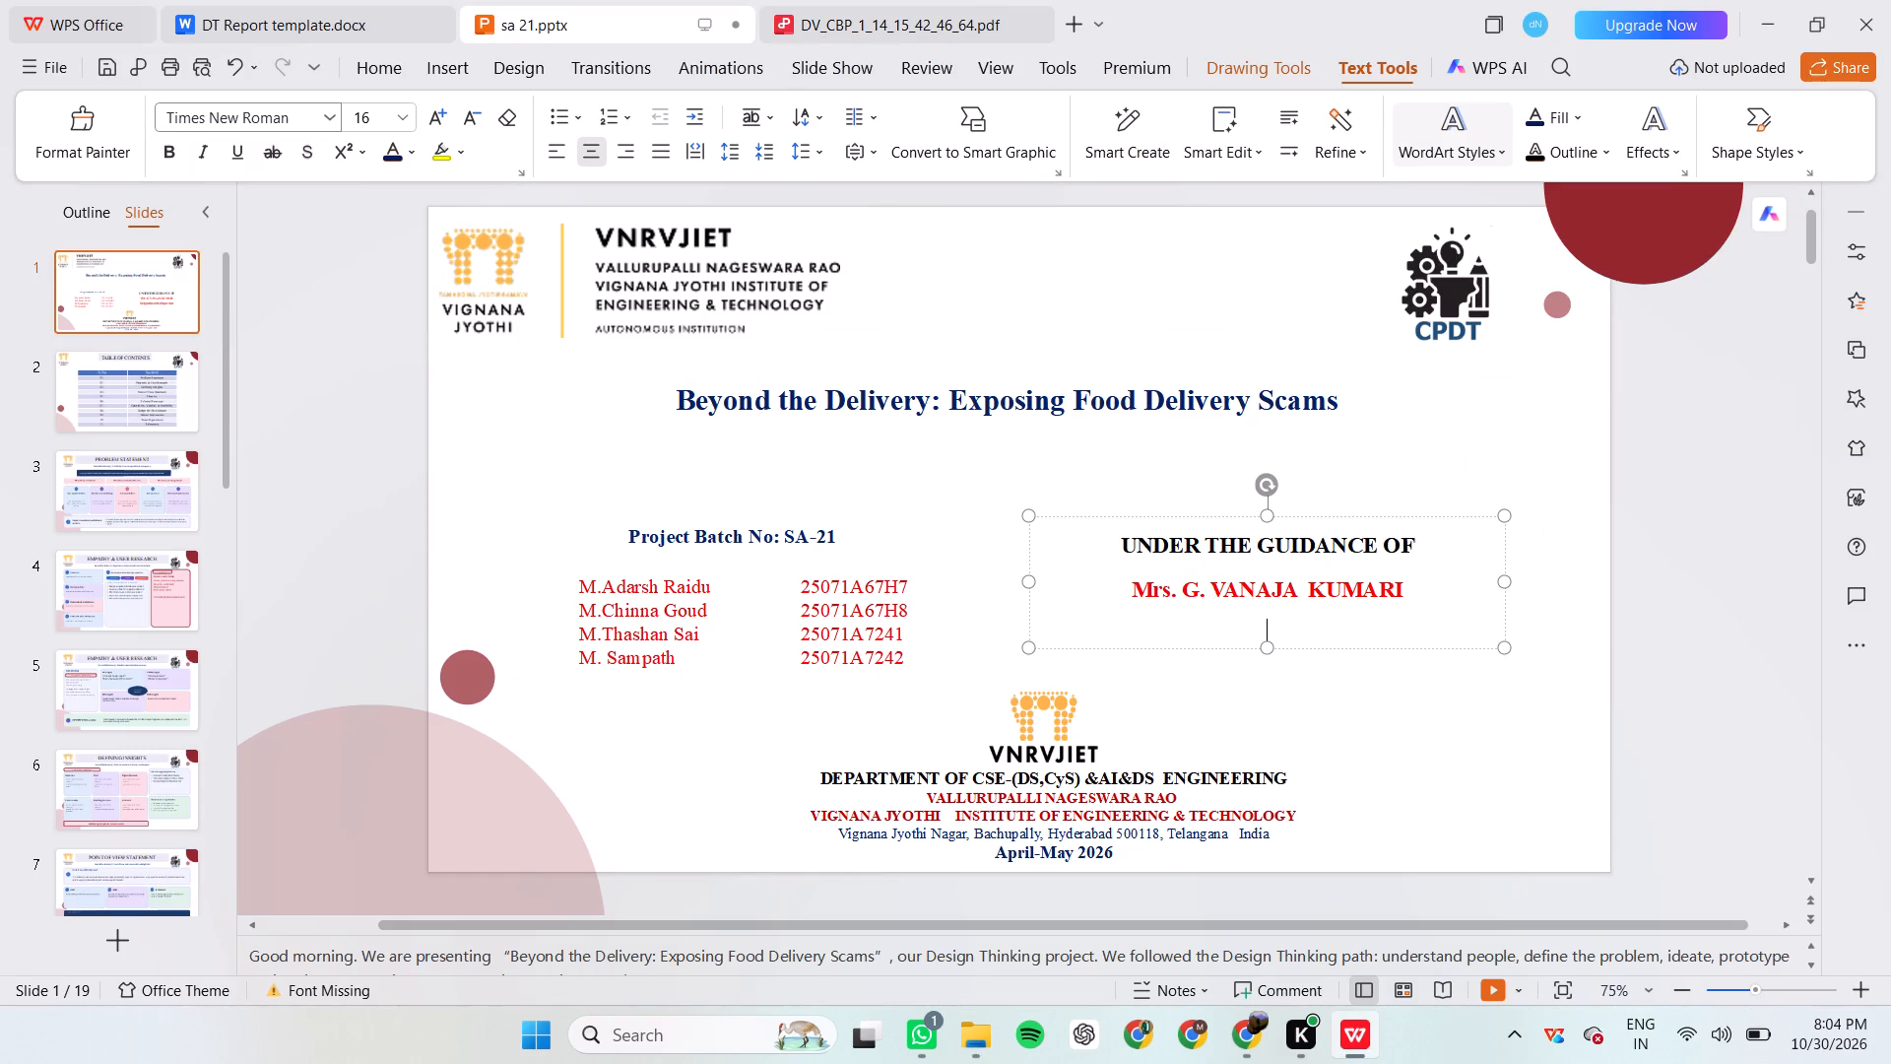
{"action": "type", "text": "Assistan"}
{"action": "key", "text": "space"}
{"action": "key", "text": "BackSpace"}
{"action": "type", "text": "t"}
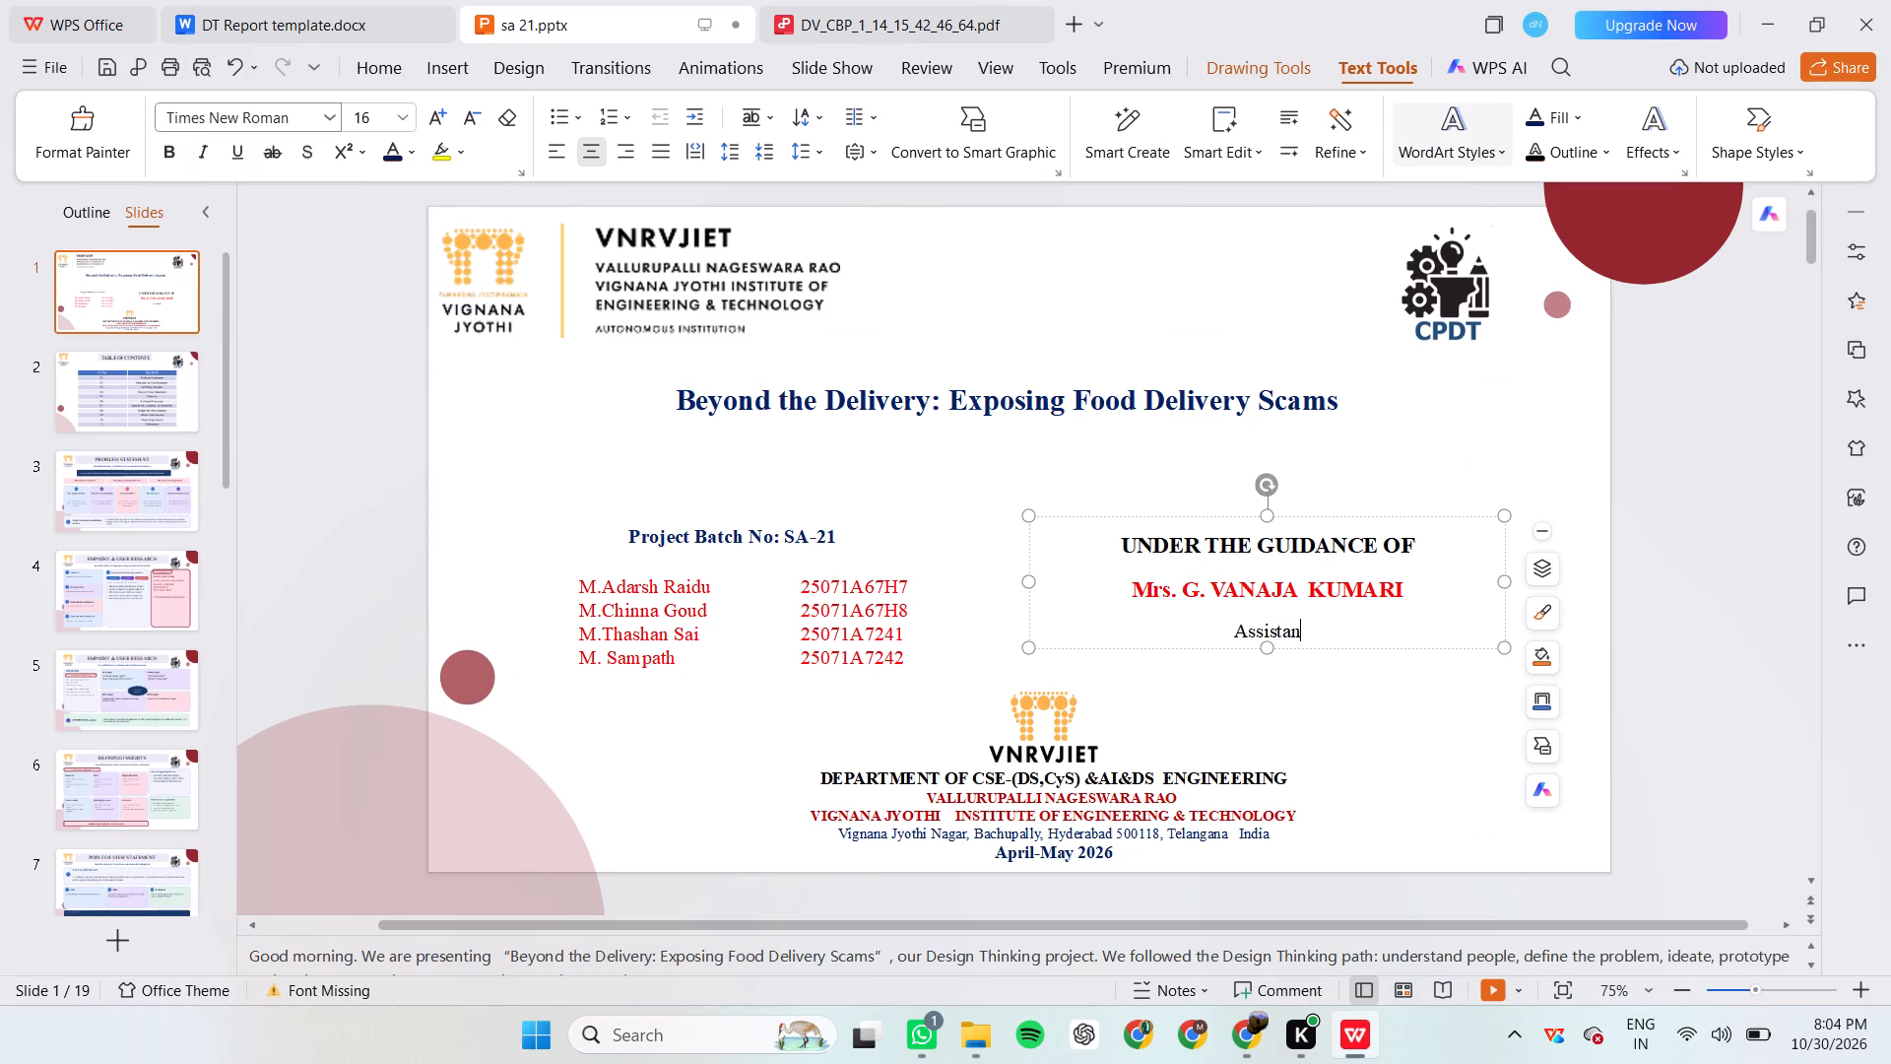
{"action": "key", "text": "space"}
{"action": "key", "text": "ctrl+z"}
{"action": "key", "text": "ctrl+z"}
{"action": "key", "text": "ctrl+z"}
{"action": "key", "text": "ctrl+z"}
Replace the "Designation of the Supervisor" placeholder with "Assistant Proffesor", keeping the line's bold red formatting.
{"action": "key", "text": "ctrl+BackSpace"}
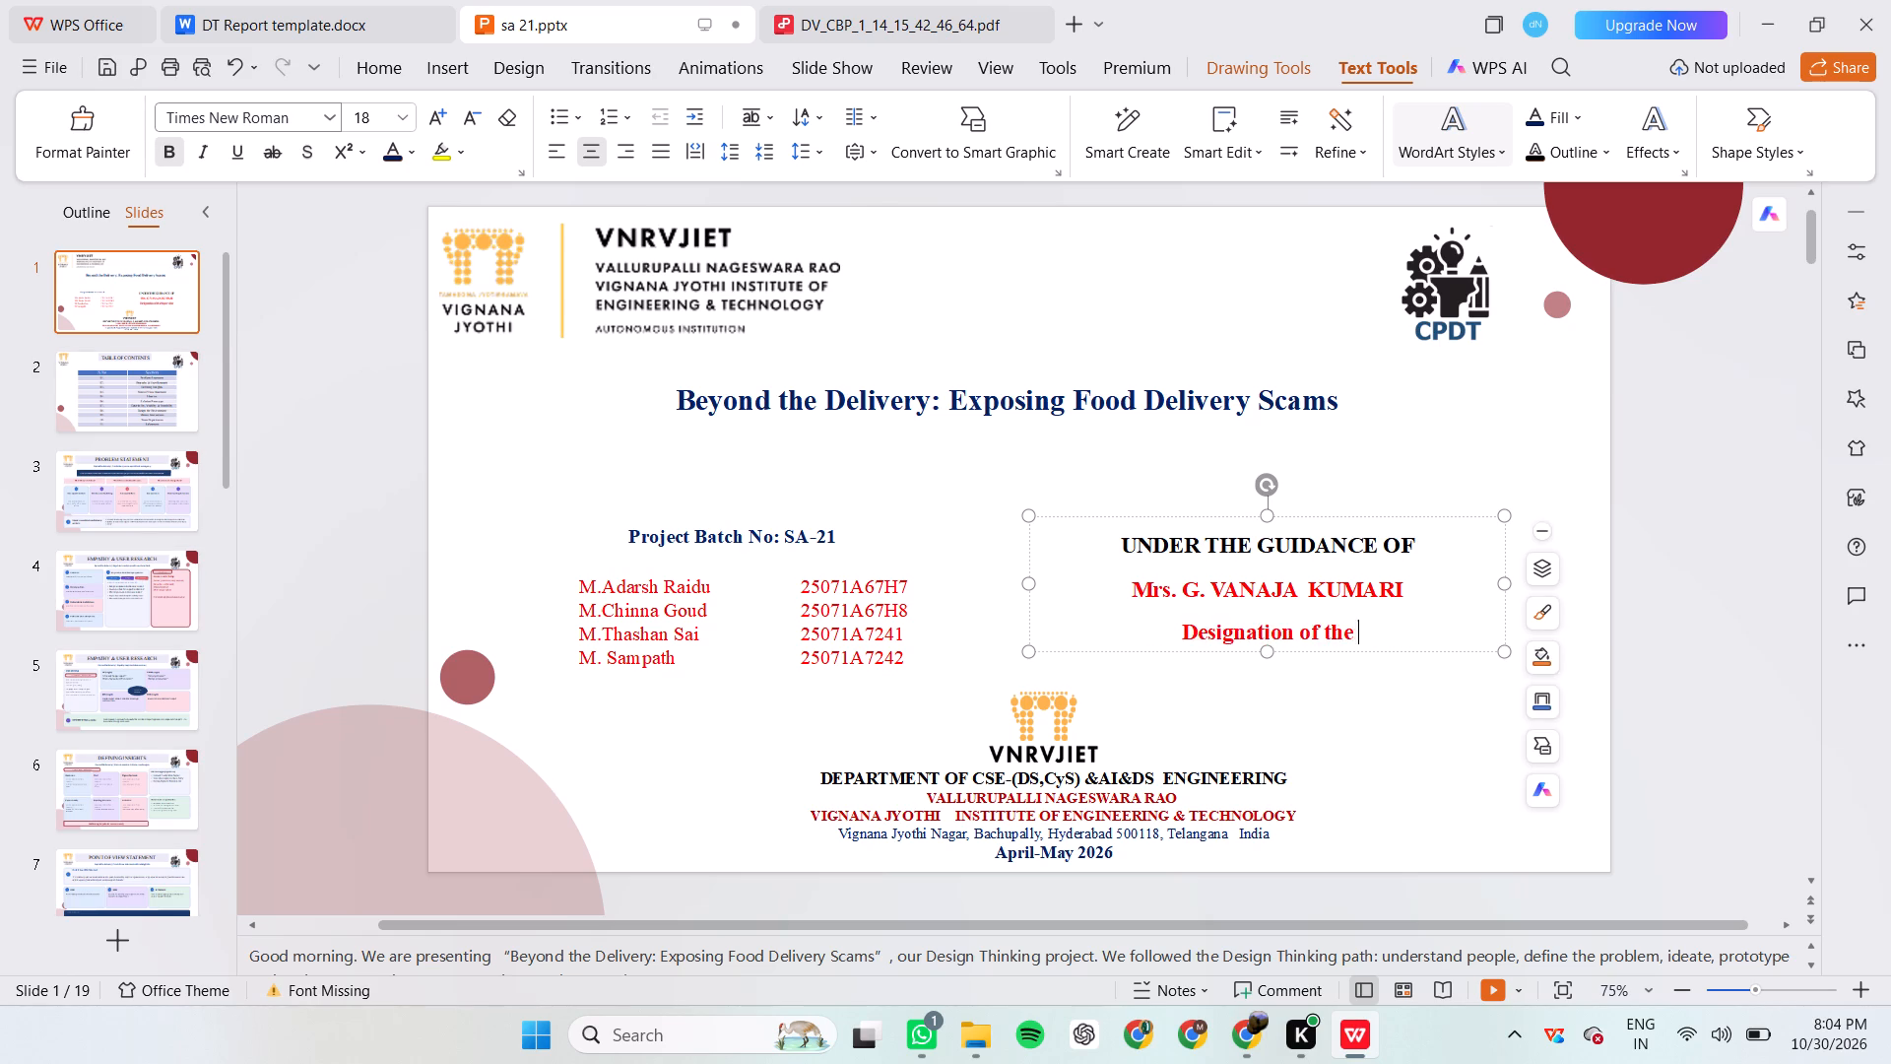
{"action": "key", "text": "ctrl+BackSpace"}
{"action": "key", "text": "ctrl+BackSpace"}
{"action": "key", "text": "BackSpace"}
{"action": "key", "text": "BackSpace"}
{"action": "key", "text": "BackSpace"}
{"action": "key", "text": "BackSpace"}
{"action": "key", "text": "BackSpace"}
{"action": "key", "text": "BackSpace"}
{"action": "key", "text": "BackSpace"}
{"action": "key", "text": "BackSpace"}
{"action": "key", "text": "BackSpace"}
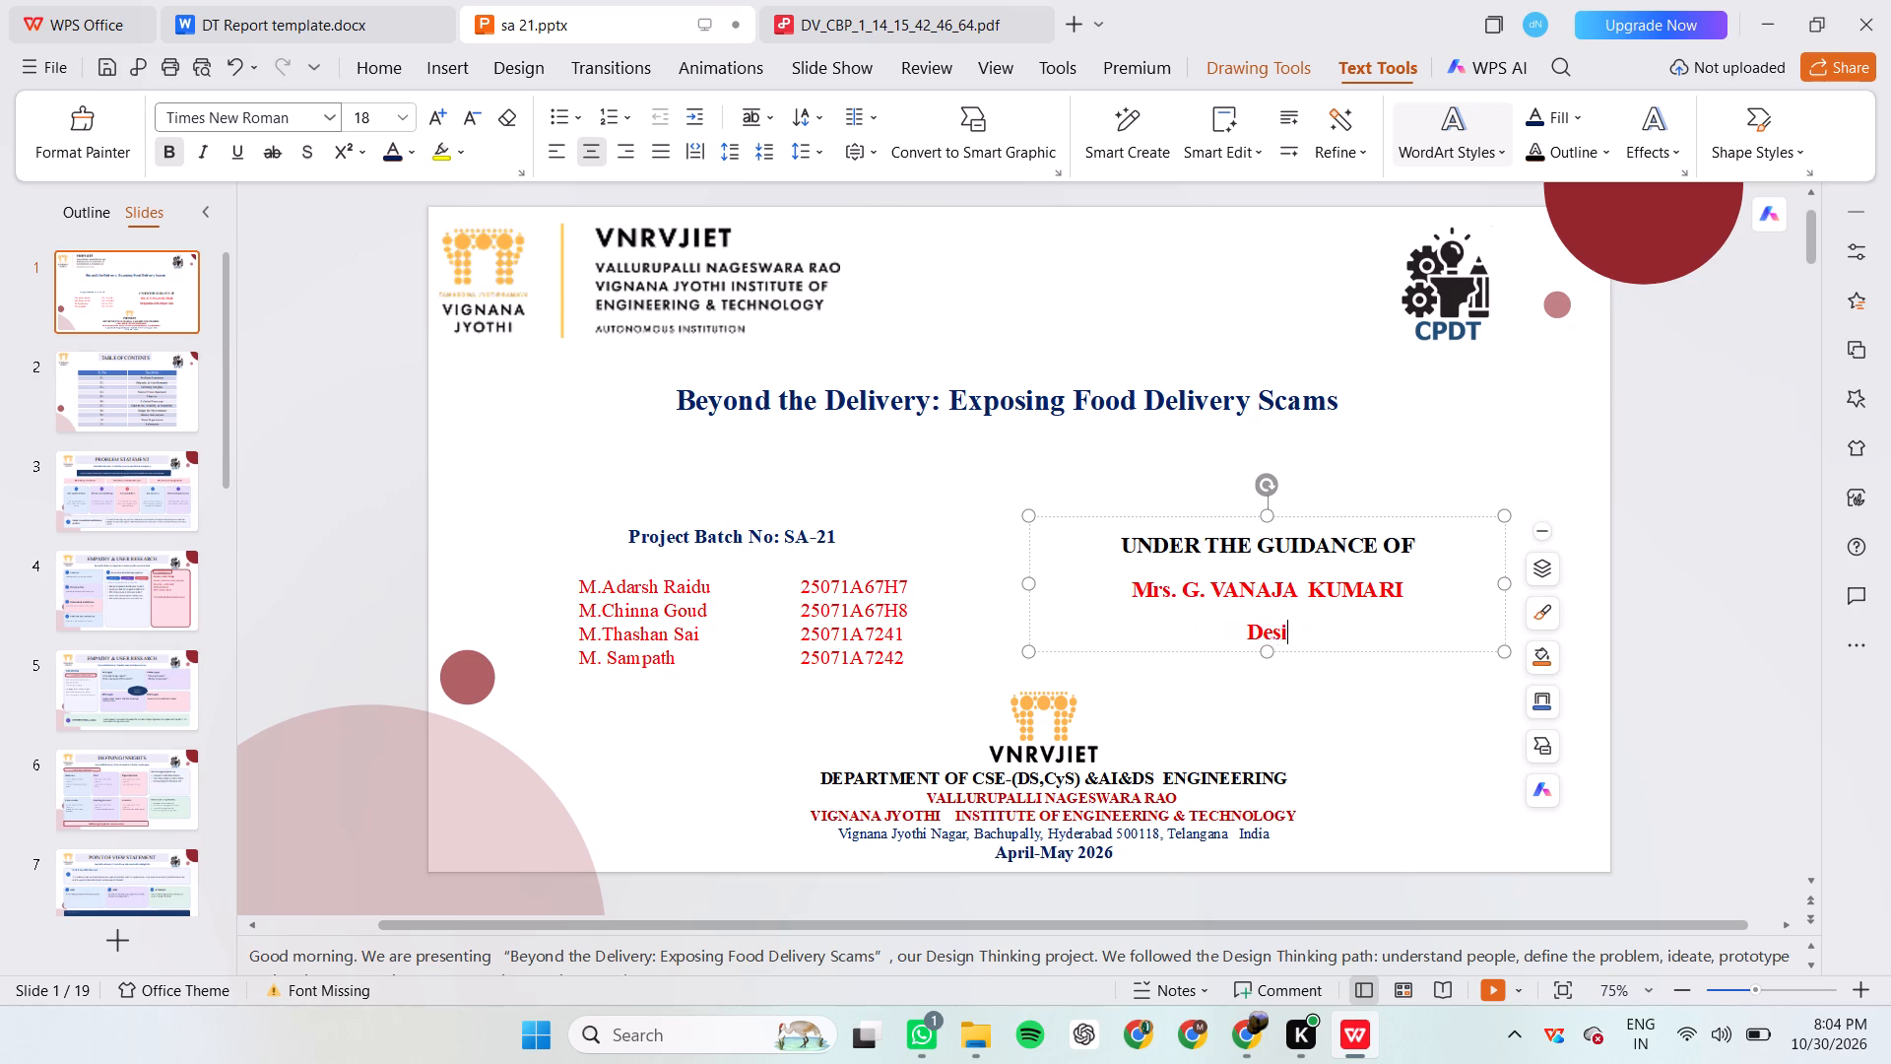
{"action": "key", "text": "BackSpace"}
{"action": "key", "text": "BackSpace"}
{"action": "type", "text": "Assistantn"}
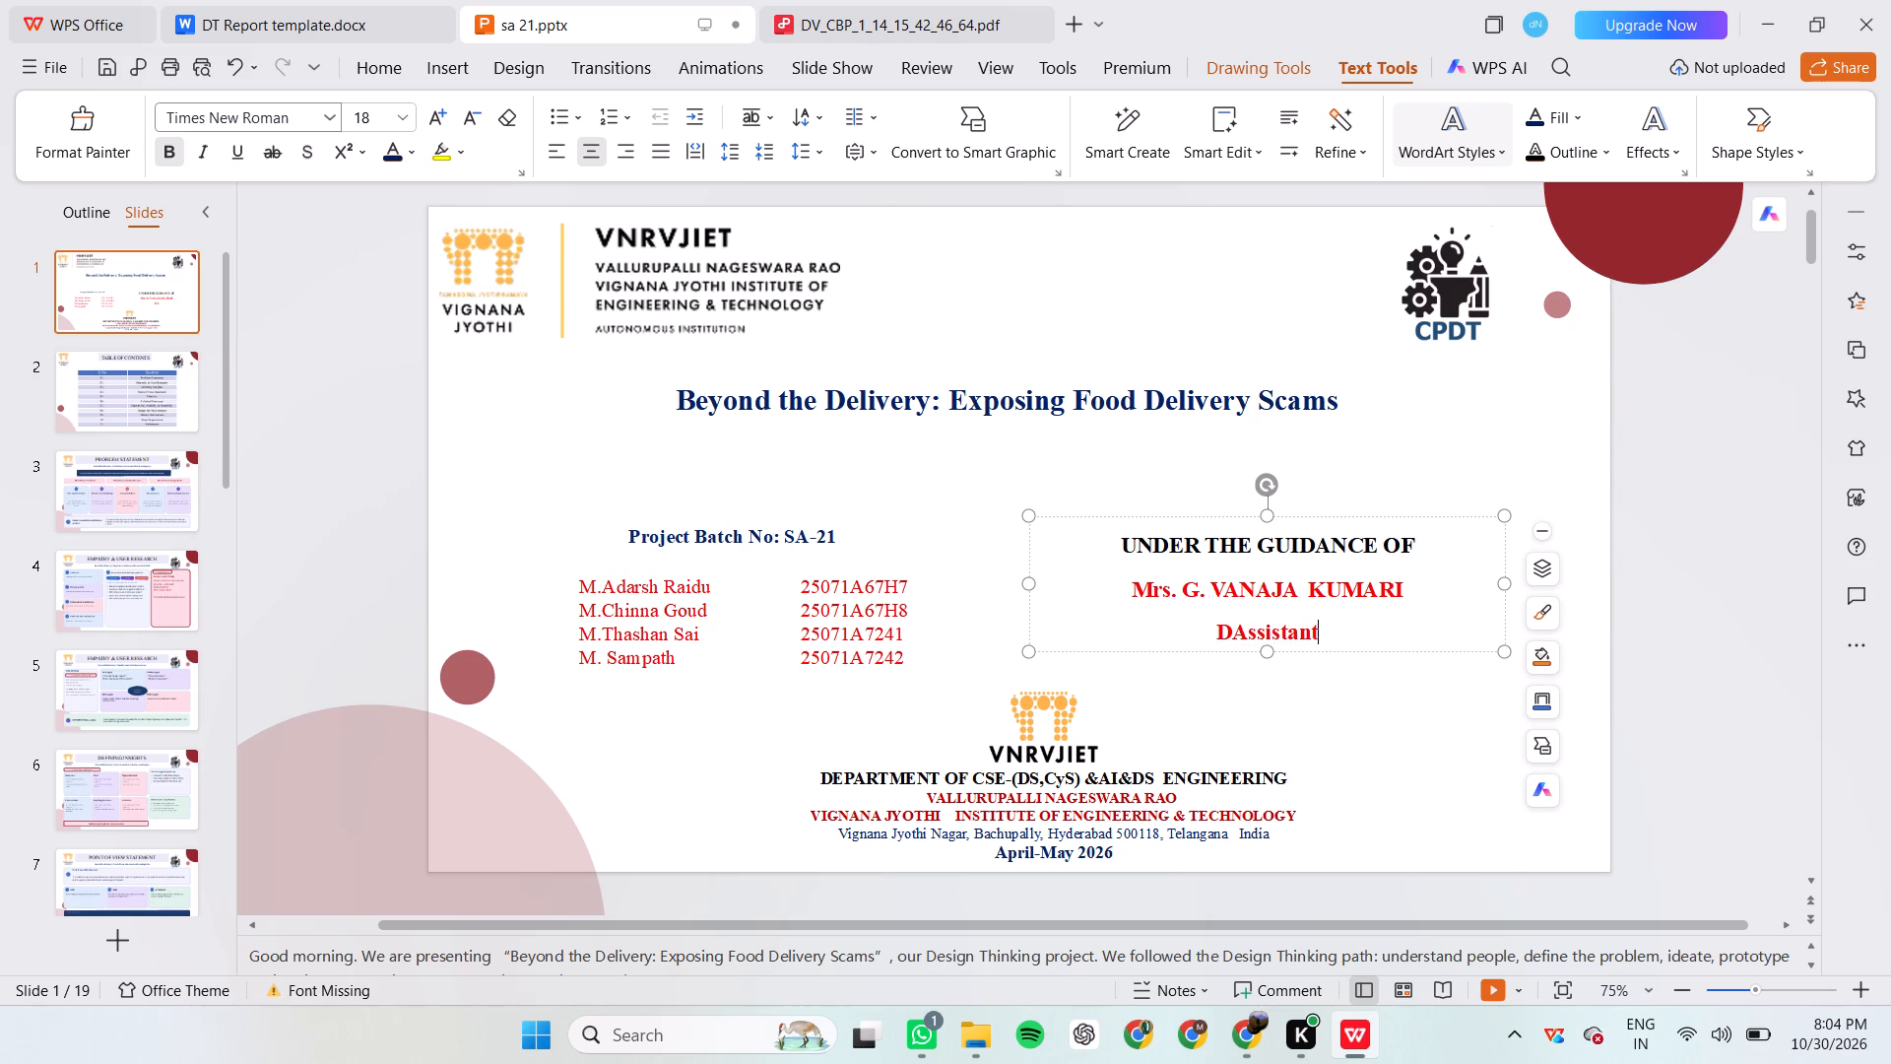
{"action": "key", "text": "BackSpace"}
{"action": "key", "text": "space"}
{"action": "type", "text": "Proffesor"}
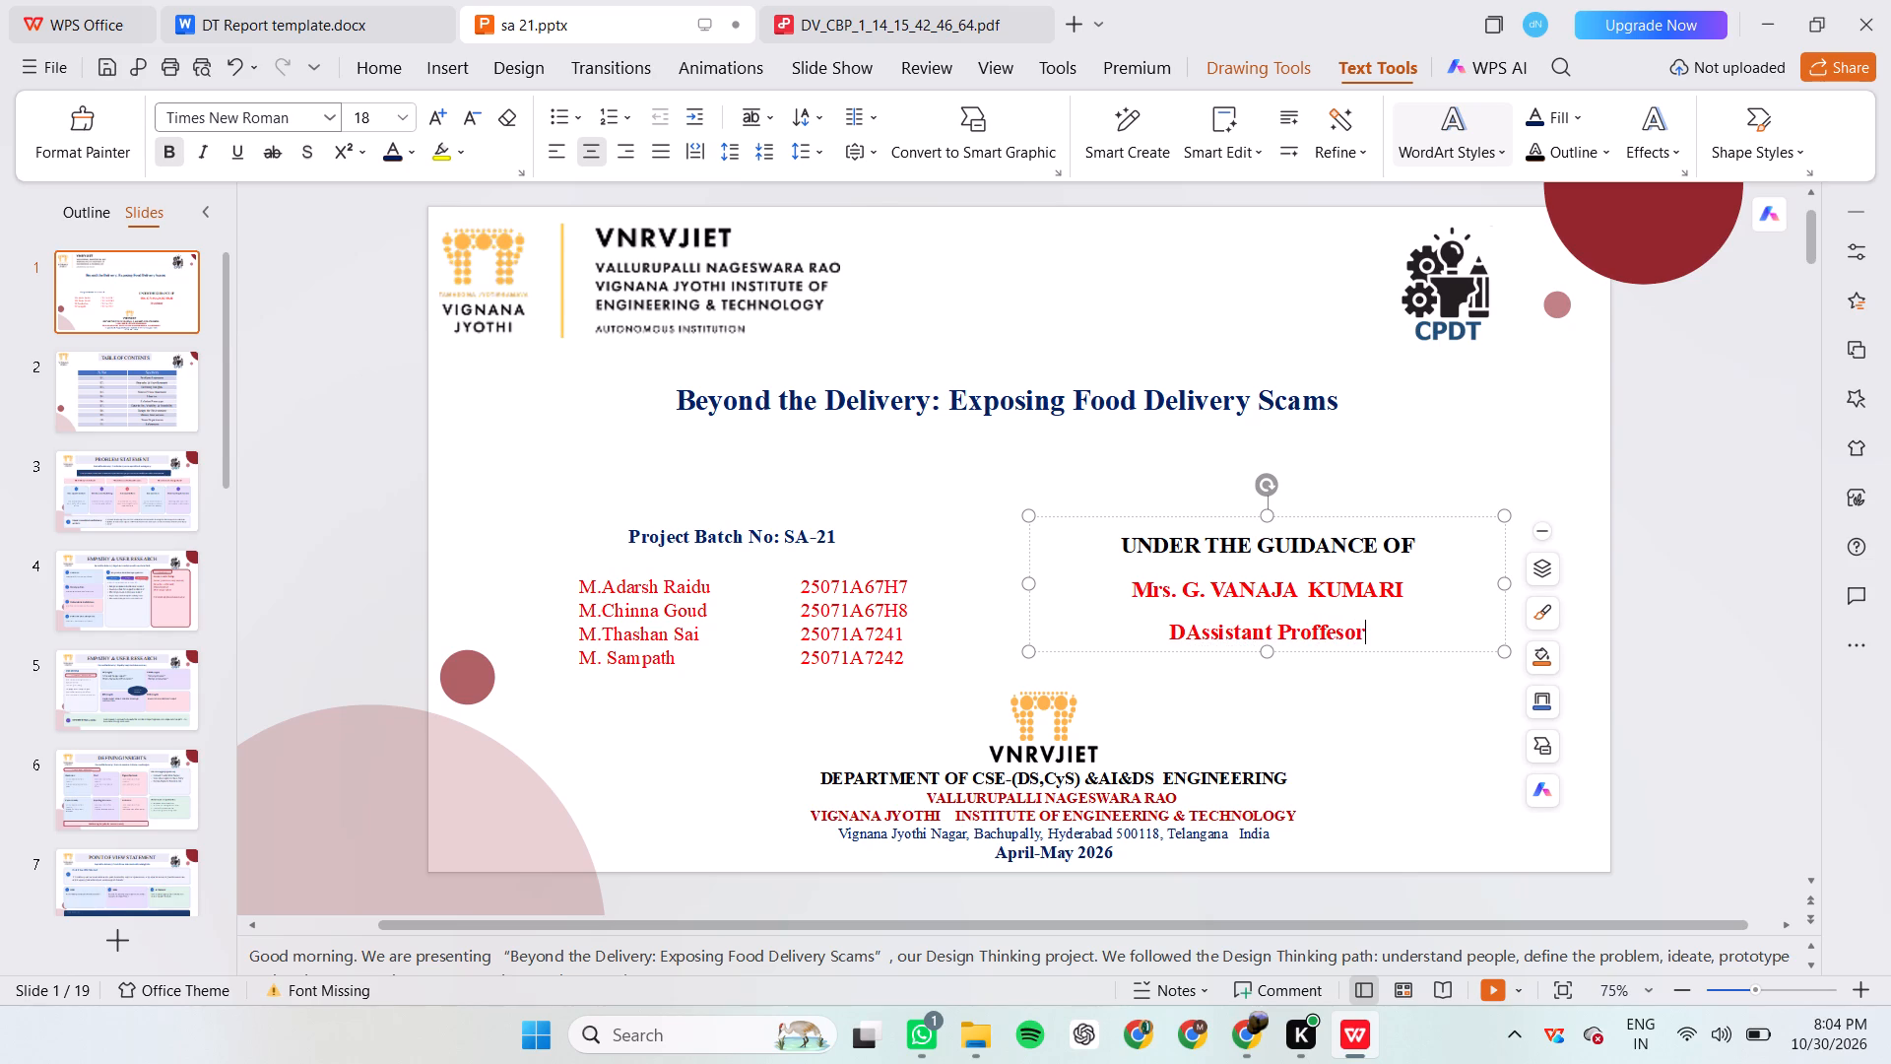
{"action": "key", "text": "ctrl+Left"}
{"action": "key", "text": "ctrl+Left"}
{"action": "key", "text": "Right"}
{"action": "key", "text": "BackSpace"}
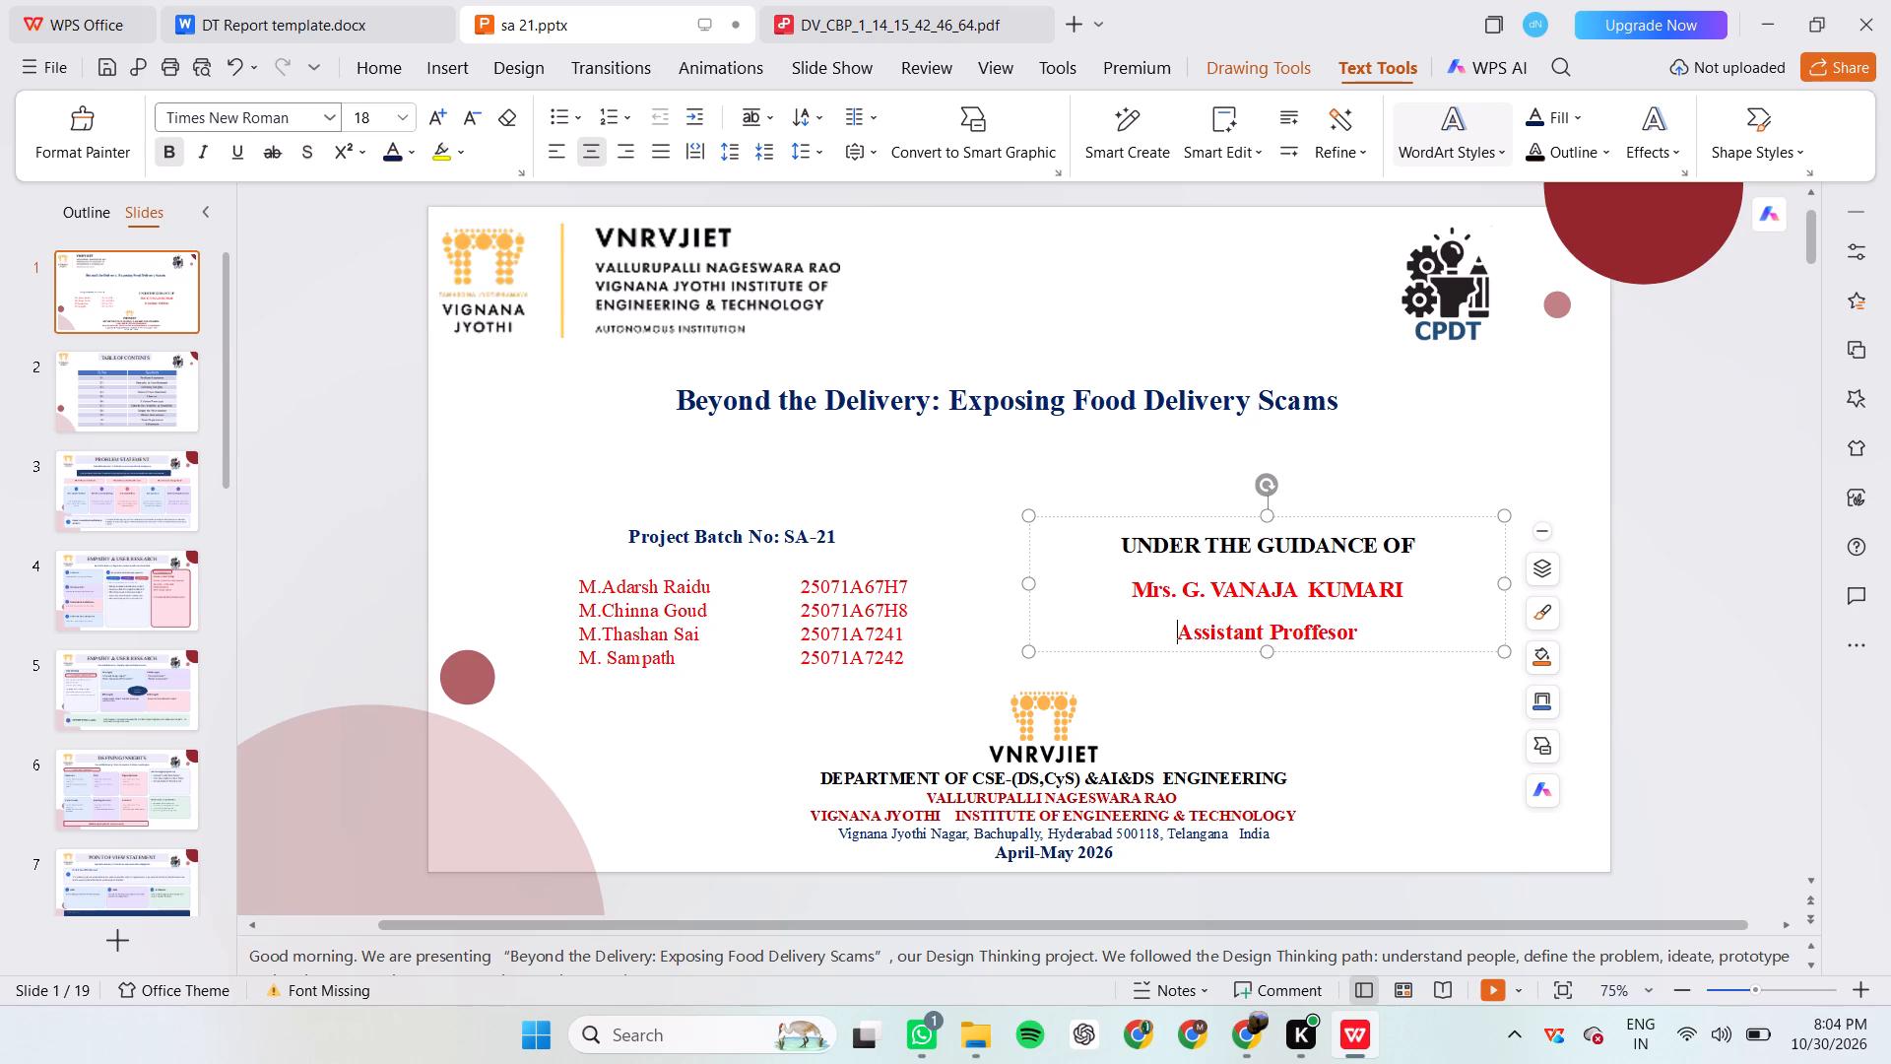
Move the supervisor guidance text box slightly down on the title slide.
{"action": "left_click_drag", "start_coordinate": [1476, 627], "coordinate": [1479, 646]}
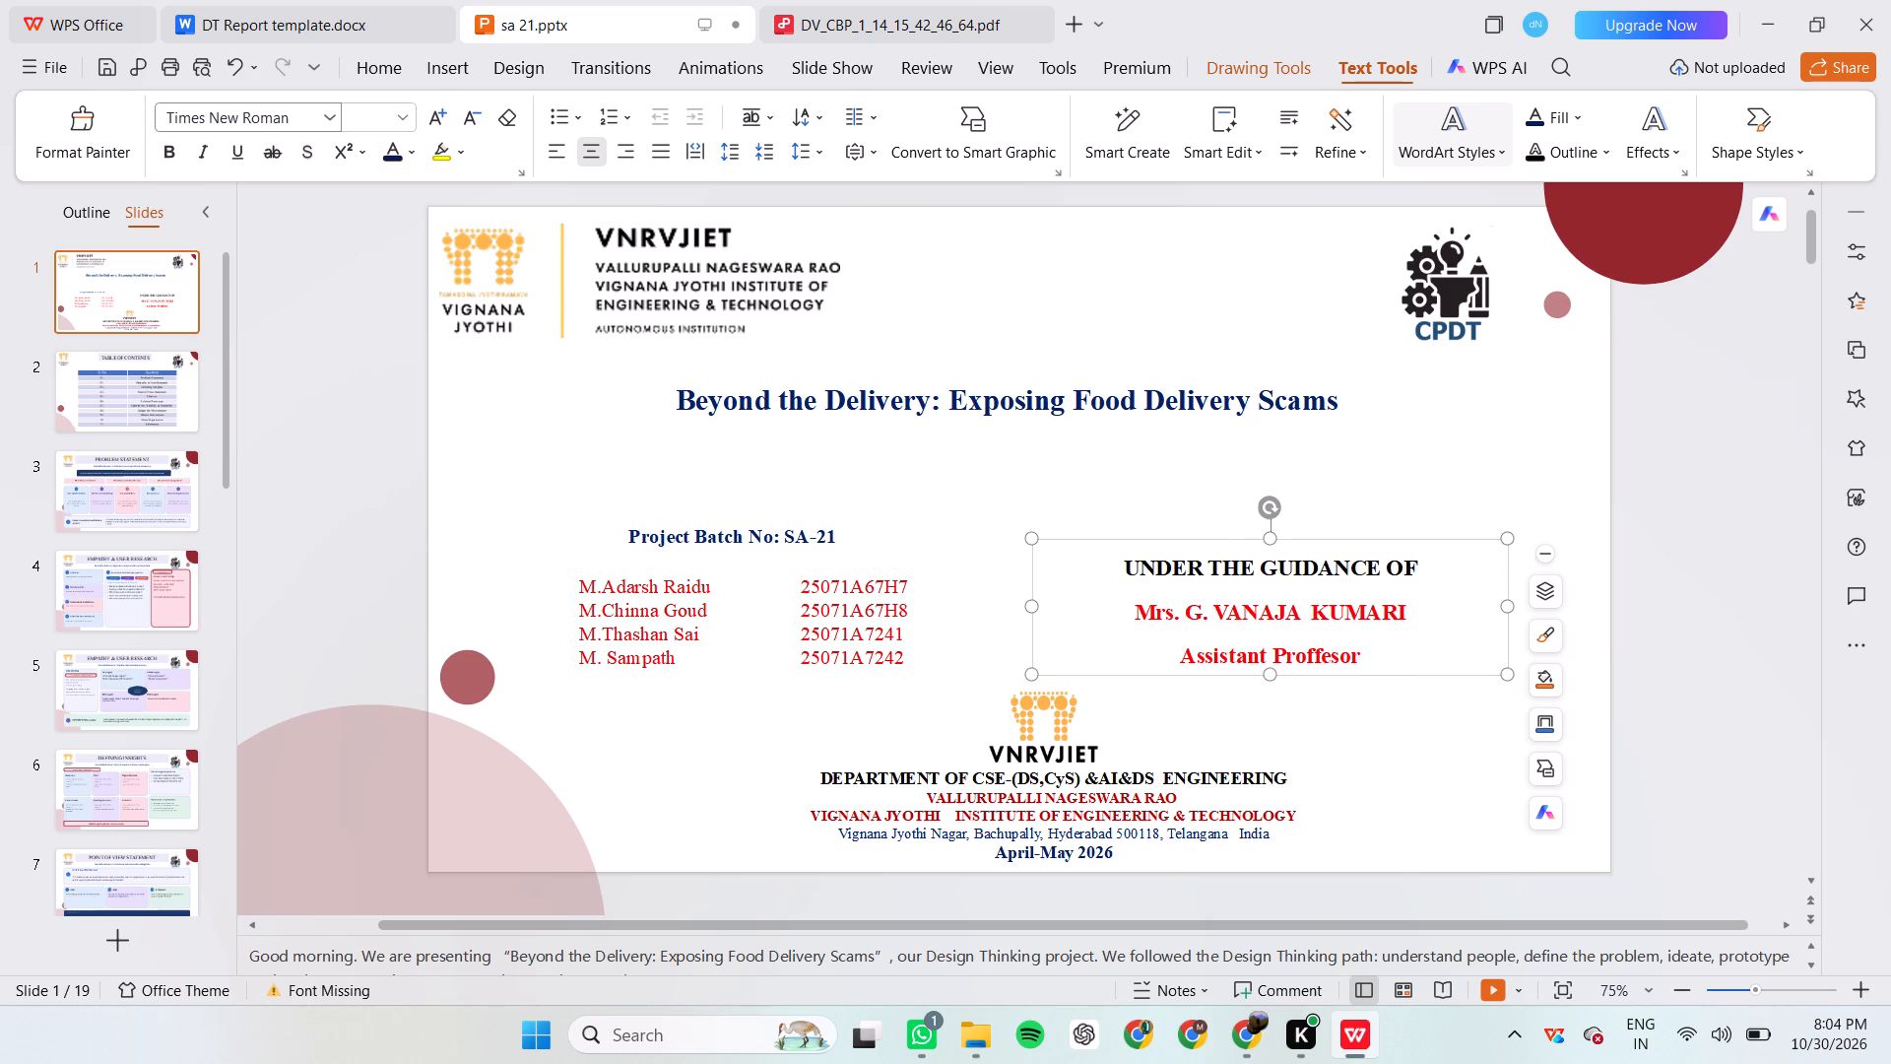
{"action": "left_click", "coordinate": [1659, 557]}
Shift the VNRVJIET logo above the department text slightly up and to the left on the title slide.
{"action": "scroll", "coordinate": [1655, 556], "scroll_direction": "up", "scroll_amount": 3}
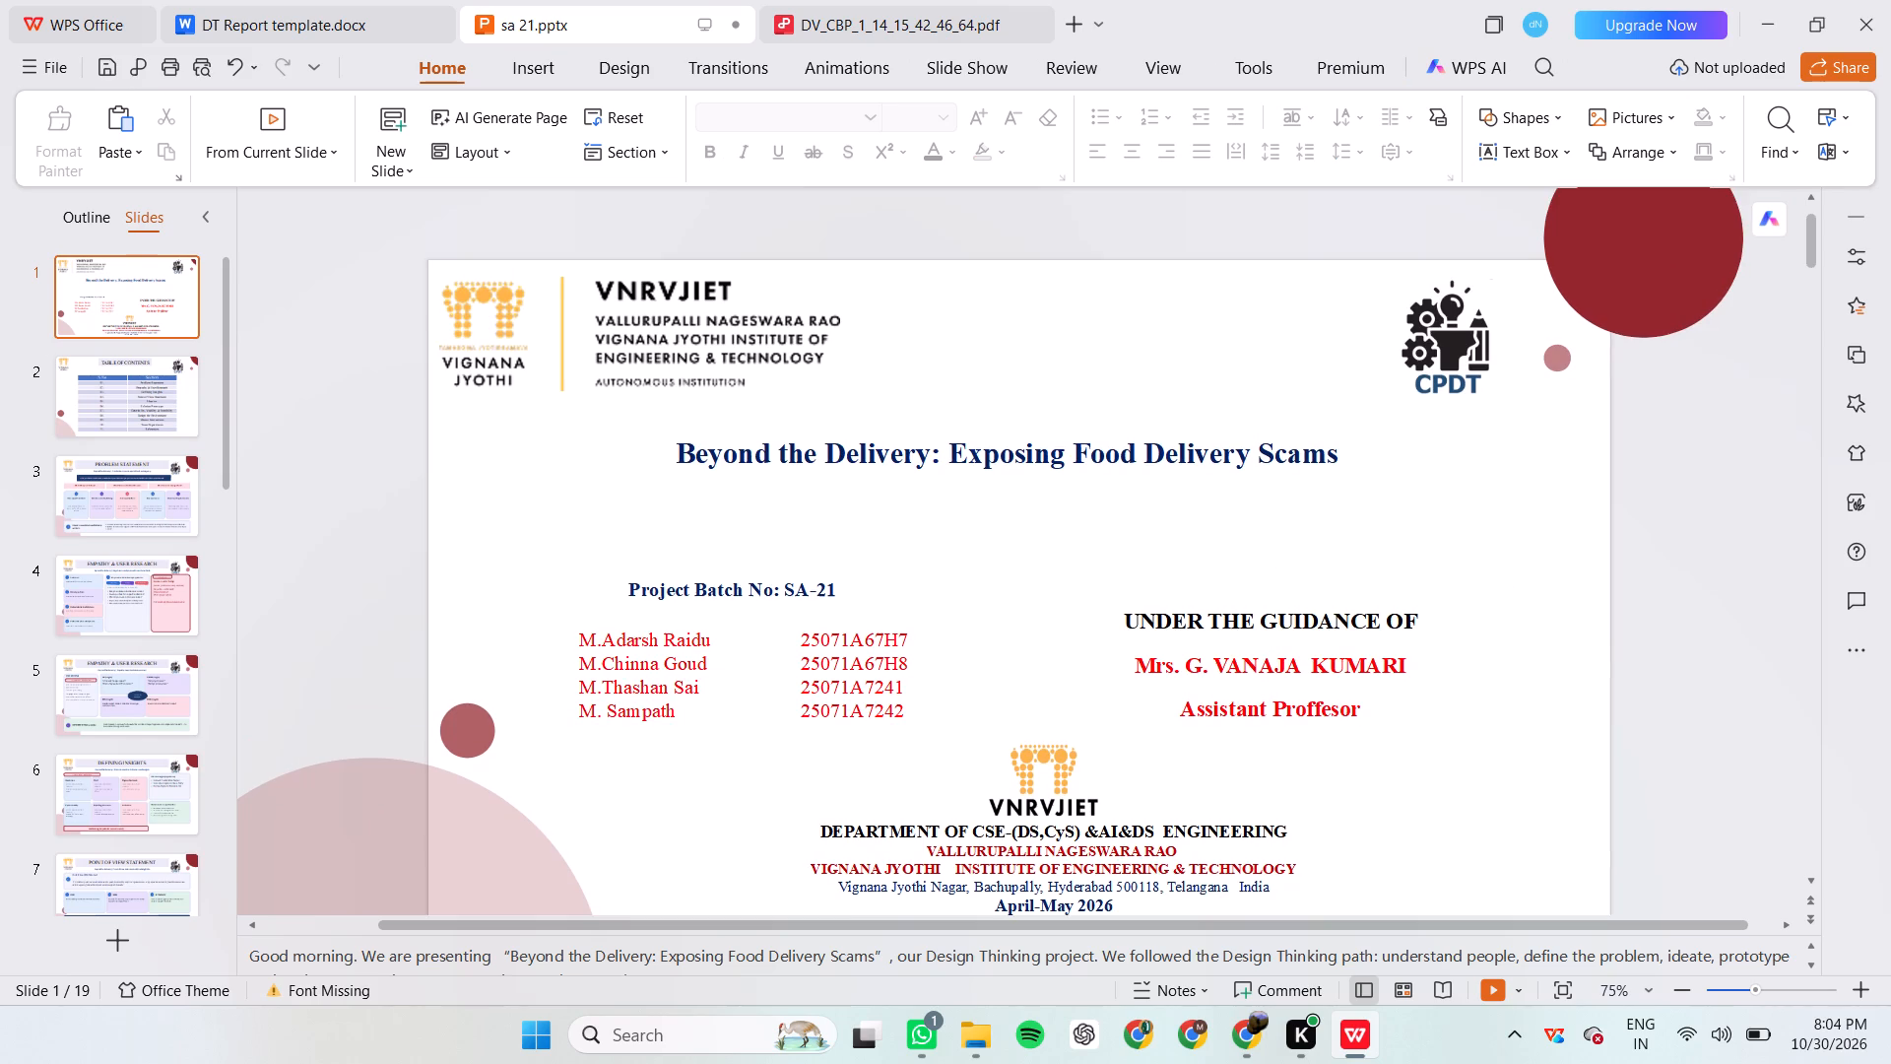
{"action": "scroll", "coordinate": [1652, 569], "scroll_direction": "down", "scroll_amount": 6}
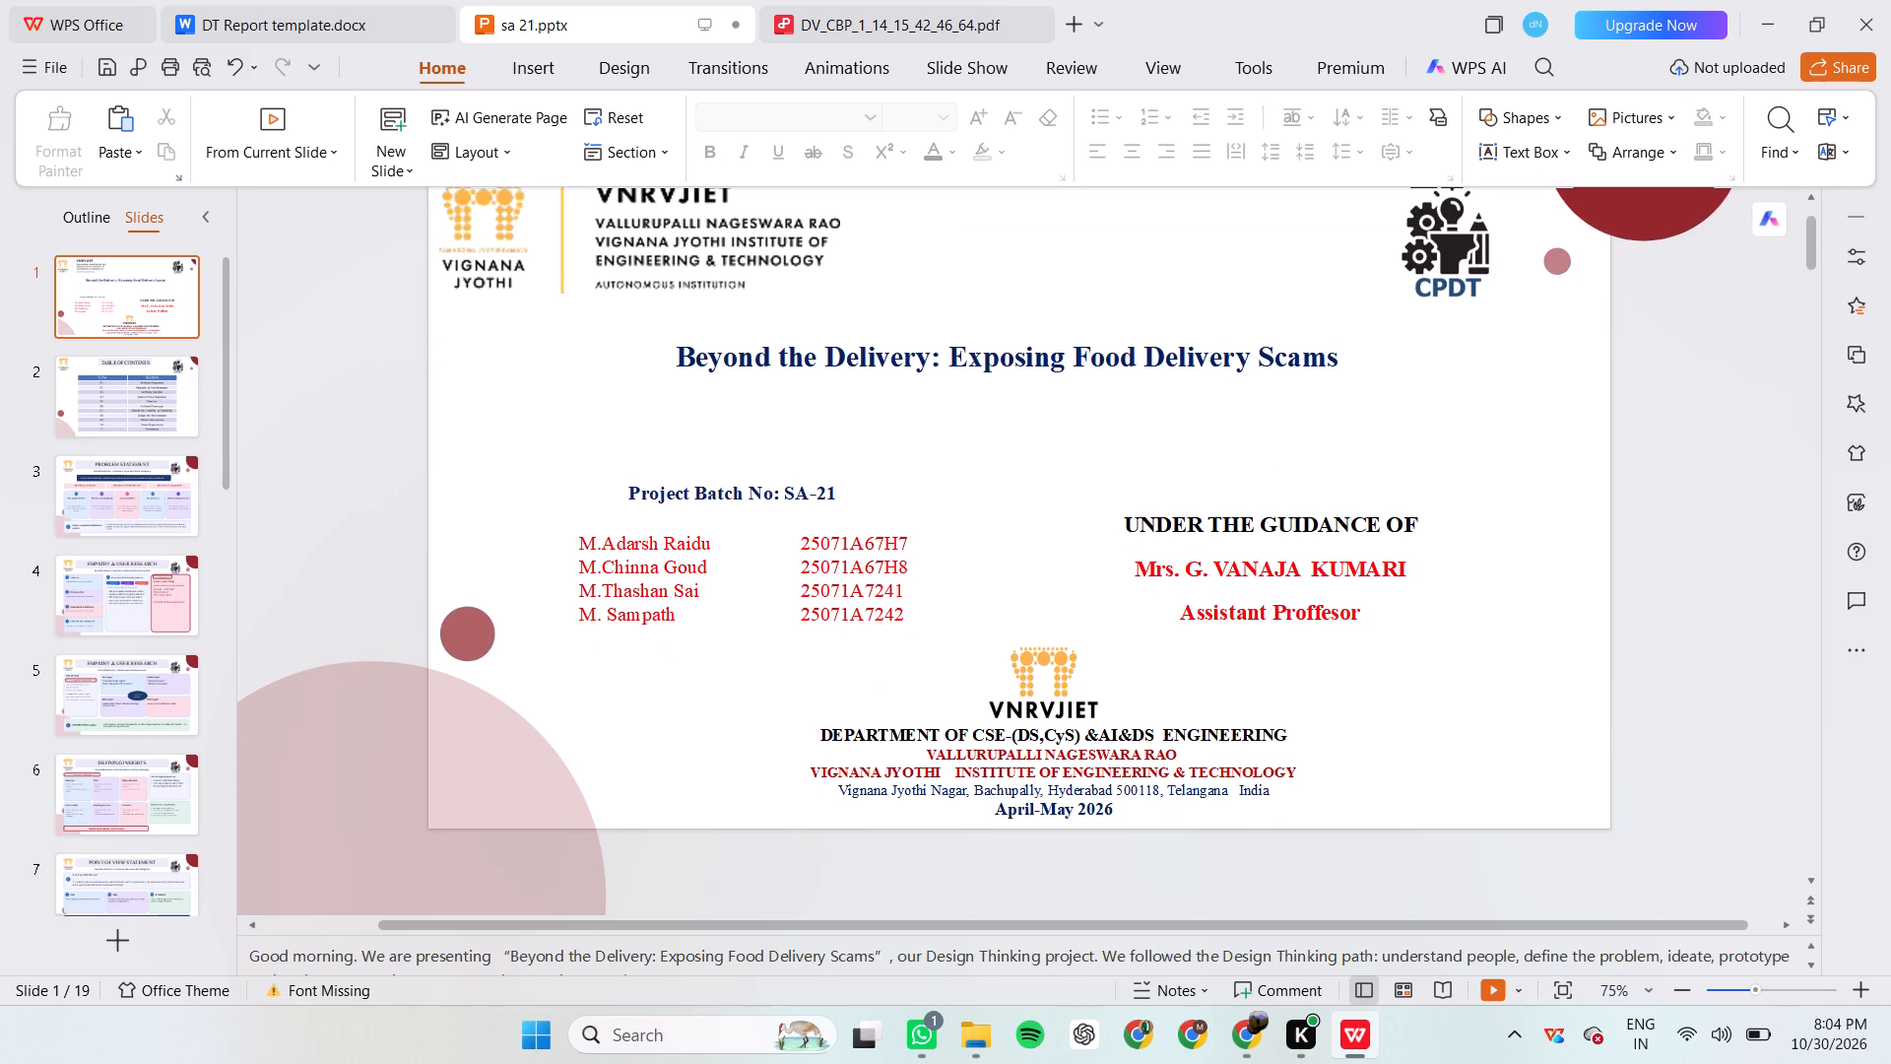
{"action": "left_click", "coordinate": [1197, 755]}
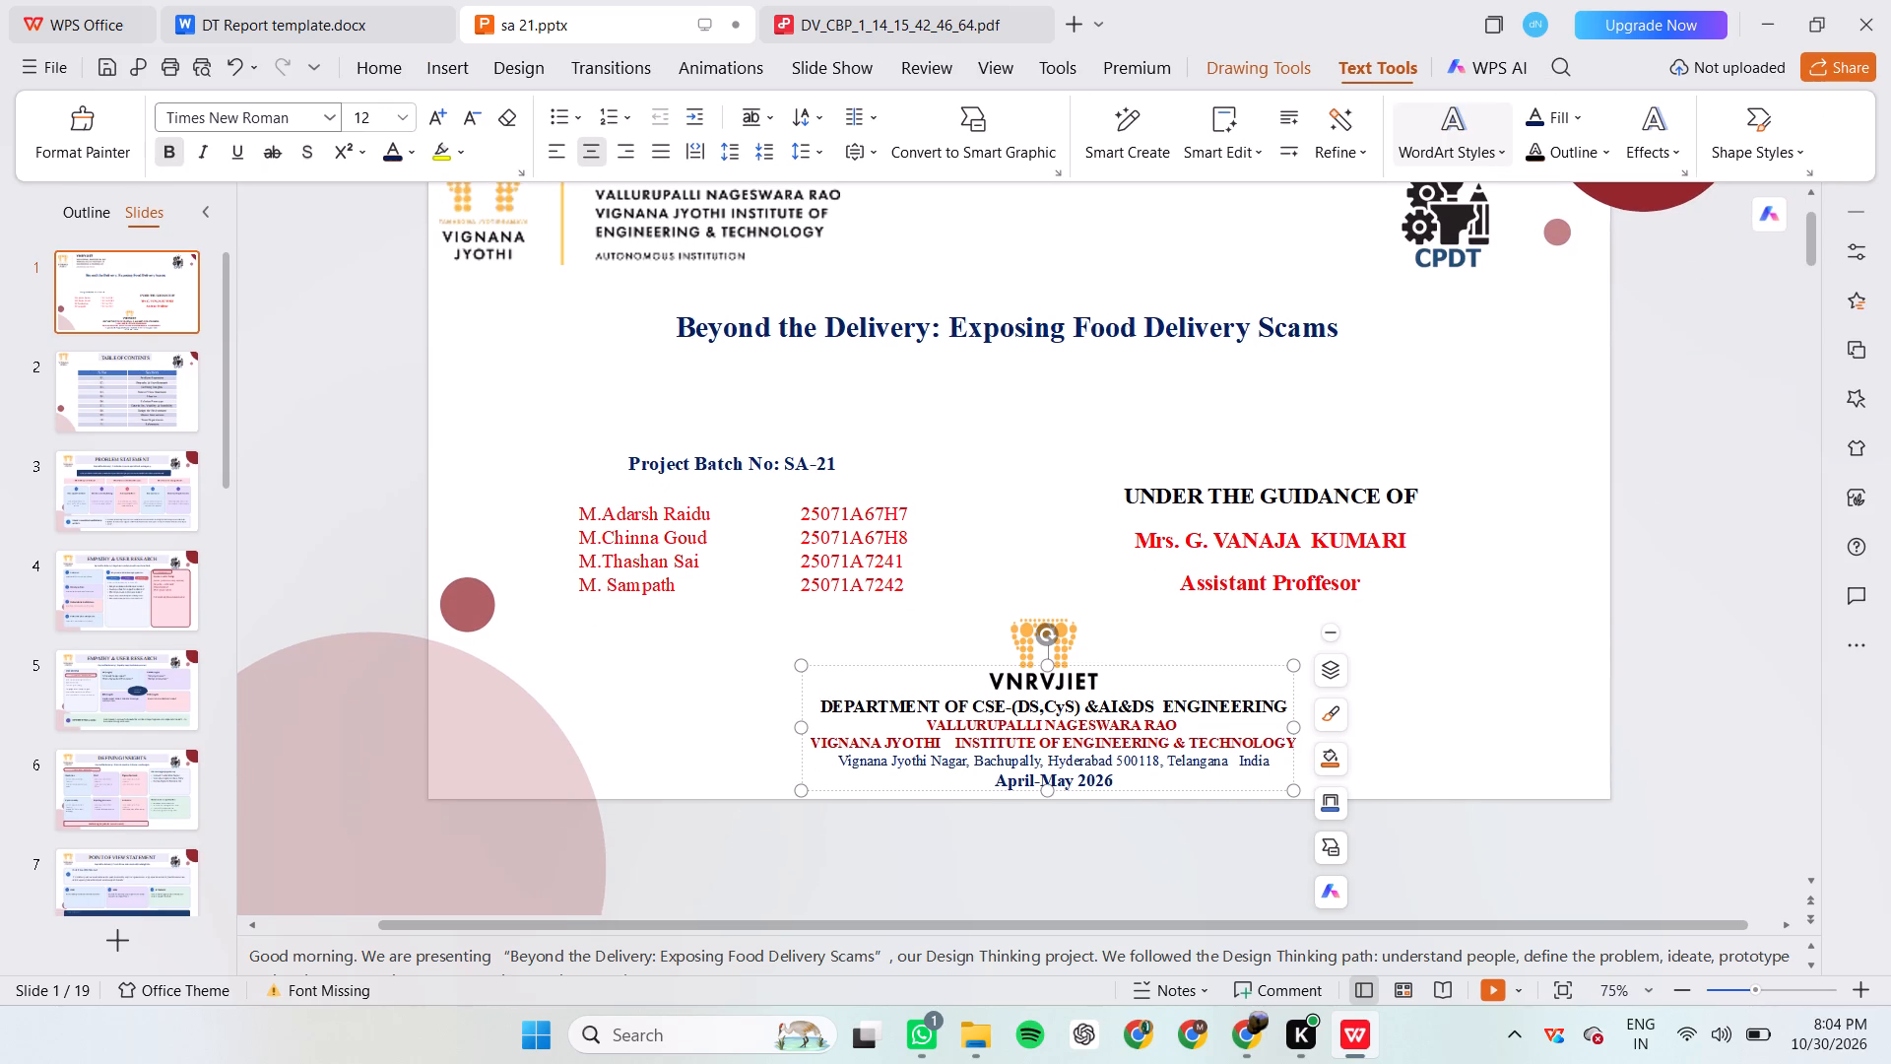
{"action": "left_click", "coordinate": [1062, 632]}
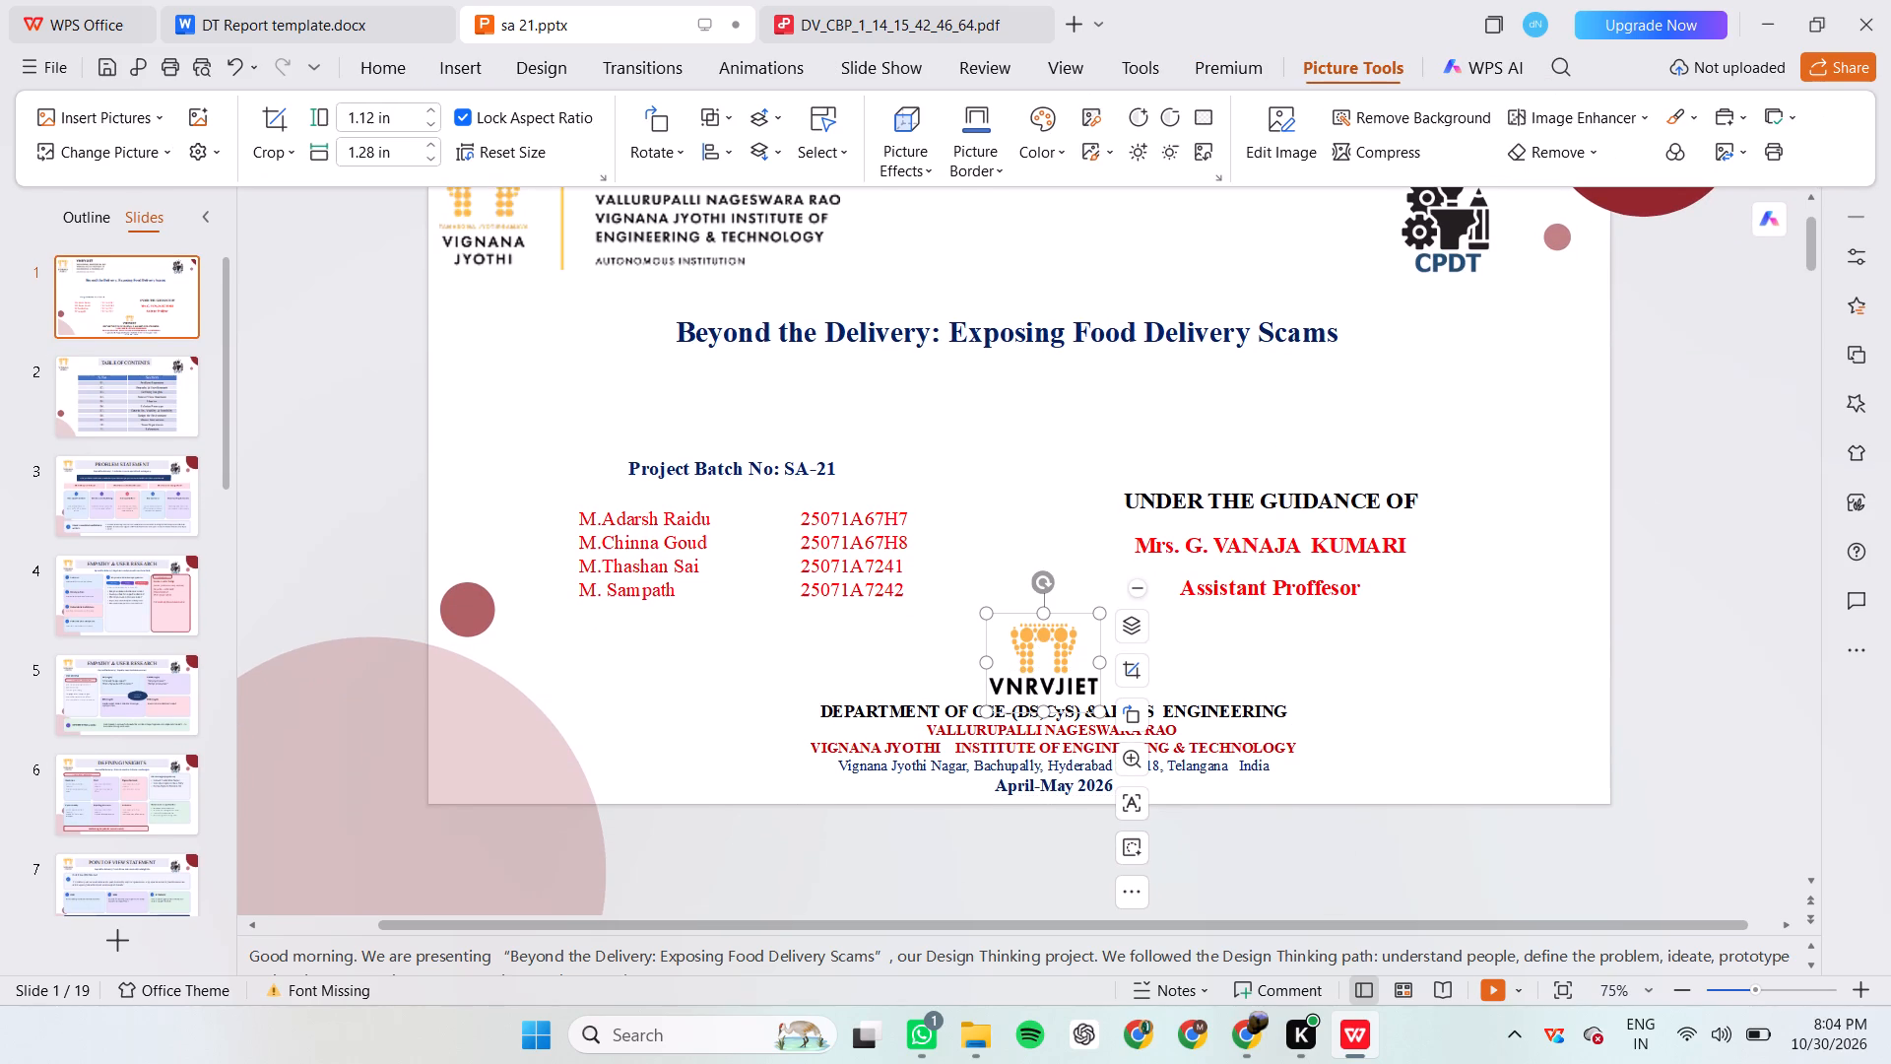
{"action": "left_click_drag", "start_coordinate": [1056, 654], "coordinate": [1049, 642]}
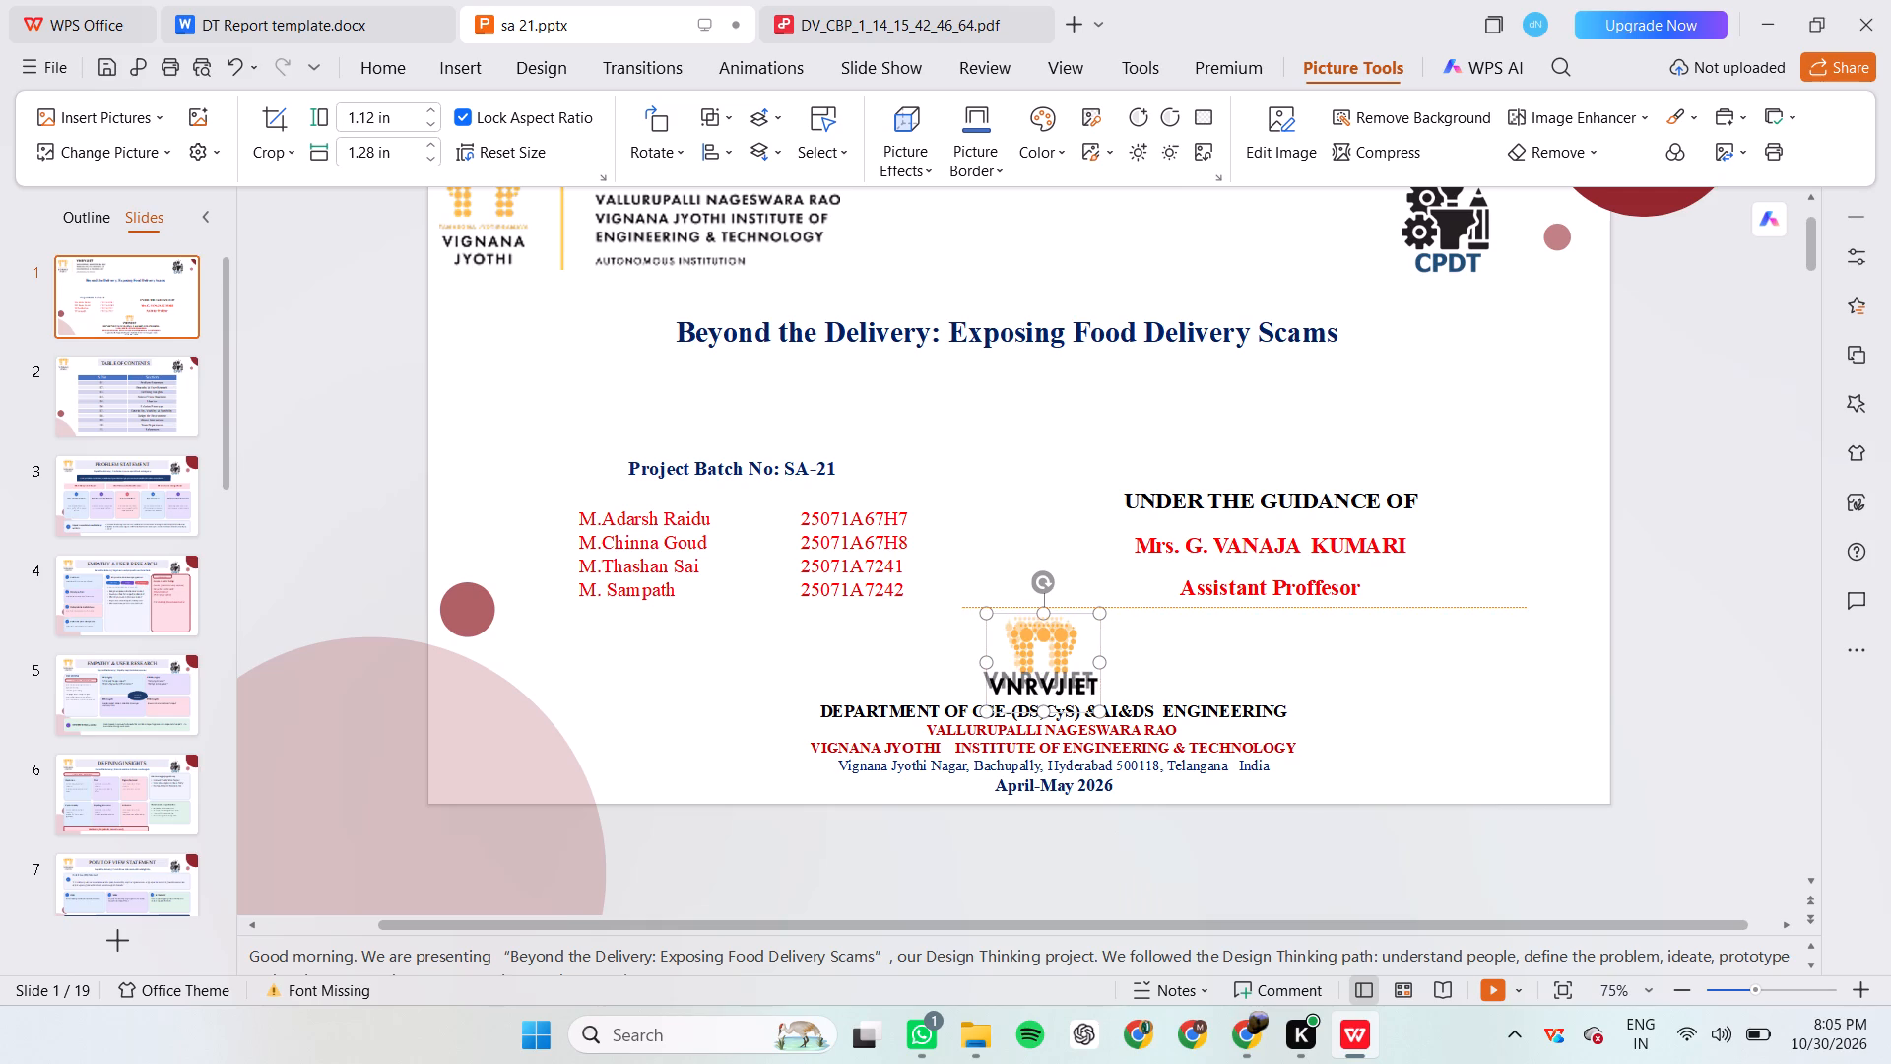
{"action": "left_click_drag", "start_coordinate": [1049, 642], "coordinate": [1047, 637]}
Move the department and institute text block slightly up, closer beneath the VNRVJIET logo.
{"action": "left_click", "coordinate": [1064, 745]}
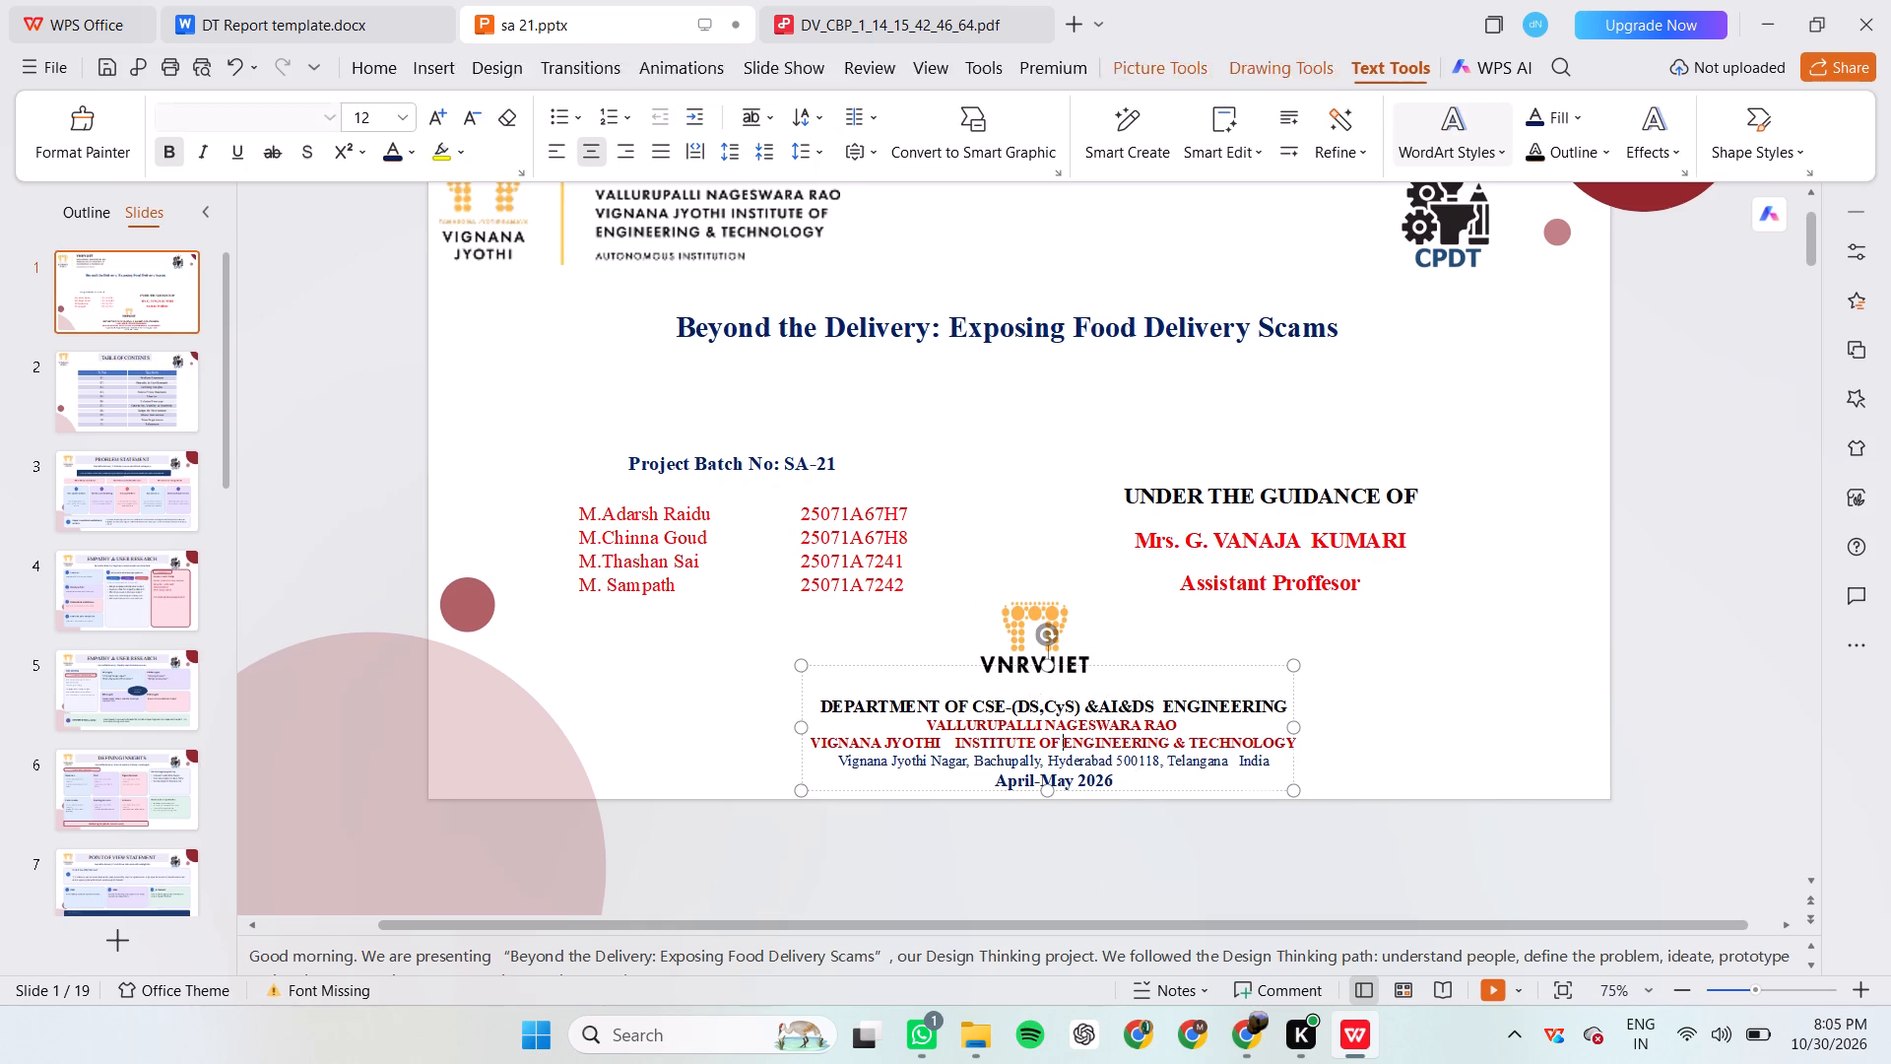
{"action": "left_click", "coordinate": [1152, 783]}
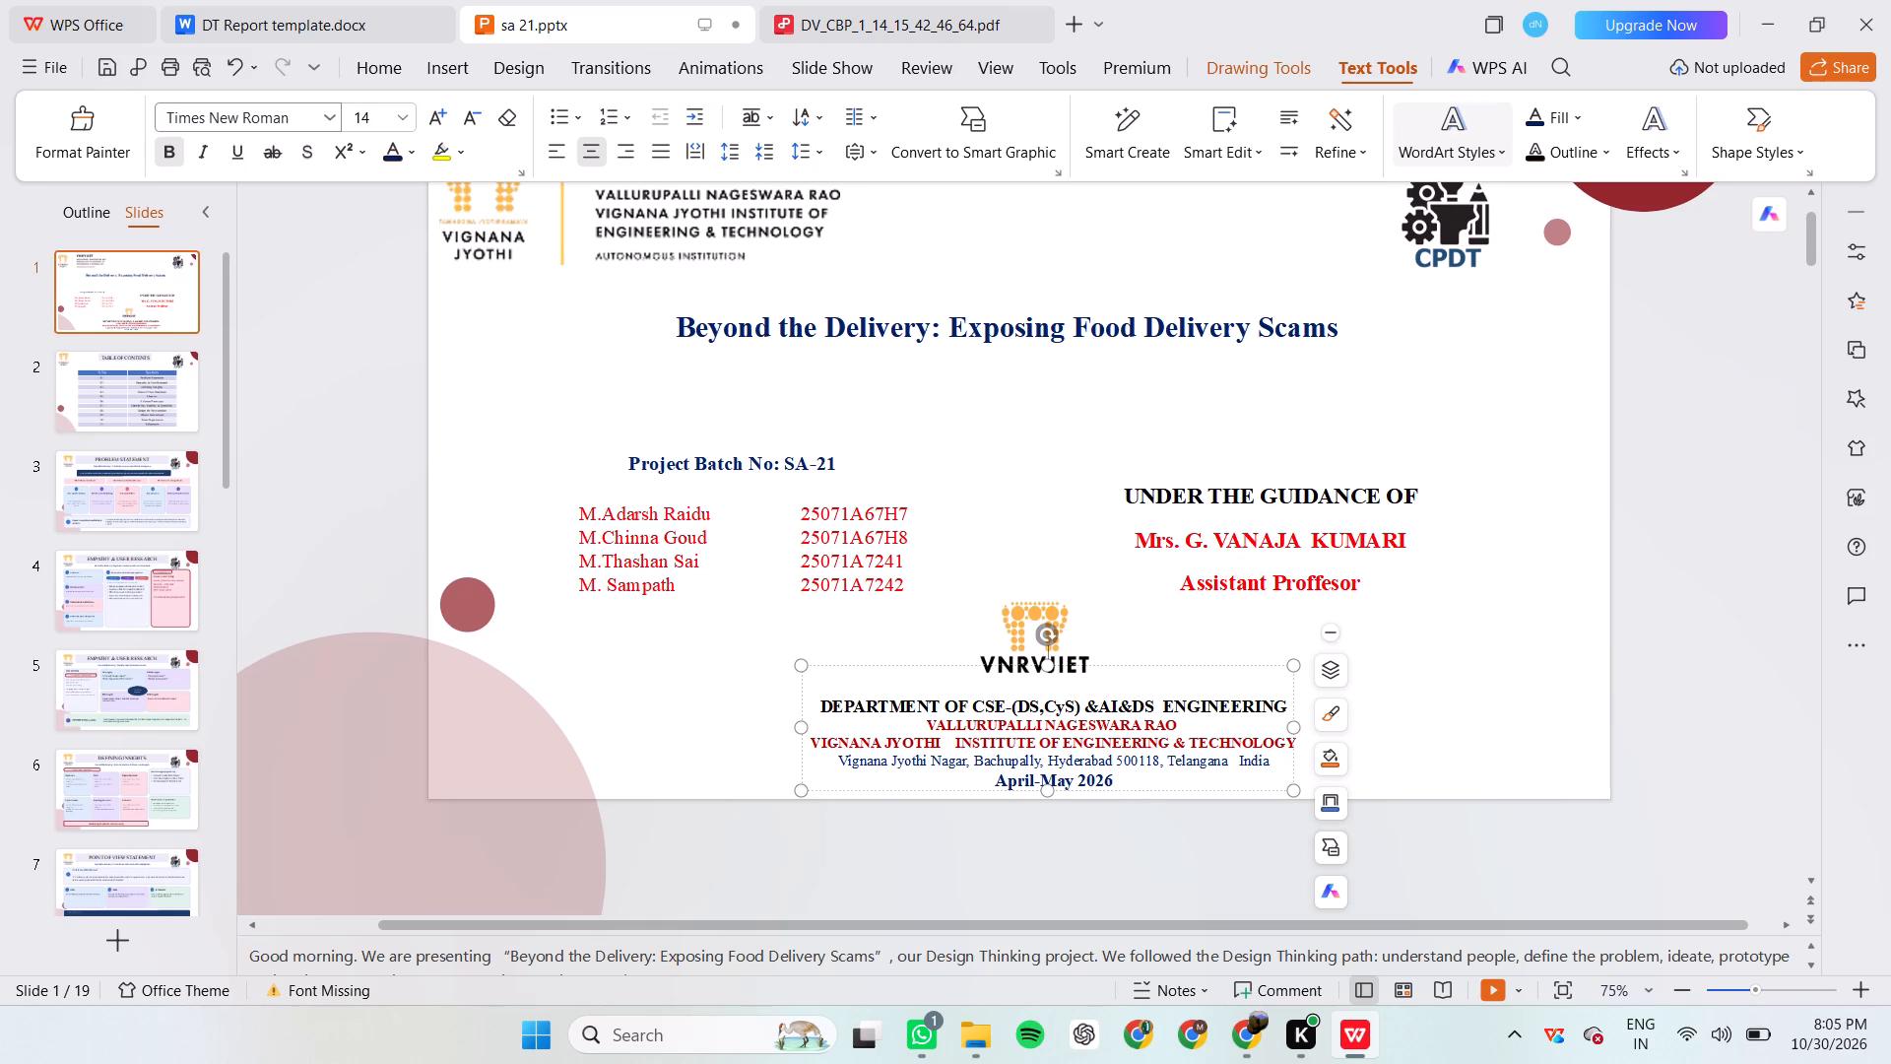
{"action": "left_click_drag", "start_coordinate": [1270, 789], "coordinate": [1256, 779]}
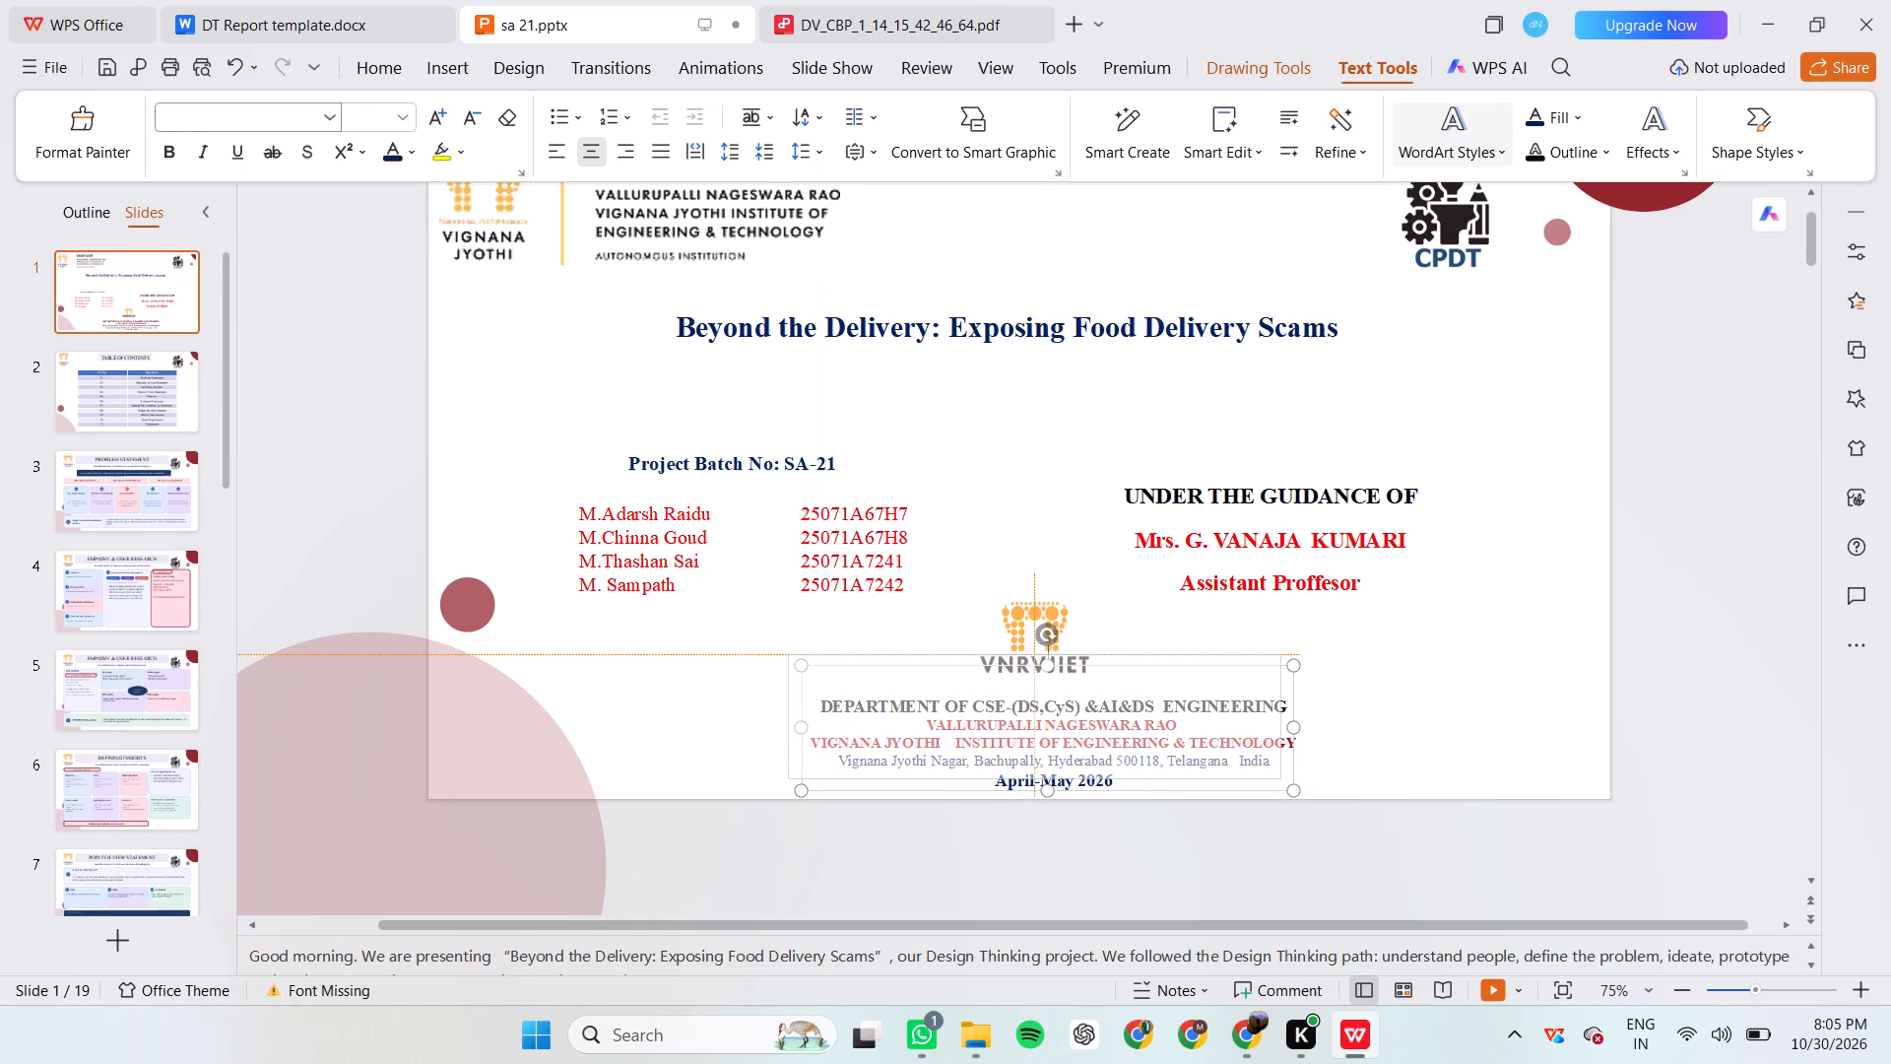
{"action": "left_click_drag", "start_coordinate": [1256, 779], "coordinate": [1248, 767]}
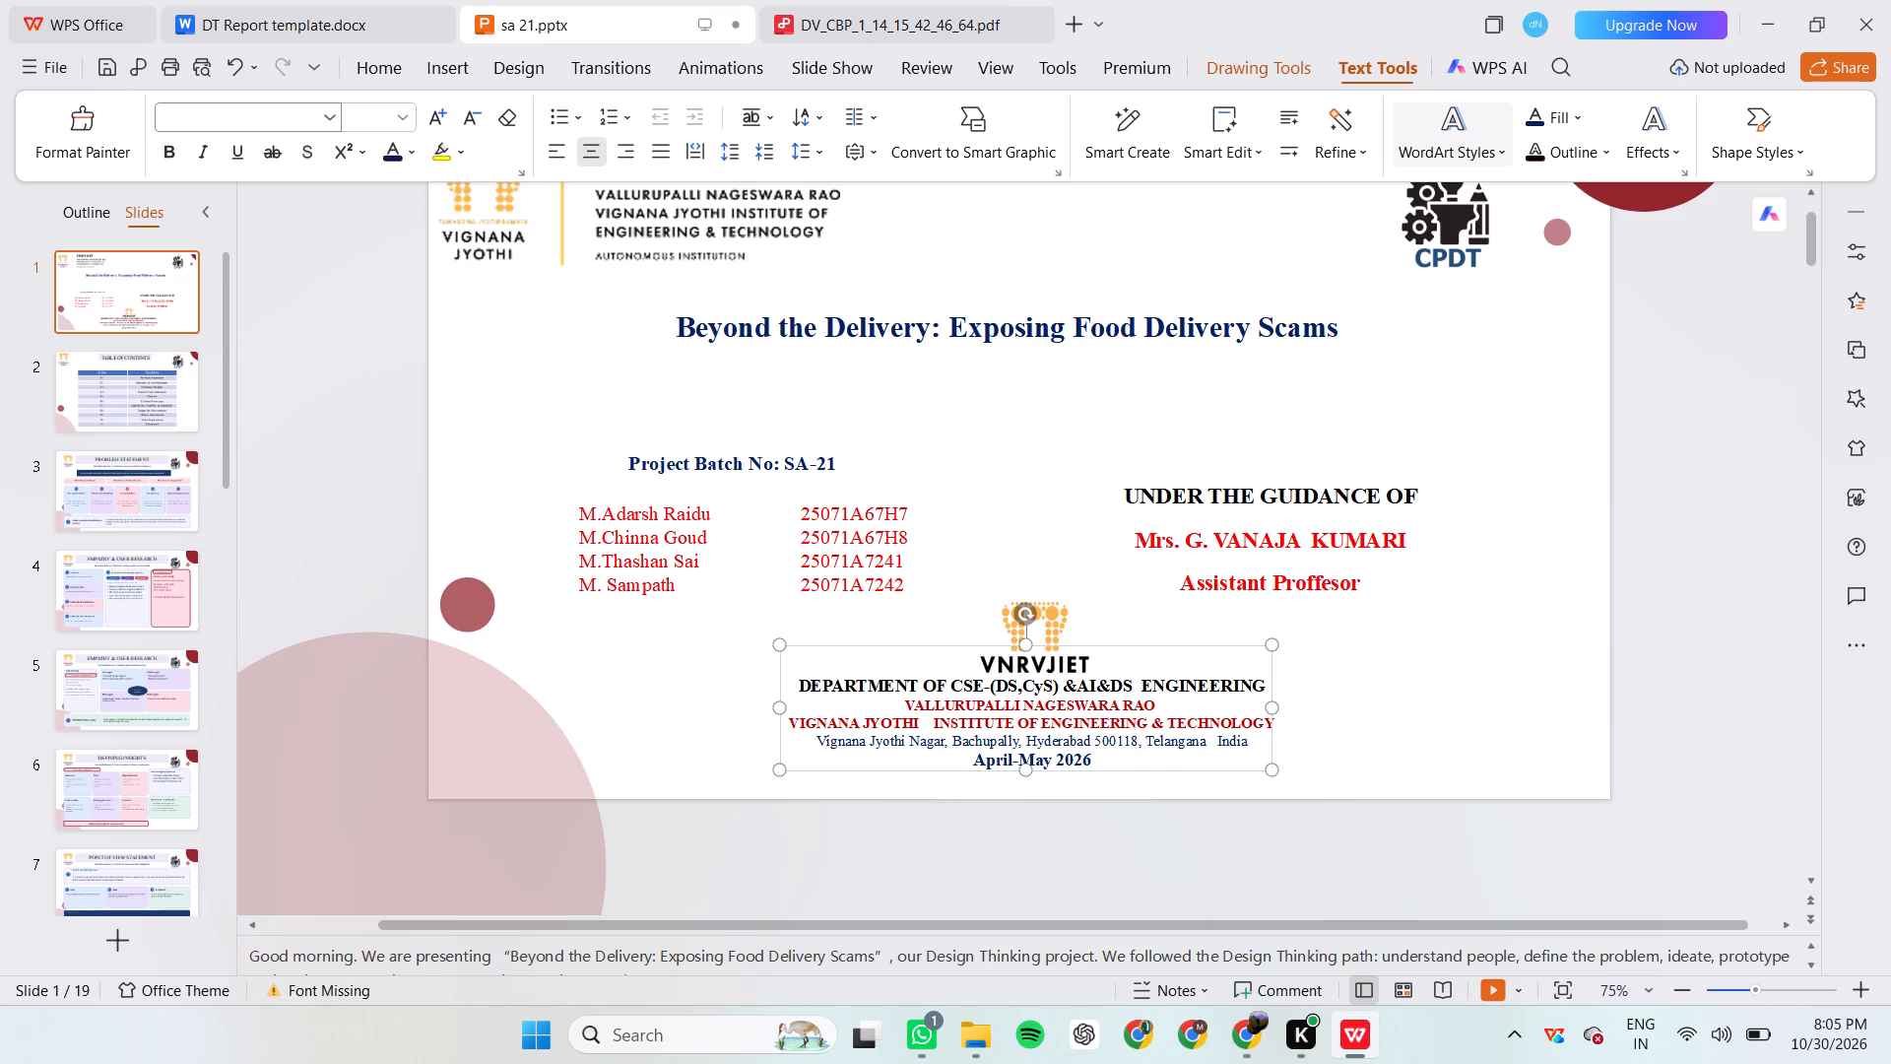
{"action": "left_click_drag", "start_coordinate": [1240, 768], "coordinate": [1257, 775]}
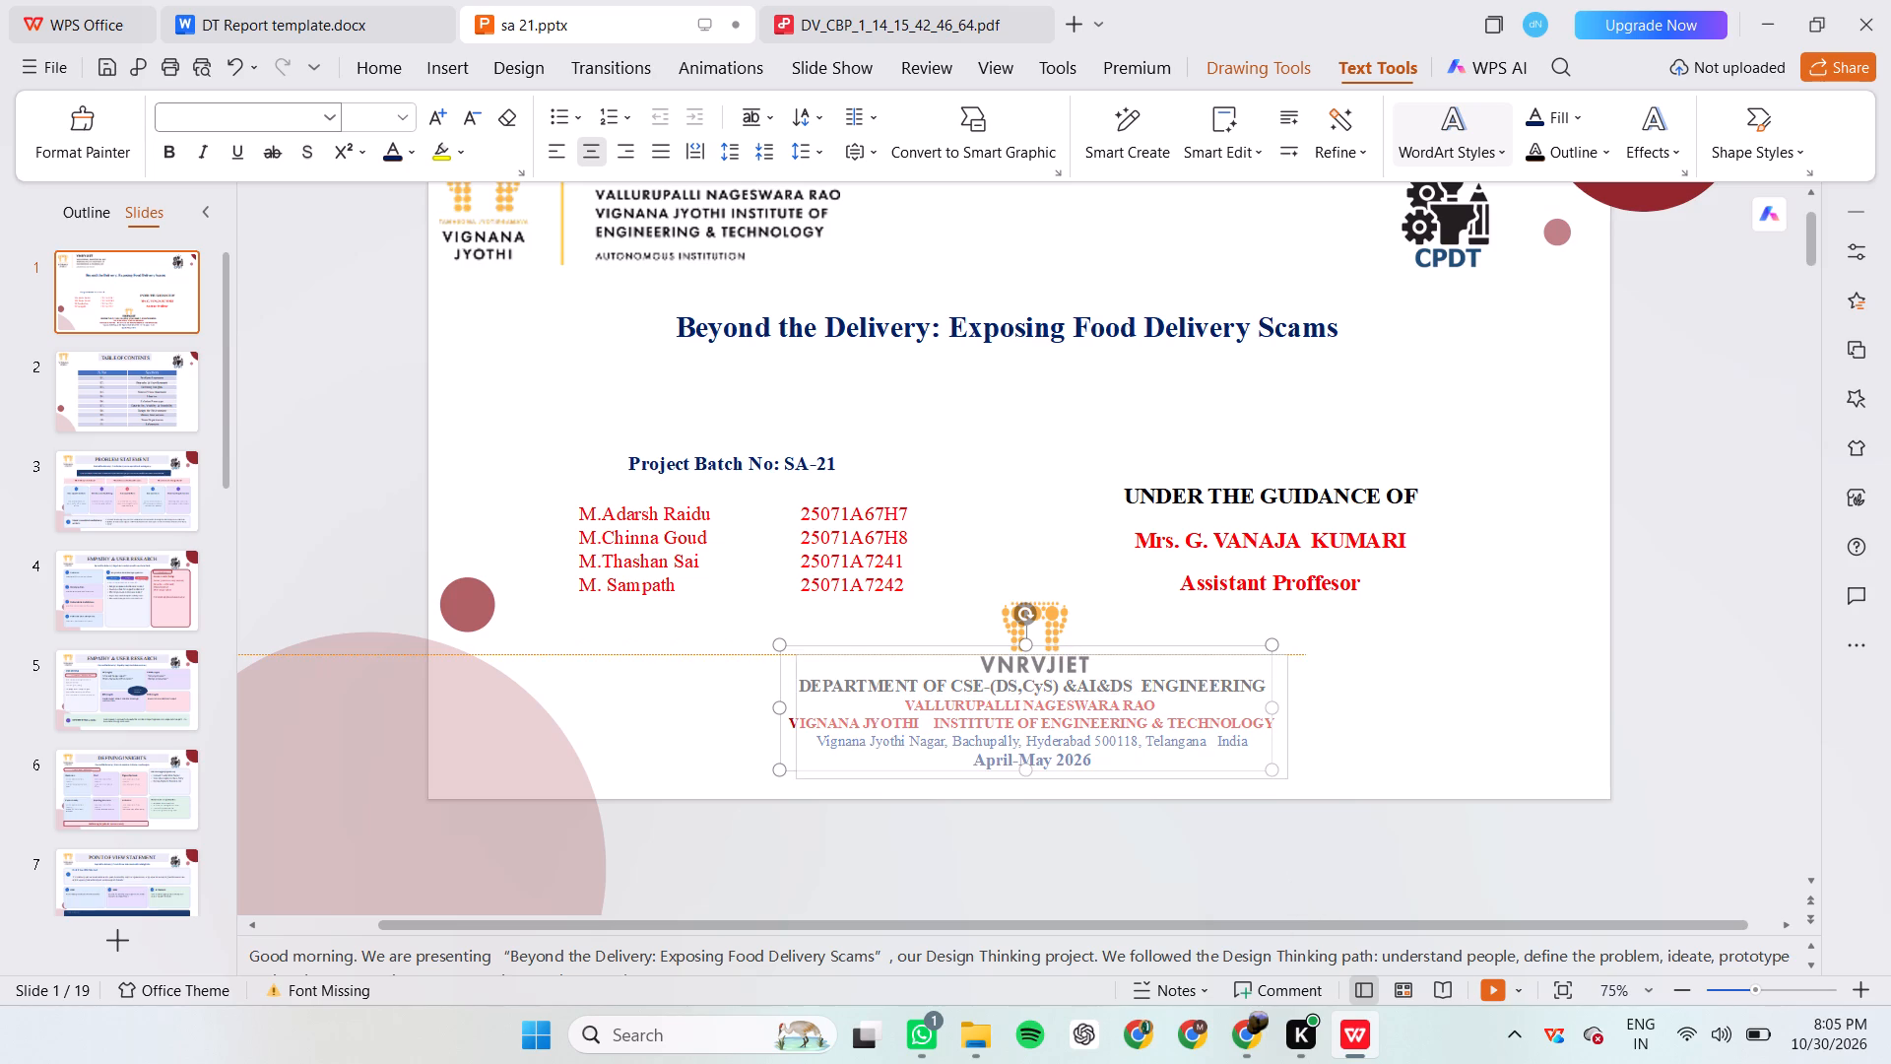
{"action": "left_click_drag", "start_coordinate": [1257, 775], "coordinate": [1265, 777]}
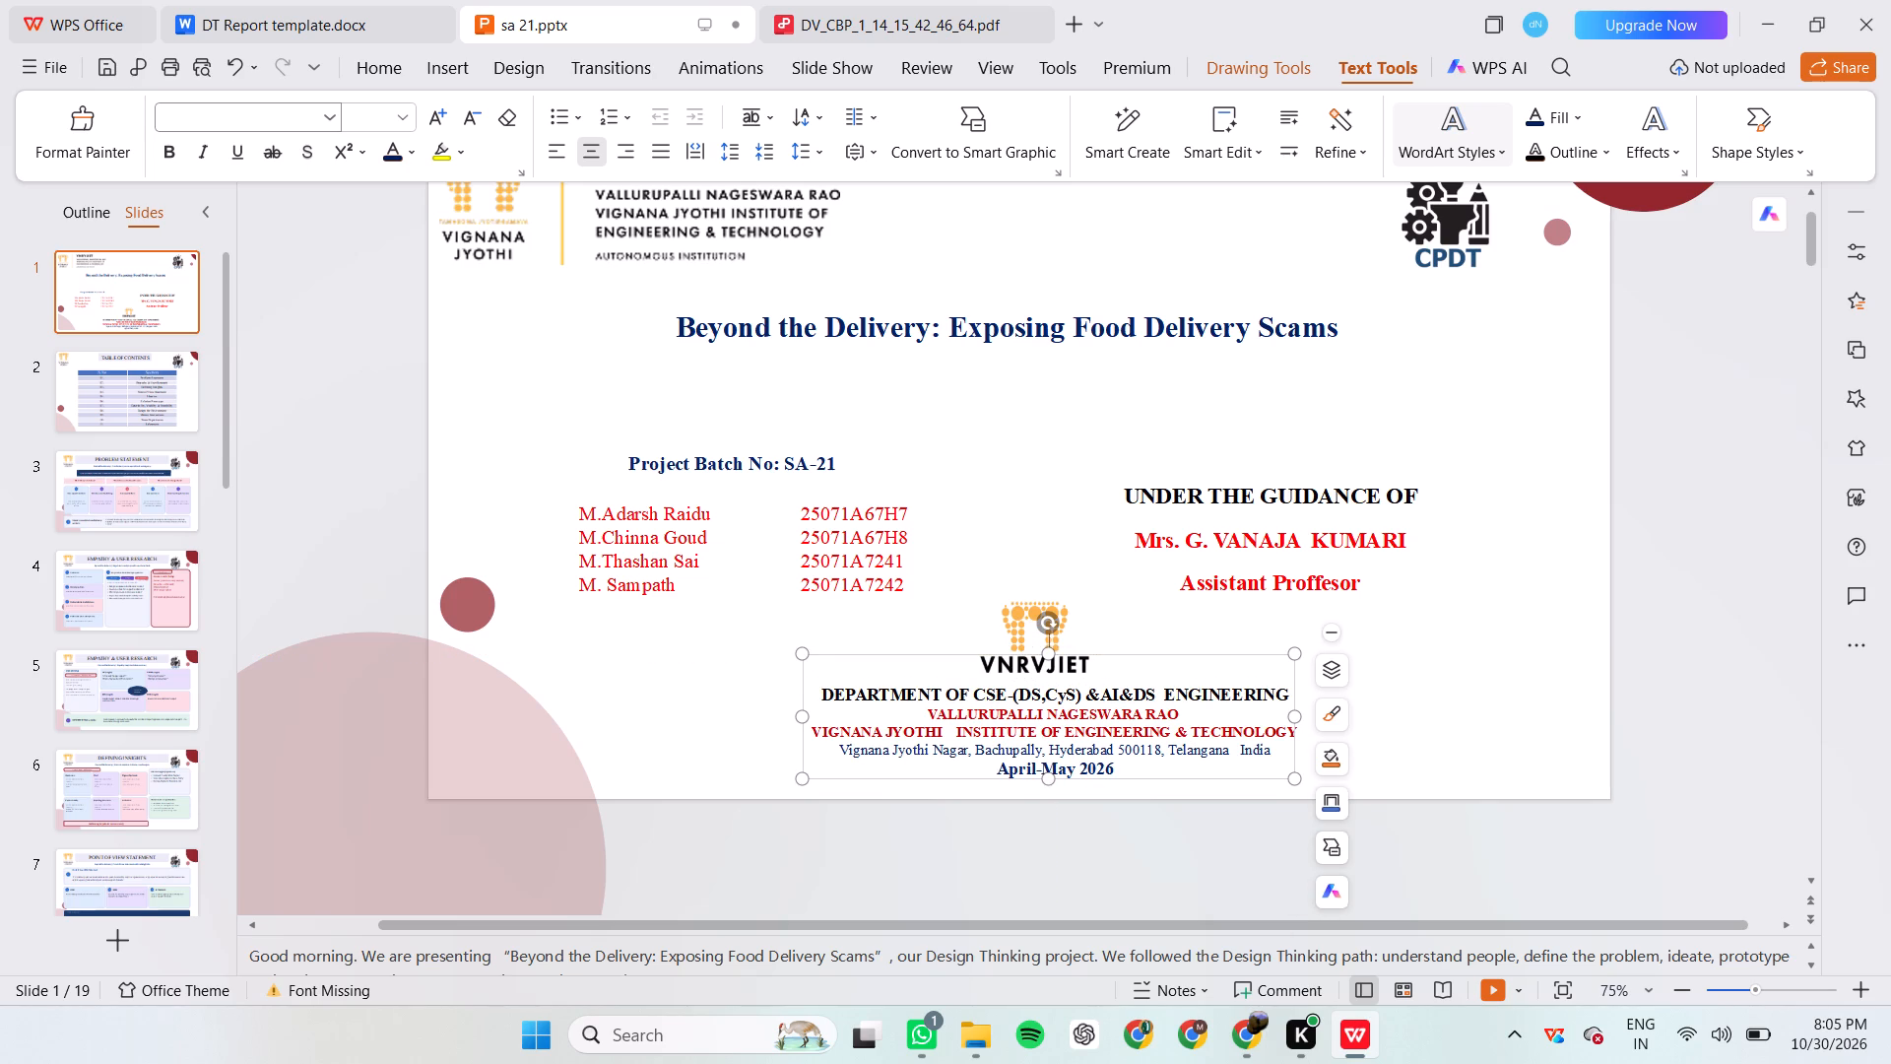
{"action": "left_click", "coordinate": [1733, 636]}
Look over the title slide's layout and save the presentation.
{"action": "scroll", "coordinate": [1699, 657], "scroll_direction": "up", "scroll_amount": 4}
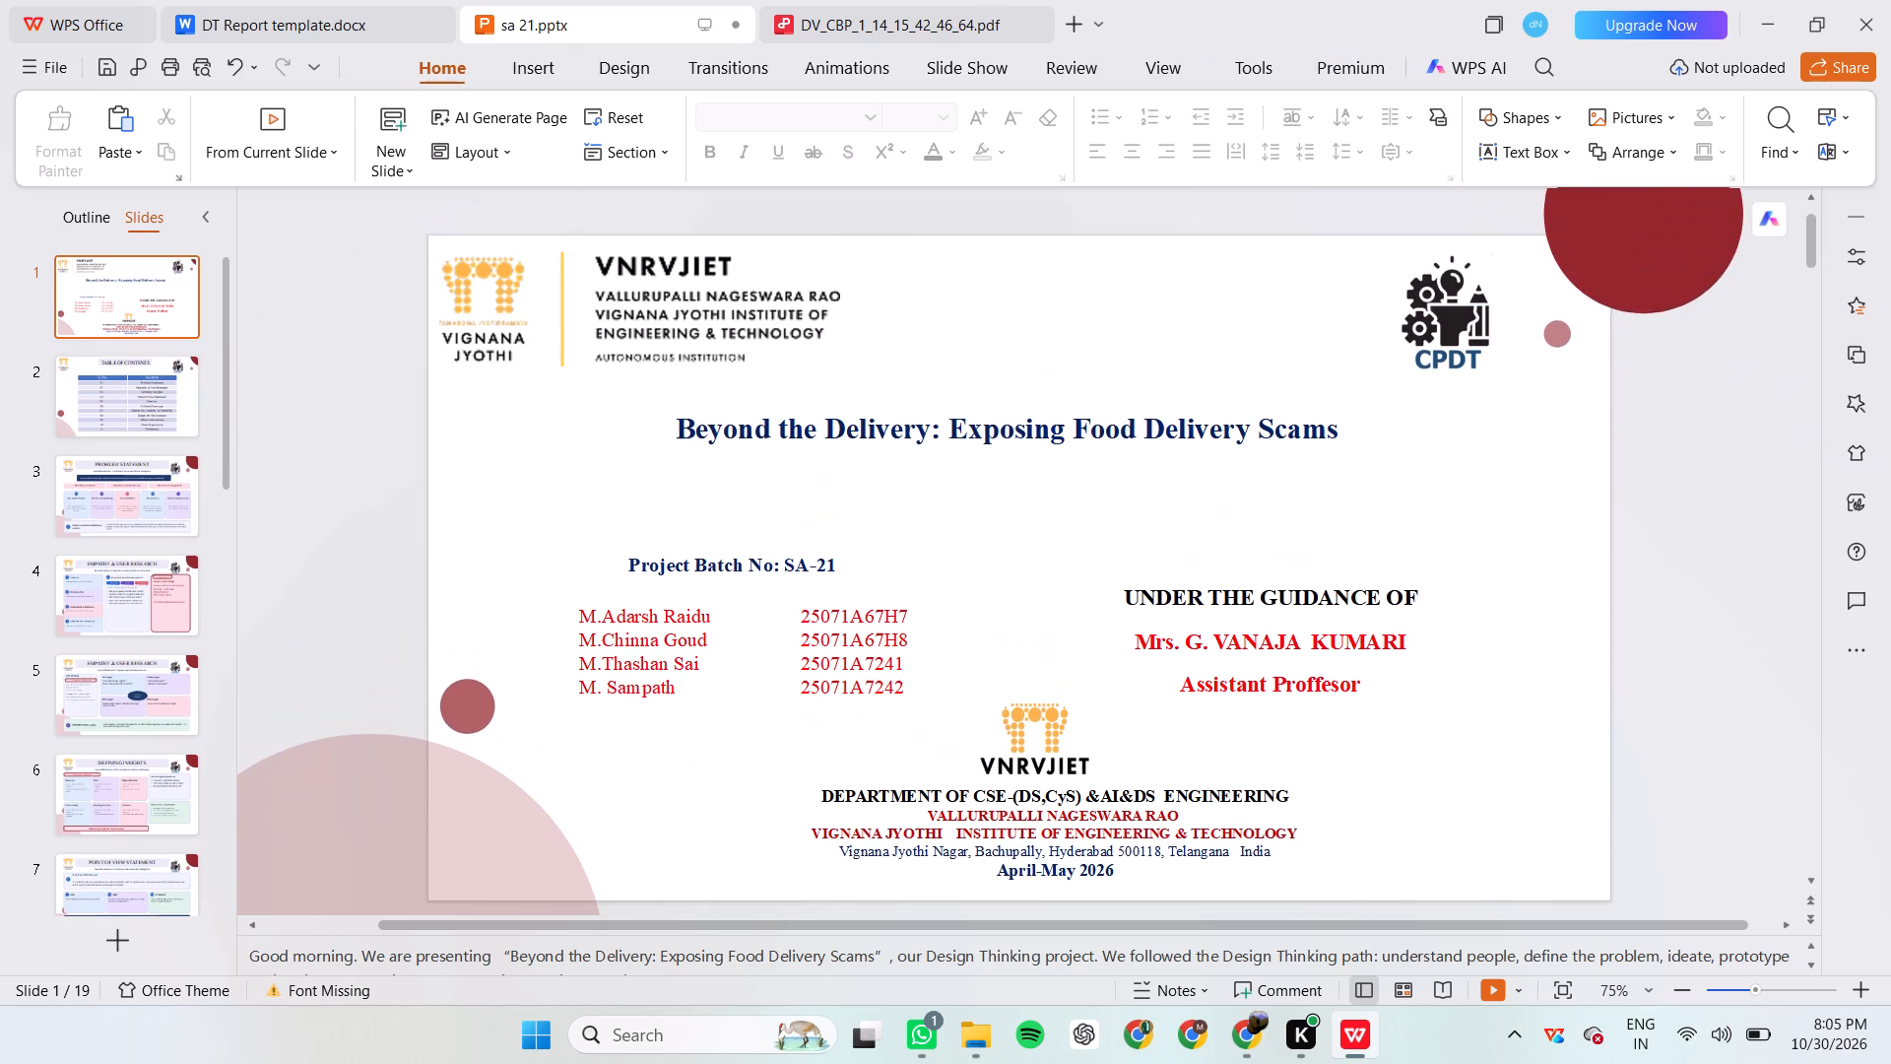
{"action": "scroll", "coordinate": [1697, 657], "scroll_direction": "up", "scroll_amount": 3}
{"action": "scroll", "coordinate": [1691, 666], "scroll_direction": "down", "scroll_amount": 3}
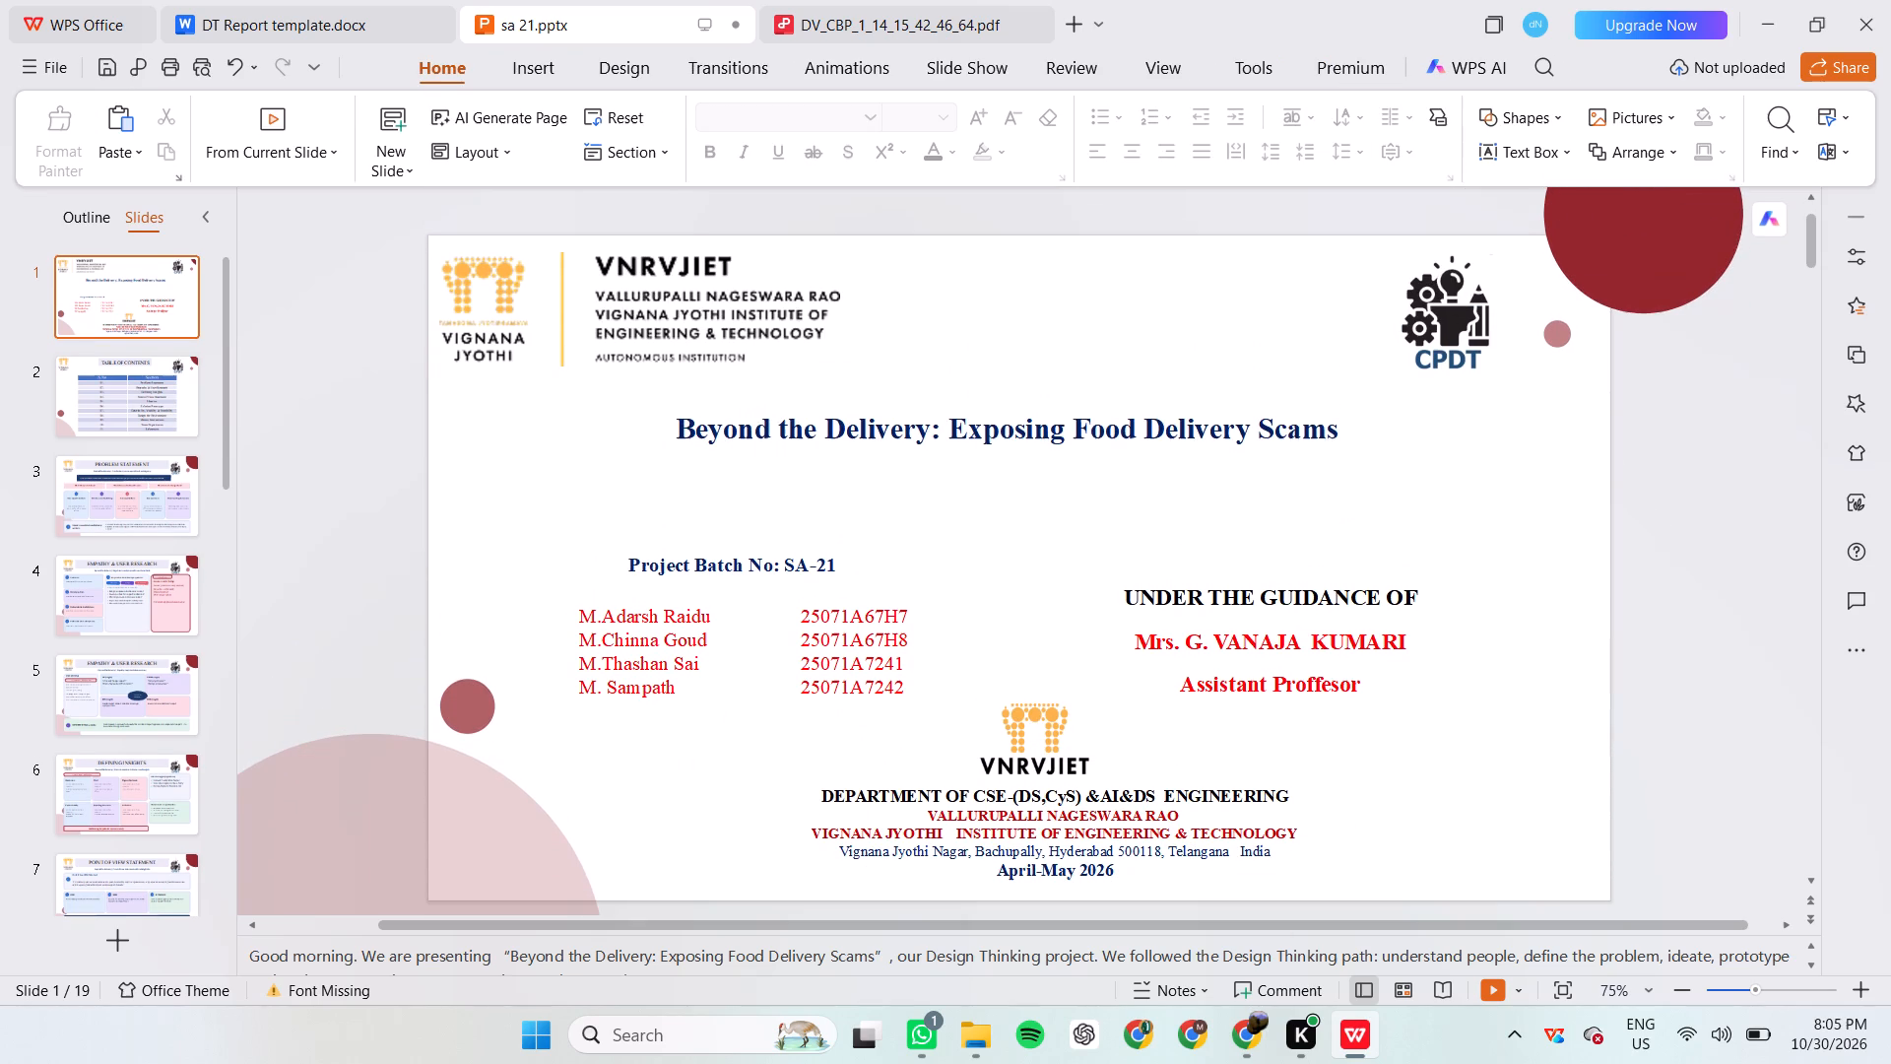
{"action": "key", "text": "ctrl+s"}
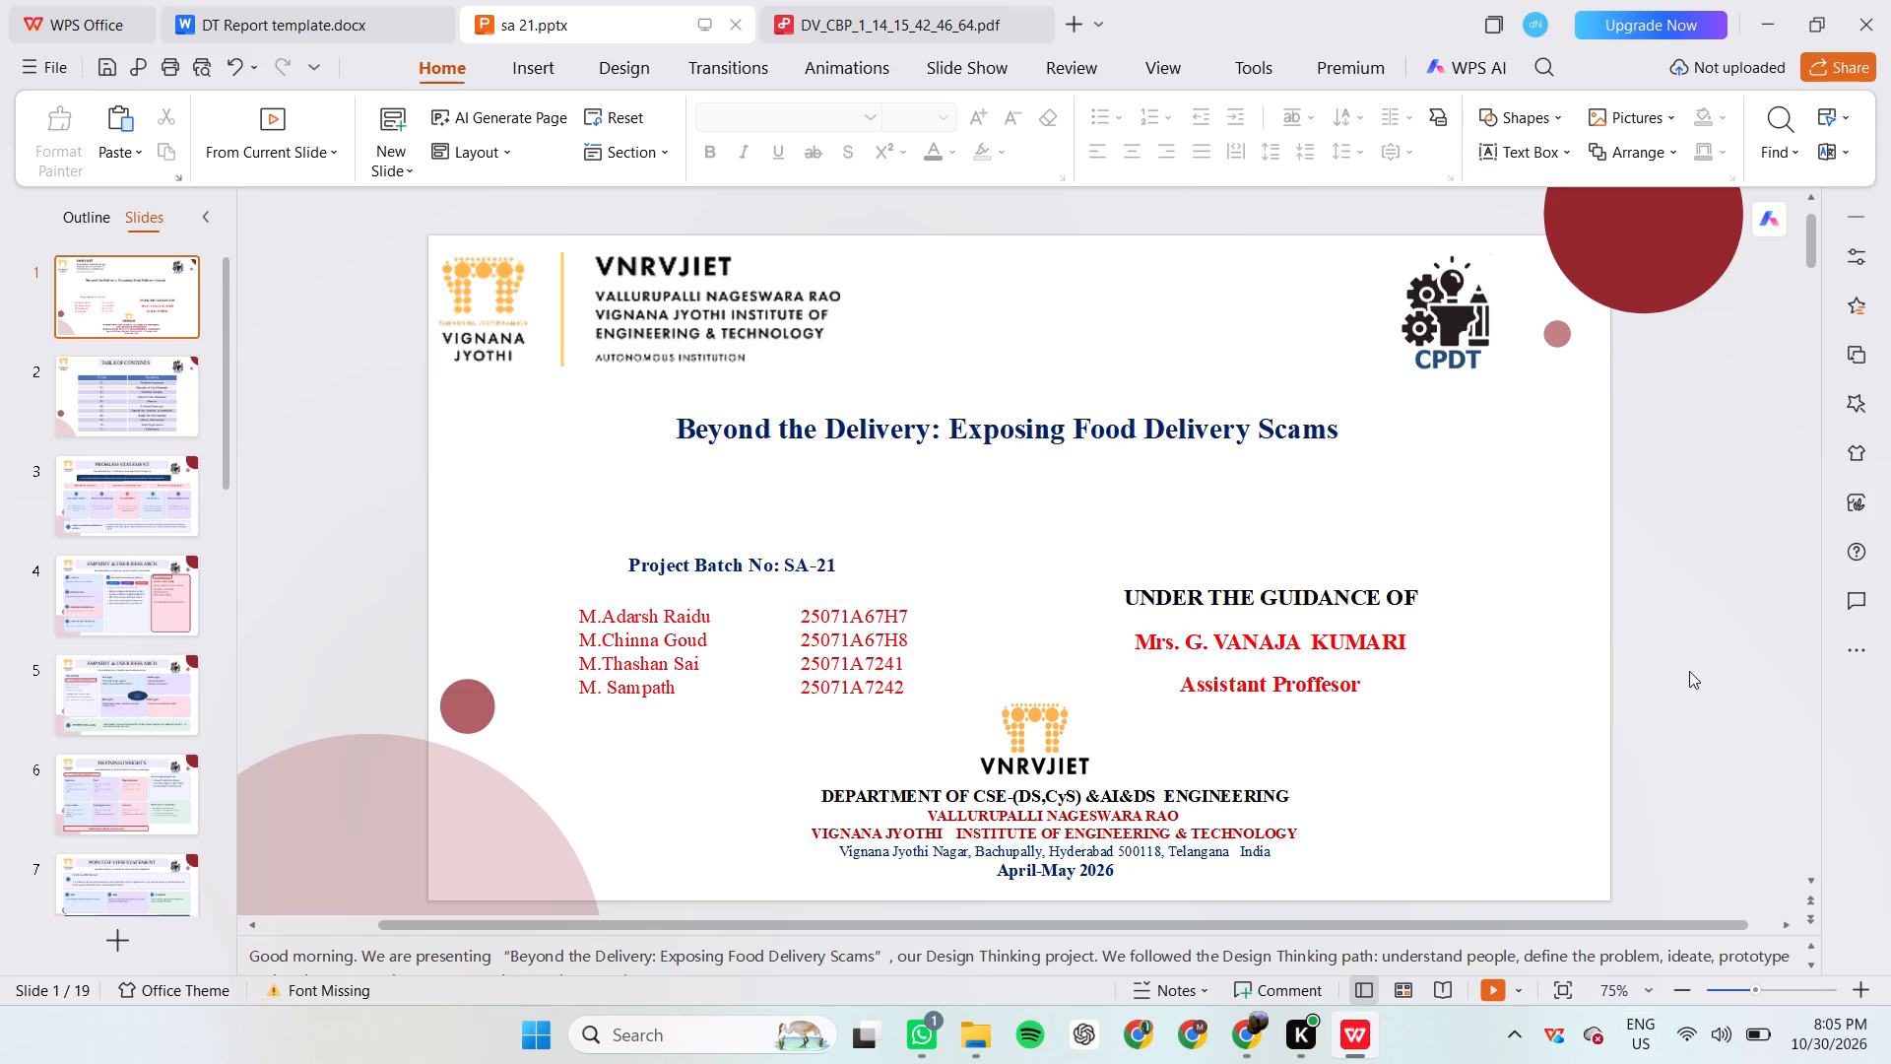
Nudge the department text block slightly left to centre it under the VNRVJIET logo, and save the presentation.
{"action": "left_click", "coordinate": [1208, 843]}
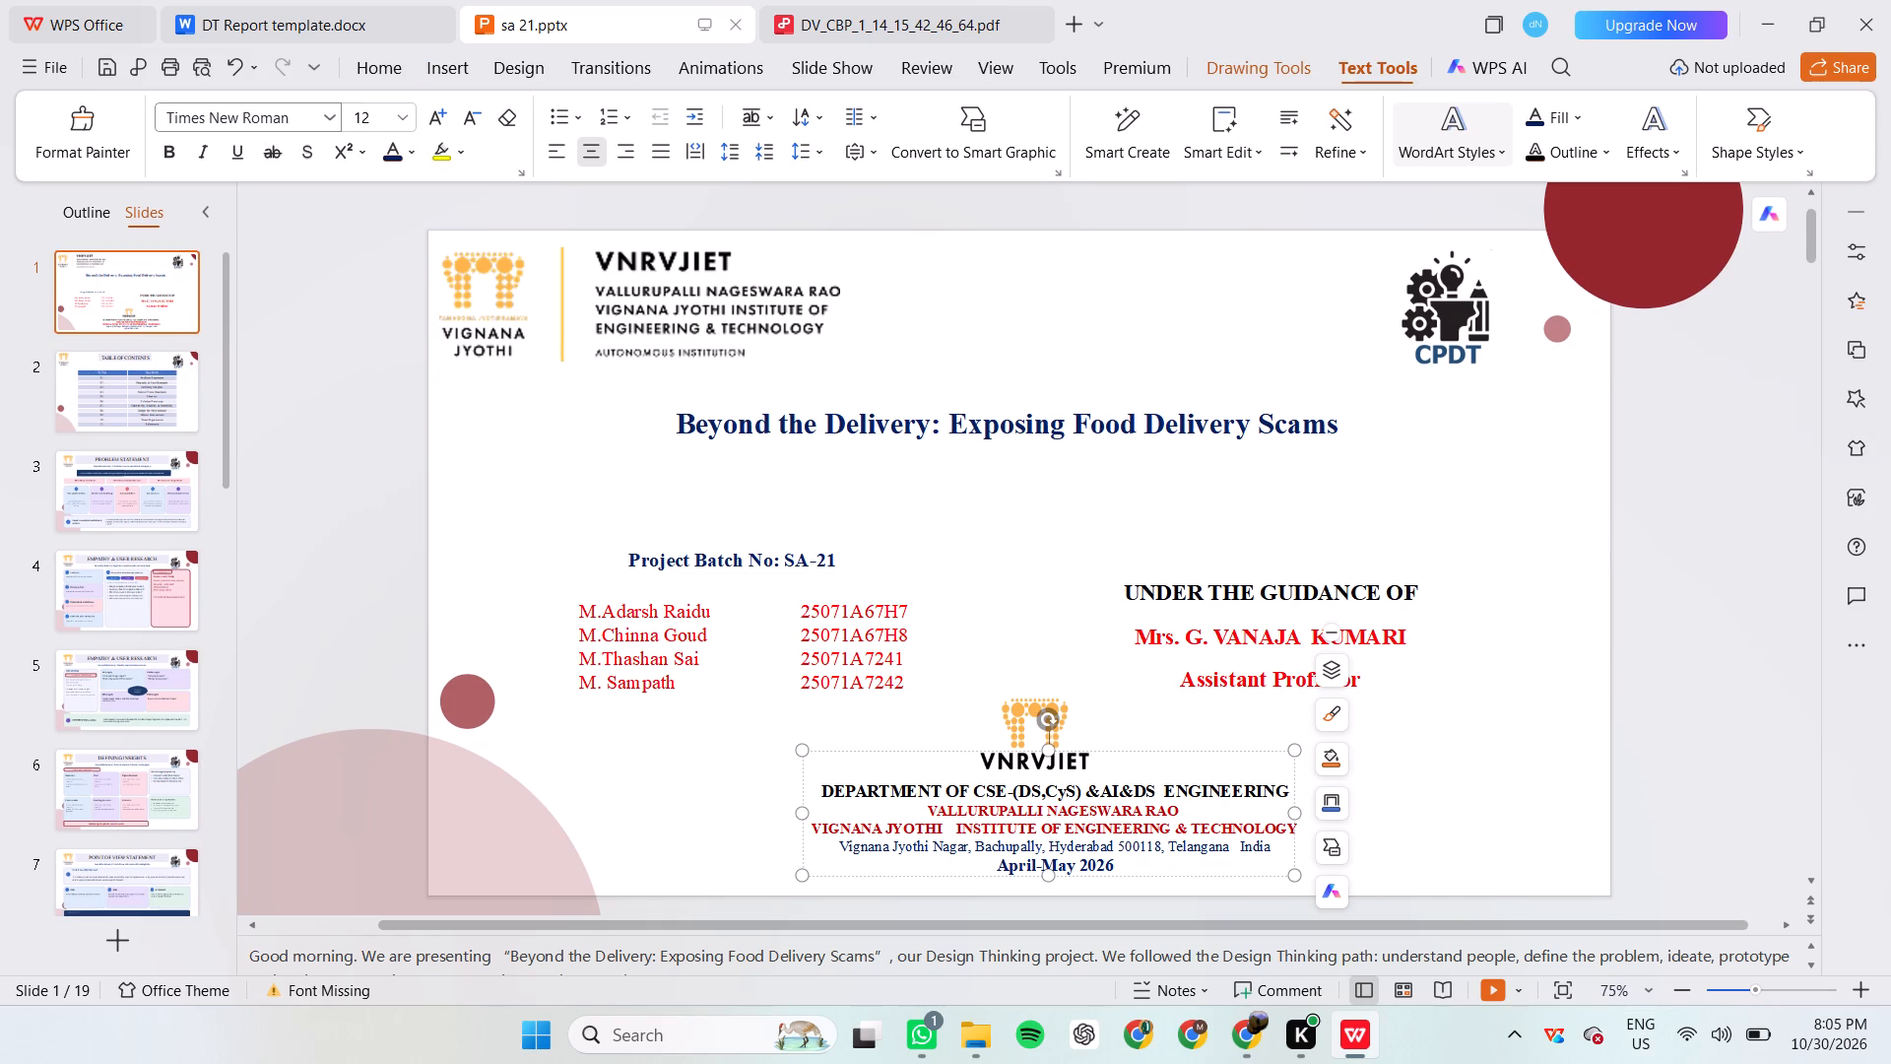
{"action": "left_click_drag", "start_coordinate": [1244, 879], "coordinate": [1224, 881]}
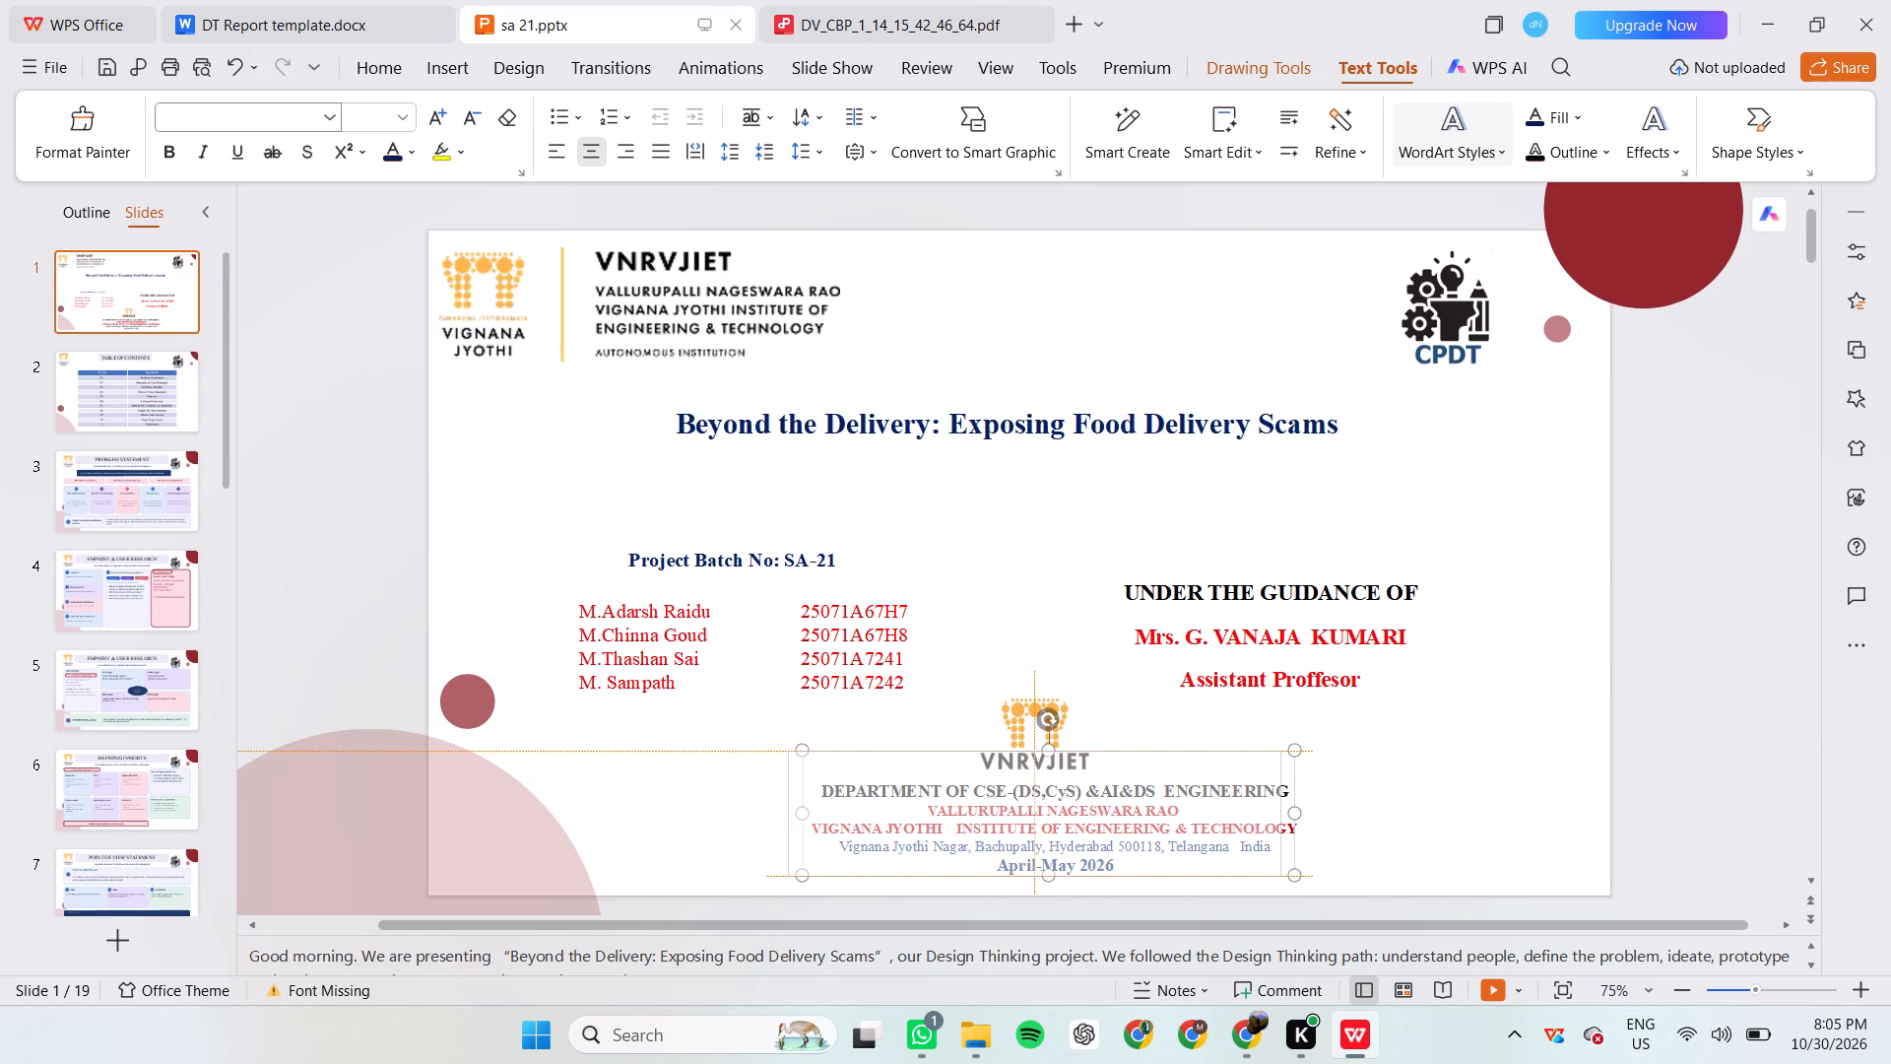
{"action": "left_click_drag", "start_coordinate": [1224, 881], "coordinate": [1216, 882]}
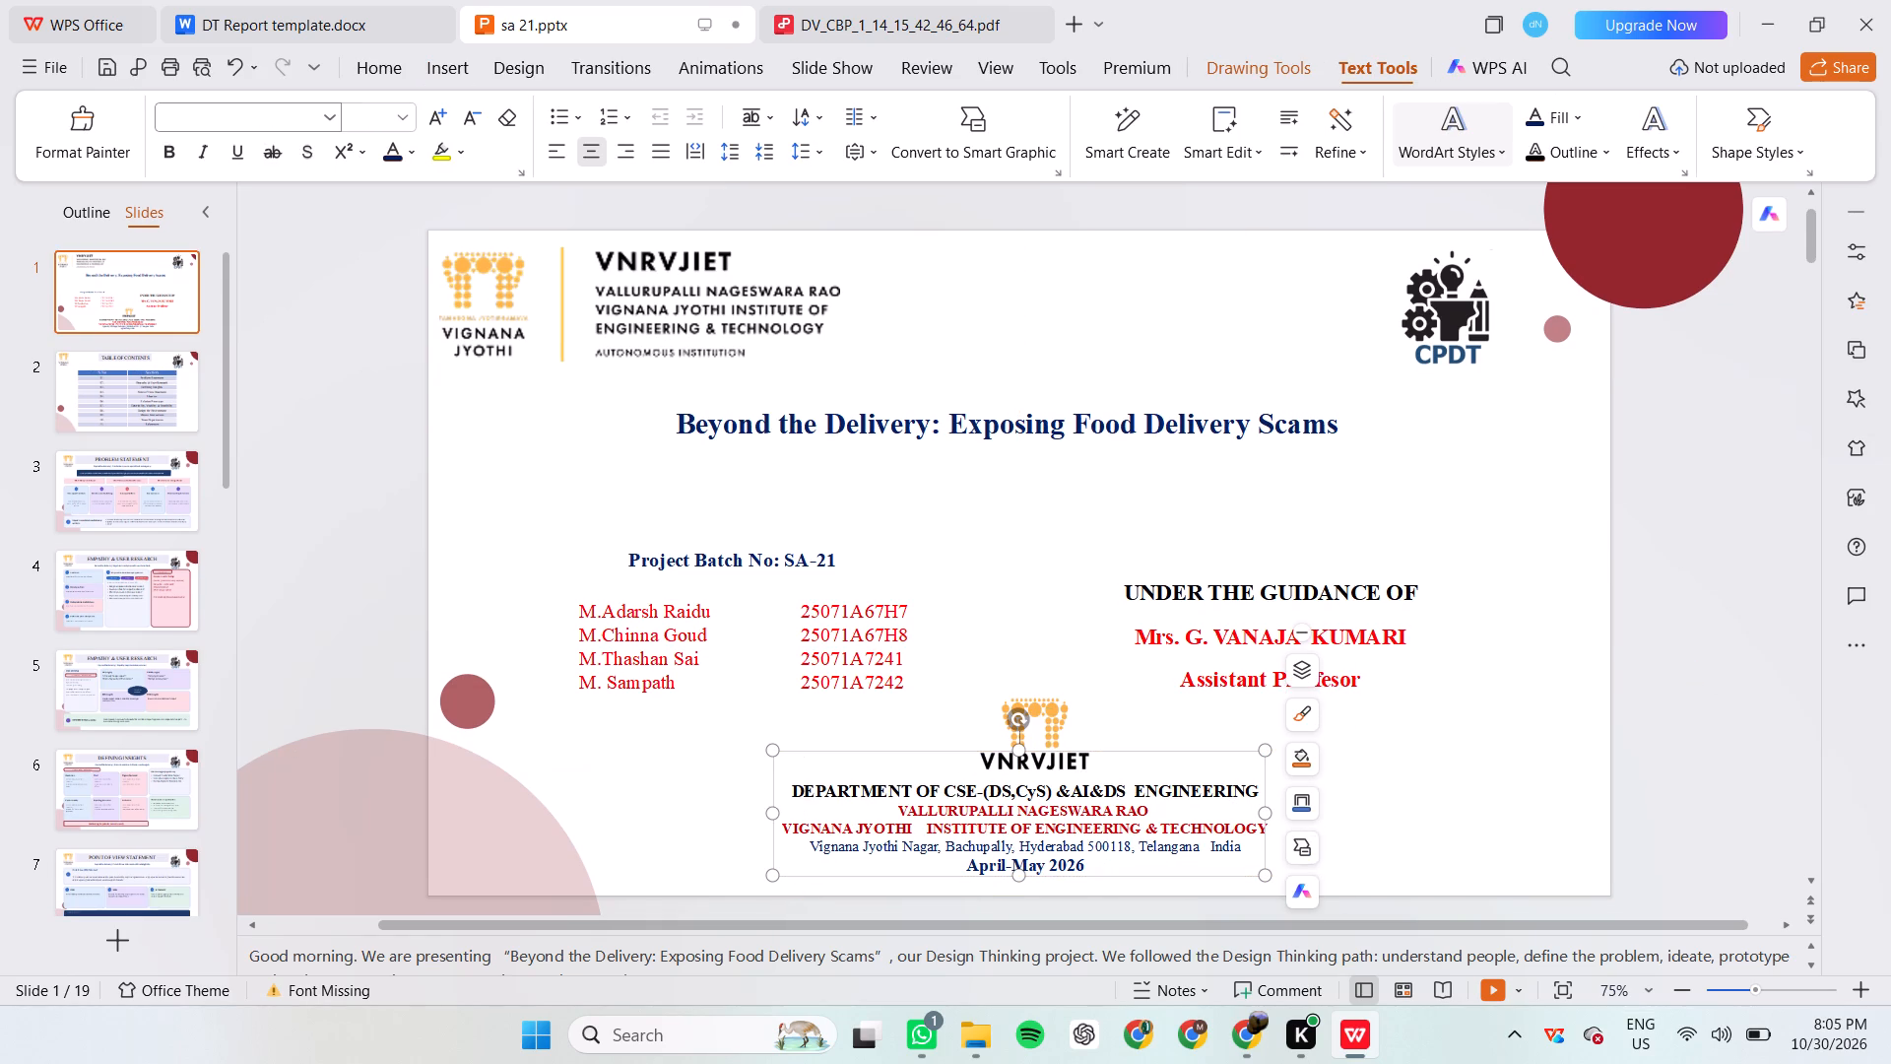
{"action": "left_click_drag", "start_coordinate": [1204, 882], "coordinate": [1234, 880]}
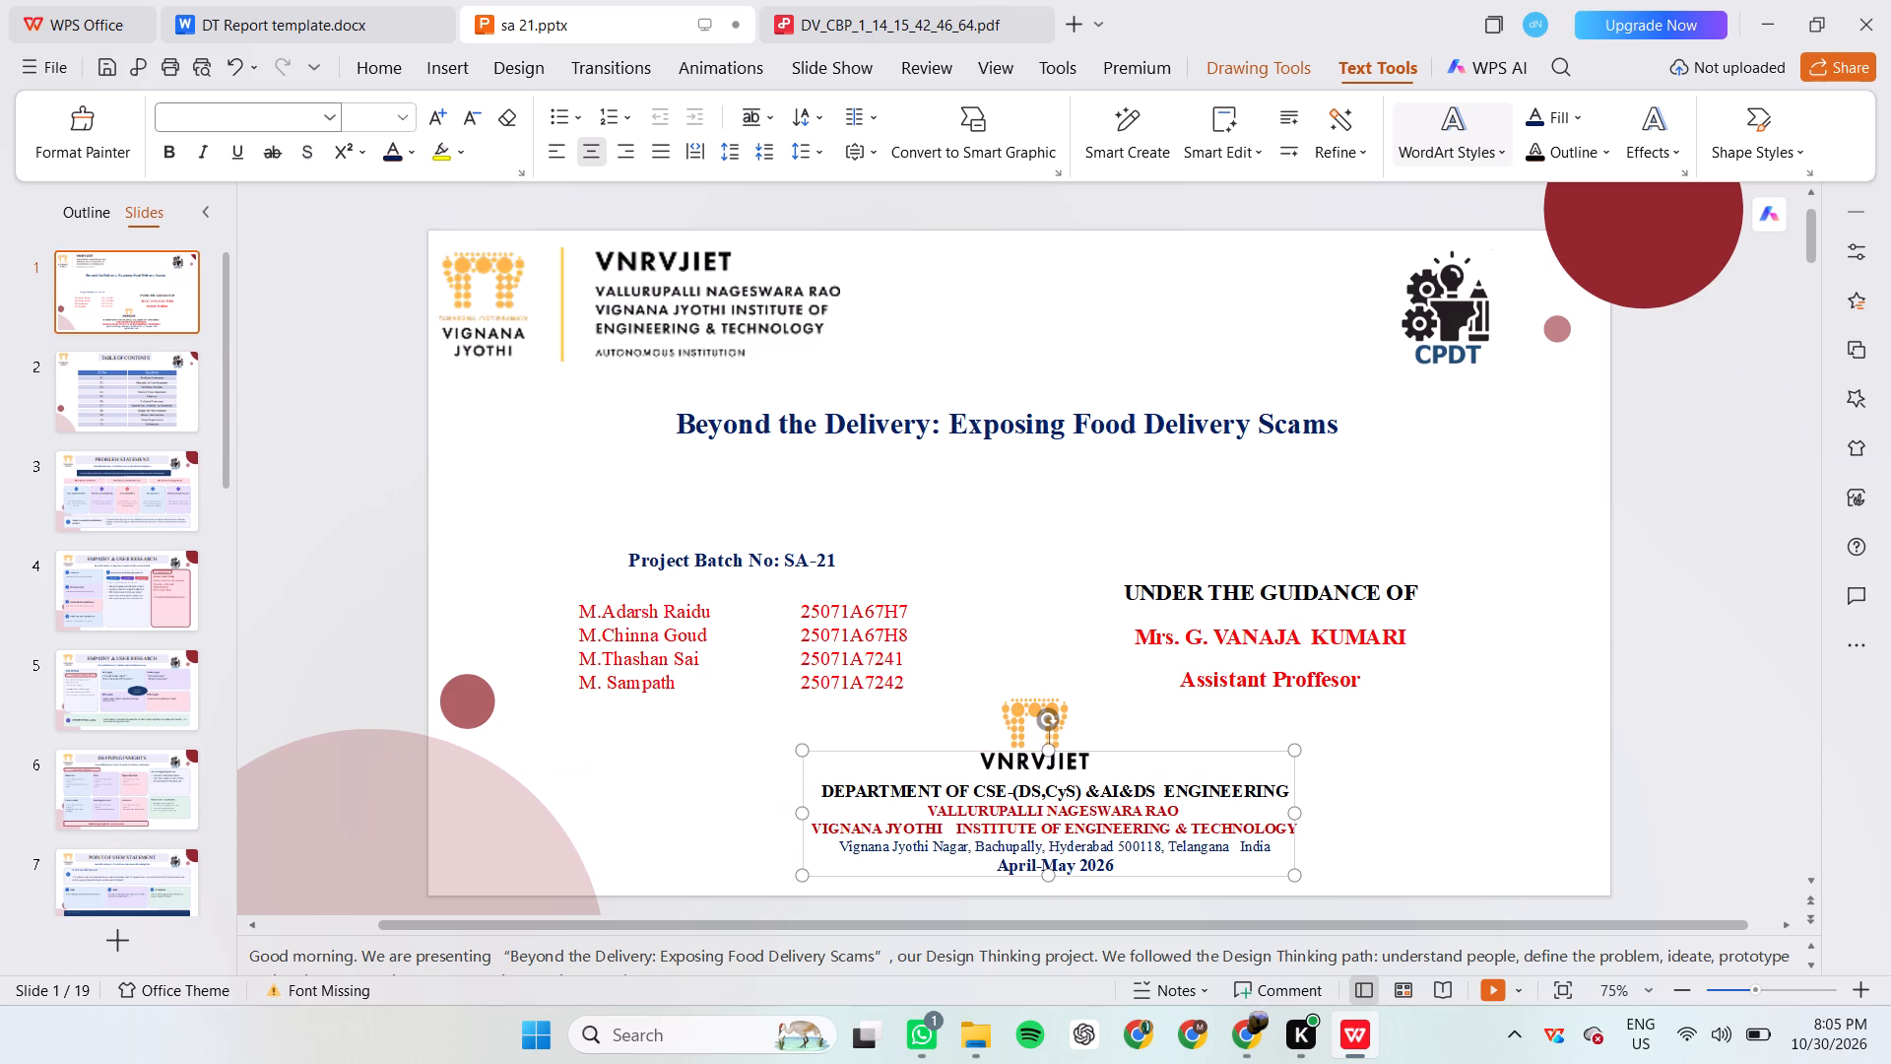
{"action": "left_click_drag", "start_coordinate": [1234, 880], "coordinate": [1223, 880]}
{"action": "left_click", "coordinate": [1703, 727]}
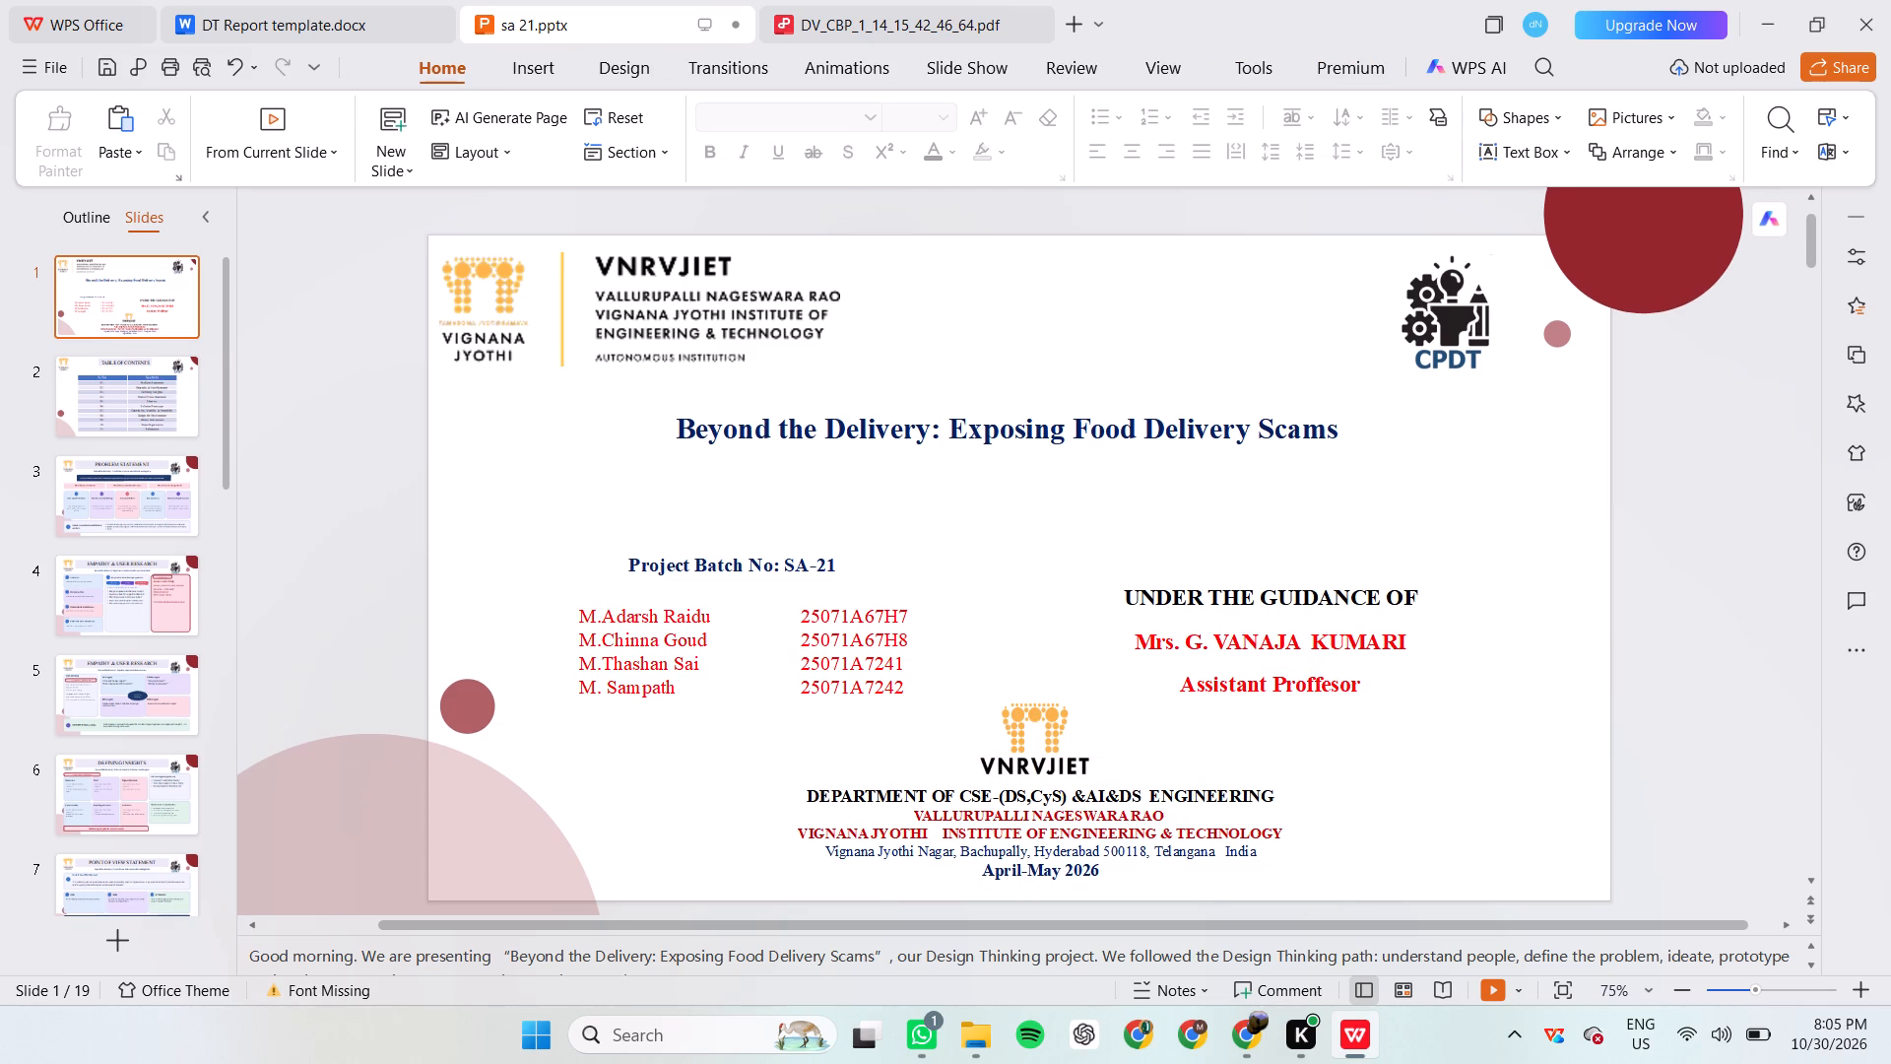
{"action": "key", "text": "ctrl+s"}
Fix the spacing in the department line so it reads "DEPARTMENT OF CSE - (DS,CyS) & AI&DS ENGINEERING".
{"action": "scroll", "coordinate": [1097, 836], "scroll_direction": "up", "scroll_amount": 3, "text": "ctrl"}
{"action": "scroll", "coordinate": [1234, 780], "scroll_direction": "down", "scroll_amount": 2, "text": "ctrl"}
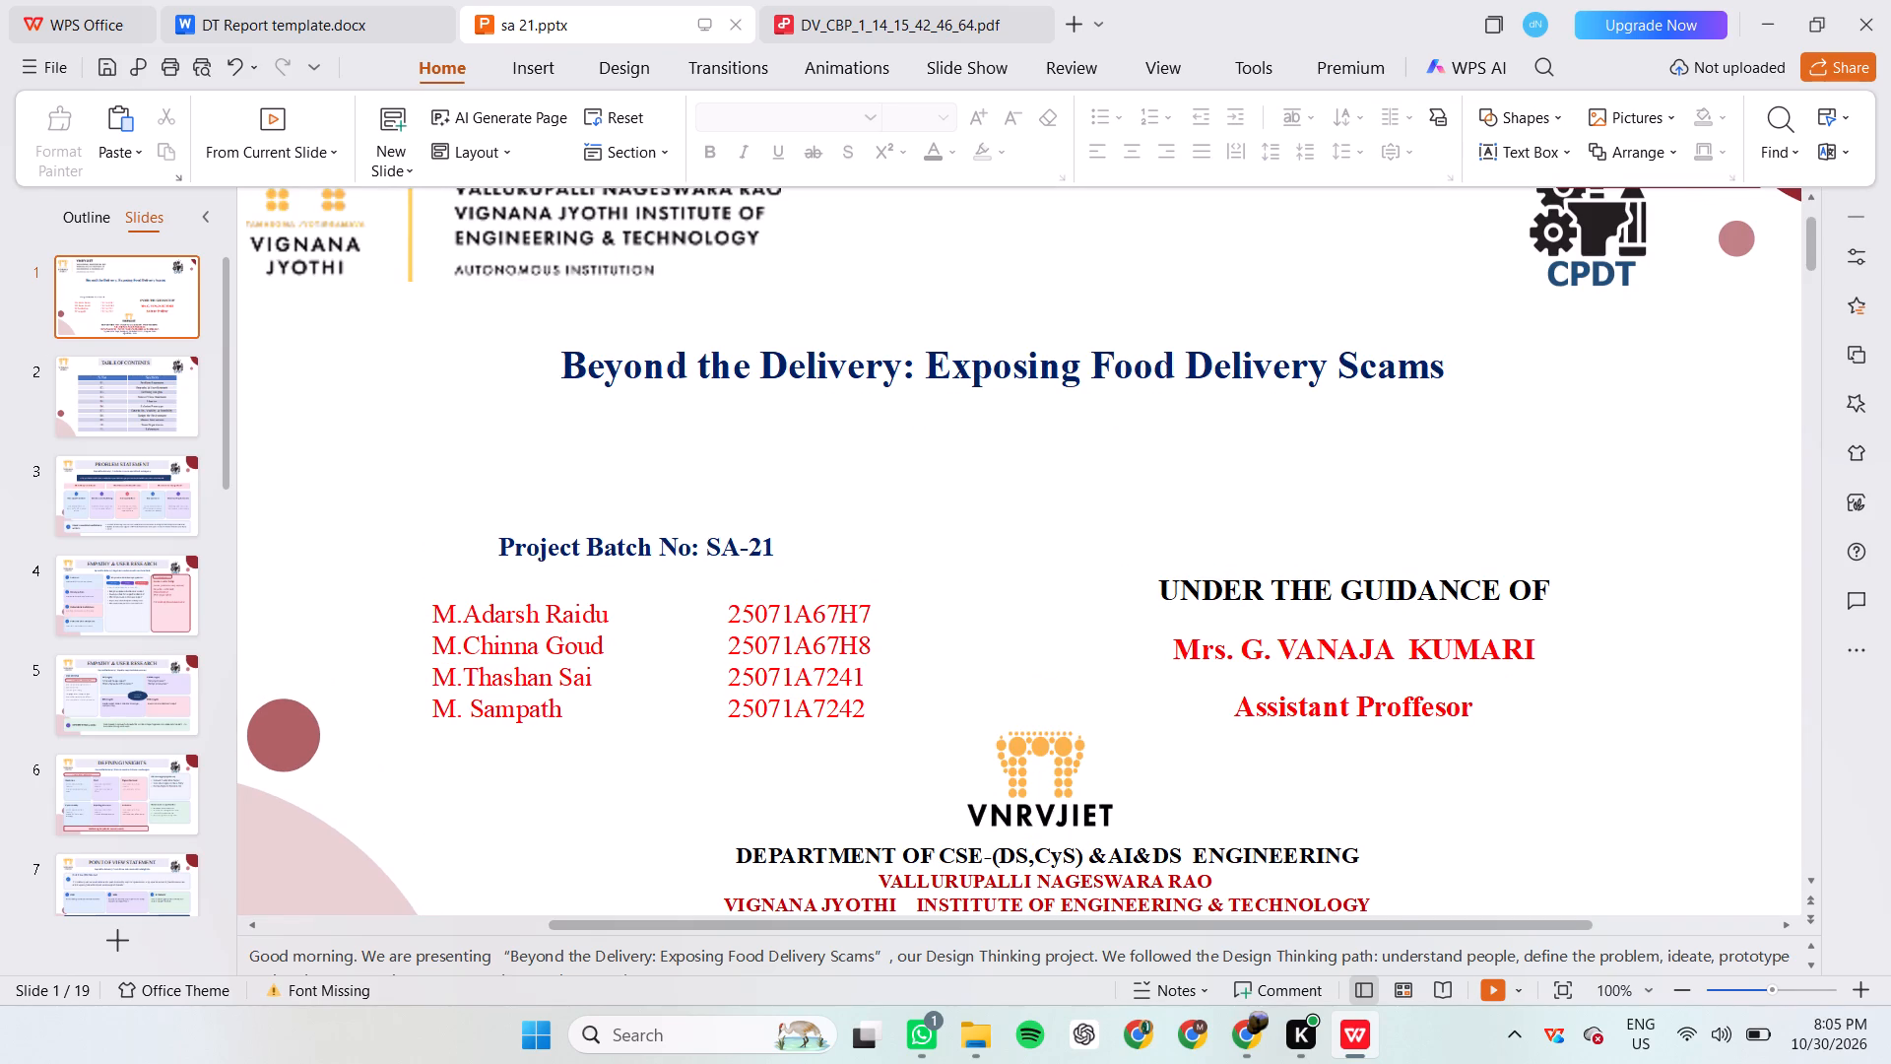
{"action": "scroll", "coordinate": [1045, 854], "scroll_direction": "up", "scroll_amount": 1, "text": "ctrl"}
{"action": "scroll", "coordinate": [1326, 687], "scroll_direction": "down", "scroll_amount": 3}
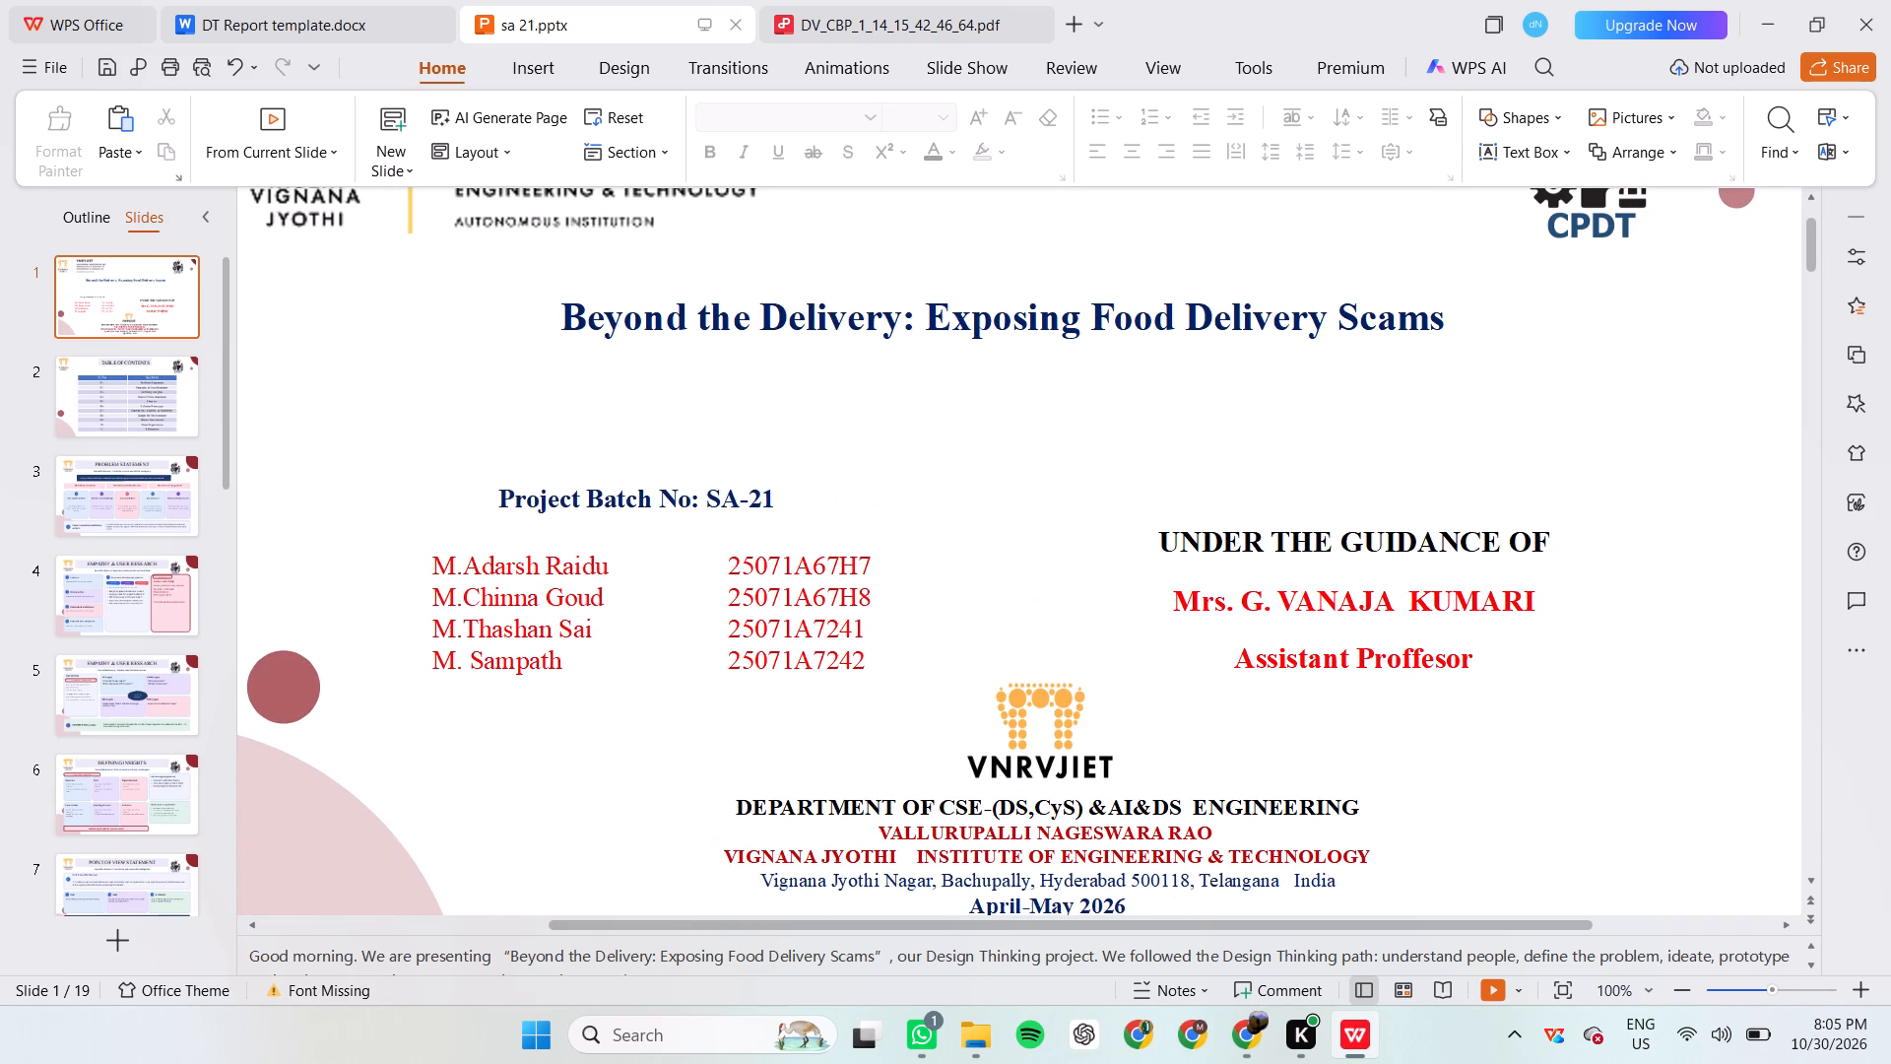
{"action": "left_click", "coordinate": [1111, 780]}
{"action": "key", "text": "space"}
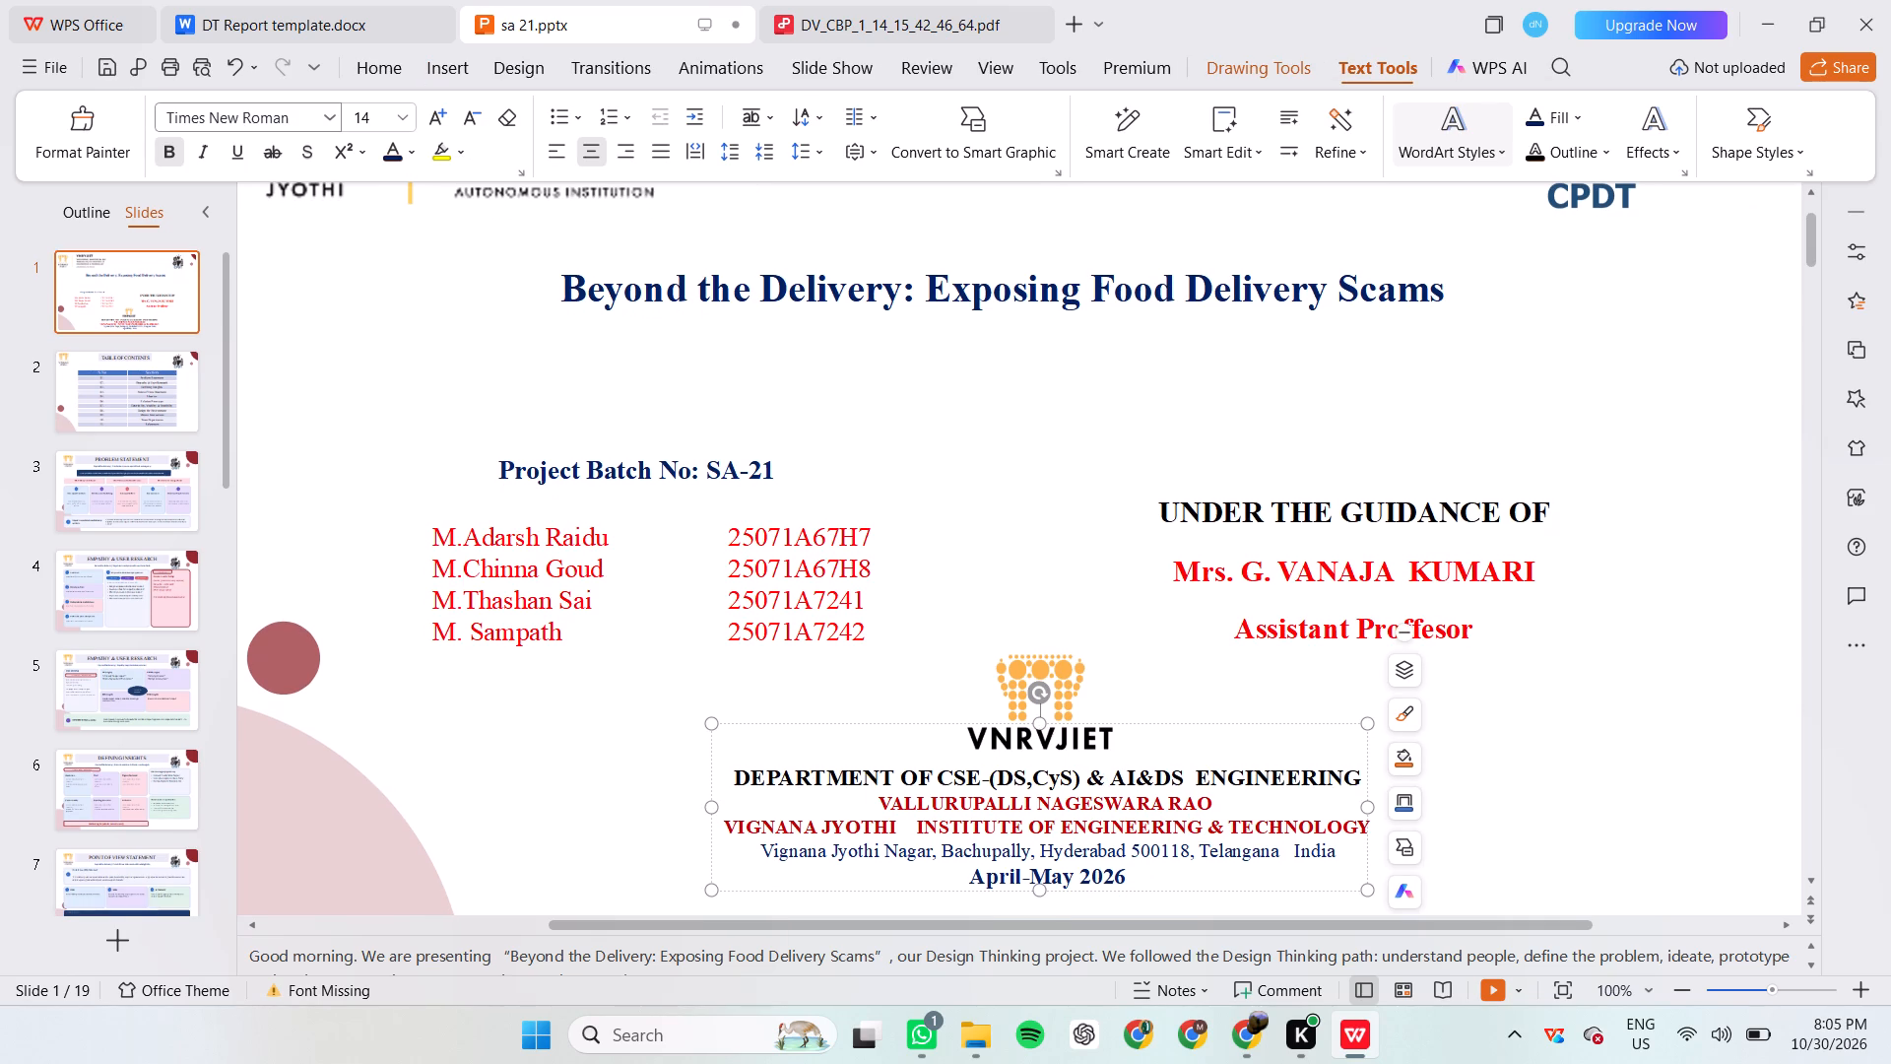
{"action": "left_click", "coordinate": [988, 777]}
{"action": "key", "text": "space"}
{"action": "left_click", "coordinate": [976, 784]}
{"action": "key", "text": "space"}
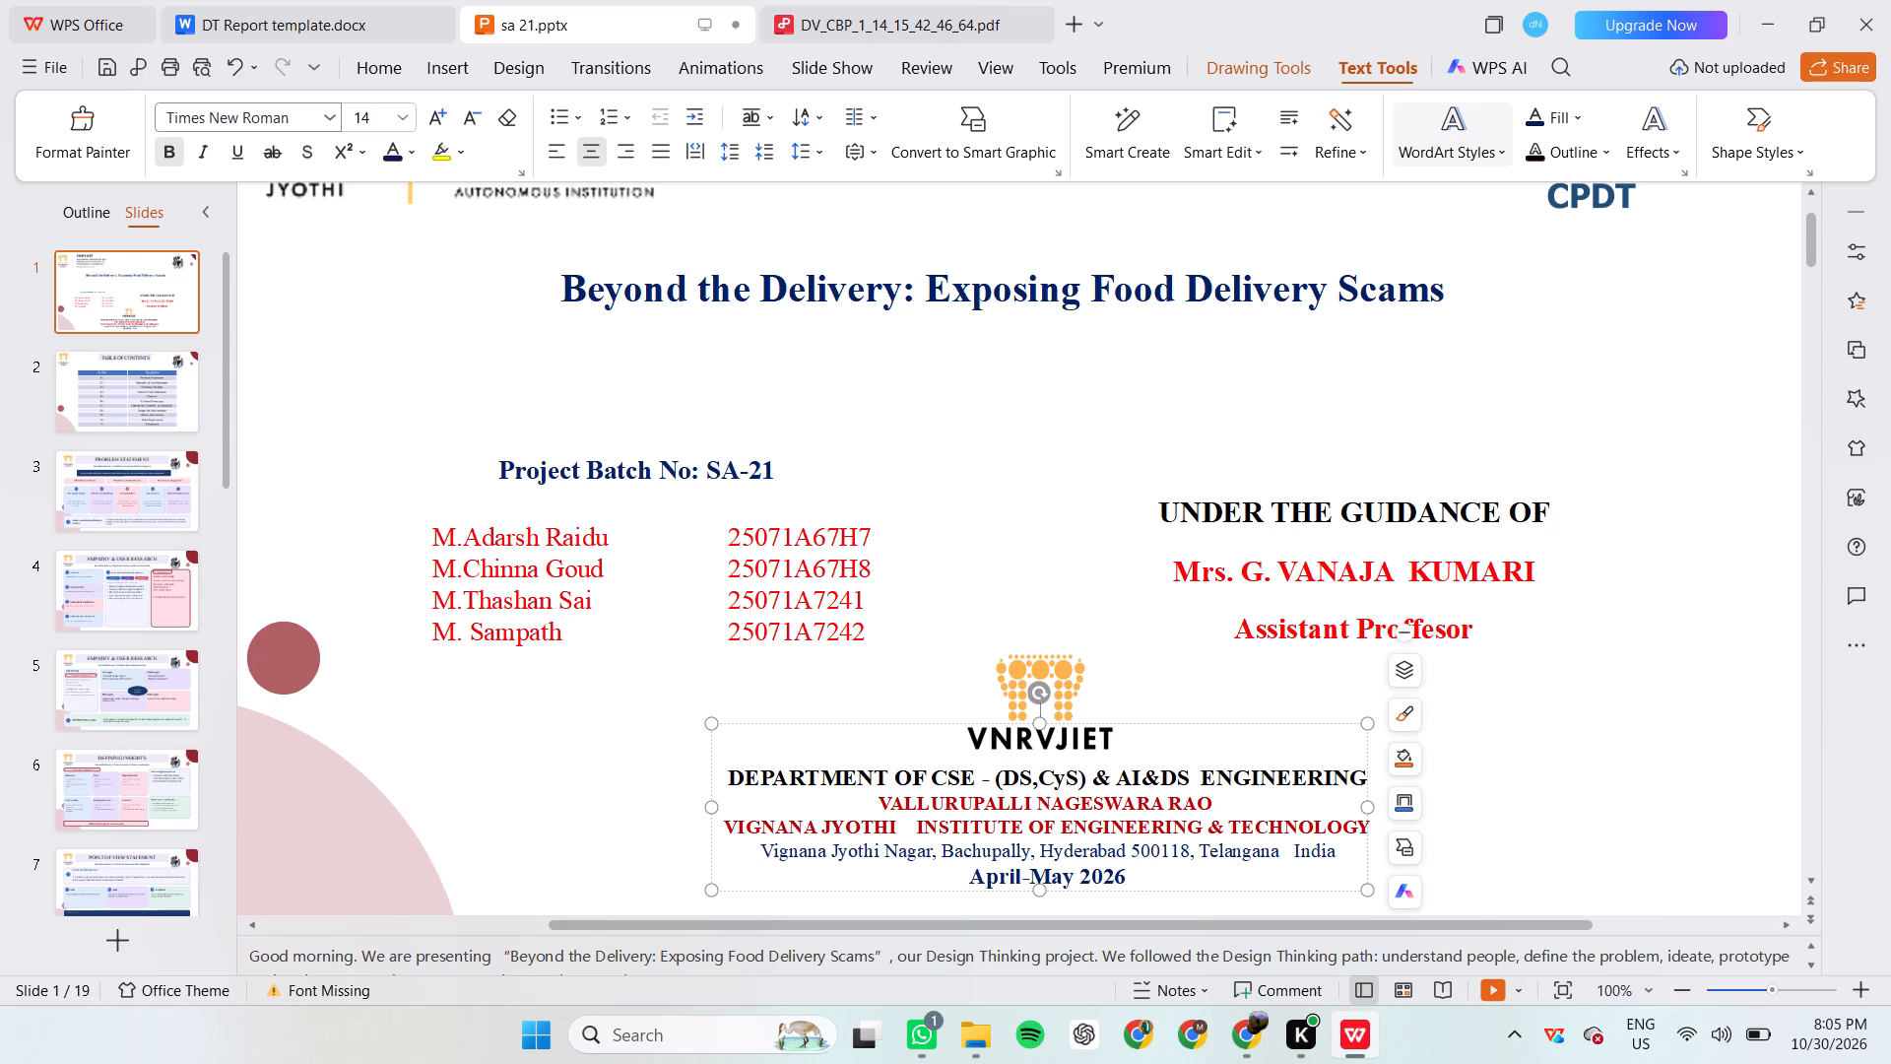
{"action": "left_click", "coordinate": [1196, 785]}
{"action": "key", "text": "BackSpace"}
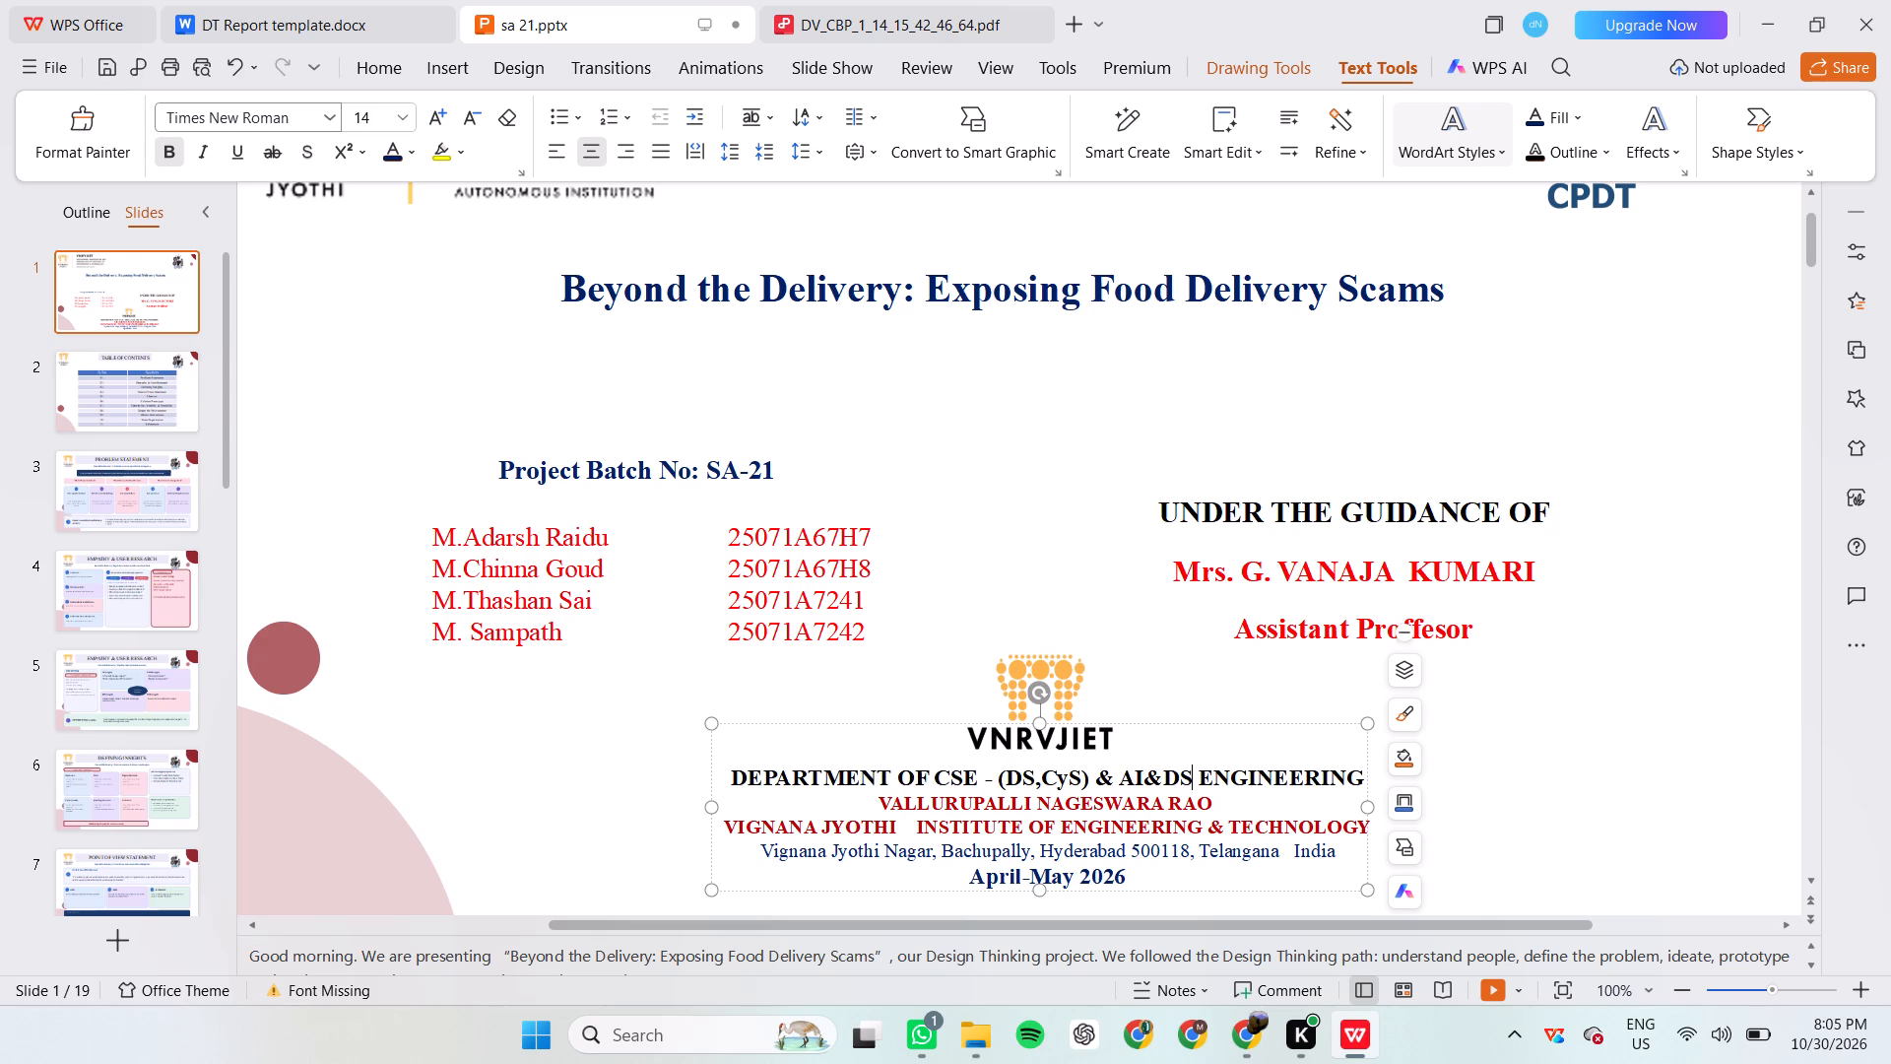
Reduce the gap between "JYOTHI" and "INSTITUTE" in the institute name line to a single space.
{"action": "left_click", "coordinate": [915, 831]}
{"action": "key", "text": "BackSpace"}
{"action": "key", "text": "BackSpace"}
{"action": "key", "text": "BackSpace"}
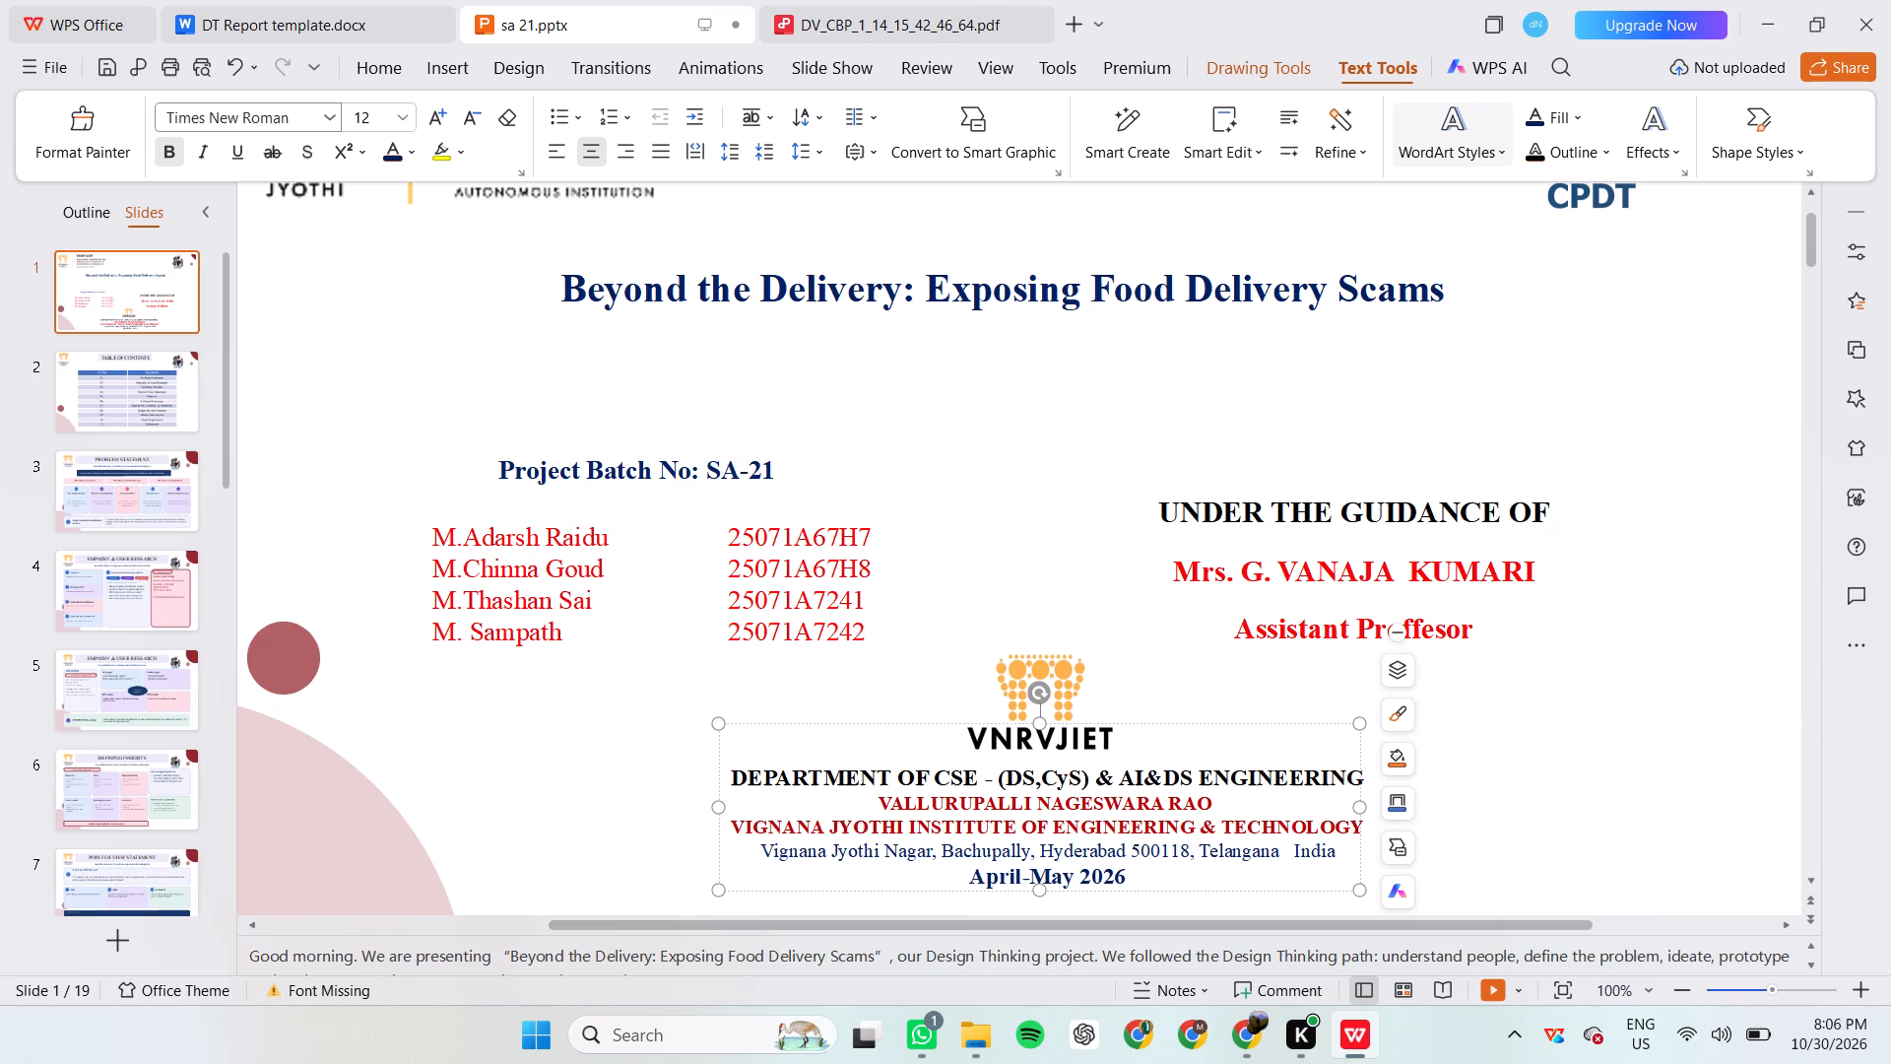
{"action": "key", "text": "BackSpace"}
{"action": "key", "text": "space"}
Change the date line at the bottom of the title slide to "October 2026" and save the presentation.
{"action": "left_click", "coordinate": [1170, 876]}
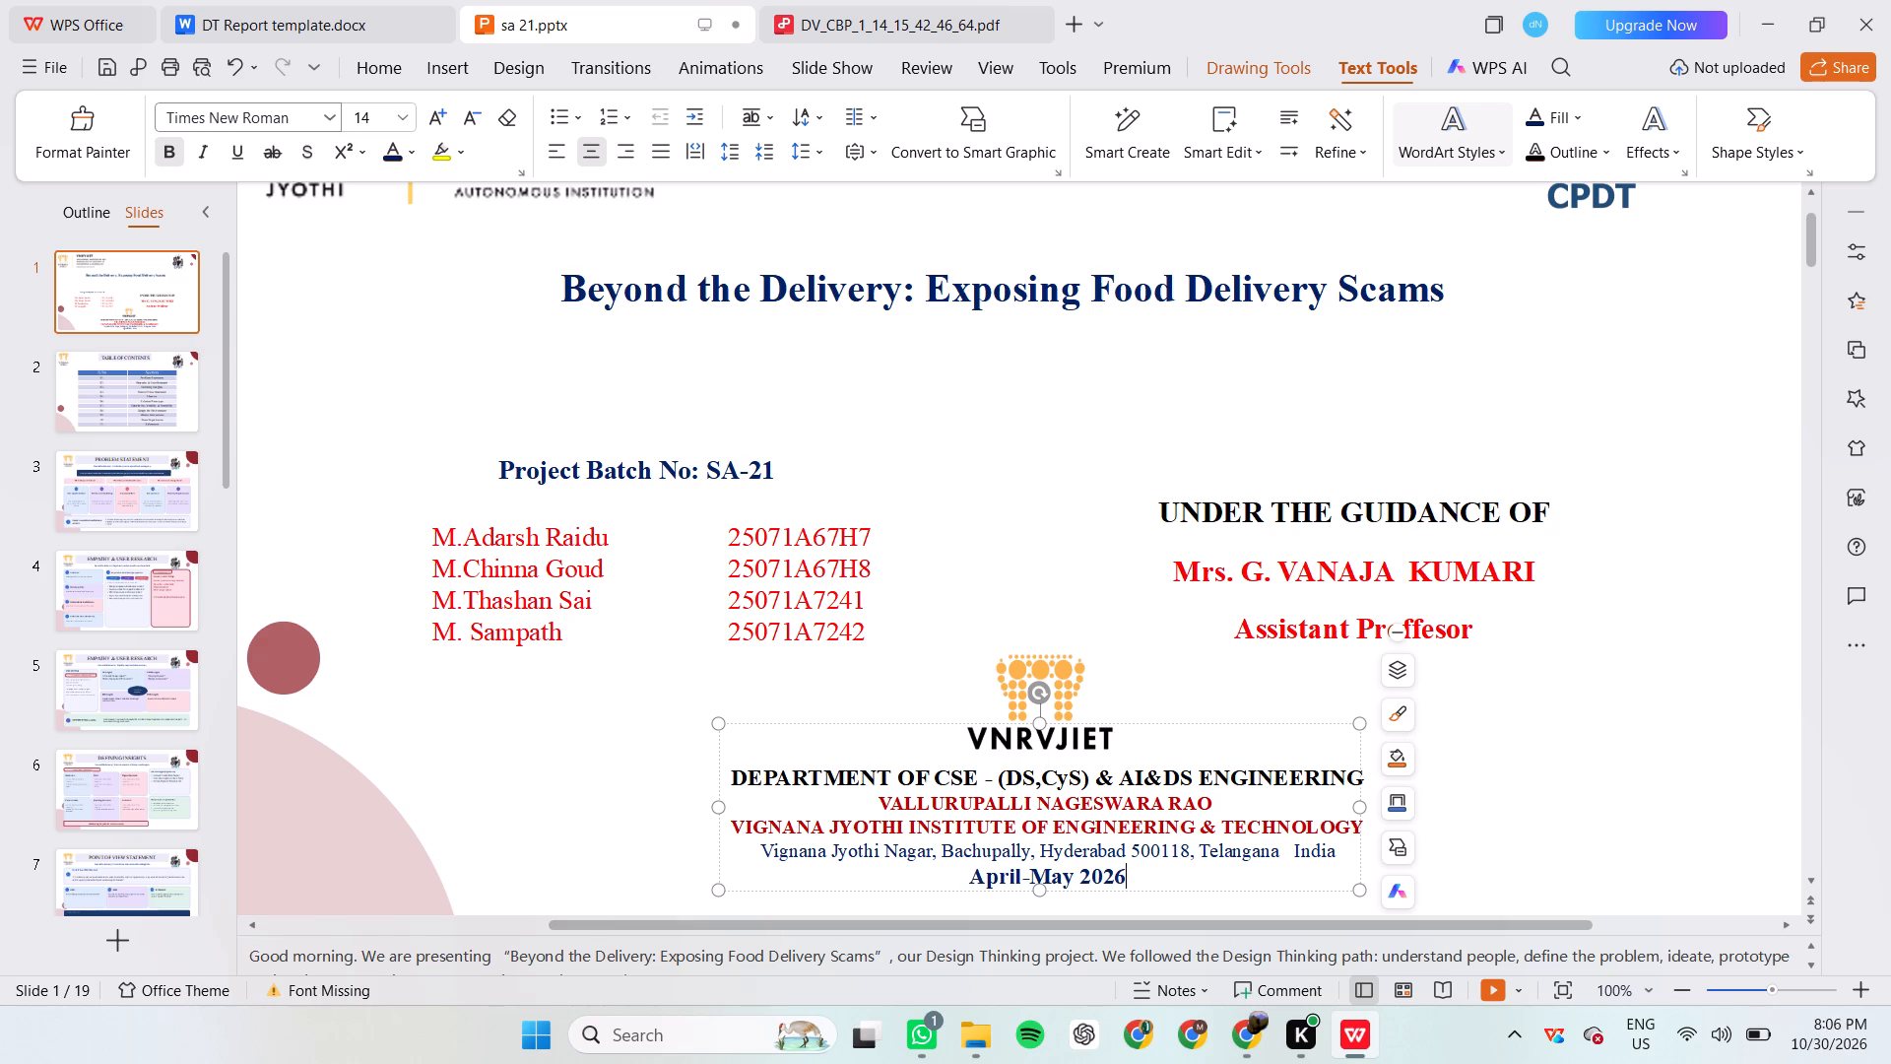
{"action": "left_click", "coordinate": [1074, 877]}
{"action": "key", "text": "ctrl+BackSpace"}
{"action": "key", "text": "ctrl+BackSpace"}
{"action": "key", "text": "ctrl+BackSpace"}
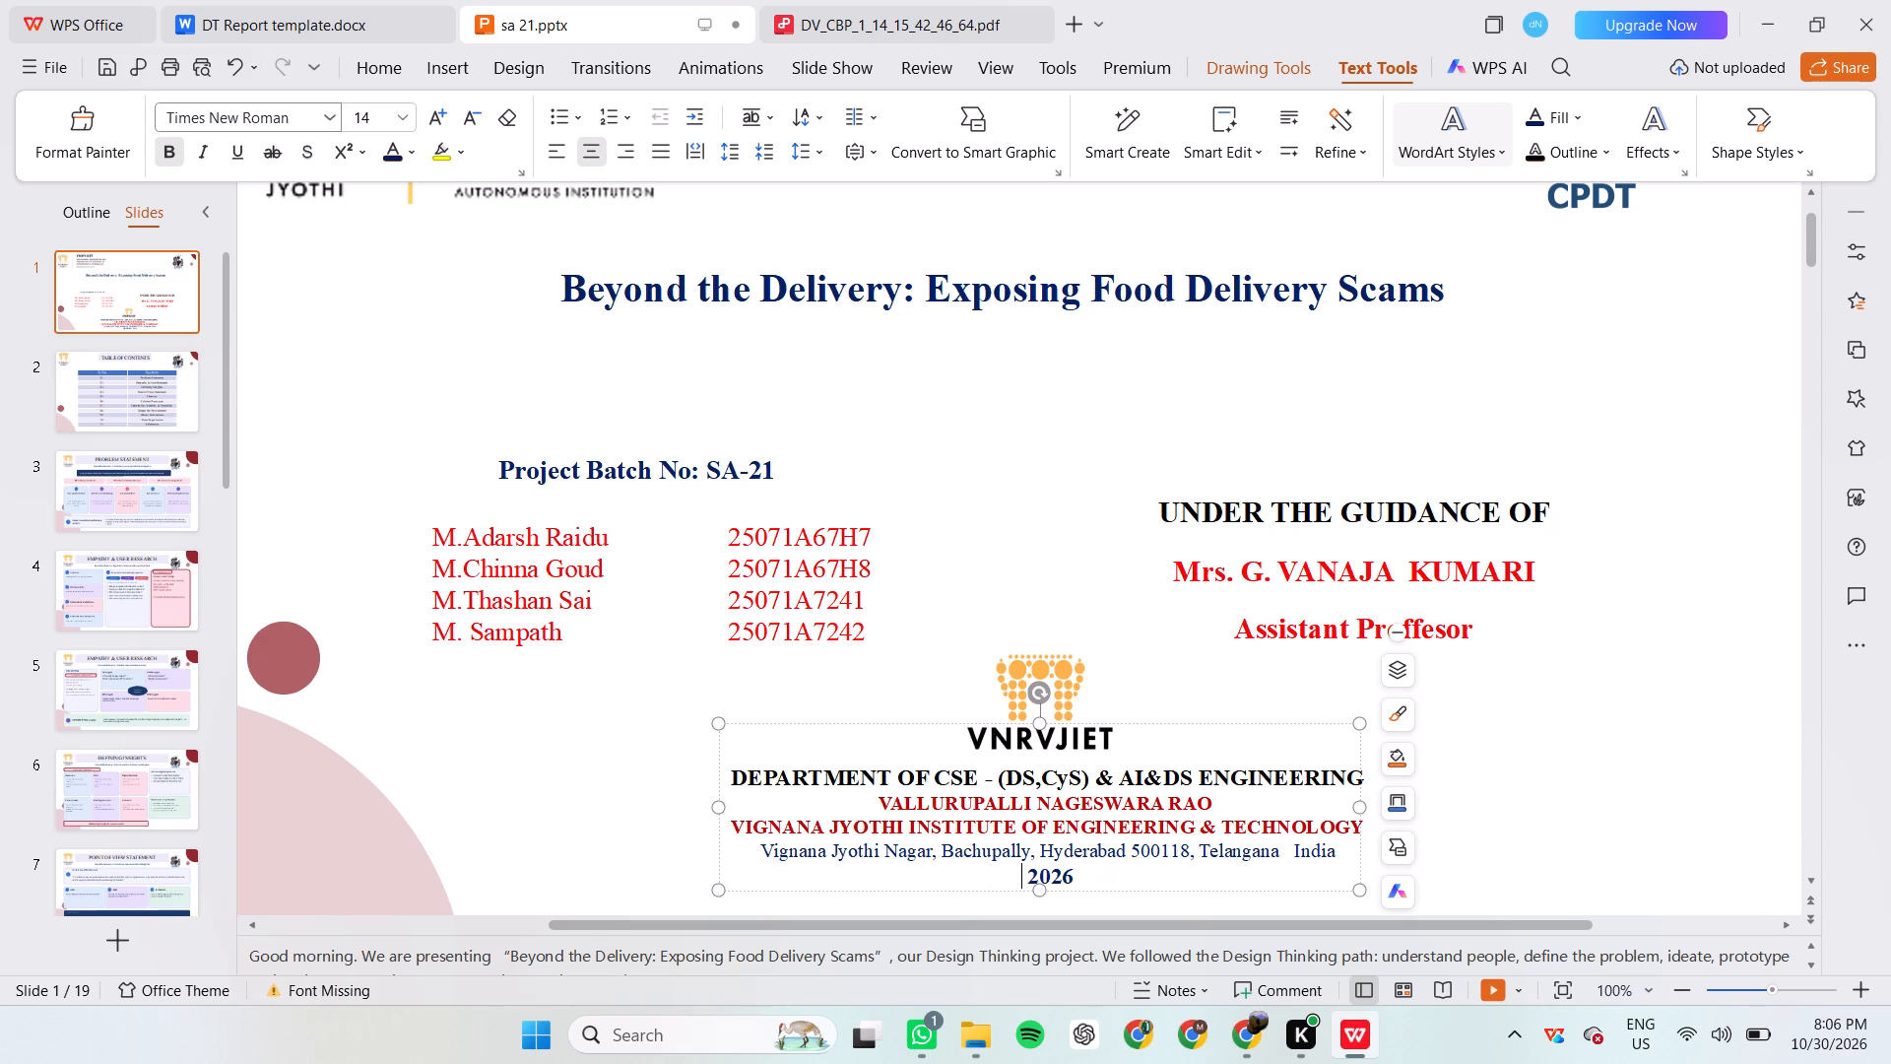
{"action": "type", "text": "Octobe"}
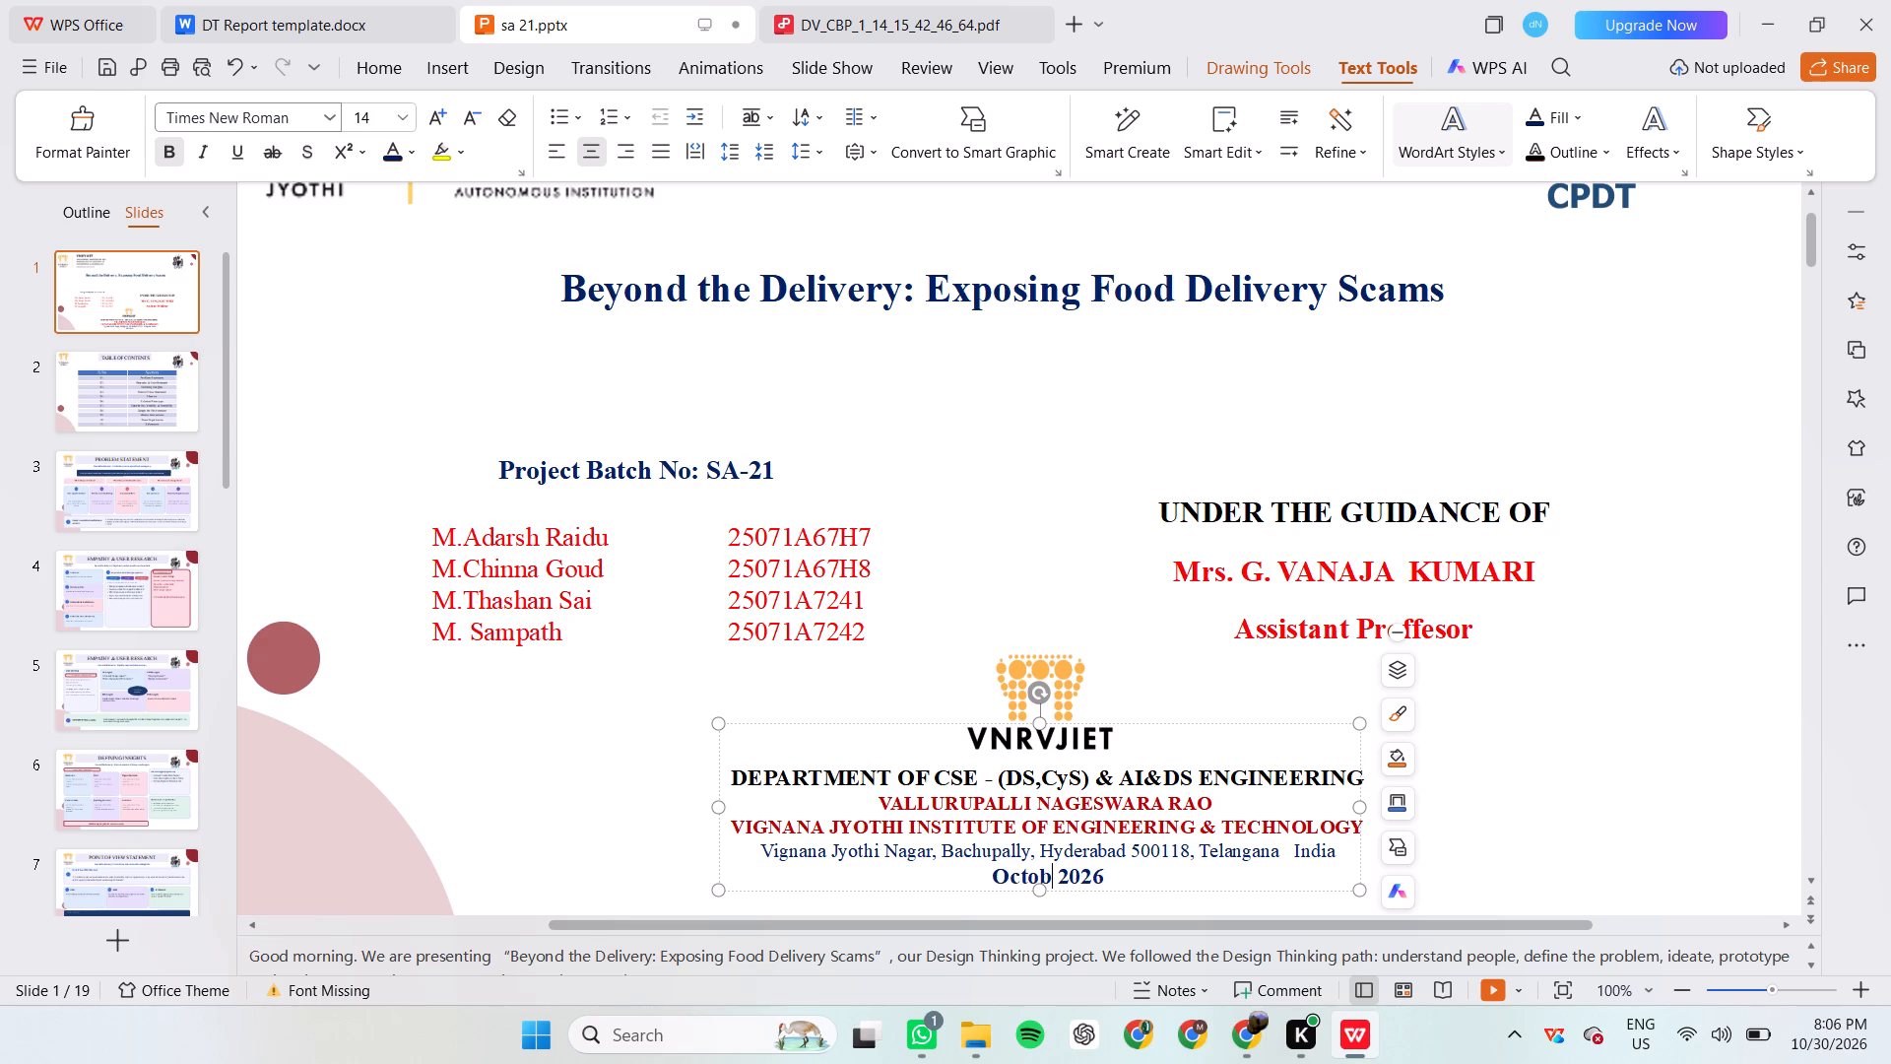
{"action": "type", "text": "er"}
{"action": "key", "text": "BackSpace"}
{"action": "key", "text": "BackSpace"}
{"action": "key", "text": "r"}
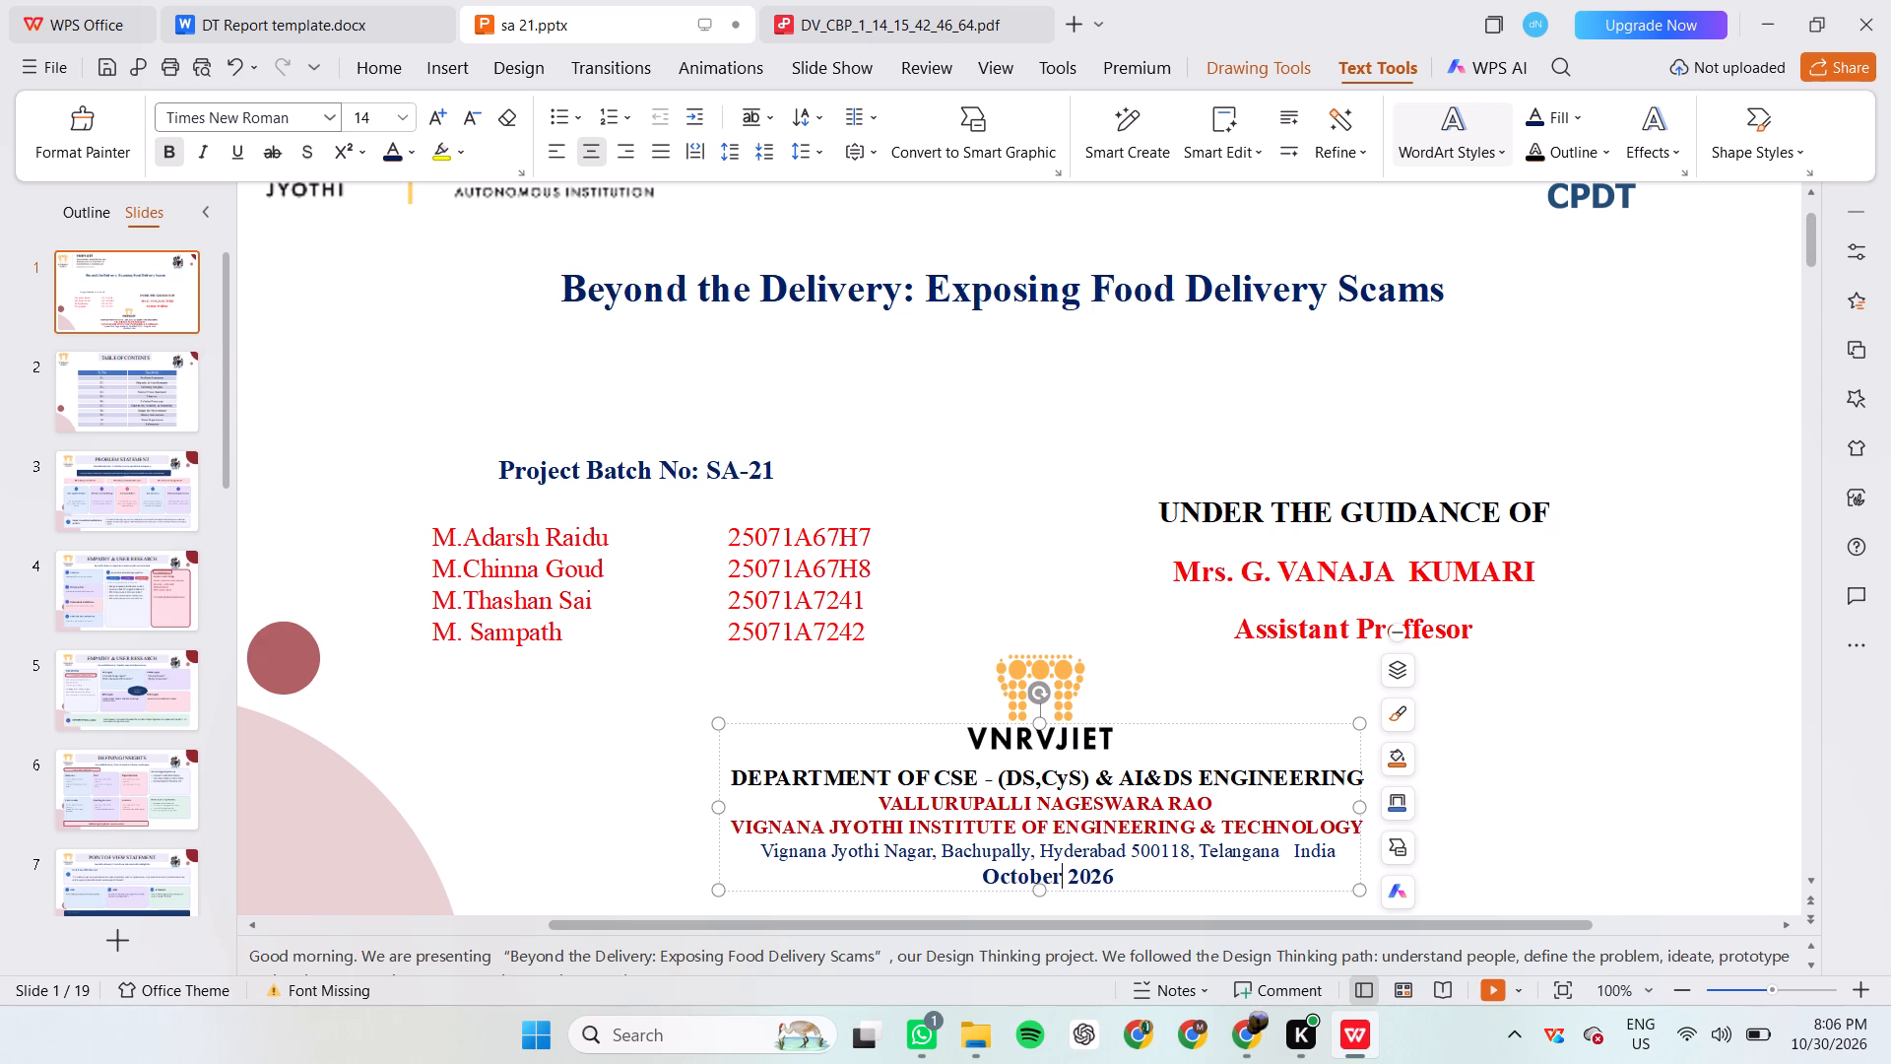
{"action": "left_click", "coordinate": [1598, 838]}
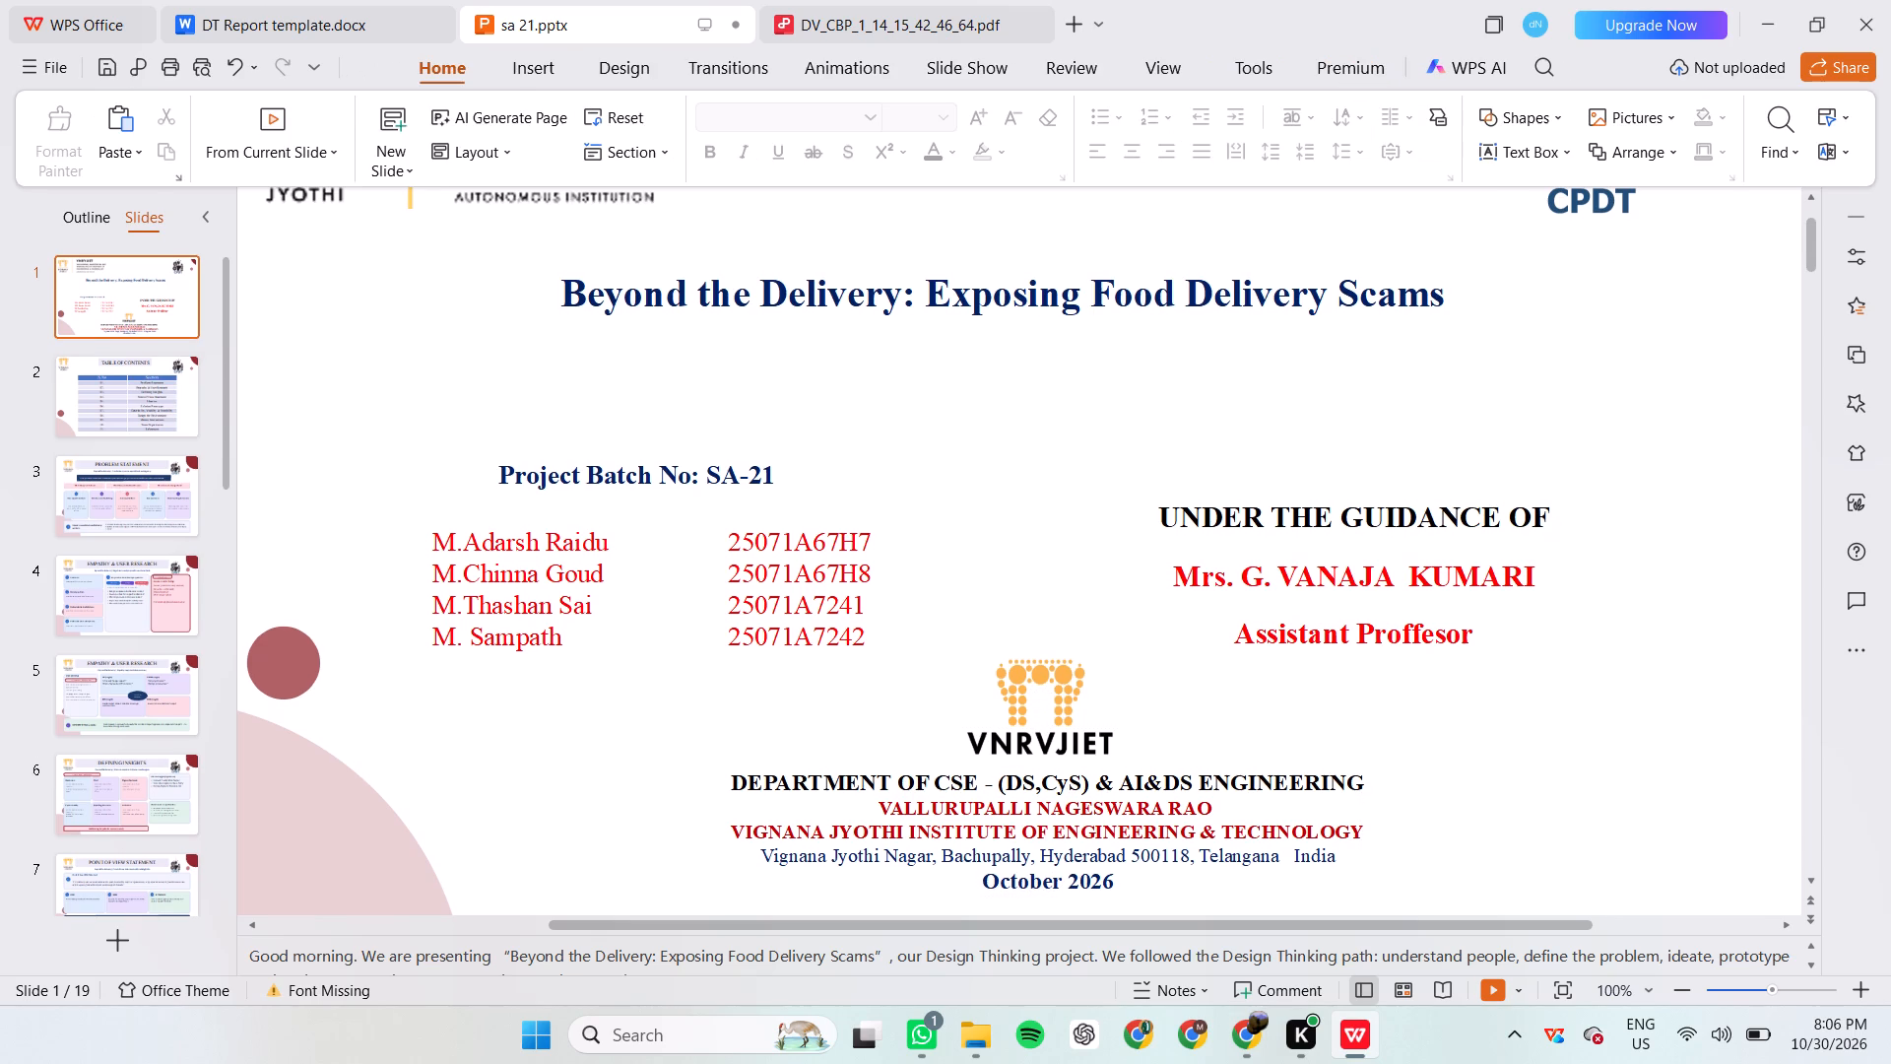
{"action": "key", "text": "ctrl+s"}
Nudge the "UNDER THE GUIDANCE OF" text block slightly upward on the title slide.
{"action": "scroll", "coordinate": [1598, 838], "scroll_direction": "down", "scroll_amount": 2, "text": "ctrl"}
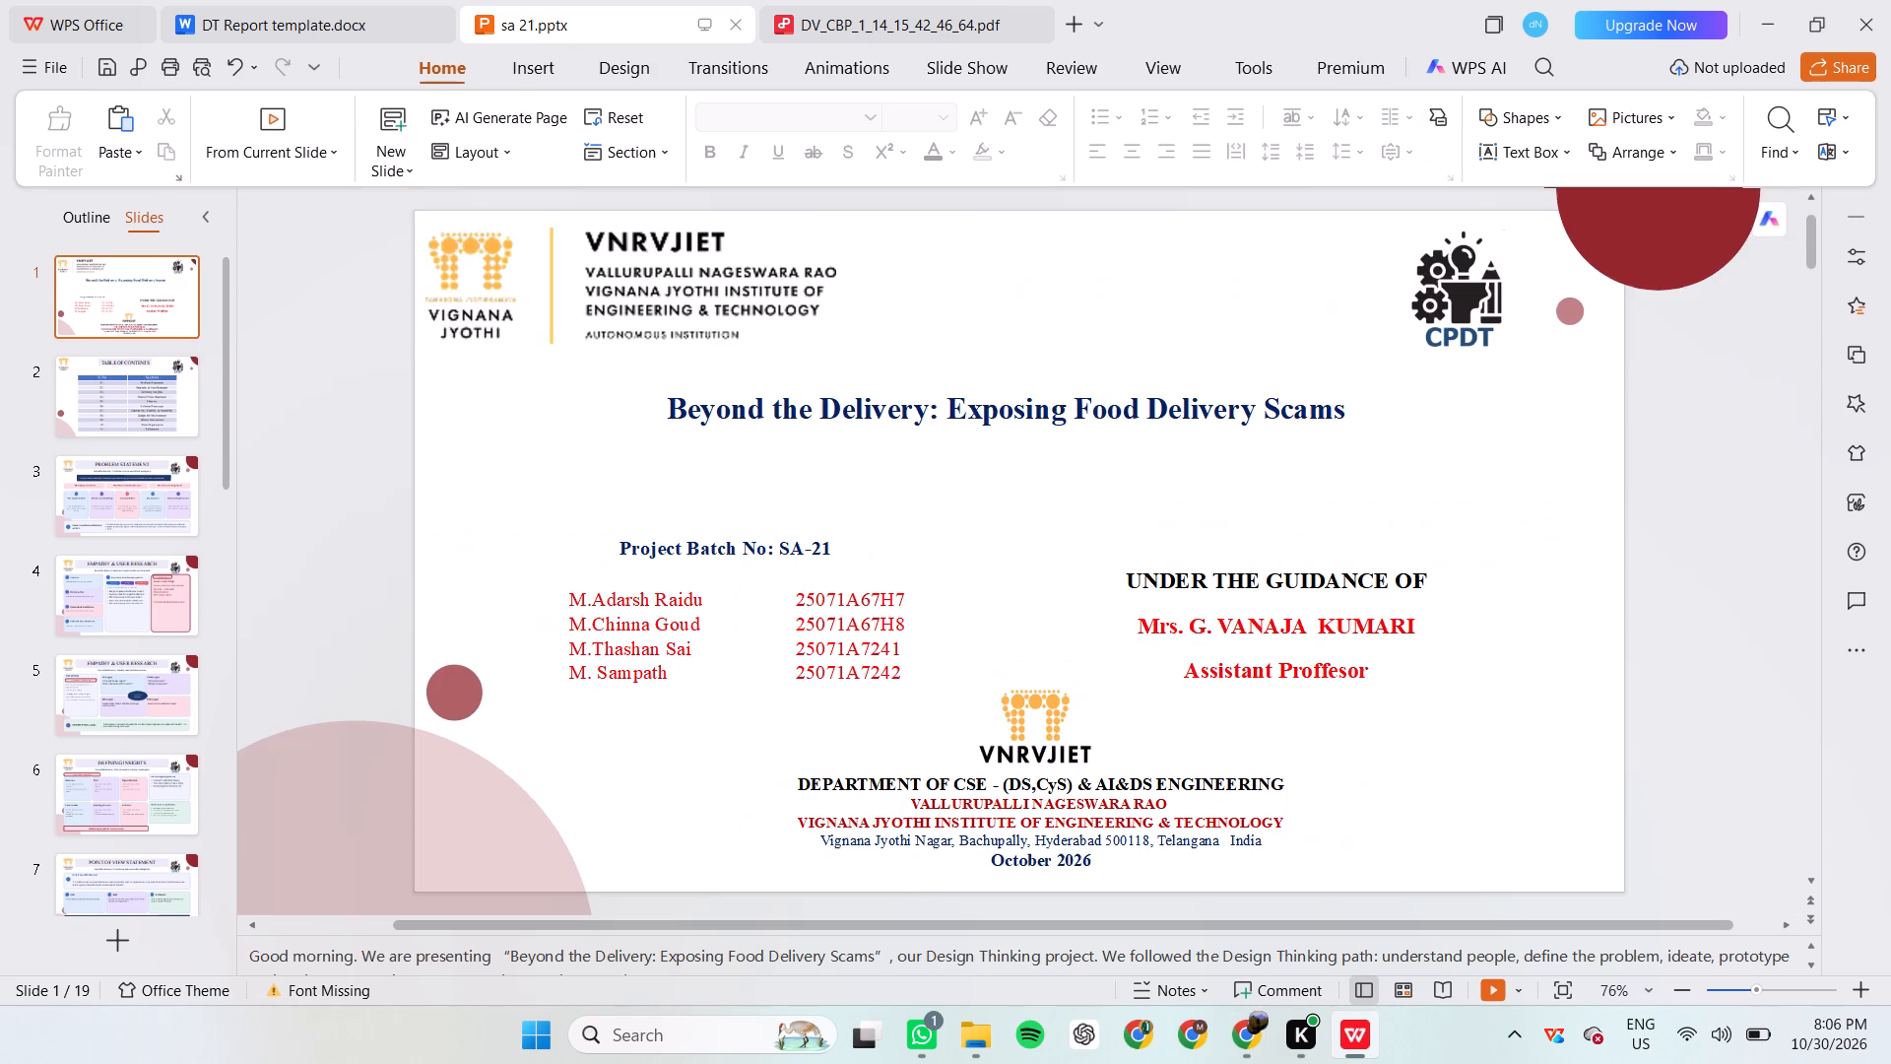
{"action": "scroll", "coordinate": [1650, 739], "scroll_direction": "down", "scroll_amount": 2, "text": "ctrl"}
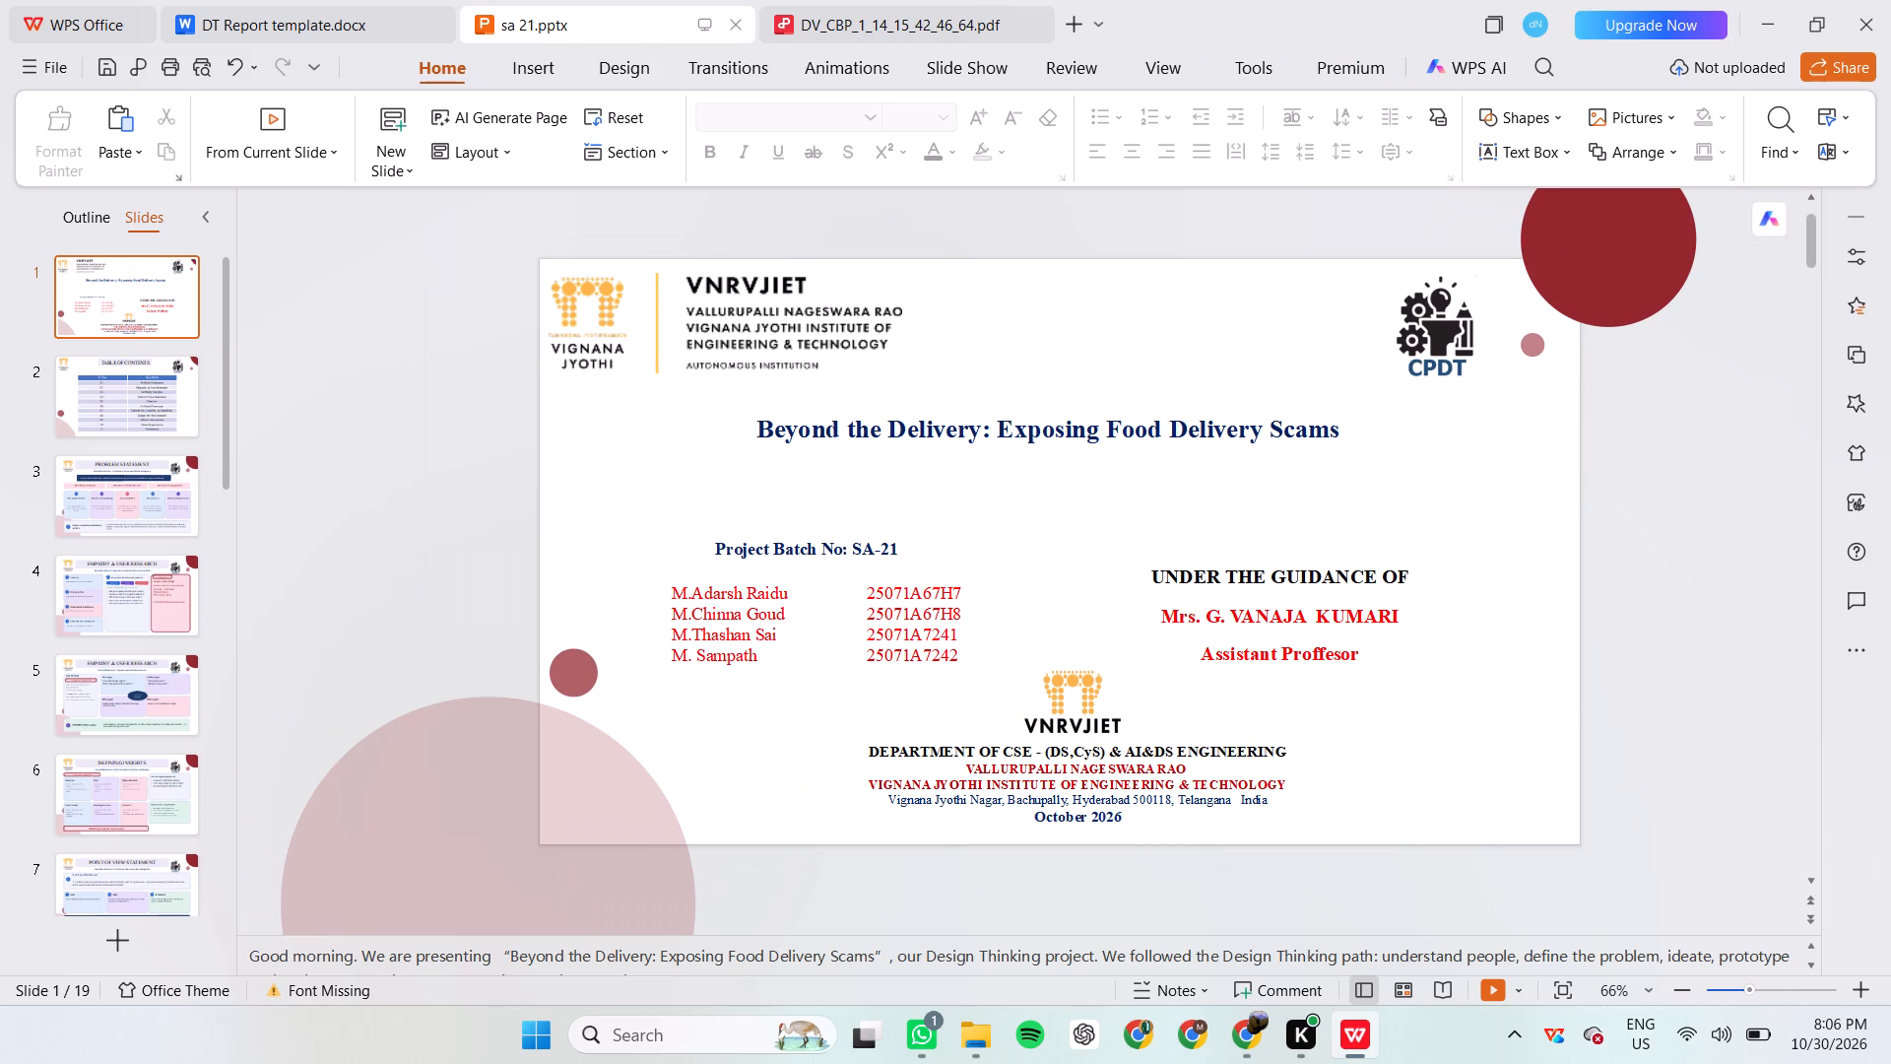
{"action": "scroll", "coordinate": [1565, 740], "scroll_direction": "up", "scroll_amount": 1, "text": "ctrl"}
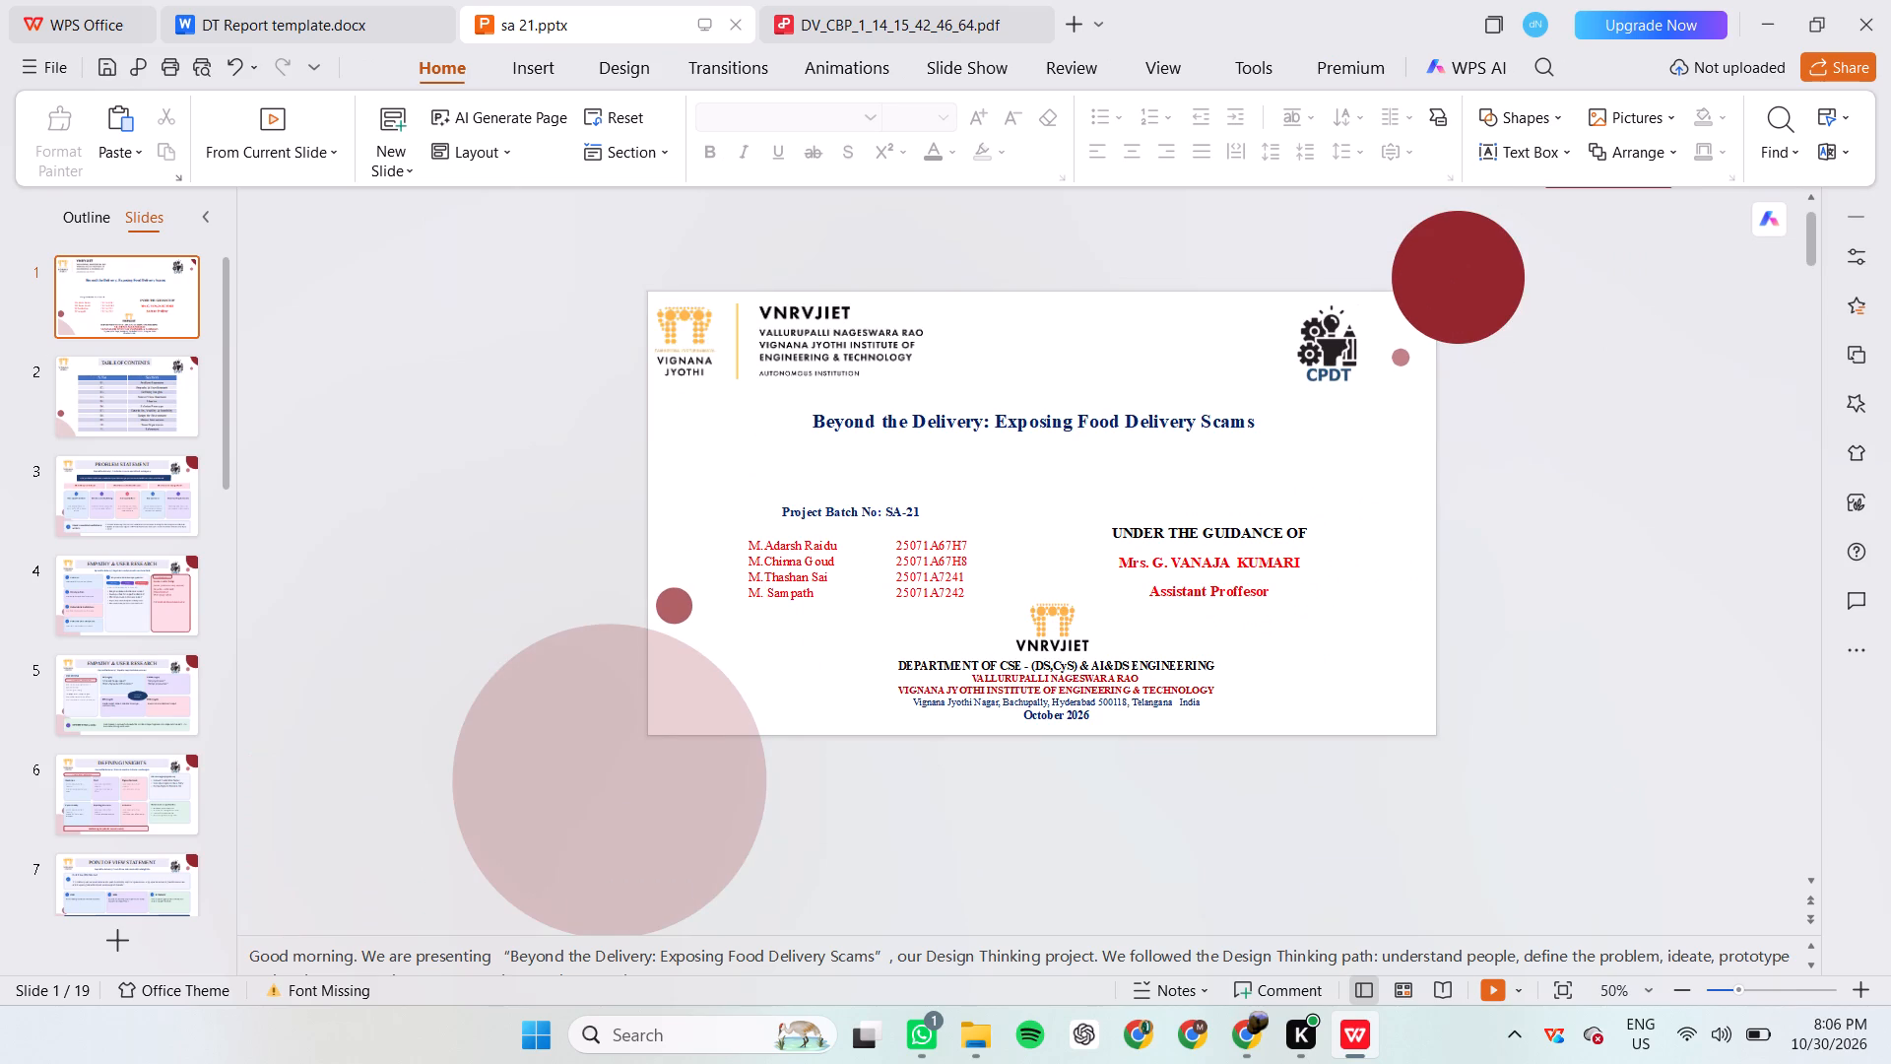
{"action": "left_click", "coordinate": [1378, 658]}
{"action": "left_click", "coordinate": [1423, 676]}
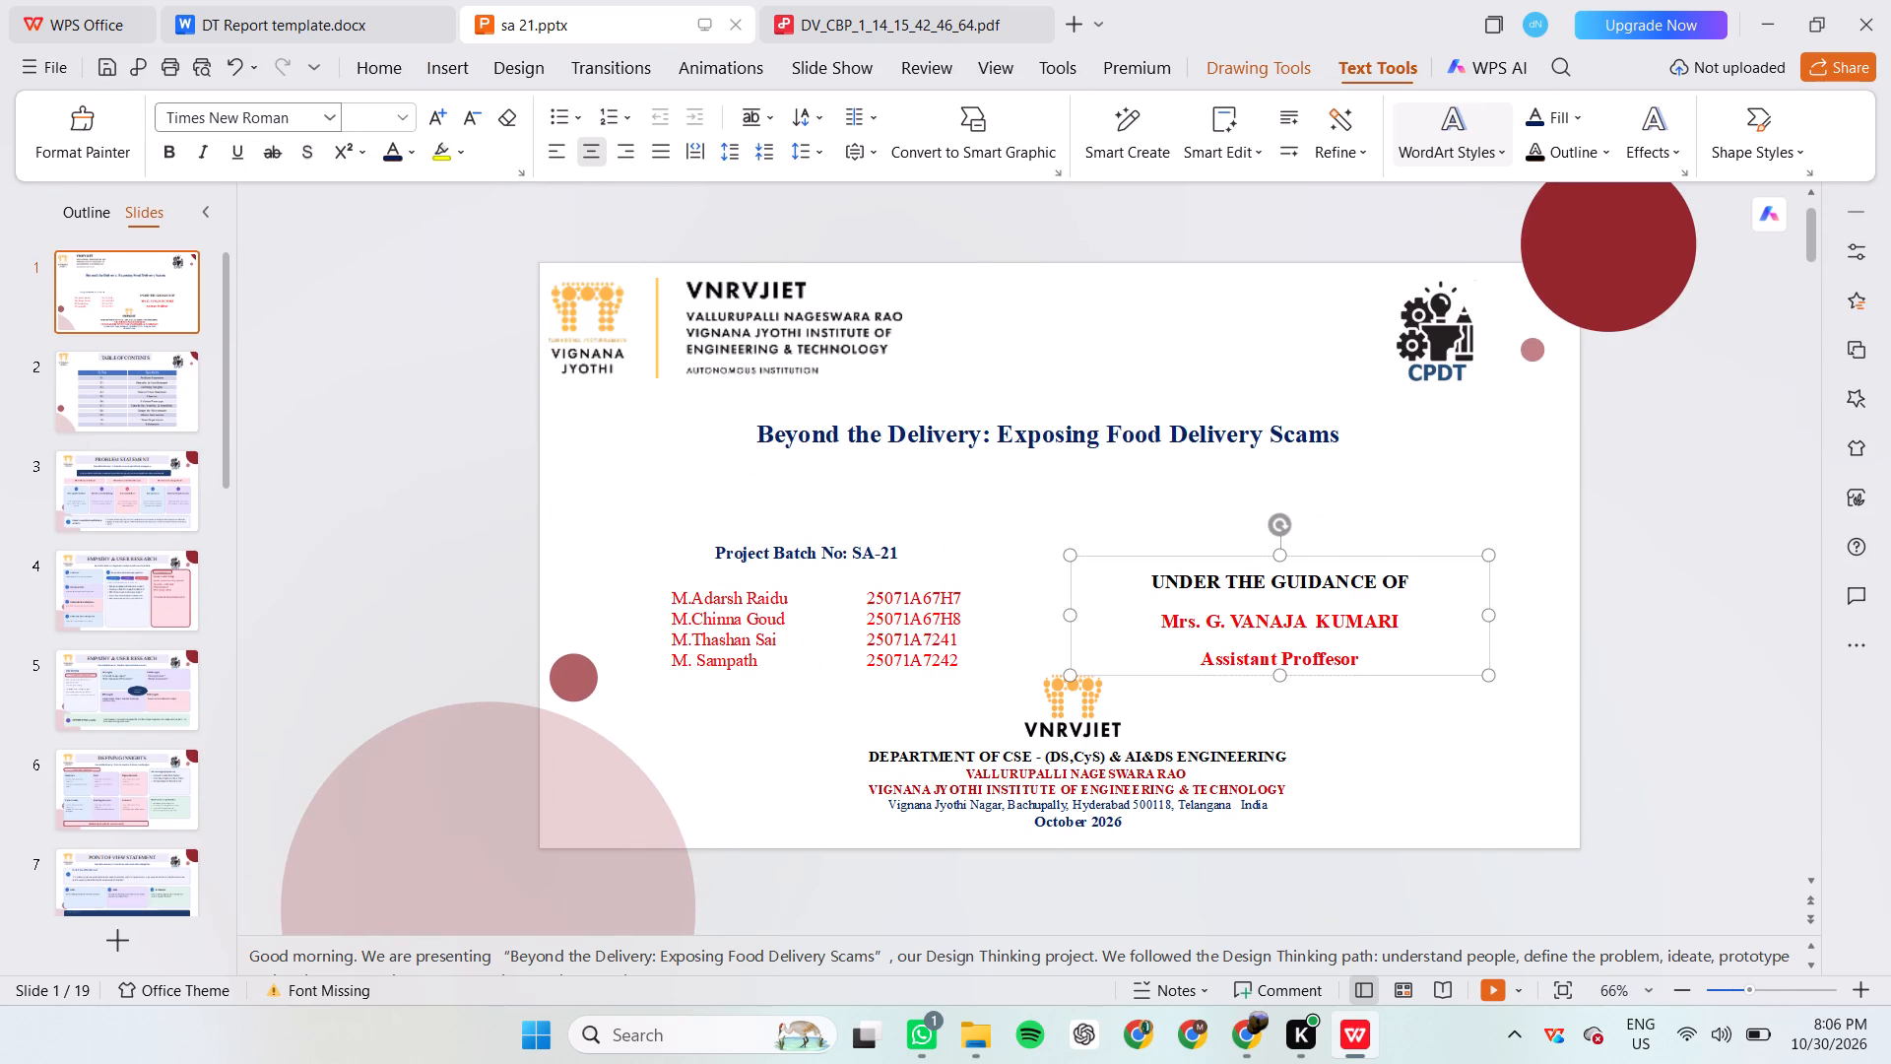
{"action": "left_click", "coordinate": [1611, 661]}
Insert a blank line before the title "Beyond the Delivery: Exposing Food Delivery Scams" to lower it, and save the presentation.
{"action": "scroll", "coordinate": [1680, 691], "scroll_direction": "down", "scroll_amount": 2, "text": "ctrl"}
{"action": "scroll", "coordinate": [1604, 694], "scroll_direction": "up", "scroll_amount": 1, "text": "ctrl"}
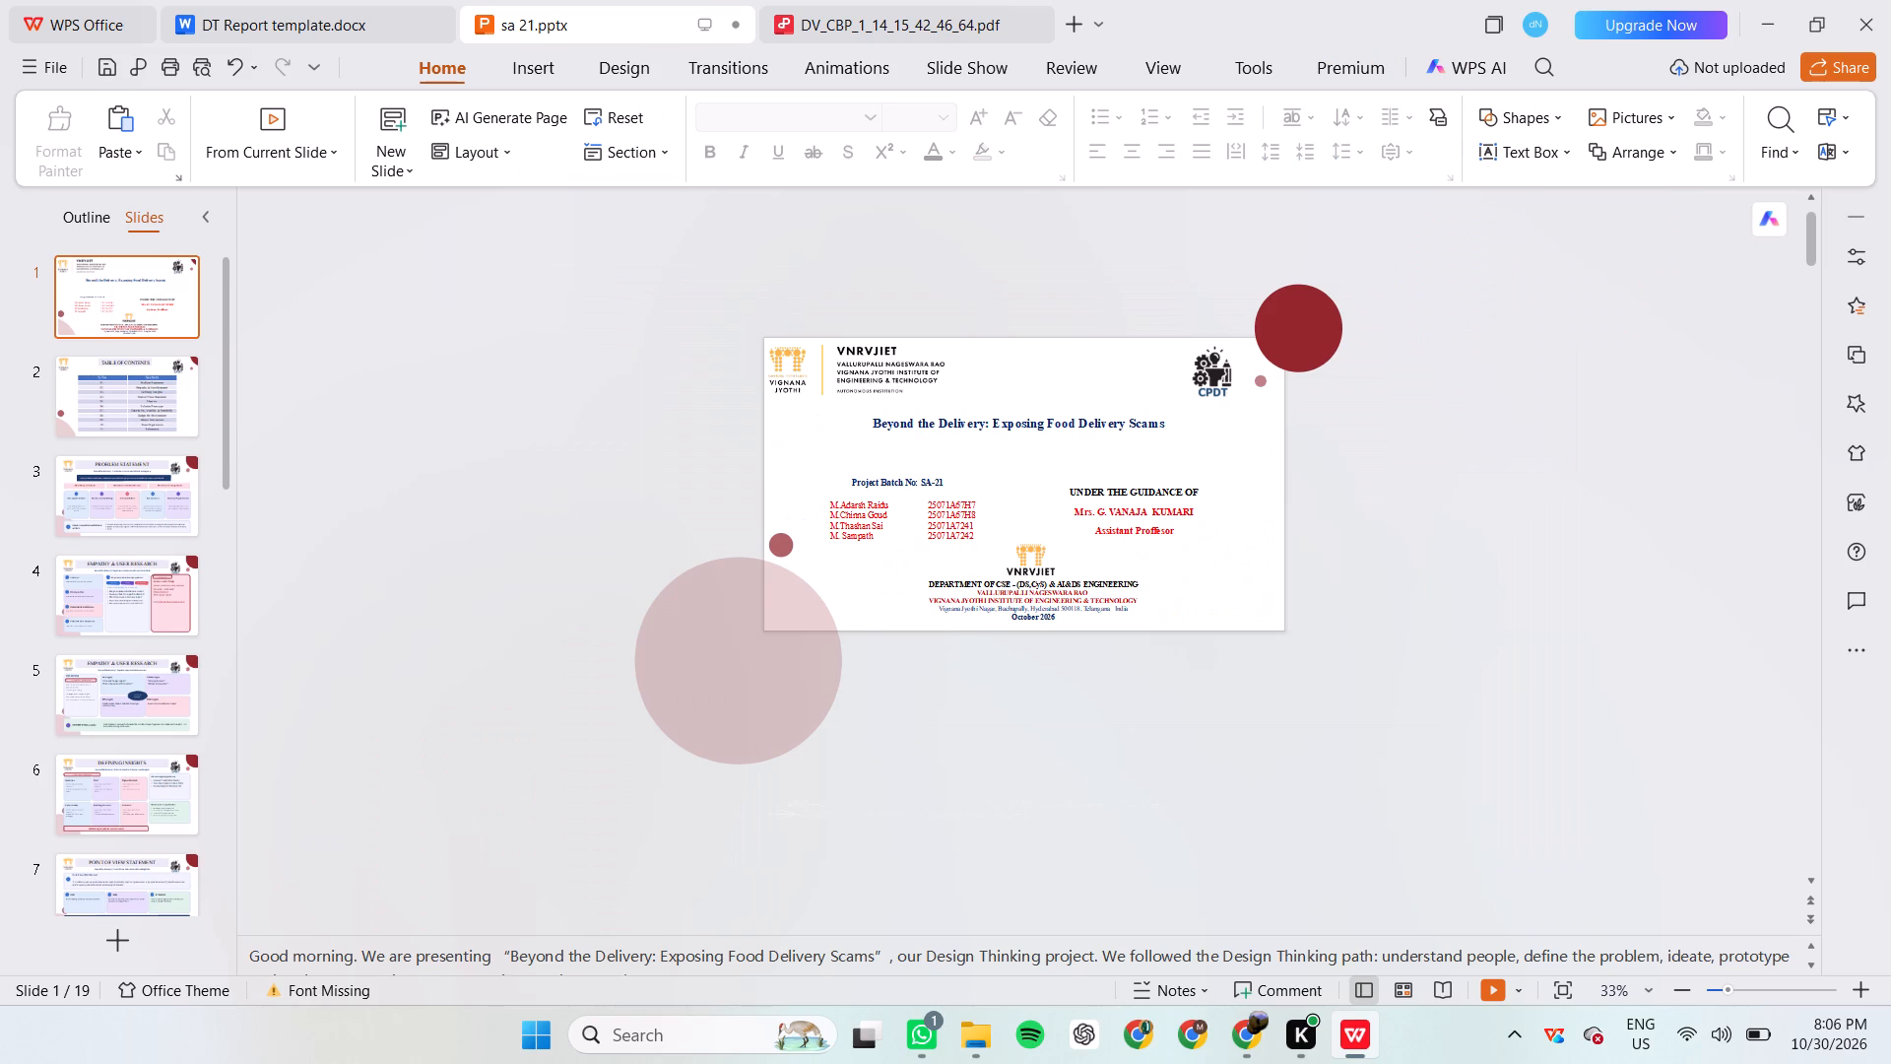
{"action": "scroll", "coordinate": [1585, 692], "scroll_direction": "up", "scroll_amount": 1, "text": "ctrl"}
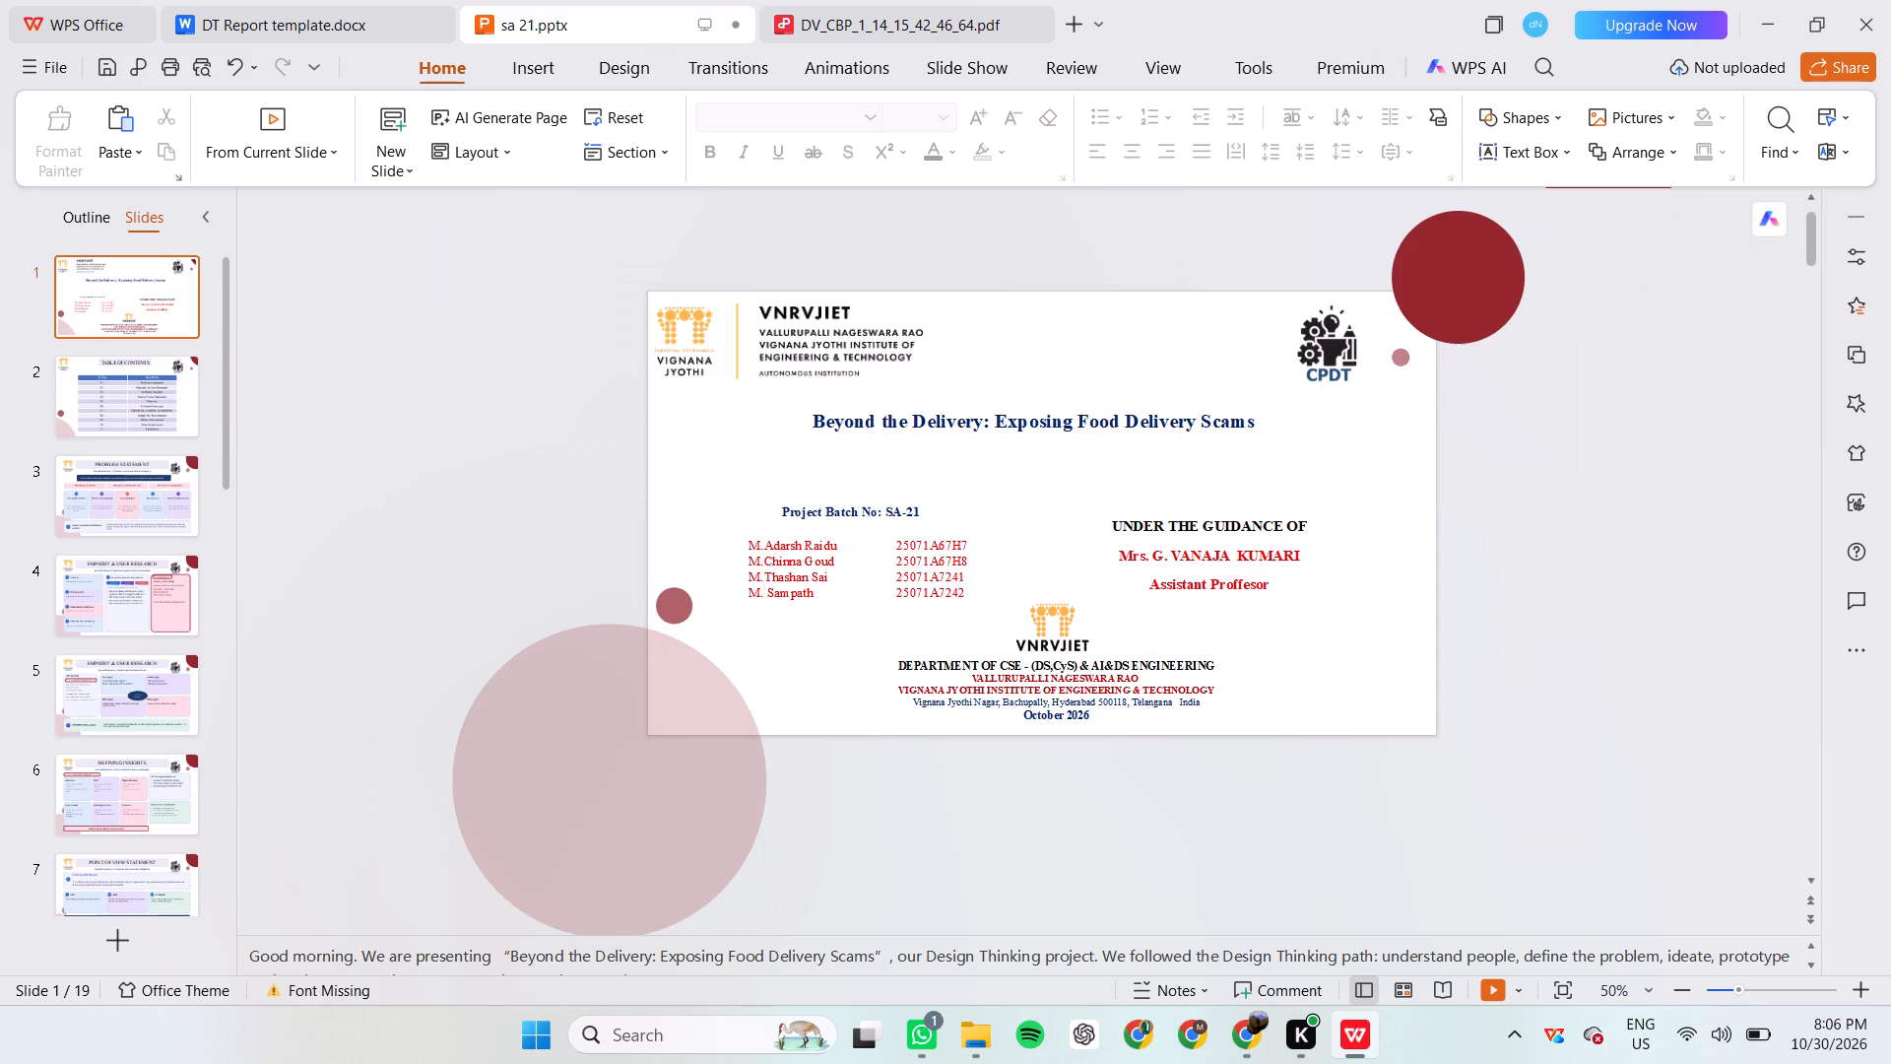
{"action": "scroll", "coordinate": [1585, 692], "scroll_direction": "down", "scroll_amount": 2}
{"action": "scroll", "coordinate": [1585, 692], "scroll_direction": "up", "scroll_amount": 6}
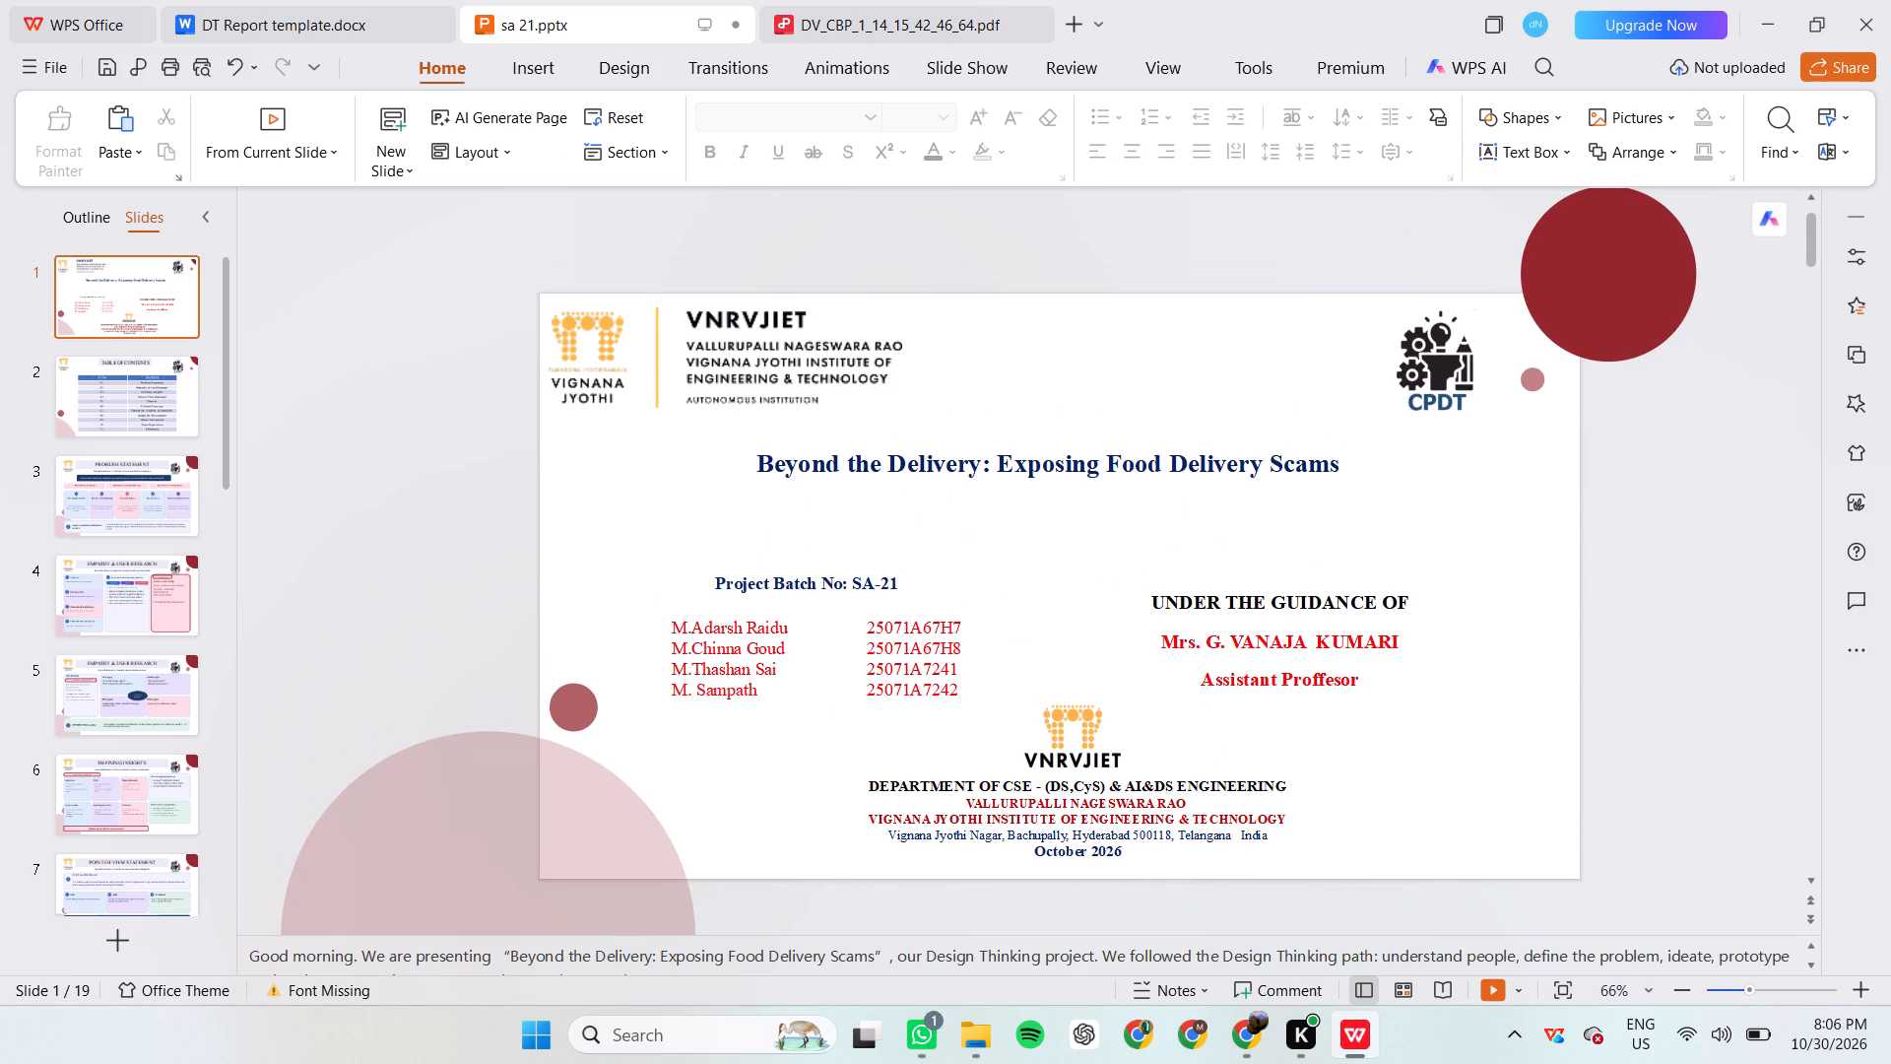
{"action": "scroll", "coordinate": [1553, 687], "scroll_direction": "up", "scroll_amount": 2}
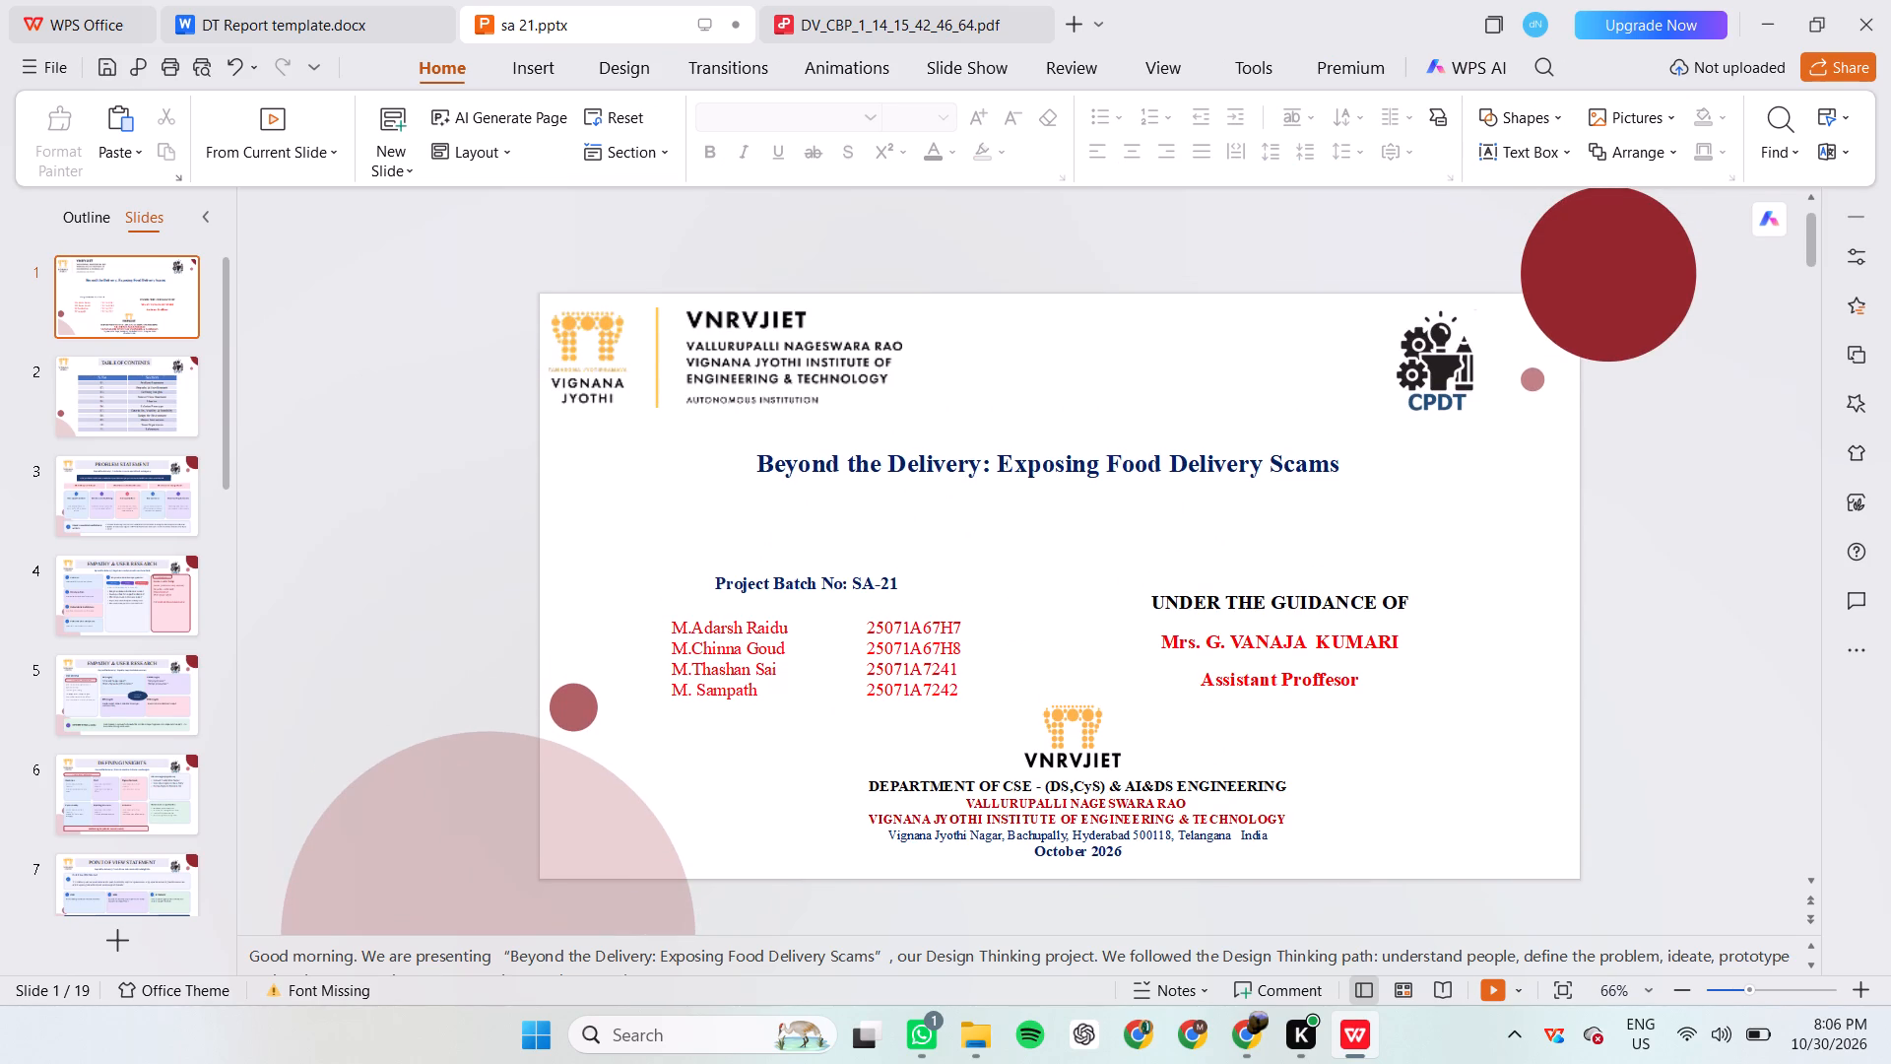
{"action": "left_click", "coordinate": [760, 486]}
{"action": "key", "text": "Return"}
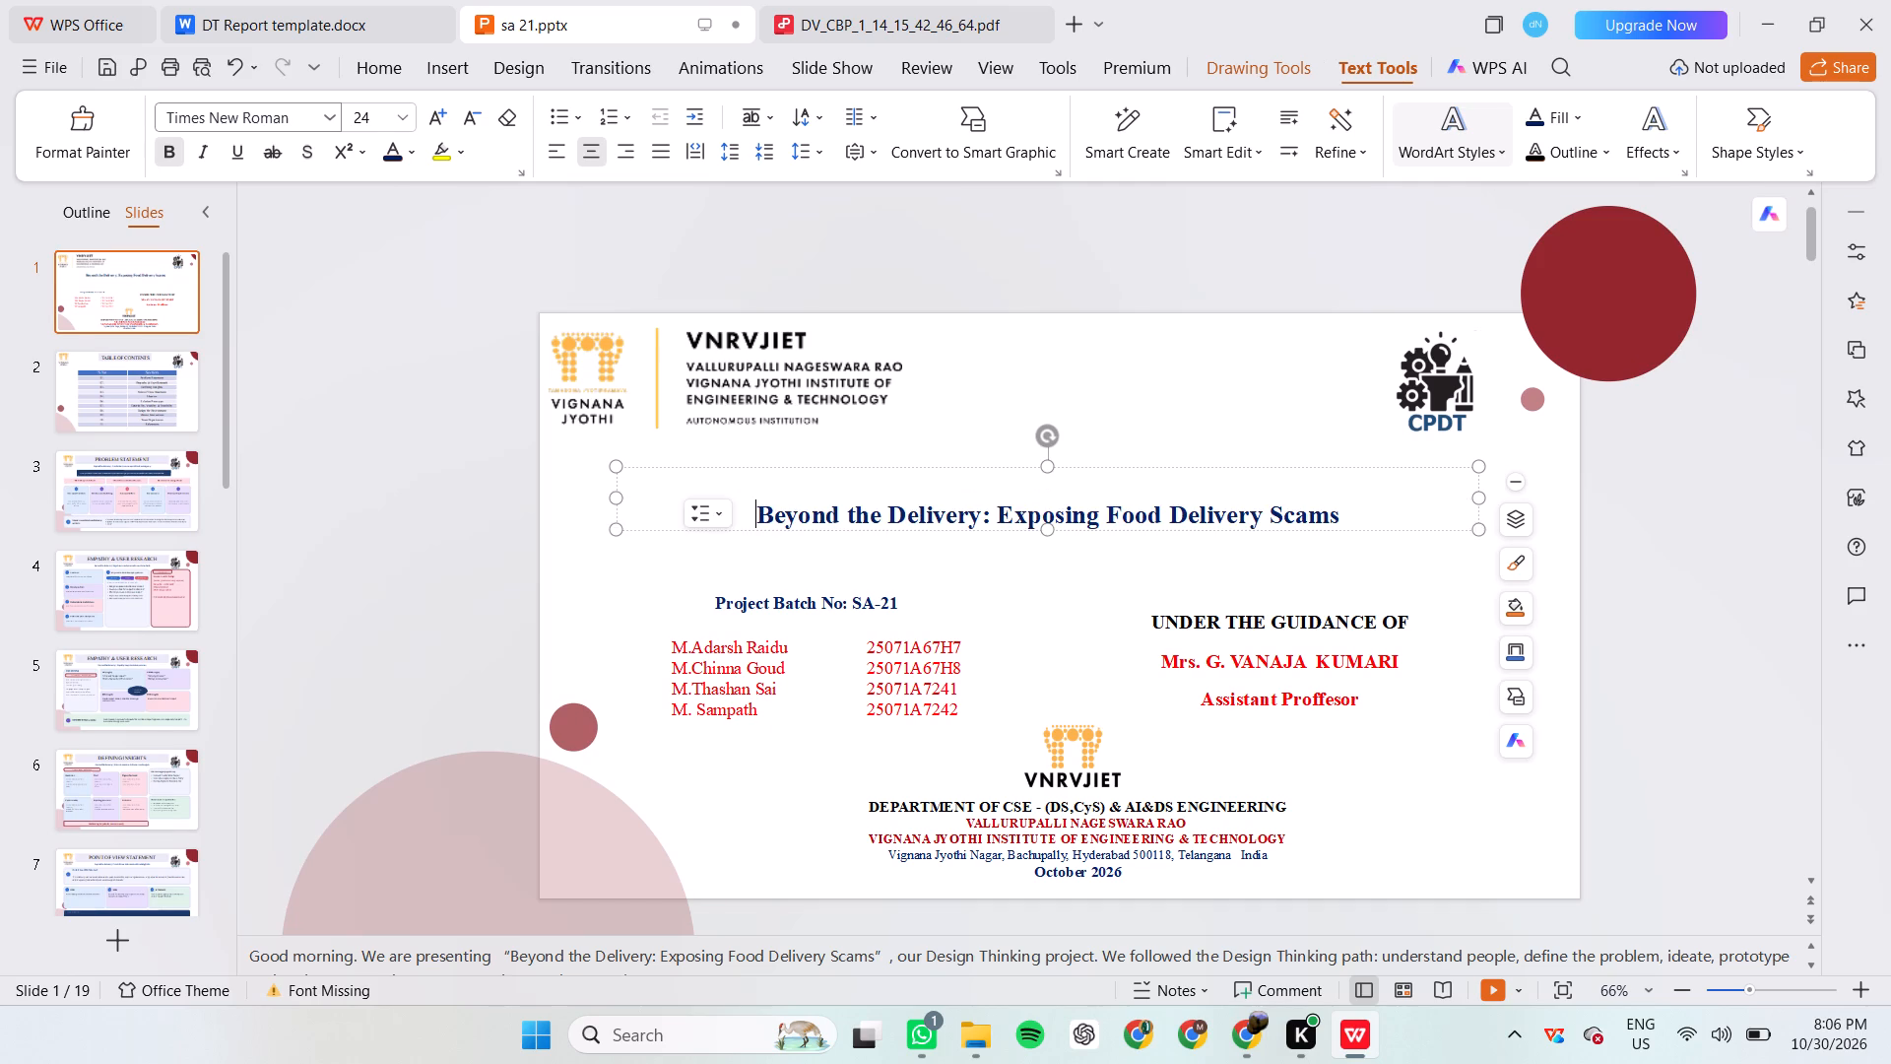
{"action": "left_click", "coordinate": [1683, 669]}
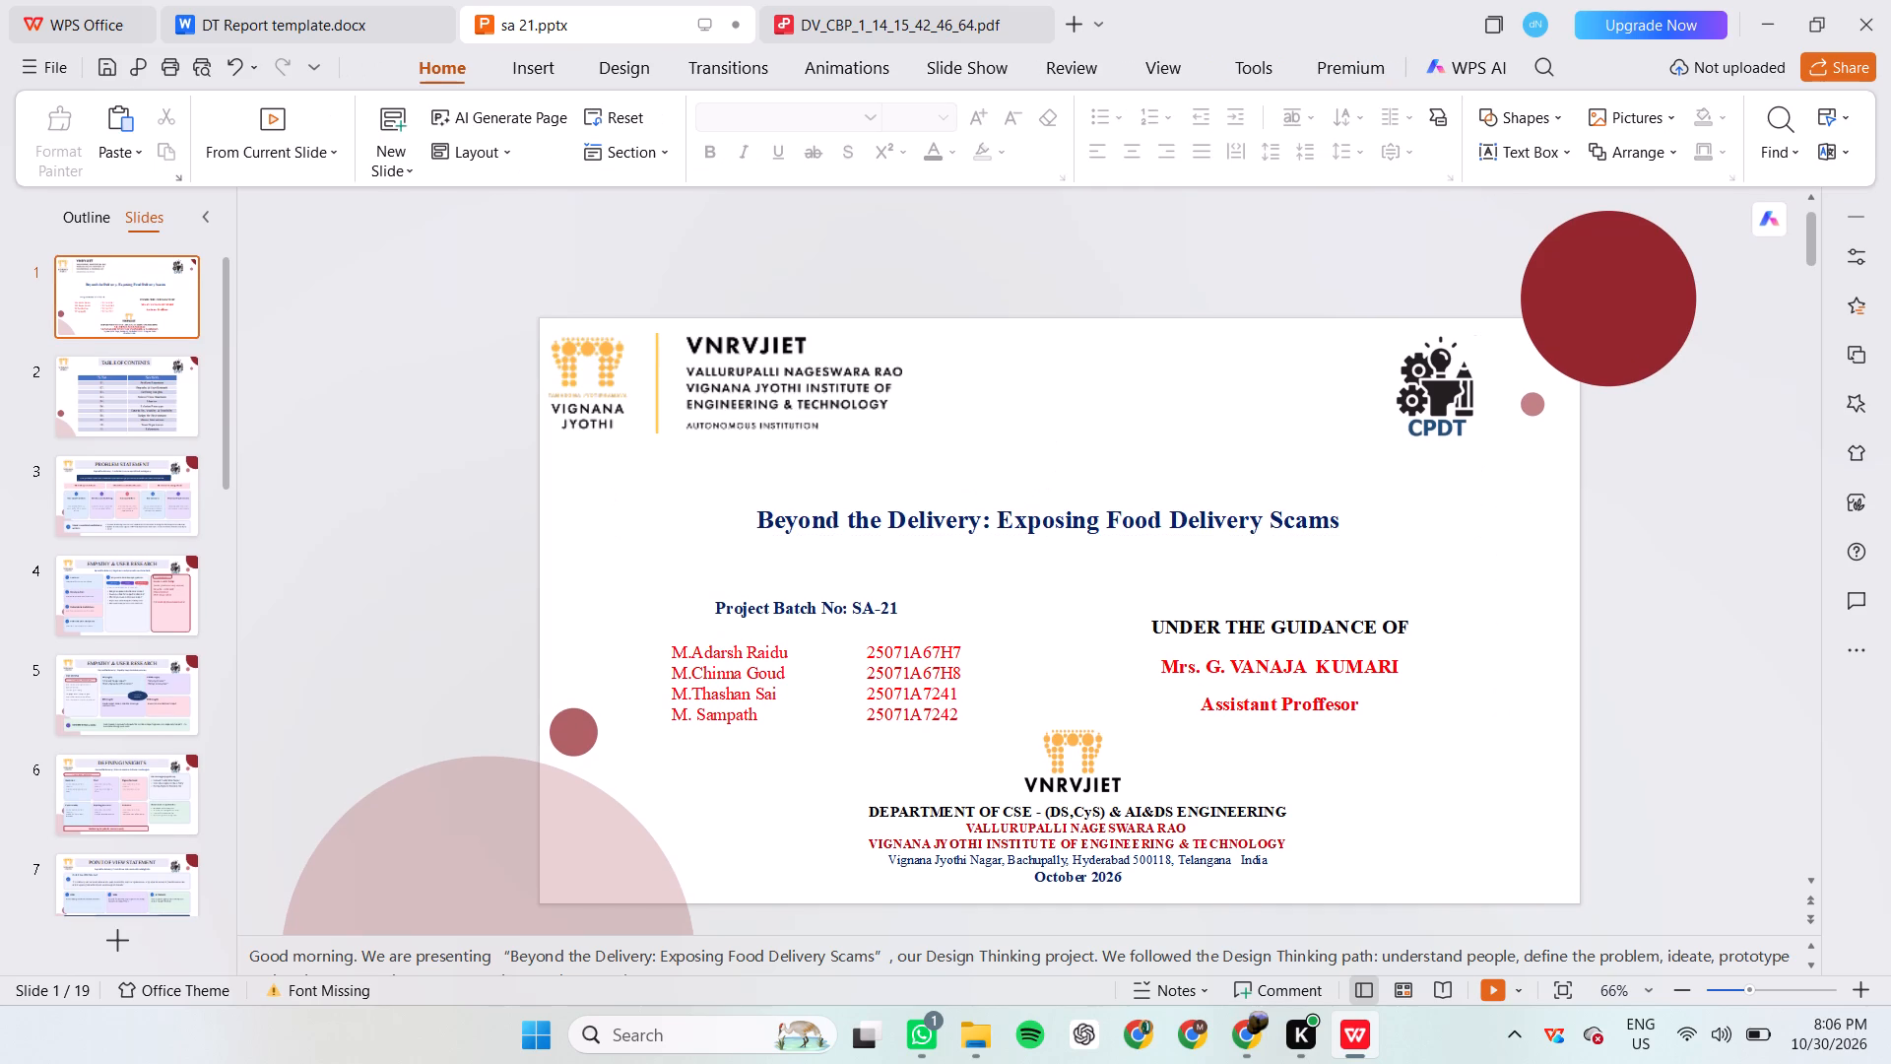
{"action": "scroll", "coordinate": [1683, 669], "scroll_direction": "down", "scroll_amount": 1, "text": "ctrl"}
{"action": "key", "text": "ctrl+s"}
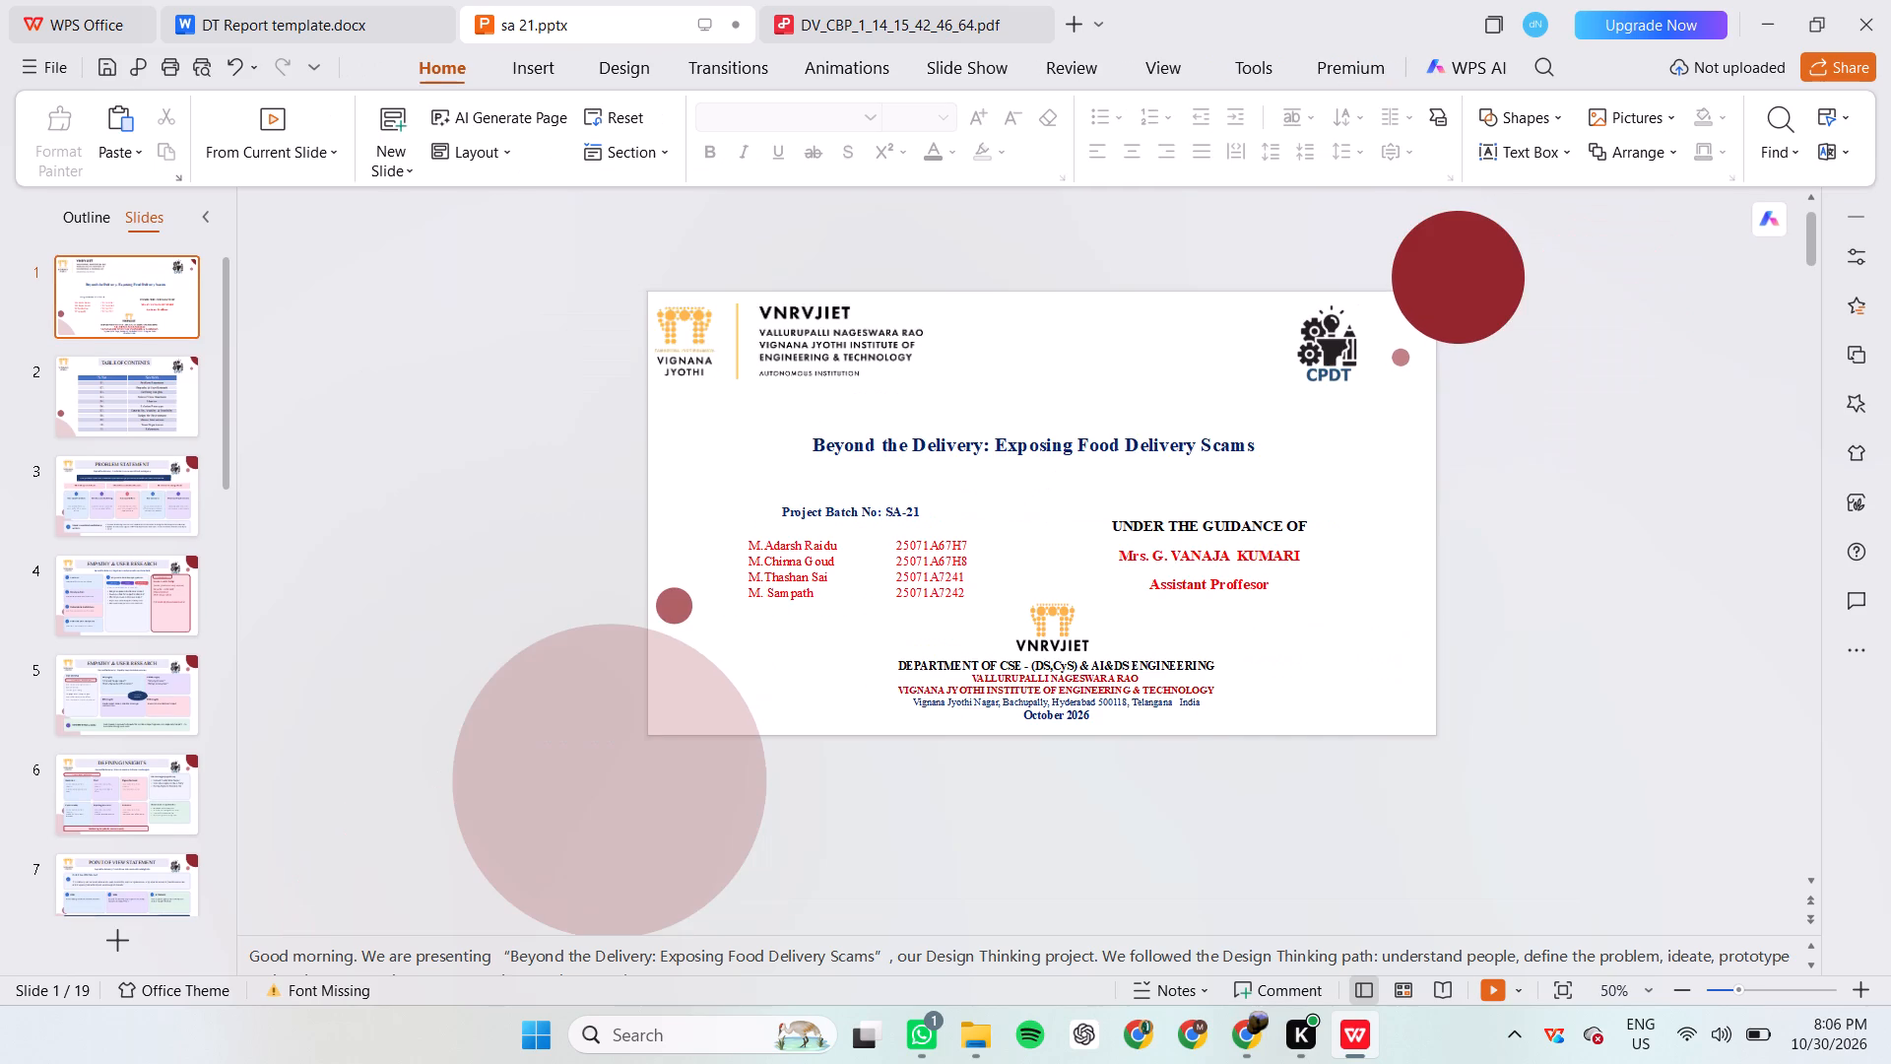
On the Table of Contents slide, delete the period after serial numbers 01 through 04.
{"action": "scroll", "coordinate": [1651, 599], "scroll_direction": "down", "scroll_amount": 4}
{"action": "scroll", "coordinate": [1651, 599], "scroll_direction": "up", "scroll_amount": 9}
{"action": "left_click", "coordinate": [118, 405]}
{"action": "scroll", "coordinate": [1640, 606], "scroll_direction": "up", "scroll_amount": 1, "text": "ctrl"}
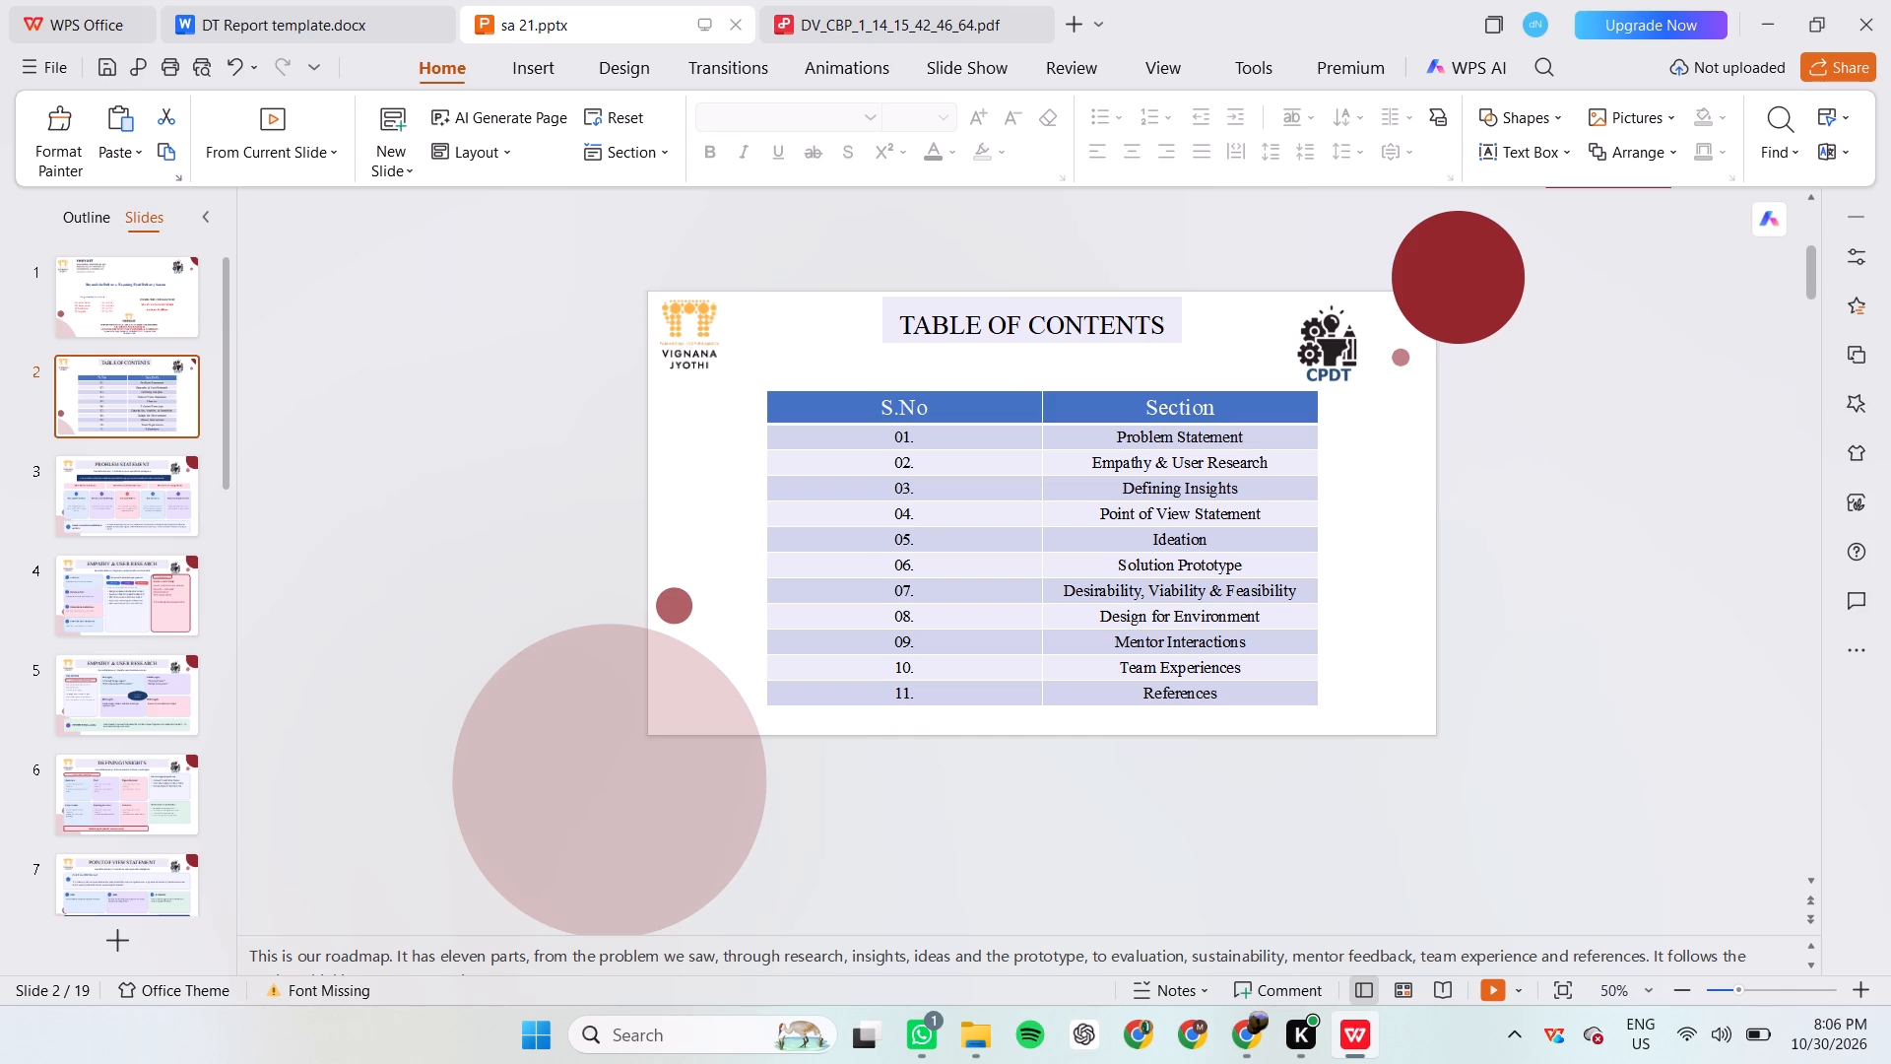
{"action": "left_click", "coordinate": [917, 464]}
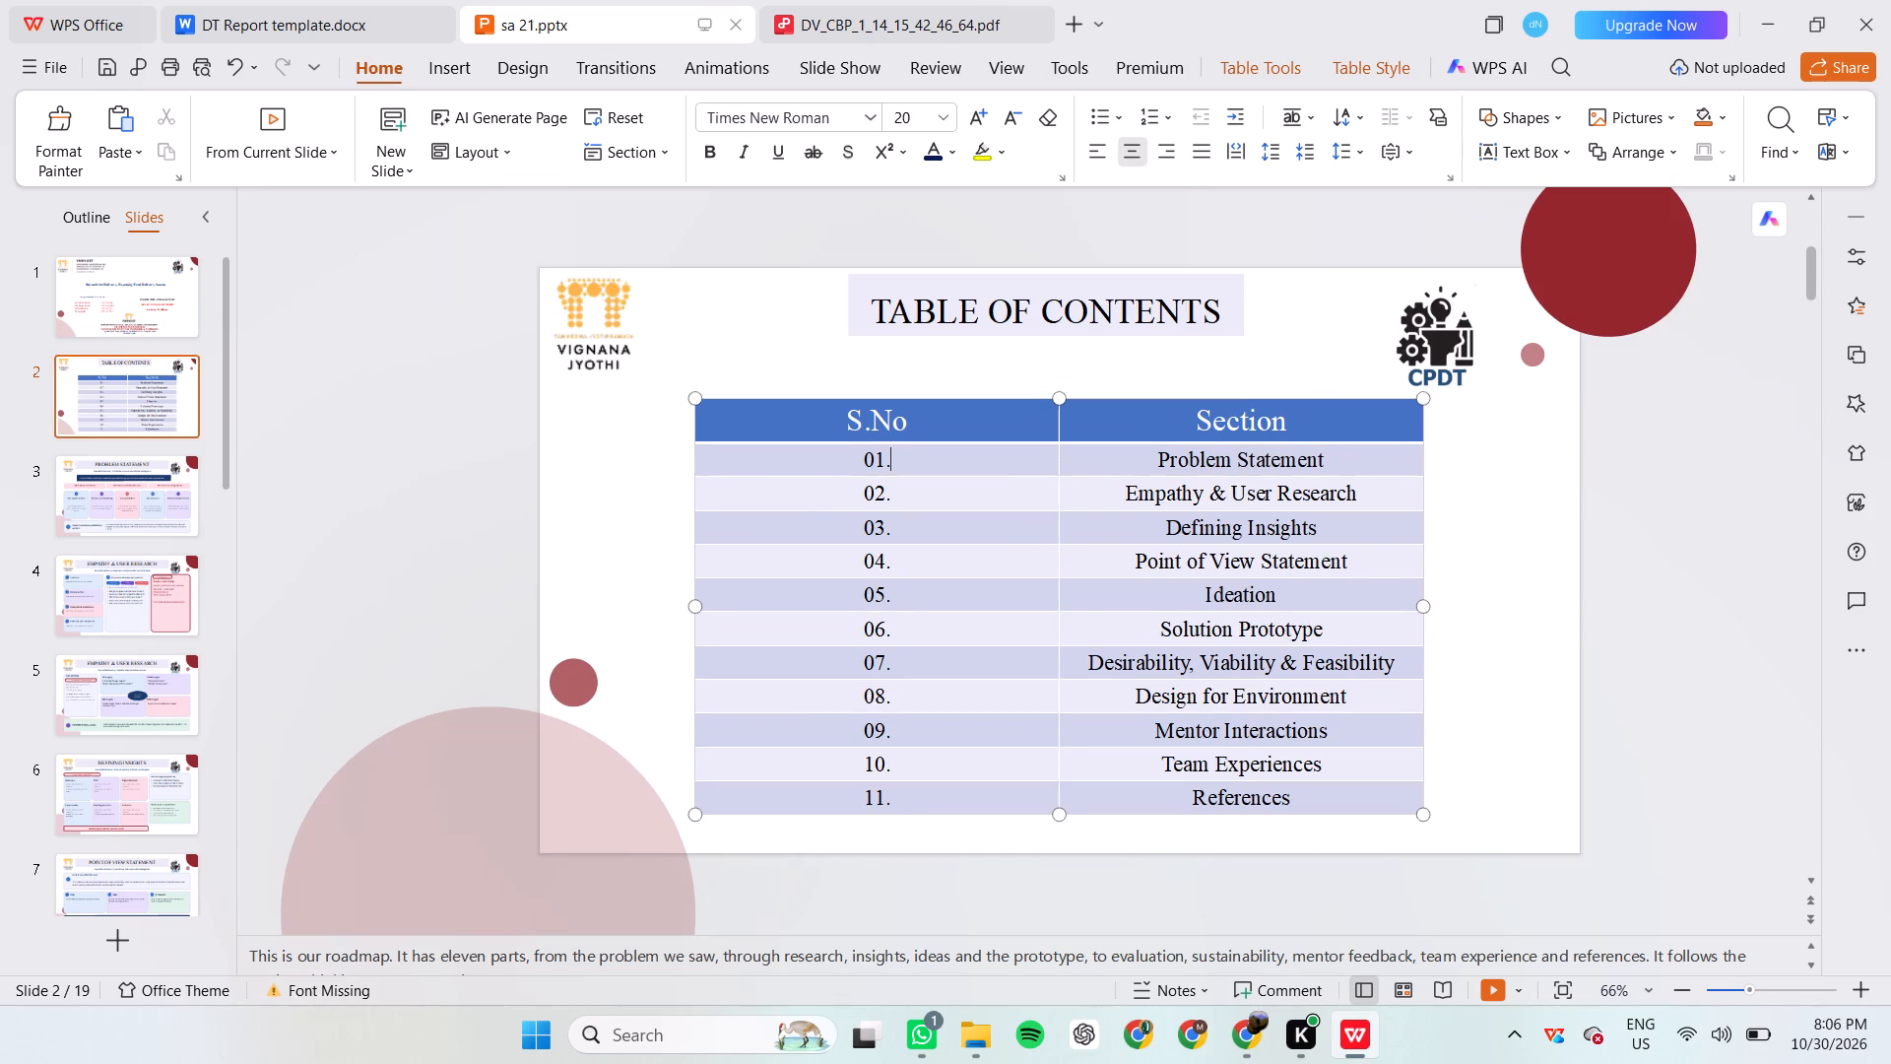
{"action": "key", "text": "BackSpace"}
{"action": "left_click", "coordinate": [898, 499]}
{"action": "key", "text": "BackSpace"}
{"action": "left_click", "coordinate": [926, 540]}
{"action": "key", "text": "BackSpace"}
{"action": "left_click", "coordinate": [924, 559]}
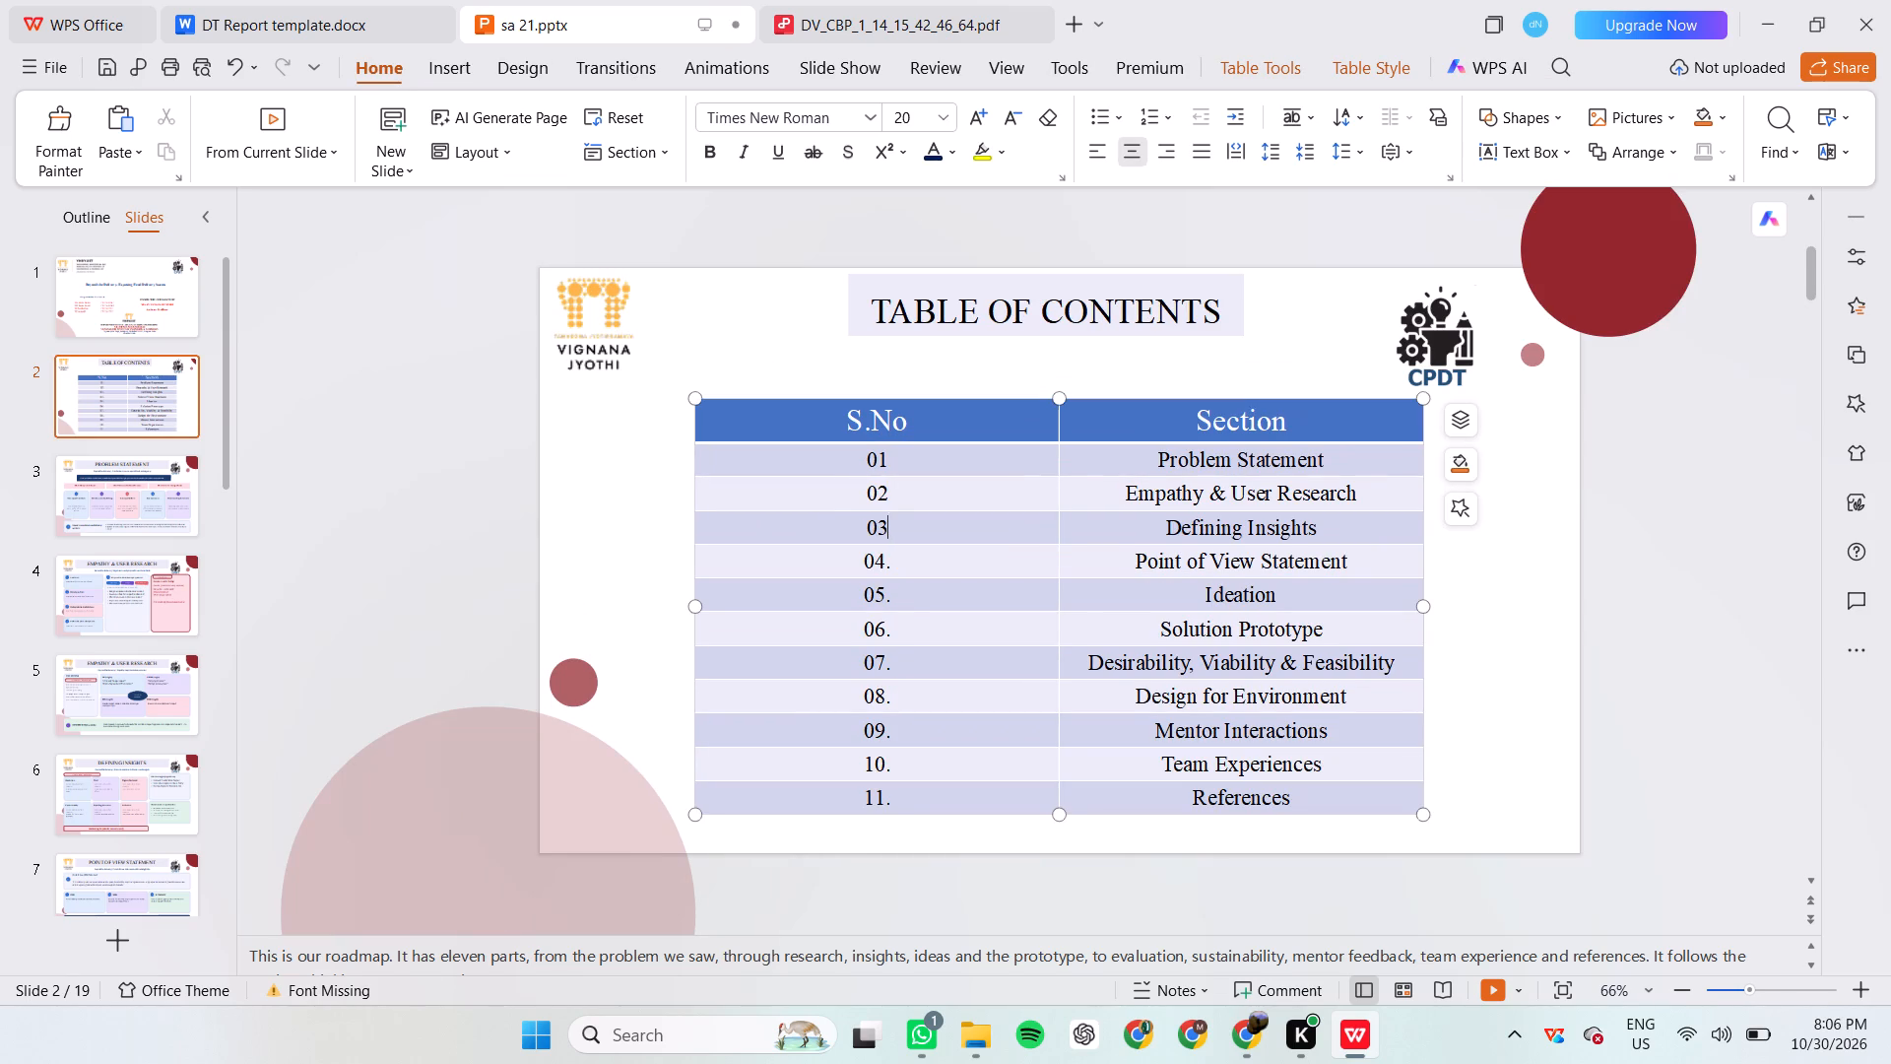
{"action": "key", "text": "BackSpace"}
Delete the period after serial numbers 05 through 08 in the contents table.
{"action": "left_click", "coordinate": [926, 587]}
{"action": "key", "text": "BackSpace"}
{"action": "left_click", "coordinate": [923, 631]}
{"action": "key", "text": "BackSpace"}
{"action": "left_click", "coordinate": [931, 666]}
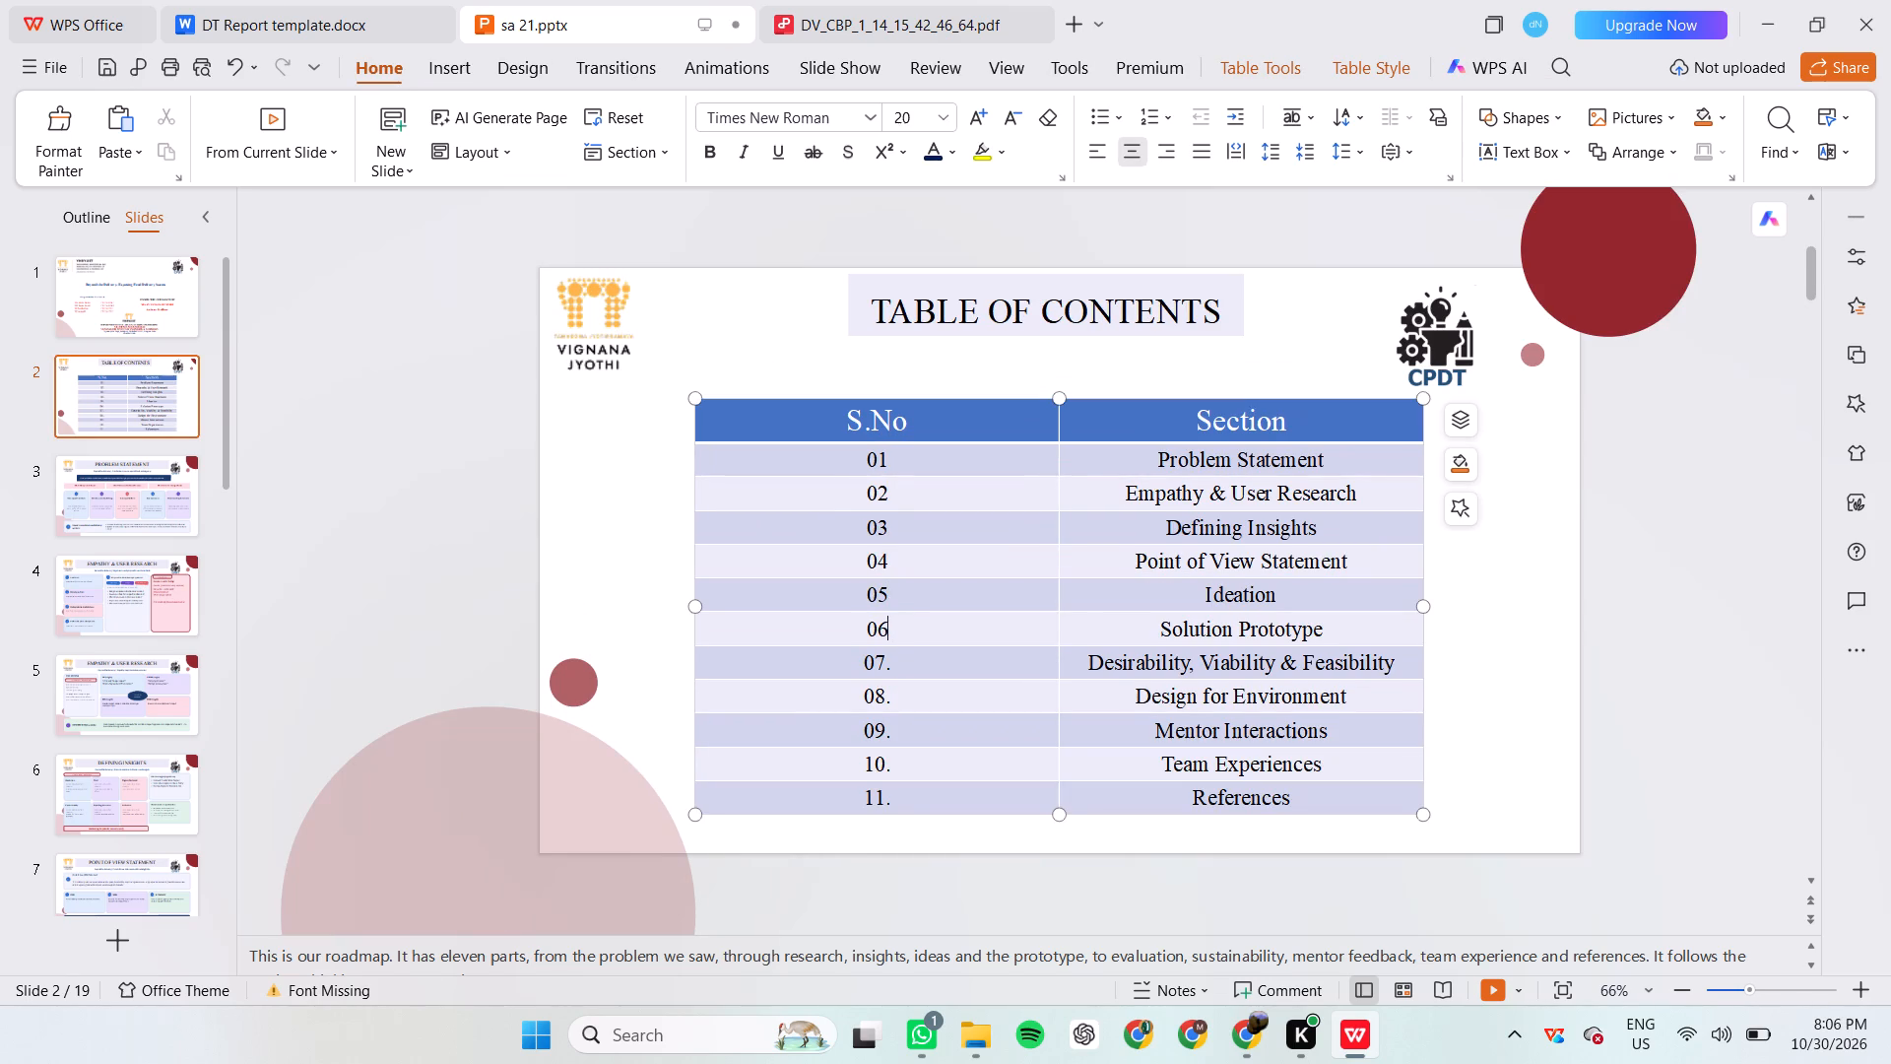
{"action": "key", "text": "BackSpace"}
{"action": "left_click", "coordinate": [935, 697]}
{"action": "key", "text": "BackSpace"}
Delete the period after serial numbers 09, 10 and 11 in the contents table, and save the presentation.
{"action": "left_click", "coordinate": [933, 726]}
{"action": "key", "text": "BackSpace"}
{"action": "left_click", "coordinate": [925, 766]}
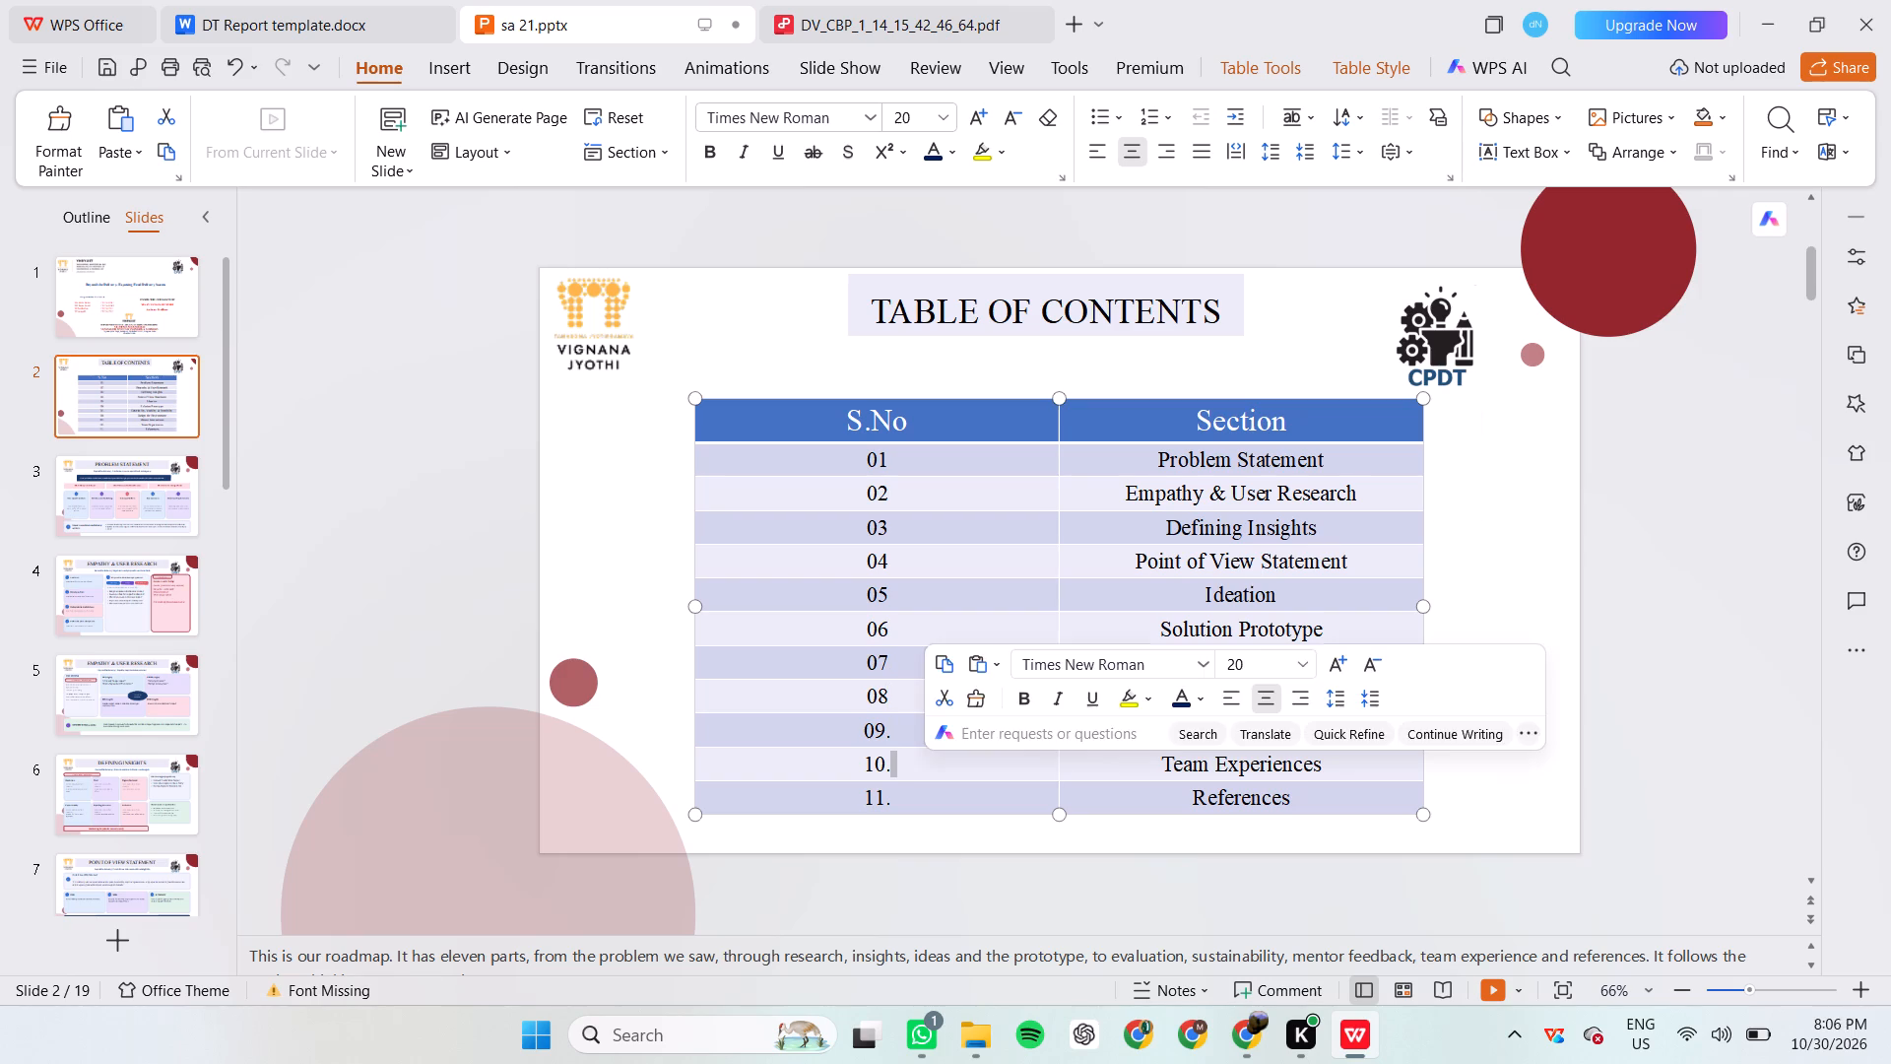
{"action": "left_click", "coordinate": [912, 744]}
{"action": "left_click", "coordinate": [916, 729]}
{"action": "key", "text": "BackSpace"}
{"action": "left_click", "coordinate": [923, 764]}
{"action": "key", "text": "BackSpace"}
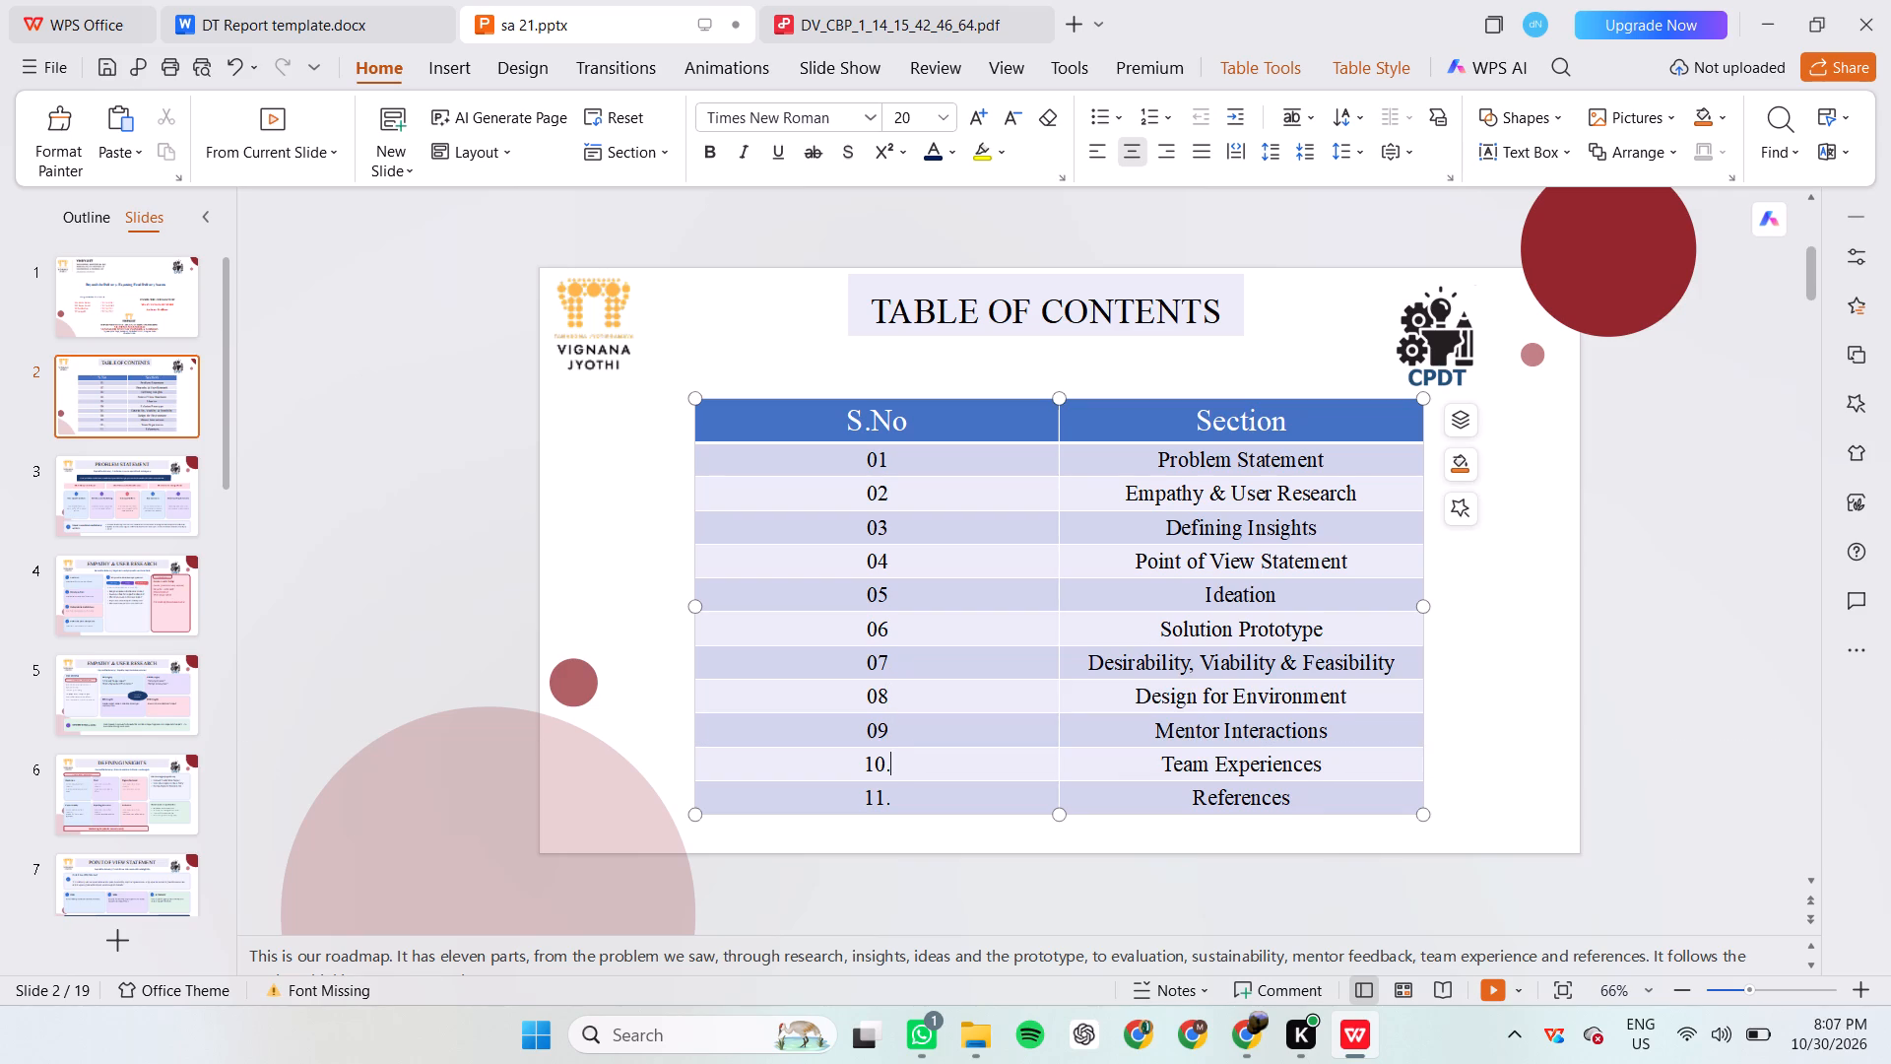
{"action": "left_click", "coordinate": [919, 800]}
{"action": "key", "text": "BackSpace"}
{"action": "left_click", "coordinate": [1213, 600]}
{"action": "left_click", "coordinate": [1329, 808]}
{"action": "left_click", "coordinate": [1651, 575]}
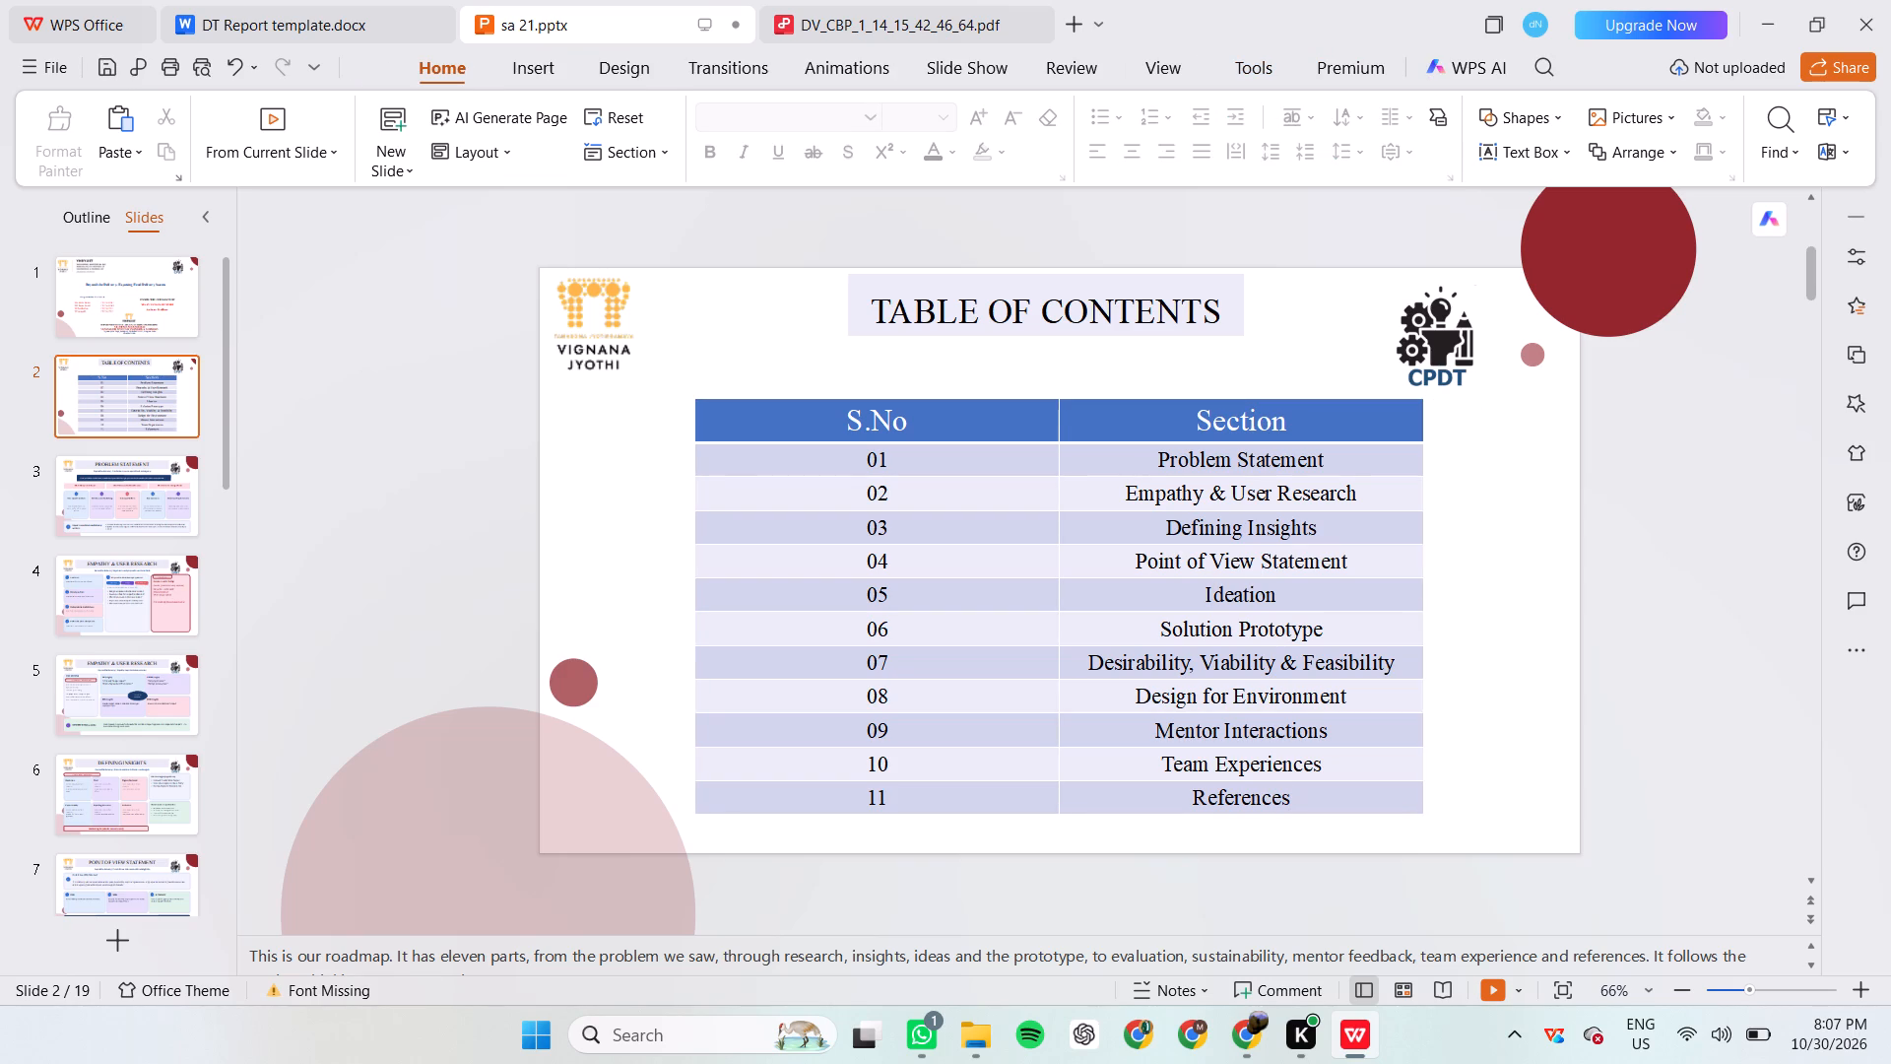
{"action": "key", "text": "ctrl+s"}
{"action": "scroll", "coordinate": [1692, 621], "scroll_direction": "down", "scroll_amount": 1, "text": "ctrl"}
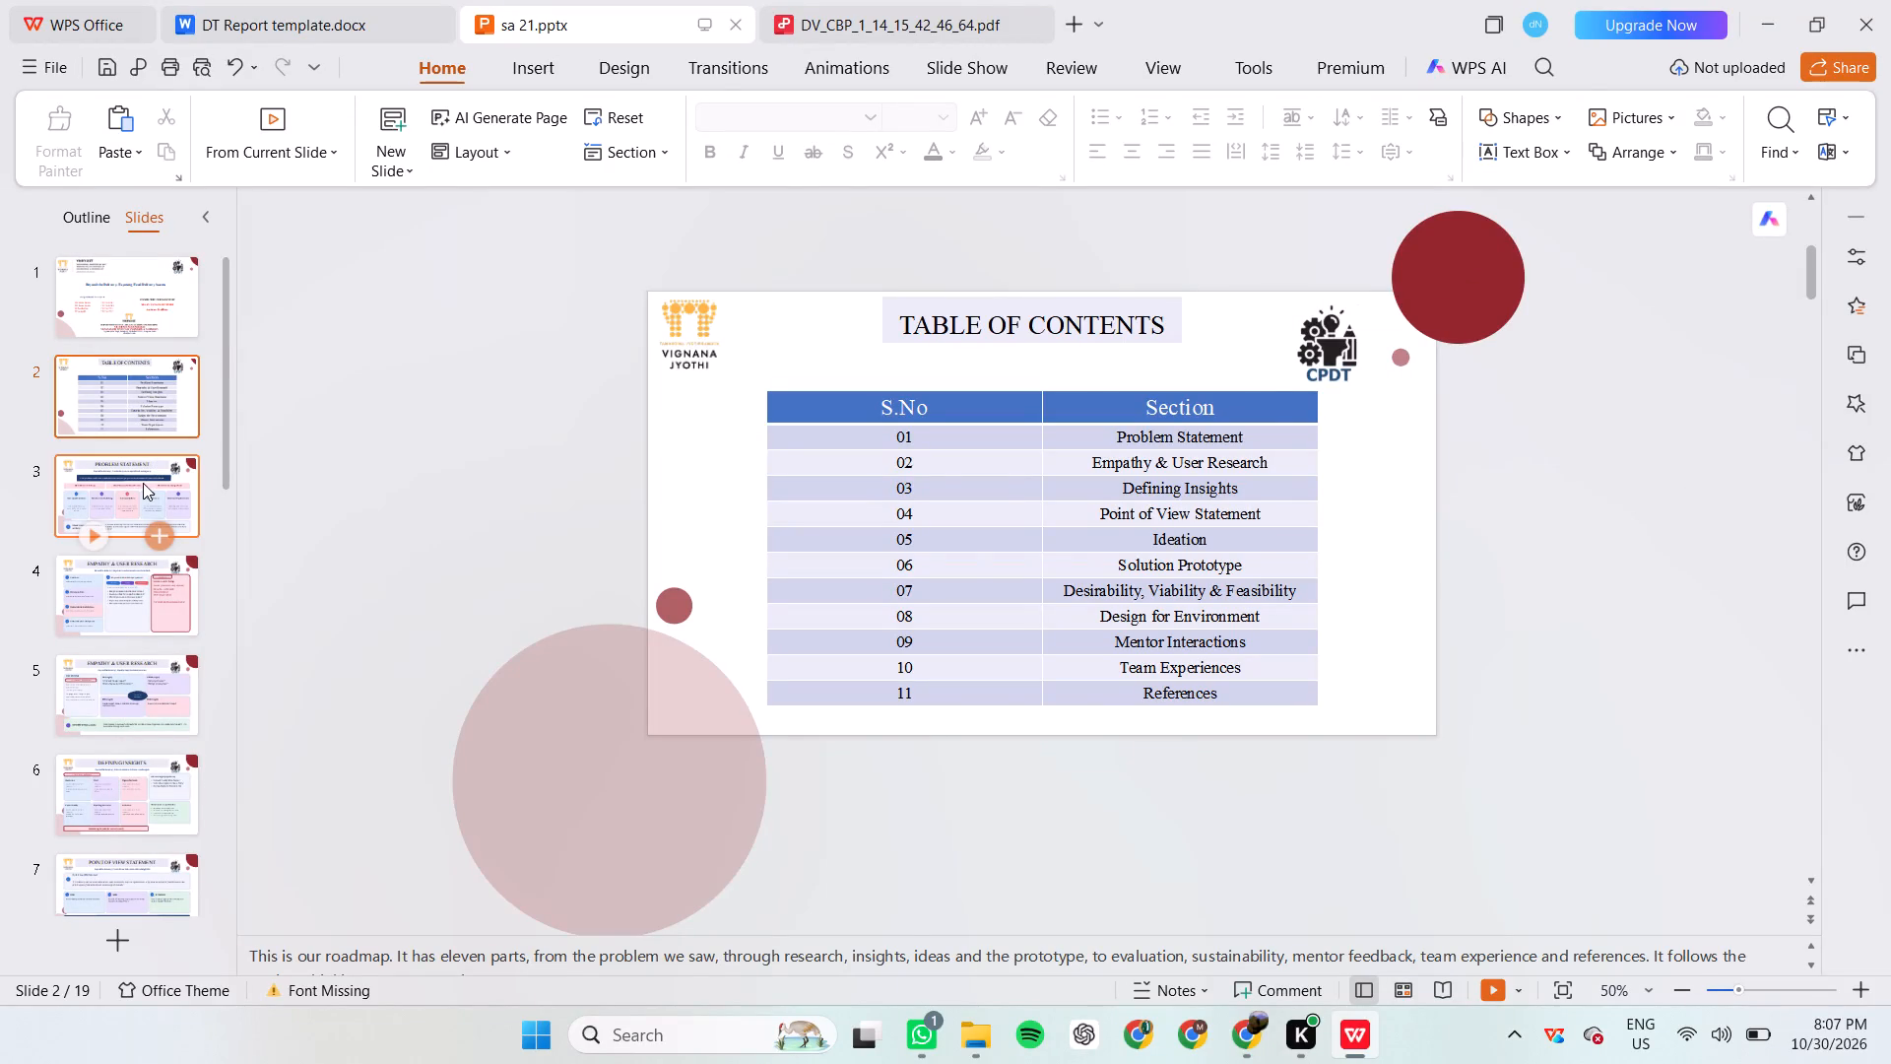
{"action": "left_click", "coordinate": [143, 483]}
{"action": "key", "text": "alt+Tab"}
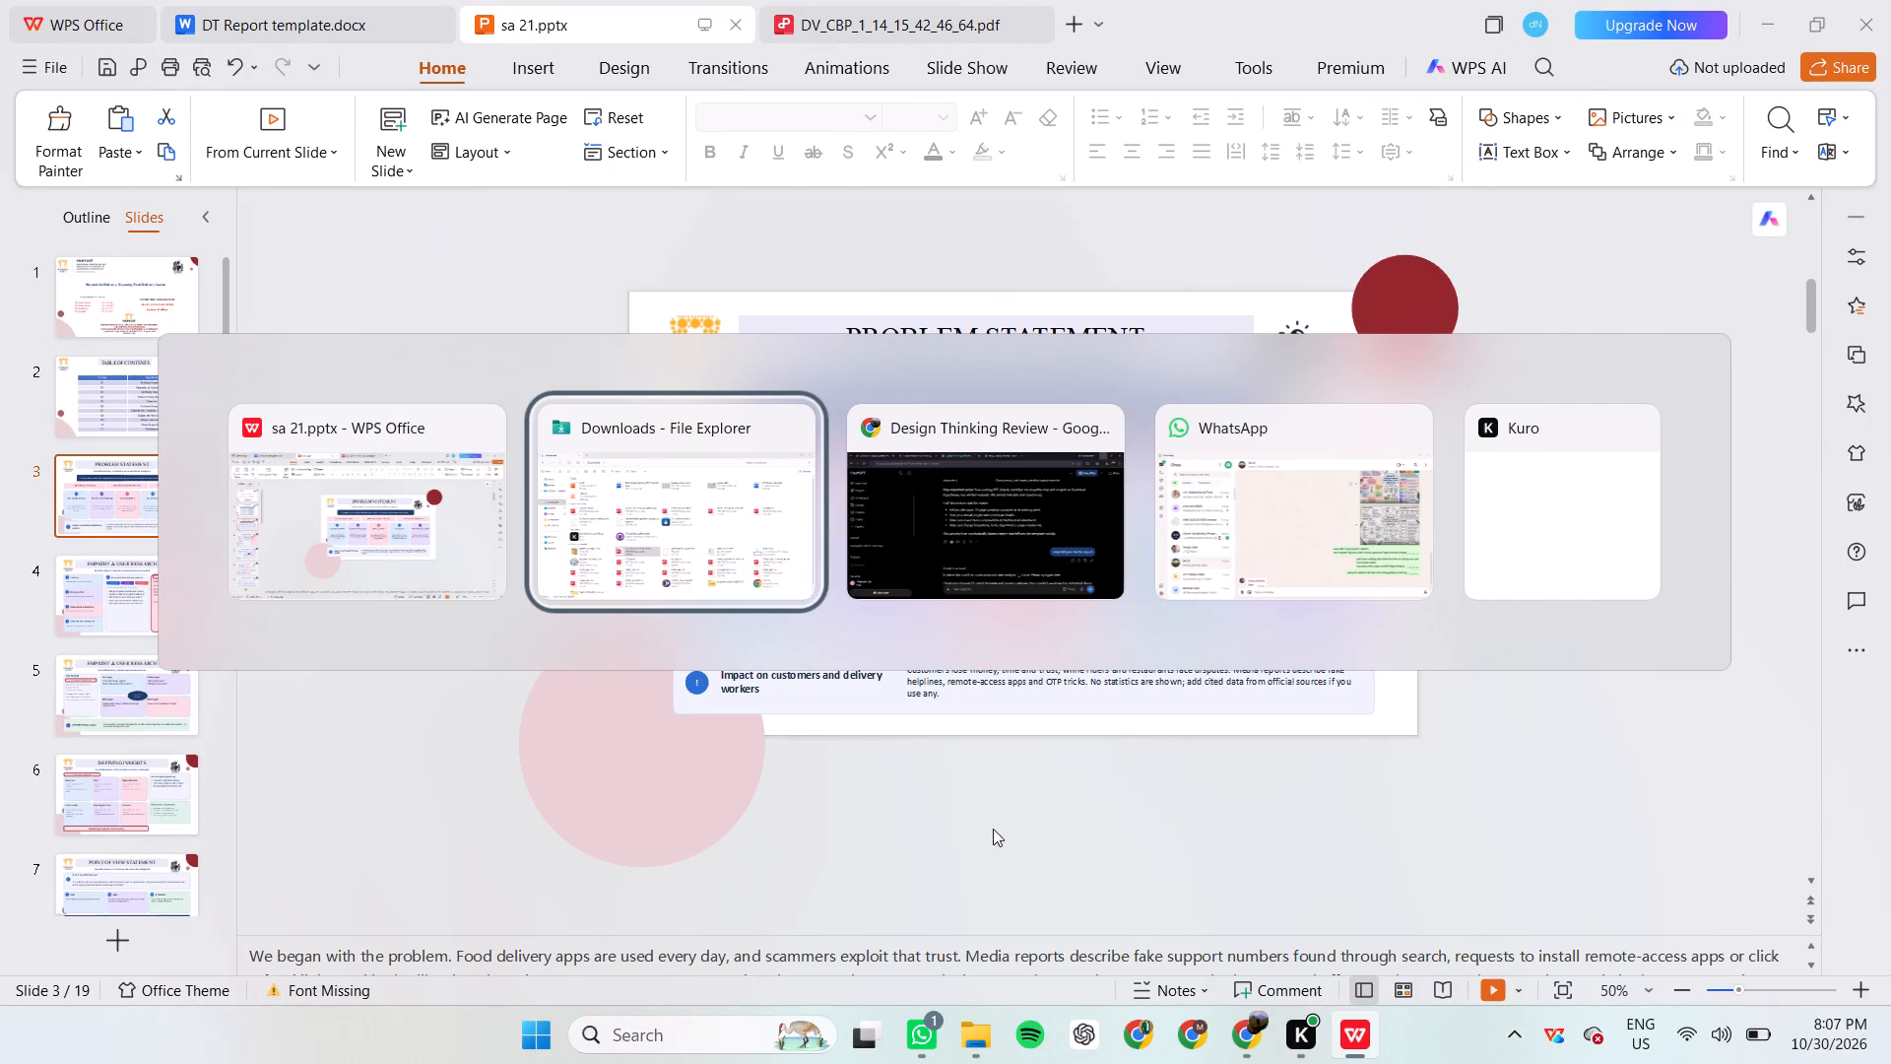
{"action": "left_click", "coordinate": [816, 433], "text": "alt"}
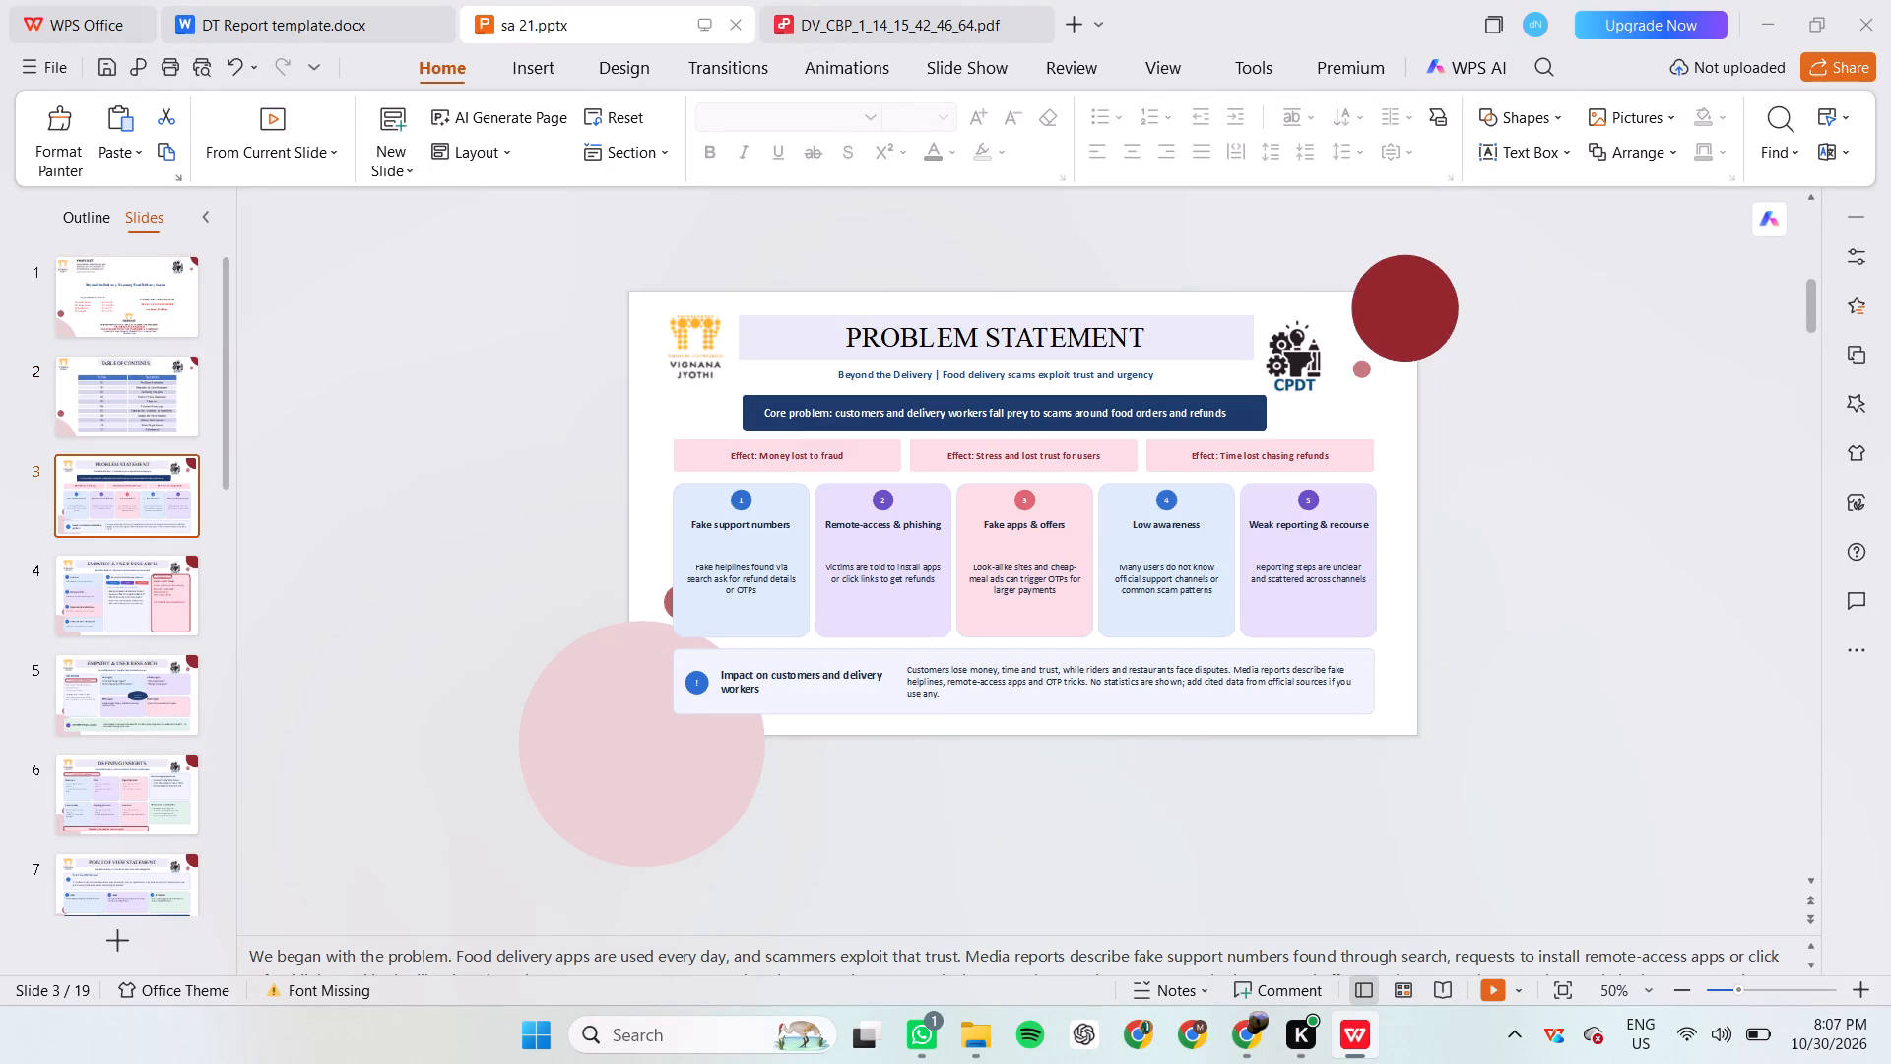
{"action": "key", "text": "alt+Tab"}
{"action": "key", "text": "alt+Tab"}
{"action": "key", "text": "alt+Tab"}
Undo the last contents table edit, the deleted period after 11, and look over slides 1 and 2.
{"action": "key", "text": "ctrl+z"}
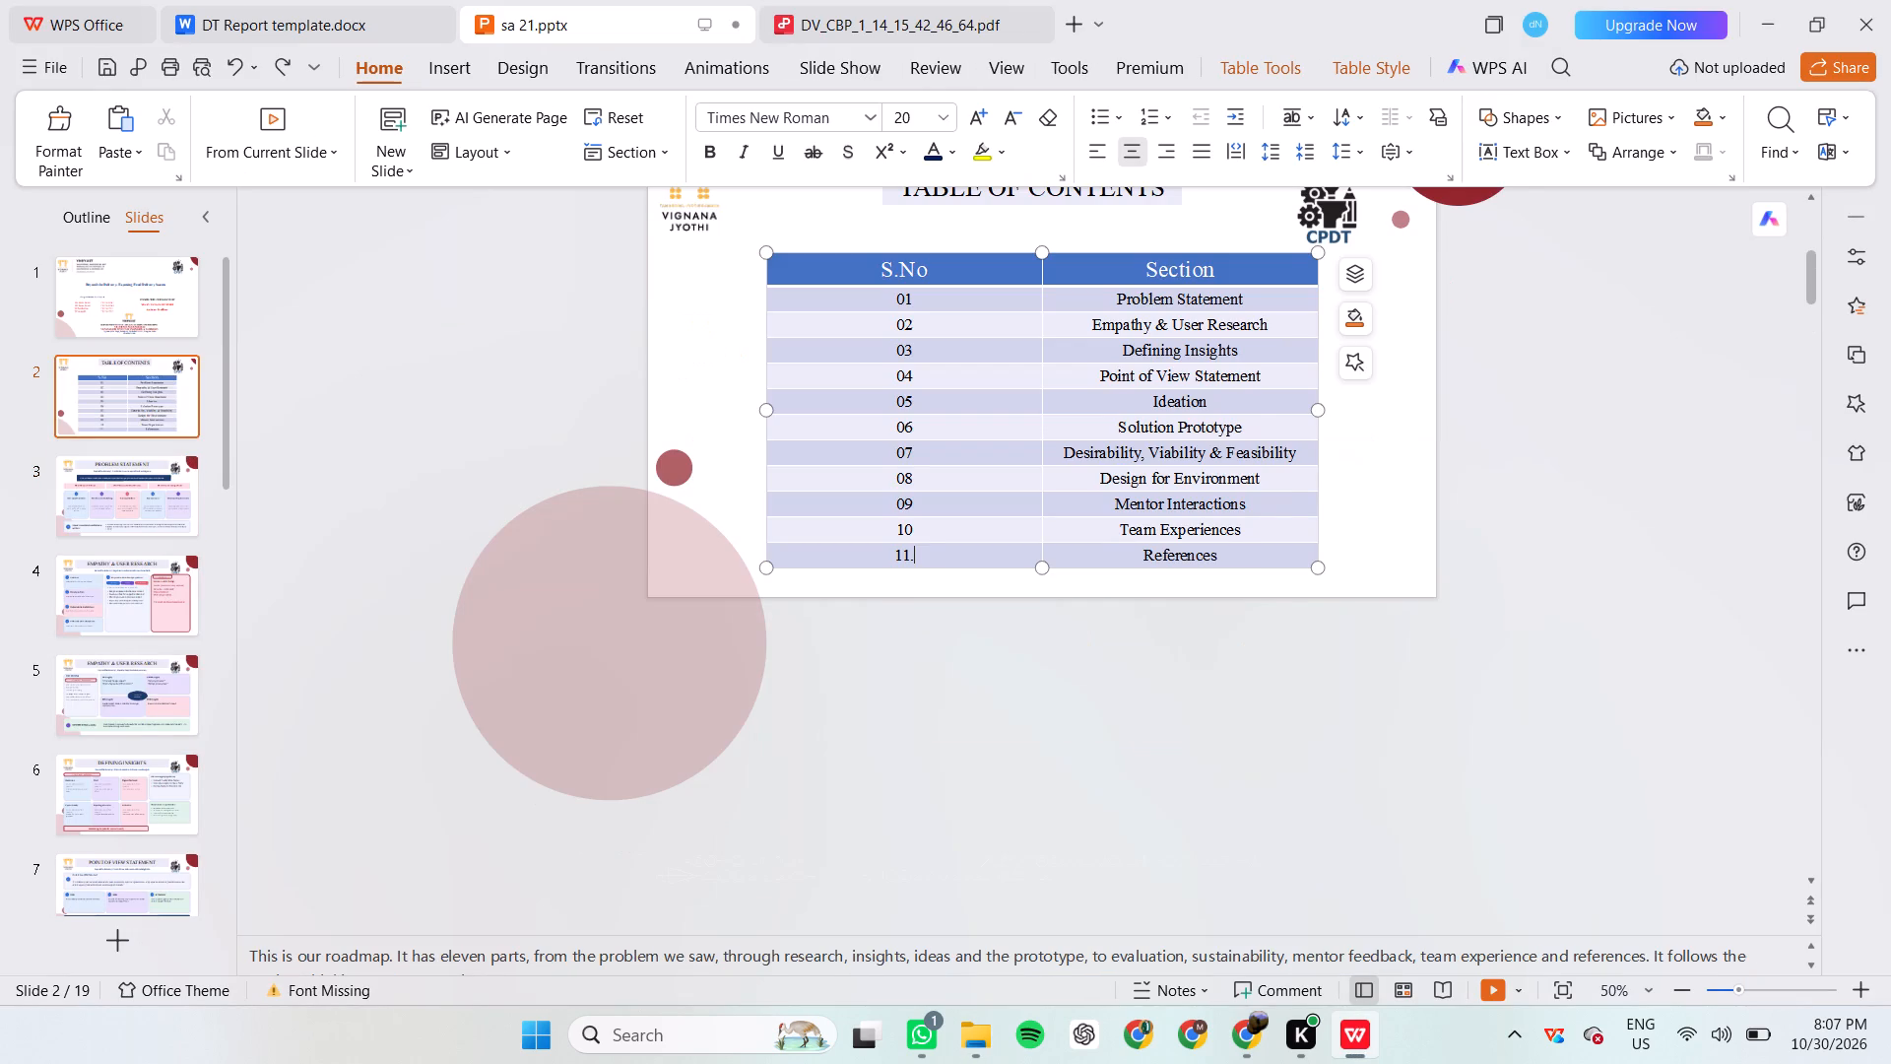
{"action": "scroll", "coordinate": [914, 747], "scroll_direction": "up", "scroll_amount": 4}
{"action": "scroll", "coordinate": [1041, 839], "scroll_direction": "up", "scroll_amount": 4}
{"action": "scroll", "coordinate": [1161, 849], "scroll_direction": "up", "scroll_amount": 3}
{"action": "scroll", "coordinate": [1161, 849], "scroll_direction": "down", "scroll_amount": 3}
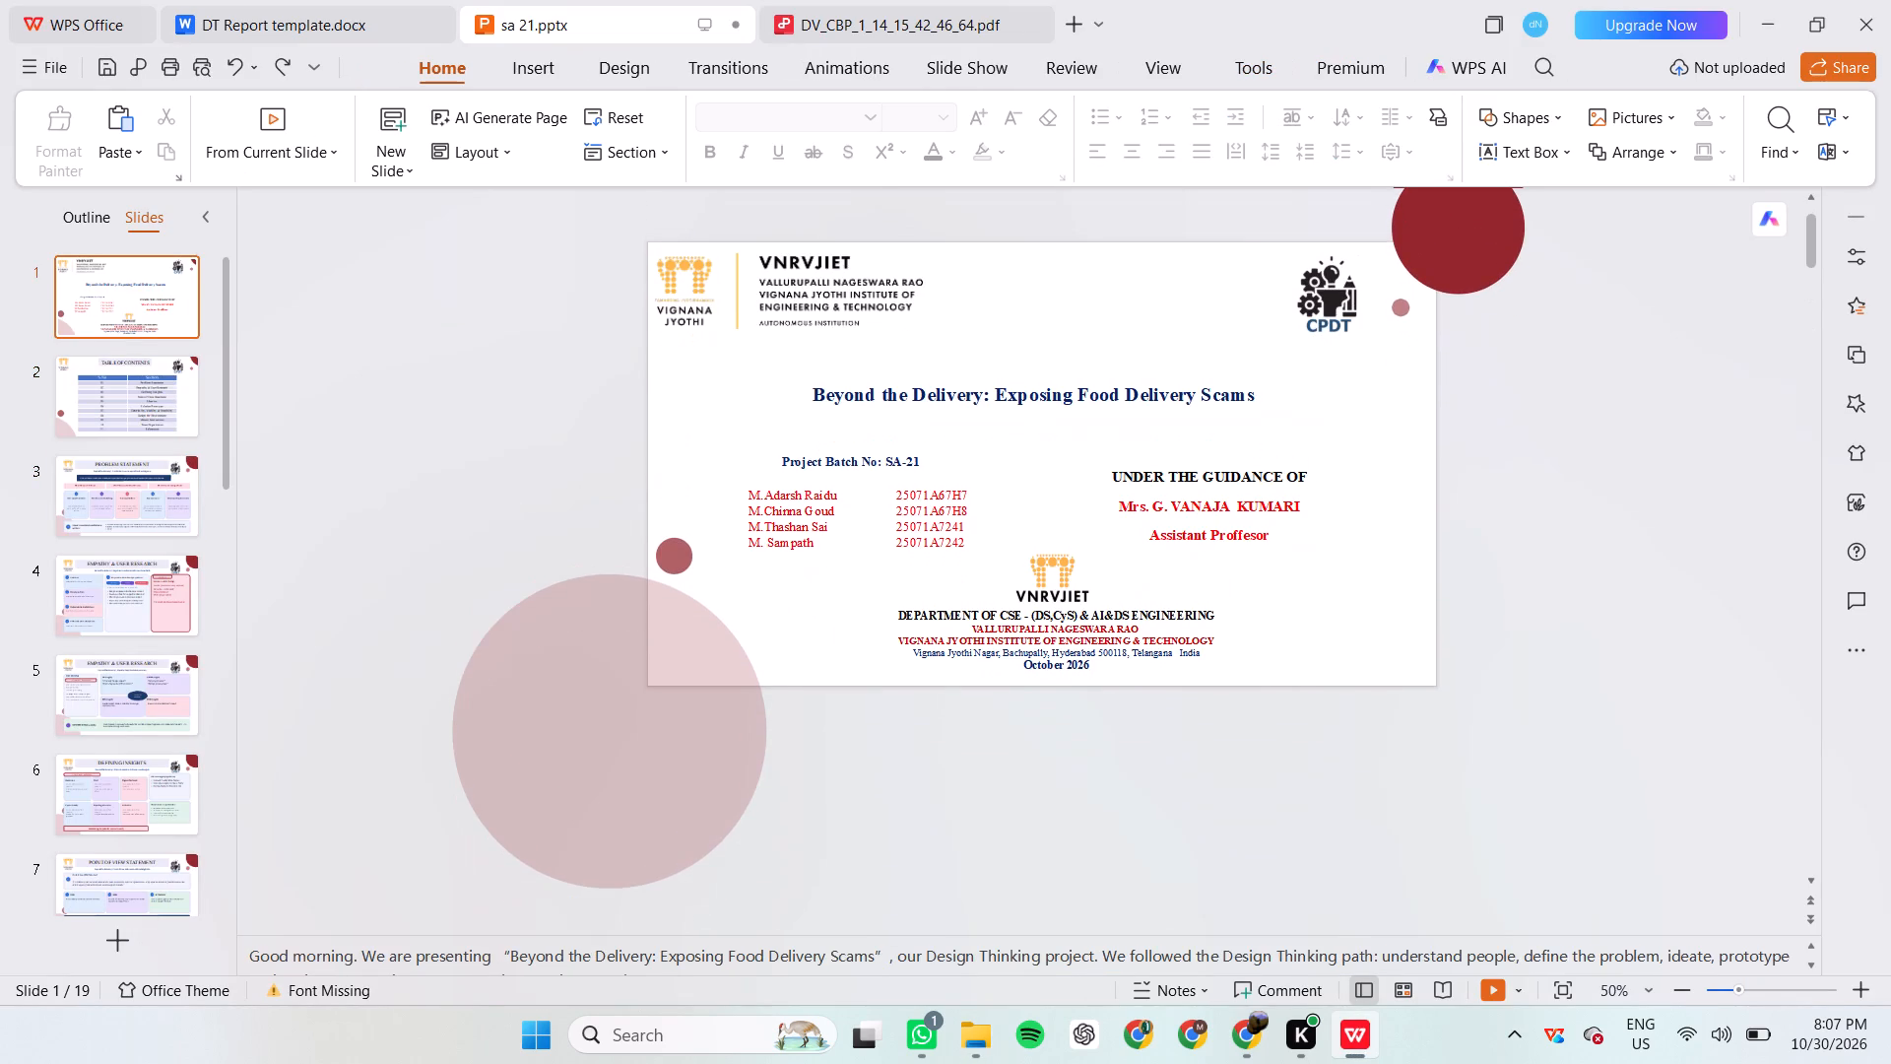
{"action": "scroll", "coordinate": [1161, 849], "scroll_direction": "down", "scroll_amount": 7}
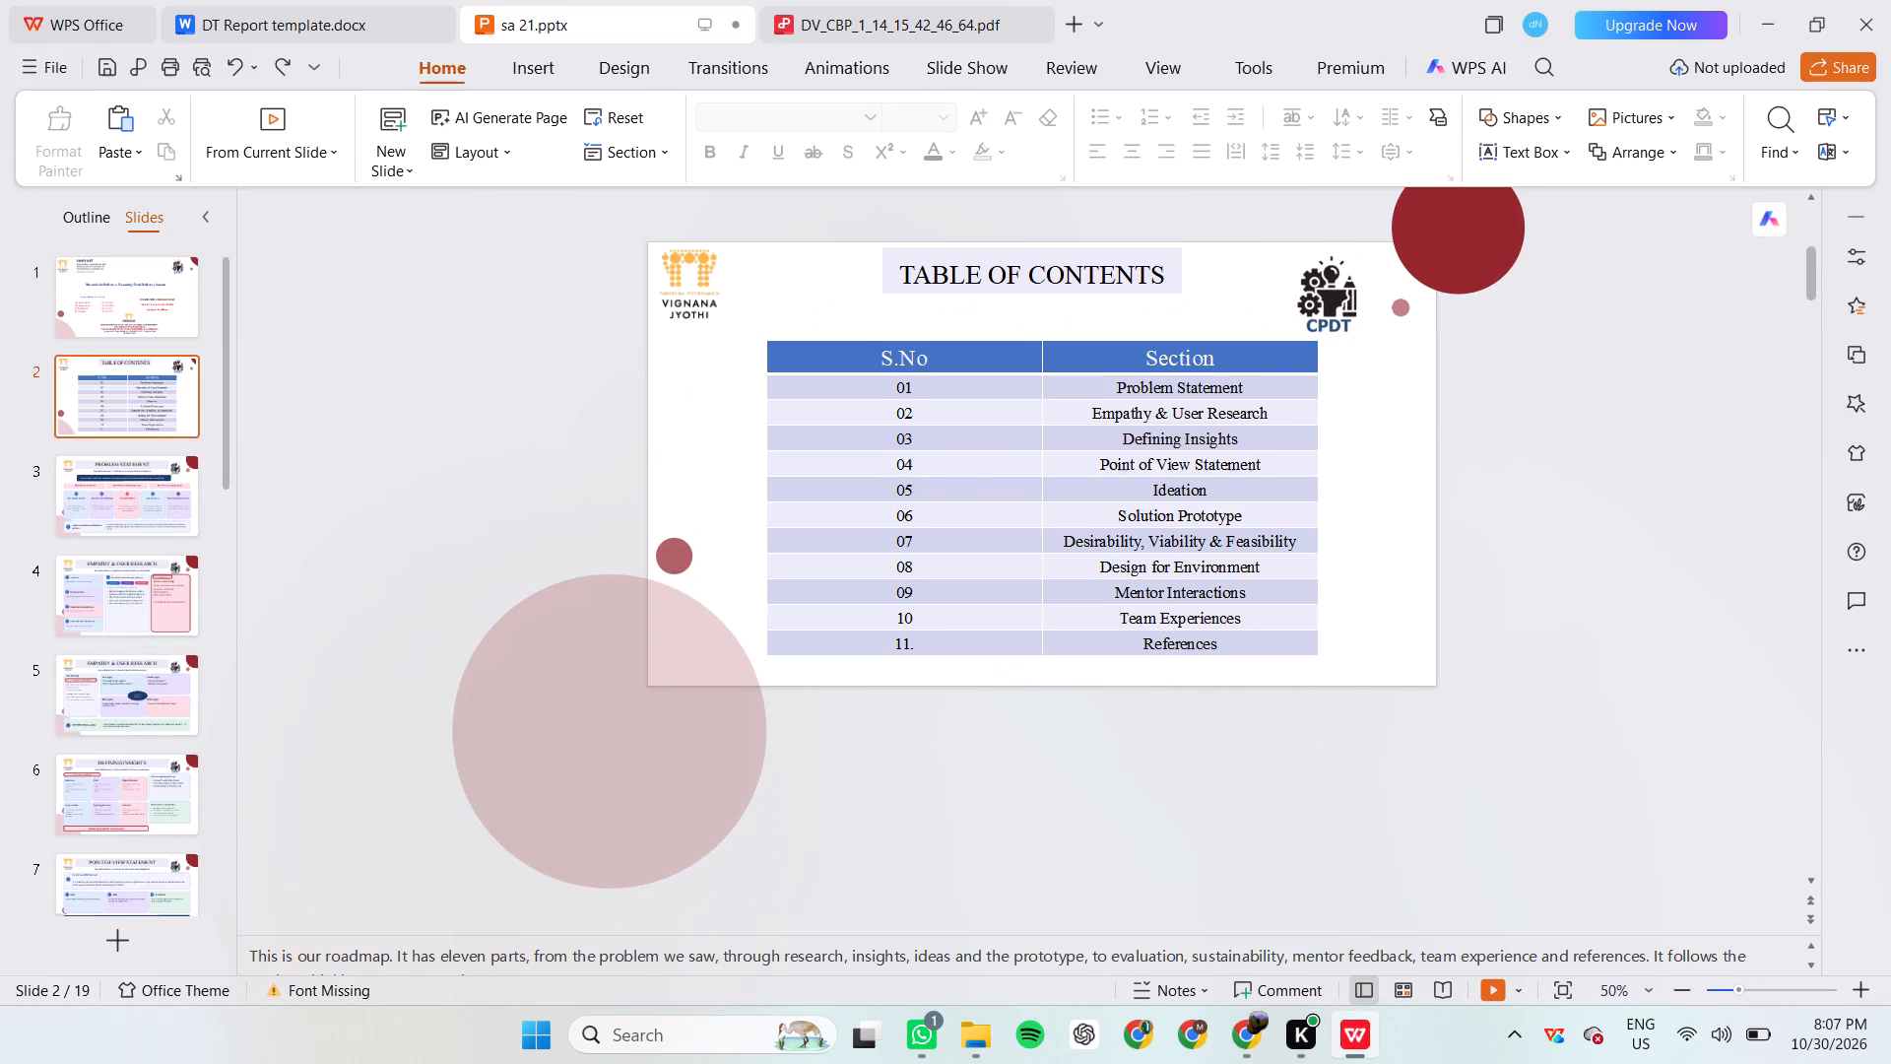
Save the presentation with the current Table of Contents slide edits.
{"action": "scroll", "coordinate": [1508, 815], "scroll_direction": "up", "scroll_amount": 2}
{"action": "key", "text": "ctrl+s"}
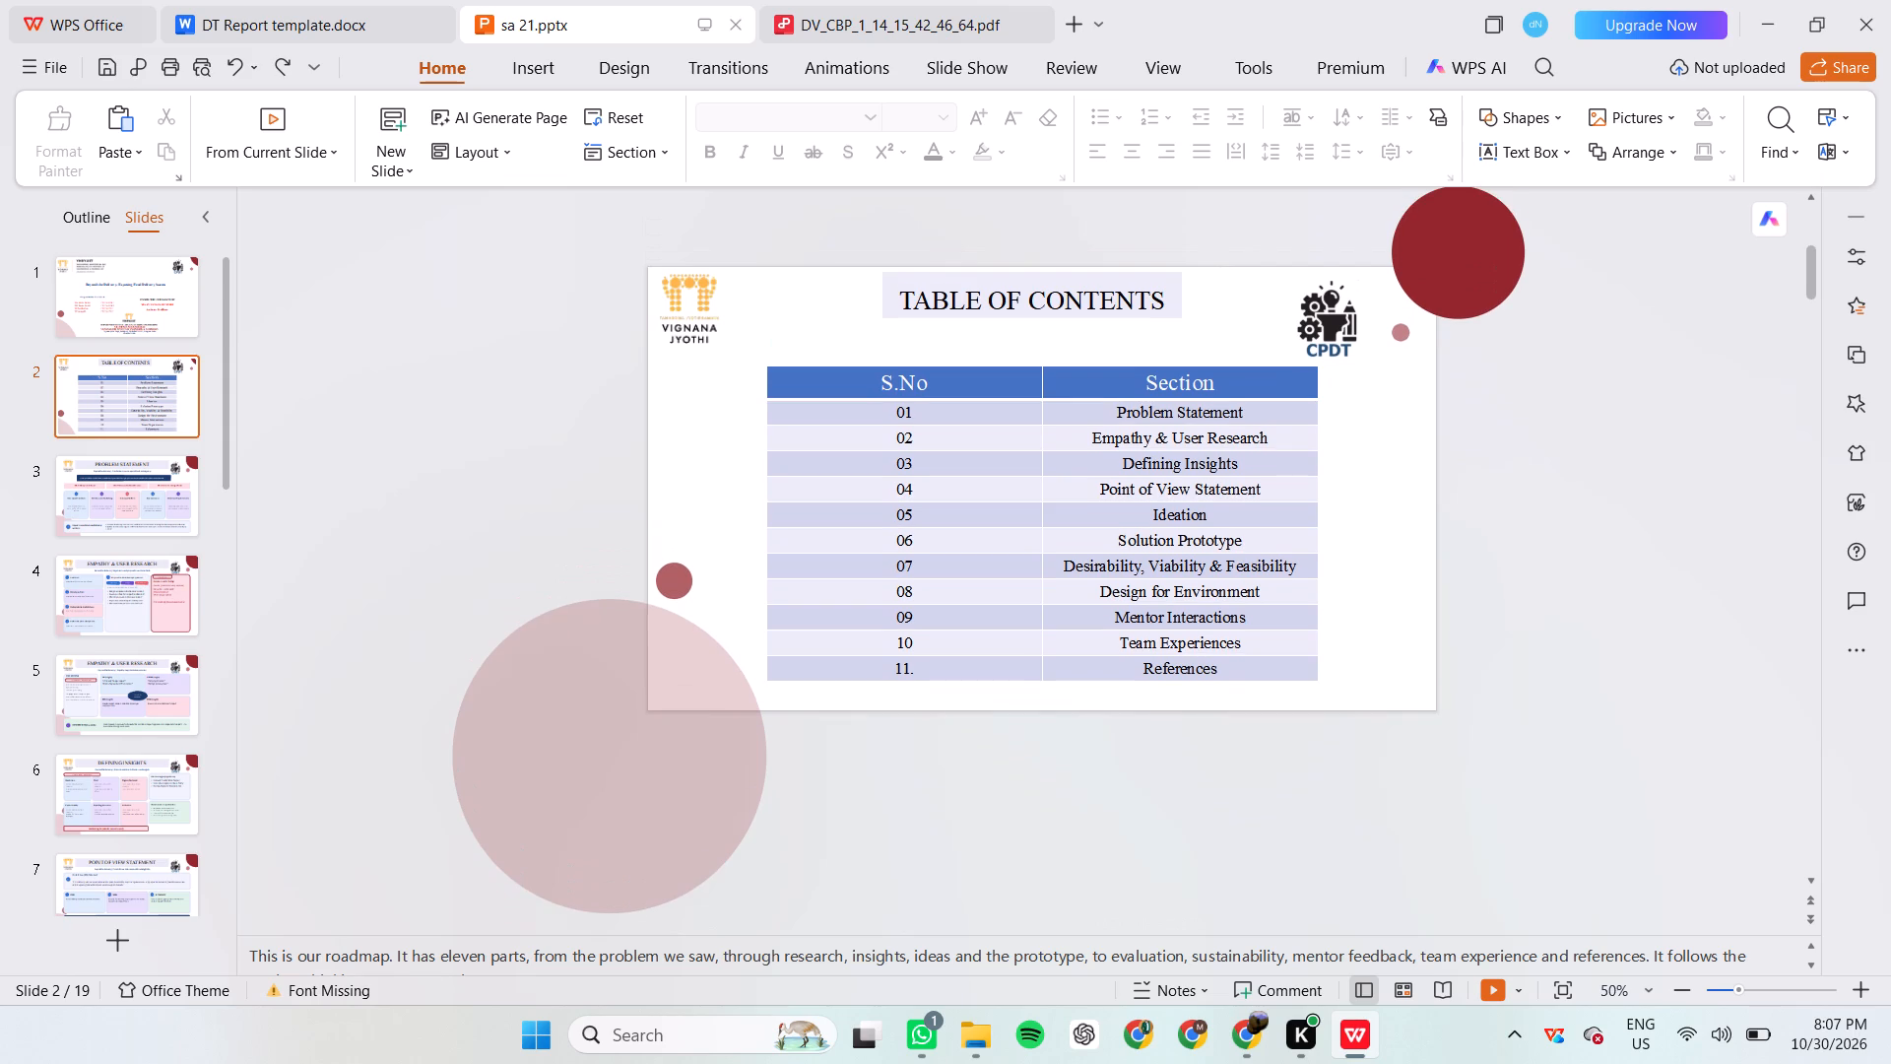
{"action": "left_click", "coordinate": [1670, 684]}
Close the Downloads folder window and the open DV_CBP_1_14_15_42_46_64.pdf document, keeping the presentation open.
{"action": "key", "text": "alt+Tab"}
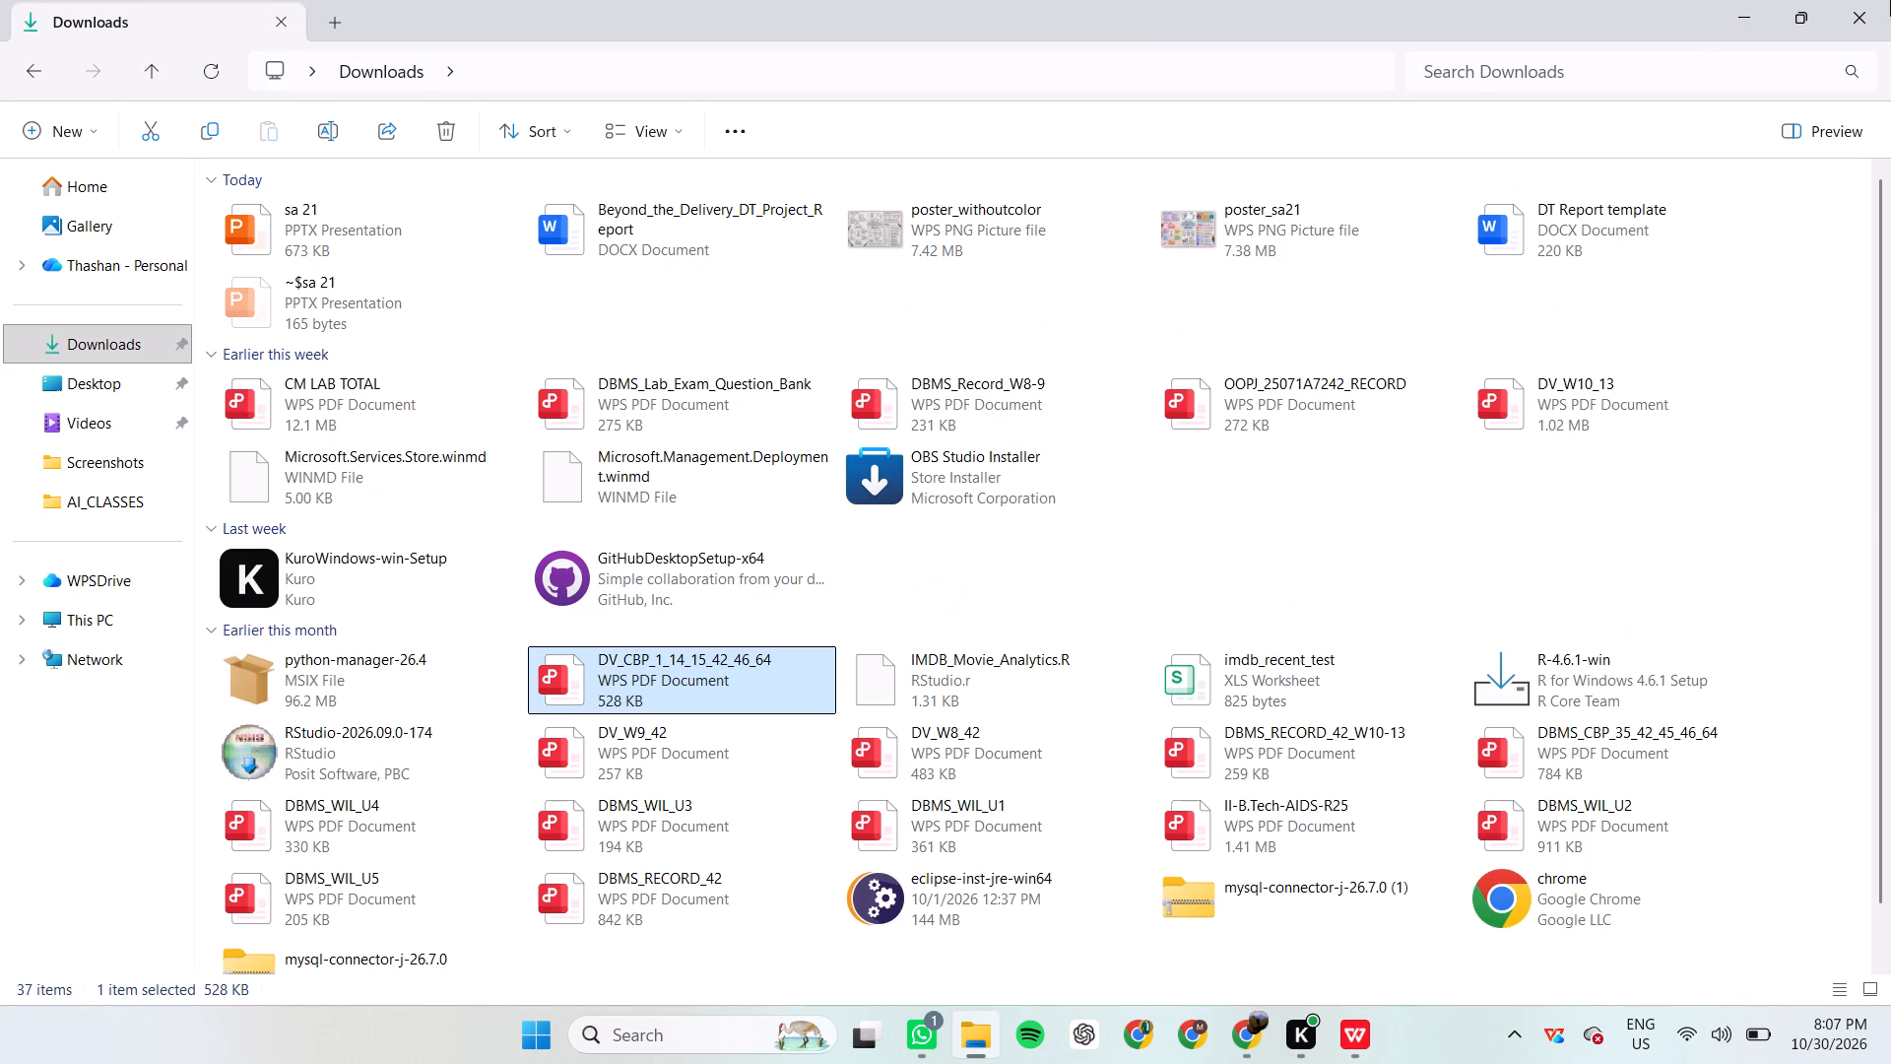
{"action": "left_click", "coordinate": [1890, 0]}
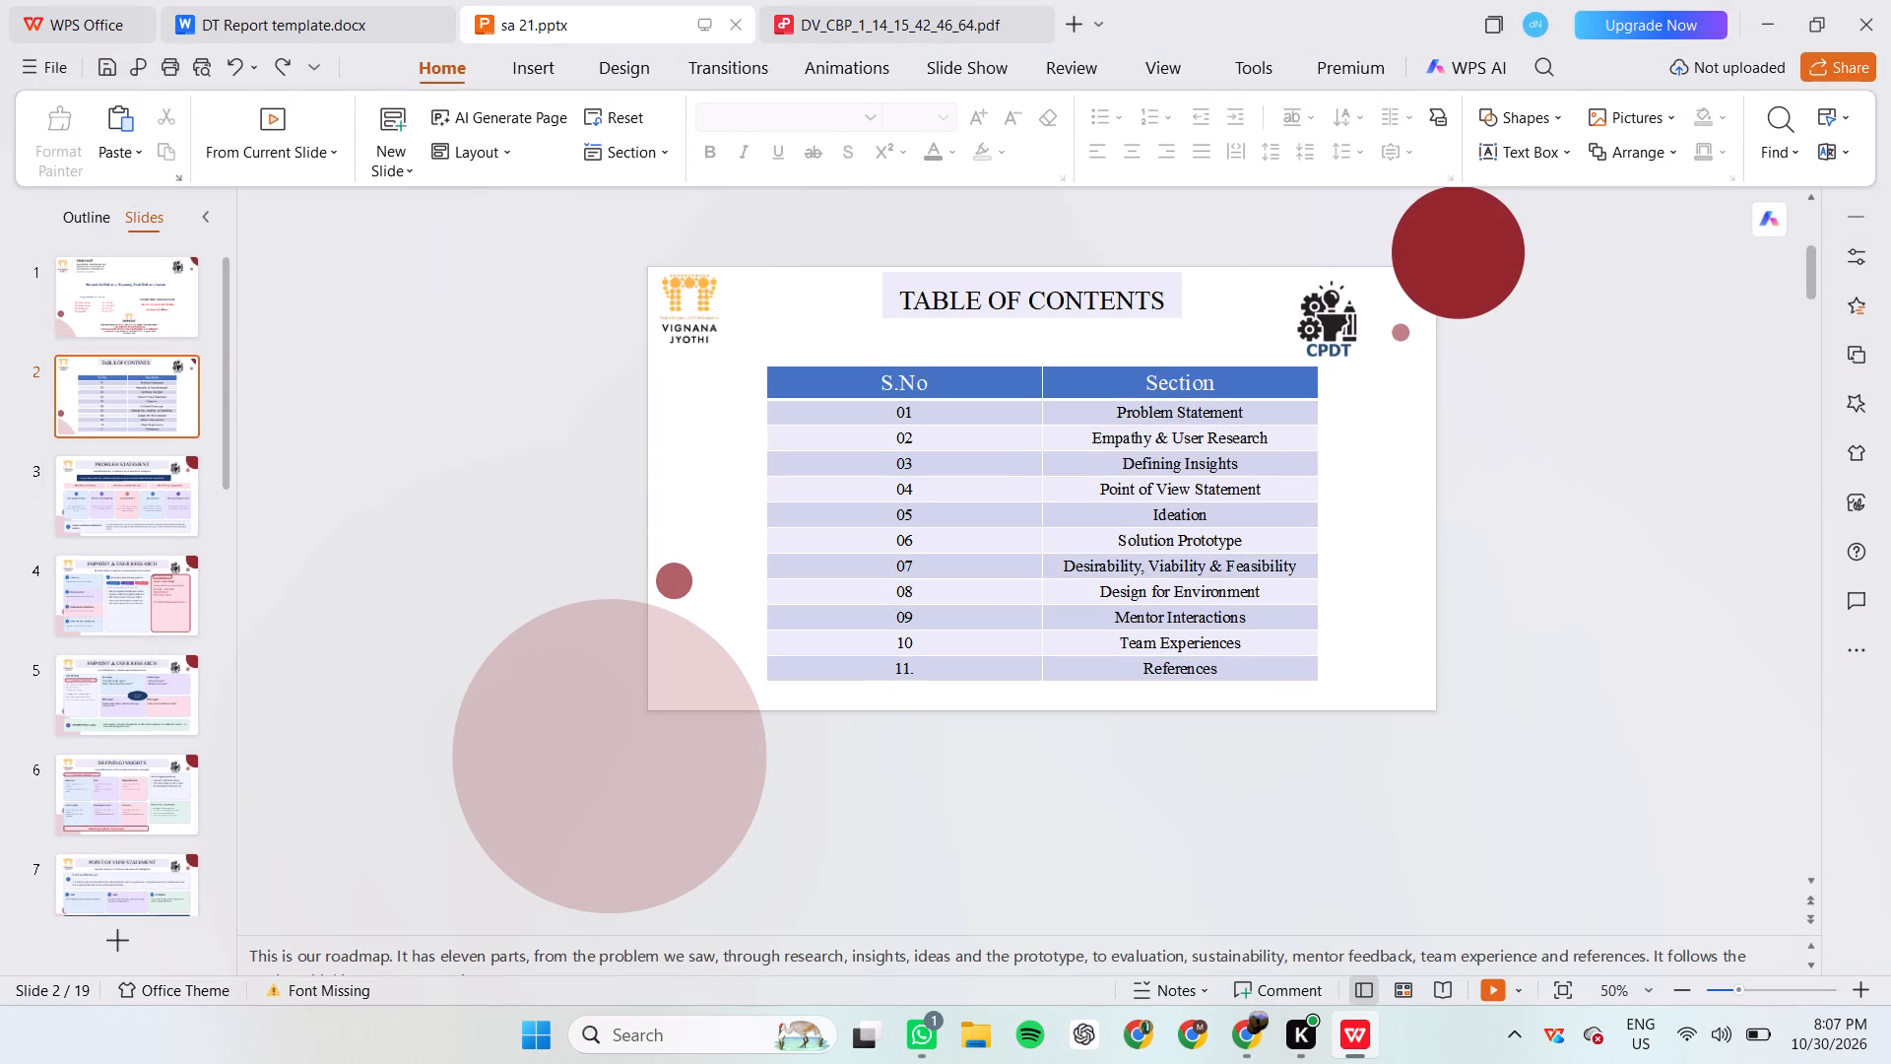
{"action": "left_click", "coordinate": [1029, 27]}
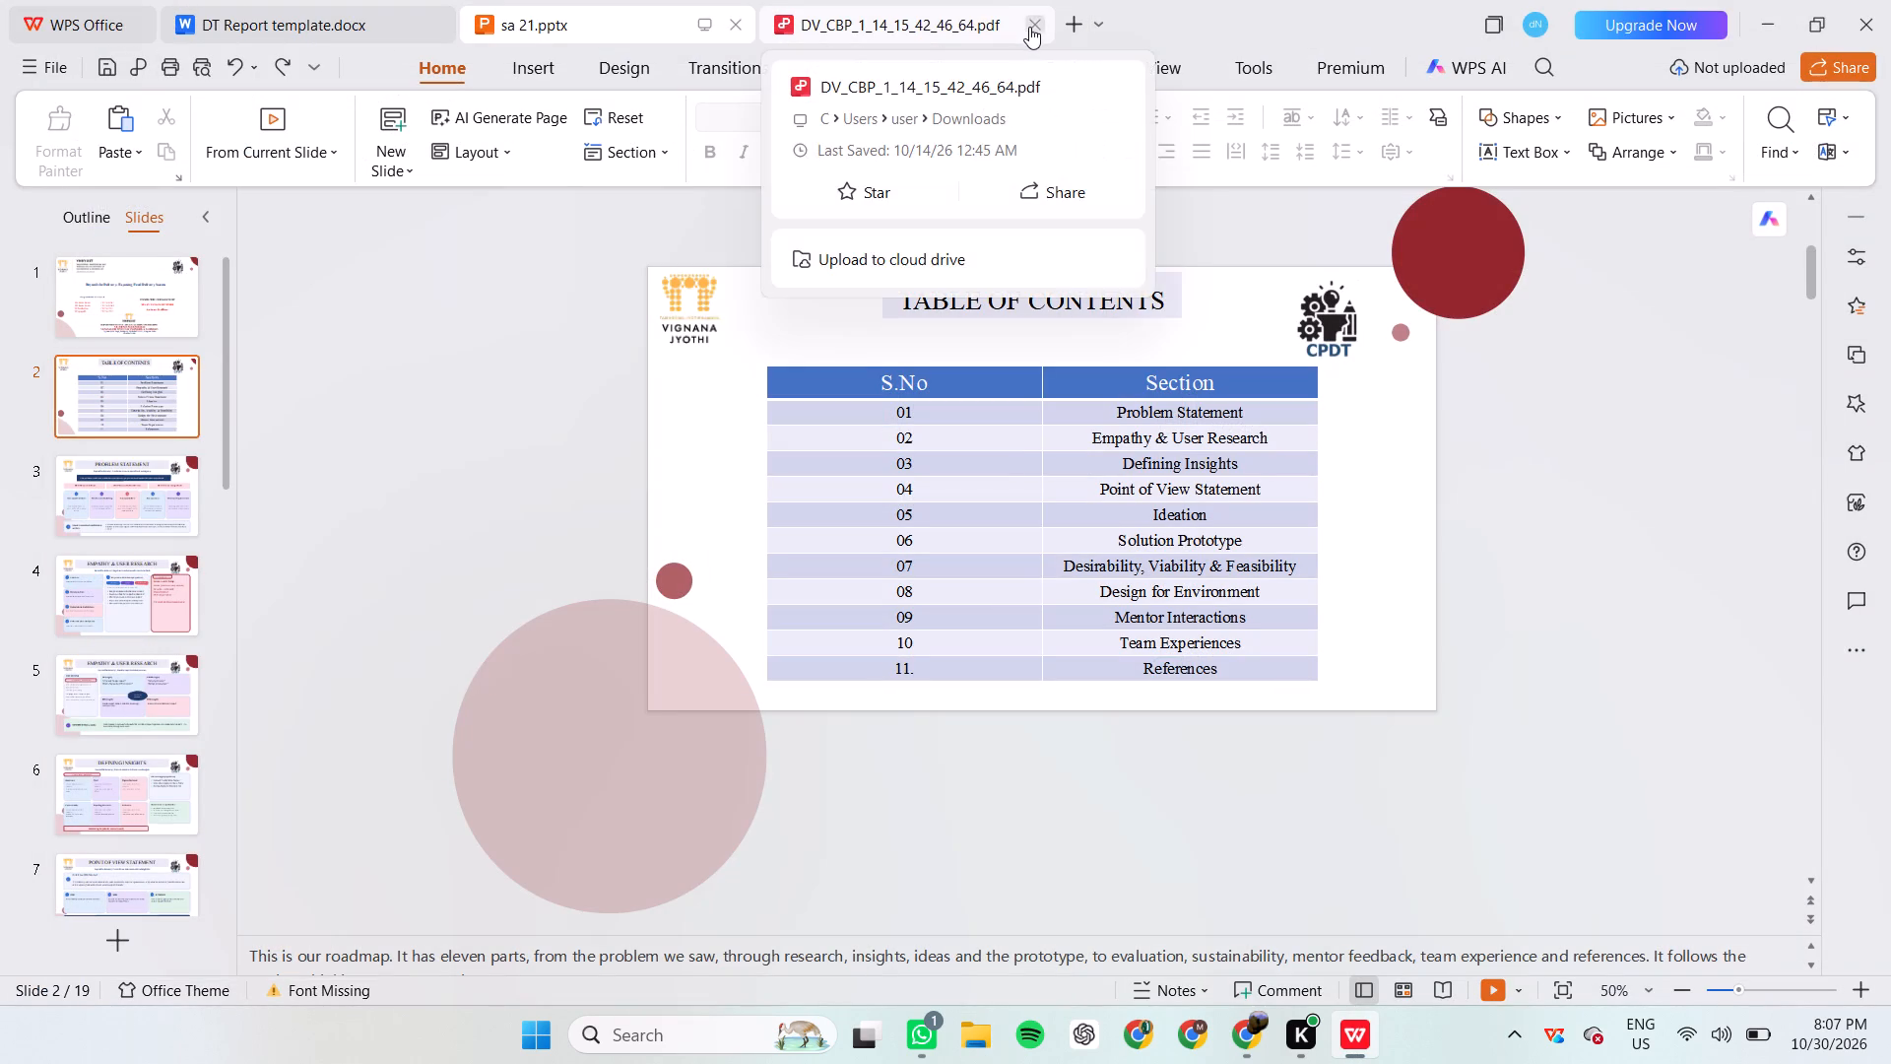
Open slide 3, Problem Statement, and examine its layout and text up close.
{"action": "left_click", "coordinate": [108, 499]}
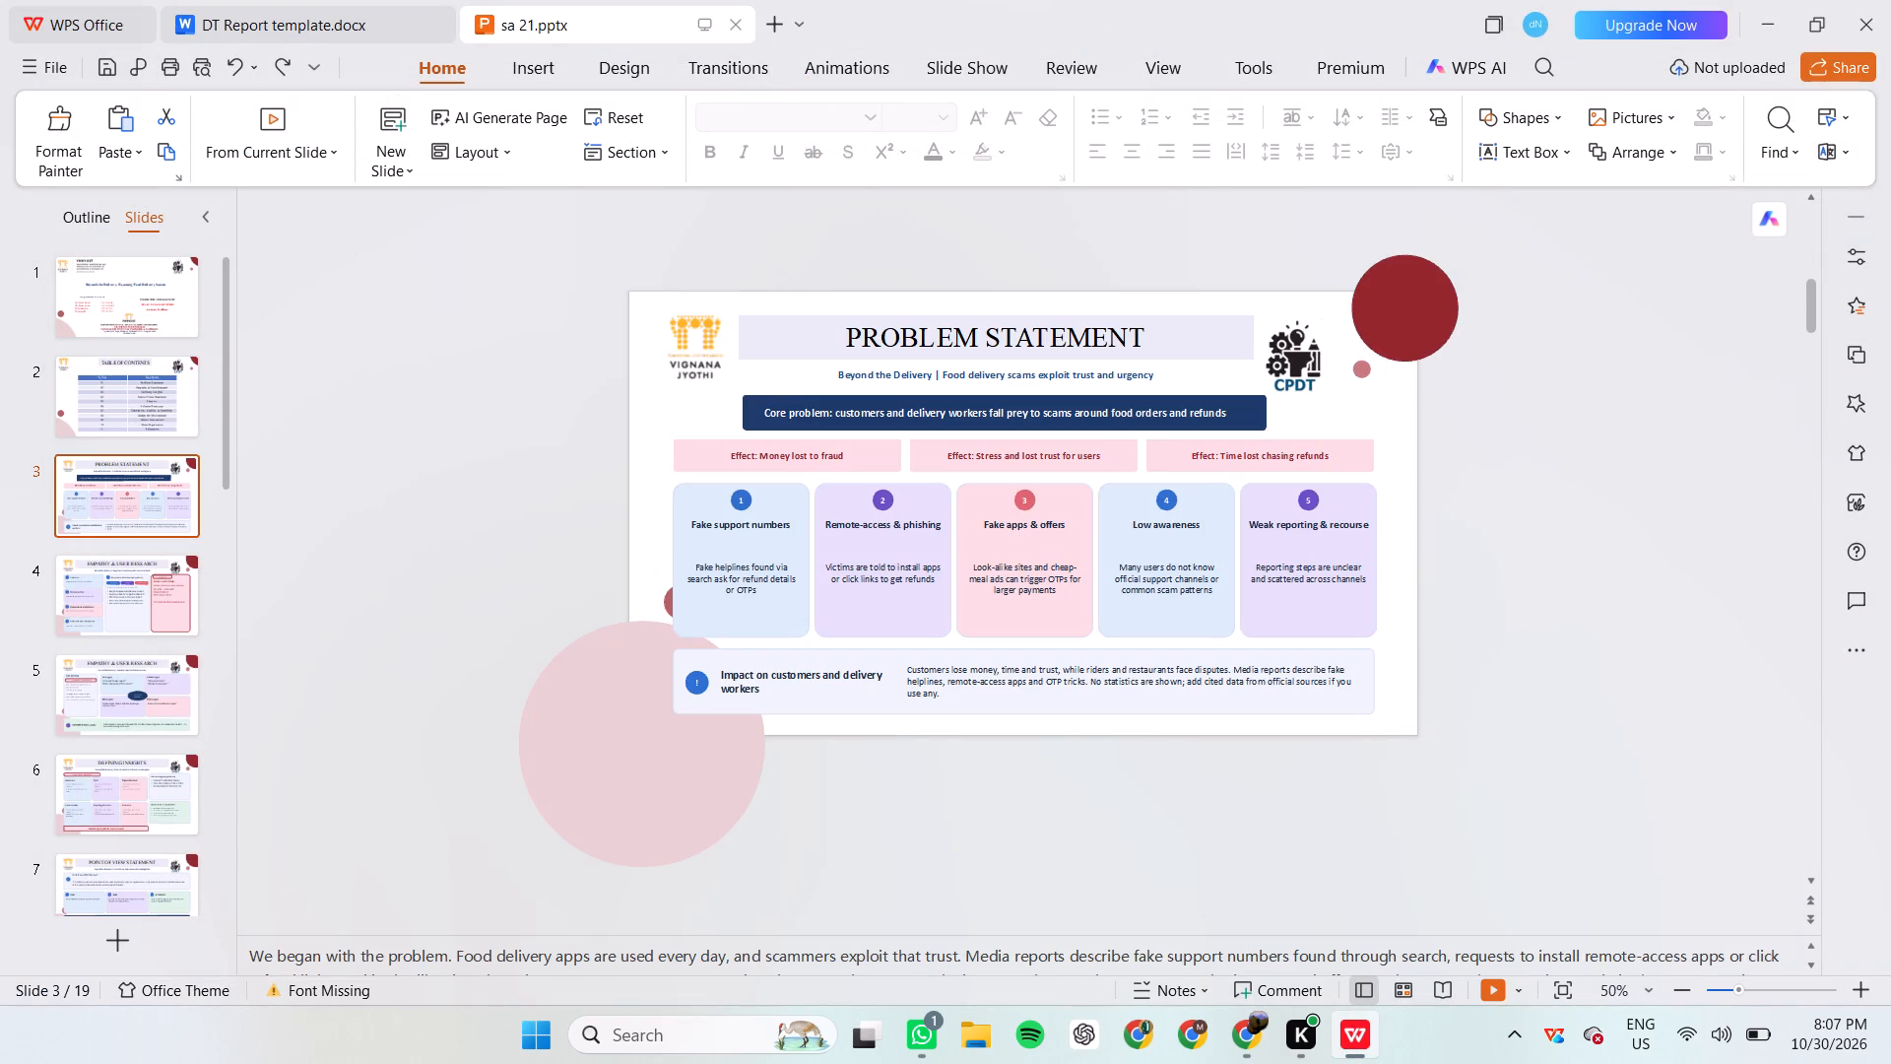
{"action": "scroll", "coordinate": [1491, 580], "scroll_direction": "up", "scroll_amount": 1, "text": "ctrl"}
{"action": "scroll", "coordinate": [1598, 506], "scroll_direction": "up", "scroll_amount": 1, "text": "ctrl"}
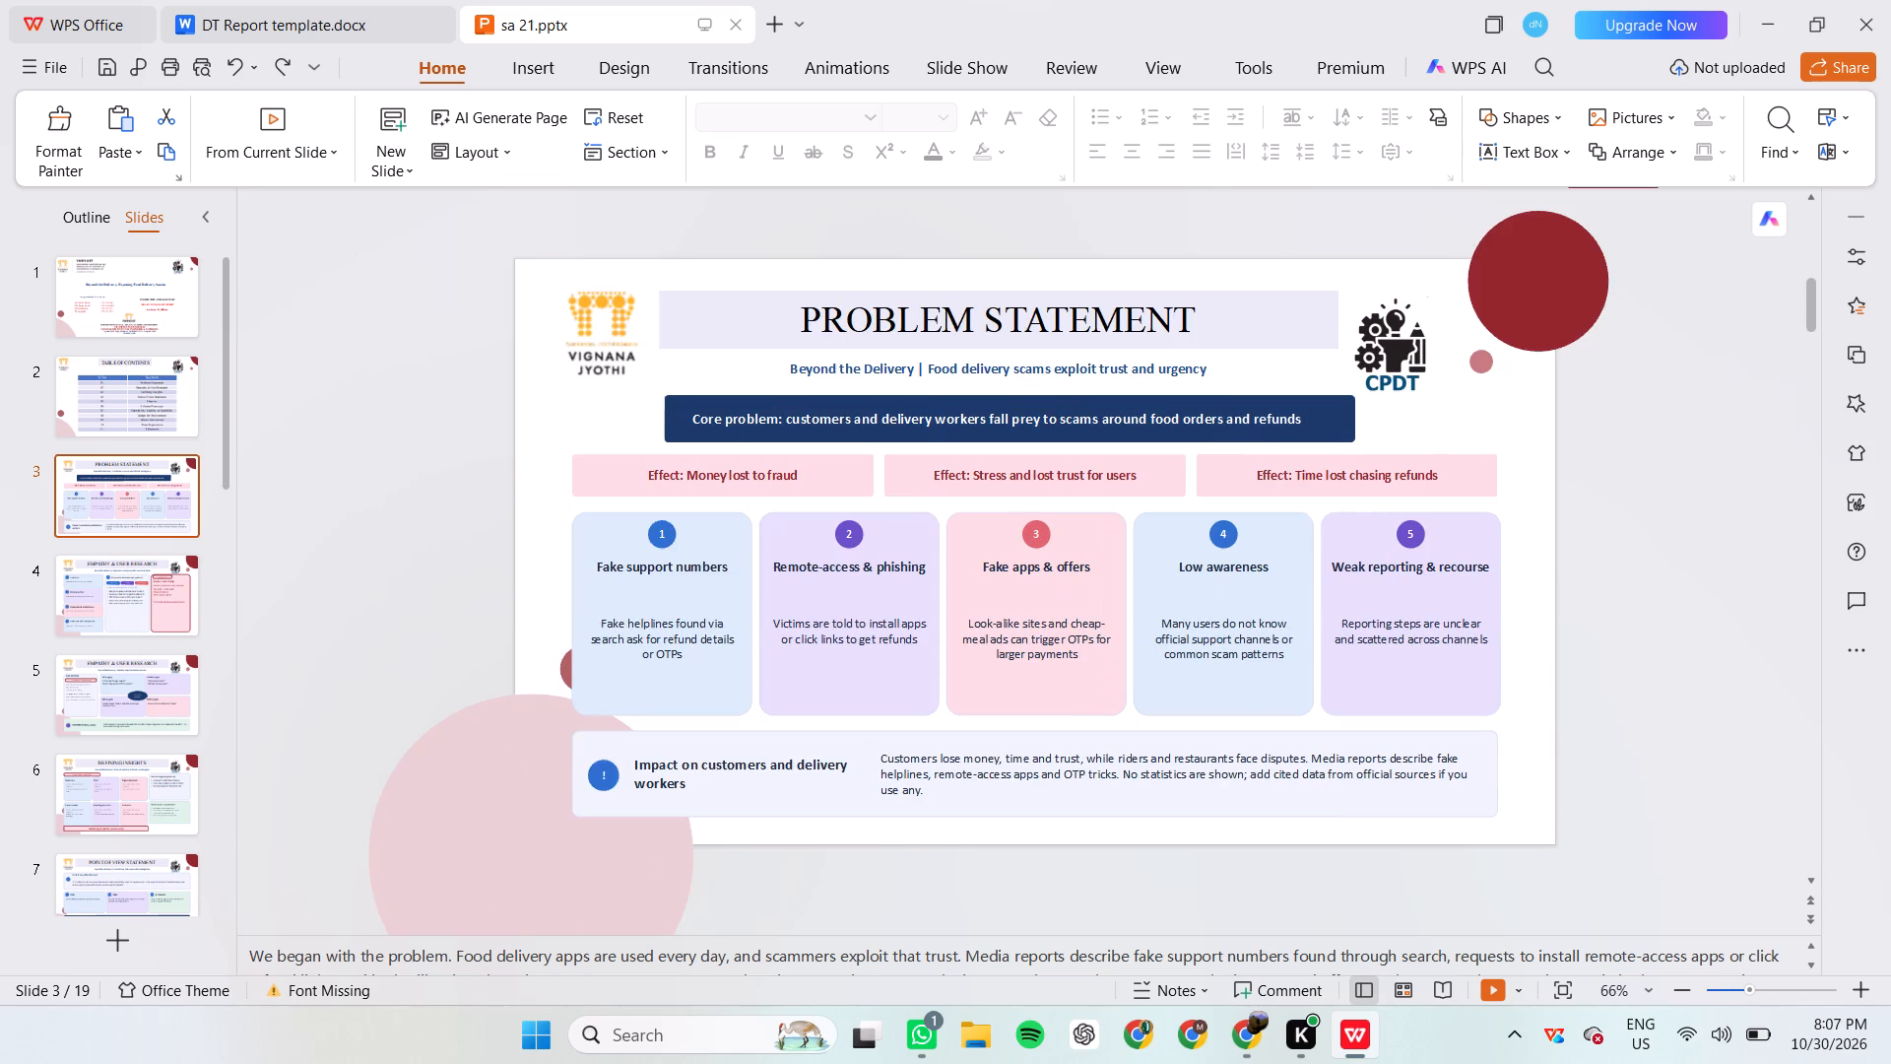
{"action": "scroll", "coordinate": [1522, 505], "scroll_direction": "up", "scroll_amount": 2}
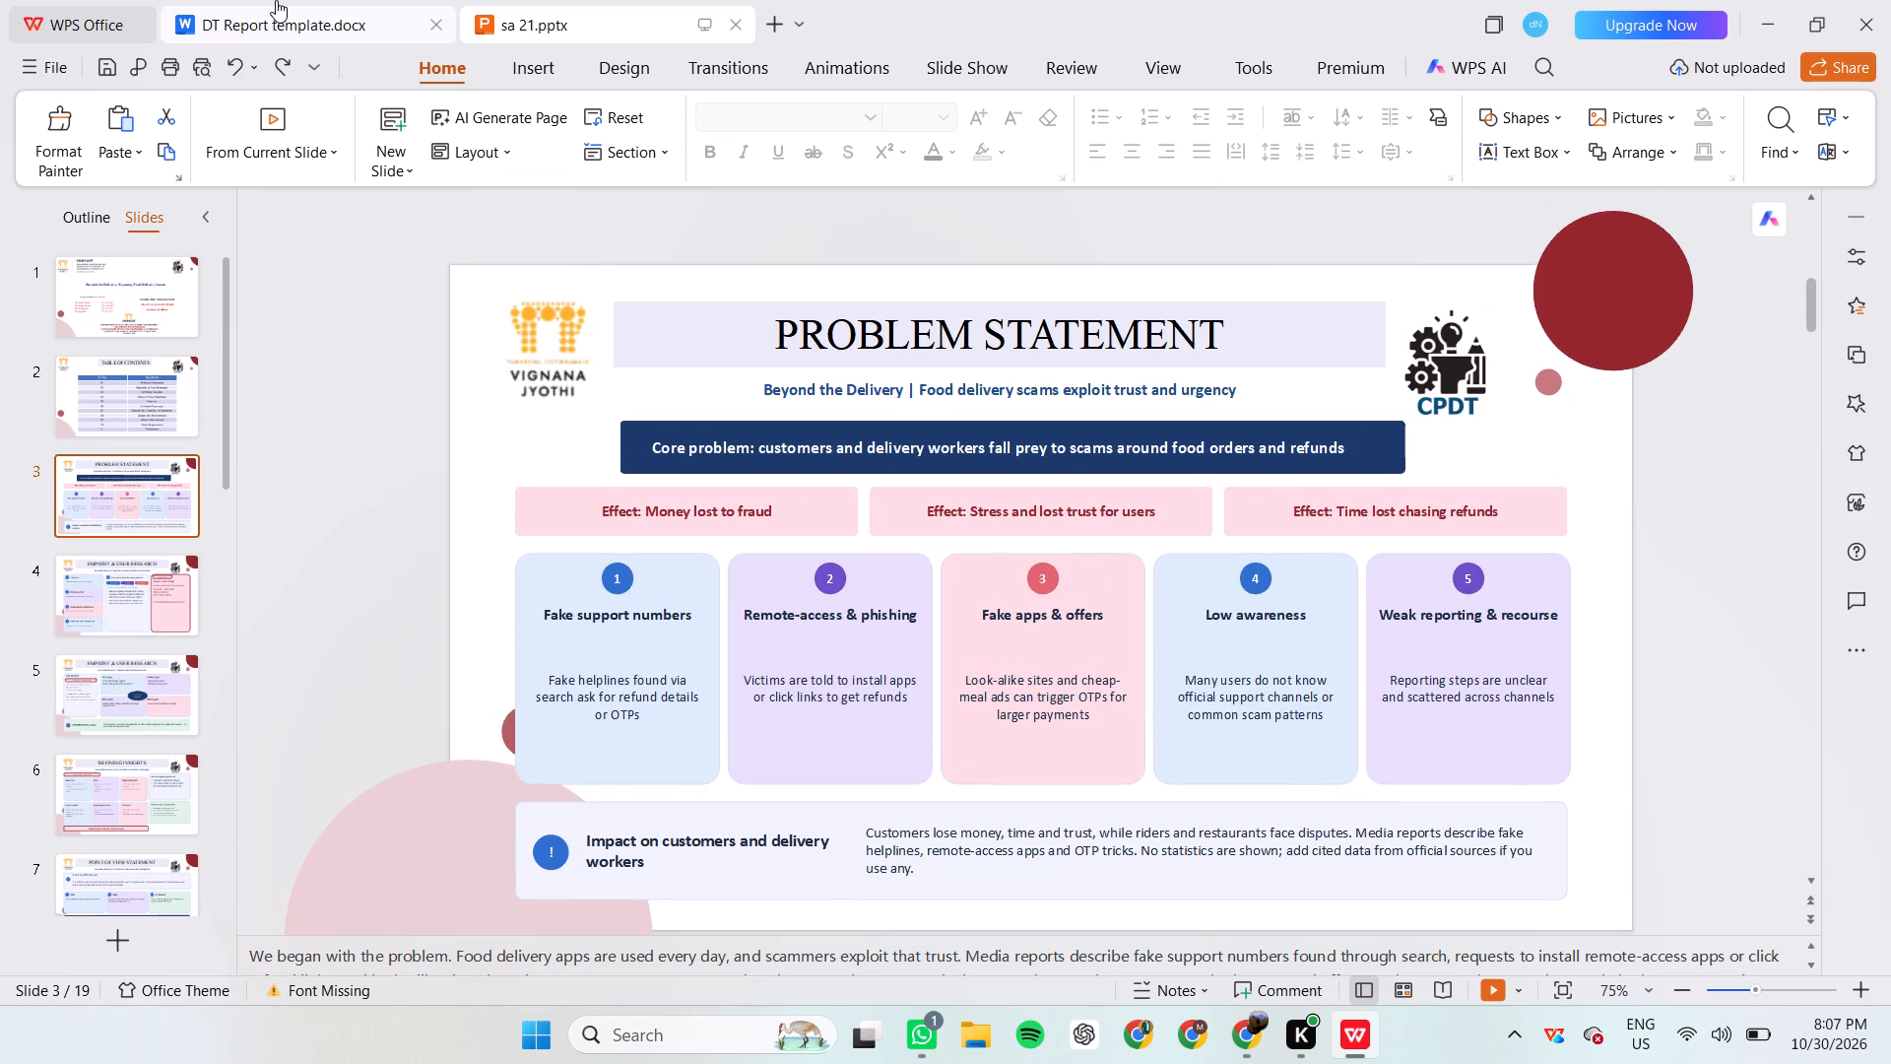
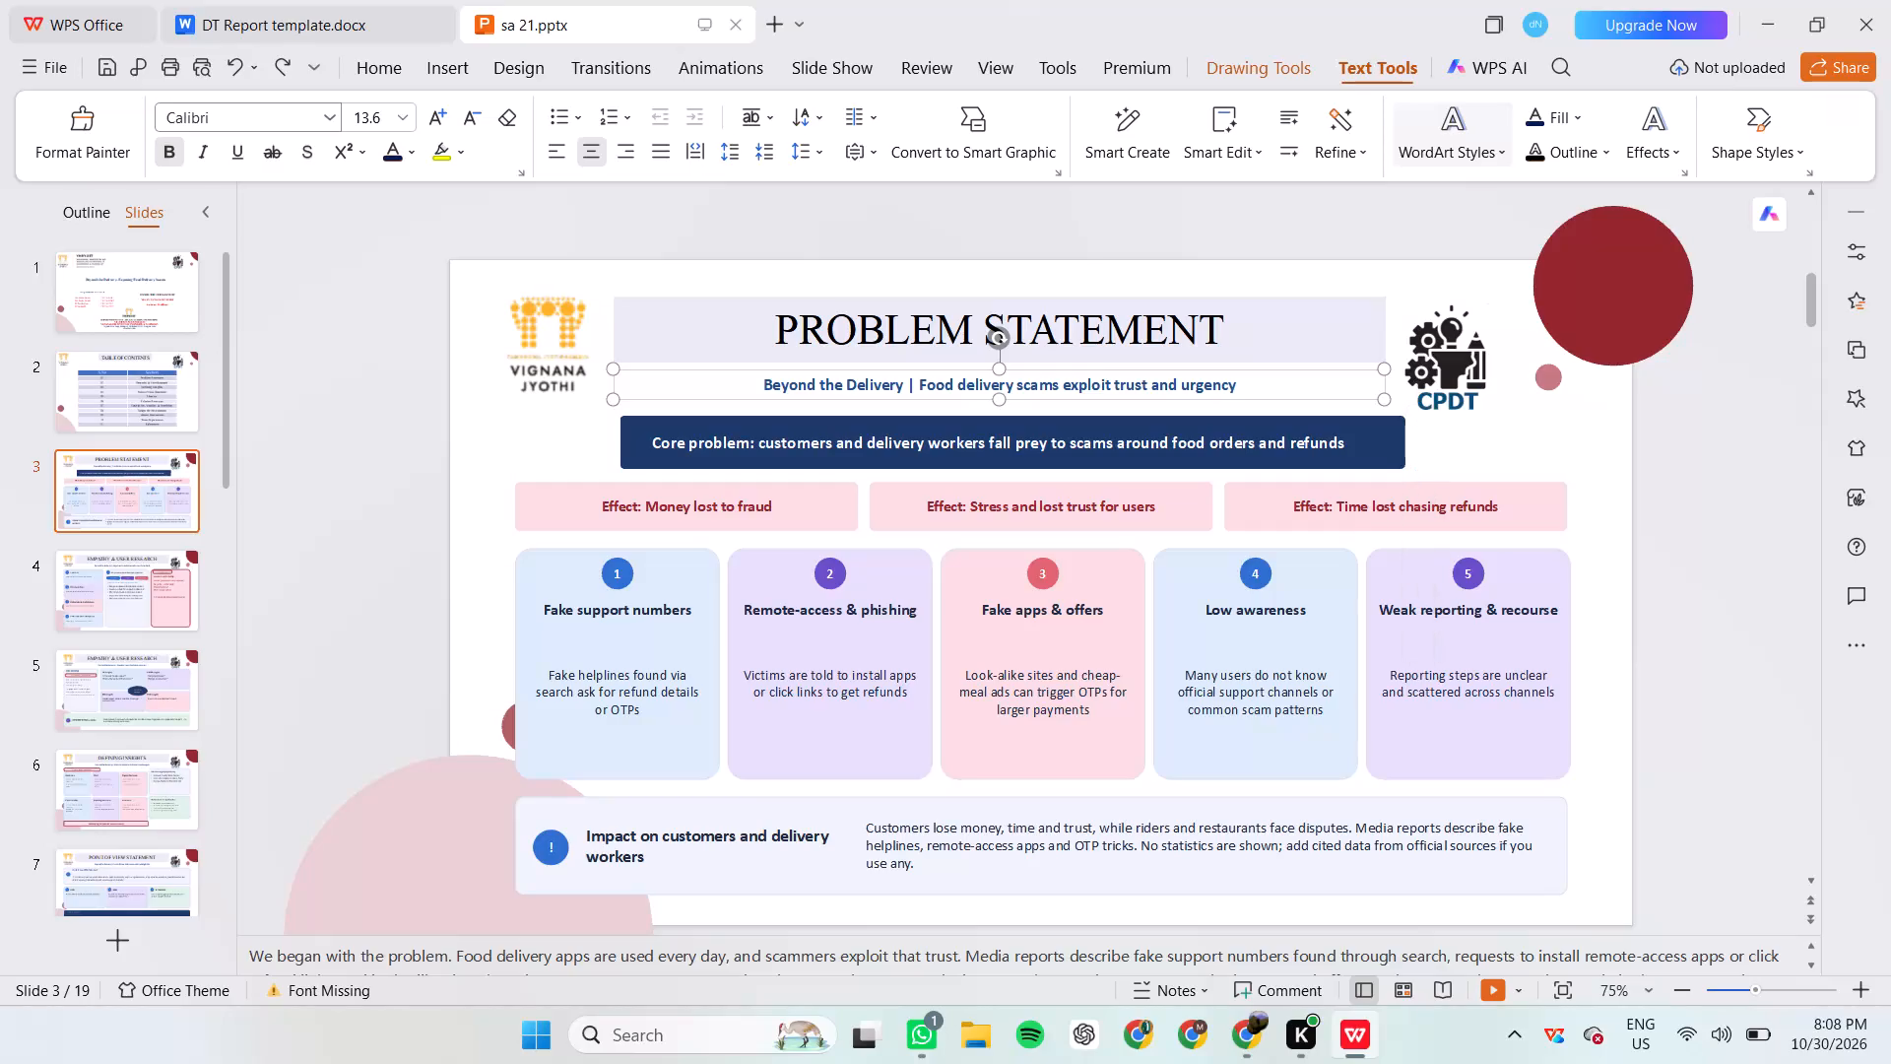
Replace the subtitle under the PROBLEM STATEMENT title with "Beyond the Delivery: Exposing Food Delivery Scams".
{"action": "left_click", "coordinate": [1233, 383]}
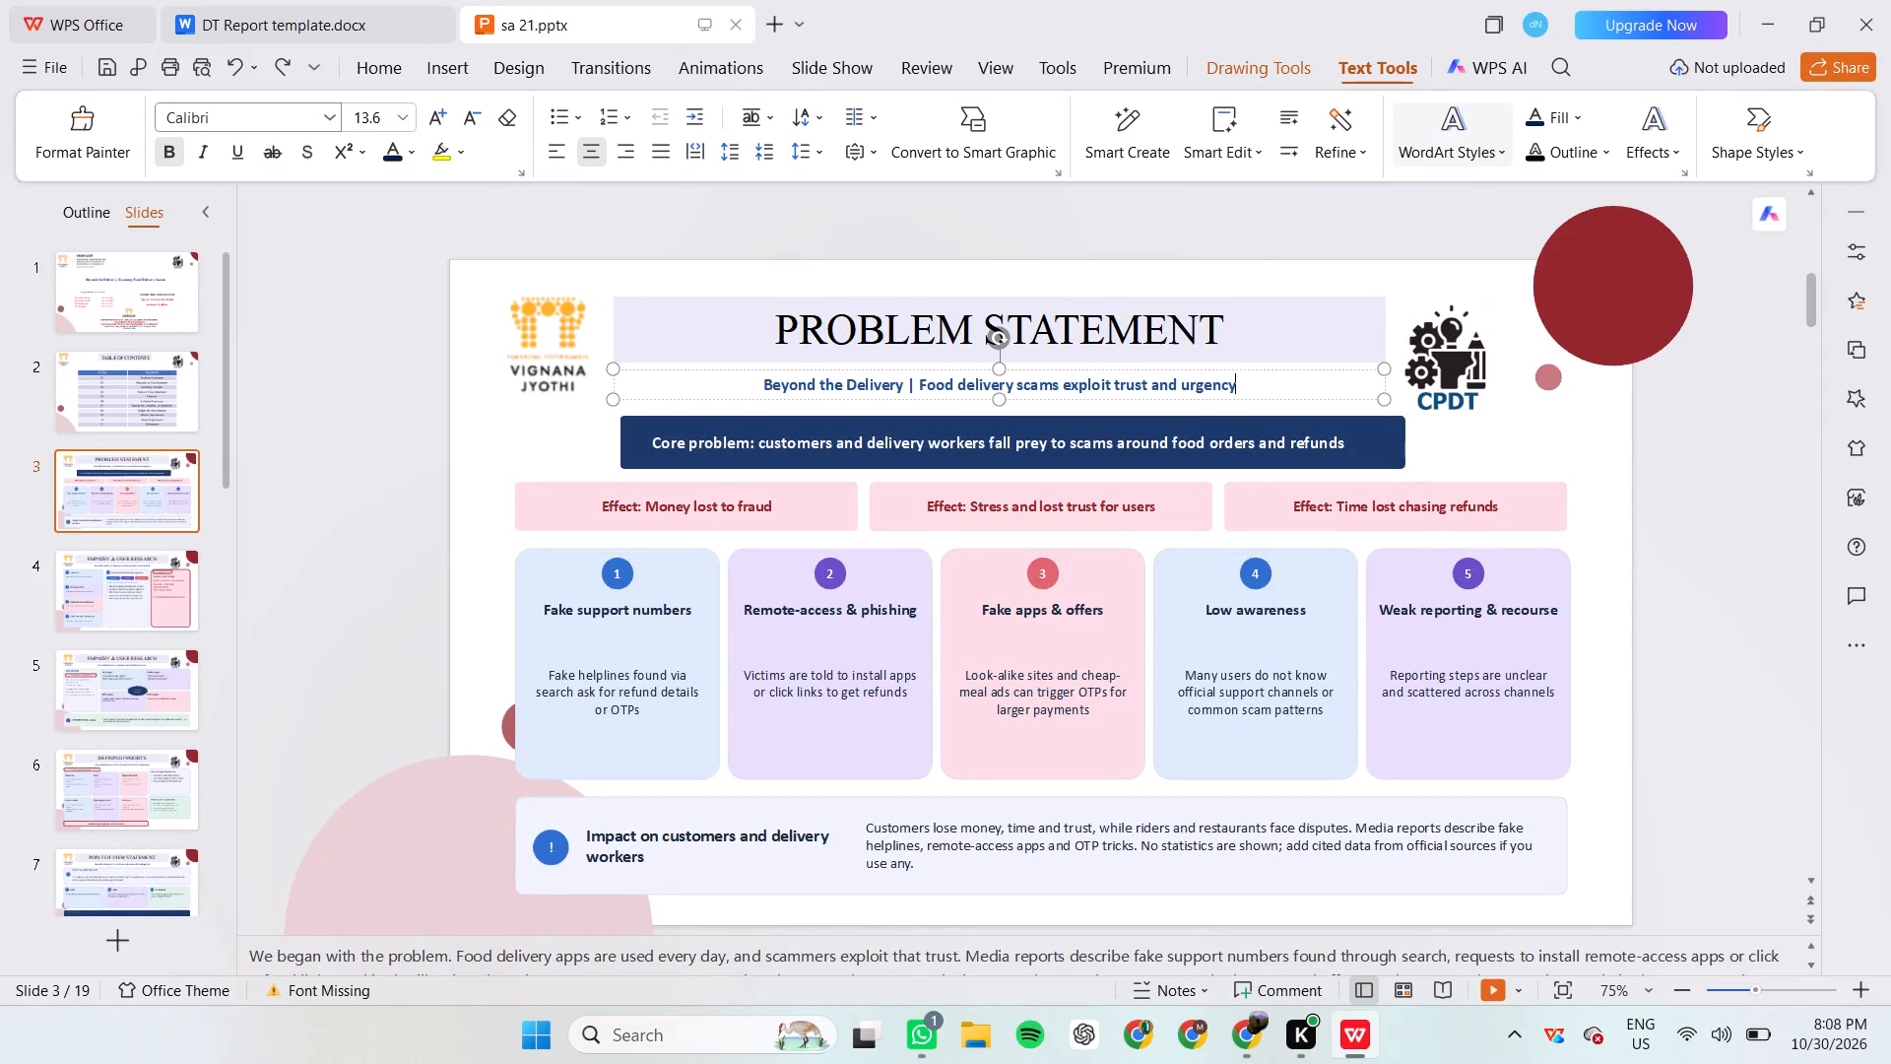
{"action": "key", "text": "ctrl+a"}
{"action": "key", "text": "ctrl+v"}
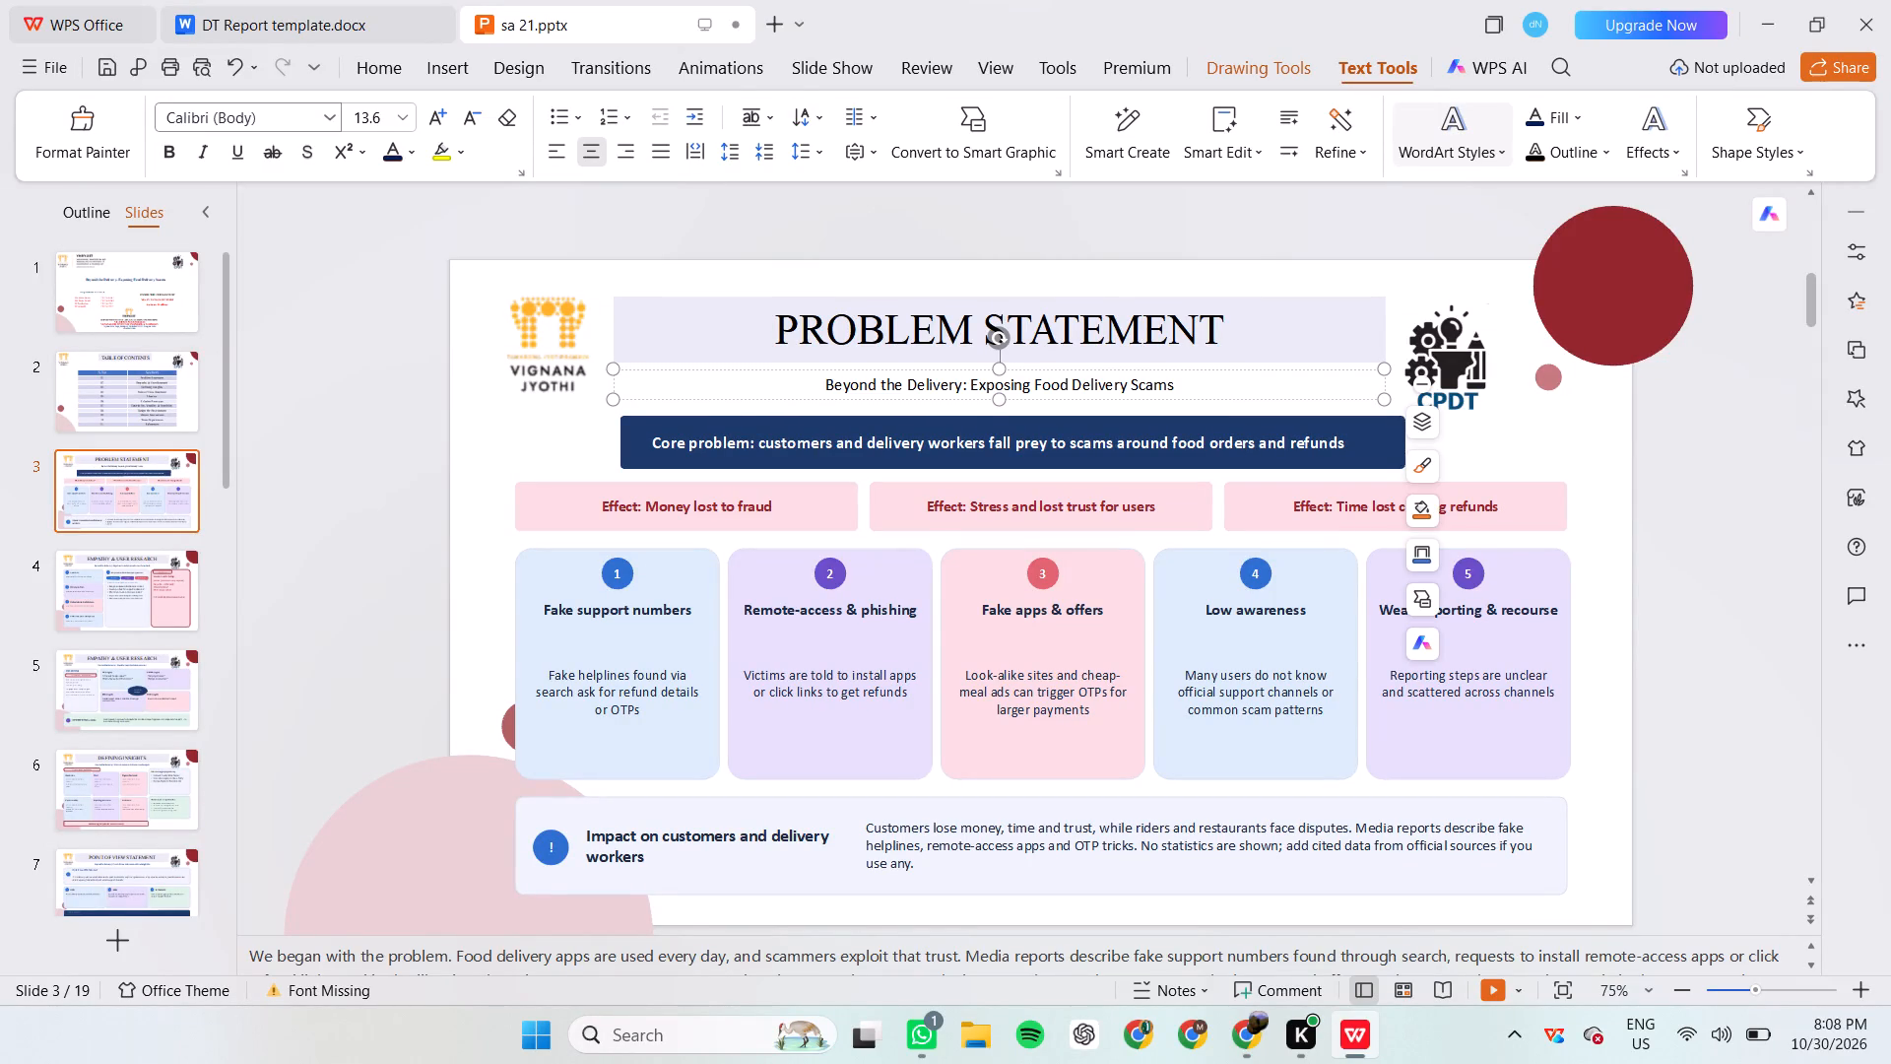
Format the Problem Statement subtitle as Times New Roman, size 14, bold, in the standard Navy colour.
{"action": "key", "text": "ctrl+a"}
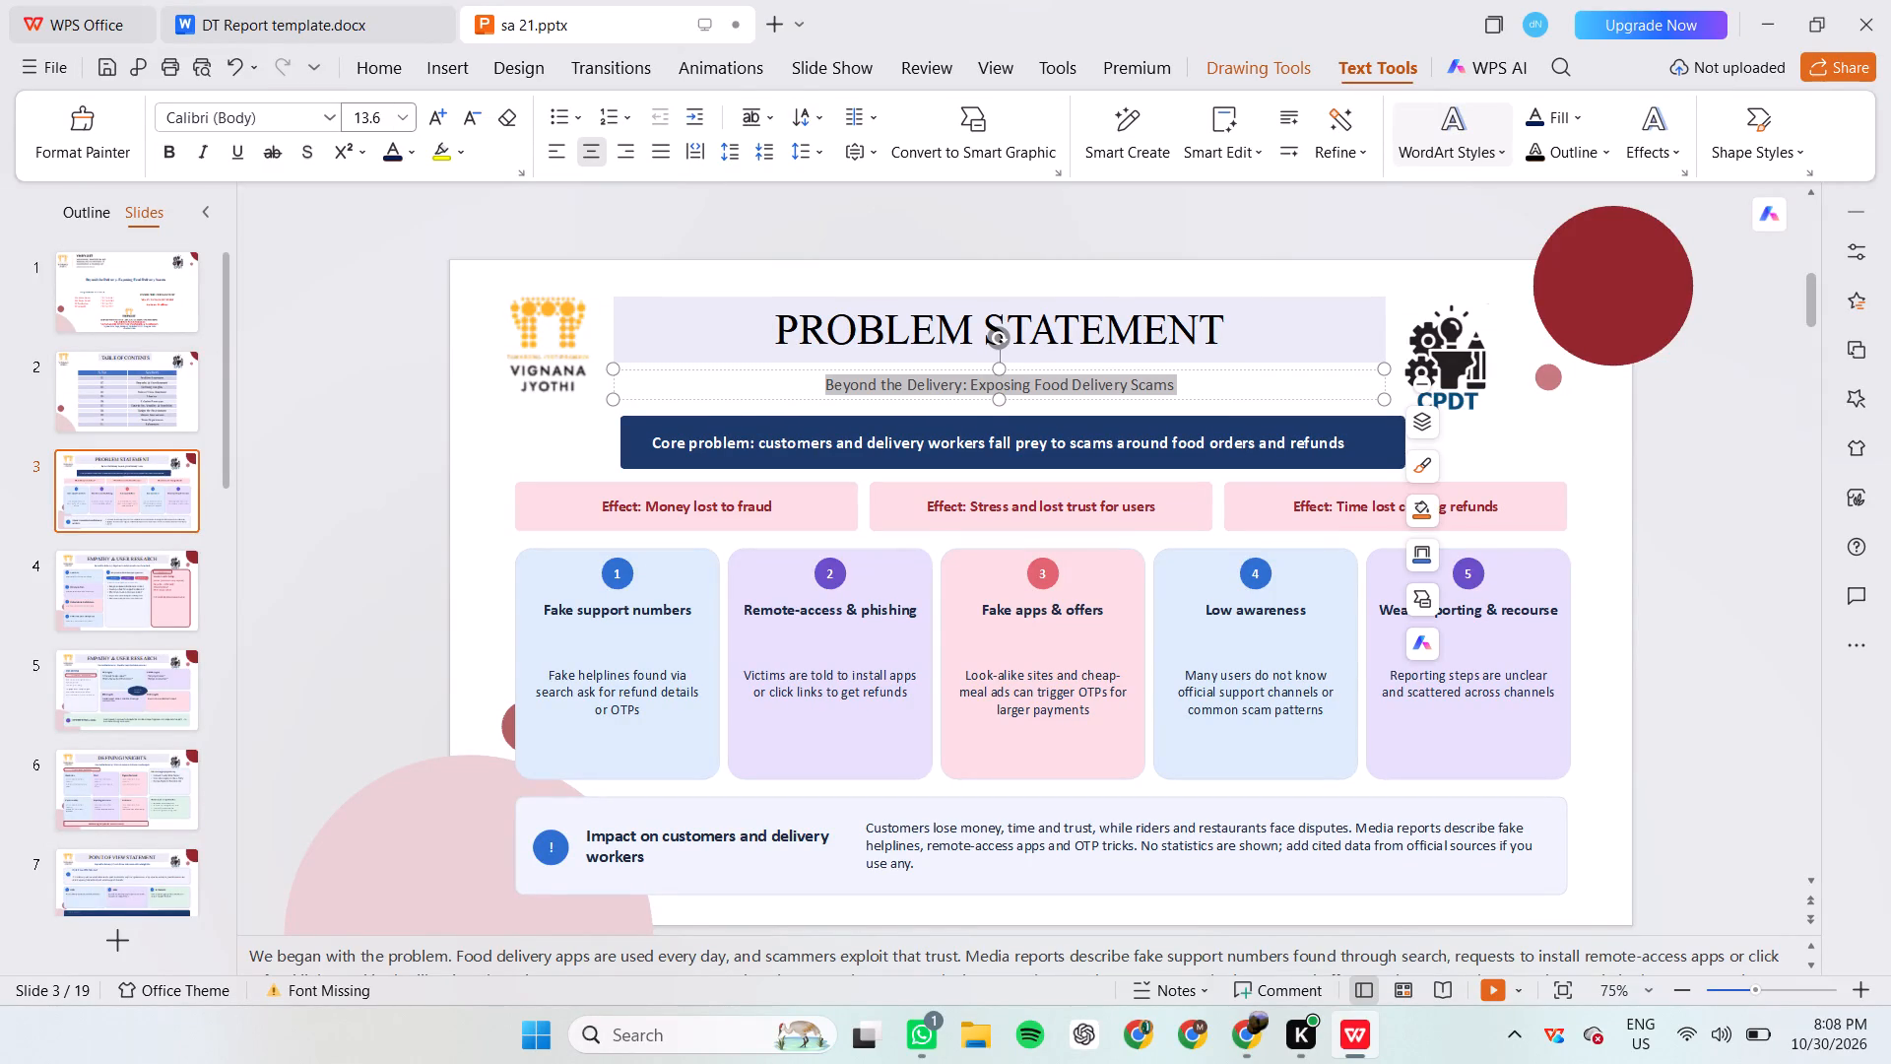
{"action": "left_click", "coordinate": [327, 126]}
{"action": "left_click", "coordinate": [275, 233]}
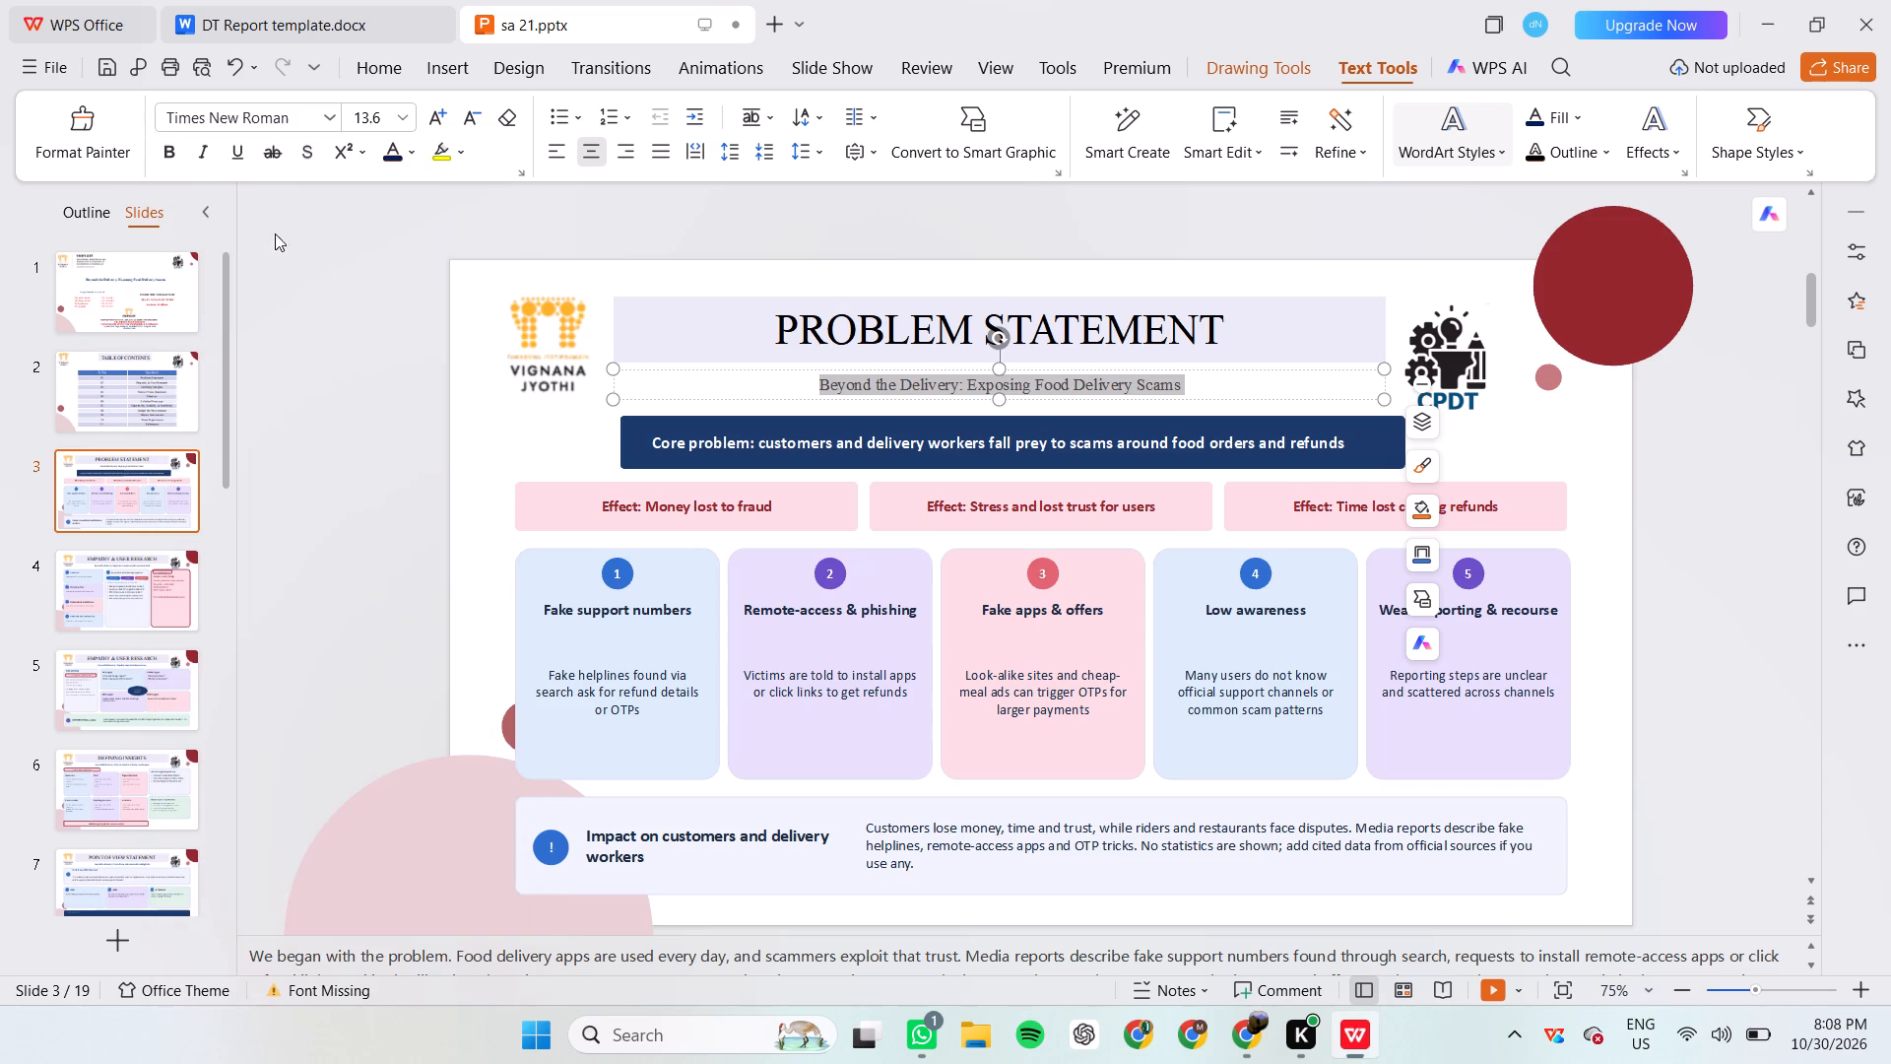
{"action": "left_click", "coordinate": [409, 124]}
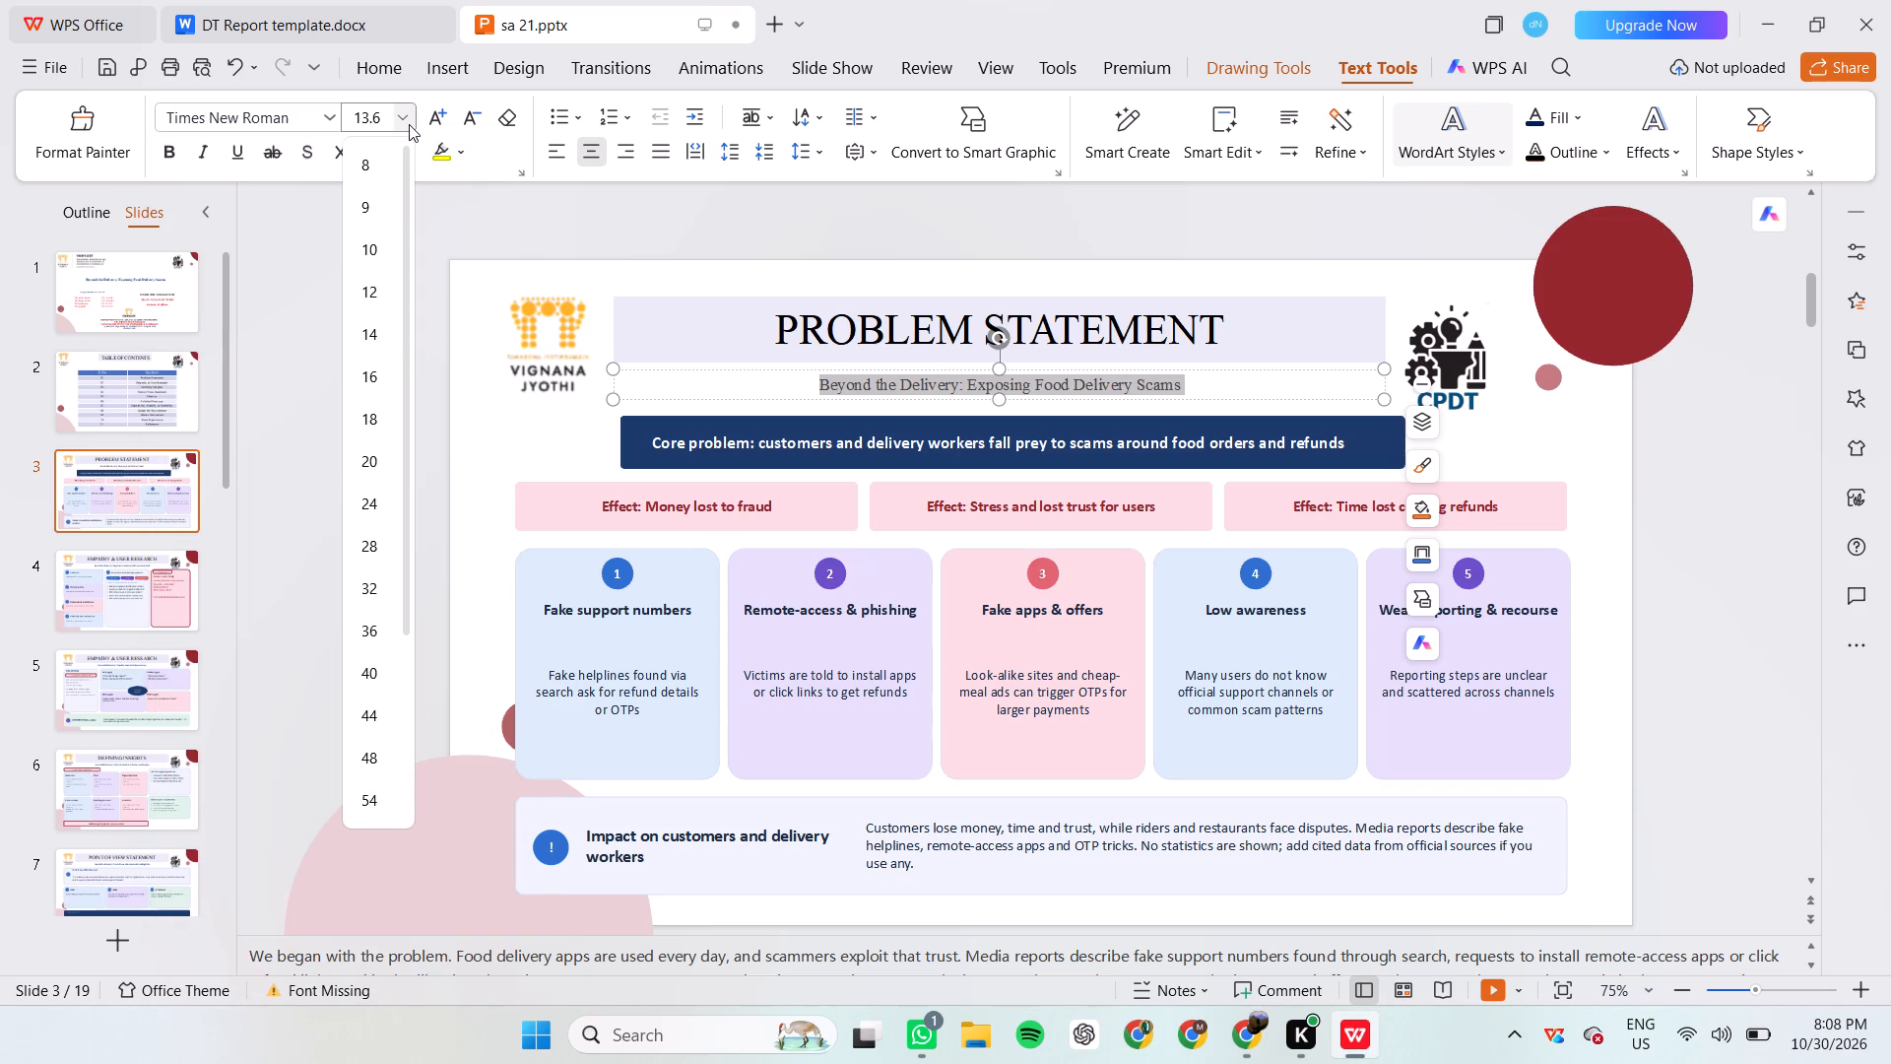
{"action": "left_click", "coordinate": [370, 335]}
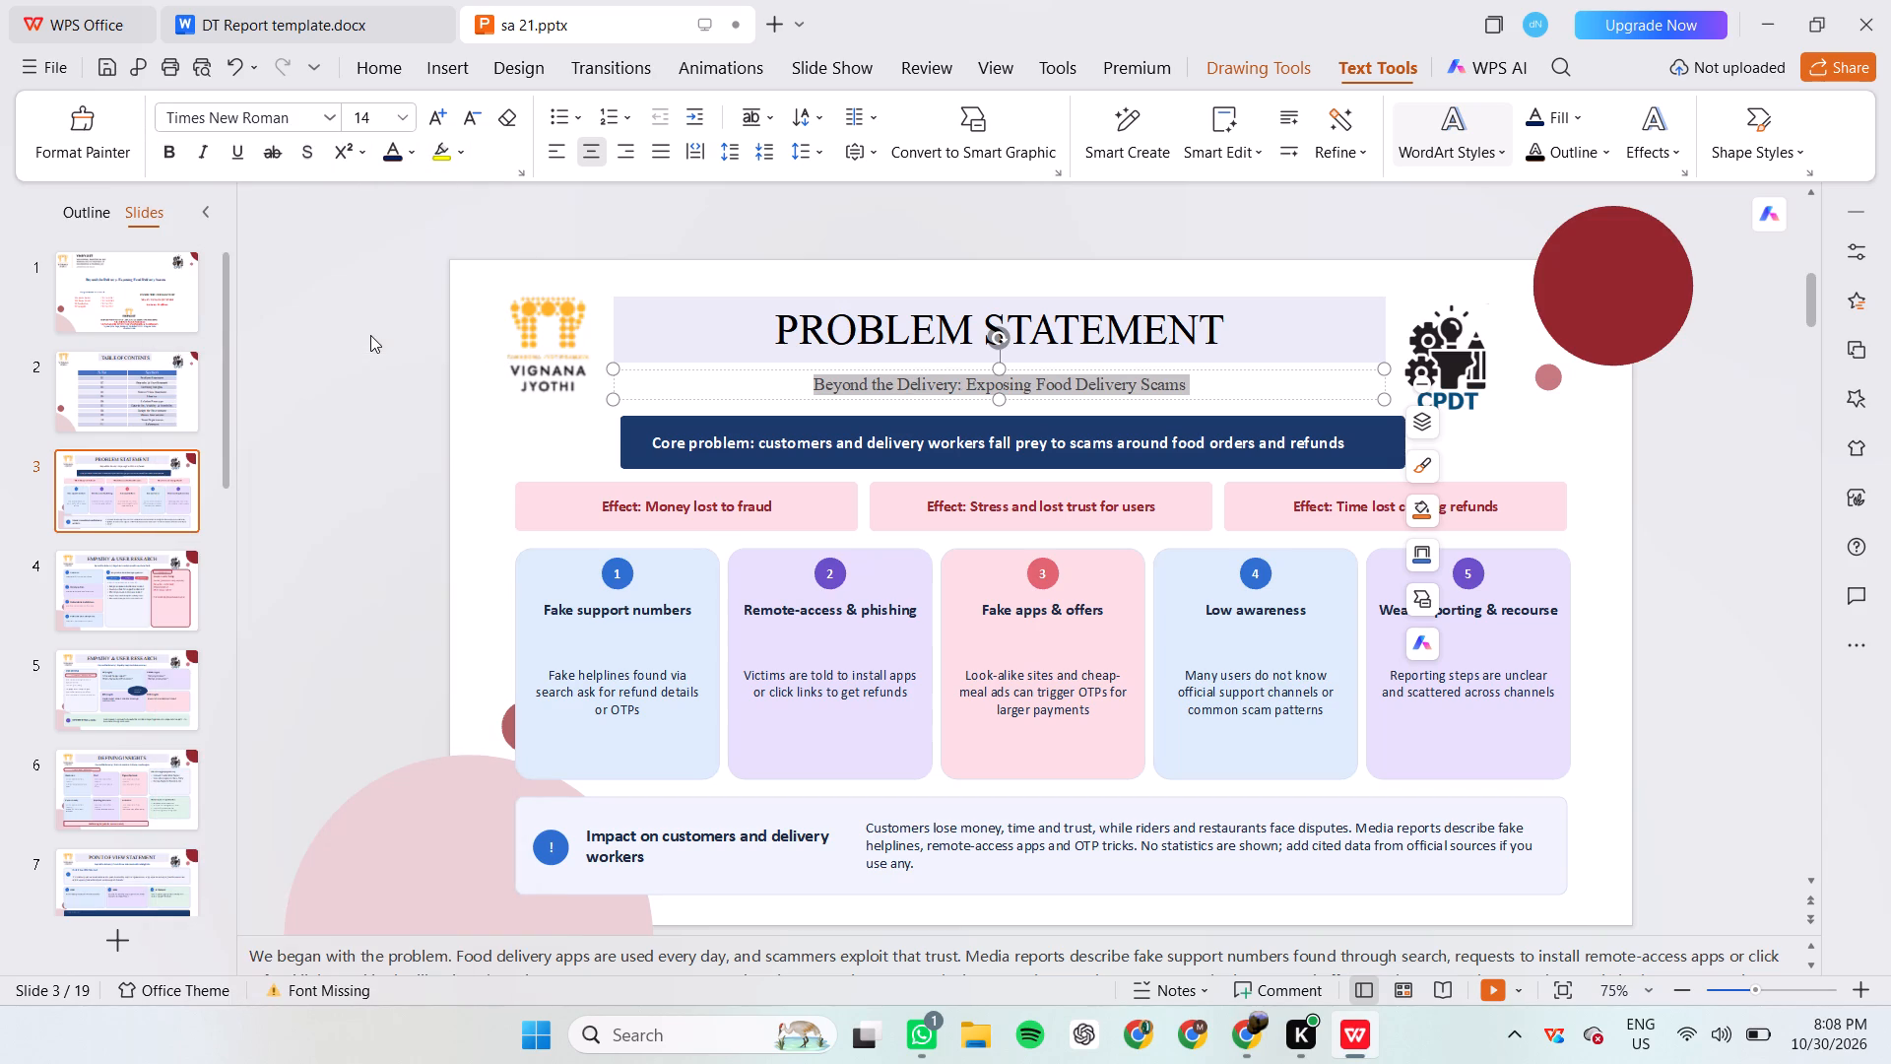
{"action": "left_click", "coordinate": [178, 155]}
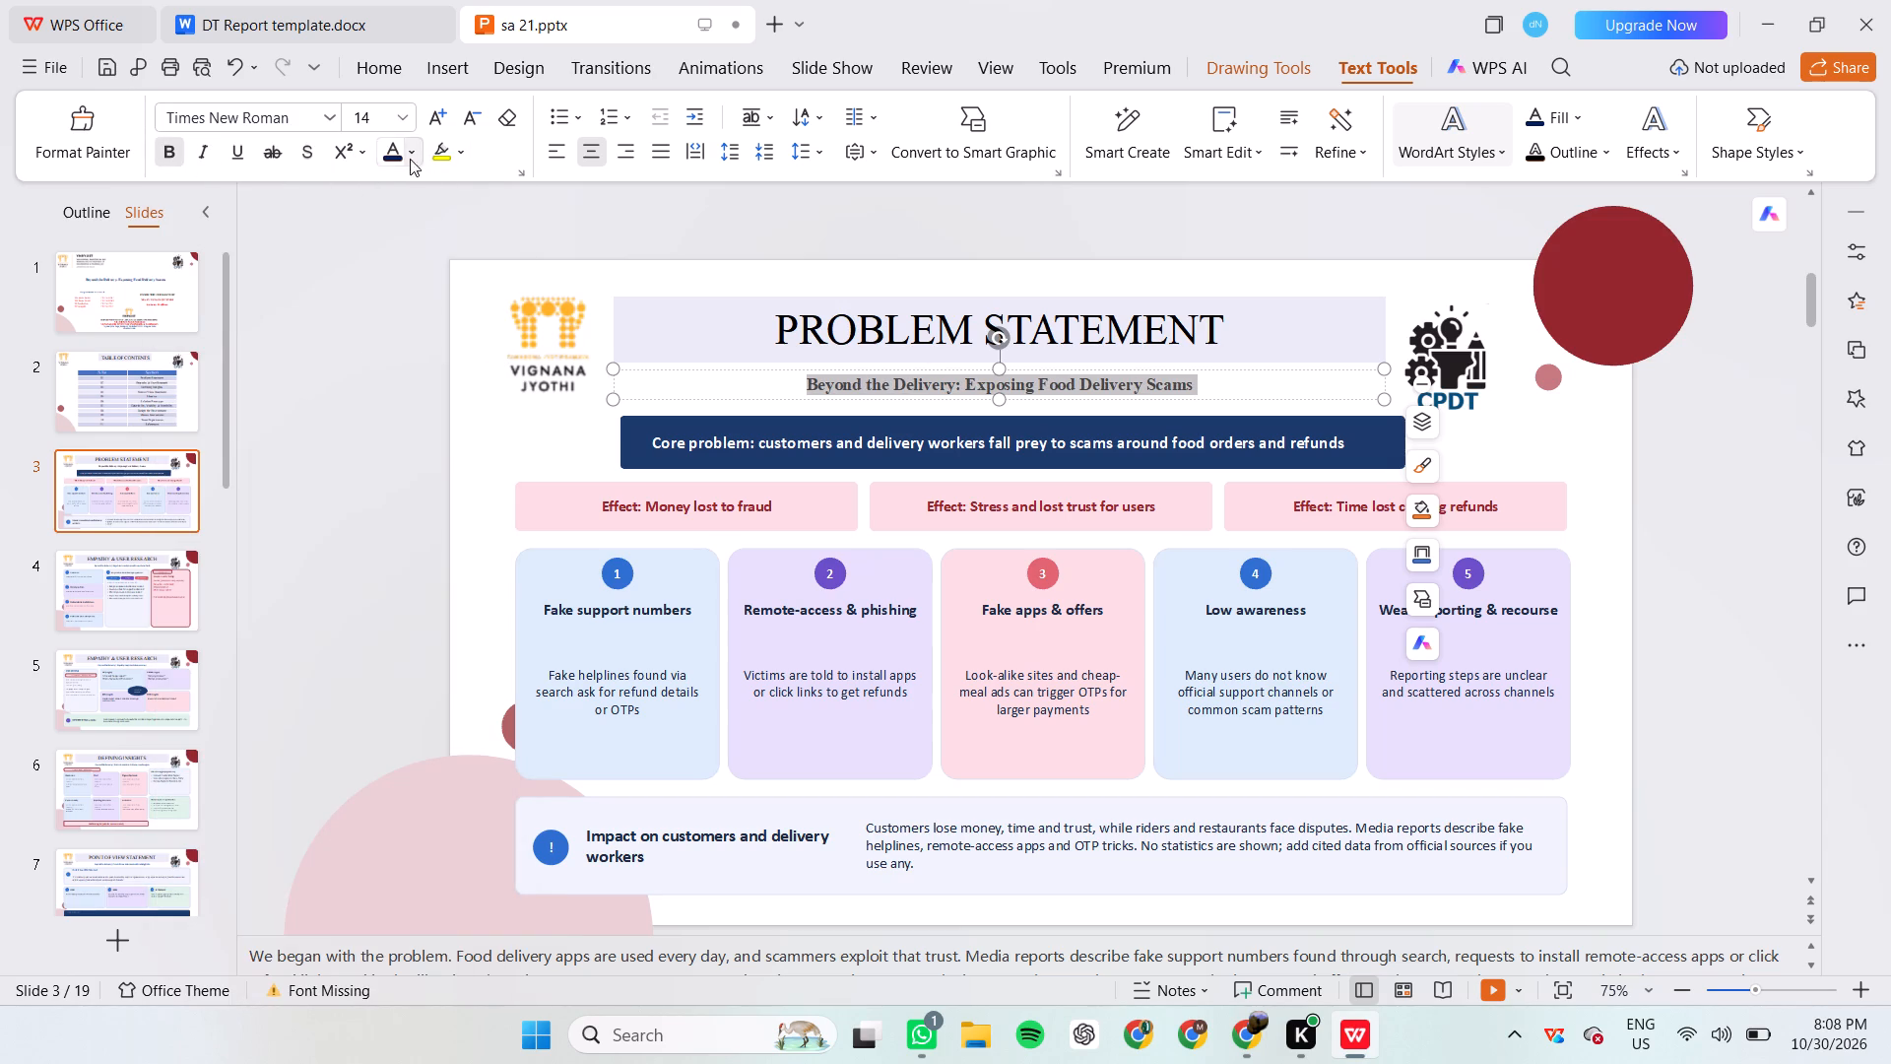
{"action": "left_click", "coordinate": [422, 146]}
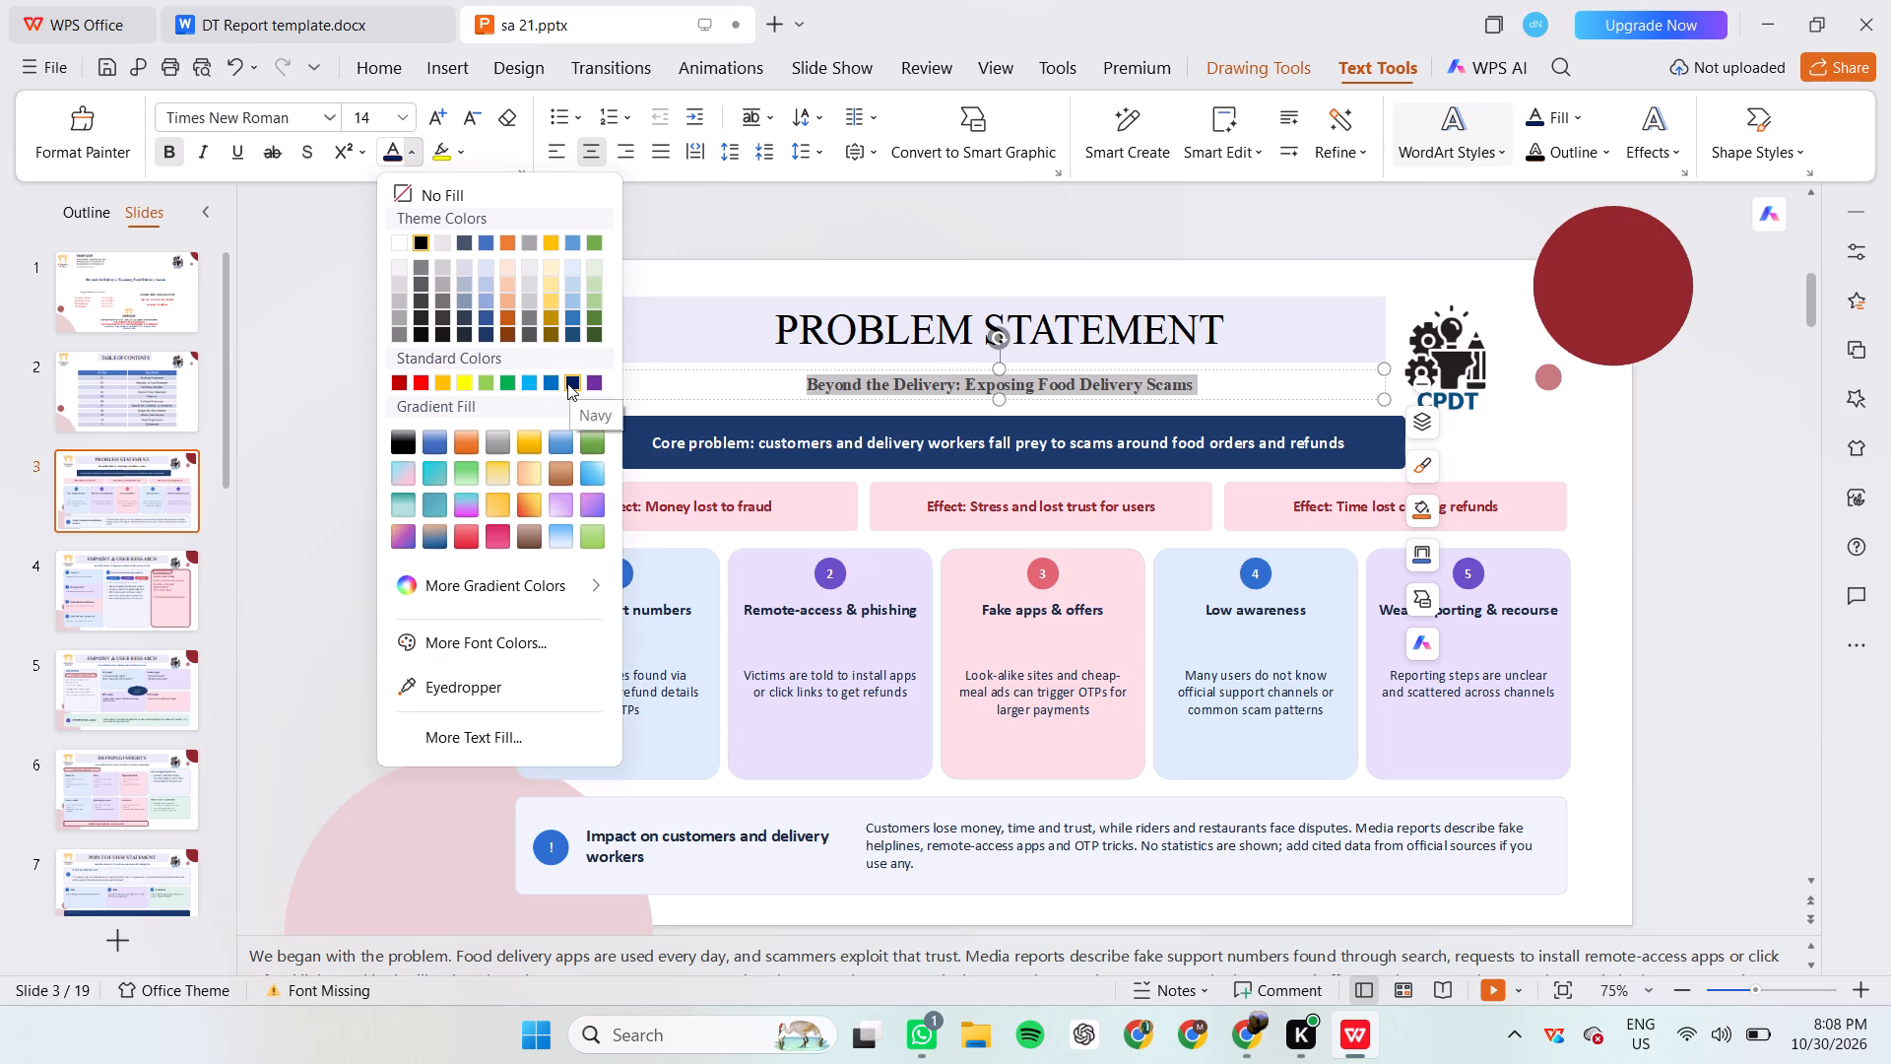
{"action": "left_click", "coordinate": [567, 383]}
{"action": "left_click", "coordinate": [367, 397]}
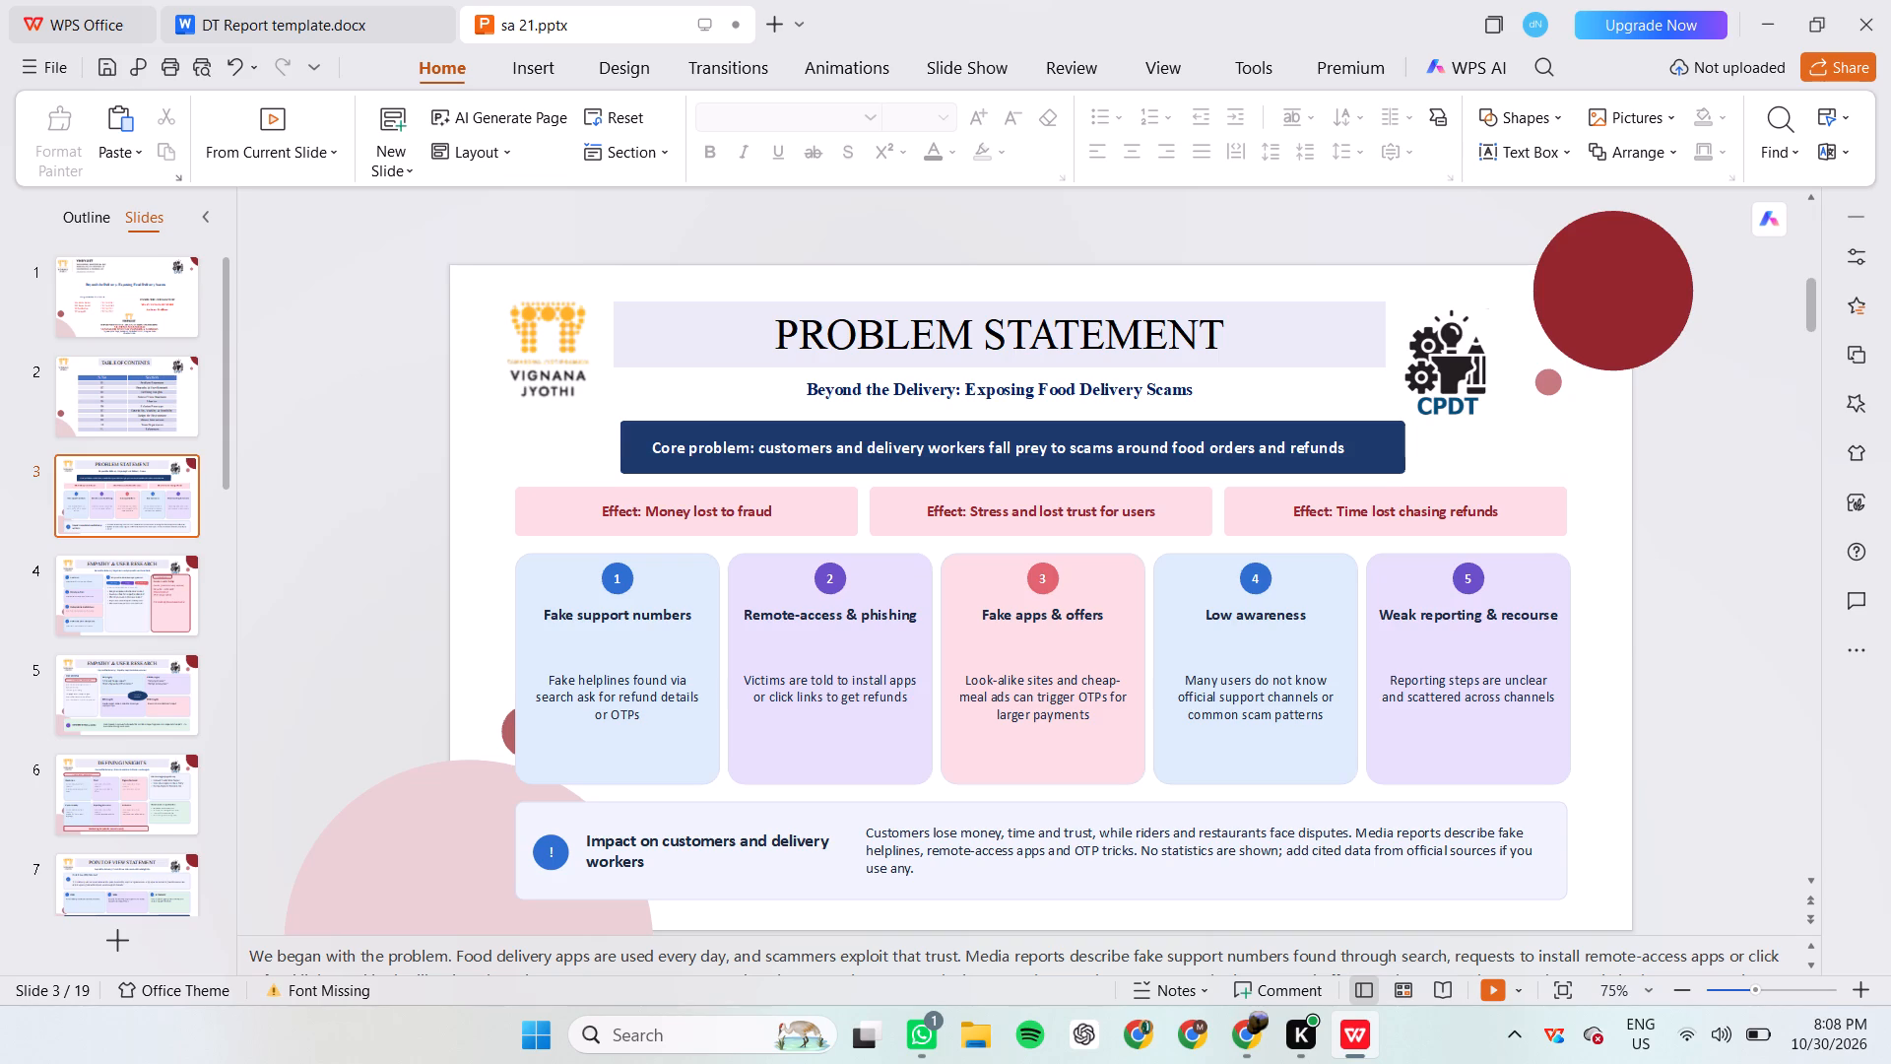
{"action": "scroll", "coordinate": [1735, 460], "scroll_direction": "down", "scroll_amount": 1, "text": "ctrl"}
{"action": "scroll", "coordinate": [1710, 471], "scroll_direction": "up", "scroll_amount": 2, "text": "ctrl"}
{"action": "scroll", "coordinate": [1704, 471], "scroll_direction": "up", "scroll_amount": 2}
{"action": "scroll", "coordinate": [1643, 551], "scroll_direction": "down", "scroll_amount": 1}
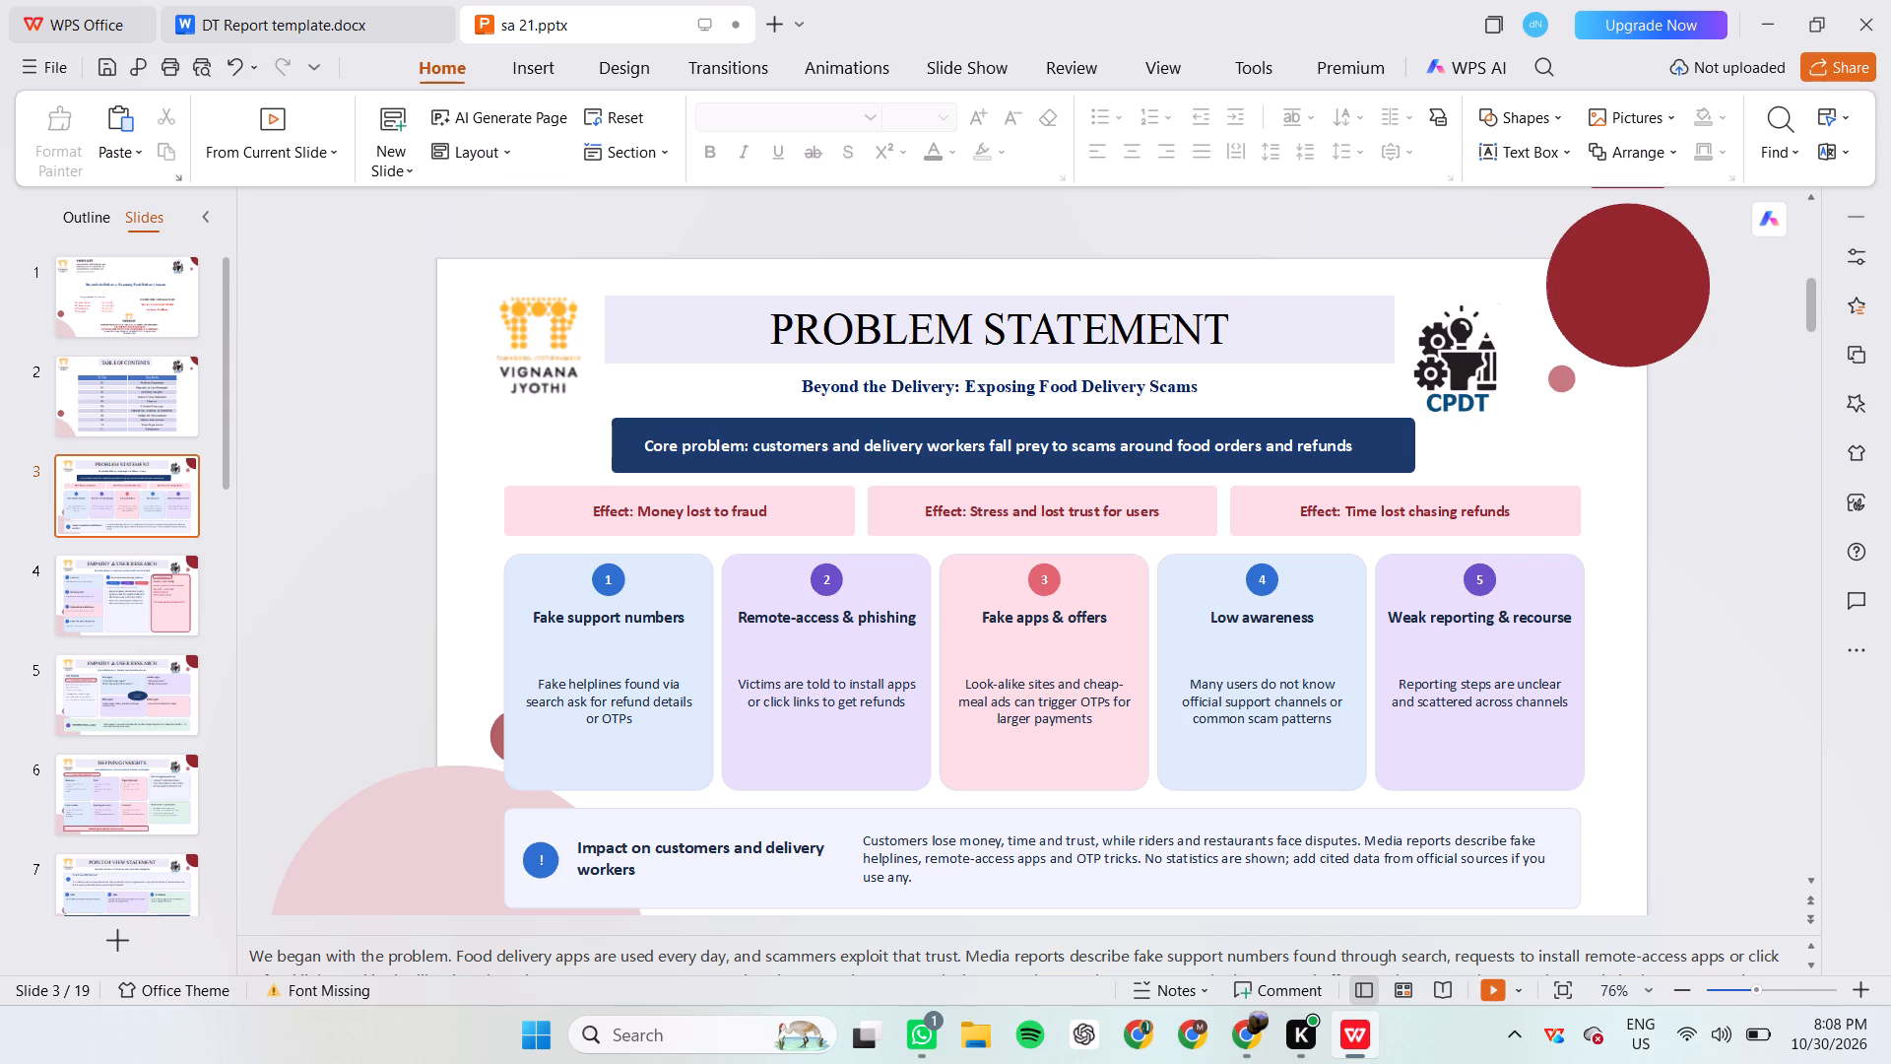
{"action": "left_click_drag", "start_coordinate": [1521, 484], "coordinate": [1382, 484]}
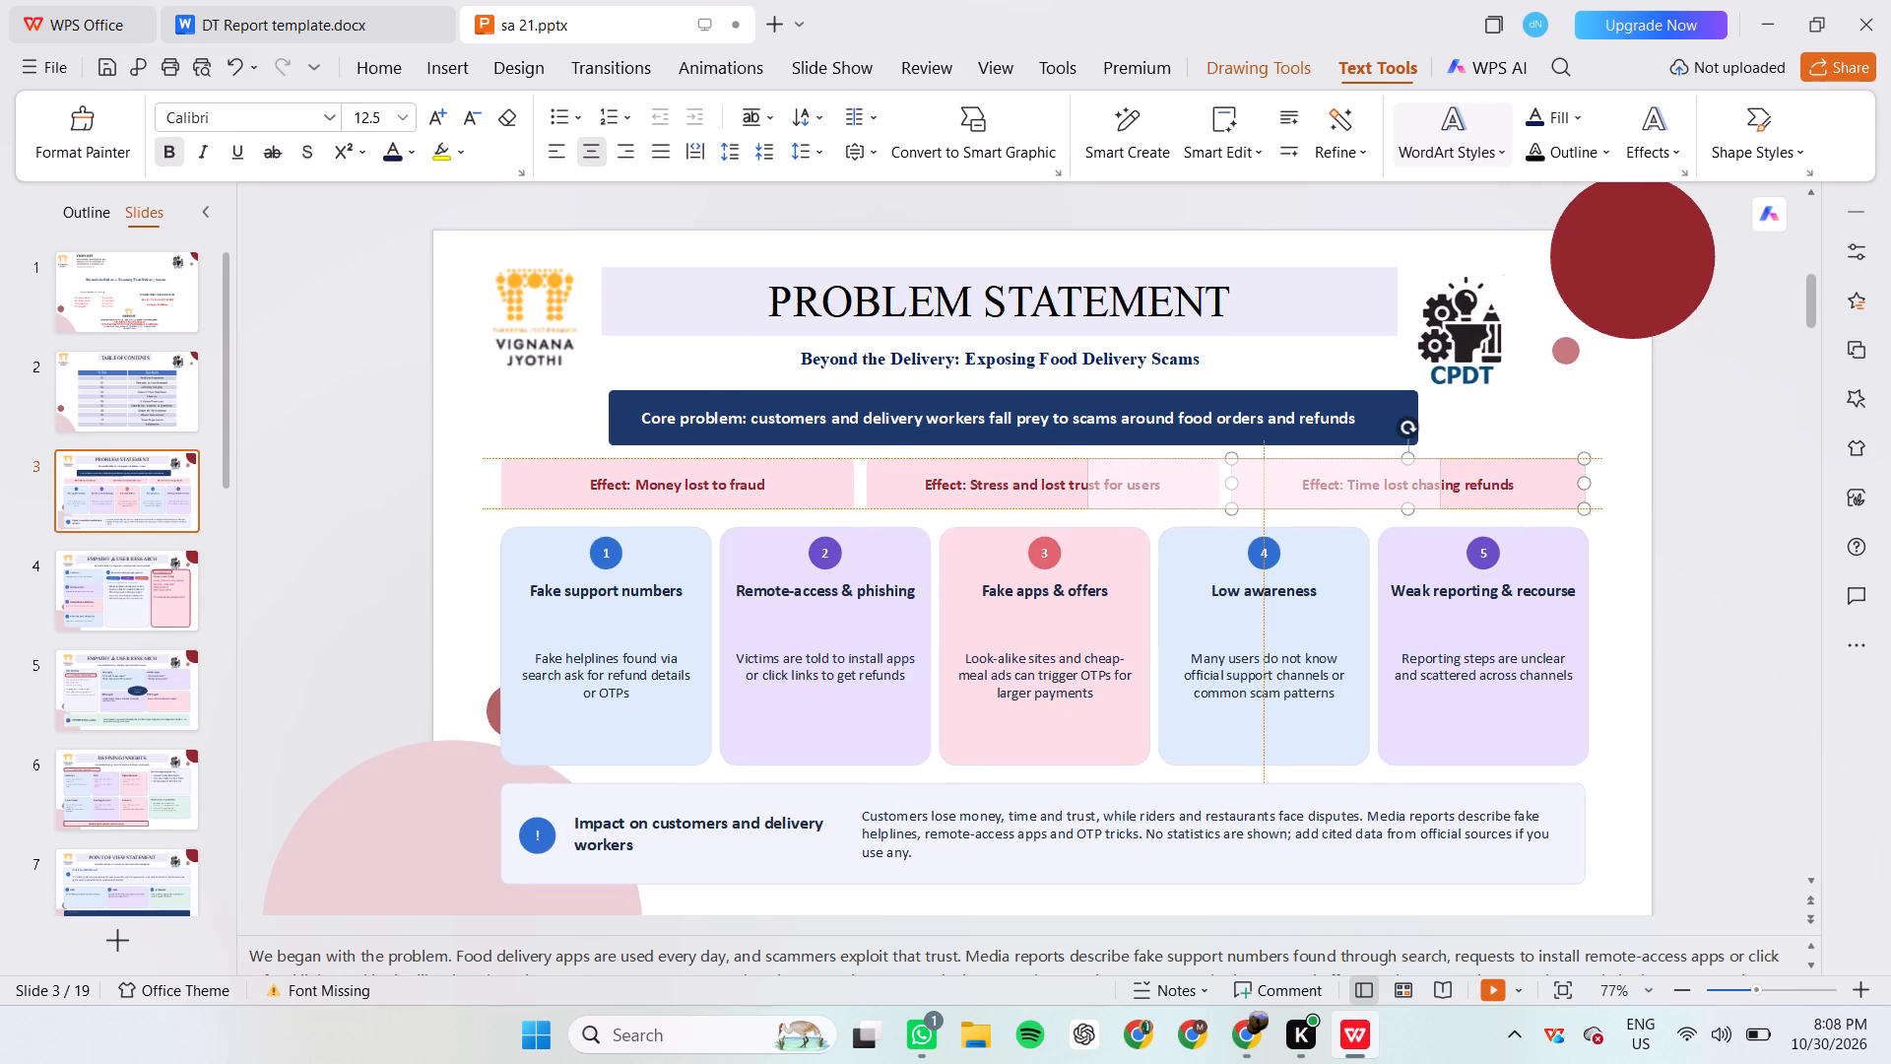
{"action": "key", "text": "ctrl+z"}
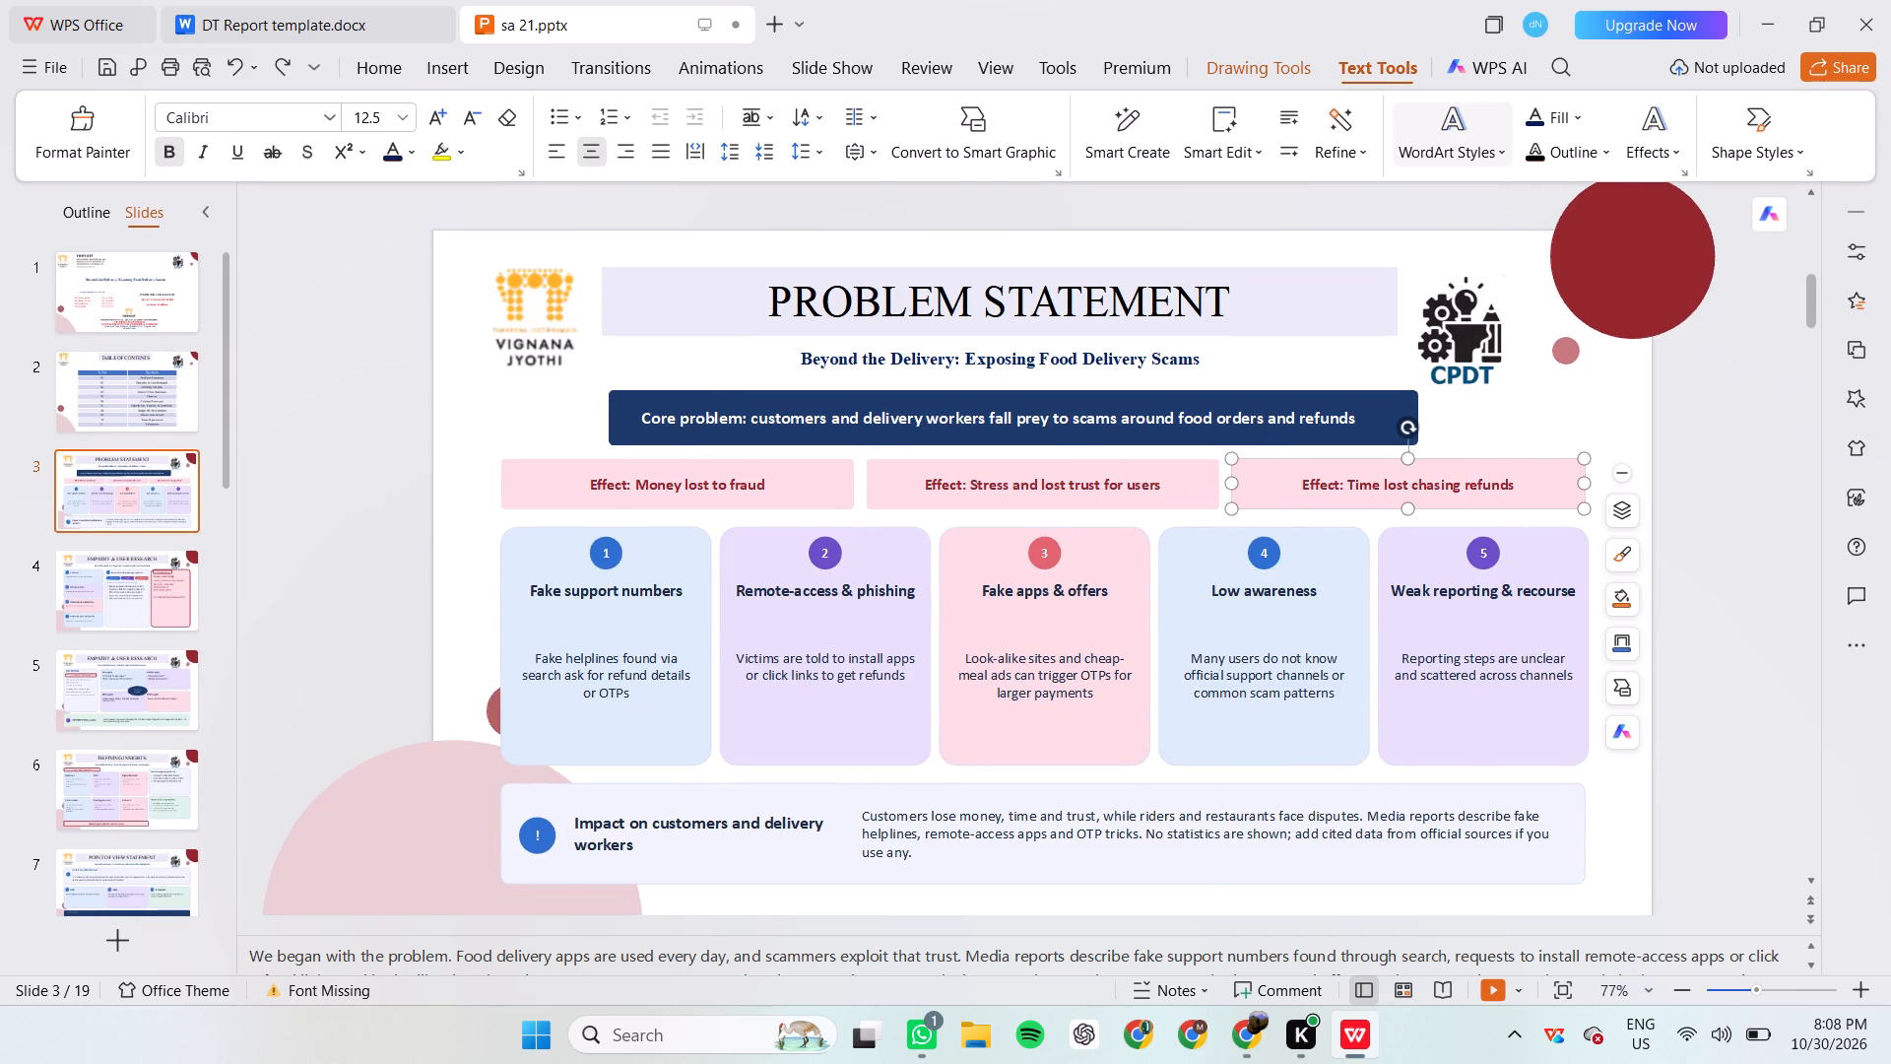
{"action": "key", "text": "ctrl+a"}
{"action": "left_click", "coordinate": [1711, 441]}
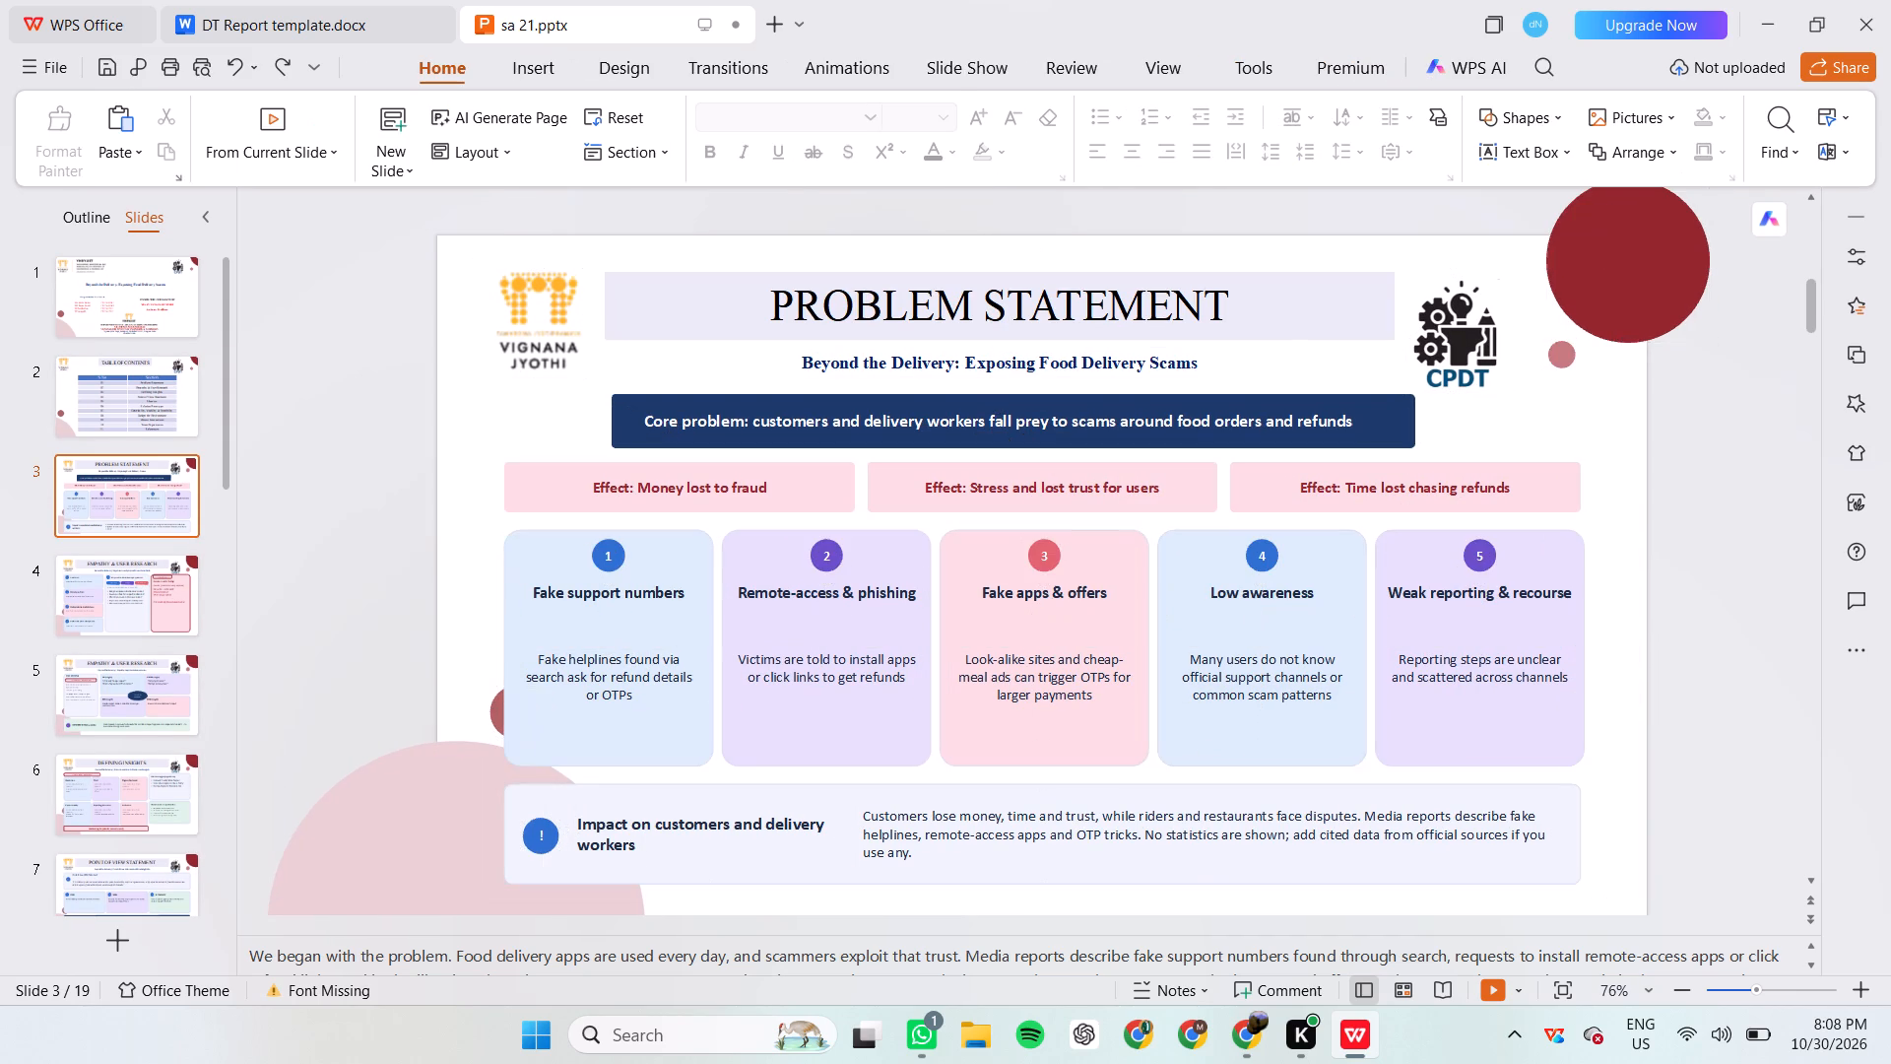
Change the text of all three pink Effect boxes on slide 3 to Times New Roman.
{"action": "left_click", "coordinate": [1514, 488]}
{"action": "left_click", "coordinate": [1520, 483]}
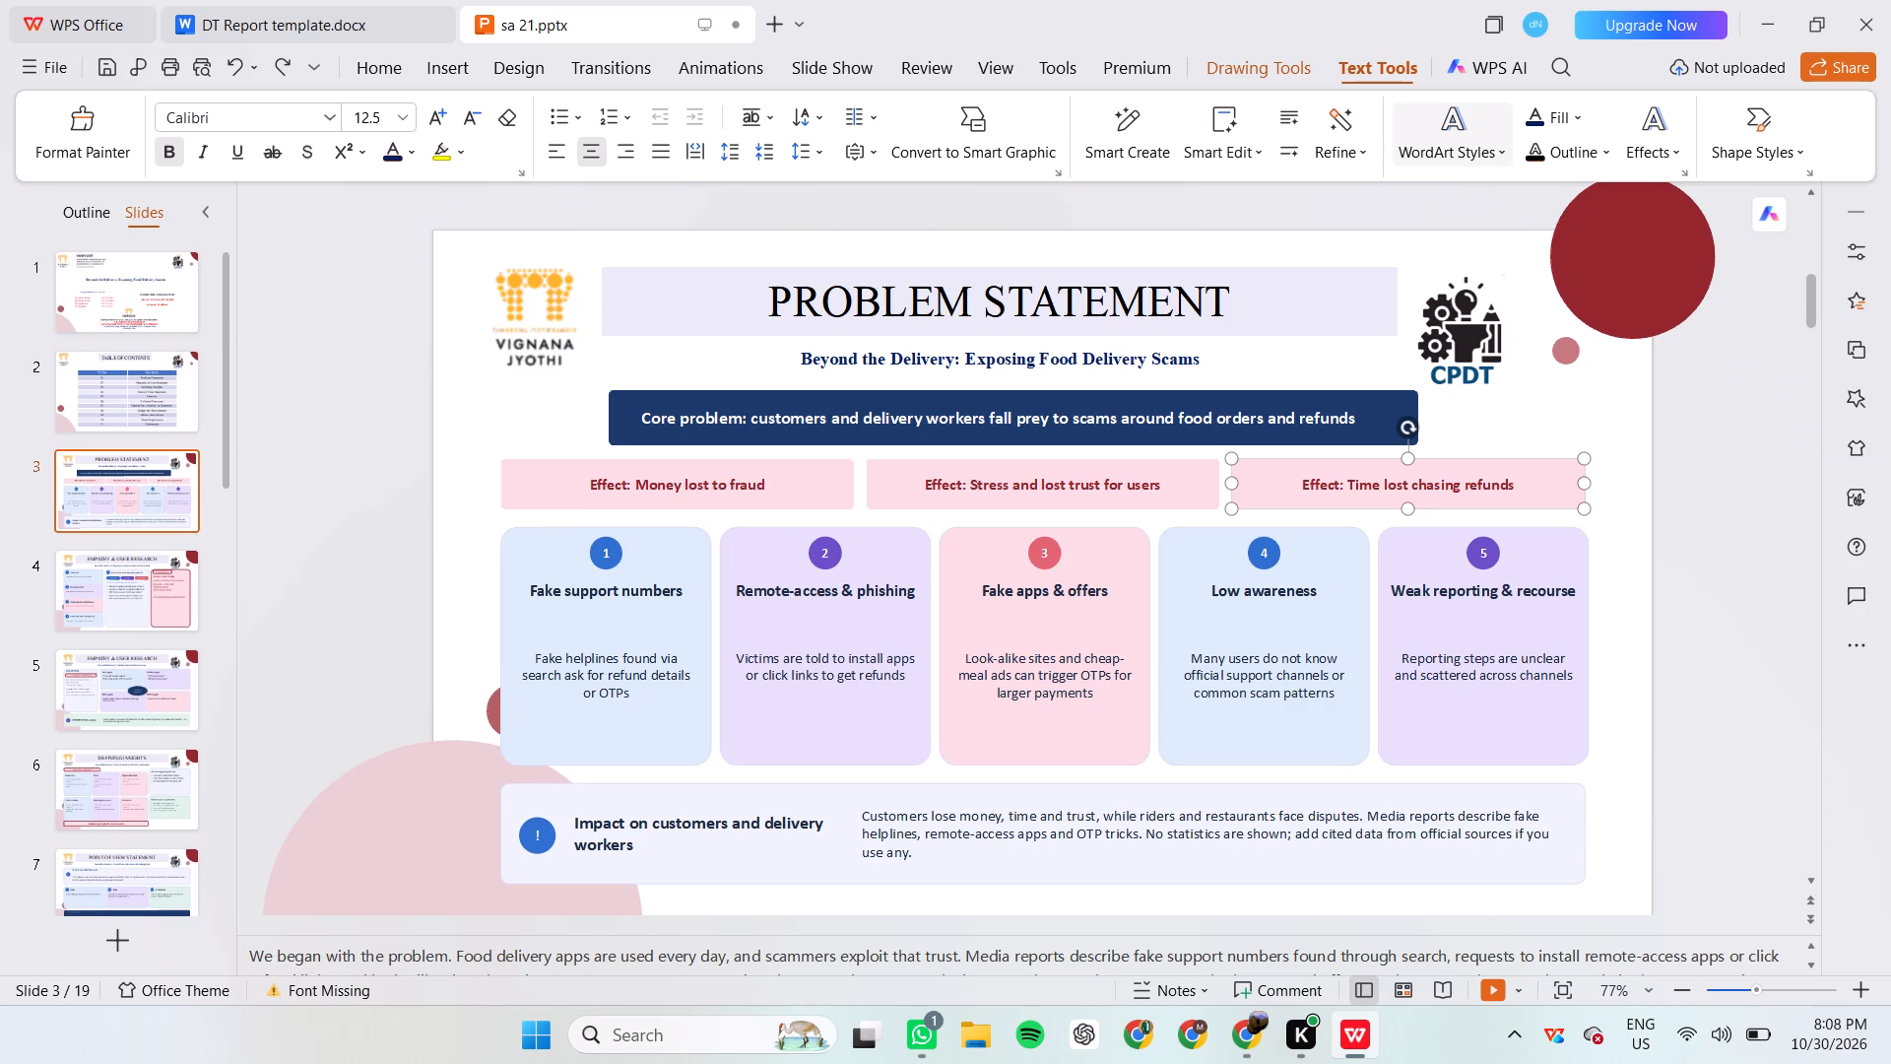
{"action": "left_click", "coordinate": [1514, 484]}
{"action": "key", "text": "ctrl+a"}
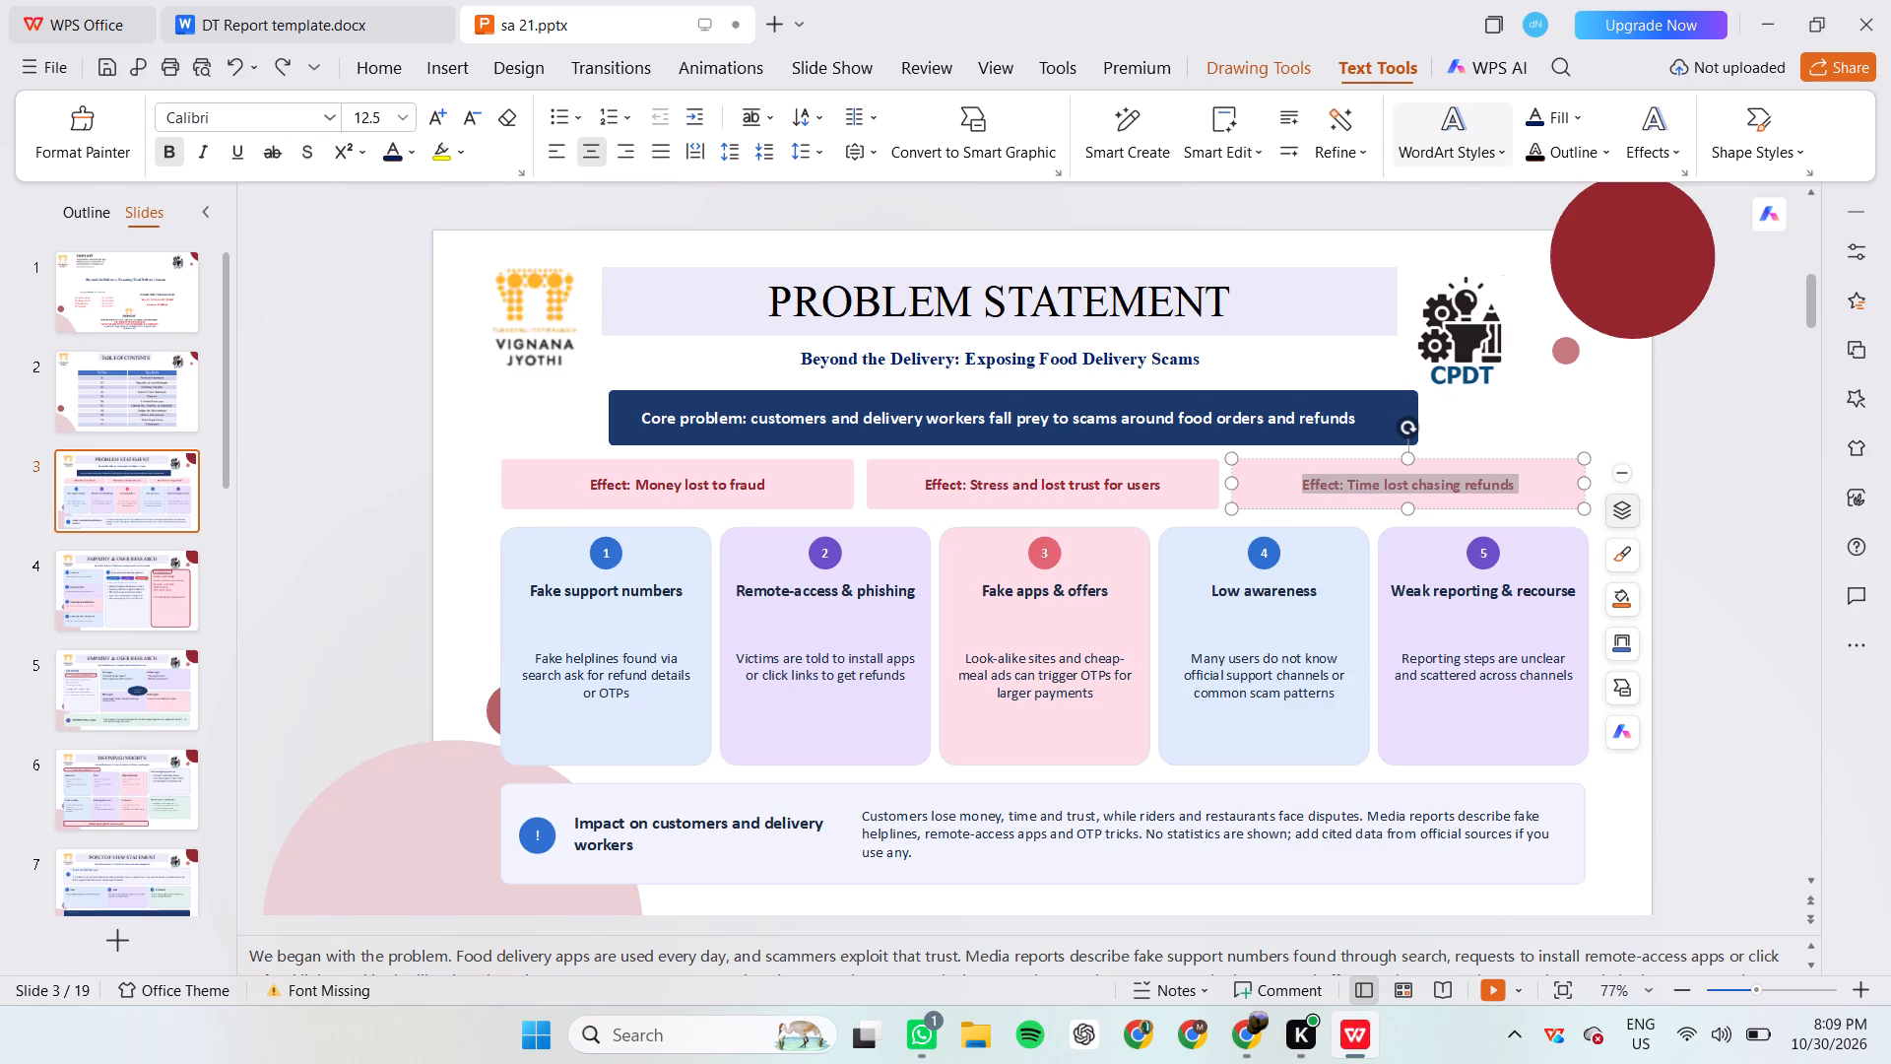
{"action": "left_click", "coordinate": [331, 122]}
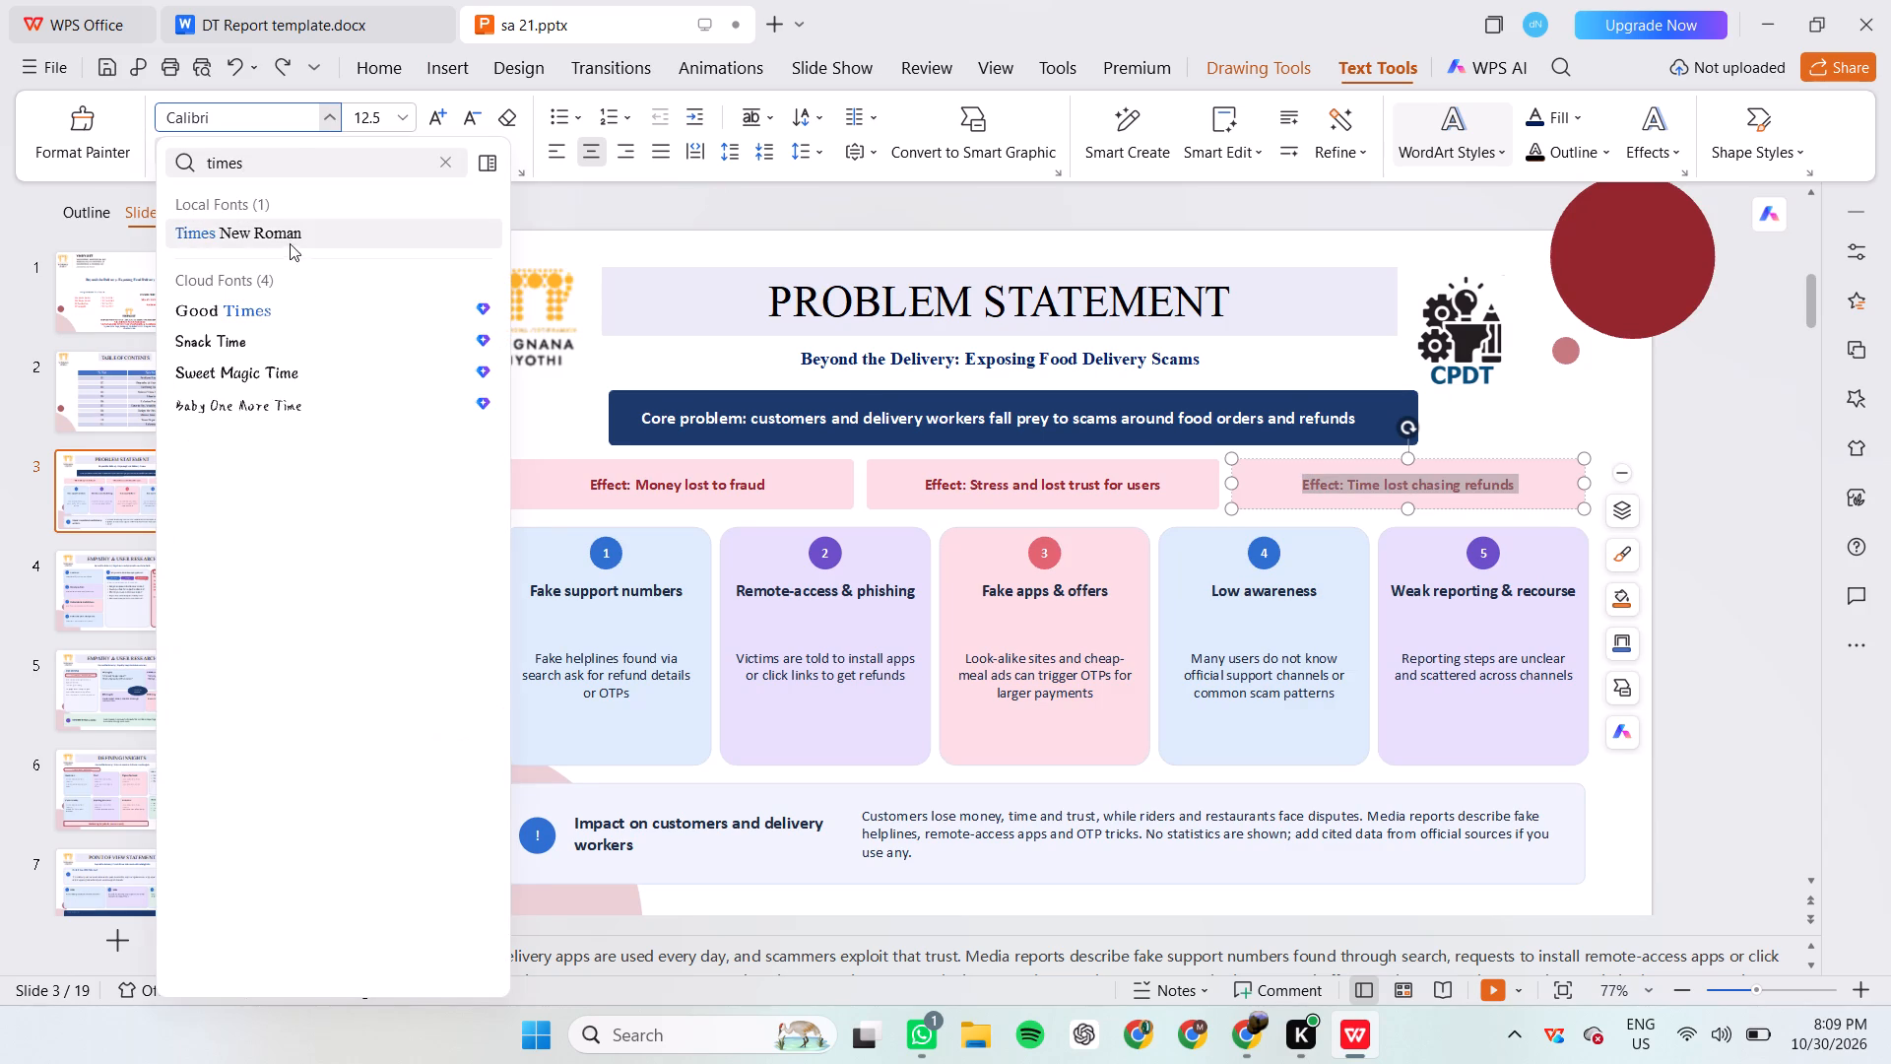
{"action": "left_click", "coordinate": [290, 243]}
{"action": "left_click", "coordinate": [1157, 484]}
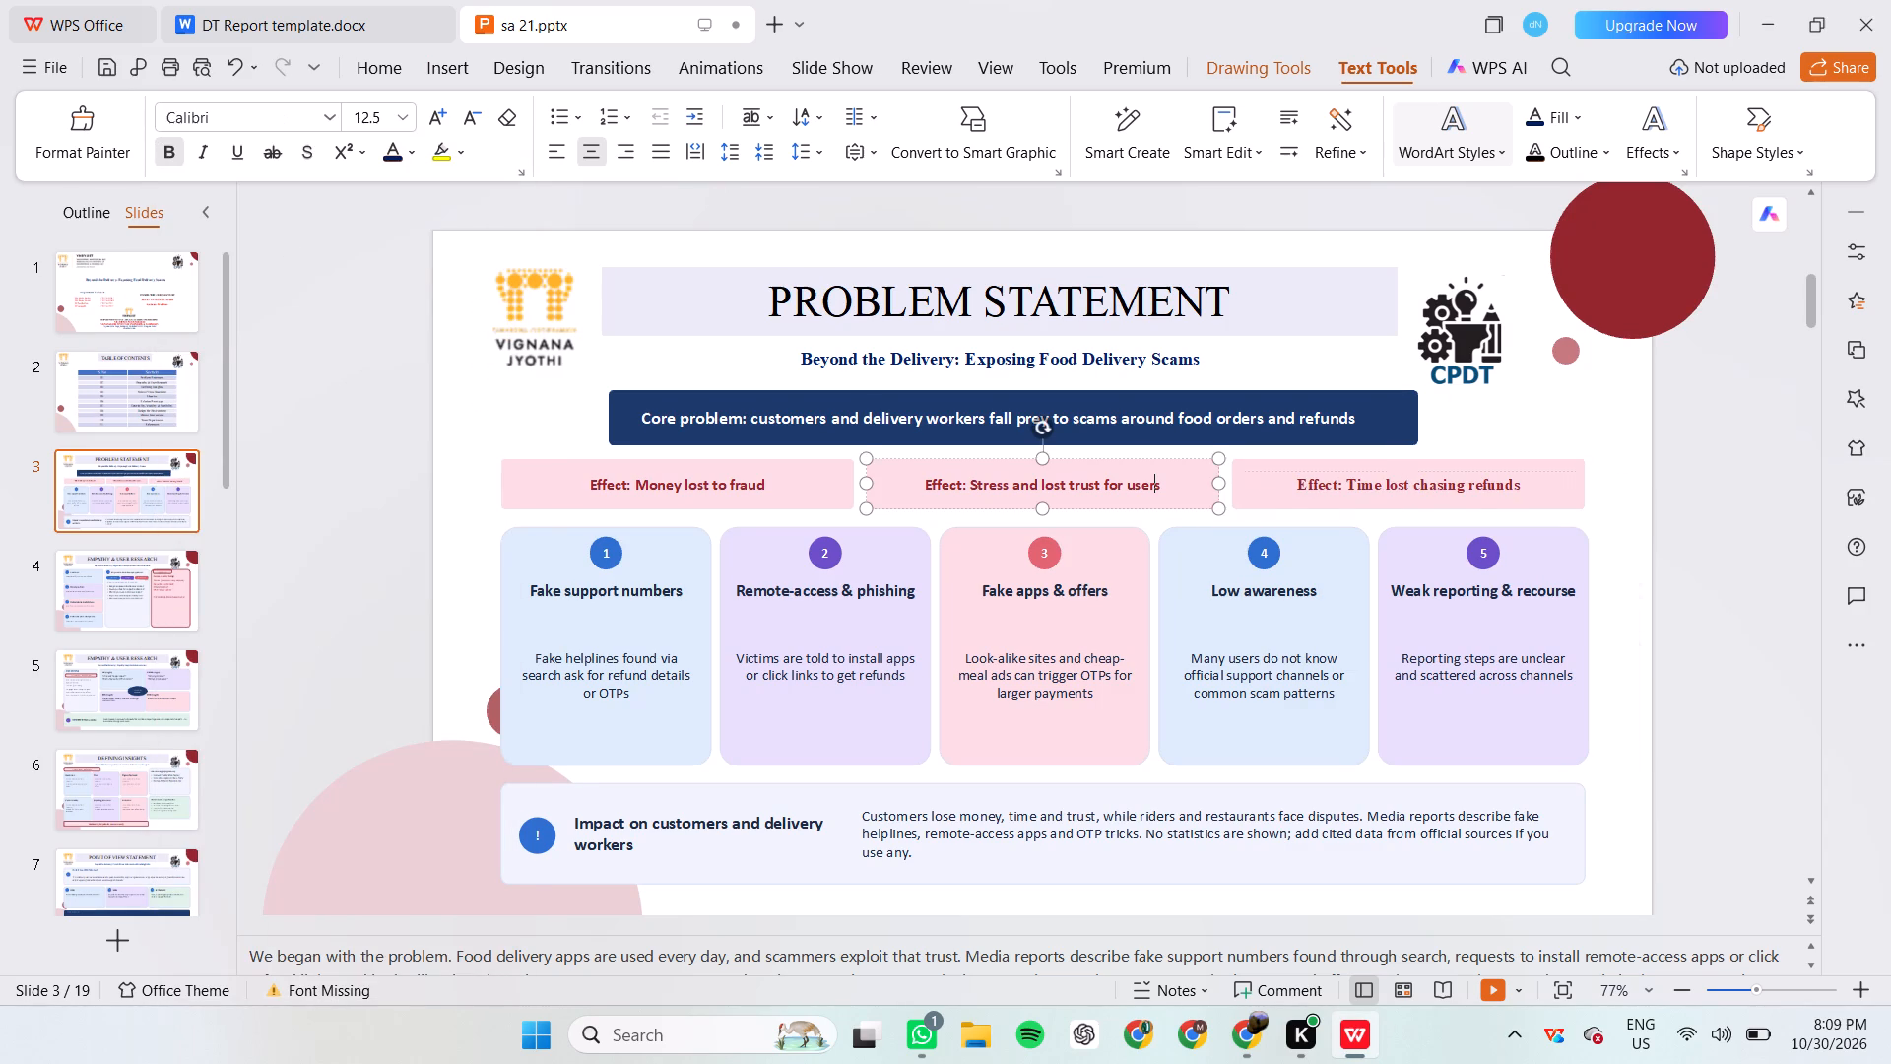
{"action": "key", "text": "ctrl+a"}
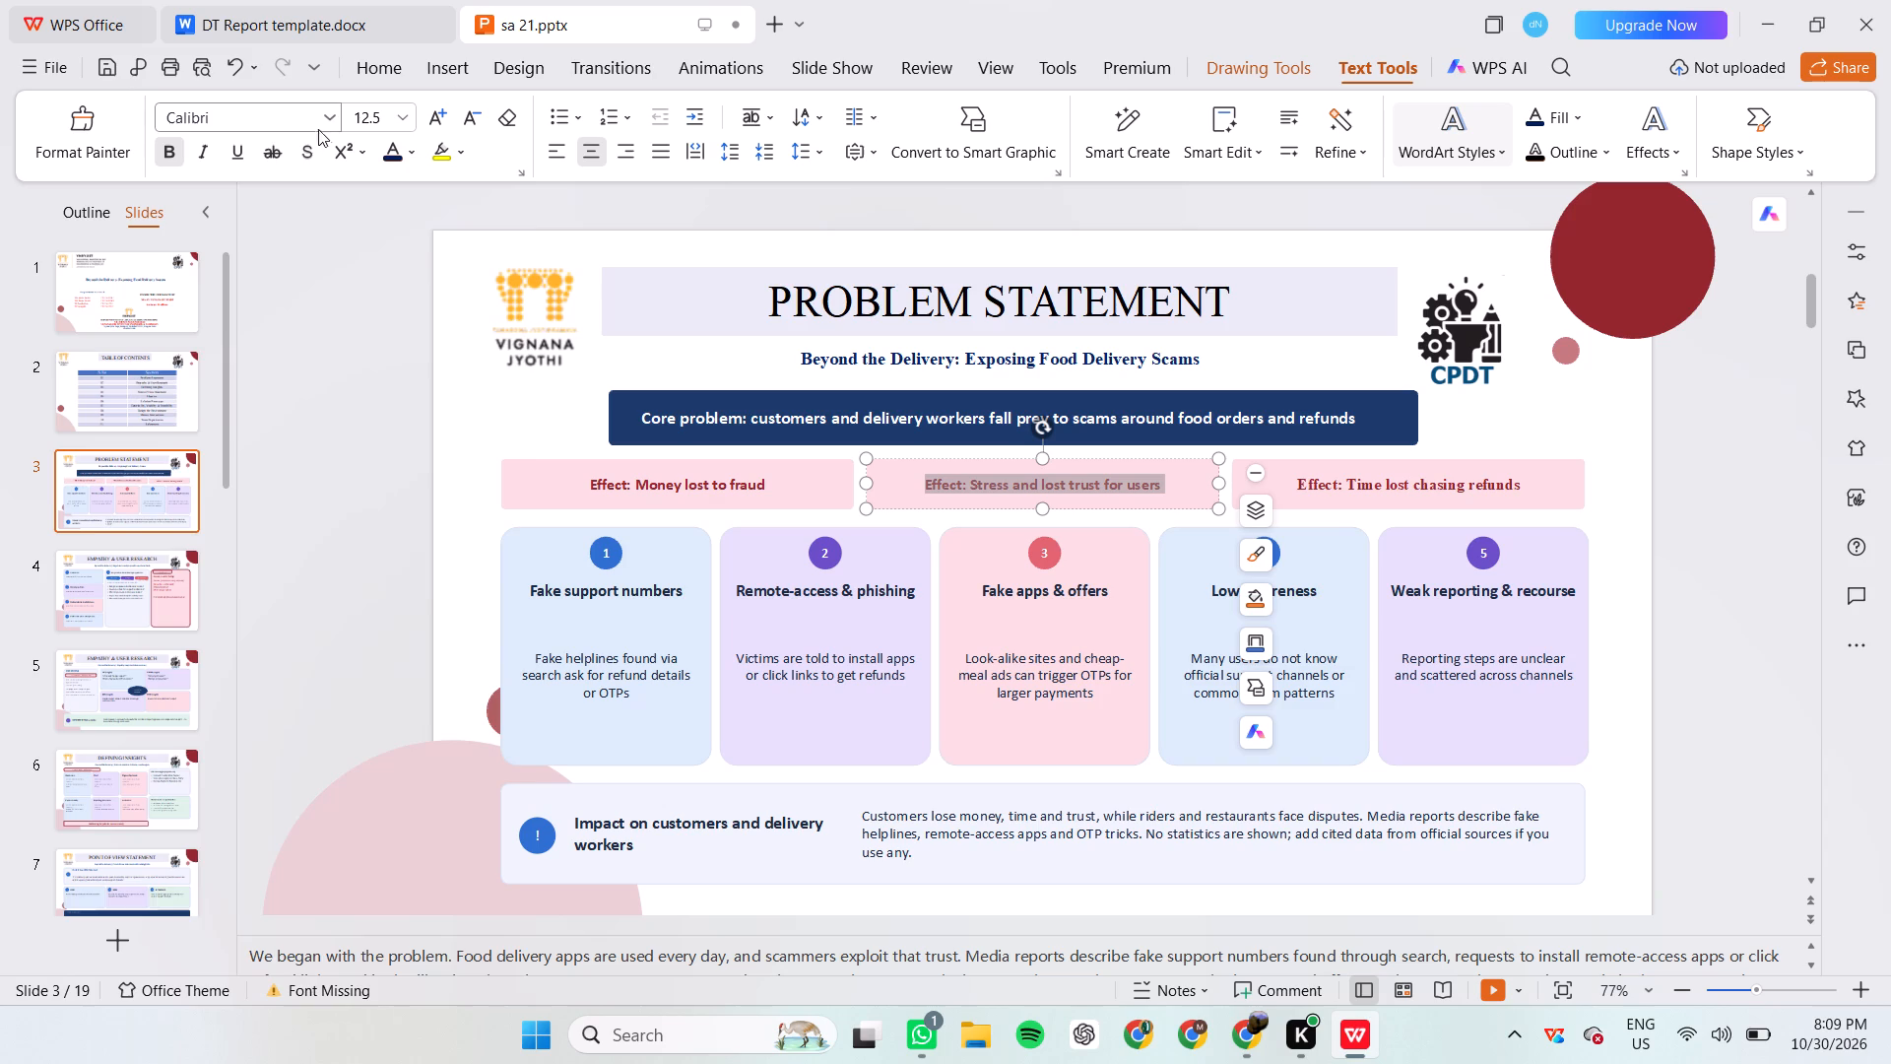
{"action": "left_click", "coordinate": [324, 123]}
{"action": "left_click", "coordinate": [299, 224]}
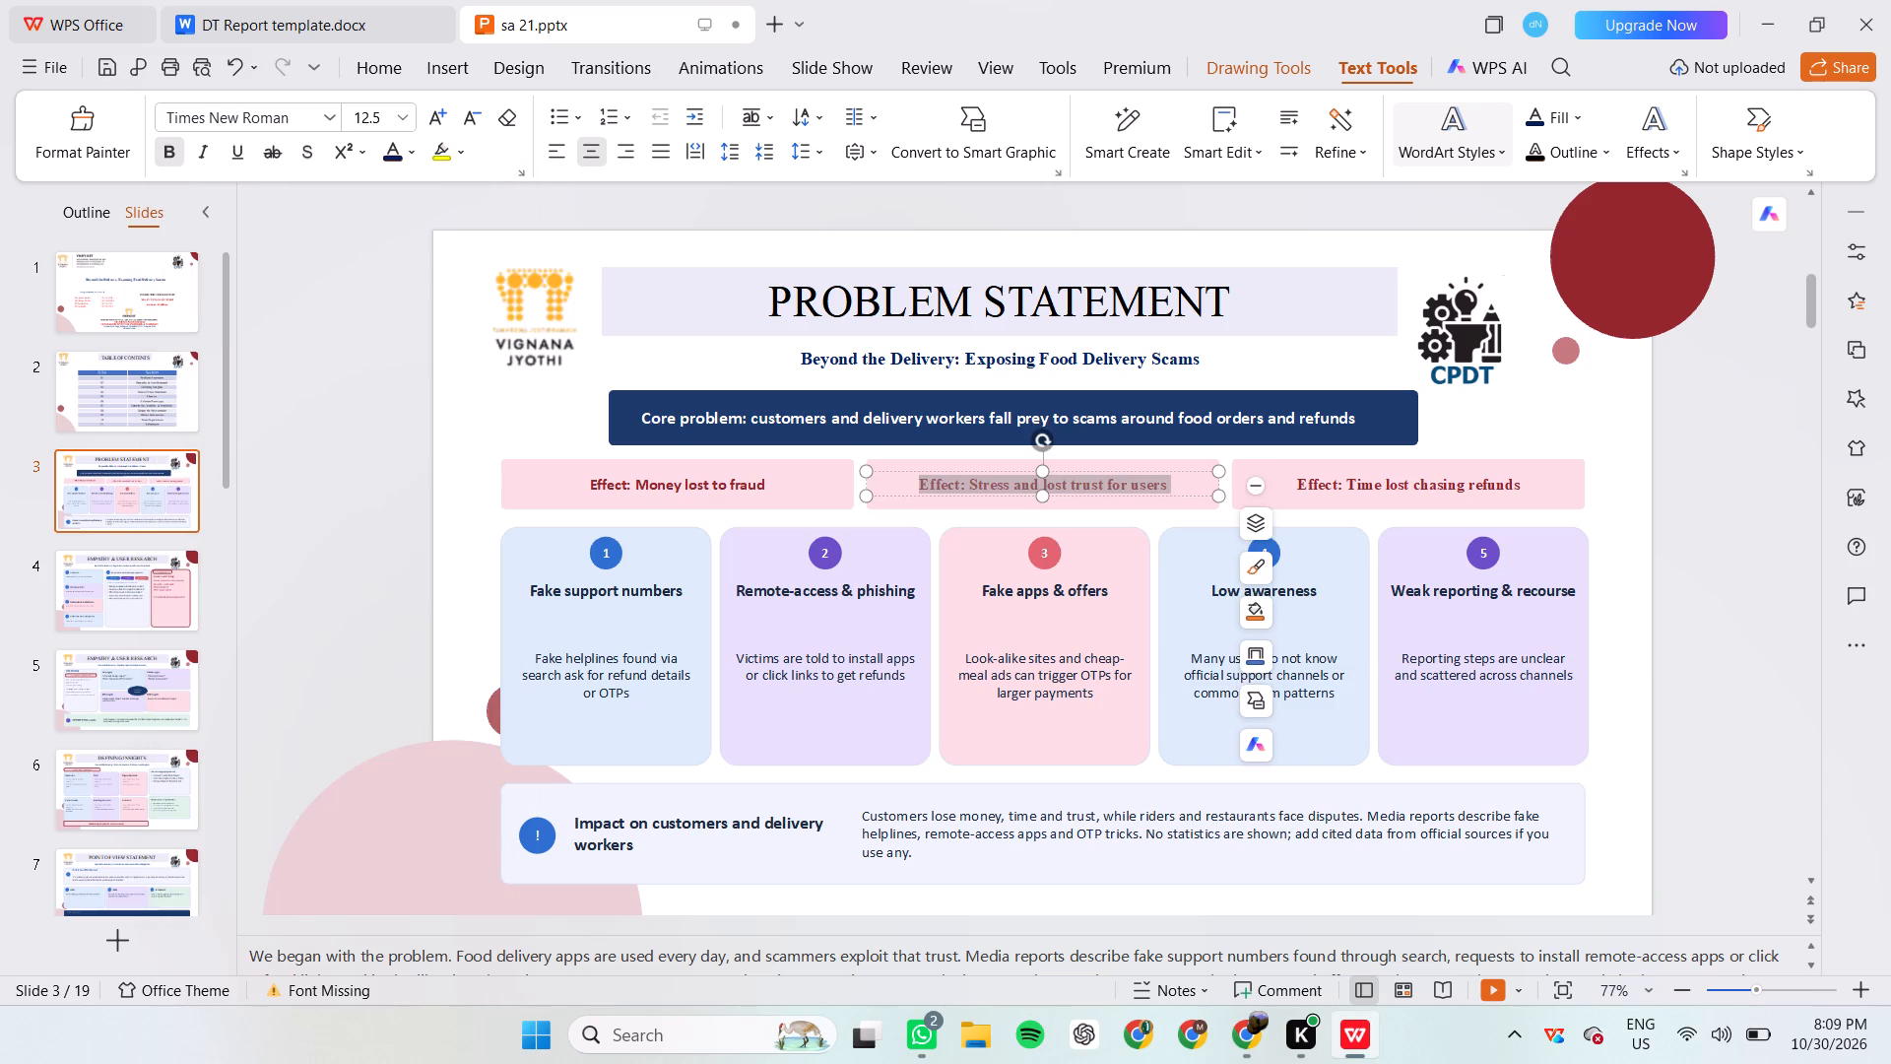
{"action": "left_click", "coordinate": [758, 482]}
{"action": "key", "text": "ctrl+a"}
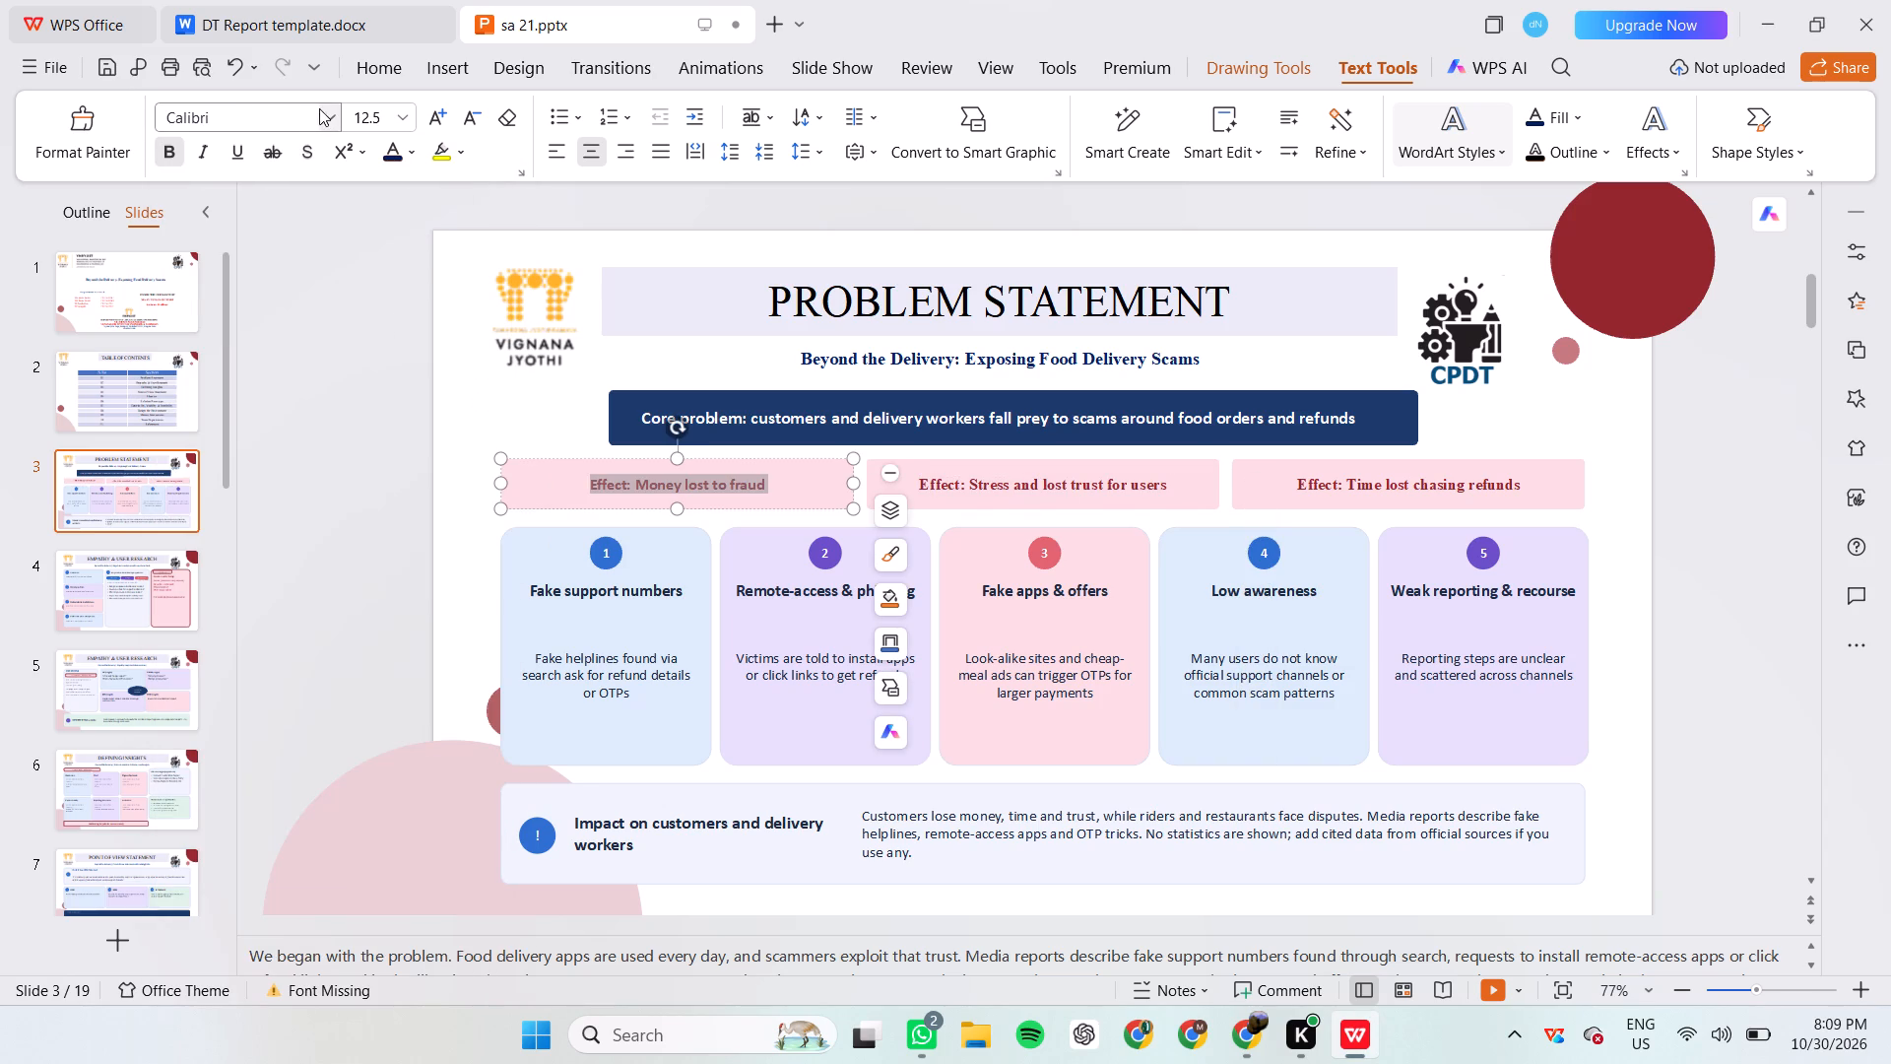
{"action": "left_click", "coordinate": [323, 111]}
{"action": "left_click", "coordinate": [290, 242]}
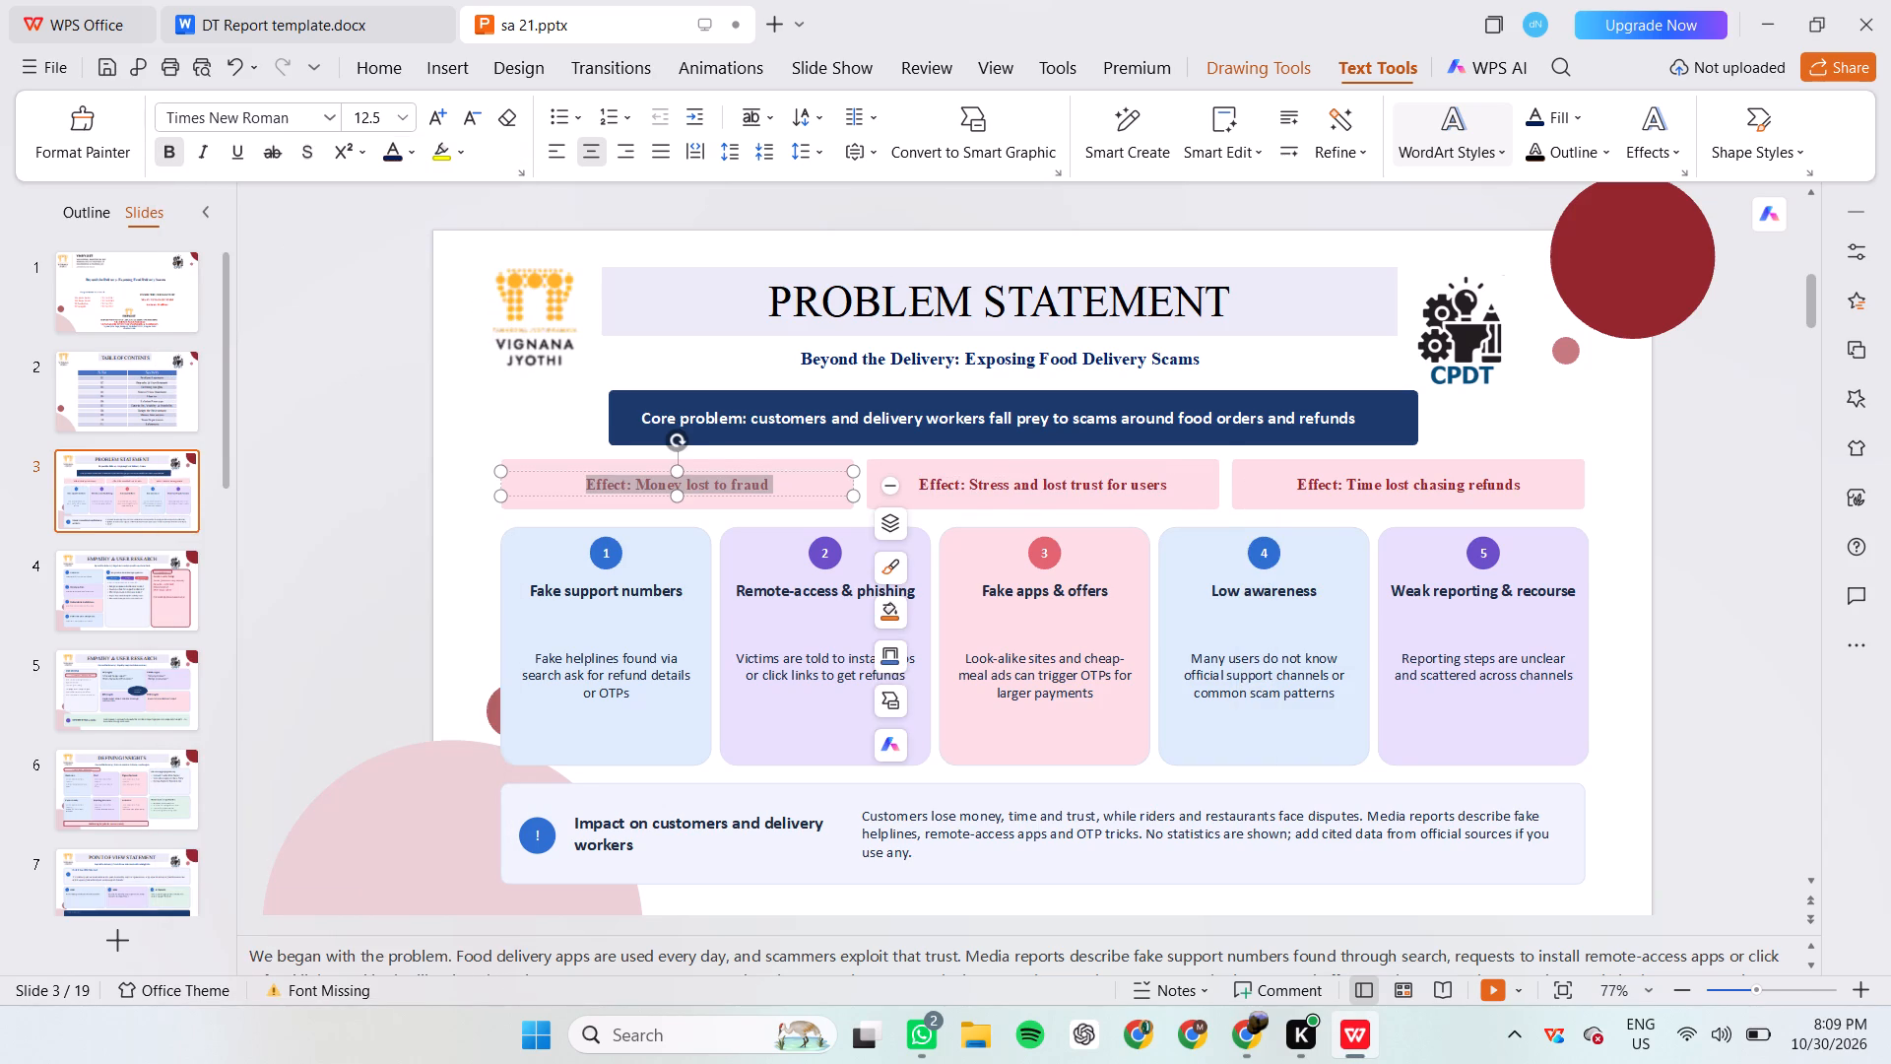
{"action": "left_click", "coordinate": [1673, 438]}
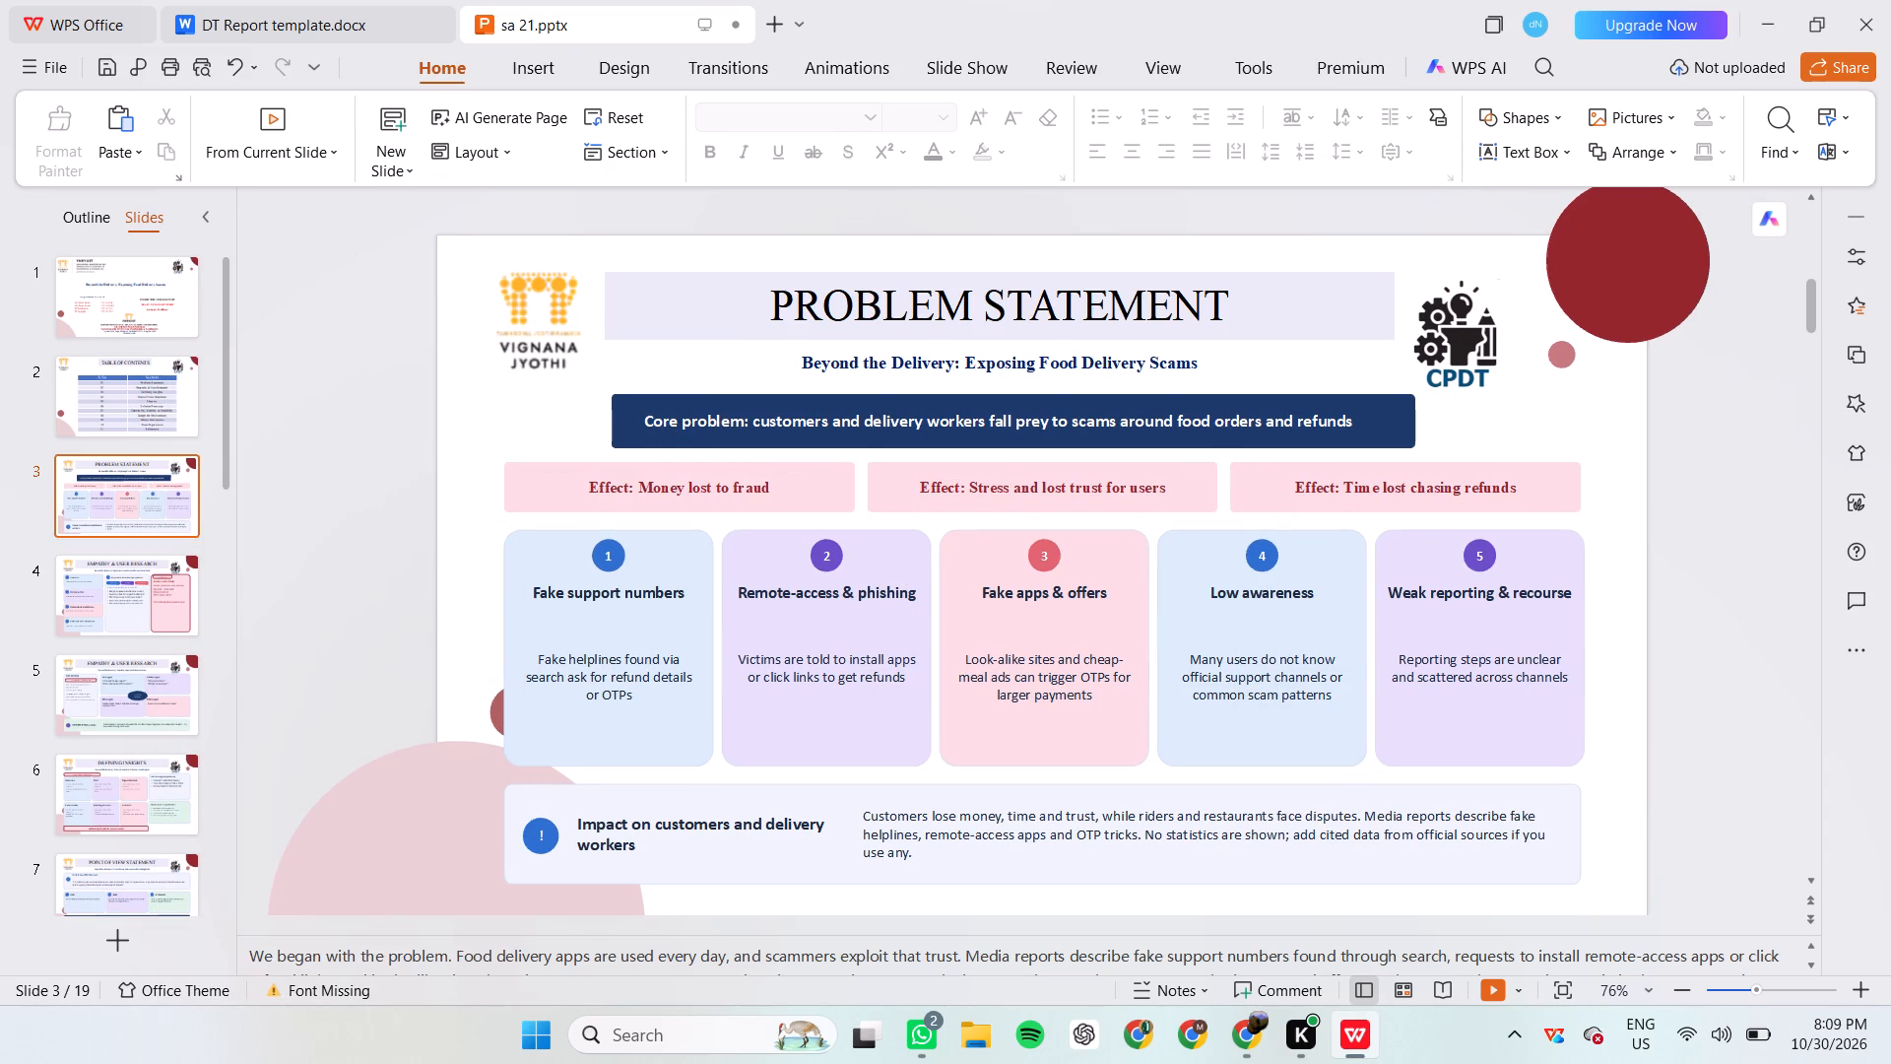
Change the "Core problem" banner text on slide 3 to Times New Roman.
{"action": "left_click", "coordinate": [1344, 422]}
{"action": "key", "text": "ctrl+a"}
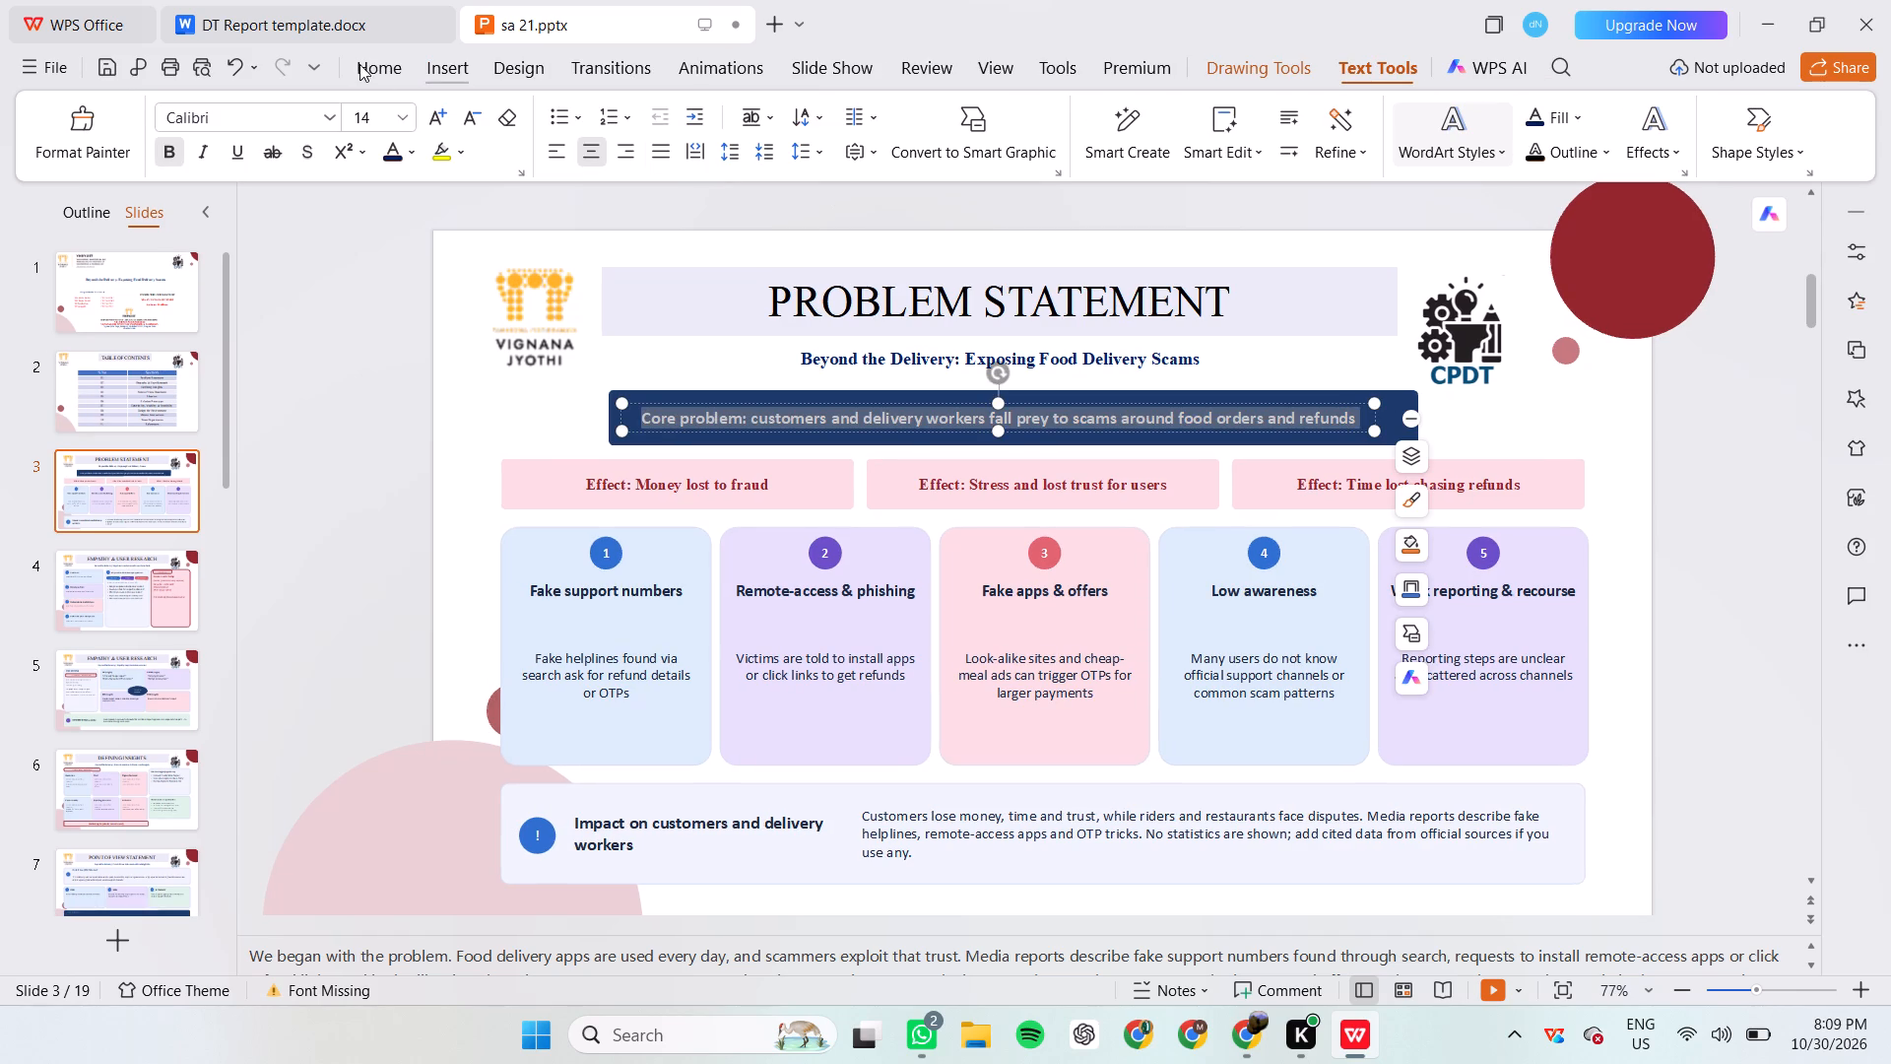
{"action": "left_click", "coordinate": [338, 110]}
{"action": "left_click", "coordinate": [313, 236]}
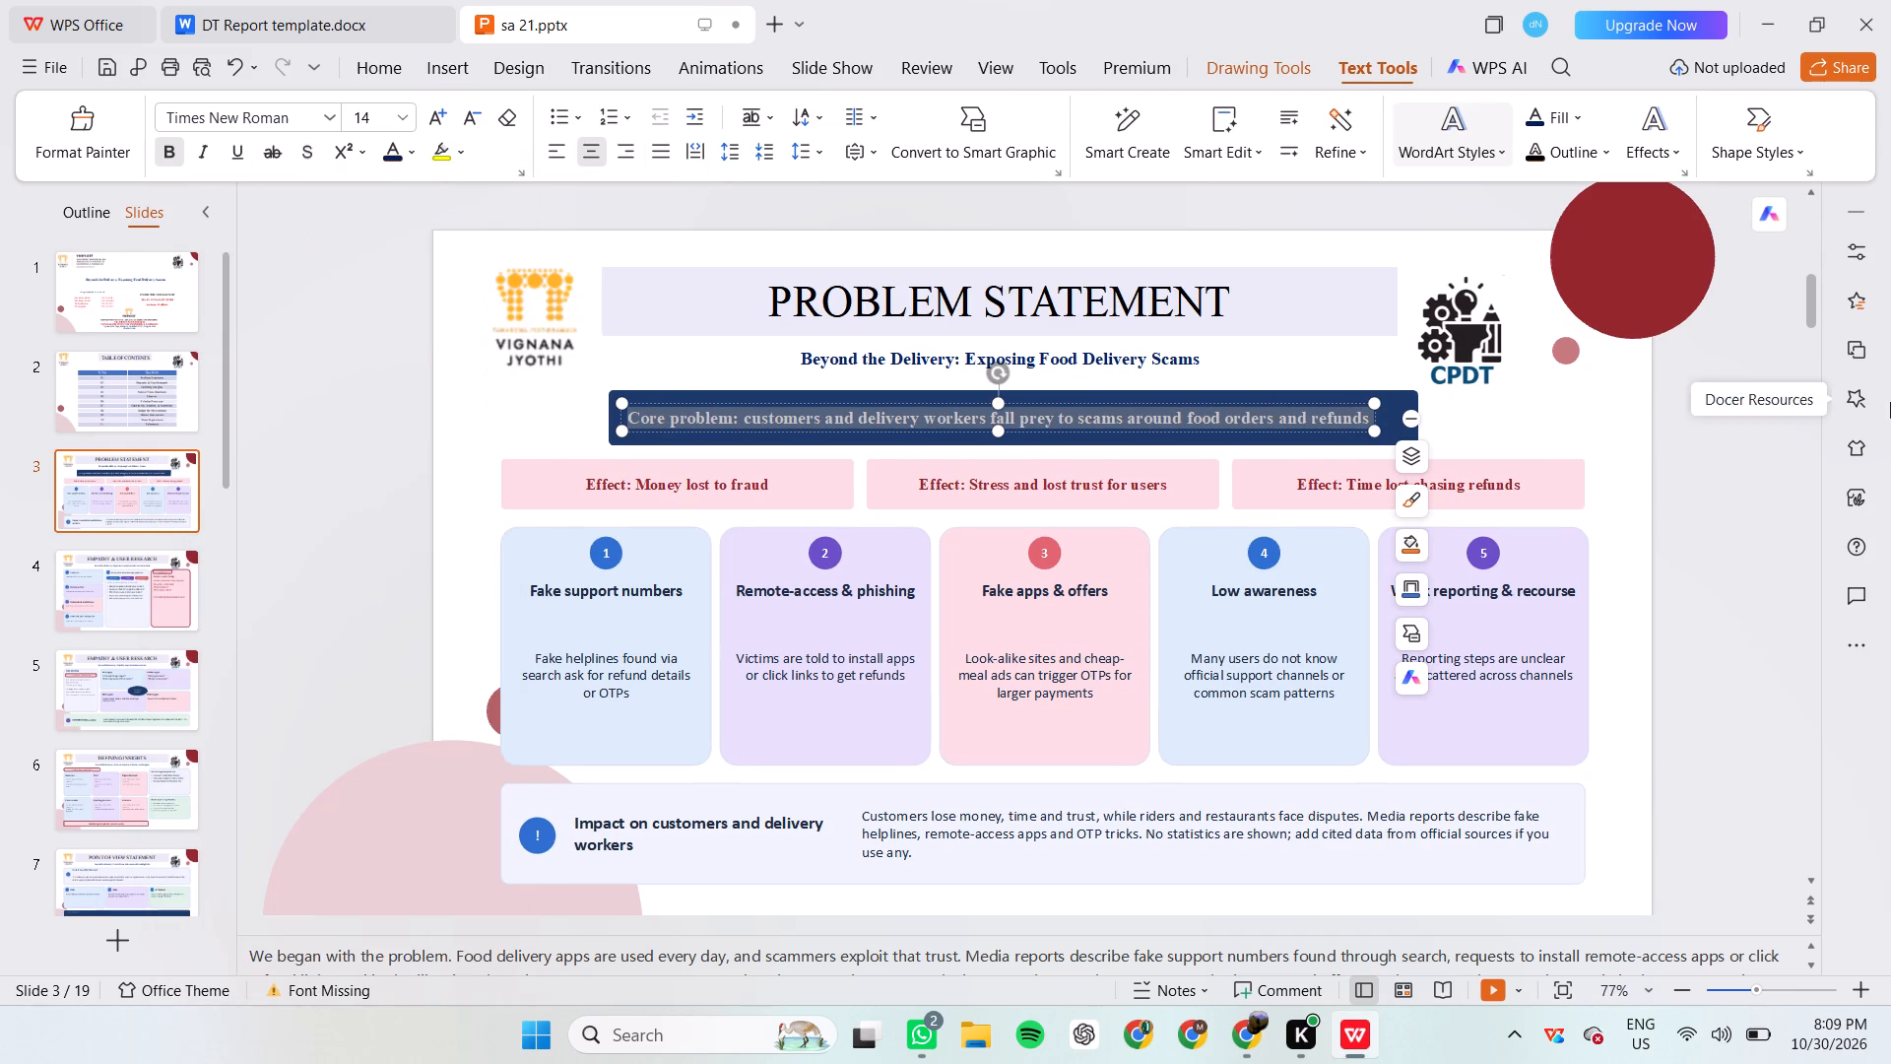
{"action": "left_click", "coordinate": [1810, 435]}
{"action": "left_click", "coordinate": [1707, 477]}
Look back over the Table of Contents slide and examine the layout and fonts of the Problem Statement slide.
{"action": "scroll", "coordinate": [1707, 477], "scroll_direction": "up", "scroll_amount": 13}
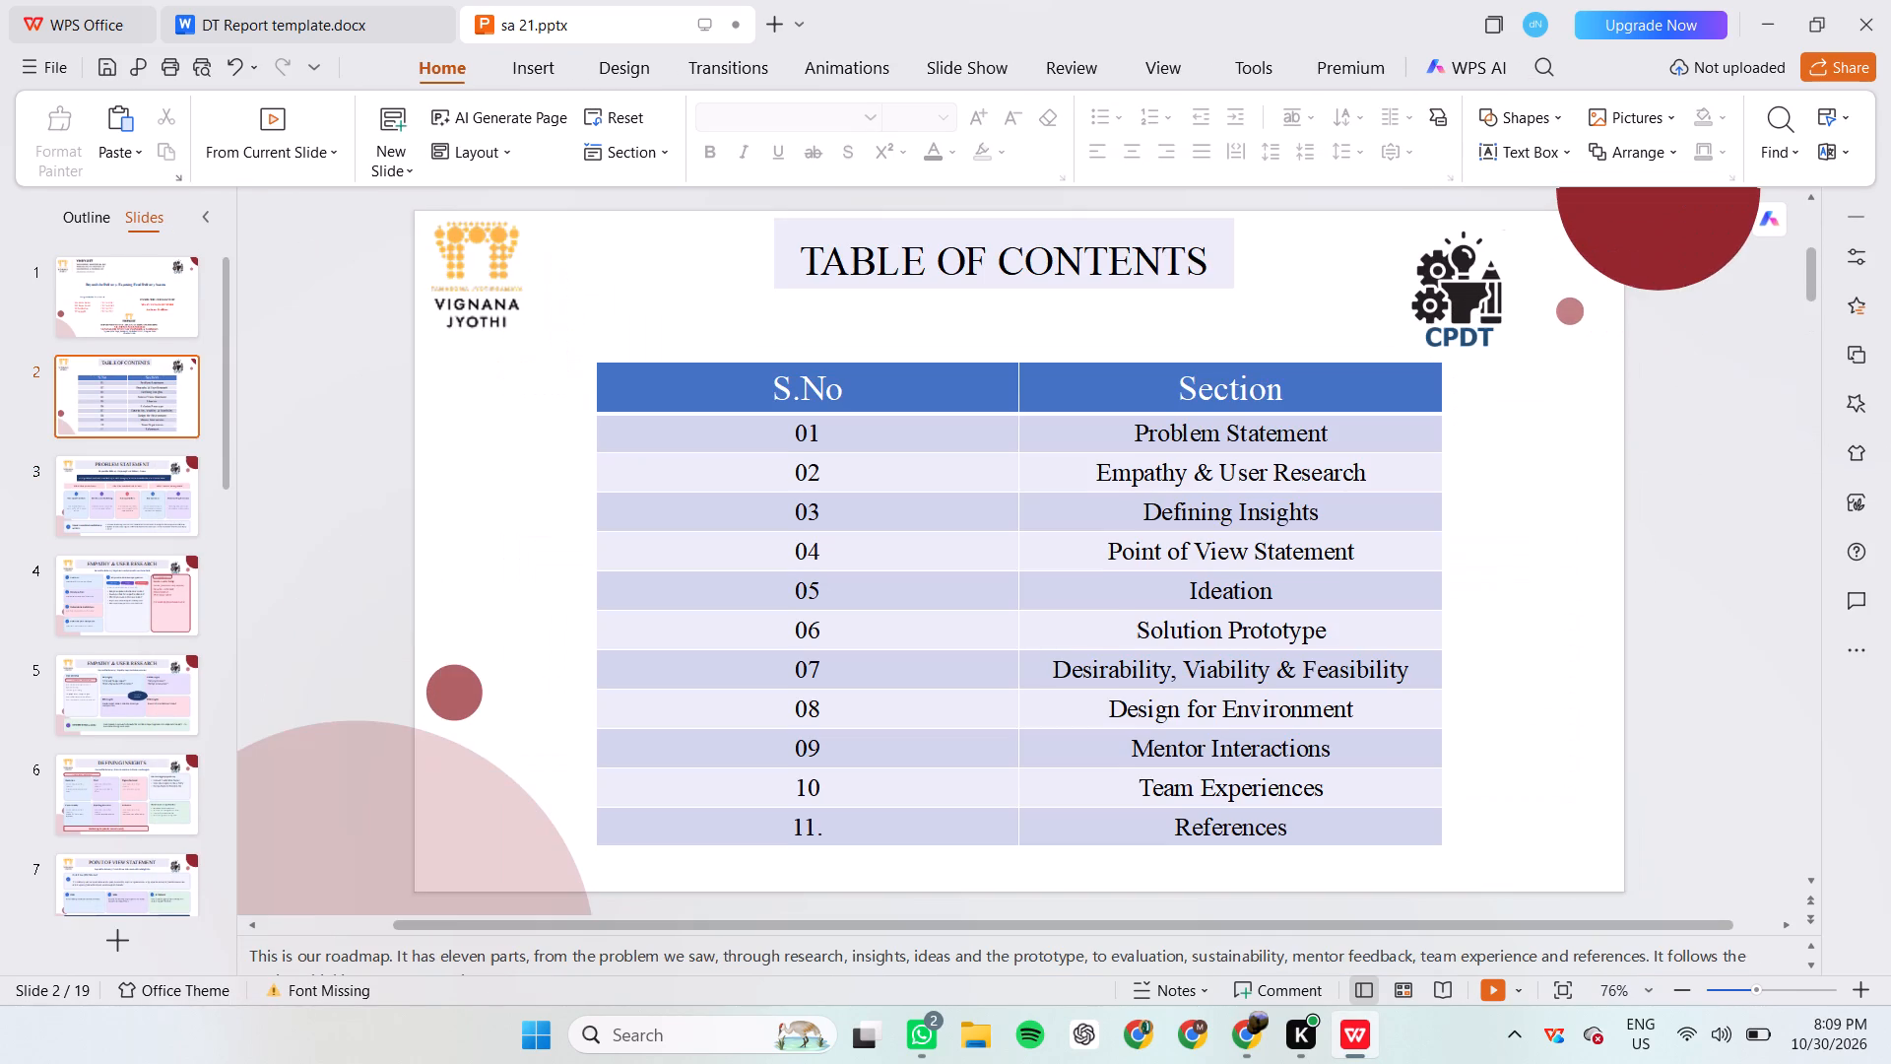
{"action": "scroll", "coordinate": [1706, 477], "scroll_direction": "down", "scroll_amount": 13}
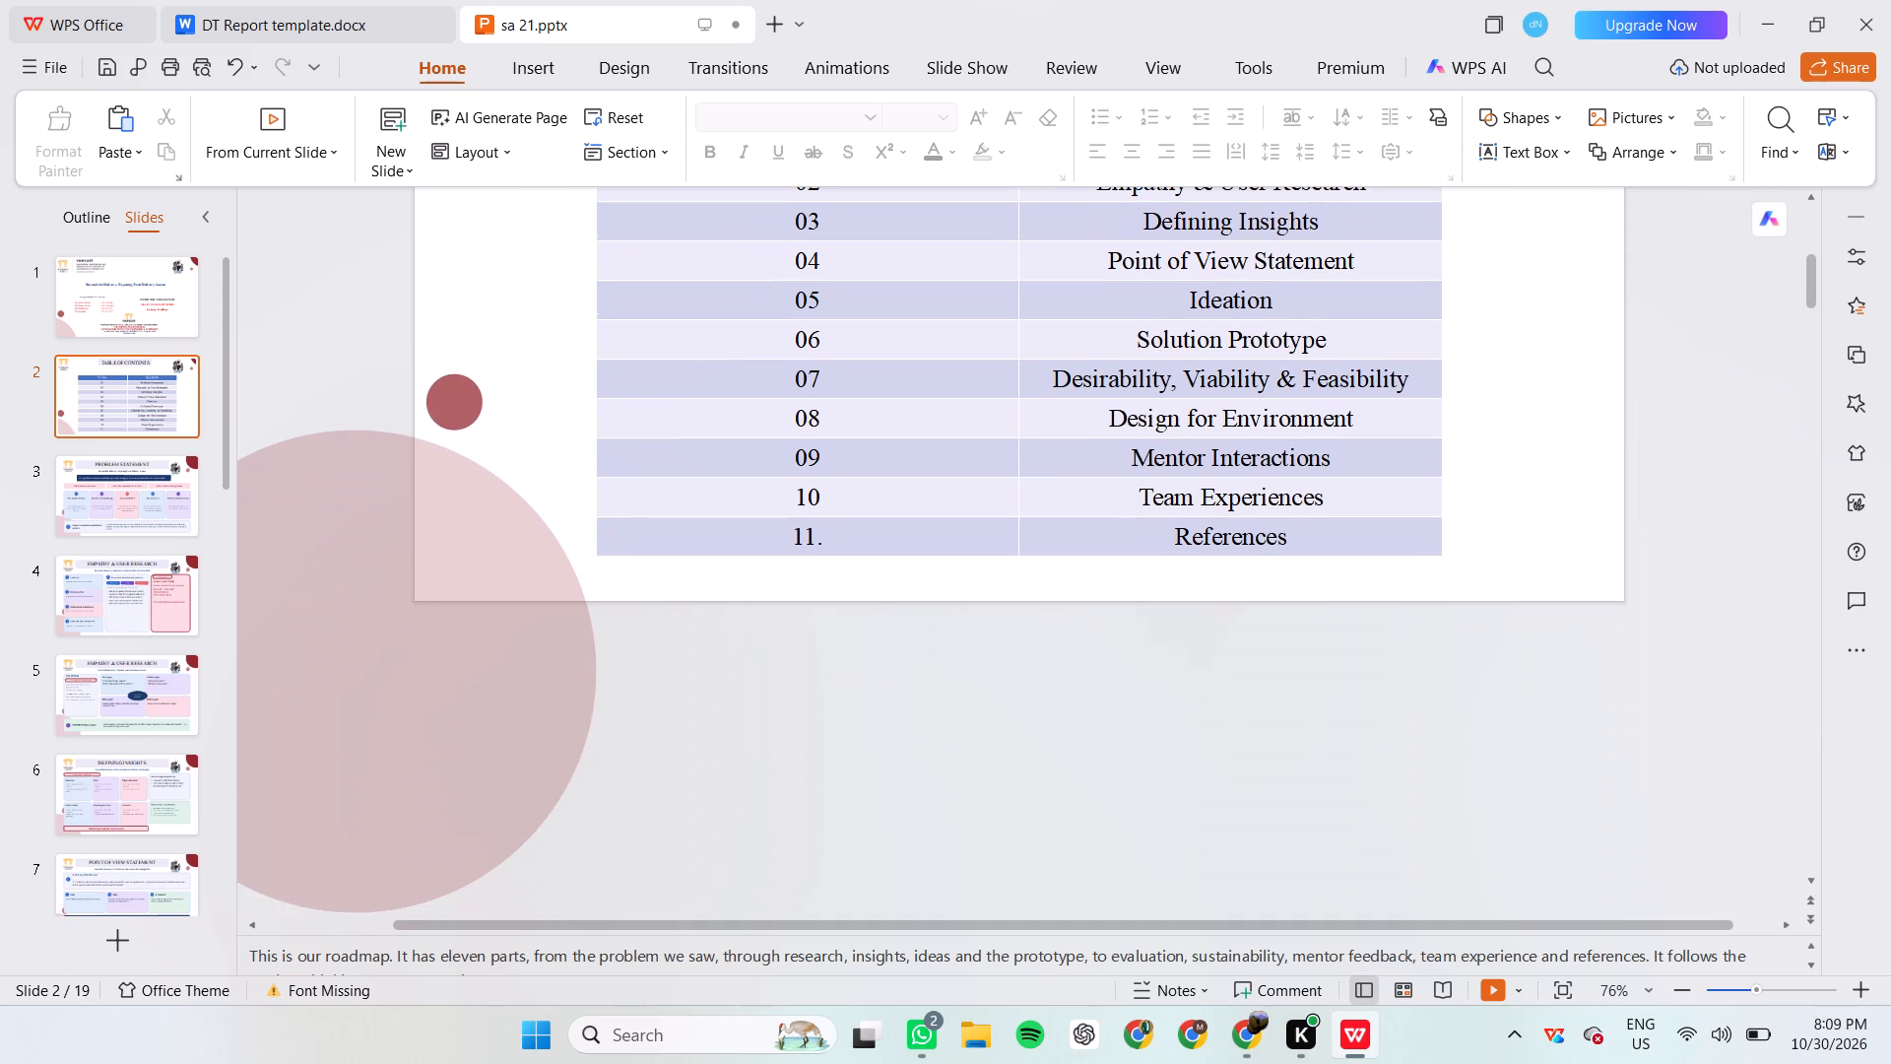
{"action": "scroll", "coordinate": [1706, 477], "scroll_direction": "down", "scroll_amount": 10}
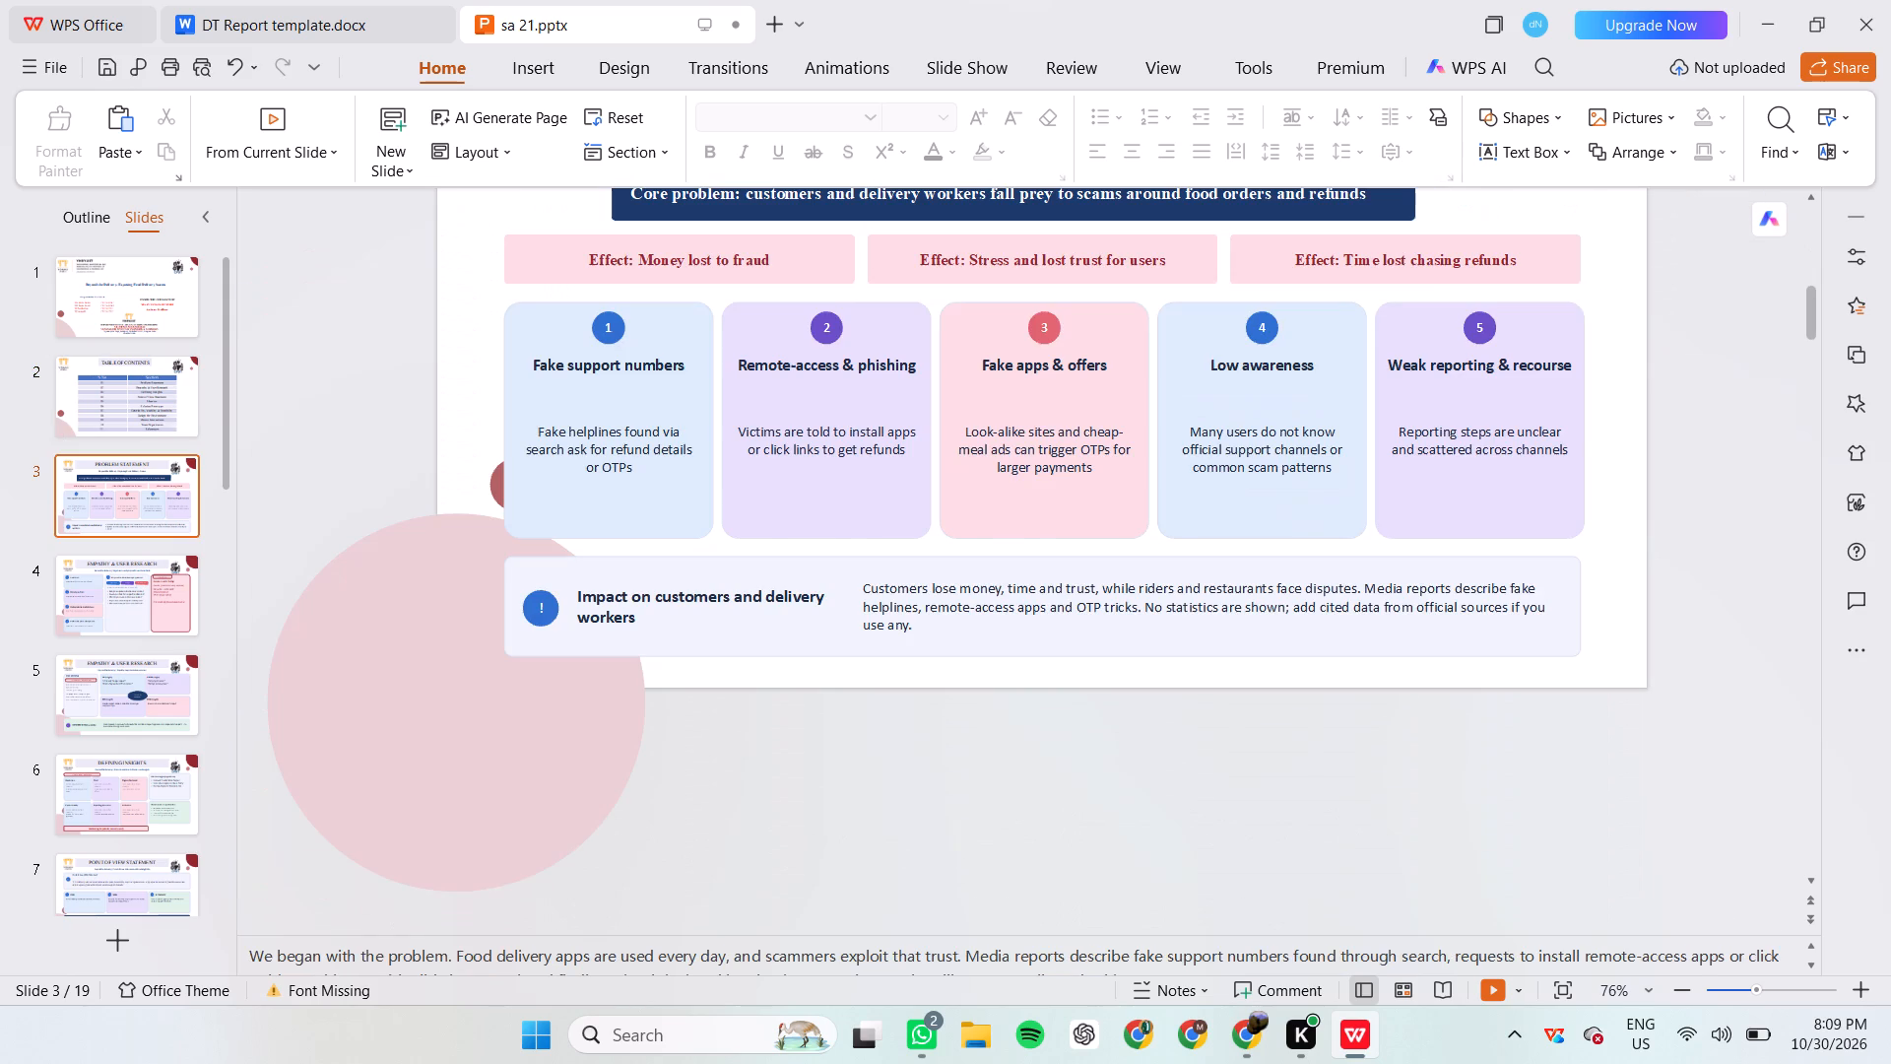
{"action": "left_click", "coordinate": [77, 508]}
{"action": "scroll", "coordinate": [1708, 467], "scroll_direction": "down", "scroll_amount": 2, "text": "ctrl"}
{"action": "scroll", "coordinate": [1708, 467], "scroll_direction": "down", "scroll_amount": 1}
{"action": "scroll", "coordinate": [1661, 507], "scroll_direction": "up", "scroll_amount": 2, "text": "ctrl"}
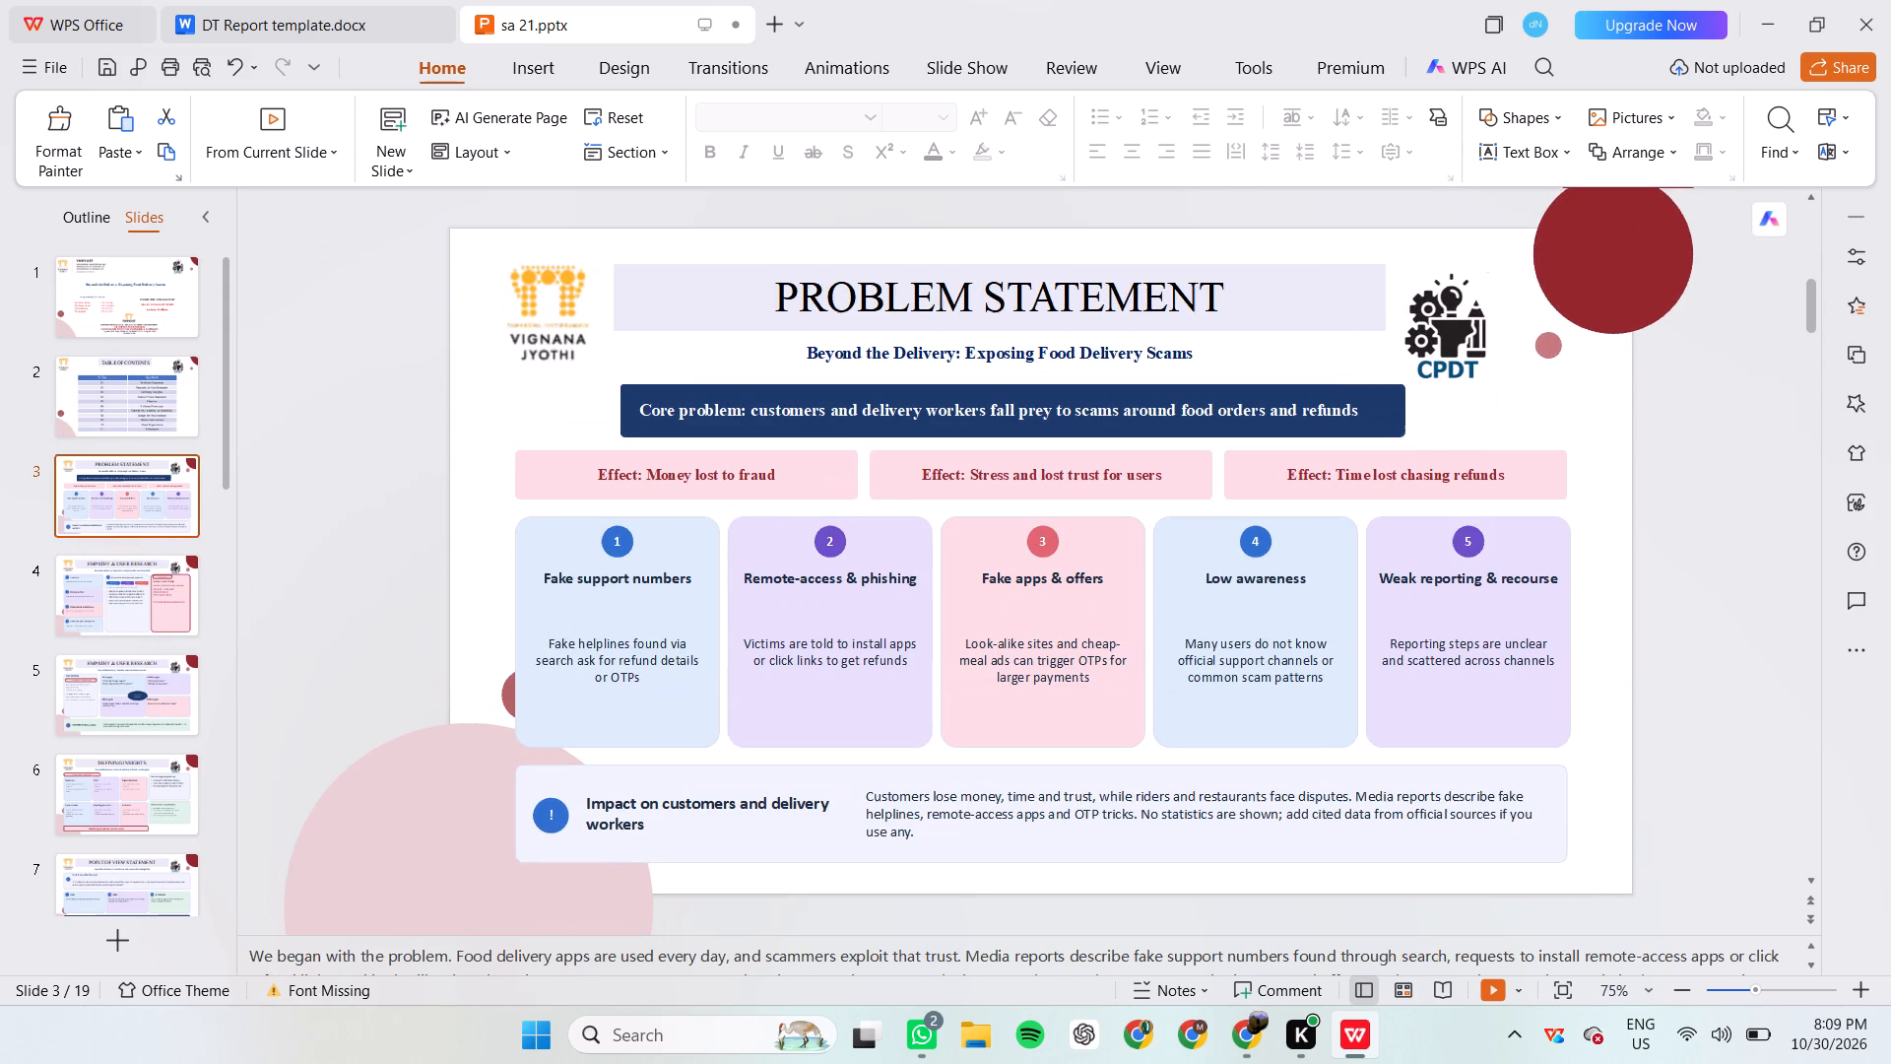
{"action": "scroll", "coordinate": [1661, 507], "scroll_direction": "down", "scroll_amount": 2}
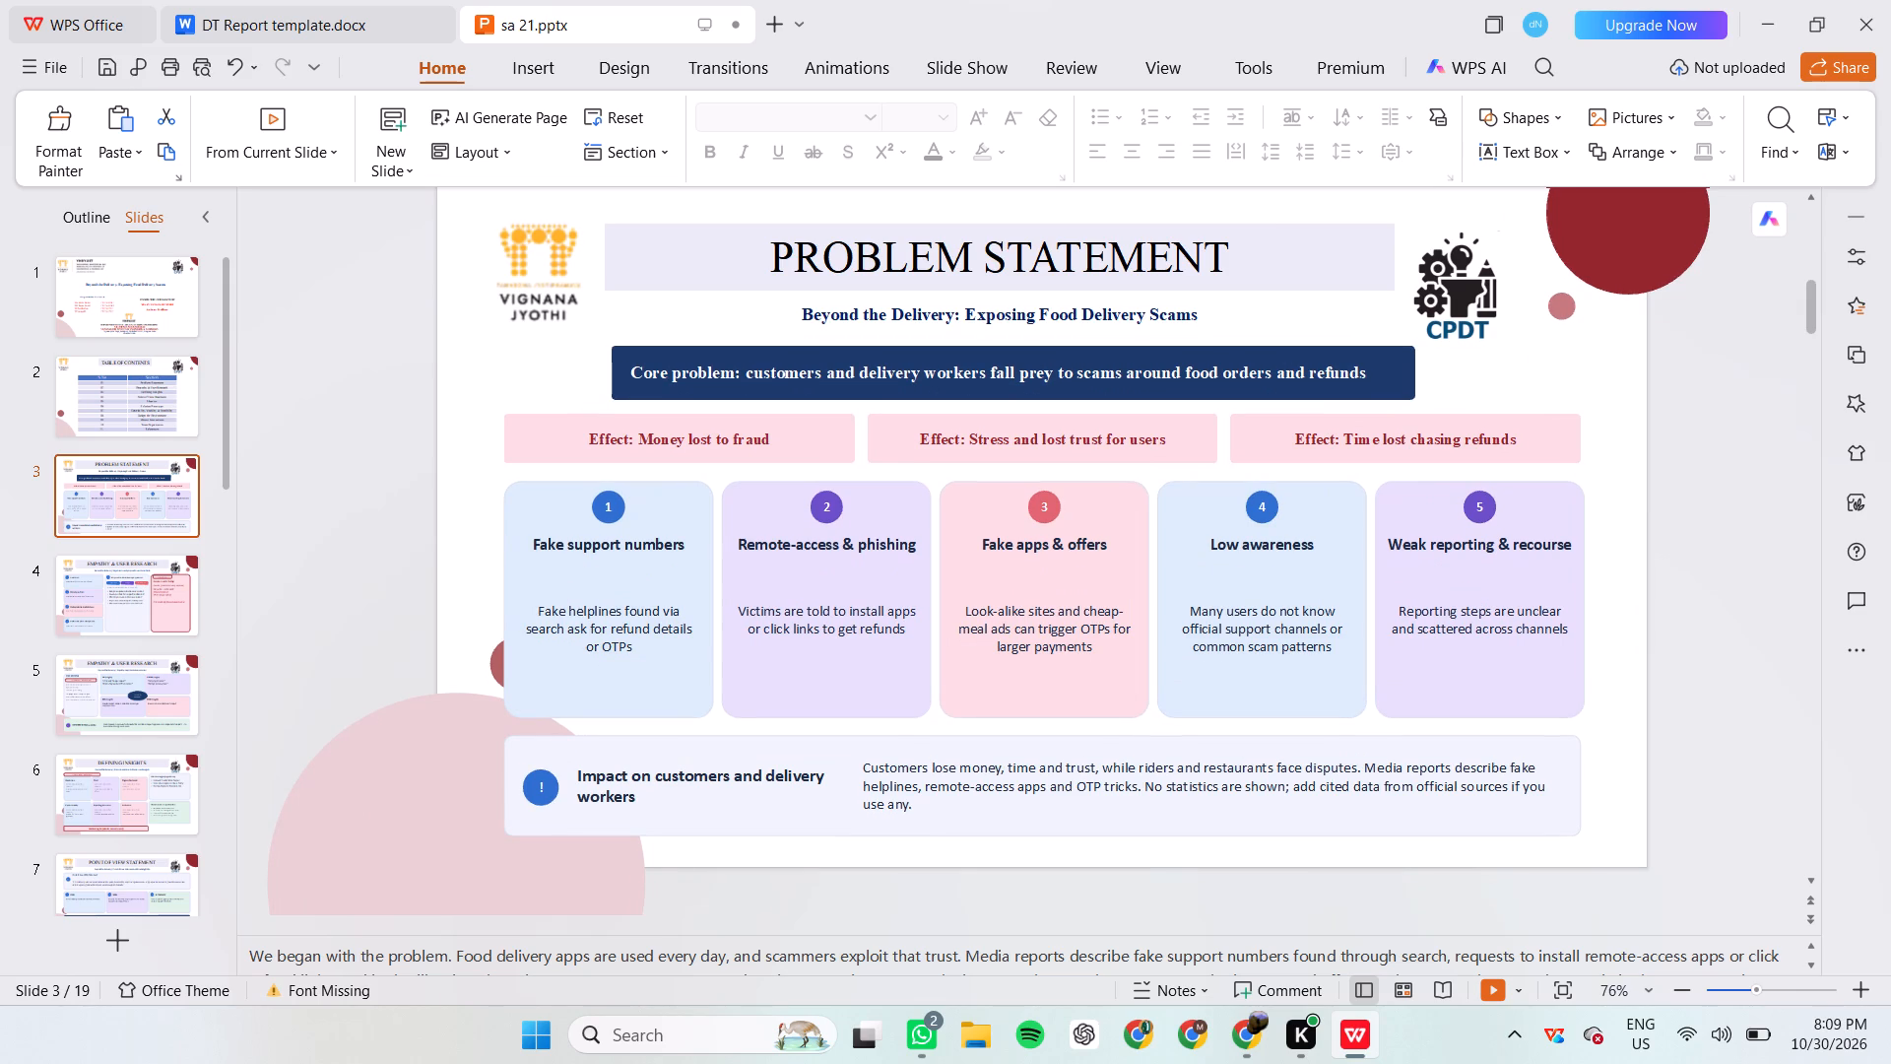
Narrow the background box of the impact section from its lower-left corner so it clears the large pink circle.
{"action": "left_click", "coordinate": [610, 783]}
{"action": "left_click", "coordinate": [520, 799]}
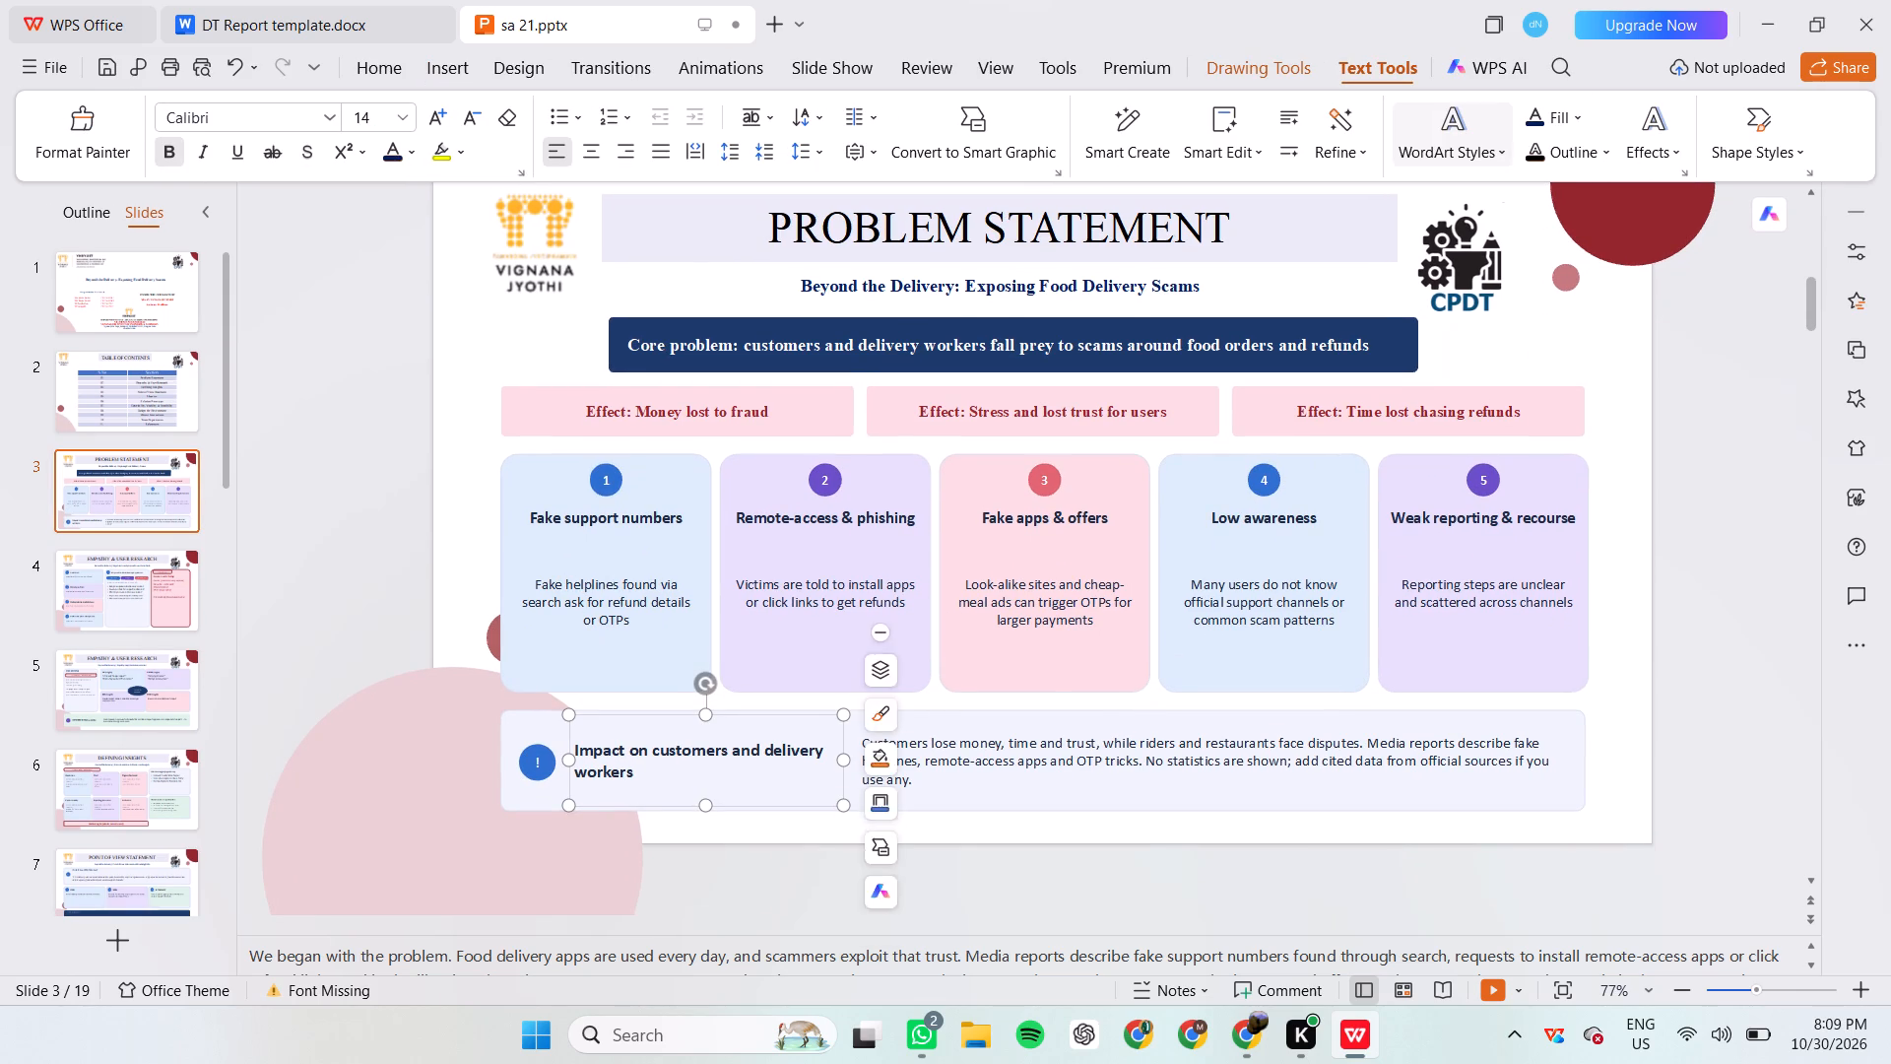
{"action": "left_click_drag", "start_coordinate": [500, 809], "coordinate": [523, 809]}
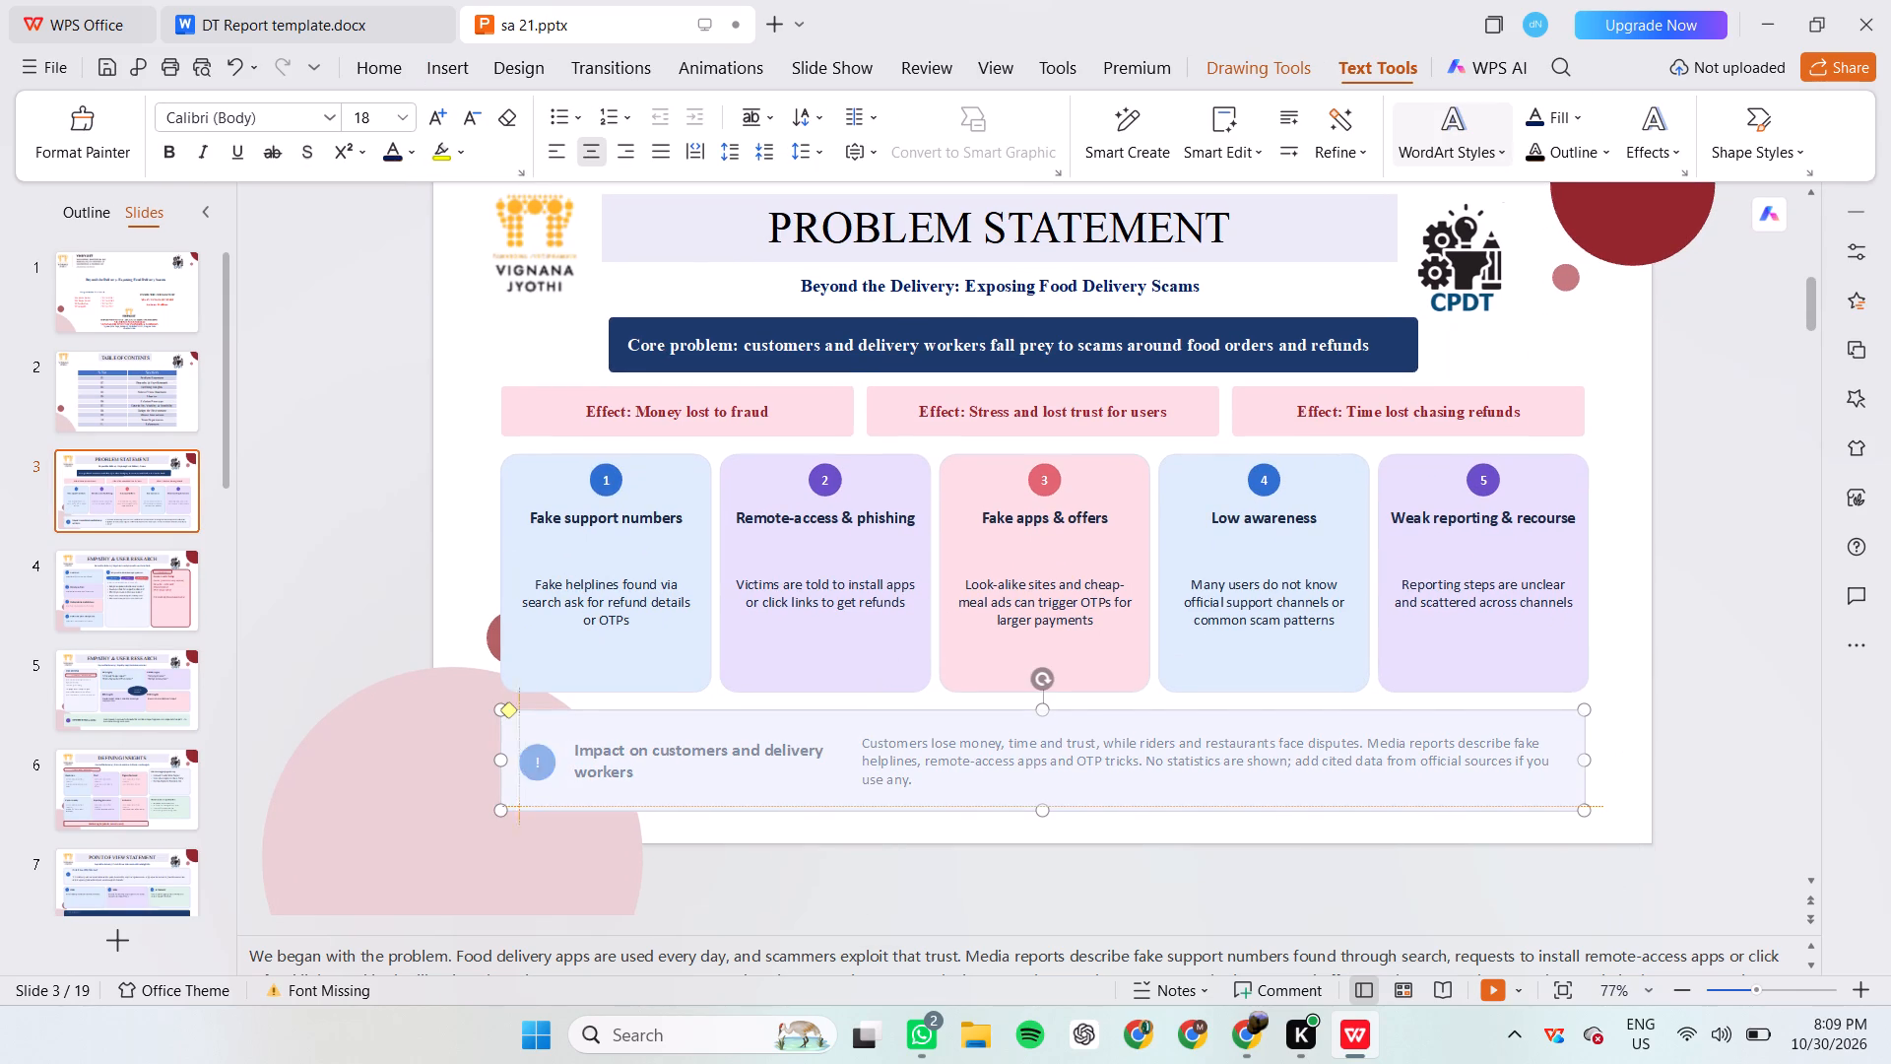
{"action": "left_click_drag", "start_coordinate": [523, 809], "coordinate": [582, 799]}
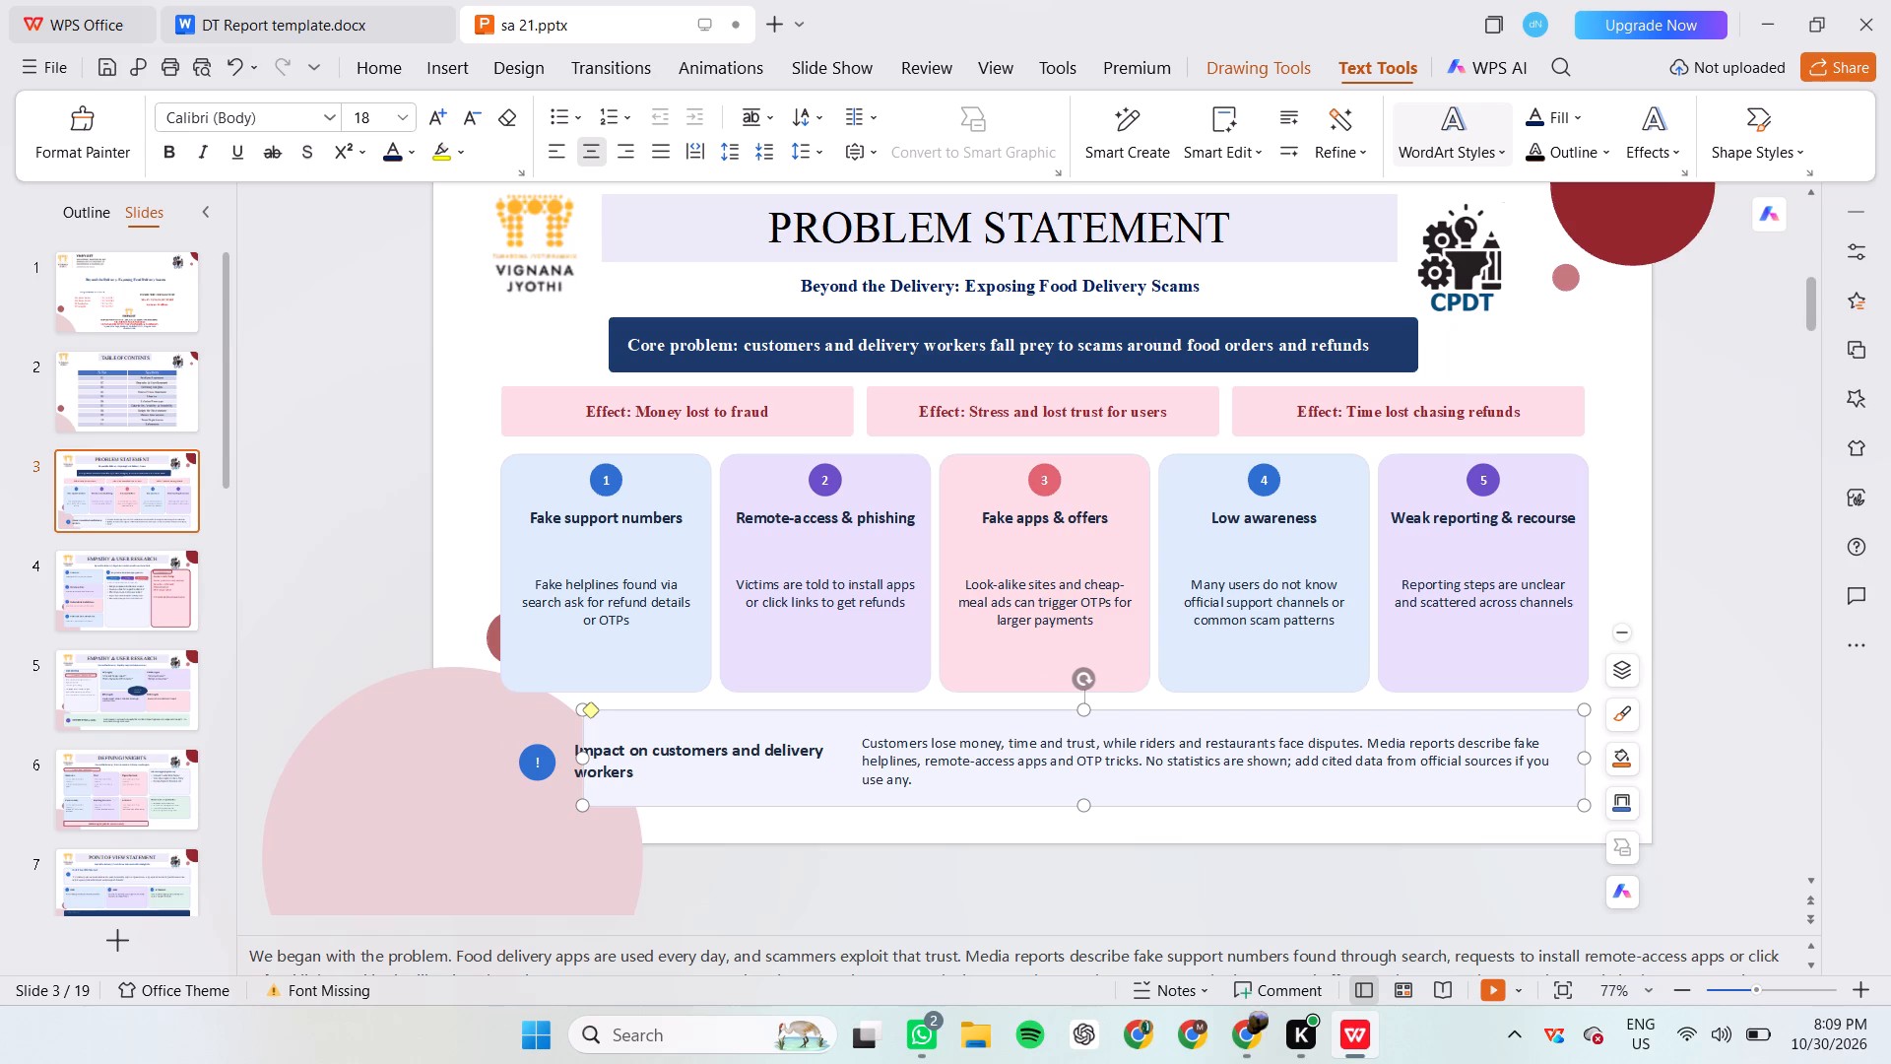
{"action": "left_click_drag", "start_coordinate": [577, 804], "coordinate": [636, 796]}
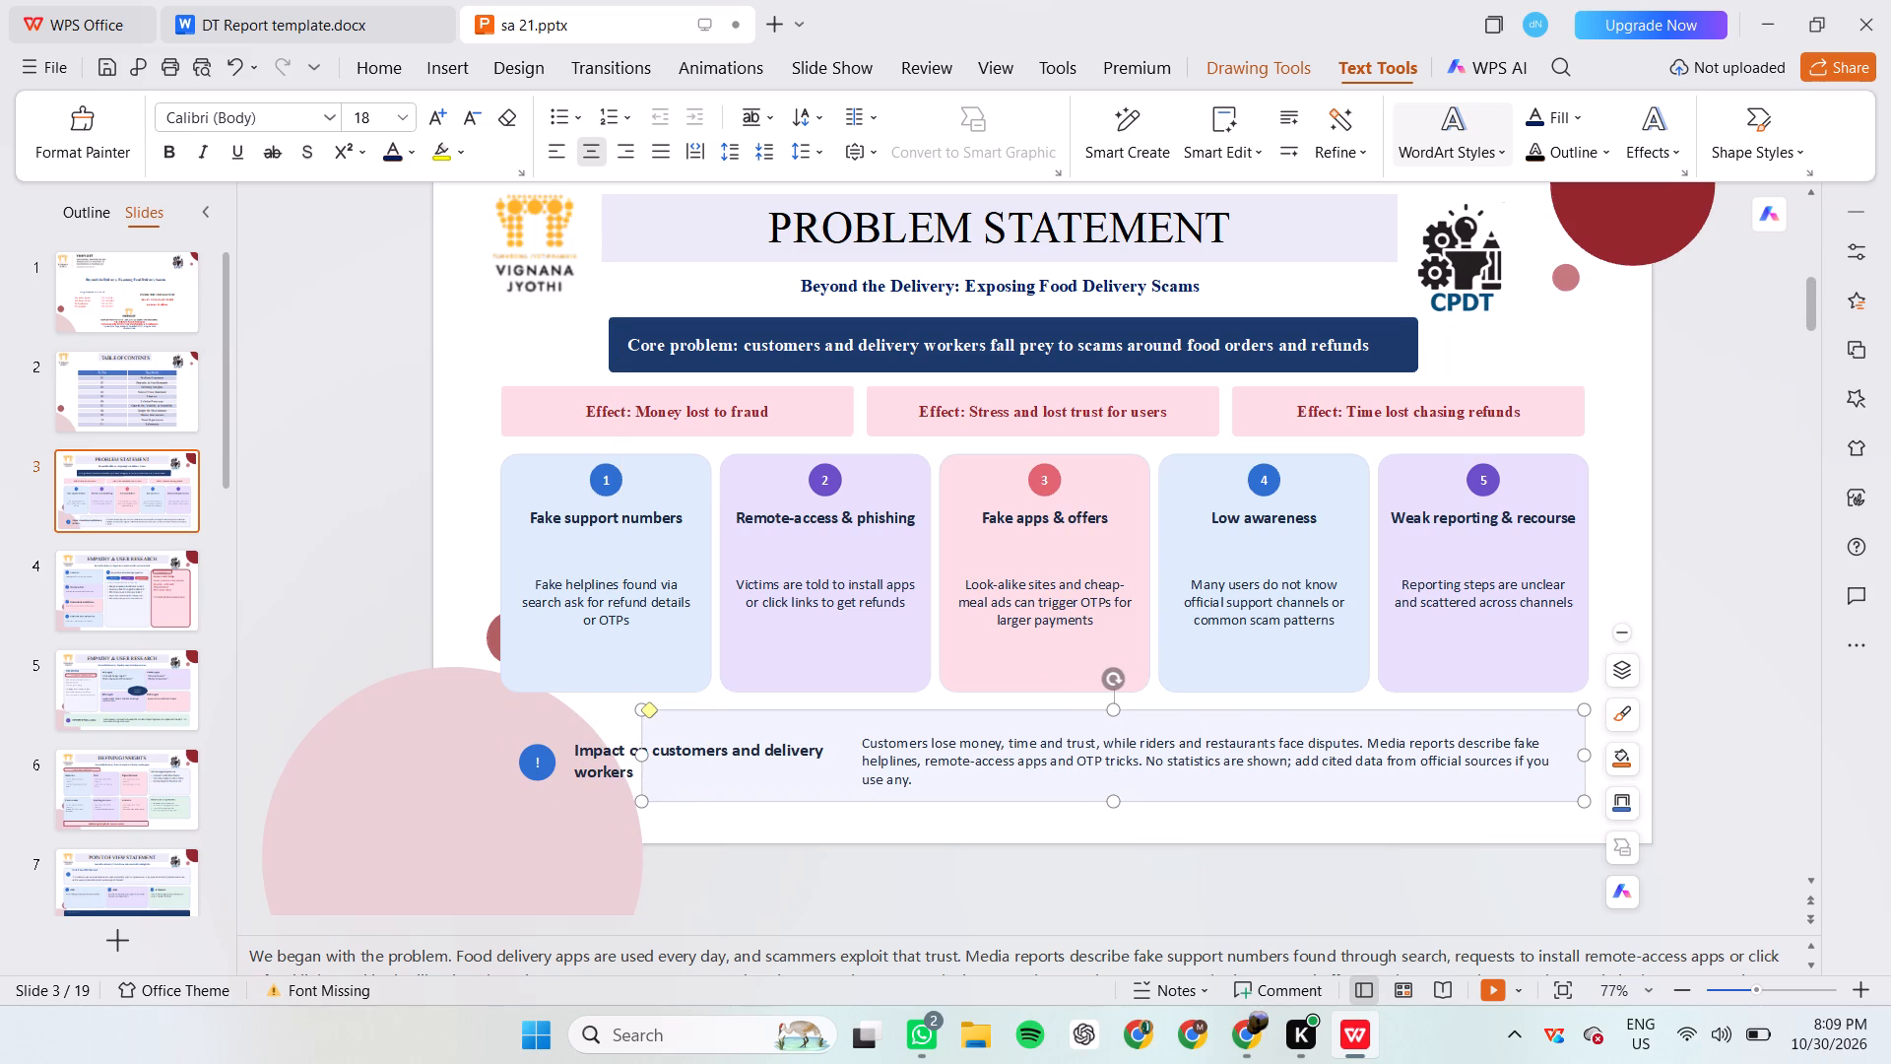
Shrink the "Impact on customers and delivery workers" text box from its lower-left corner to start at the background box's left edge.
{"action": "left_click", "coordinate": [598, 762]}
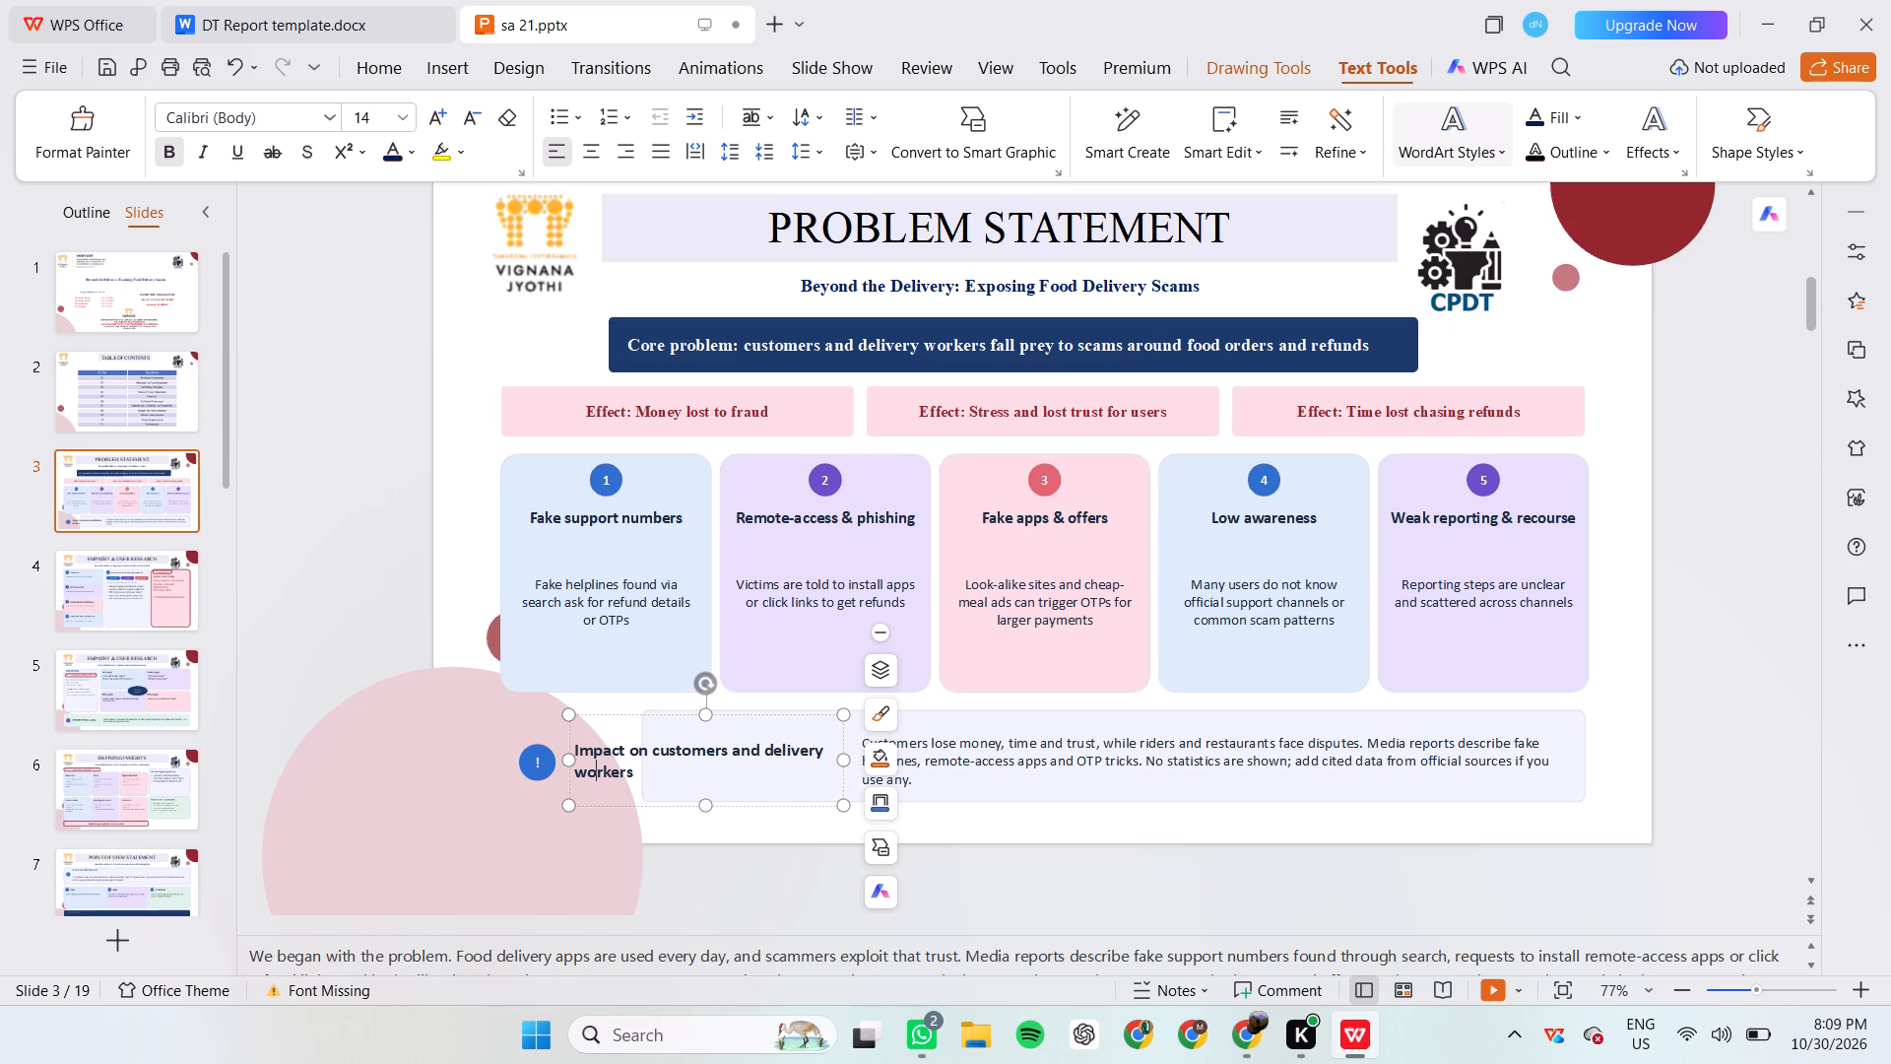
{"action": "left_click_drag", "start_coordinate": [567, 805], "coordinate": [645, 798]}
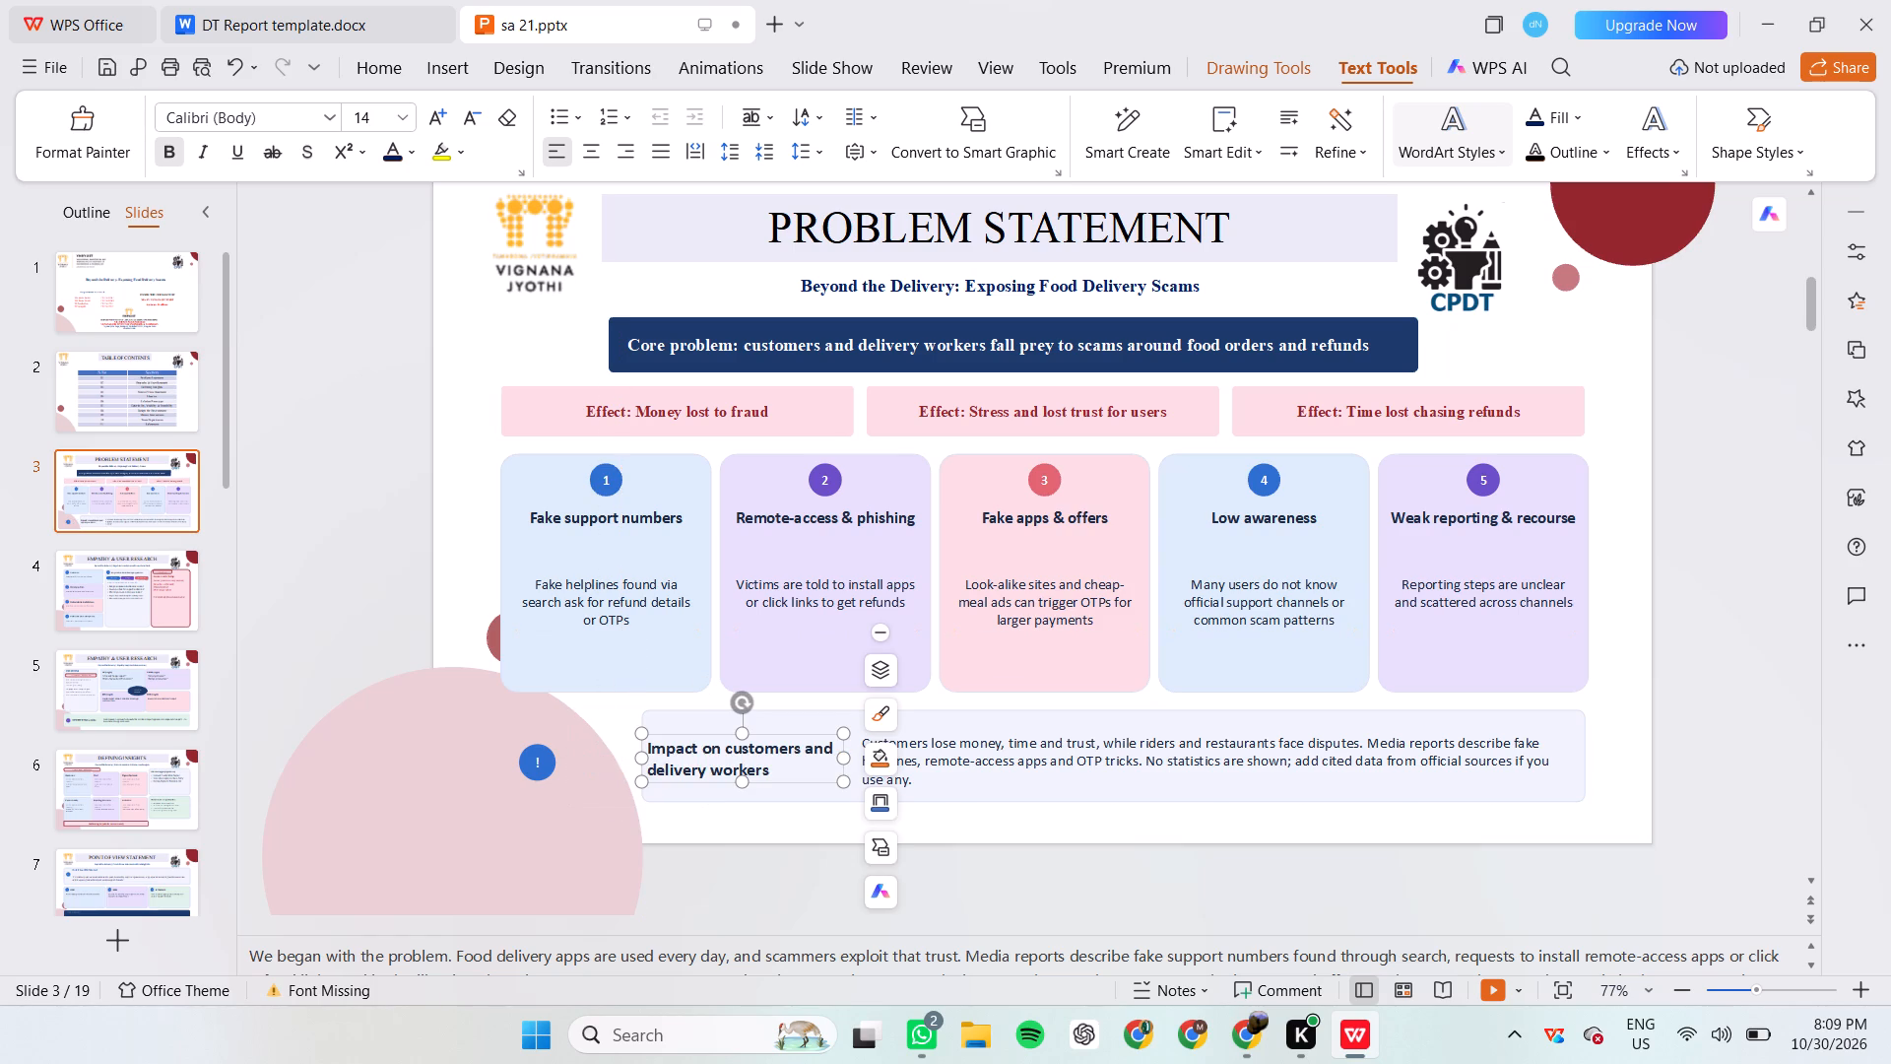
Delete the blue exclamation-mark badge lying on the large pink circle of the Problem Statement slide.
{"action": "left_click", "coordinate": [538, 769]}
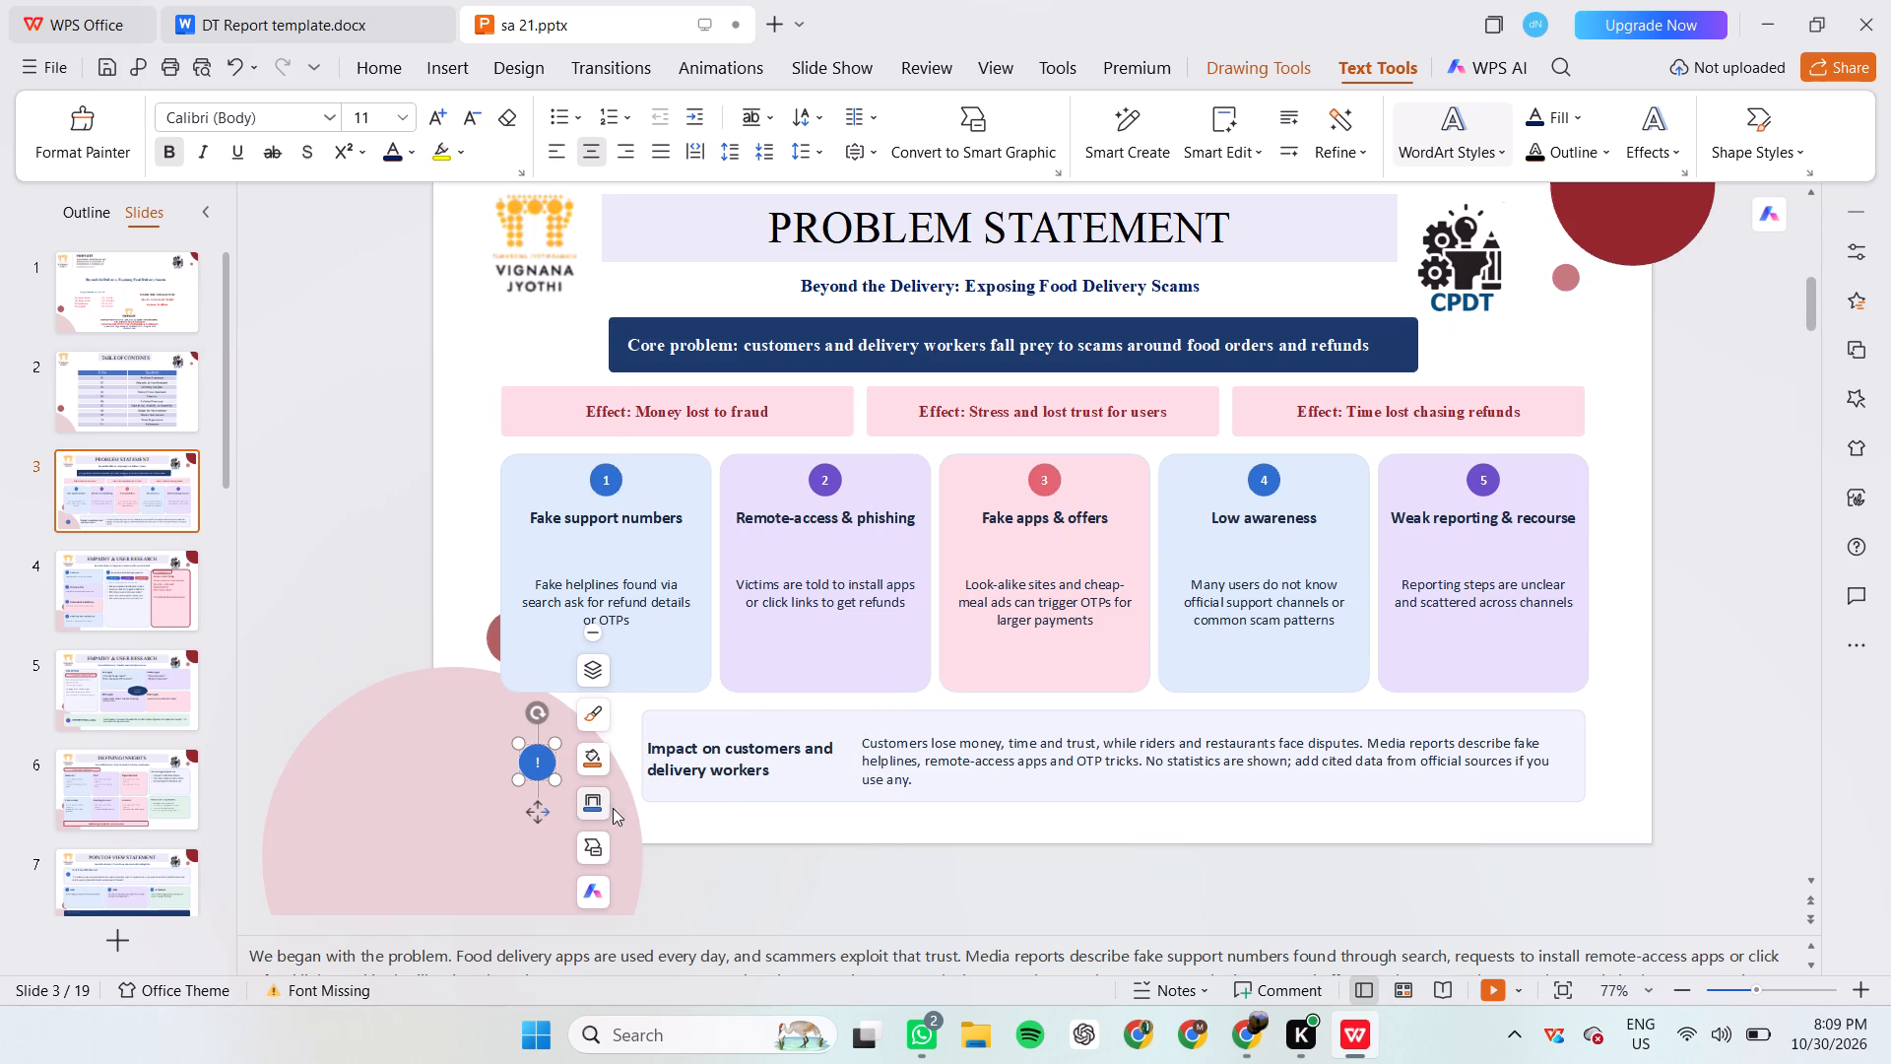
{"action": "key", "text": "Delete"}
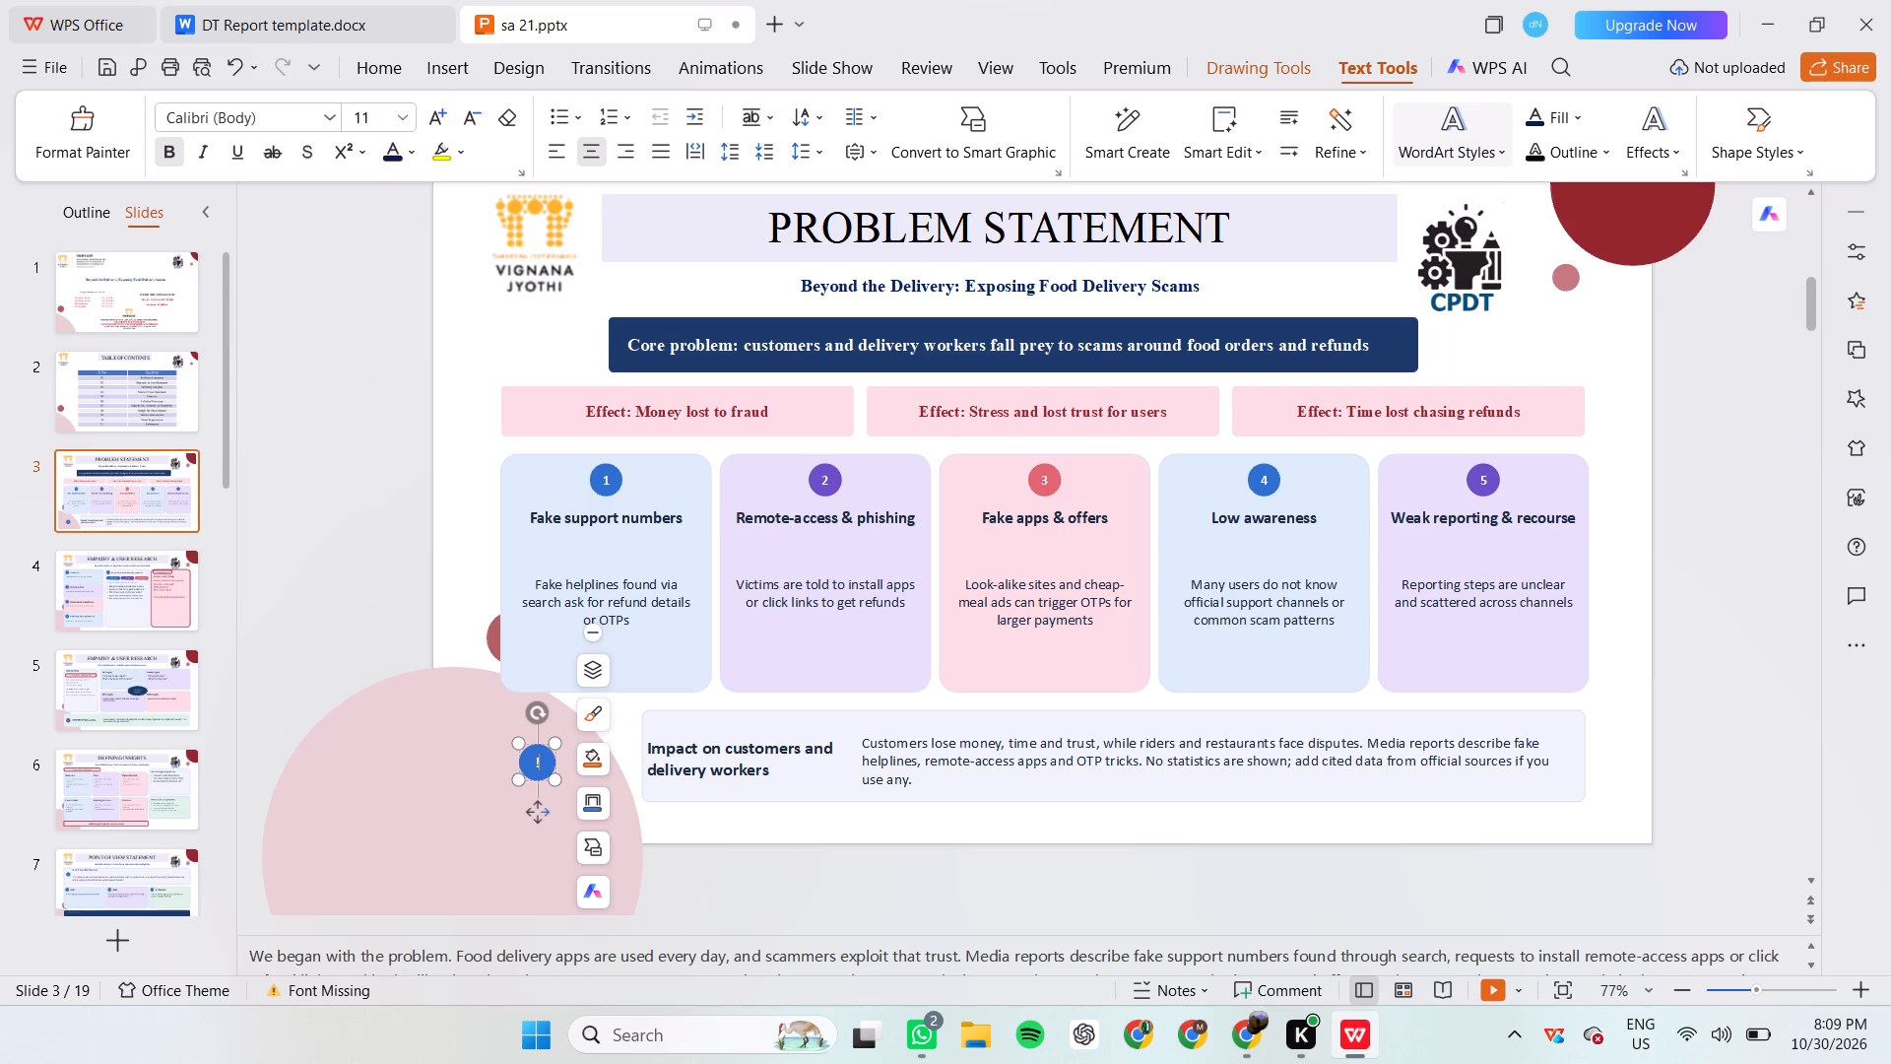
{"action": "left_click", "coordinate": [545, 769]}
{"action": "key", "text": "Delete"}
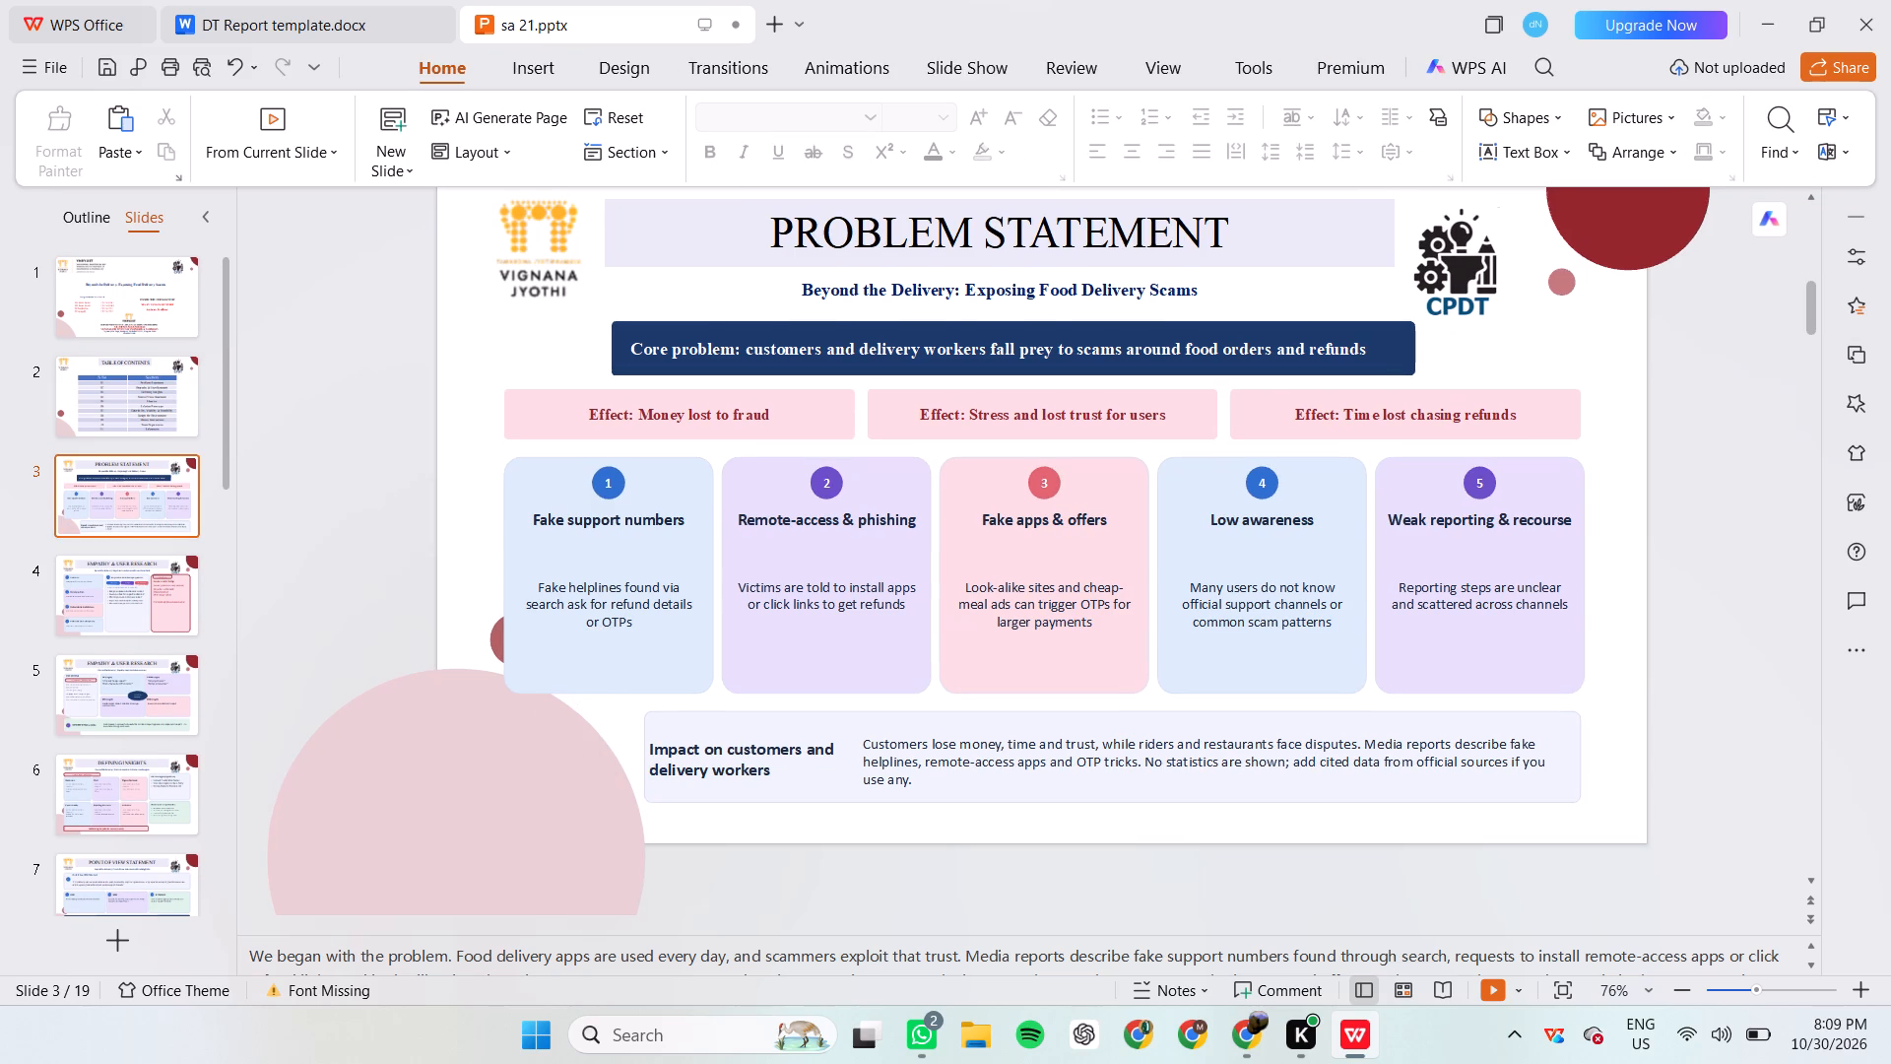
Delete the small dark red circle partly hidden behind the "Fake support numbers" card.
{"action": "left_click", "coordinate": [499, 652]}
{"action": "left_click", "coordinate": [492, 647]}
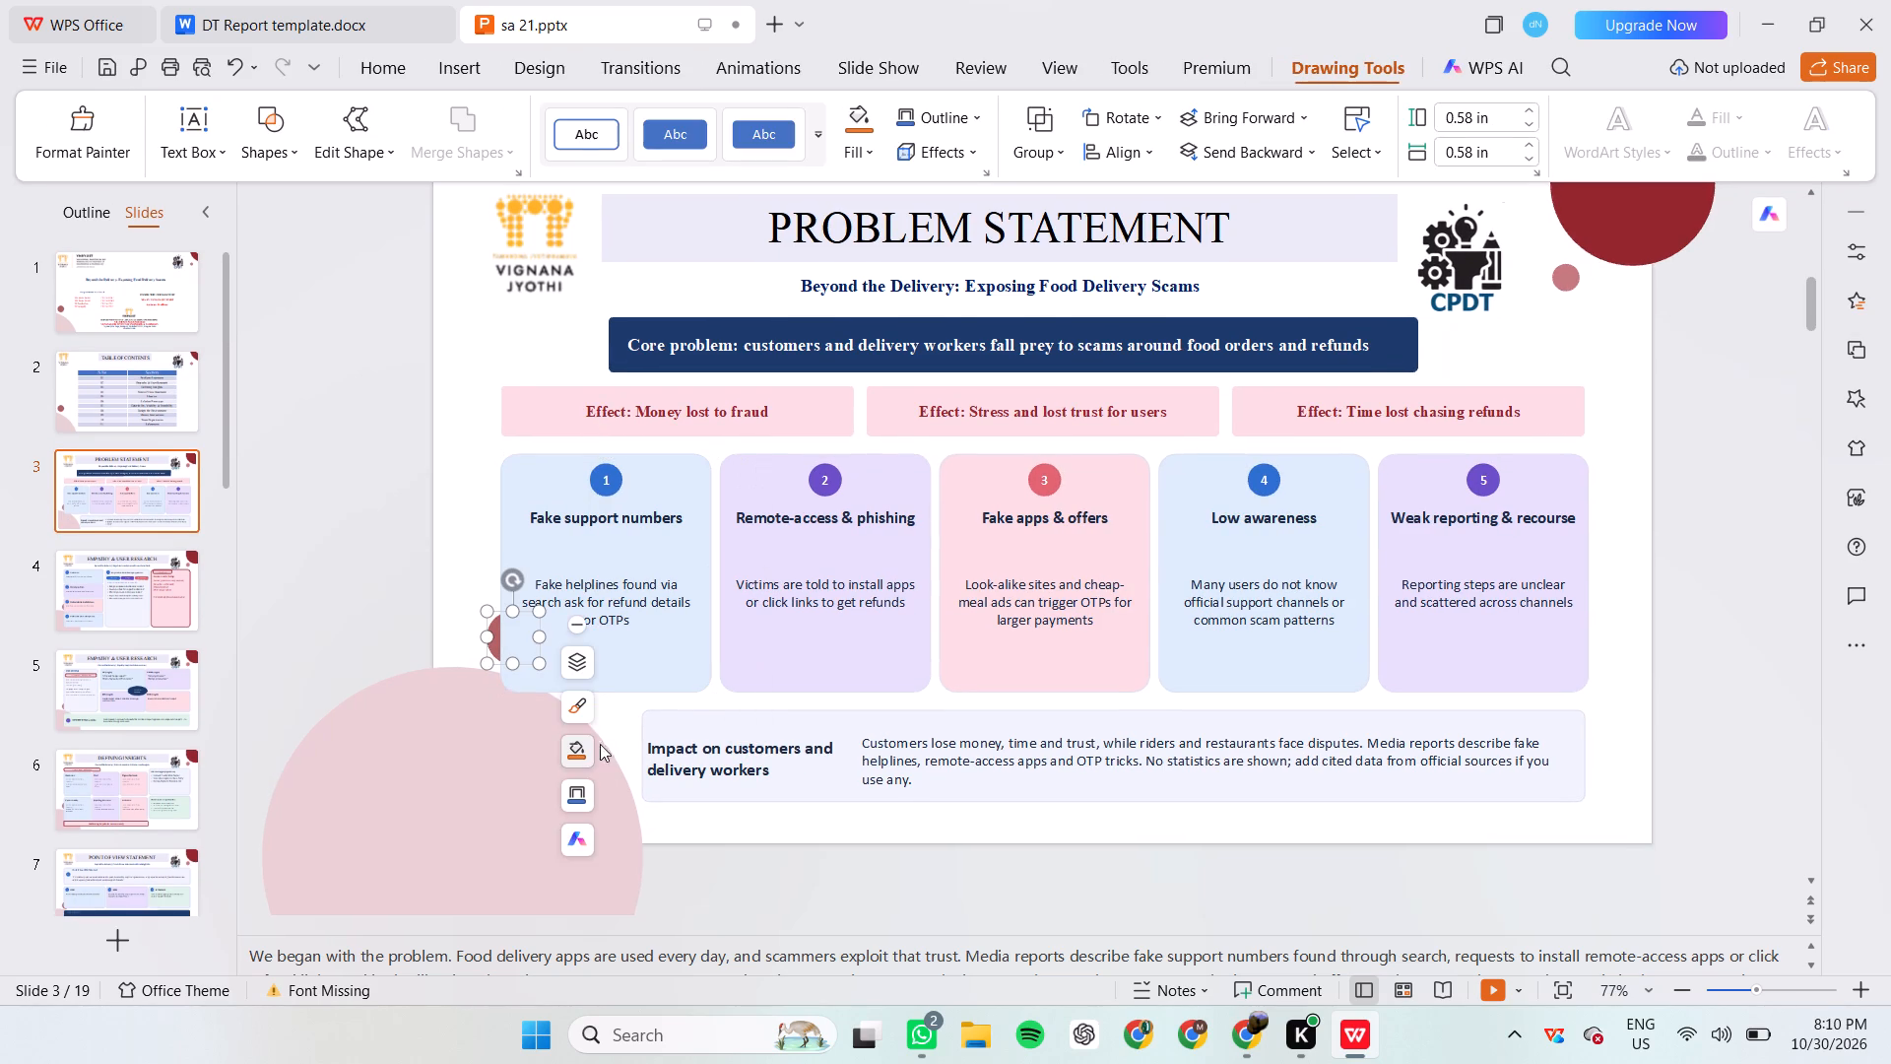
{"action": "key", "text": "Delete"}
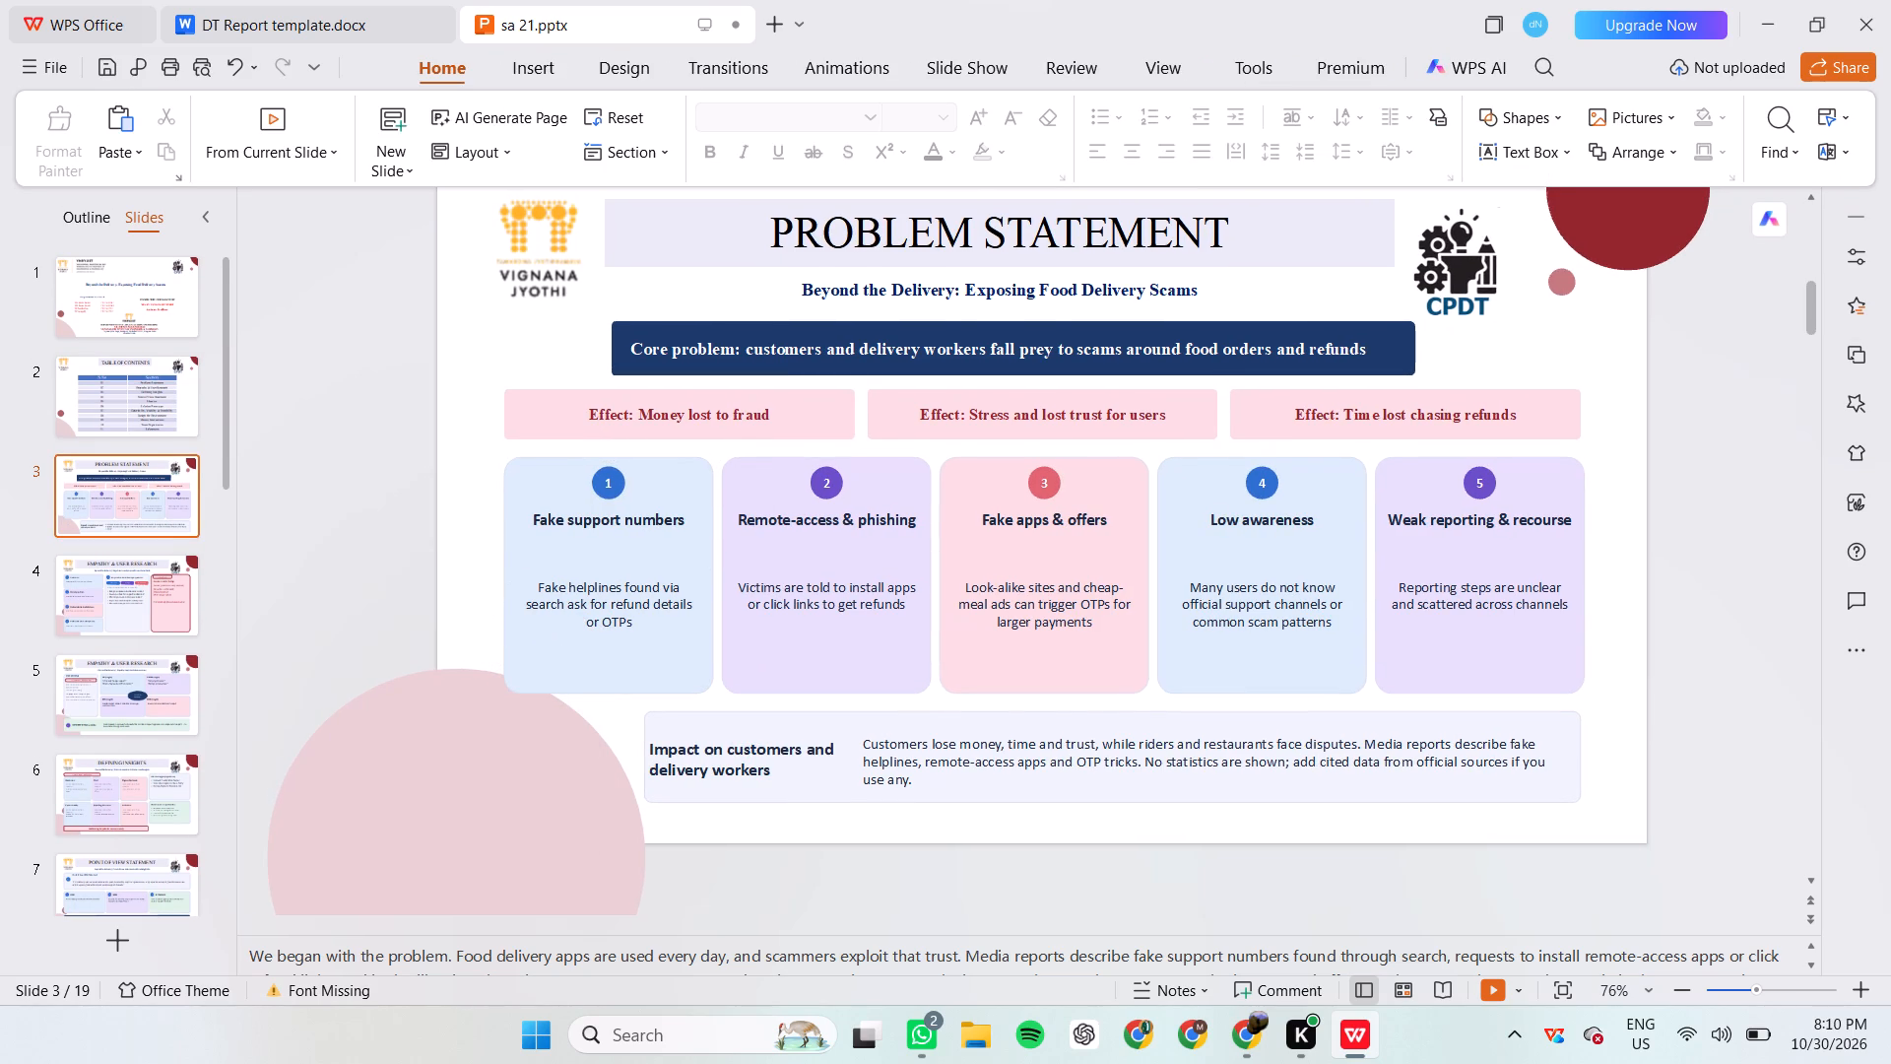
{"action": "left_click", "coordinate": [1709, 569]}
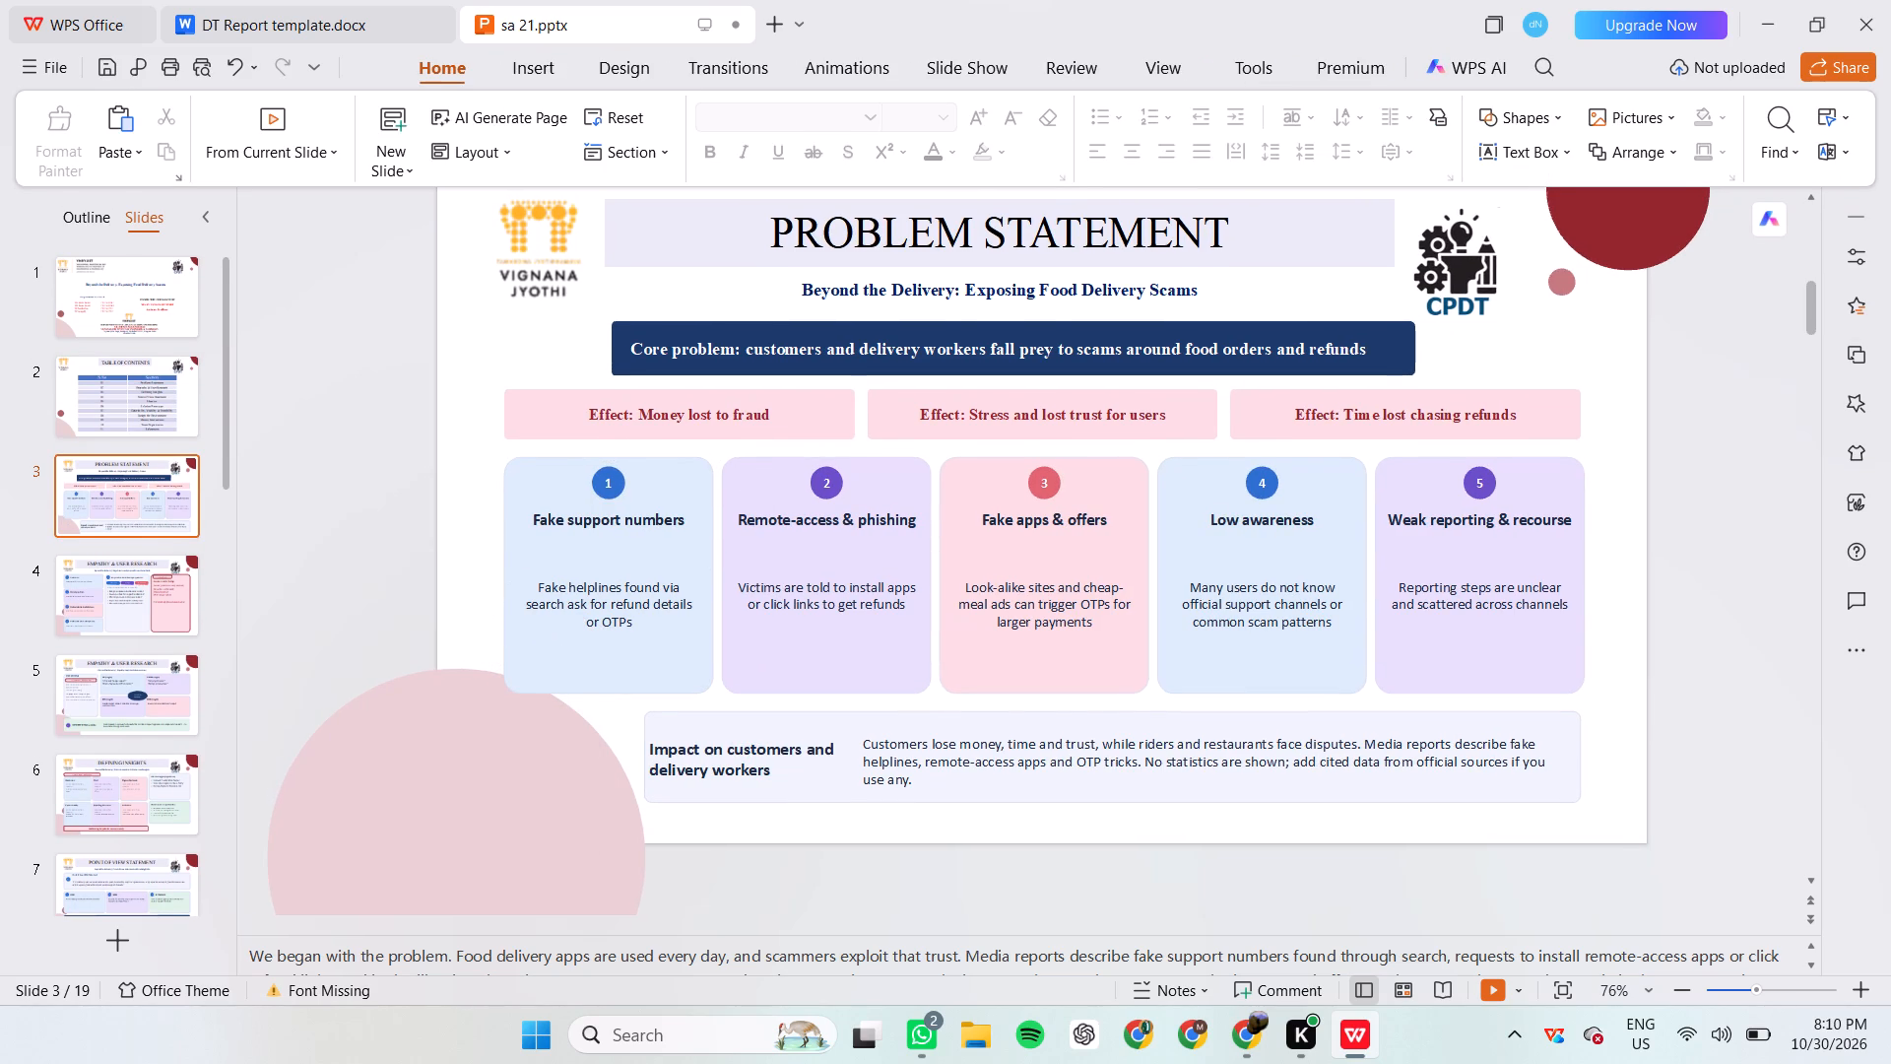
Shift the "Impact on customers and delivery workers" text box slightly inward from its background box's left edge.
{"action": "left_click", "coordinate": [707, 756]}
{"action": "left_click_drag", "start_coordinate": [768, 786], "coordinate": [785, 786]}
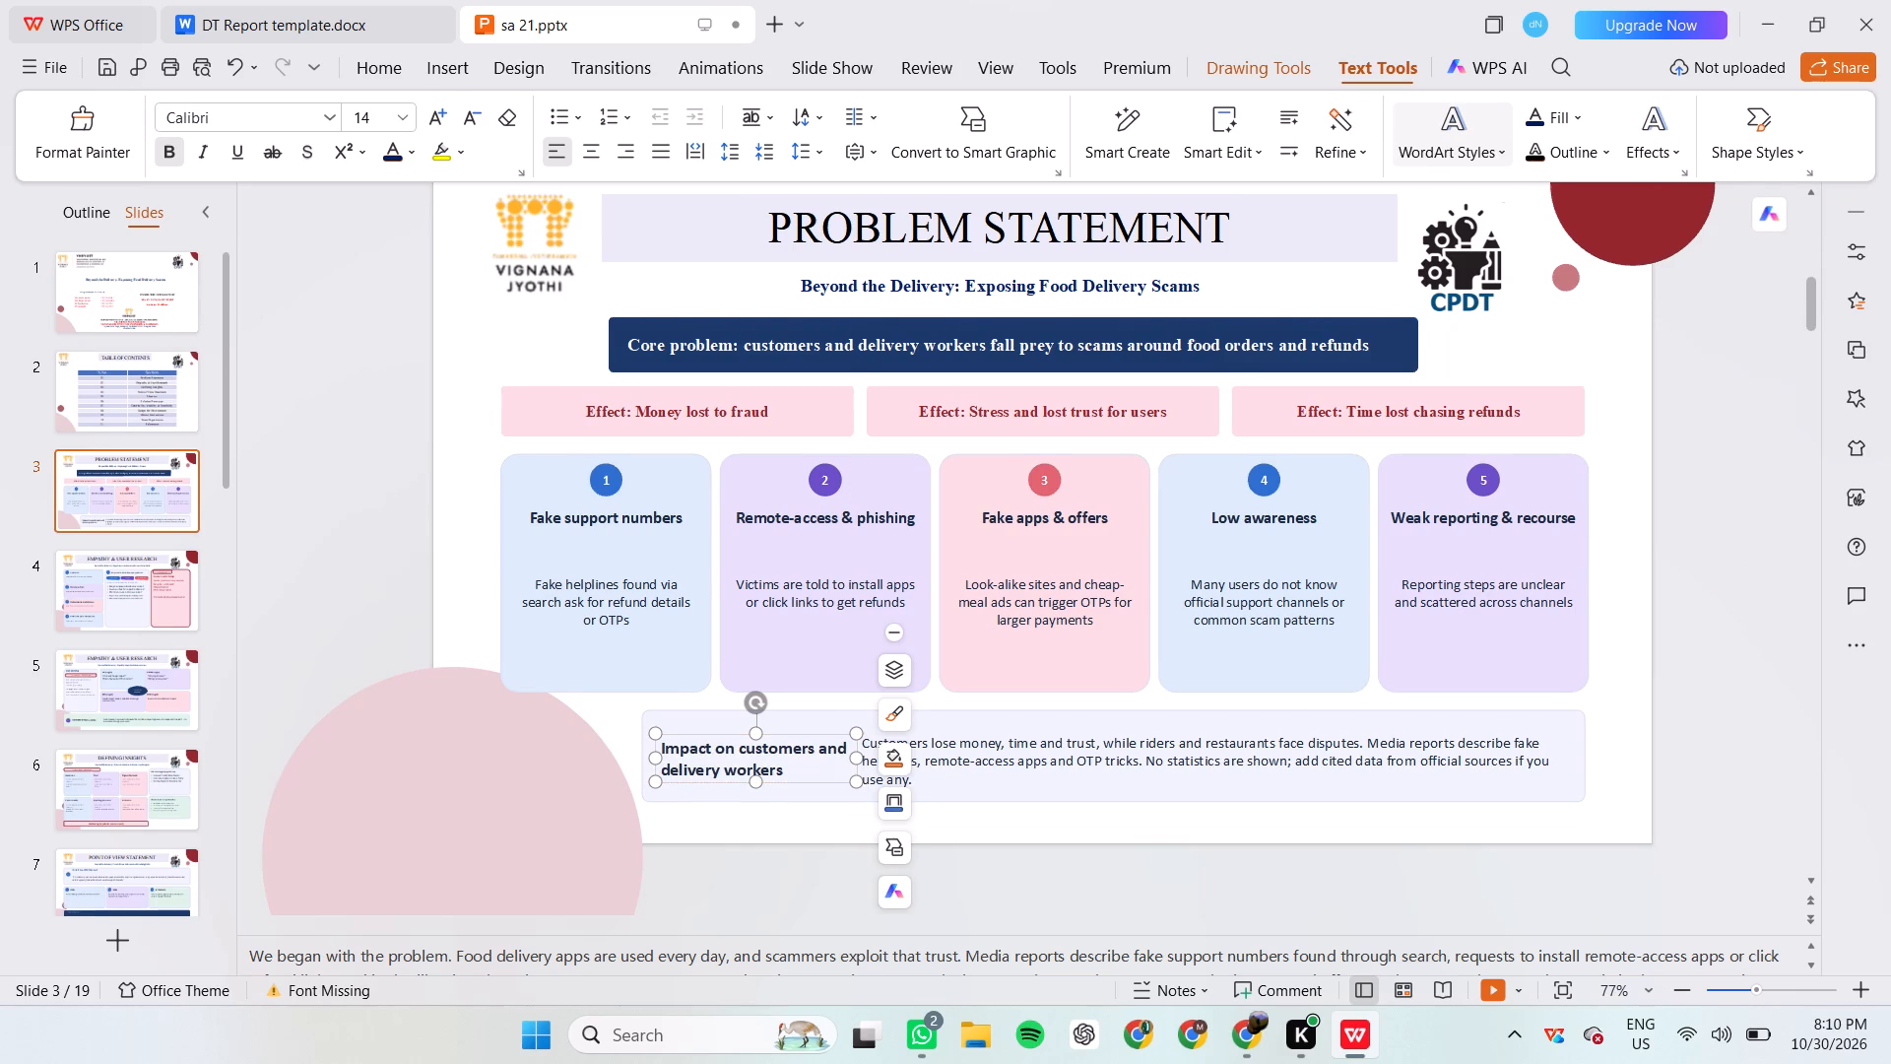
{"action": "left_click", "coordinate": [1754, 604]}
Change the impact description paragraph starting "Customers lose money, time and trust" on slide 3 to Times New Roman.
{"action": "scroll", "coordinate": [1703, 638], "scroll_direction": "up", "scroll_amount": 9}
{"action": "scroll", "coordinate": [1701, 637], "scroll_direction": "down", "scroll_amount": 1}
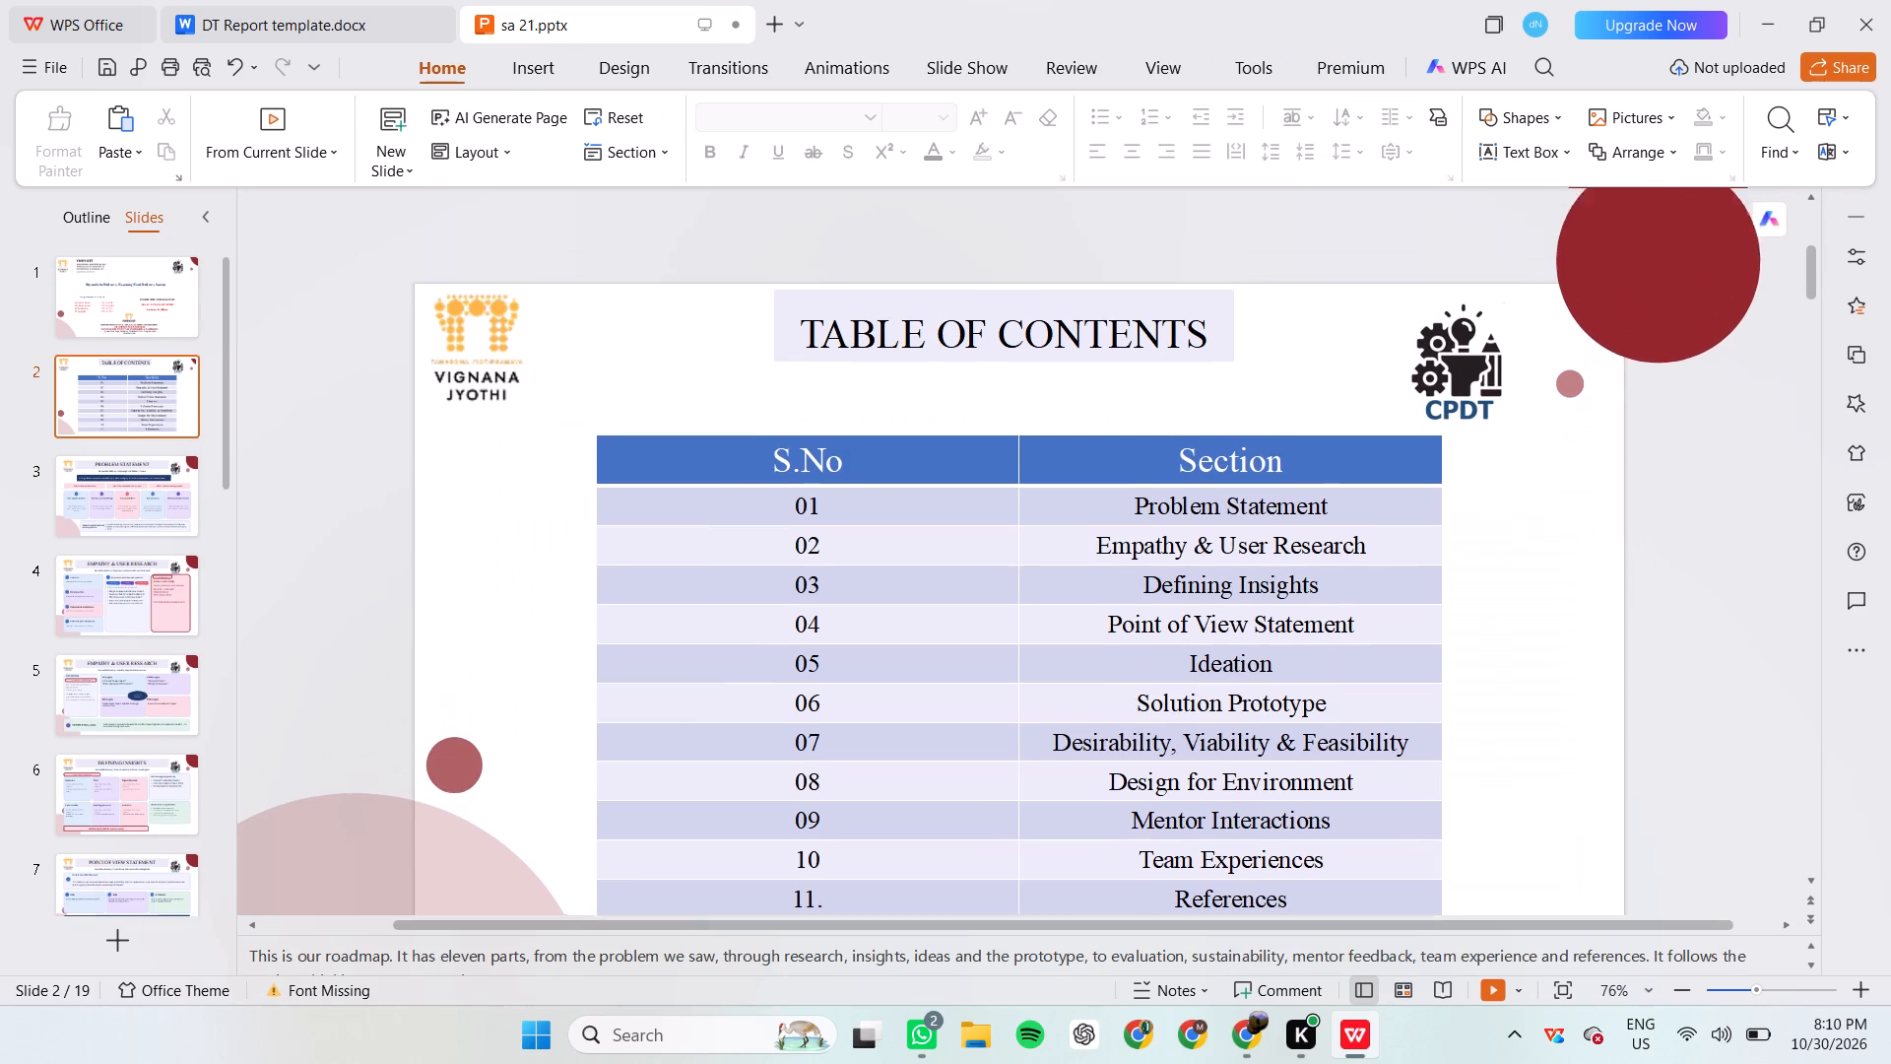
{"action": "scroll", "coordinate": [1701, 637], "scroll_direction": "down", "scroll_amount": 2}
{"action": "left_click", "coordinate": [83, 478]}
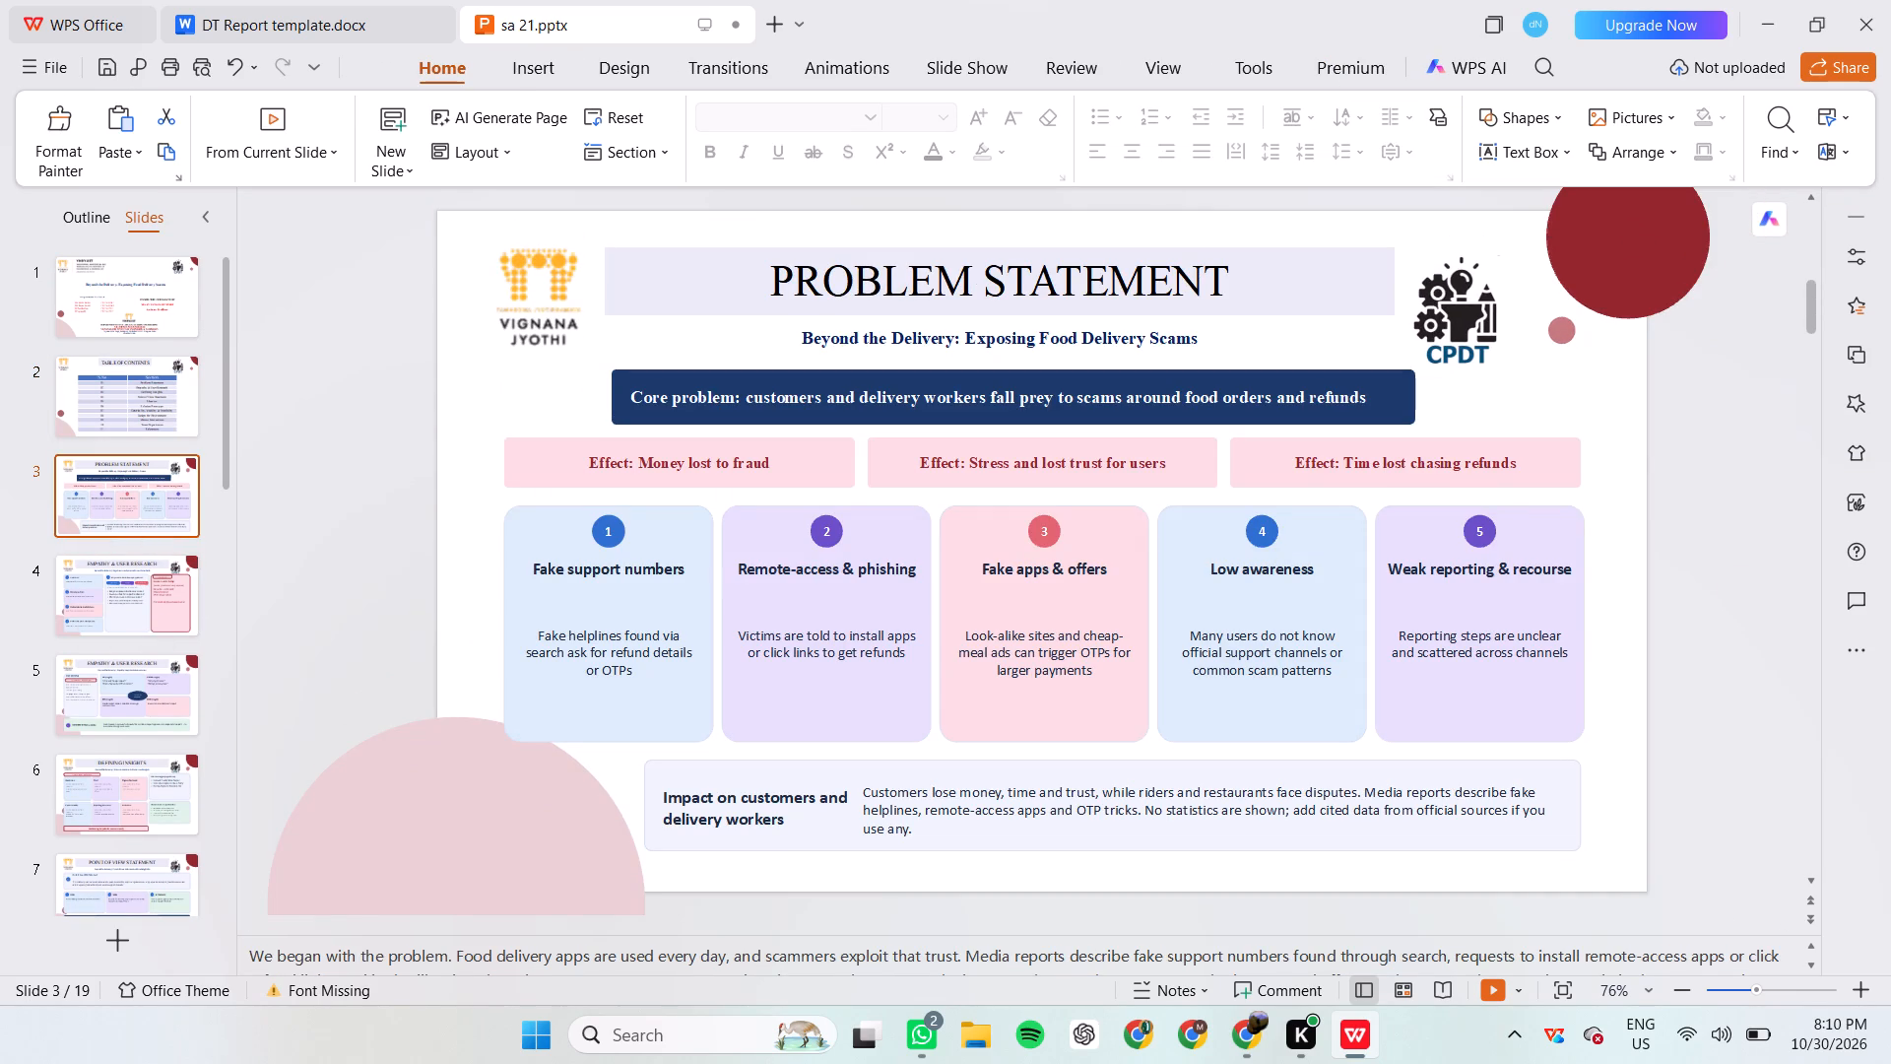
{"action": "left_click", "coordinate": [918, 831]}
{"action": "key", "text": "ctrl+a"}
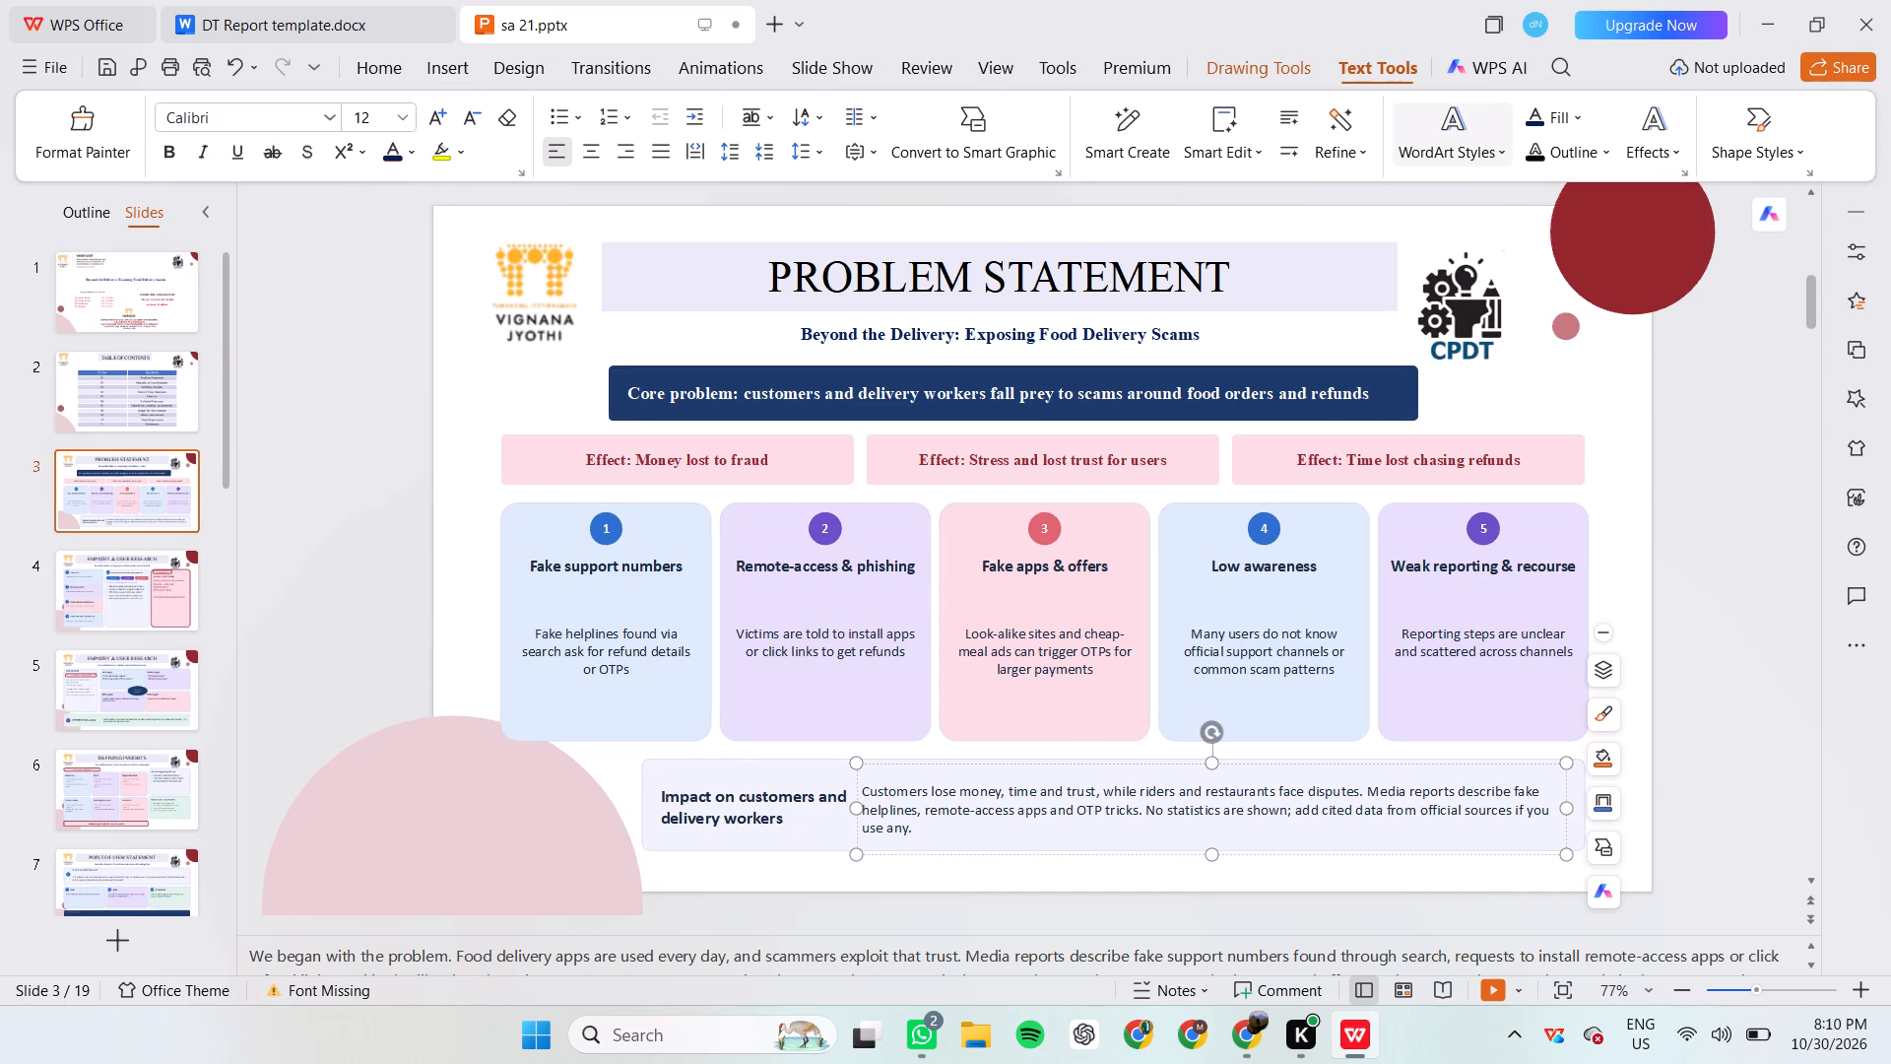
{"action": "left_click", "coordinate": [337, 118]}
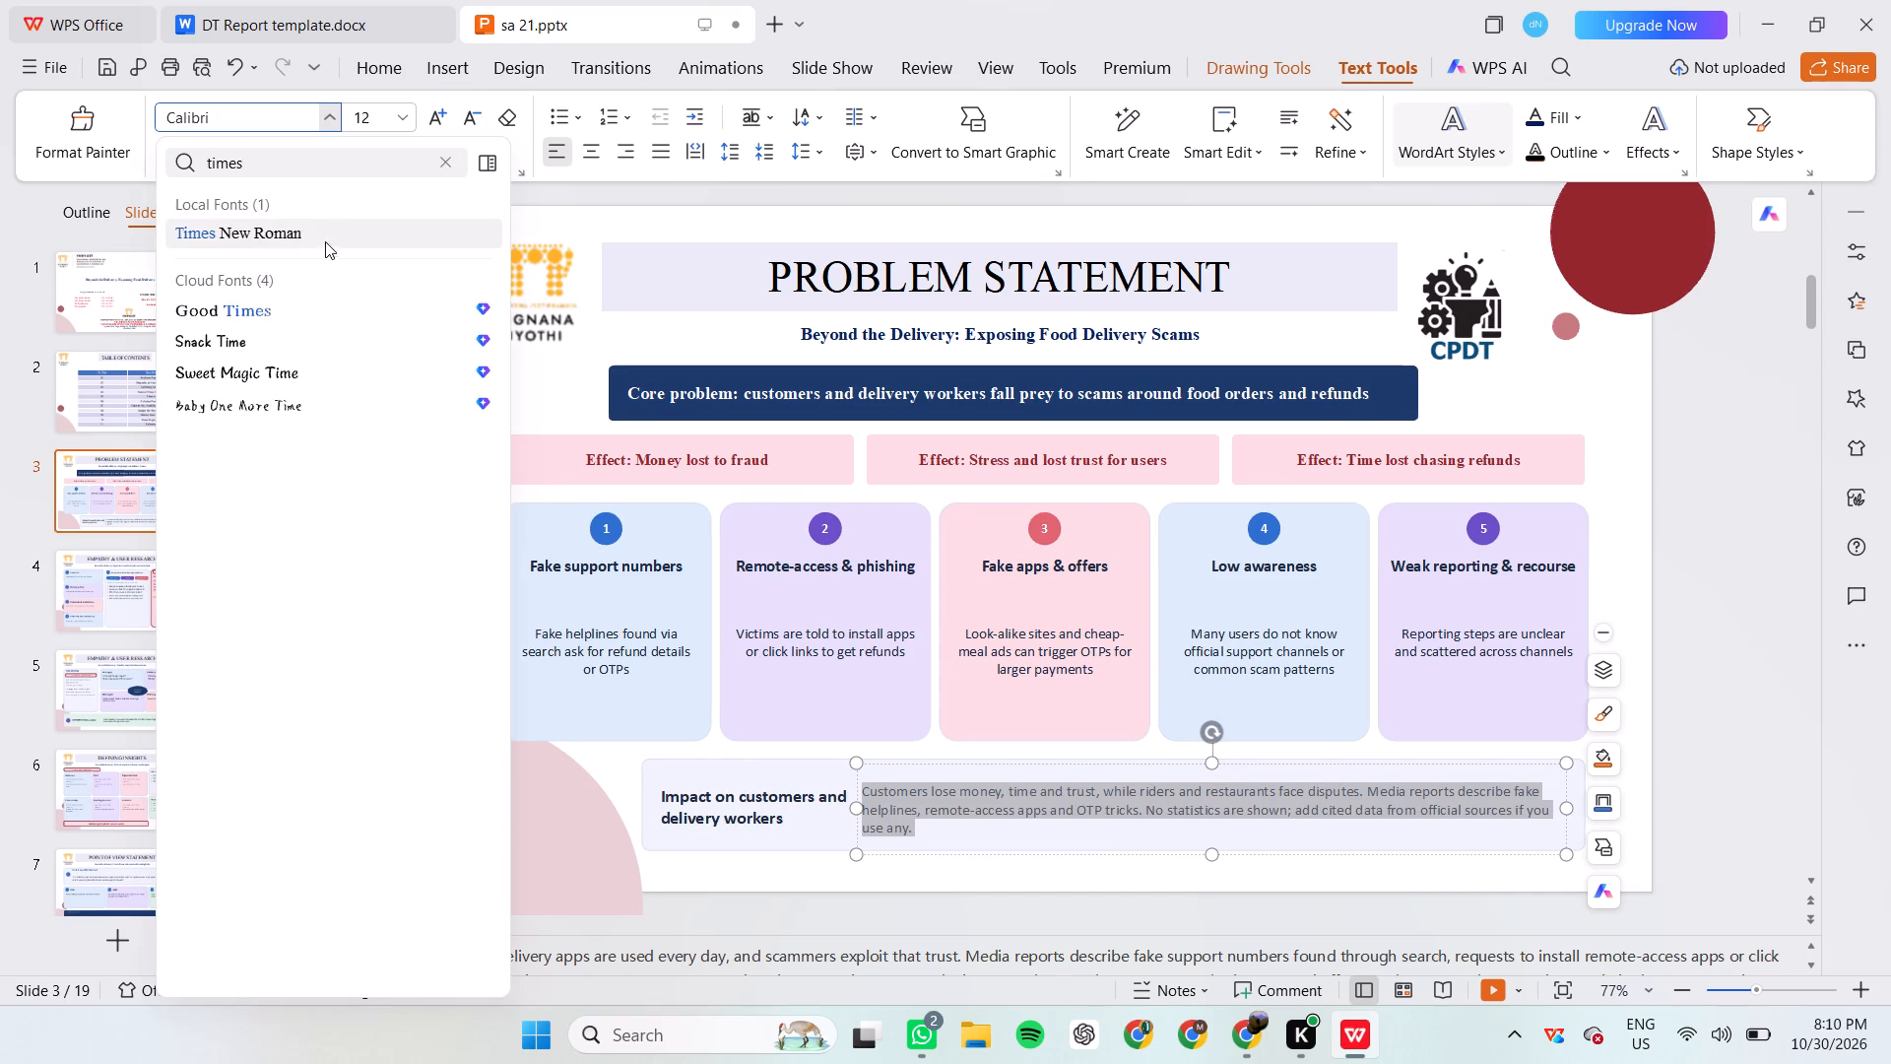
{"action": "left_click", "coordinate": [328, 231]}
Change the "Impact on customers and delivery workers" heading to Times New Roman.
{"action": "left_click", "coordinate": [784, 818]}
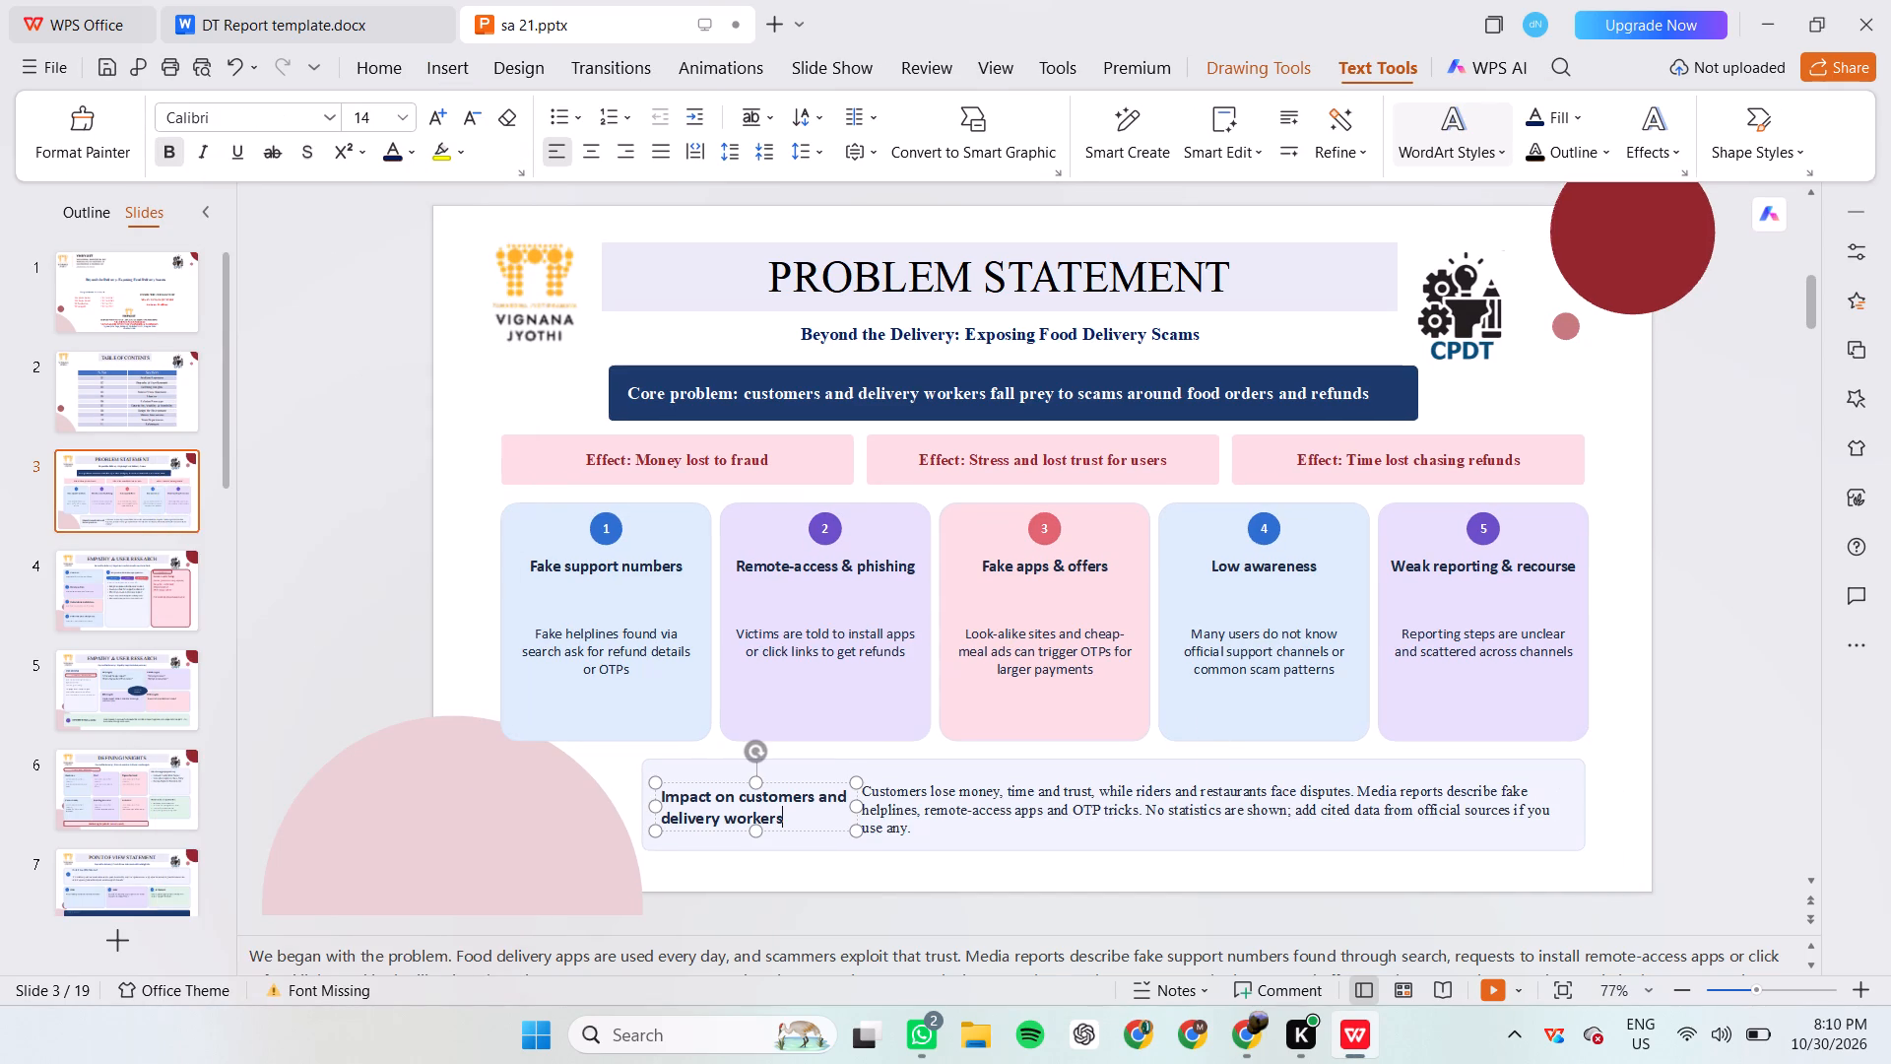
{"action": "left_click", "coordinate": [331, 123]}
{"action": "left_click", "coordinate": [323, 229]}
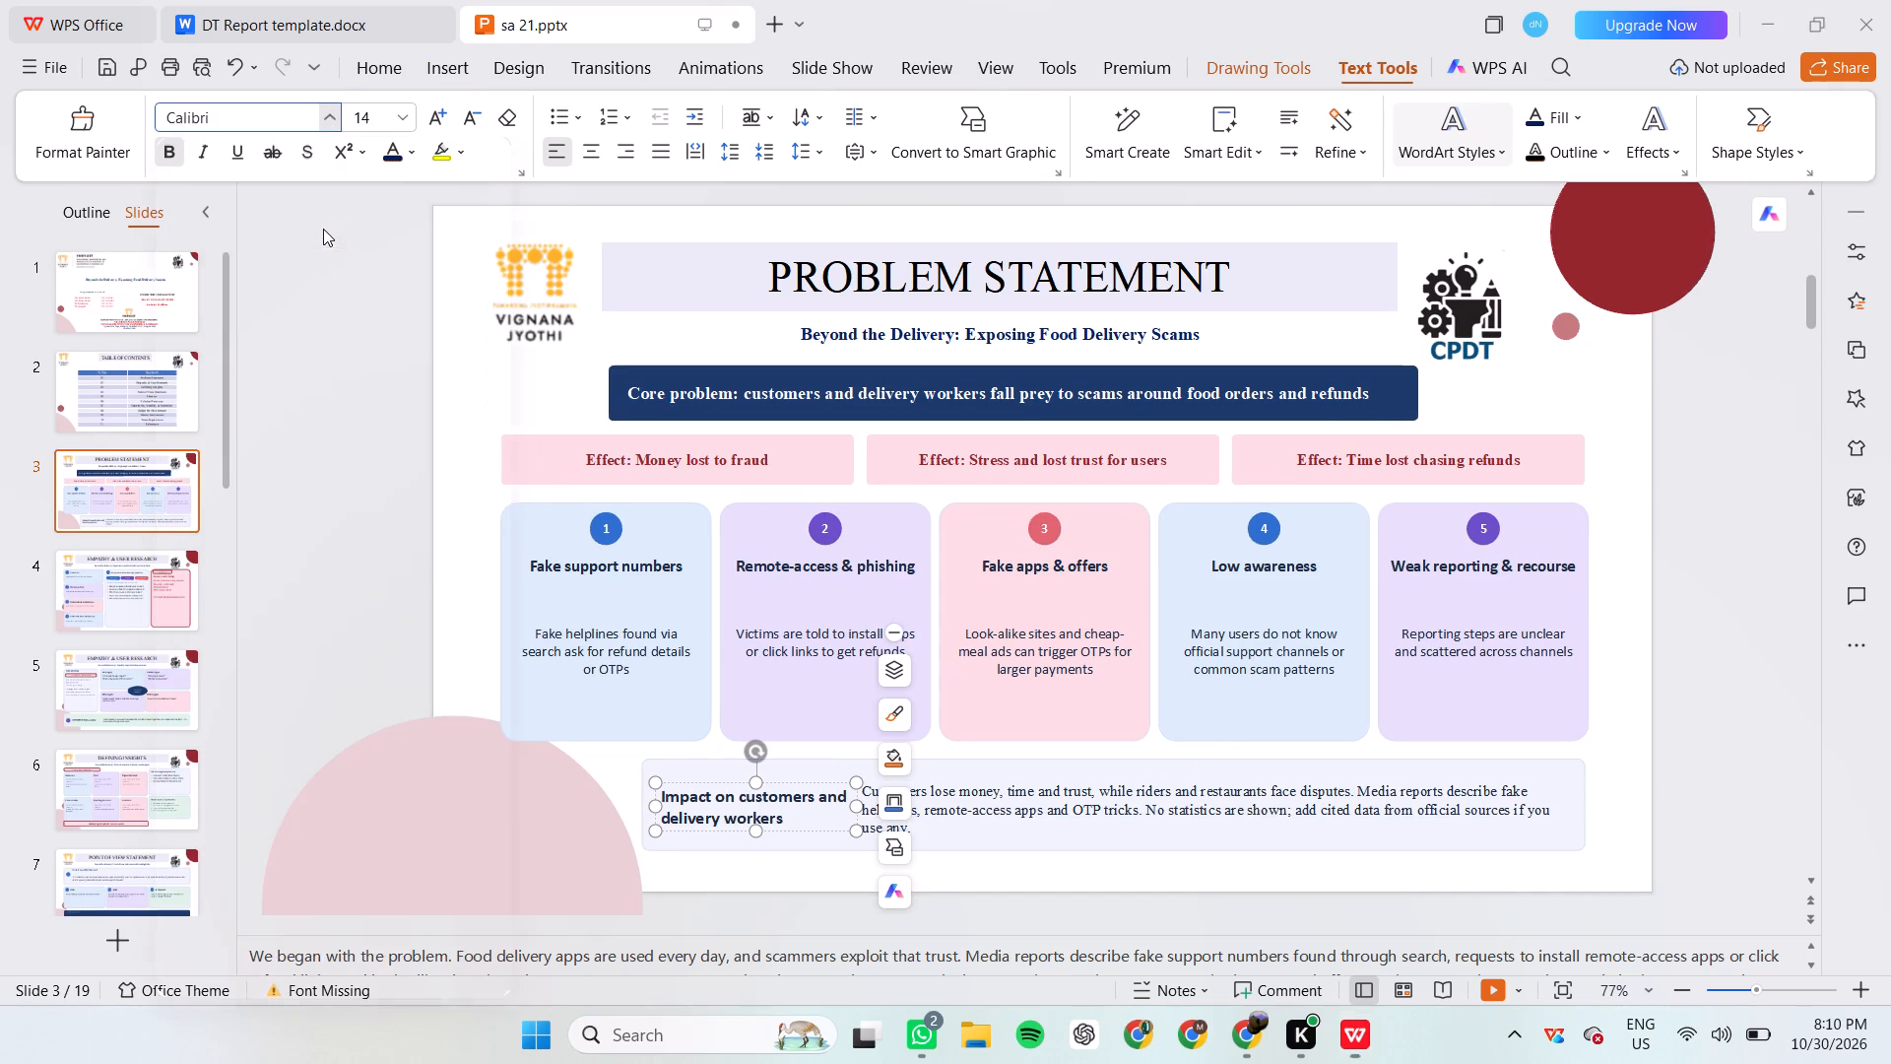
{"action": "key", "text": "ctrl+a"}
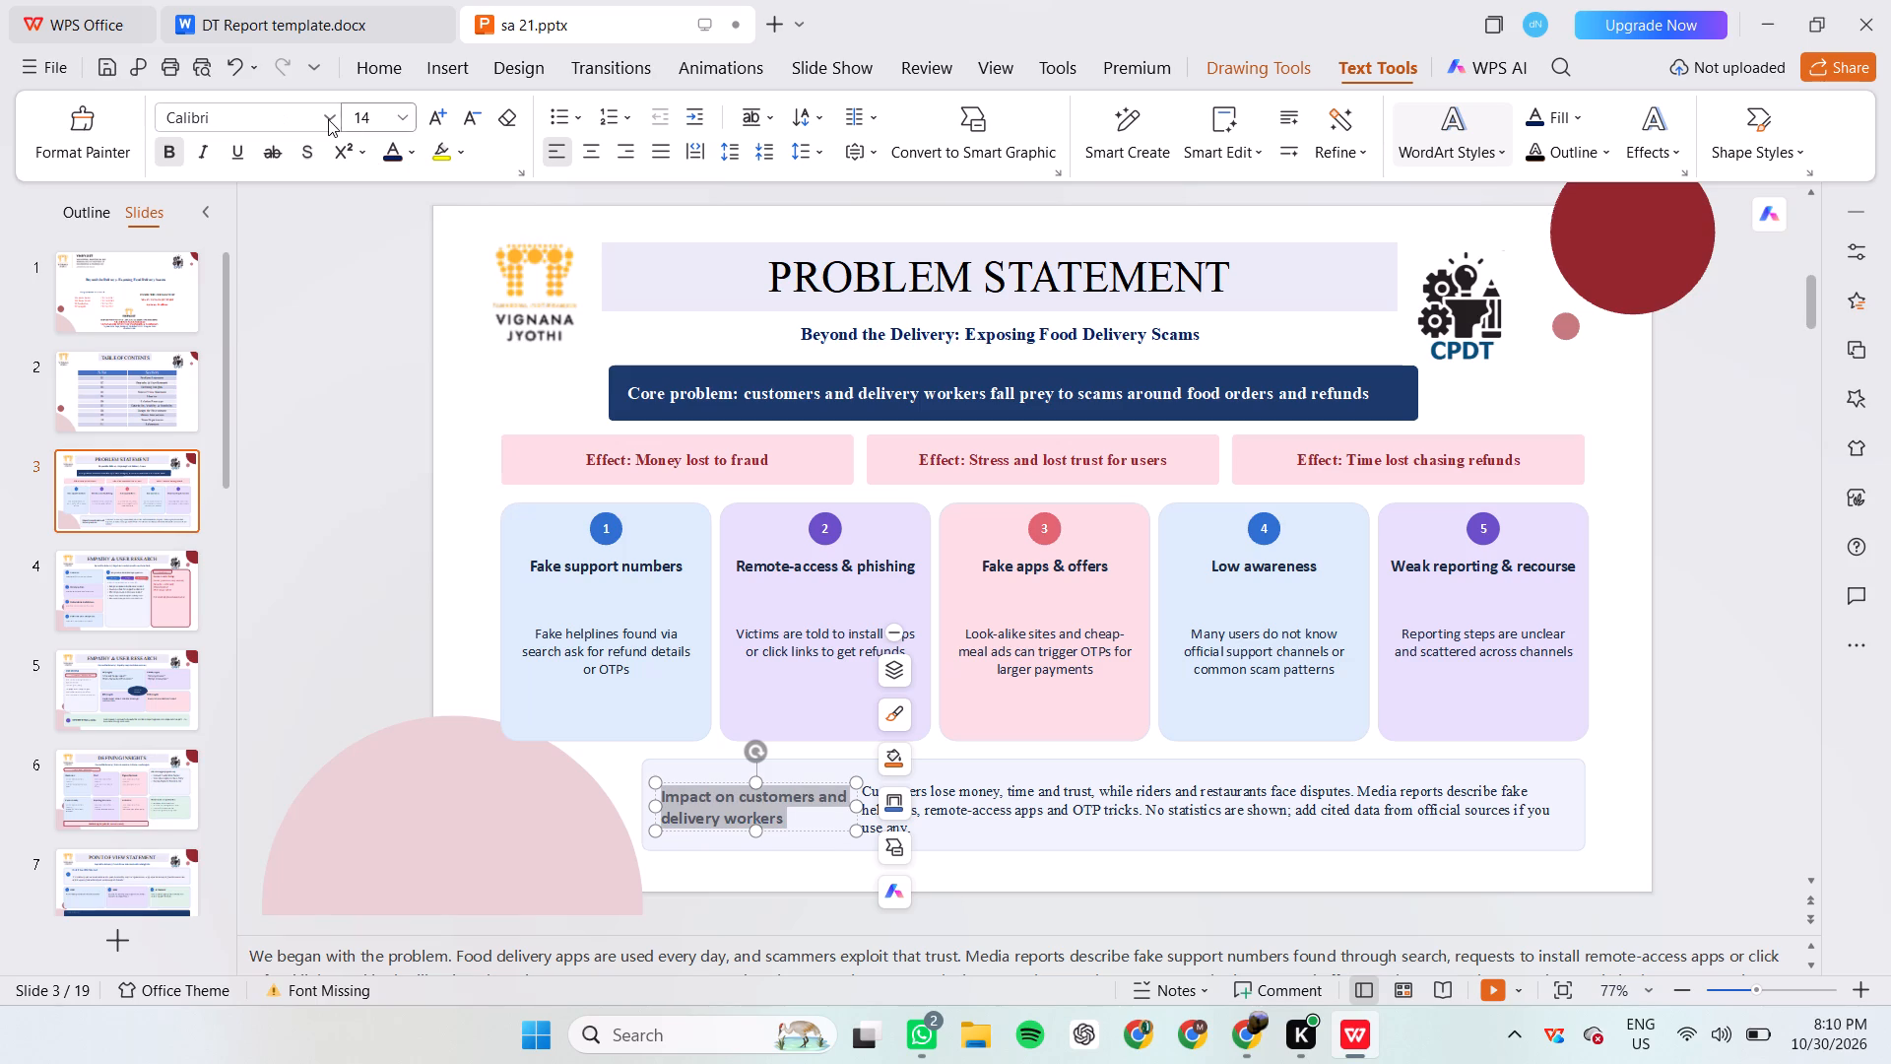
{"action": "left_click", "coordinate": [328, 119]}
{"action": "left_click", "coordinate": [306, 222]}
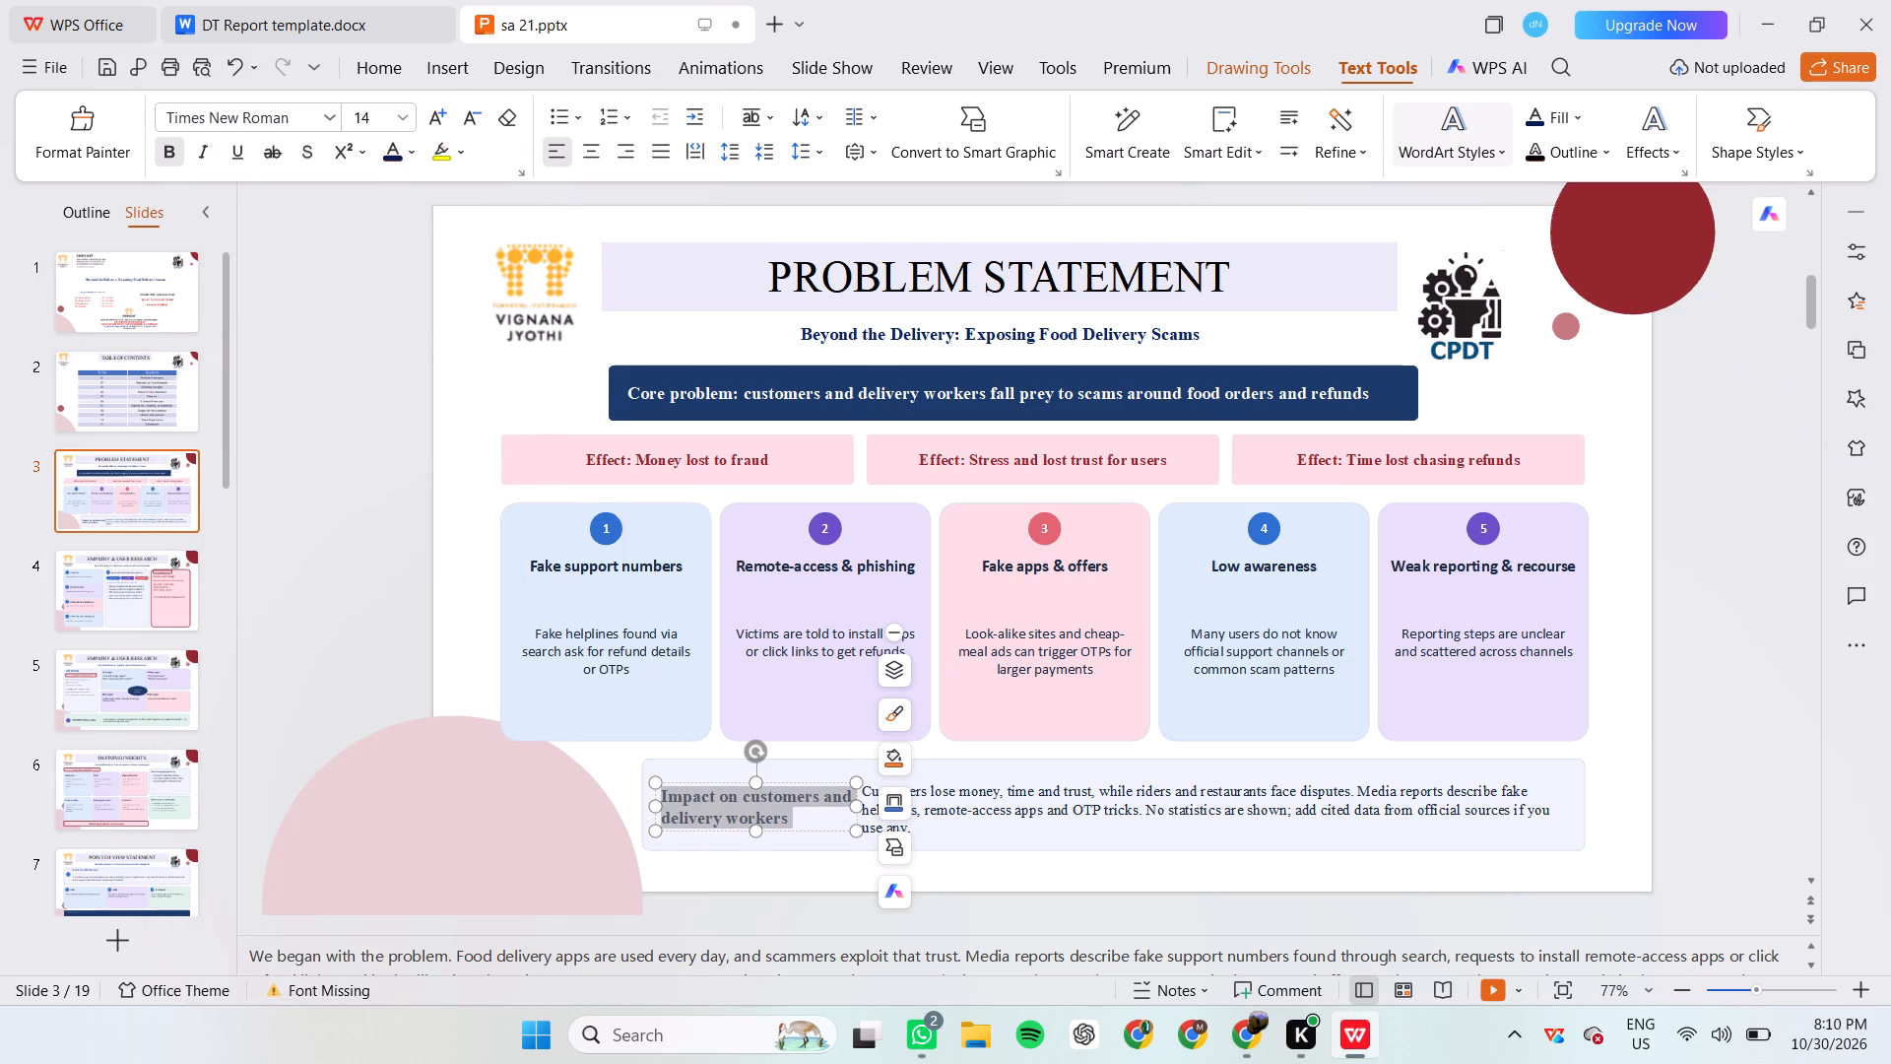
{"action": "left_click", "coordinate": [1712, 591]}
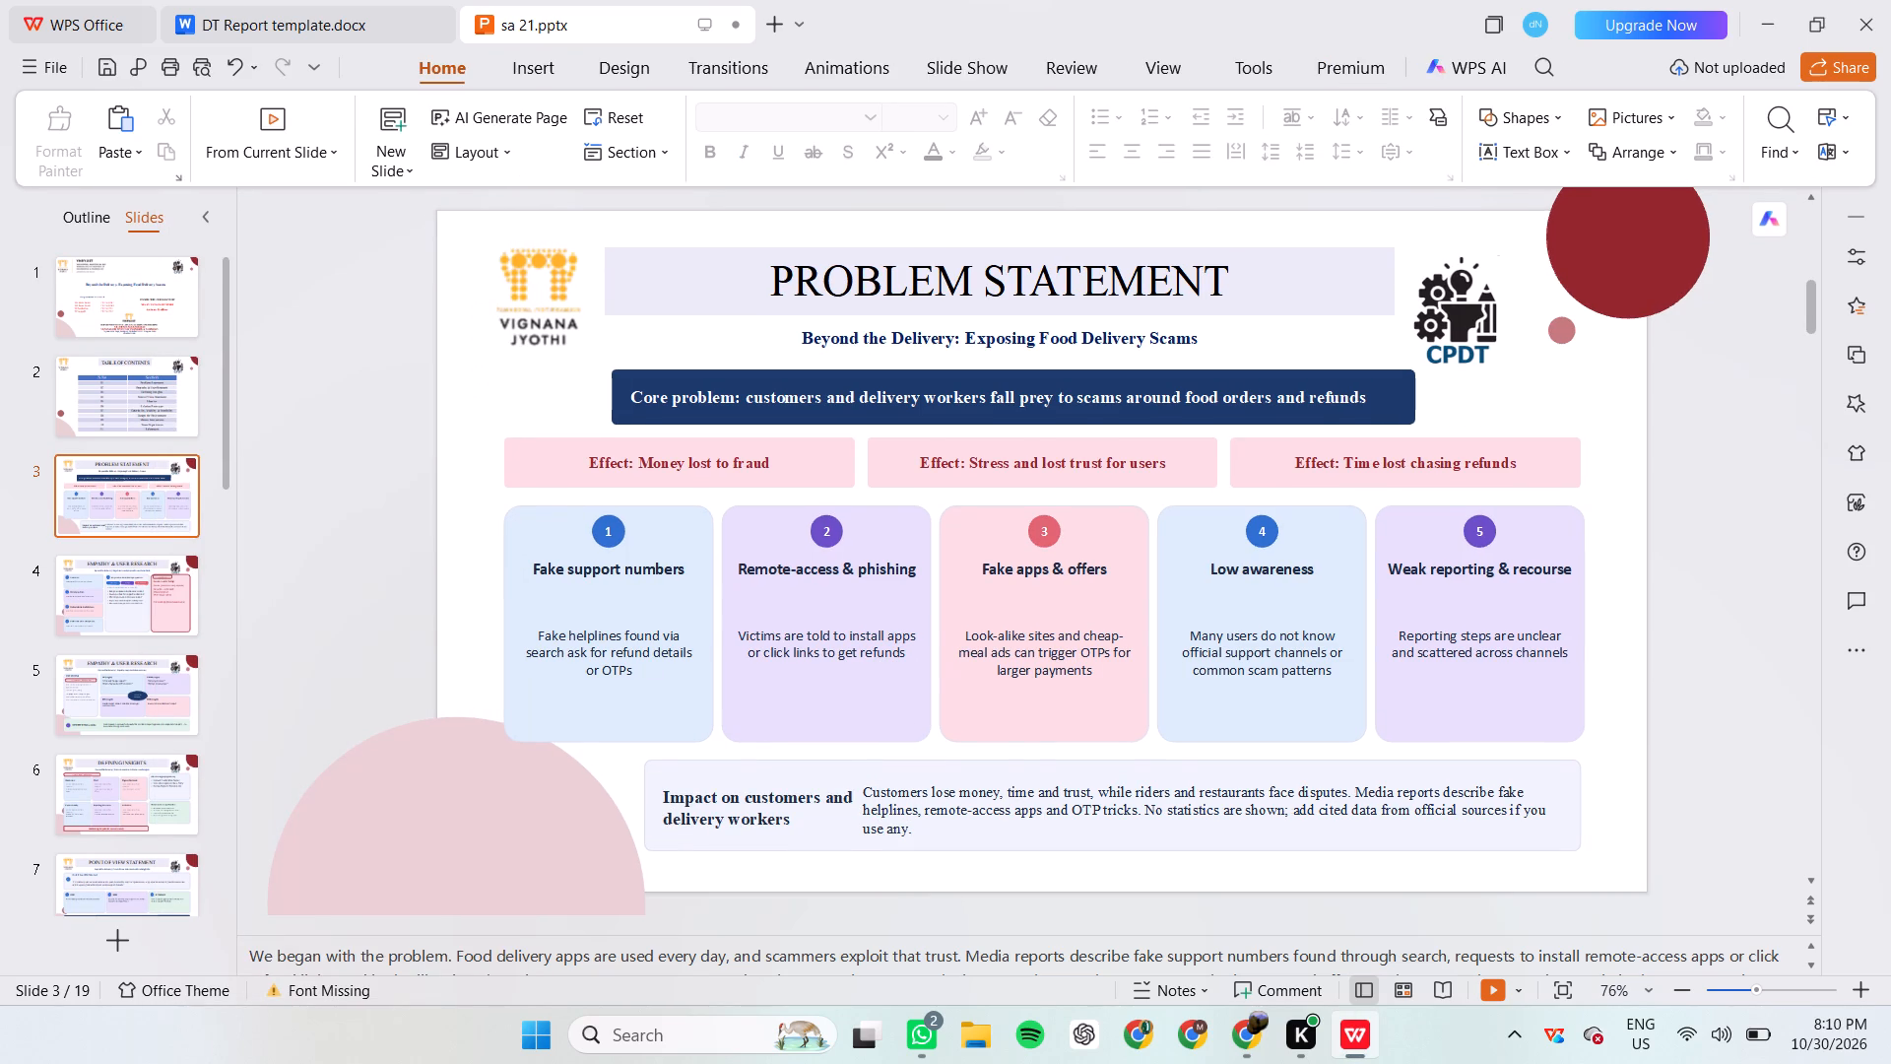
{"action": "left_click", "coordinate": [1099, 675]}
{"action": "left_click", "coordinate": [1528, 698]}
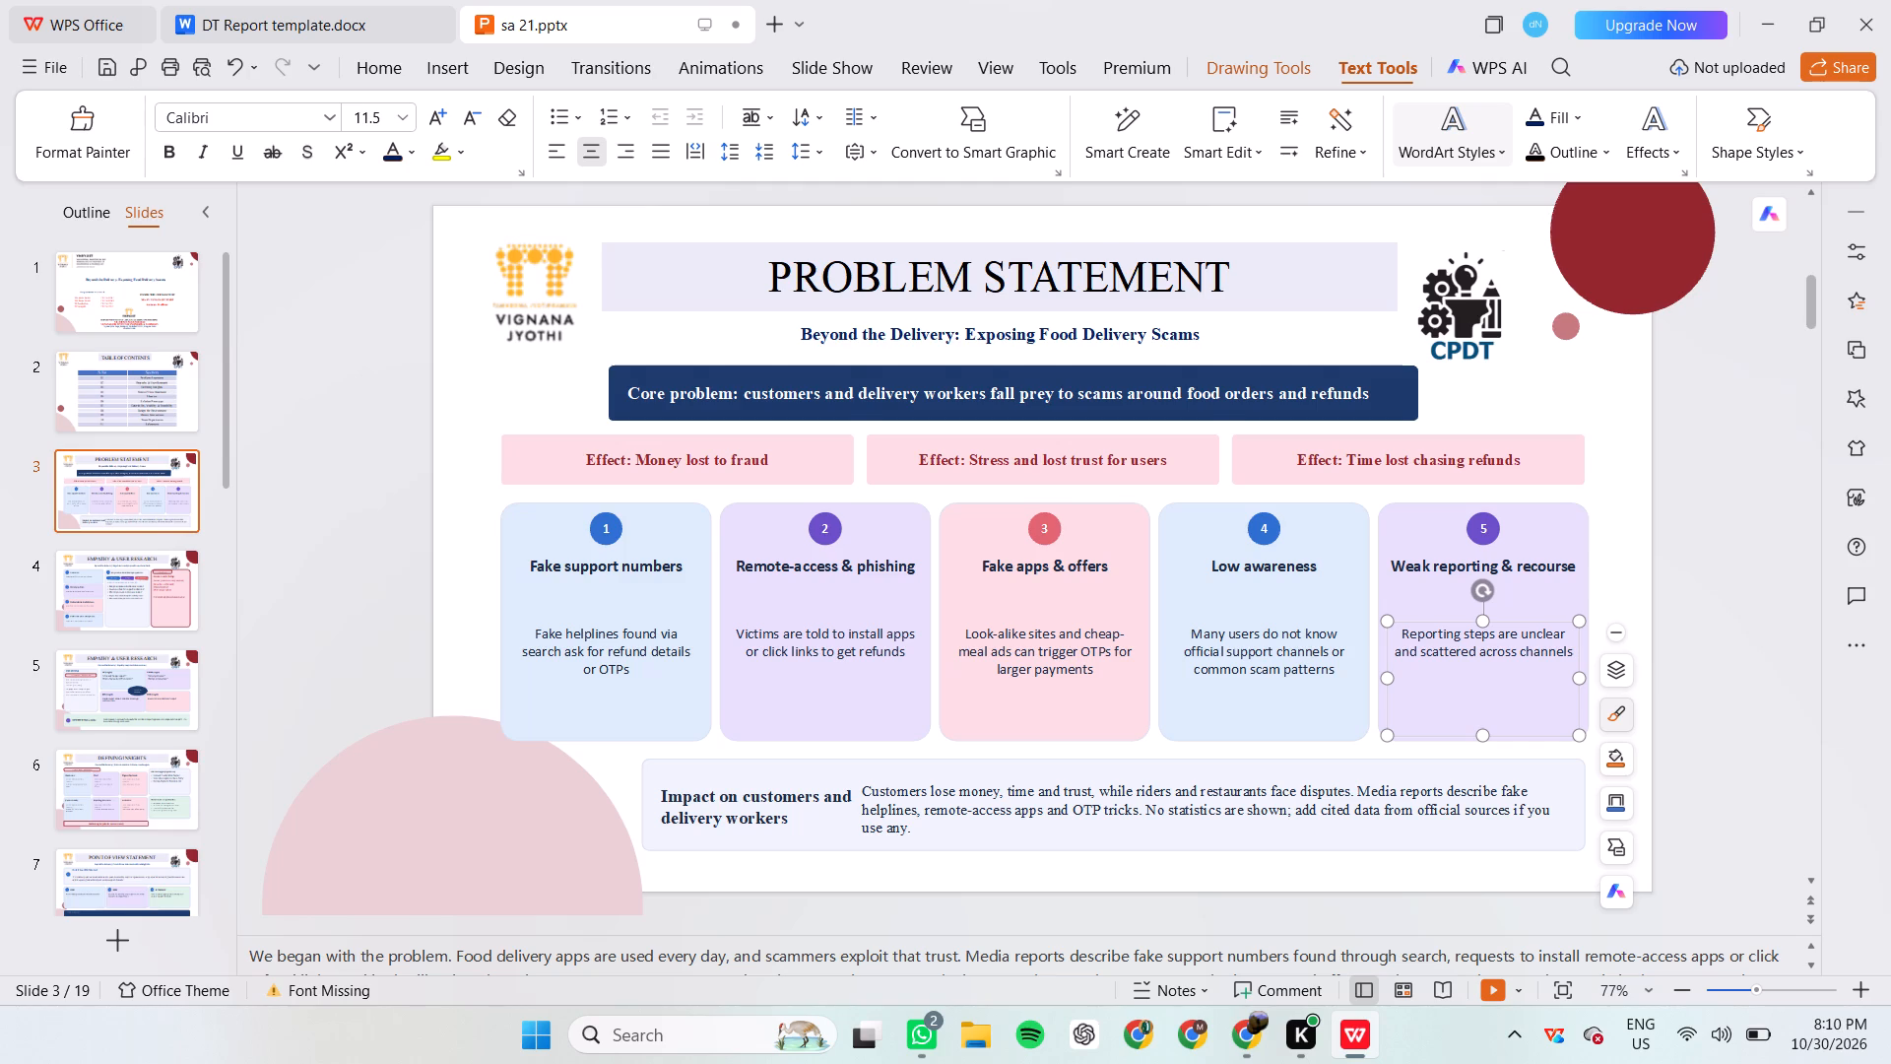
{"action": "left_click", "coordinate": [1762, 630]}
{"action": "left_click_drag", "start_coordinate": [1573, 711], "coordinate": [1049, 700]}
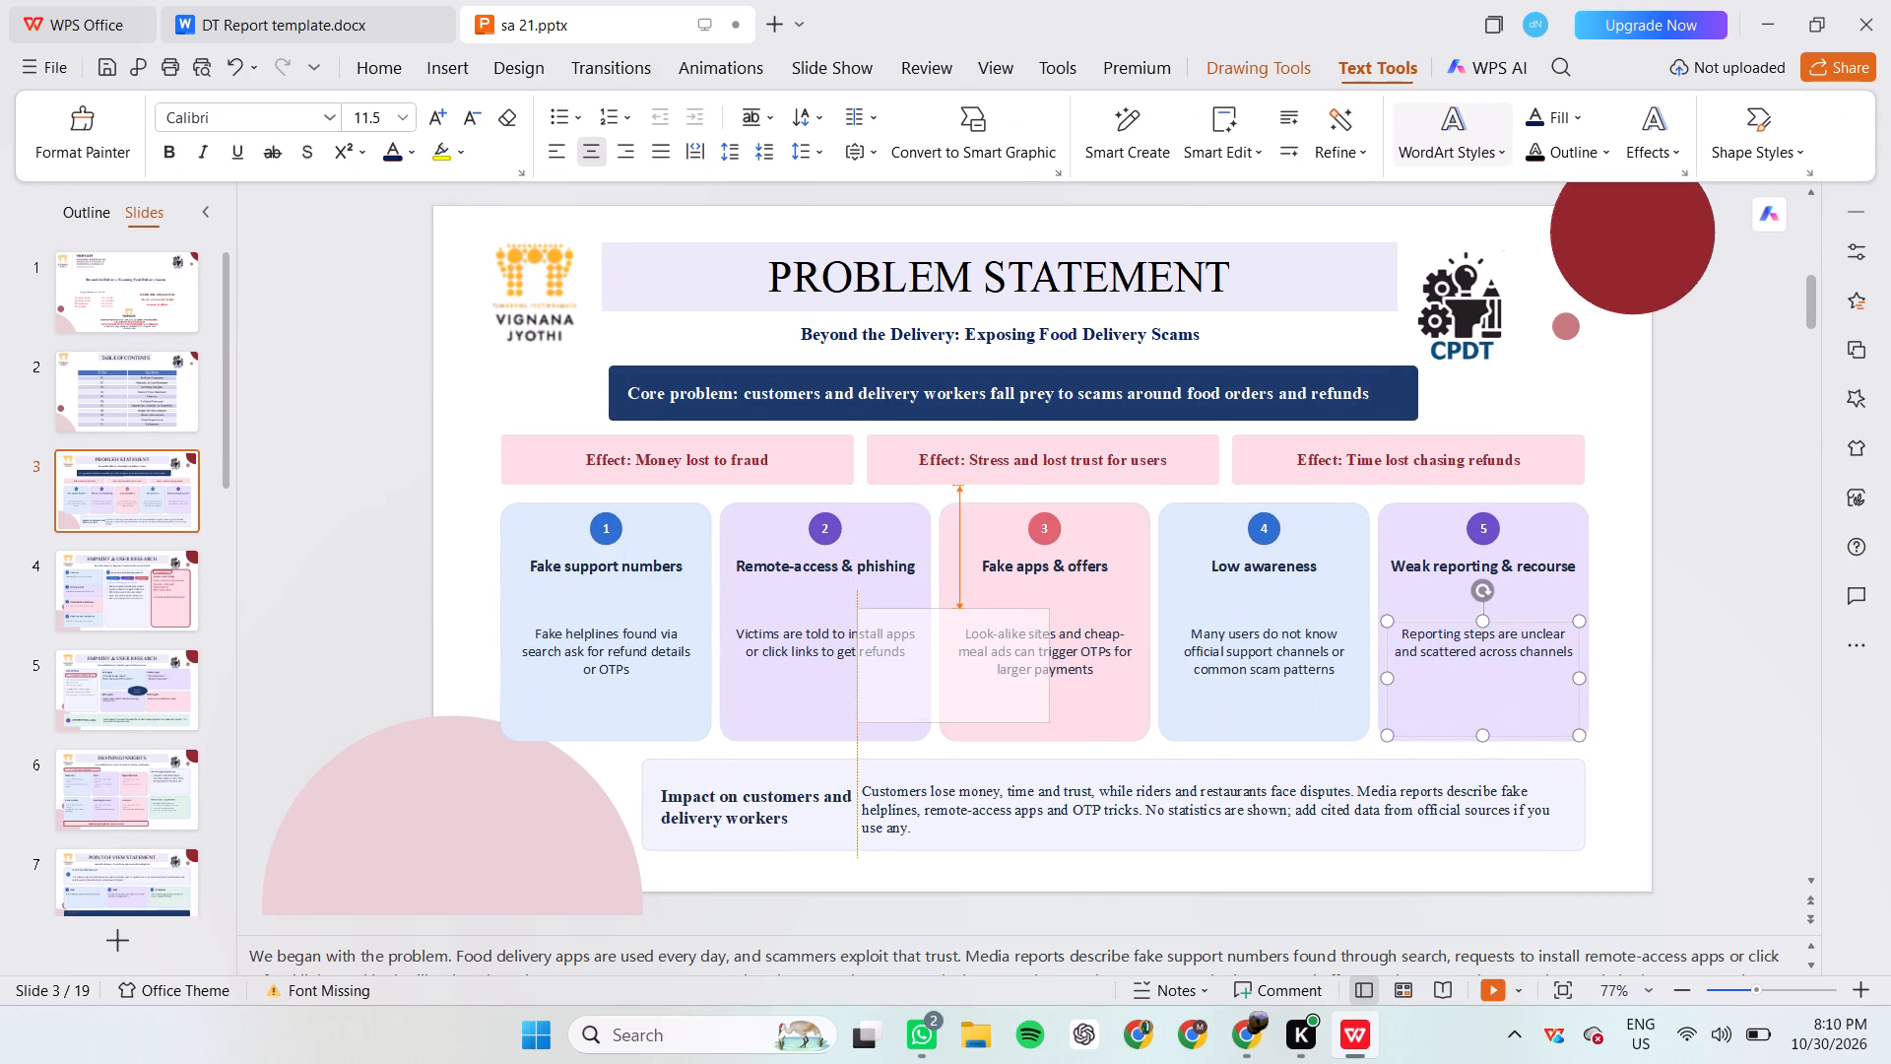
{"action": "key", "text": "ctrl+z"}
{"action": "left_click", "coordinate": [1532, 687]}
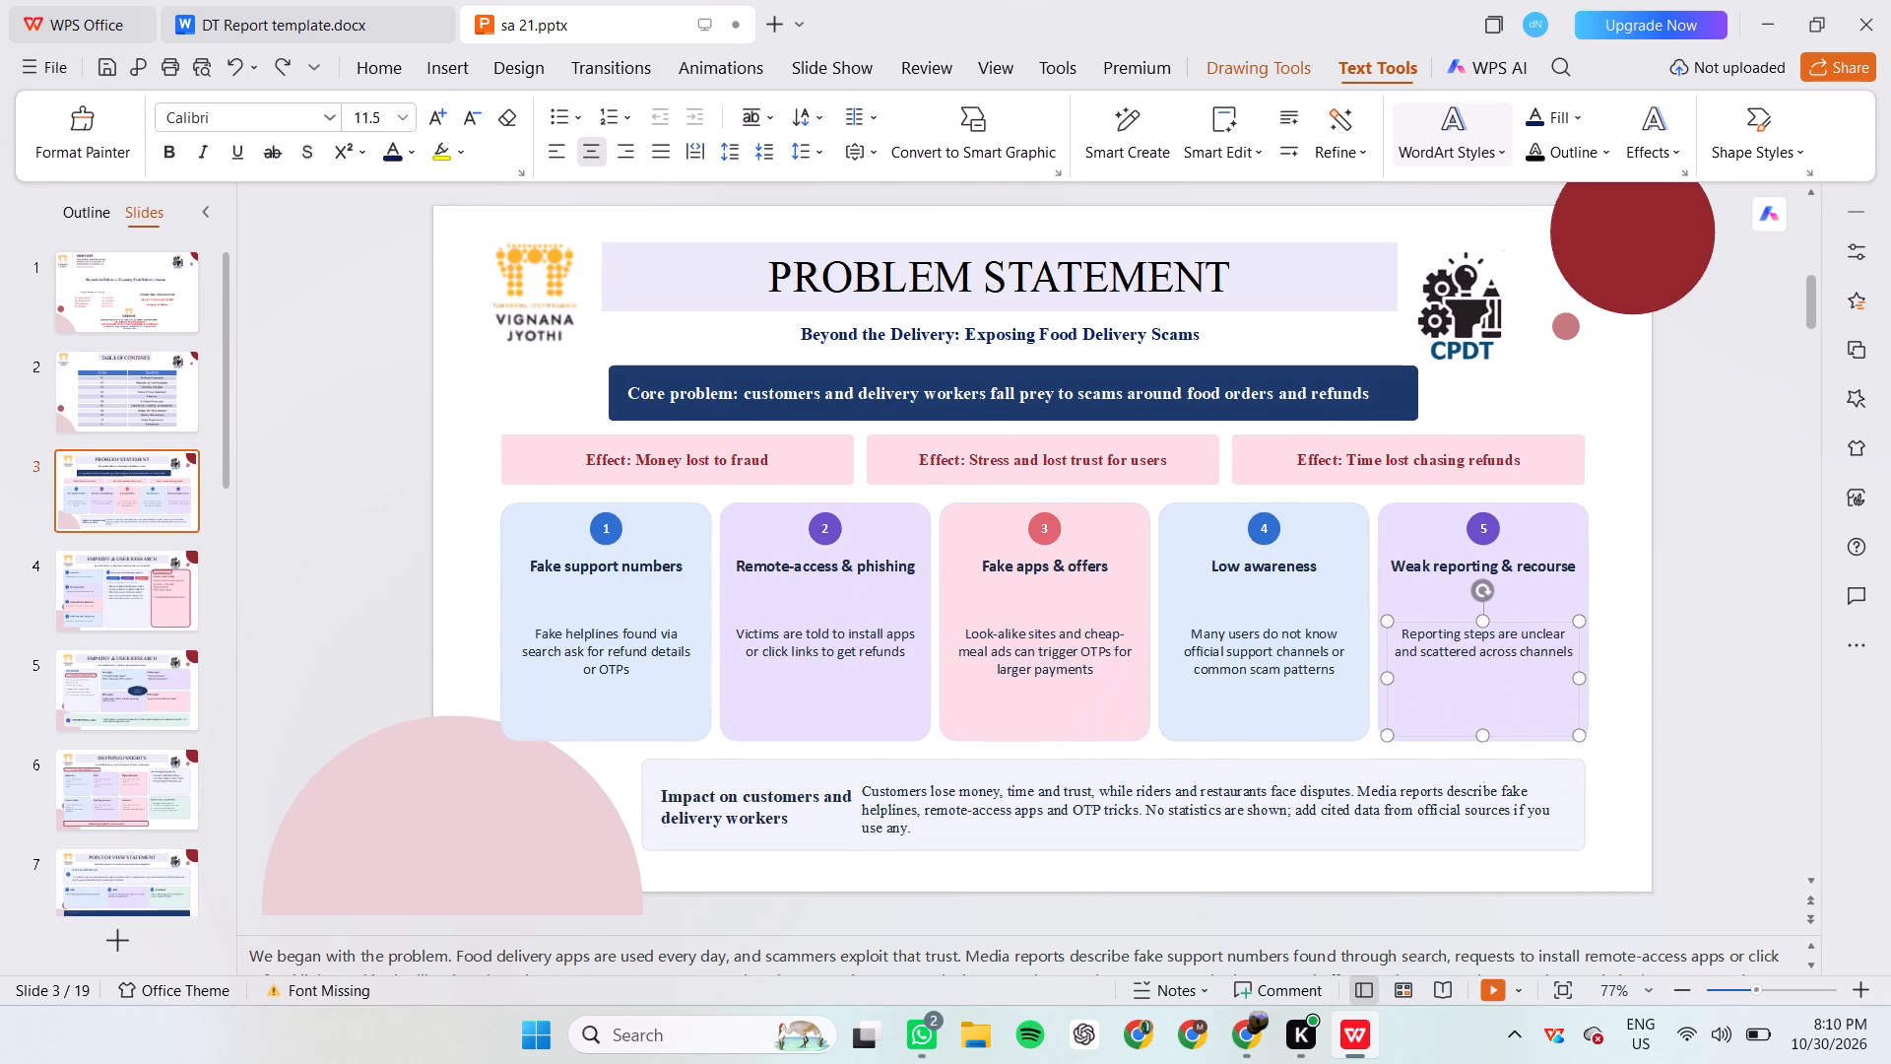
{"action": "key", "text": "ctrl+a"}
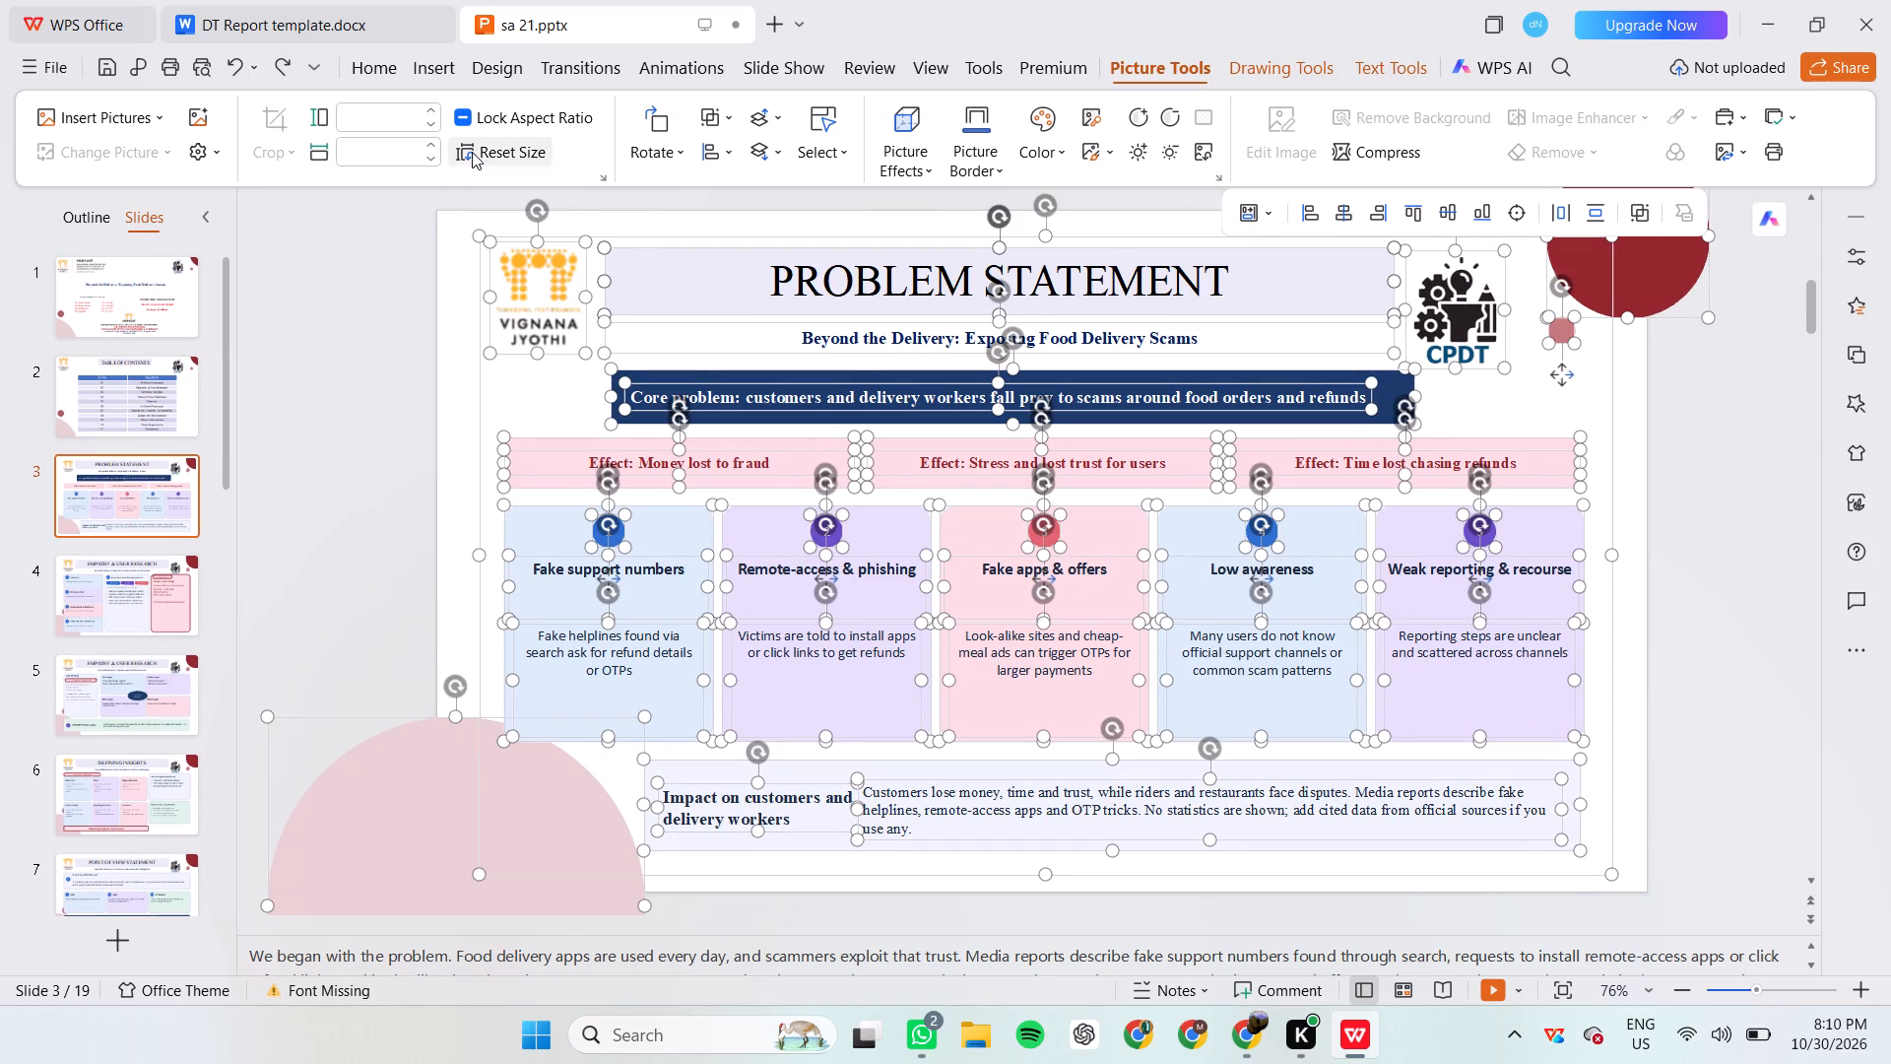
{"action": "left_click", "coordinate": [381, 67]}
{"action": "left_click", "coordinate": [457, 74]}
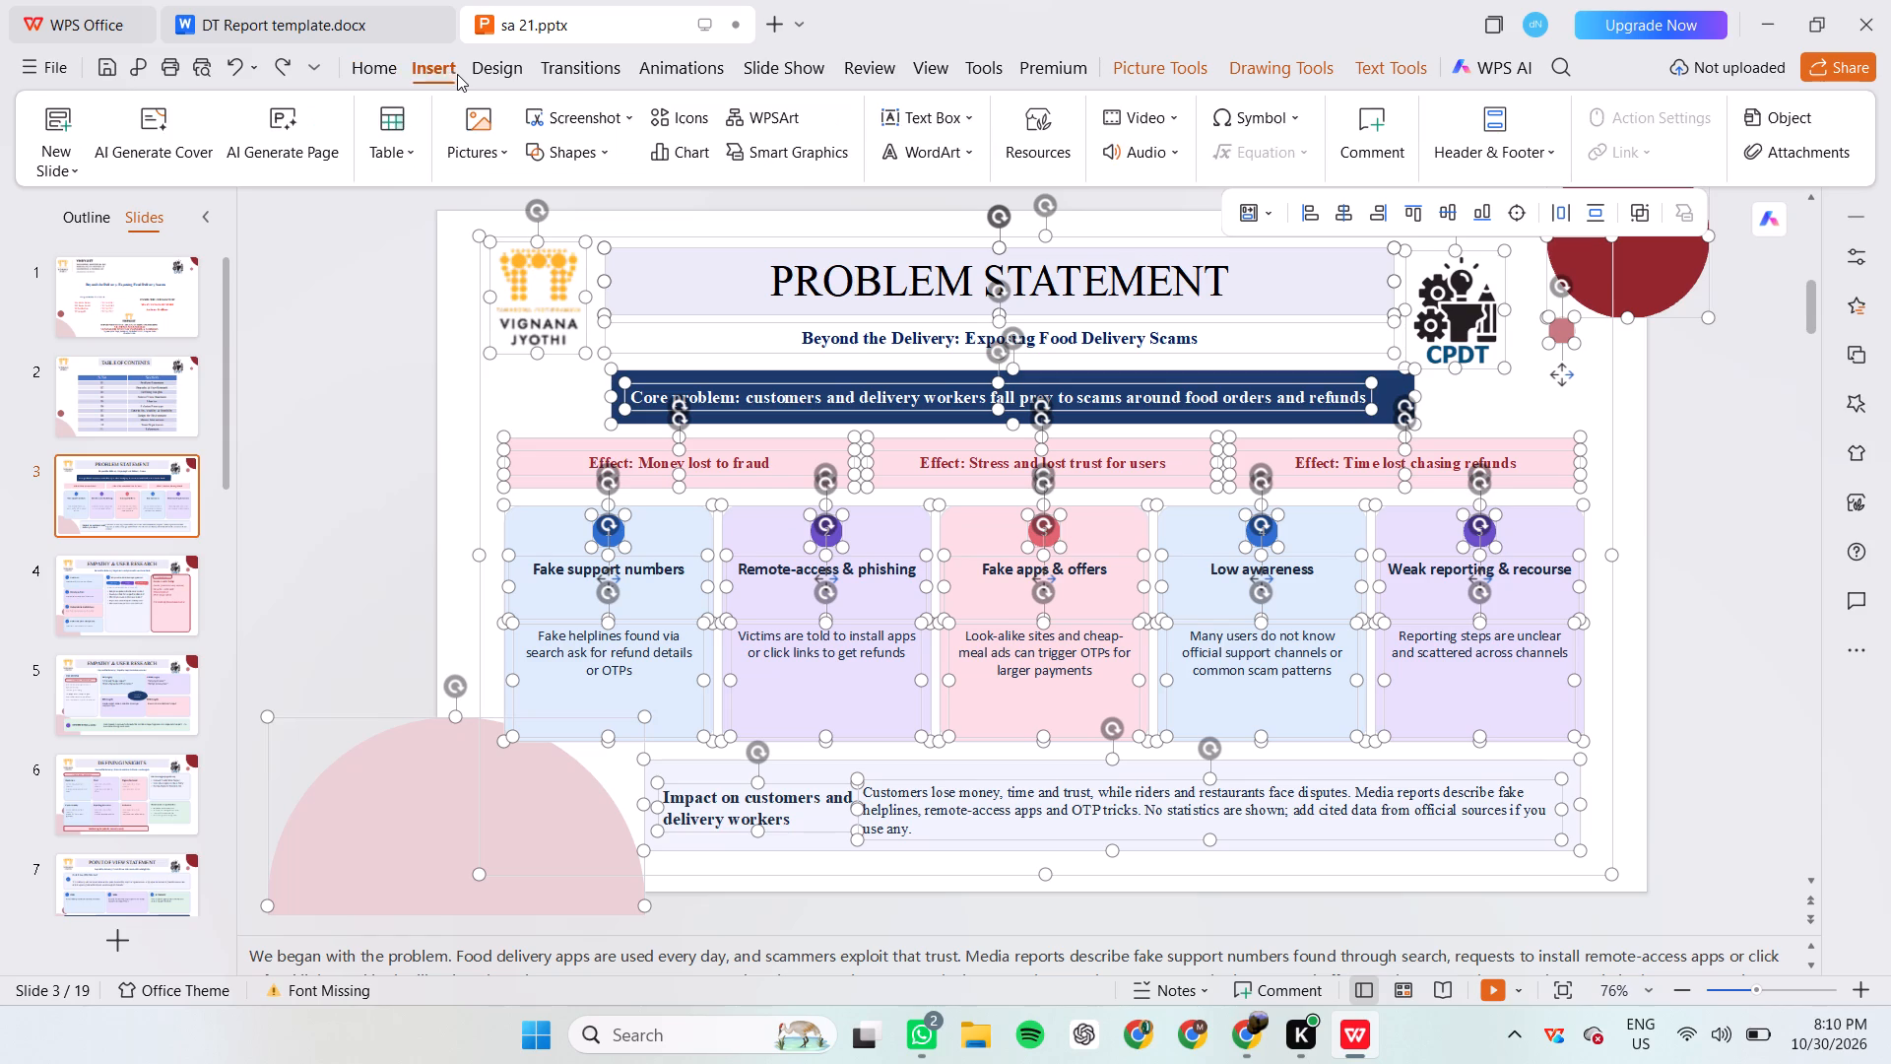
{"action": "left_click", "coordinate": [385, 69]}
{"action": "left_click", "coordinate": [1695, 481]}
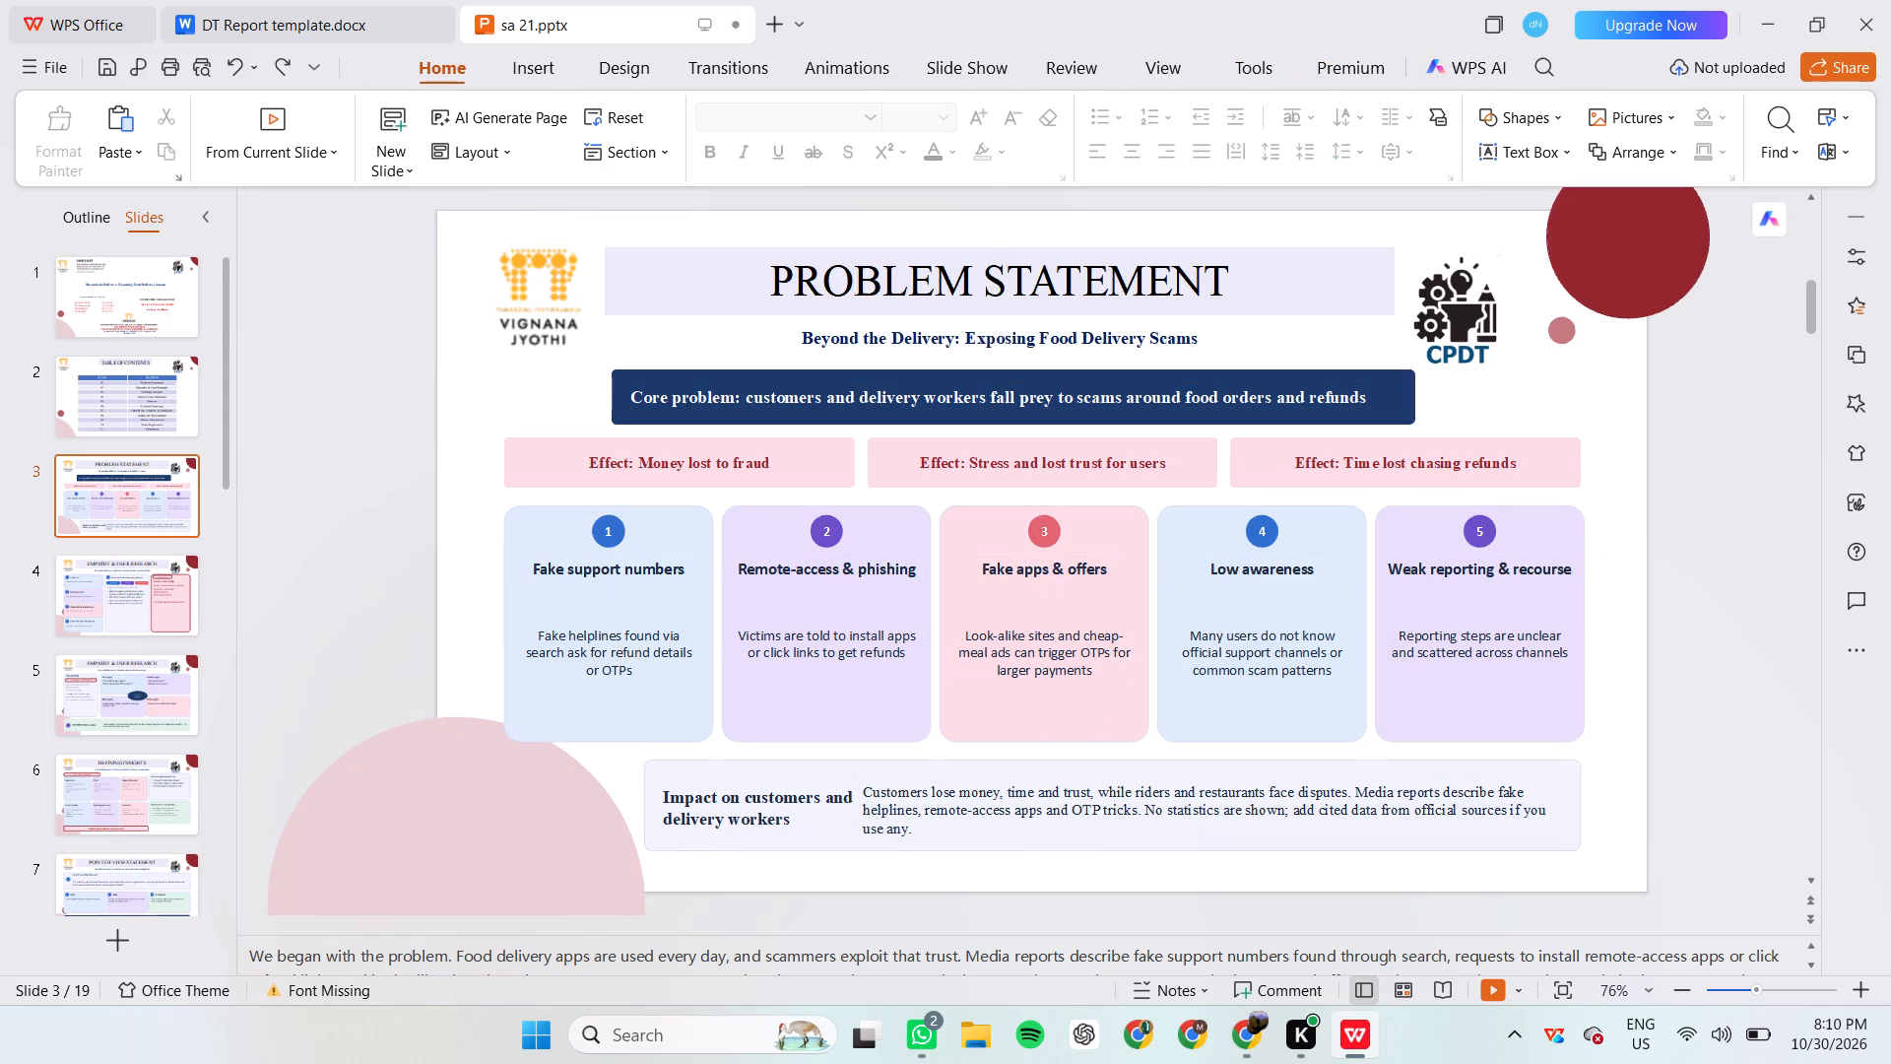
Change the description text of card 5, "Weak reporting & recourse", to Times New Roman.
{"action": "left_click", "coordinate": [1540, 641]}
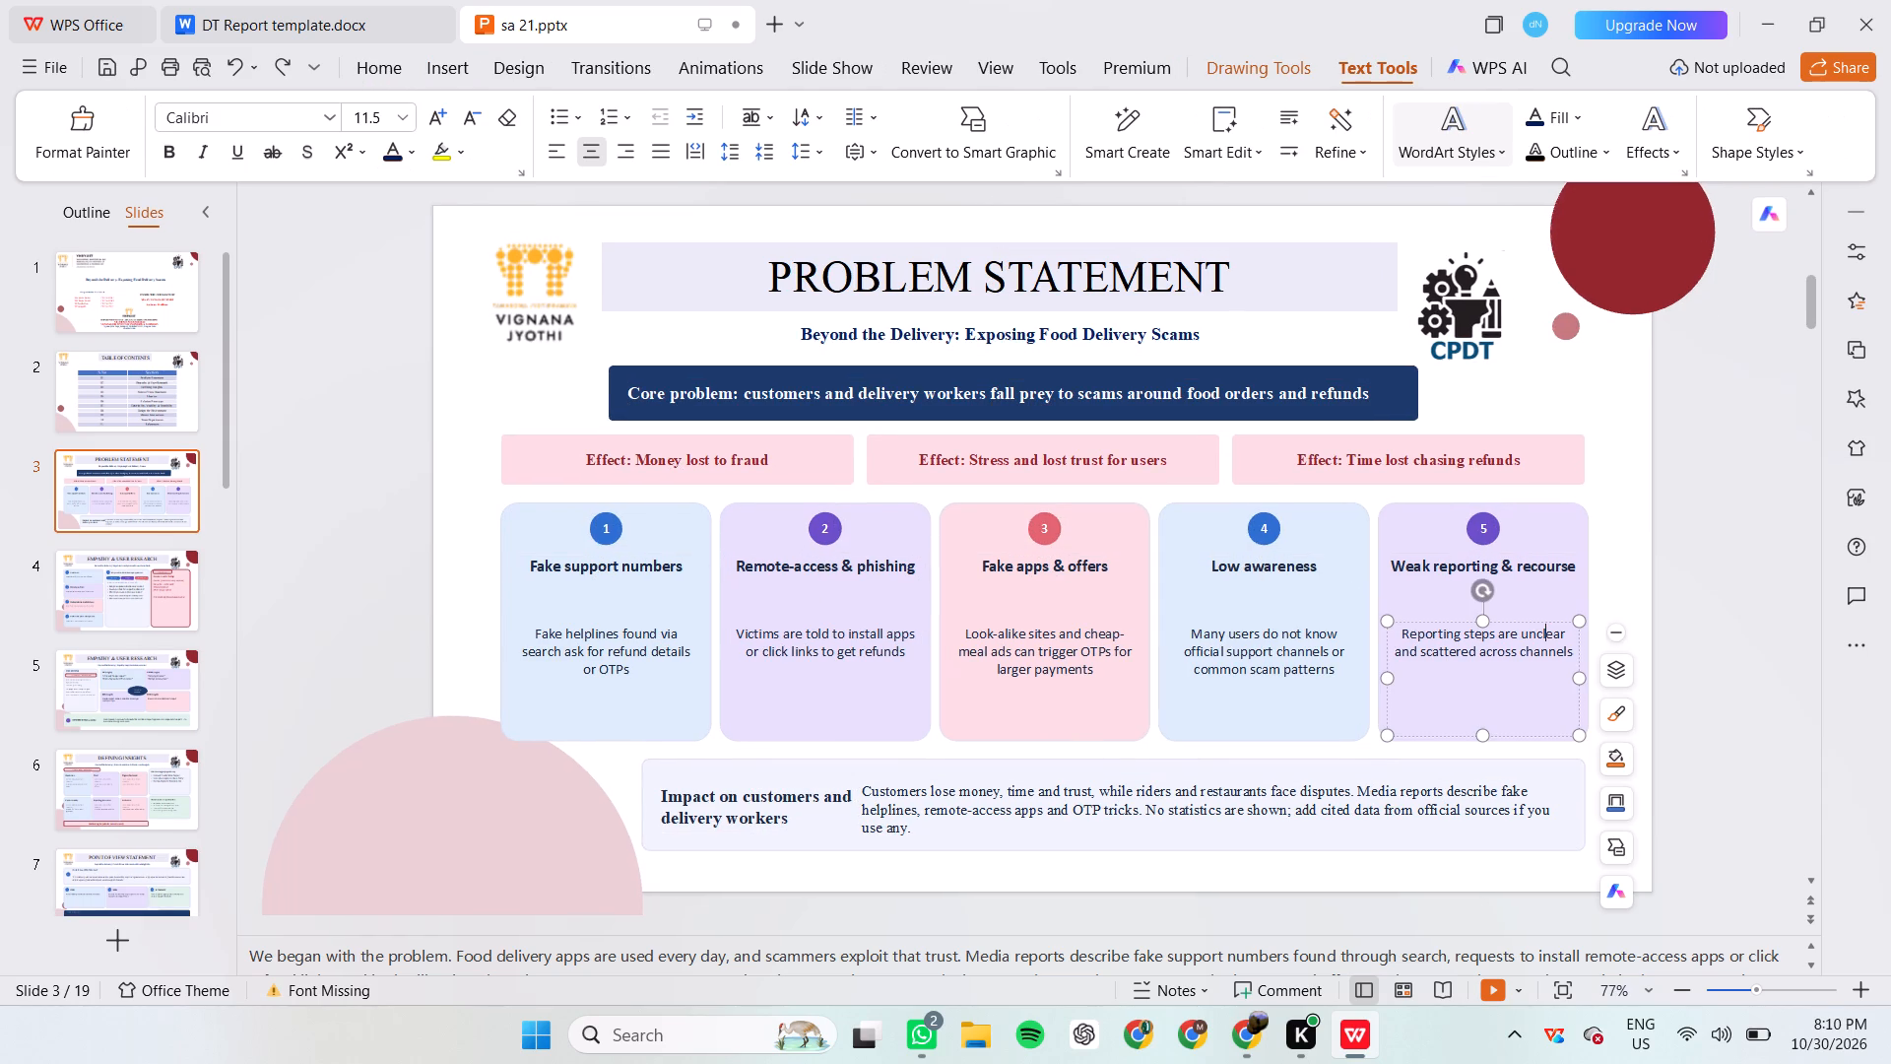
{"action": "key", "text": "ctrl+a"}
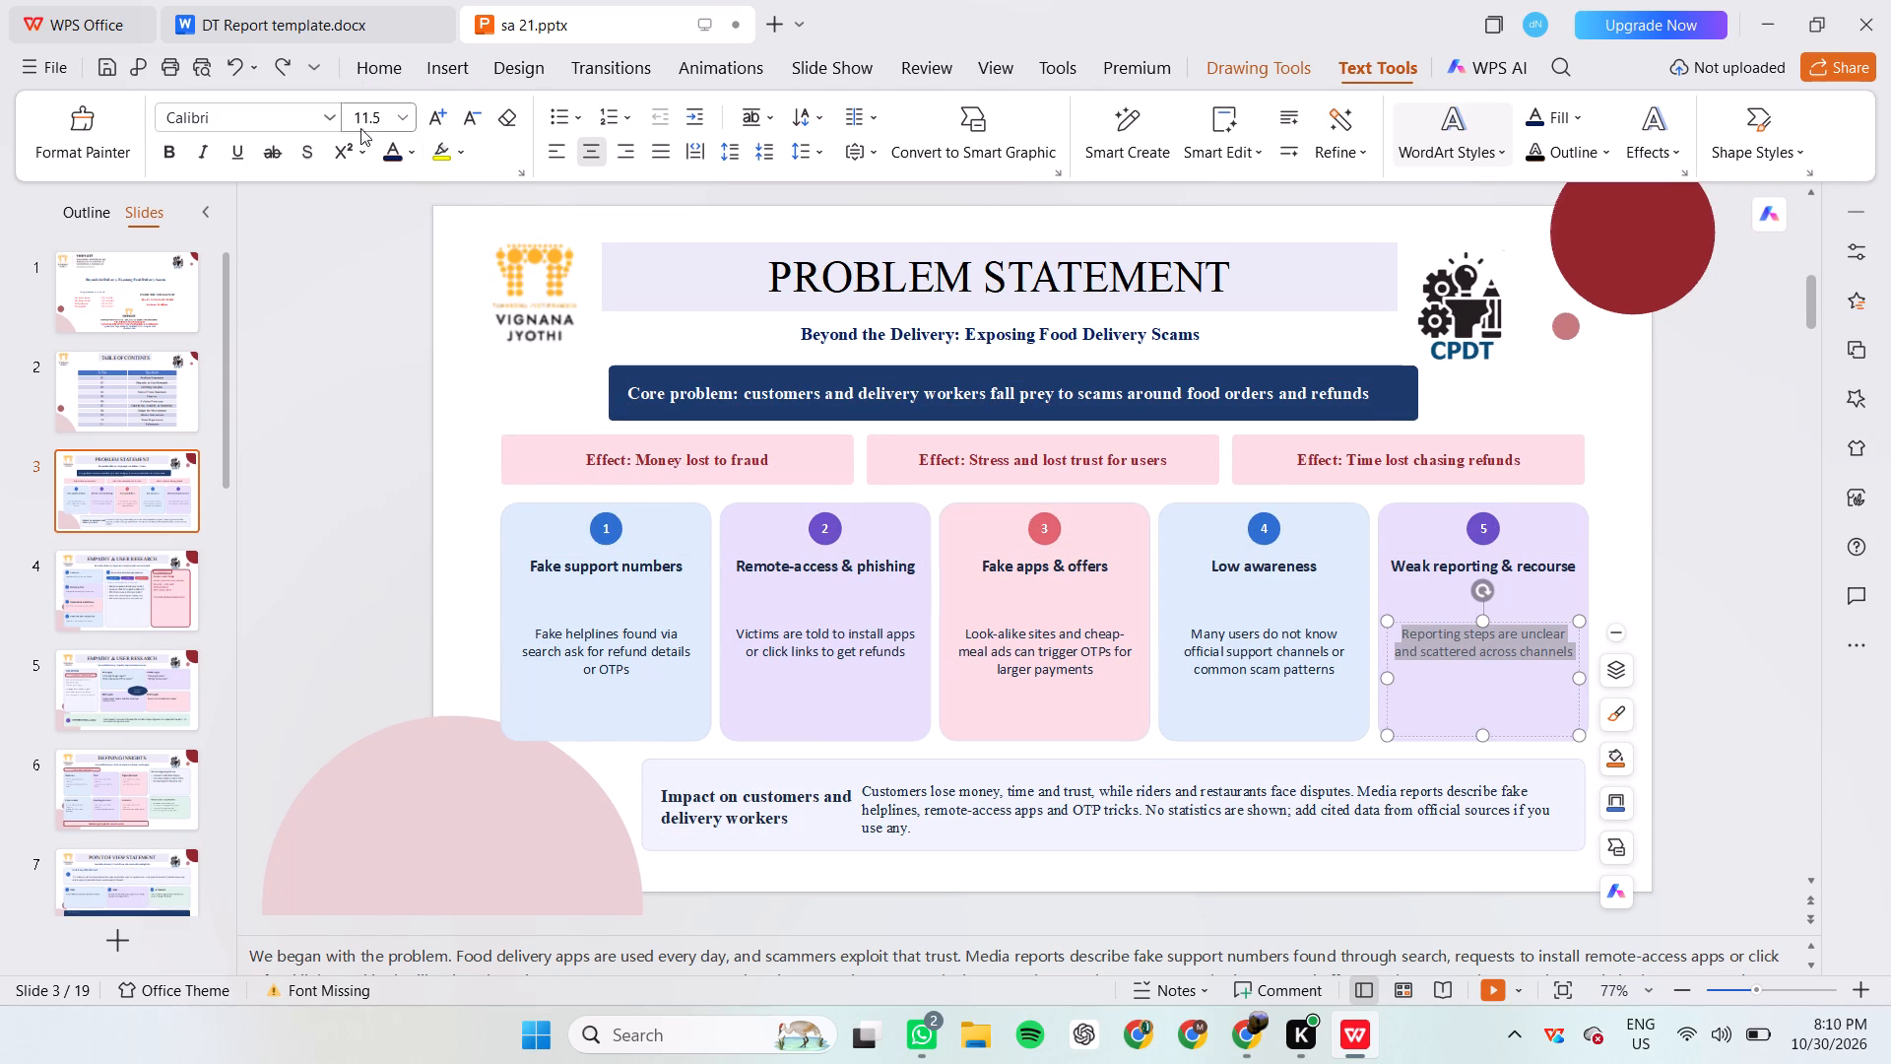
{"action": "left_click", "coordinate": [316, 121]}
{"action": "left_click", "coordinate": [331, 119]}
{"action": "left_click", "coordinate": [301, 226]}
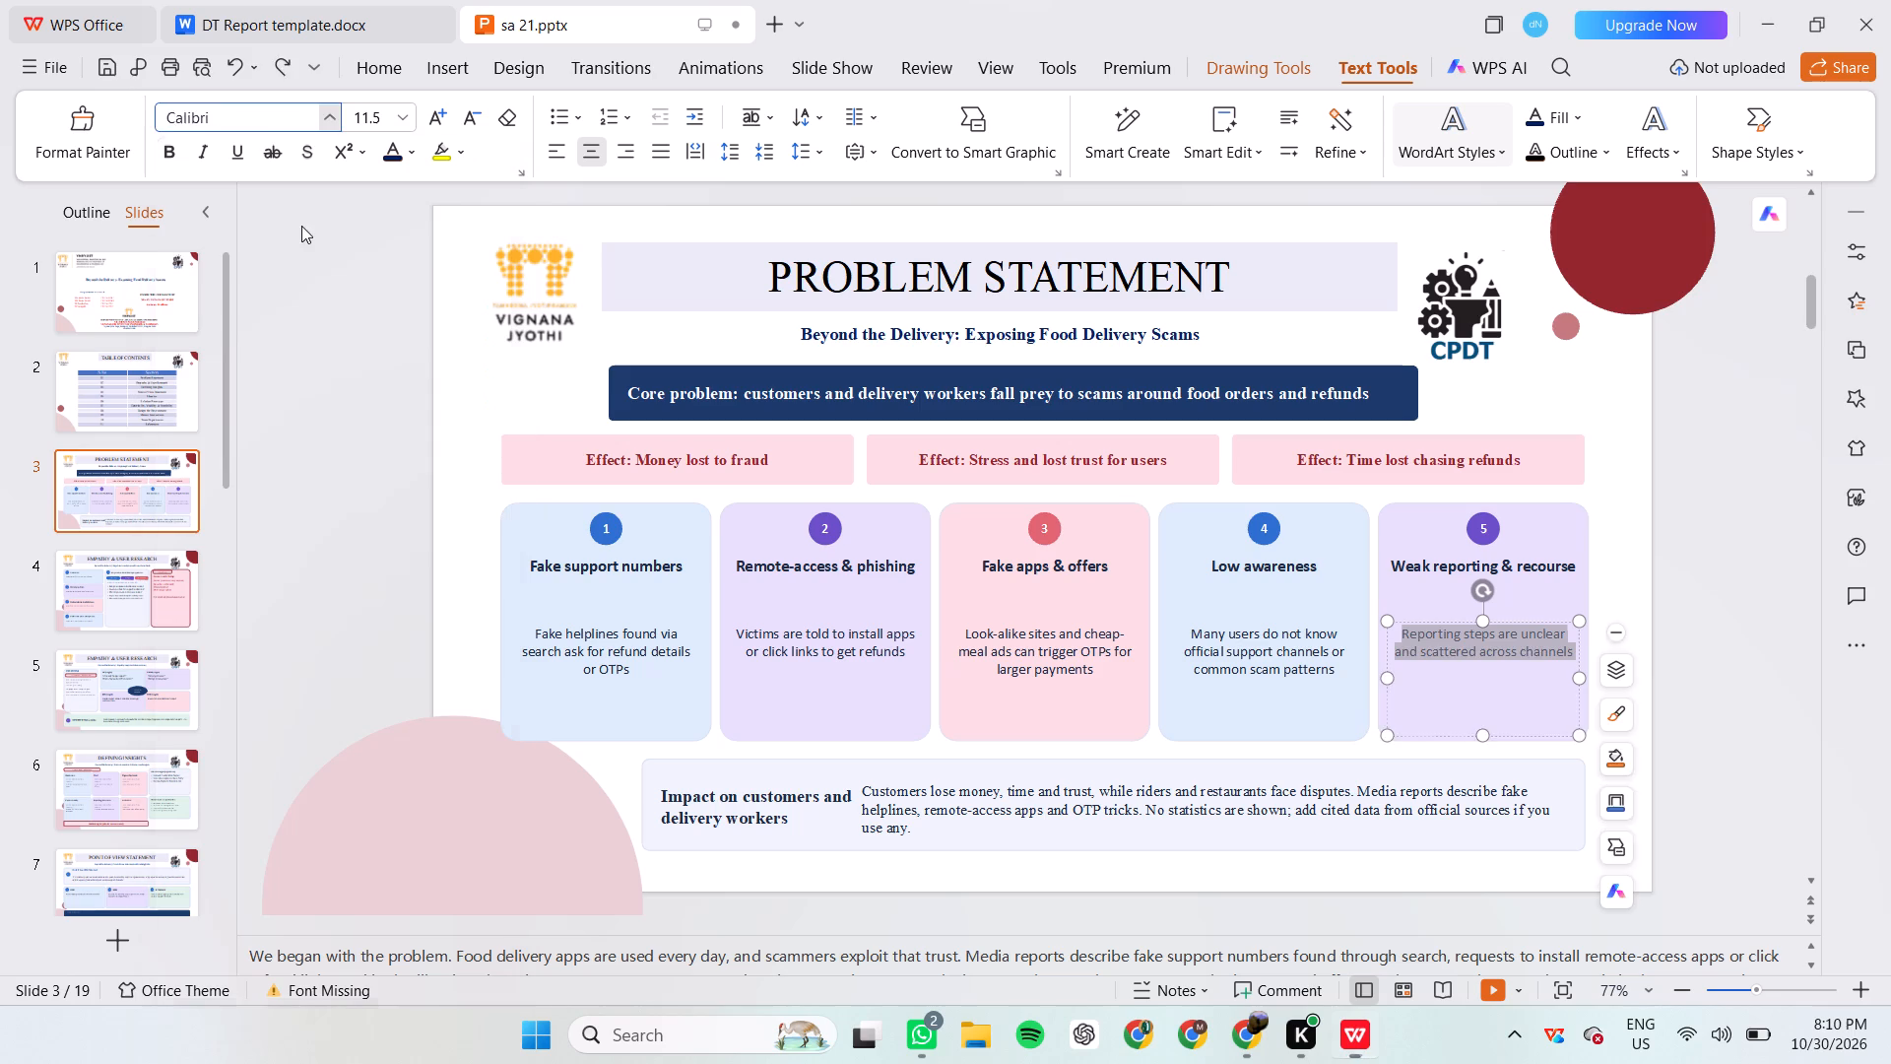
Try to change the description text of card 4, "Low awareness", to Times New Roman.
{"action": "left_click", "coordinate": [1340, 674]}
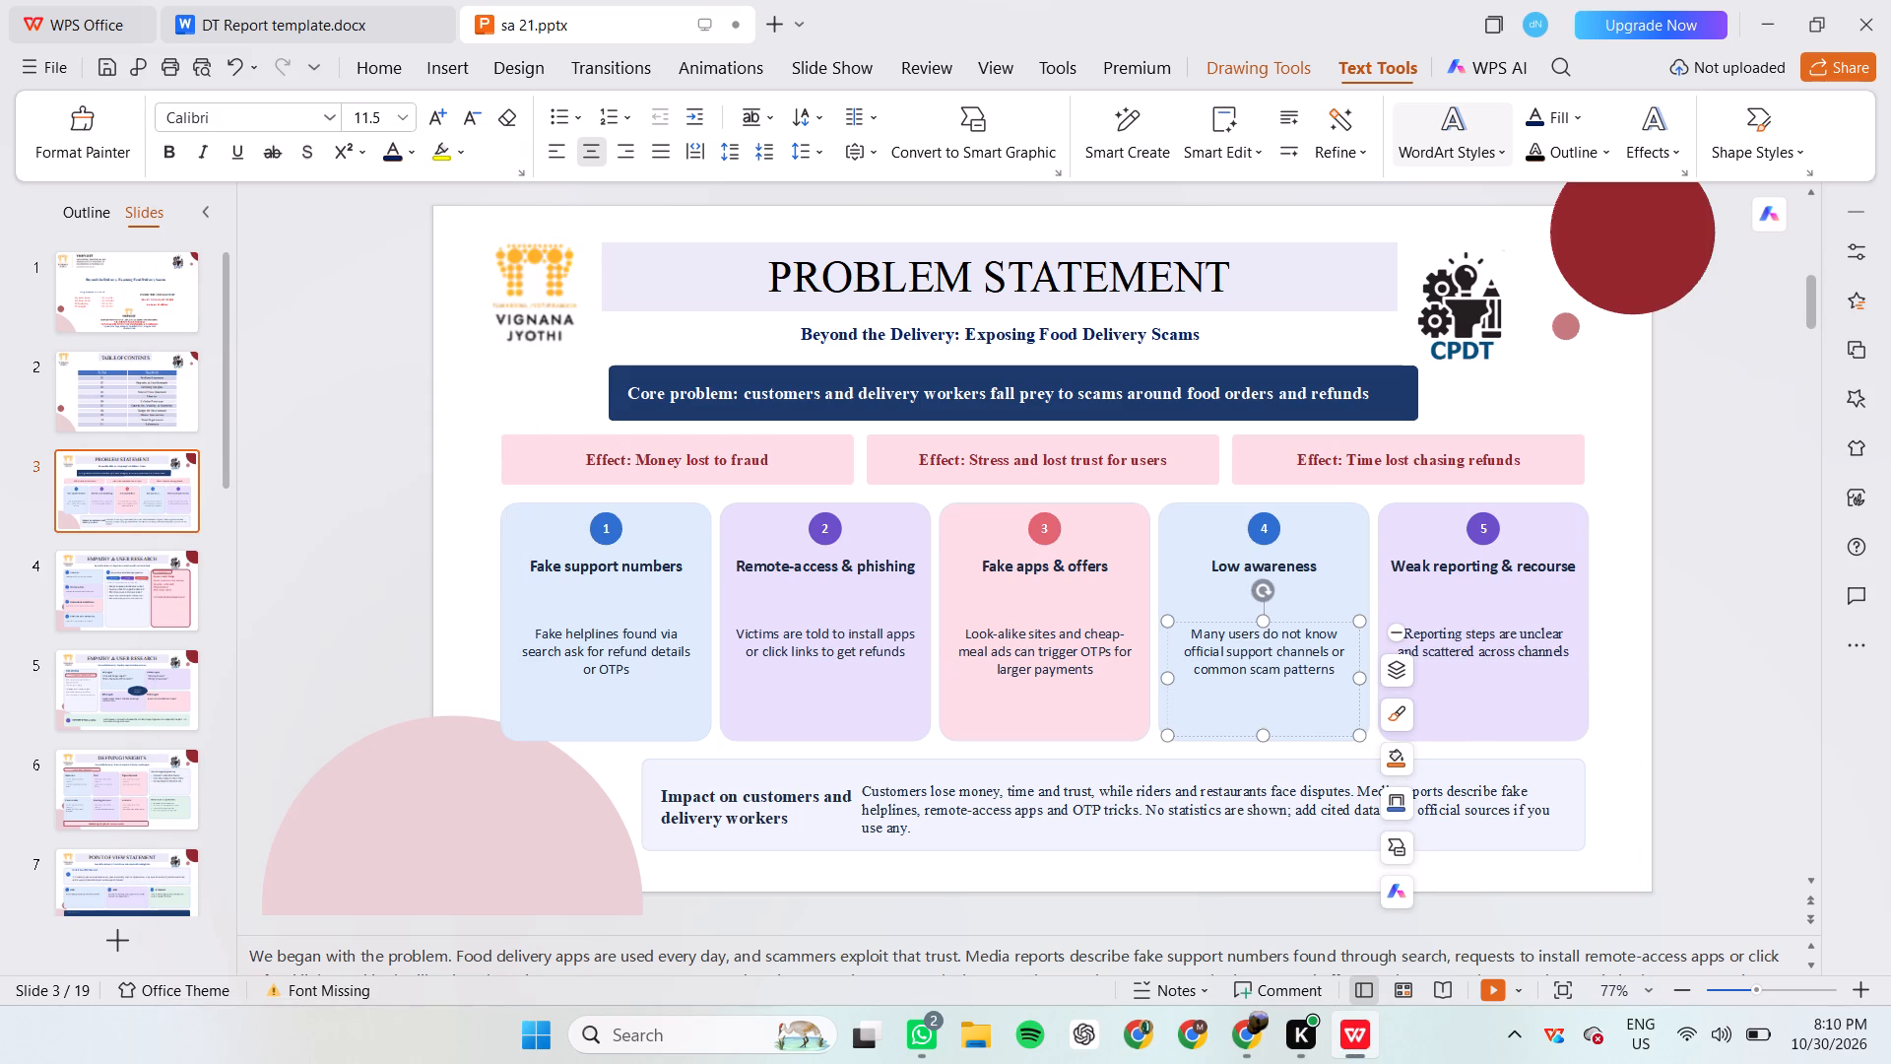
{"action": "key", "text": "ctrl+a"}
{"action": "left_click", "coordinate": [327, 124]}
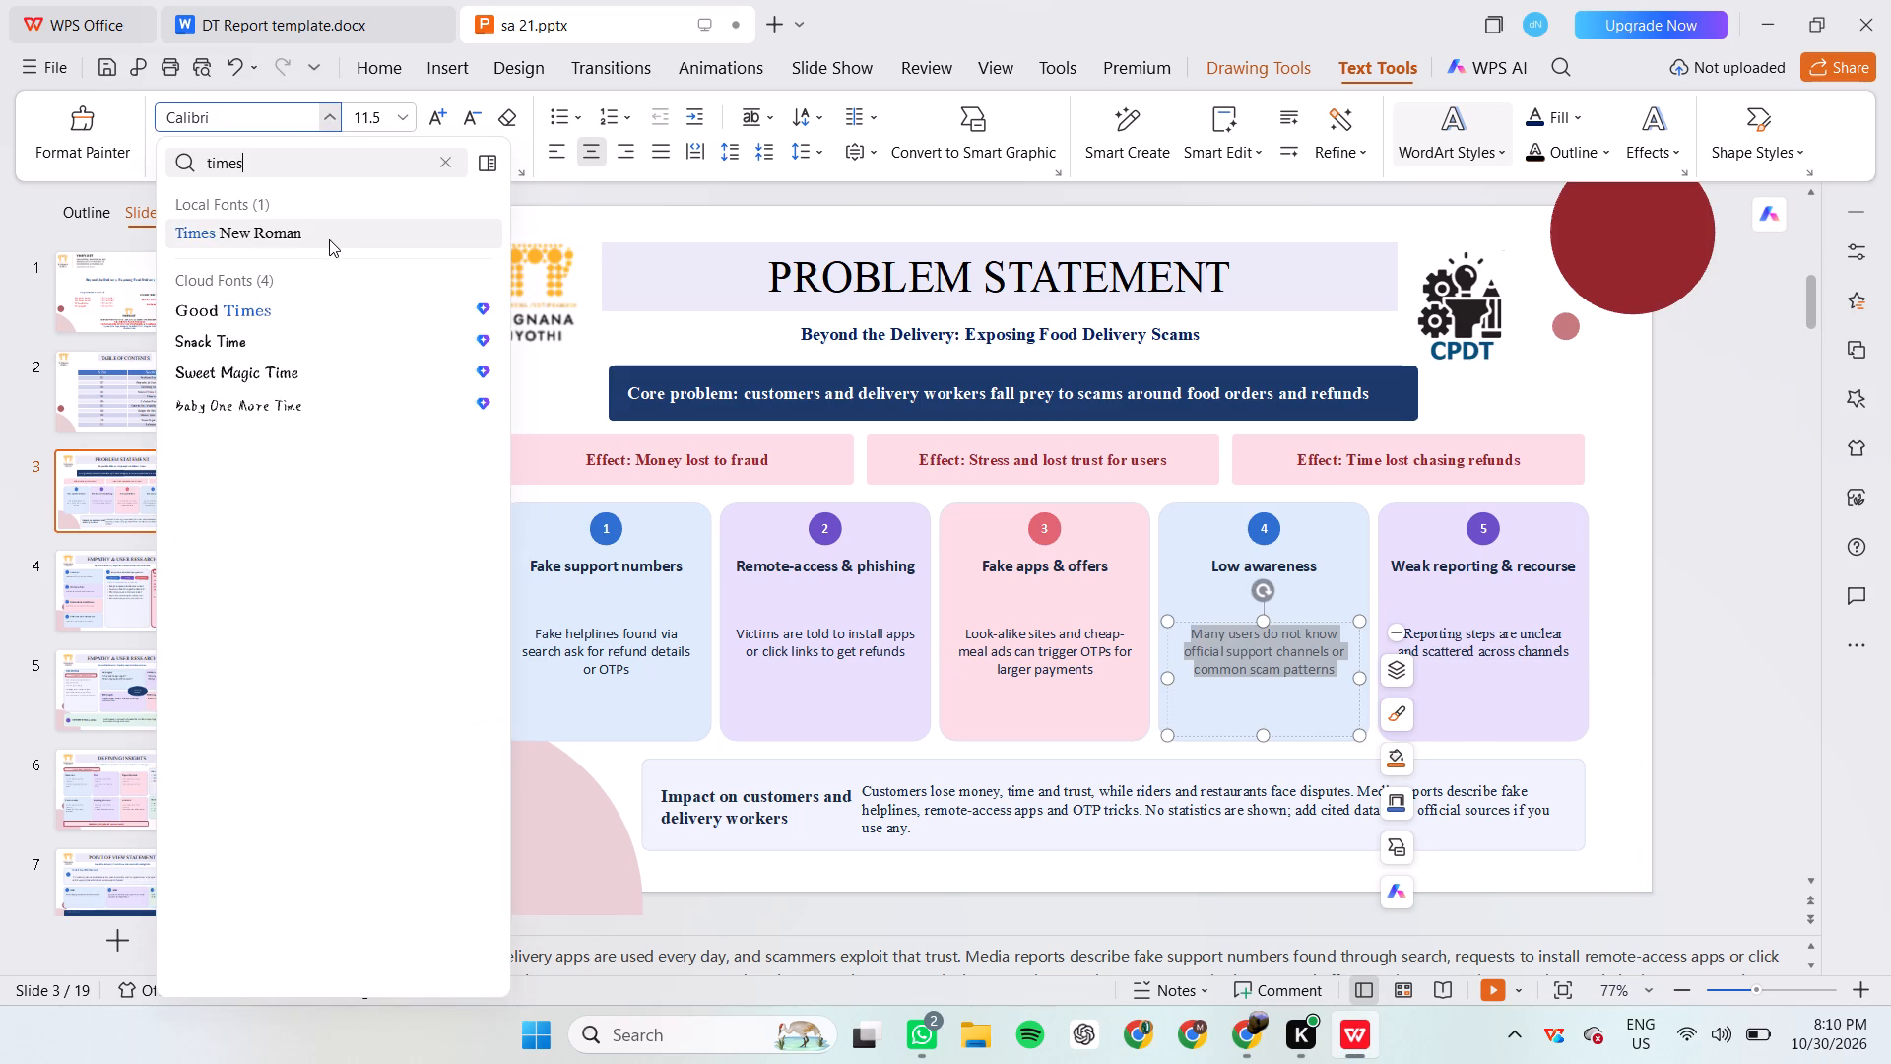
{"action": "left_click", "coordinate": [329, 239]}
Change the description texts of card 3, card 2 and card 1 to Times New Roman, one card at a time.
{"action": "left_click", "coordinate": [1095, 669]}
{"action": "key", "text": "ctrl+a"}
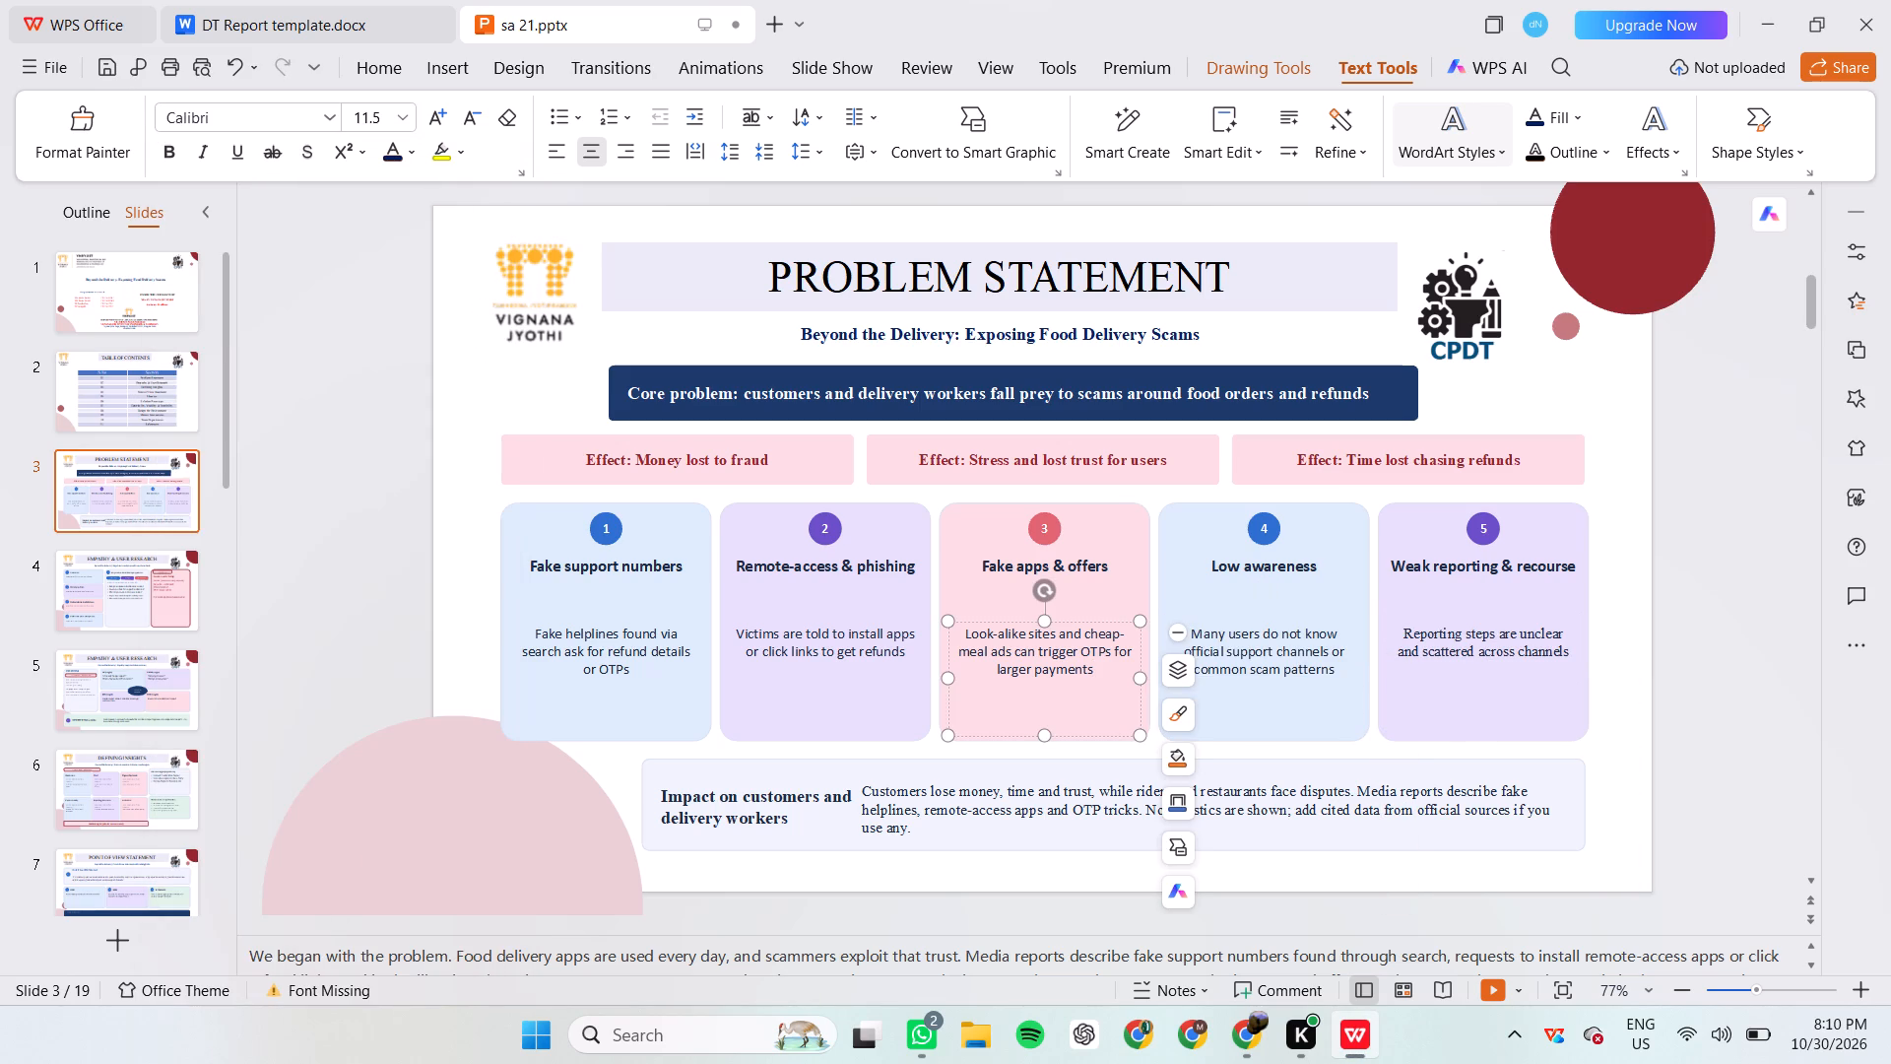
{"action": "left_click", "coordinate": [325, 120]}
{"action": "left_click", "coordinate": [314, 226]}
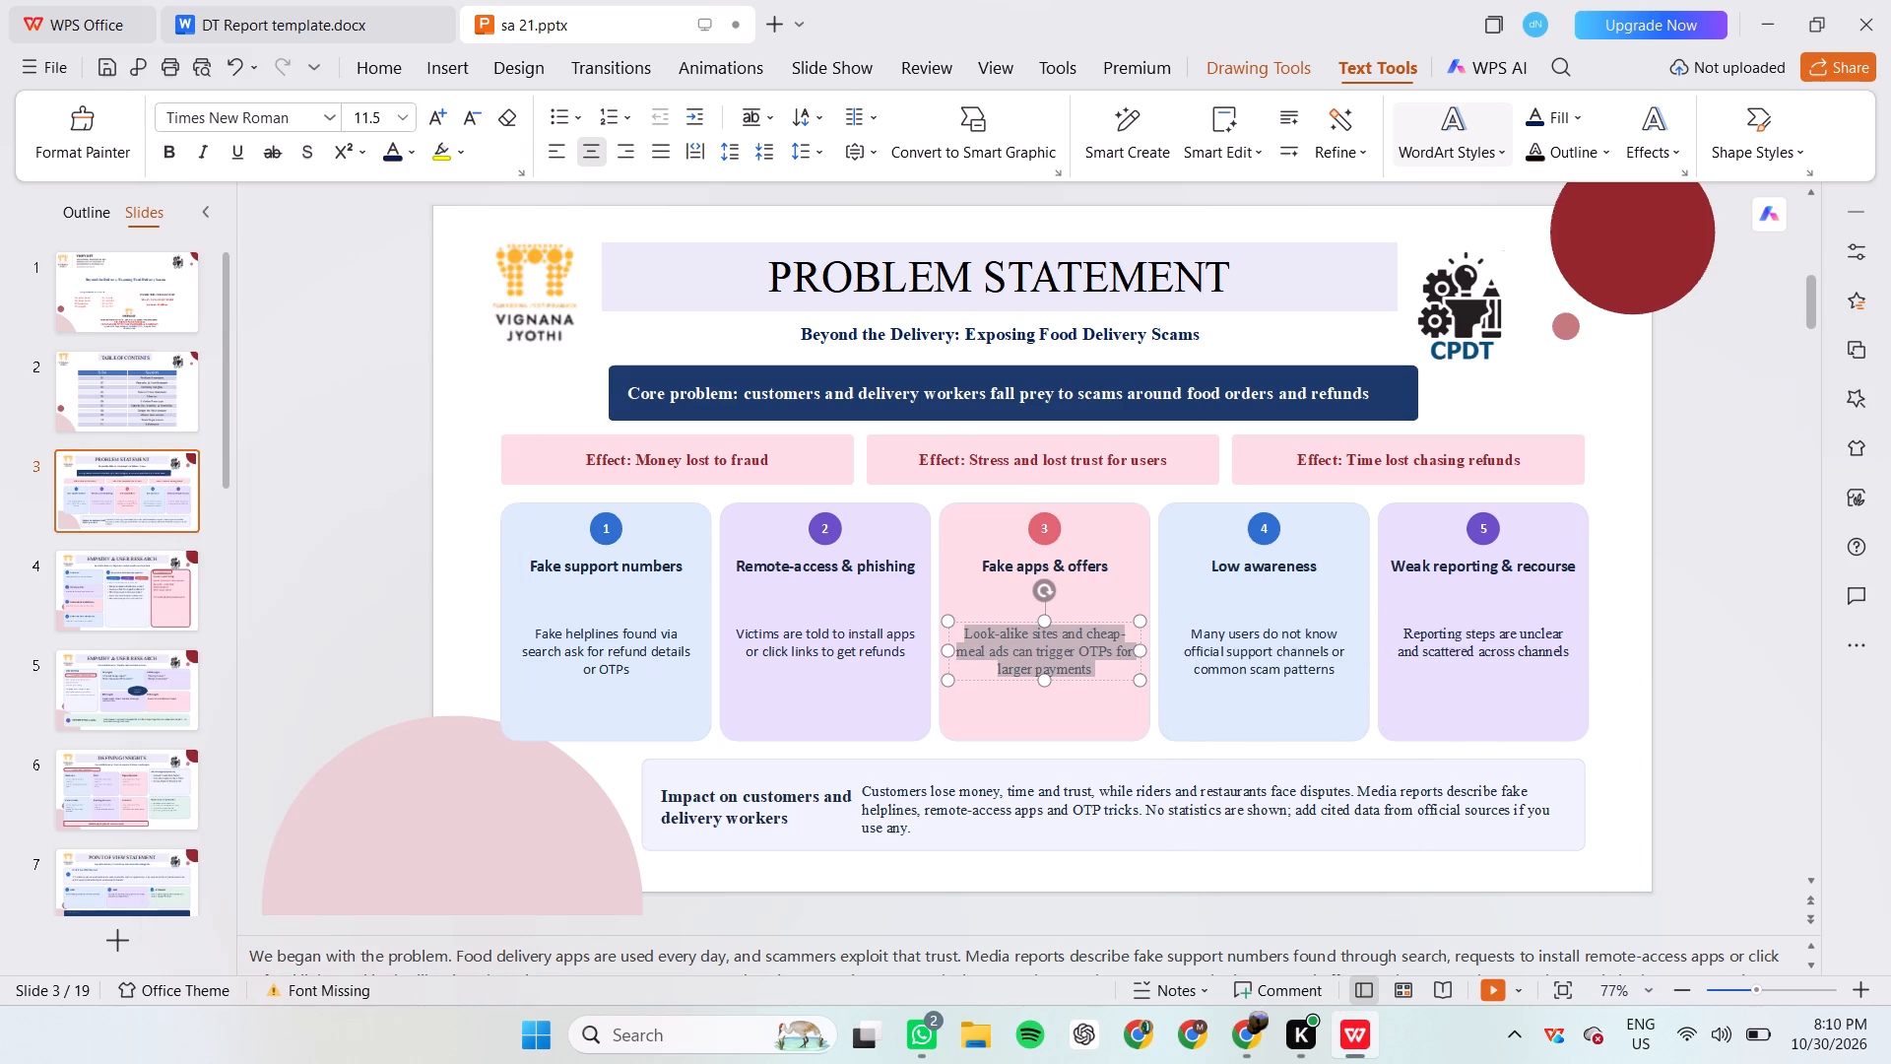
{"action": "left_click", "coordinate": [867, 642]}
{"action": "key", "text": "ctrl+a"}
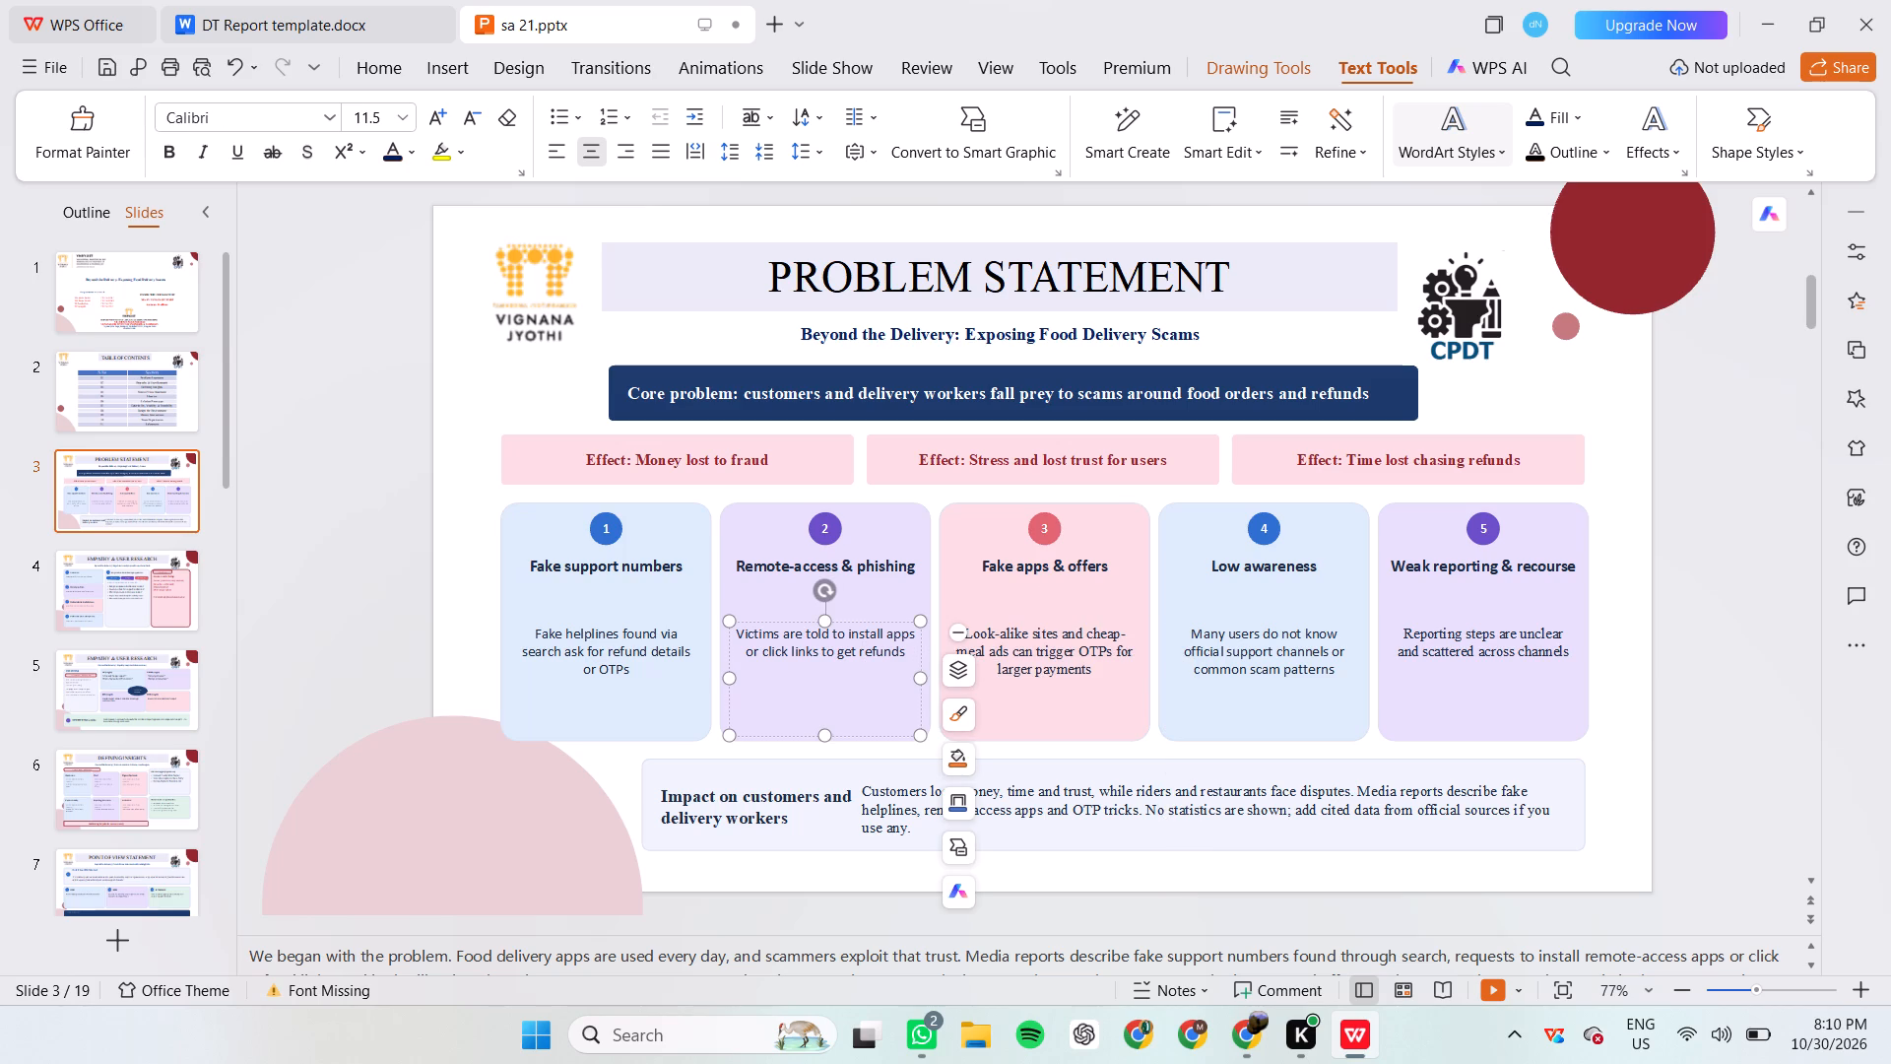
{"action": "left_click", "coordinate": [329, 107]}
{"action": "left_click", "coordinate": [300, 229]}
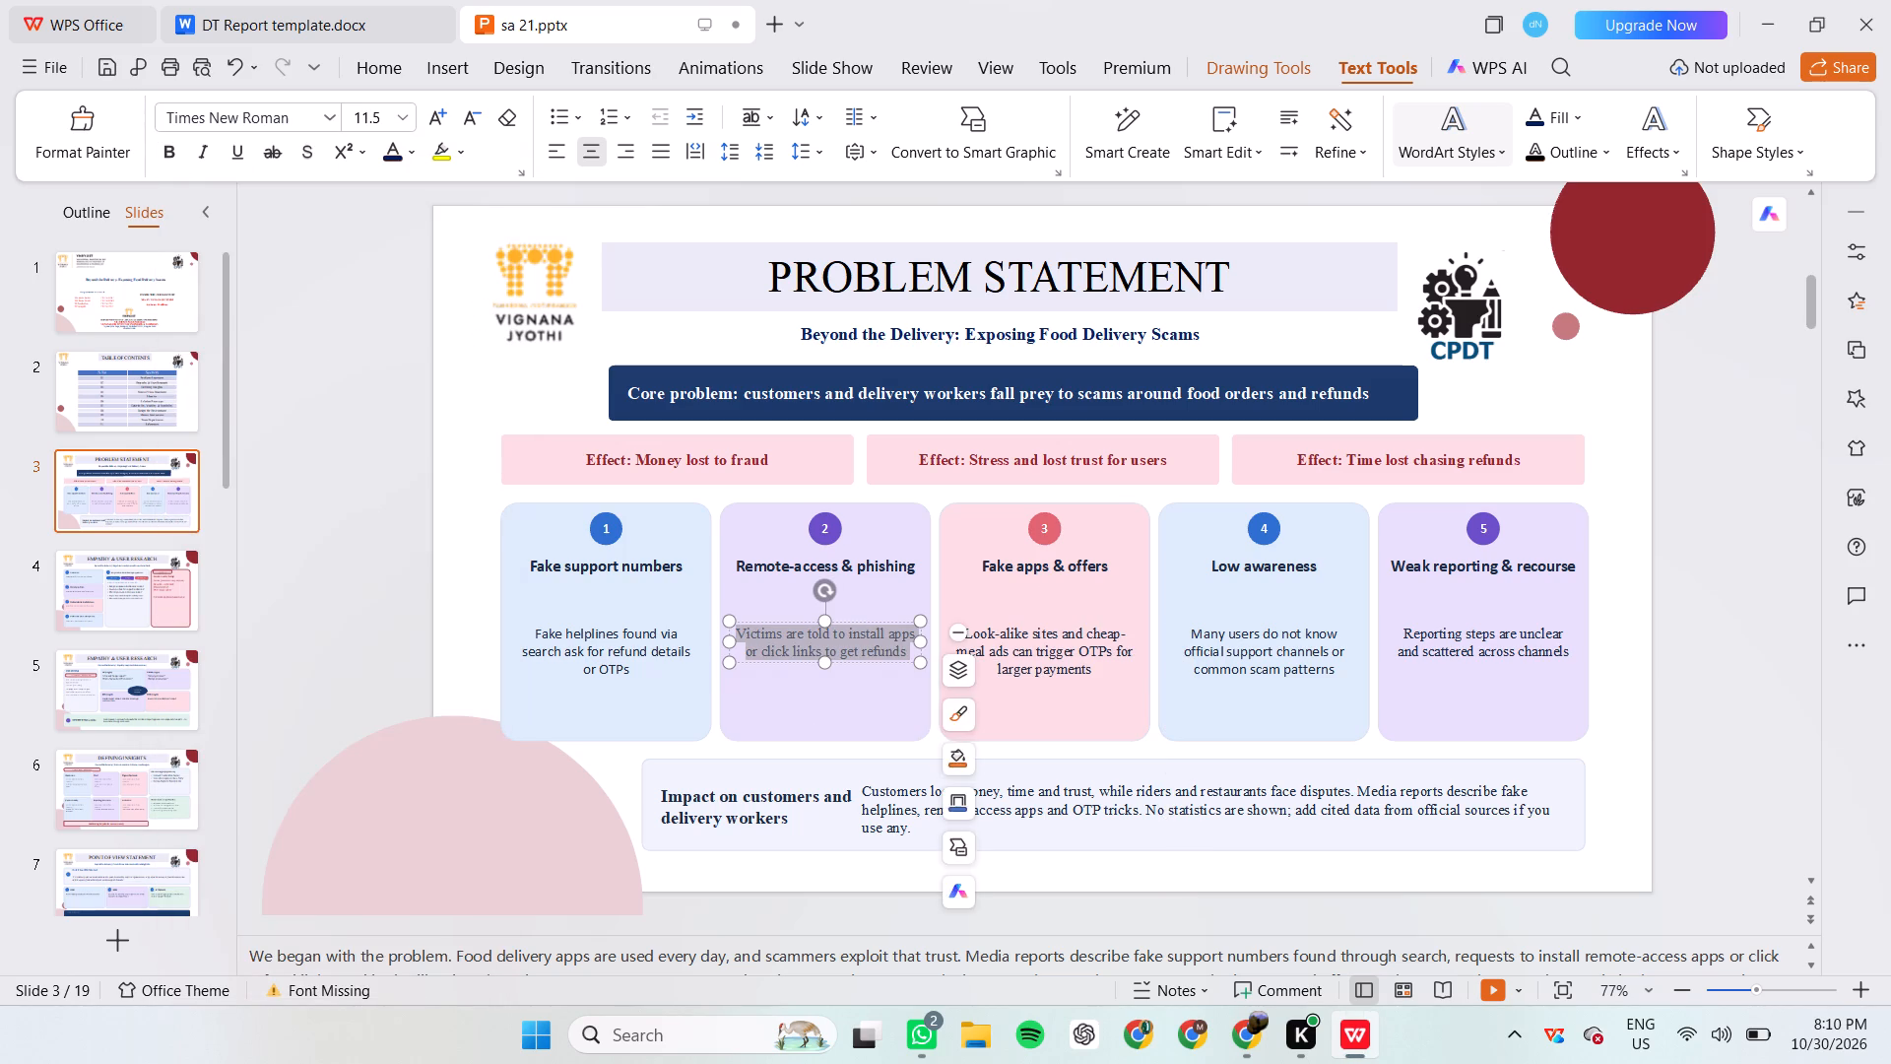
{"action": "left_click", "coordinate": [622, 667]}
{"action": "key", "text": "ctrl+a"}
{"action": "left_click", "coordinate": [325, 122]}
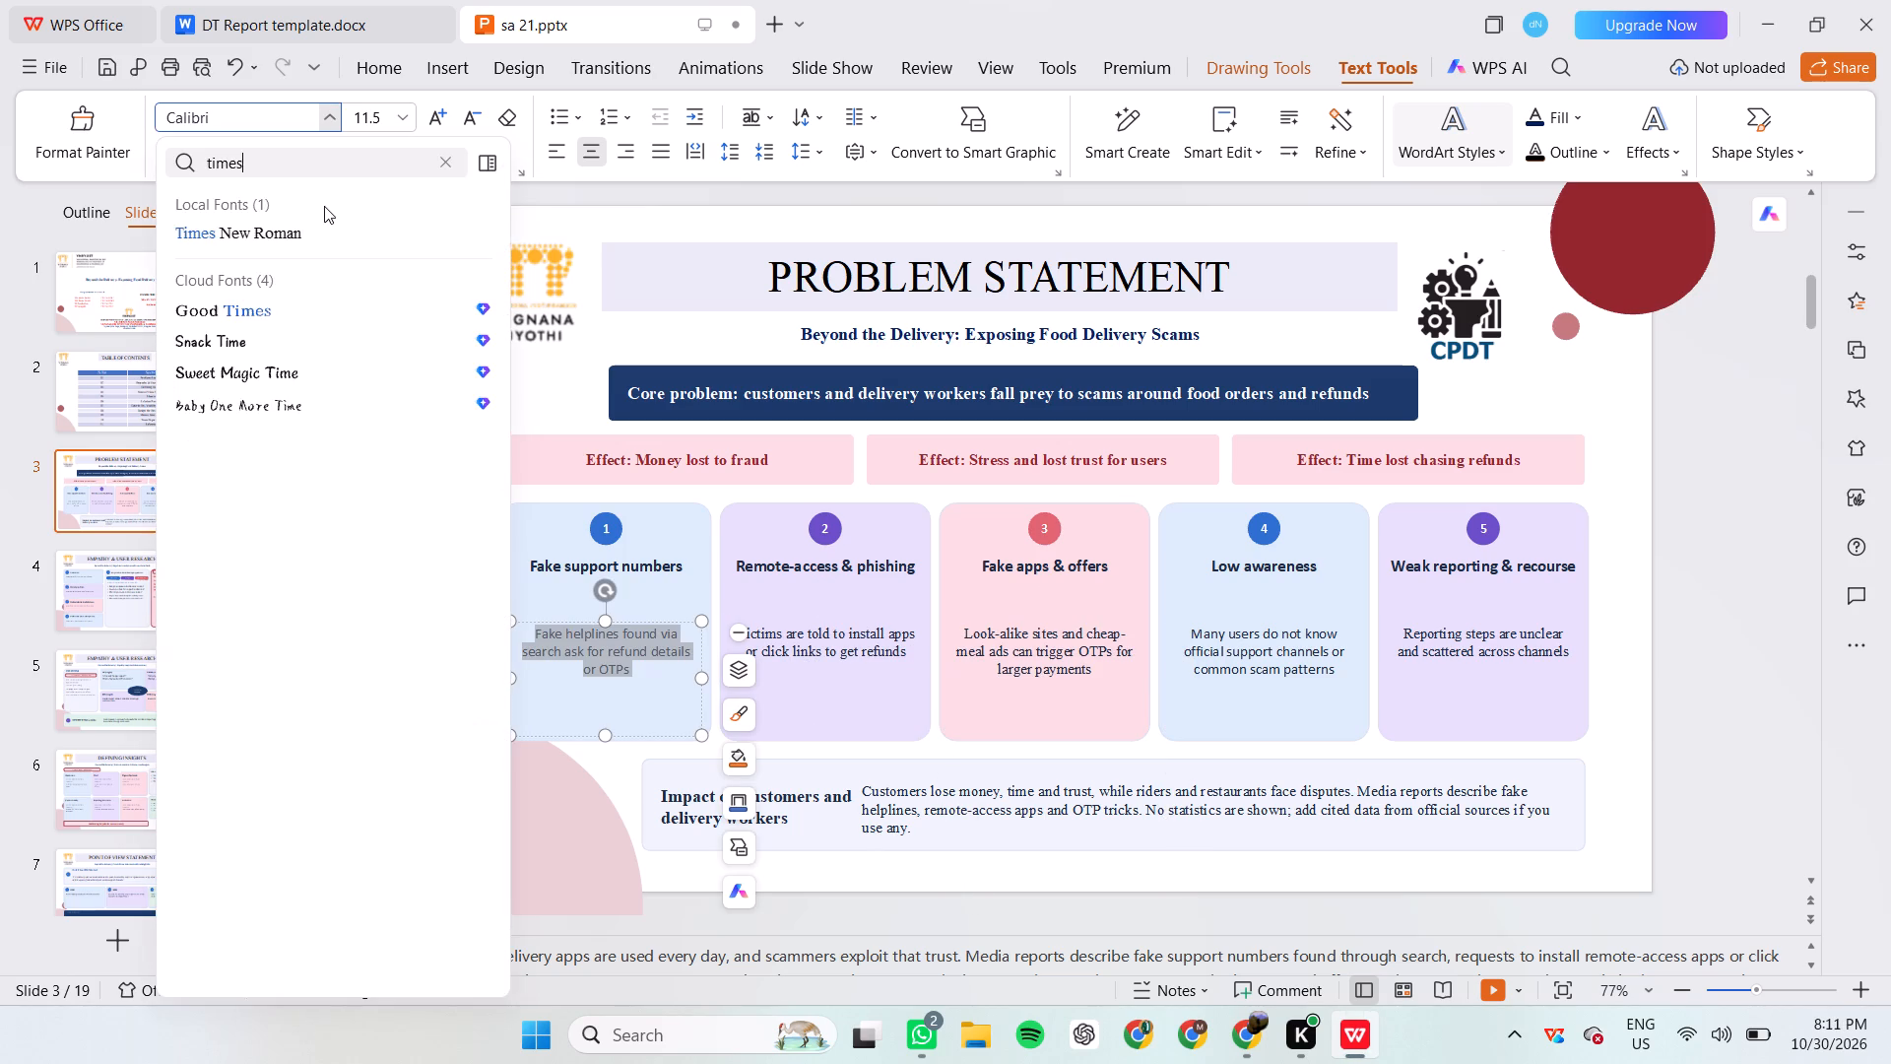
{"action": "left_click", "coordinate": [323, 227]}
{"action": "left_click", "coordinate": [1732, 587]}
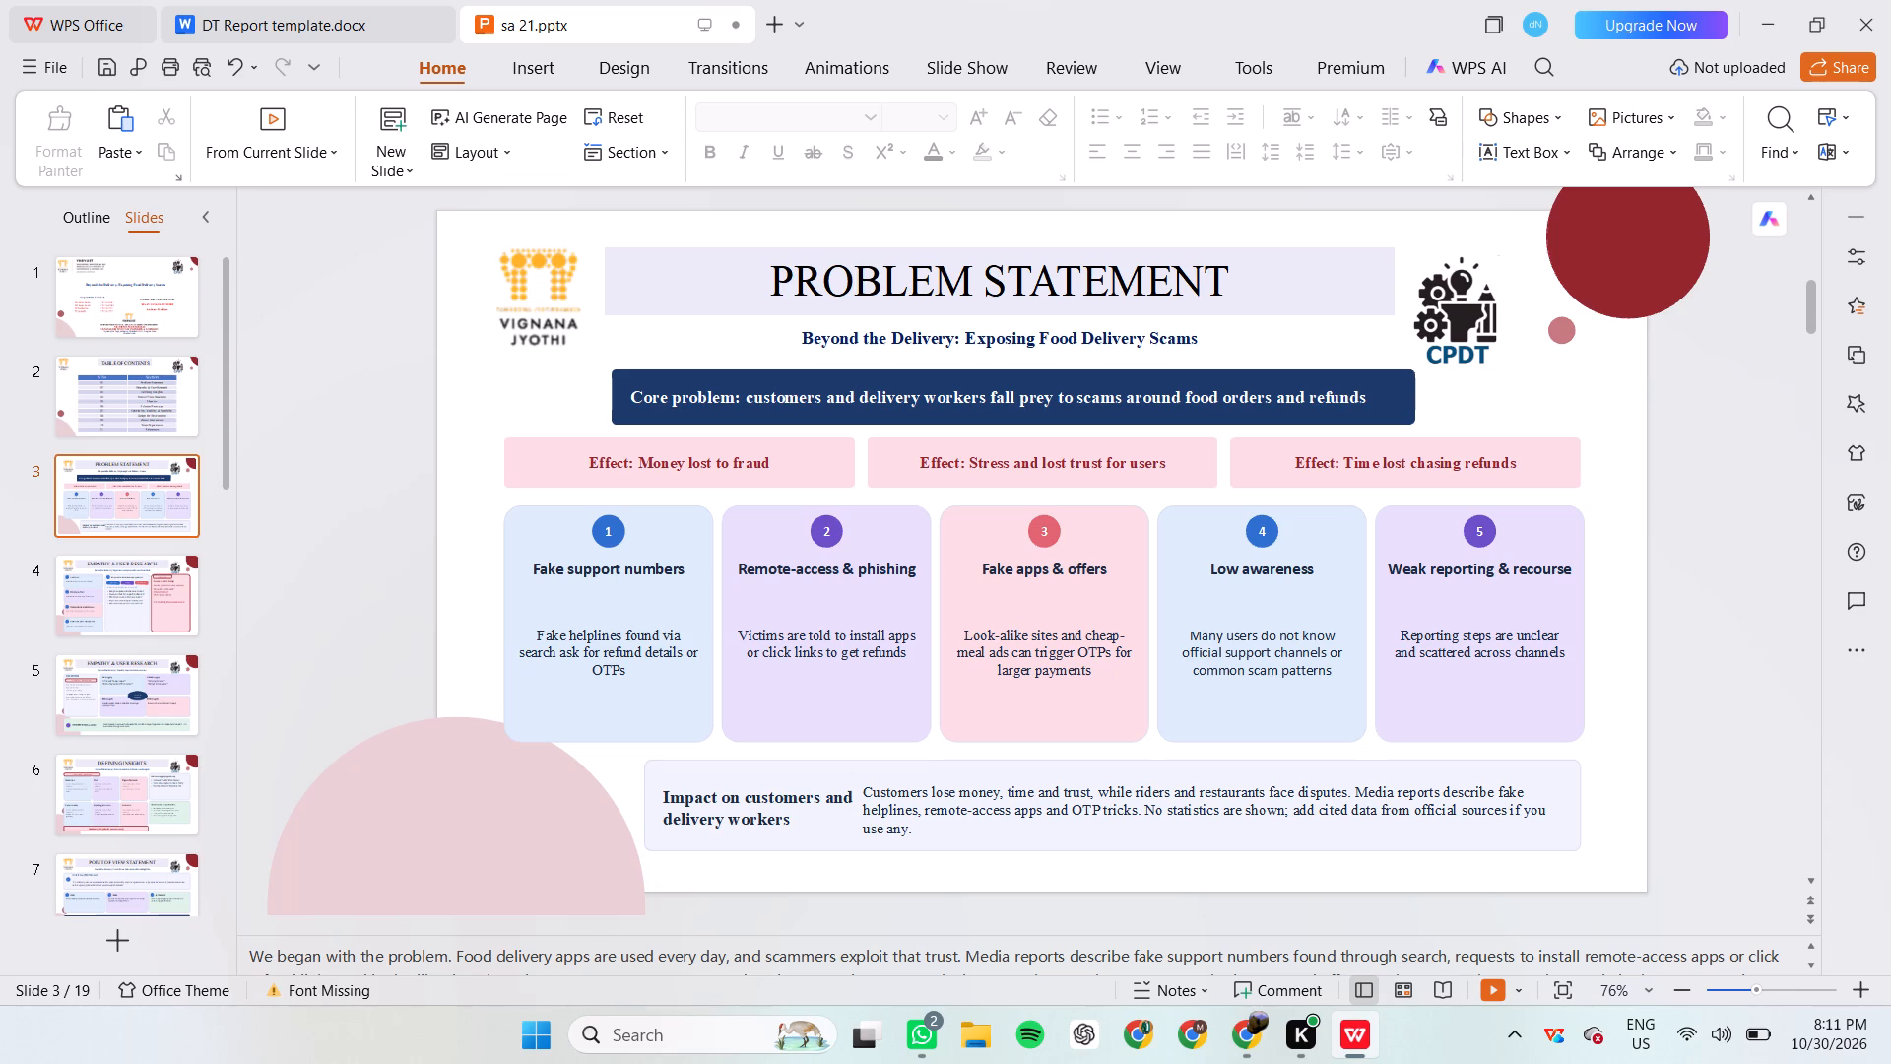
Change the headings of cards 1, 2 and 3 to Times New Roman, one card at a time.
{"action": "left_click", "coordinate": [631, 571]}
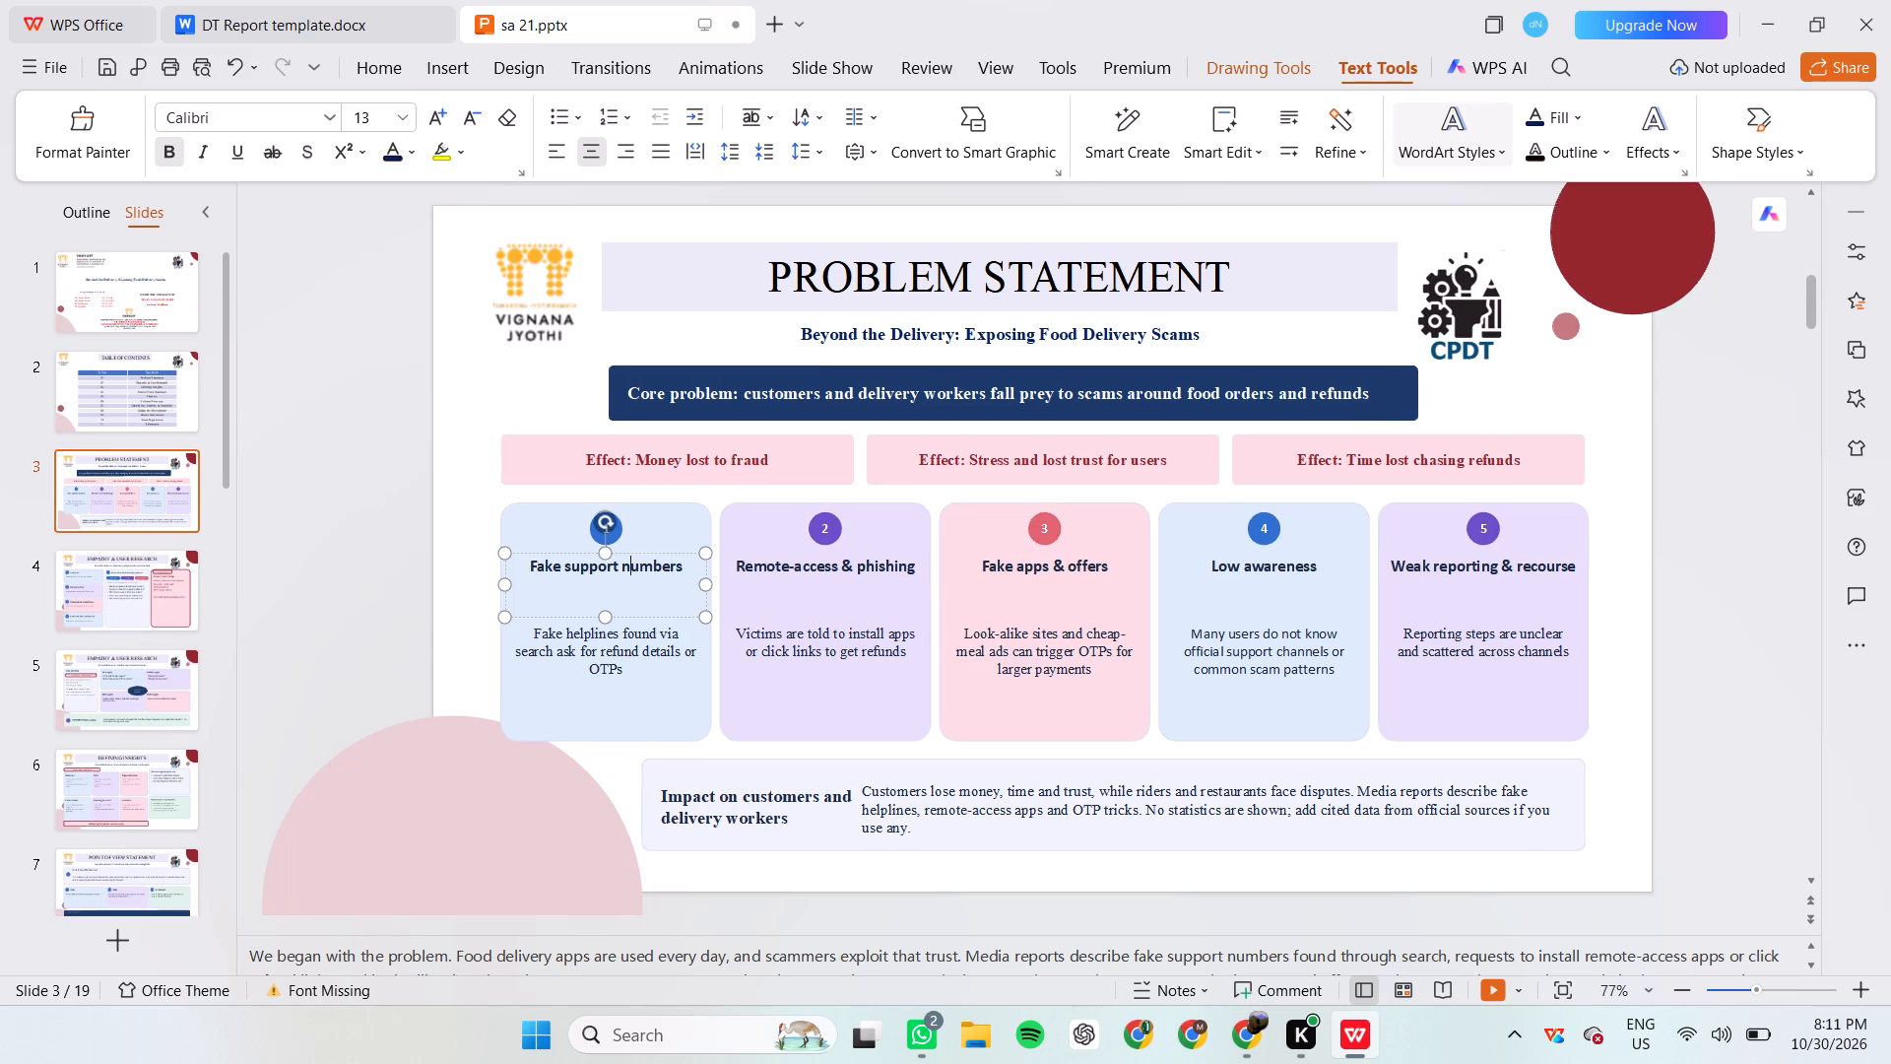
{"action": "key", "text": "ctrl+a"}
{"action": "left_click", "coordinate": [337, 124]}
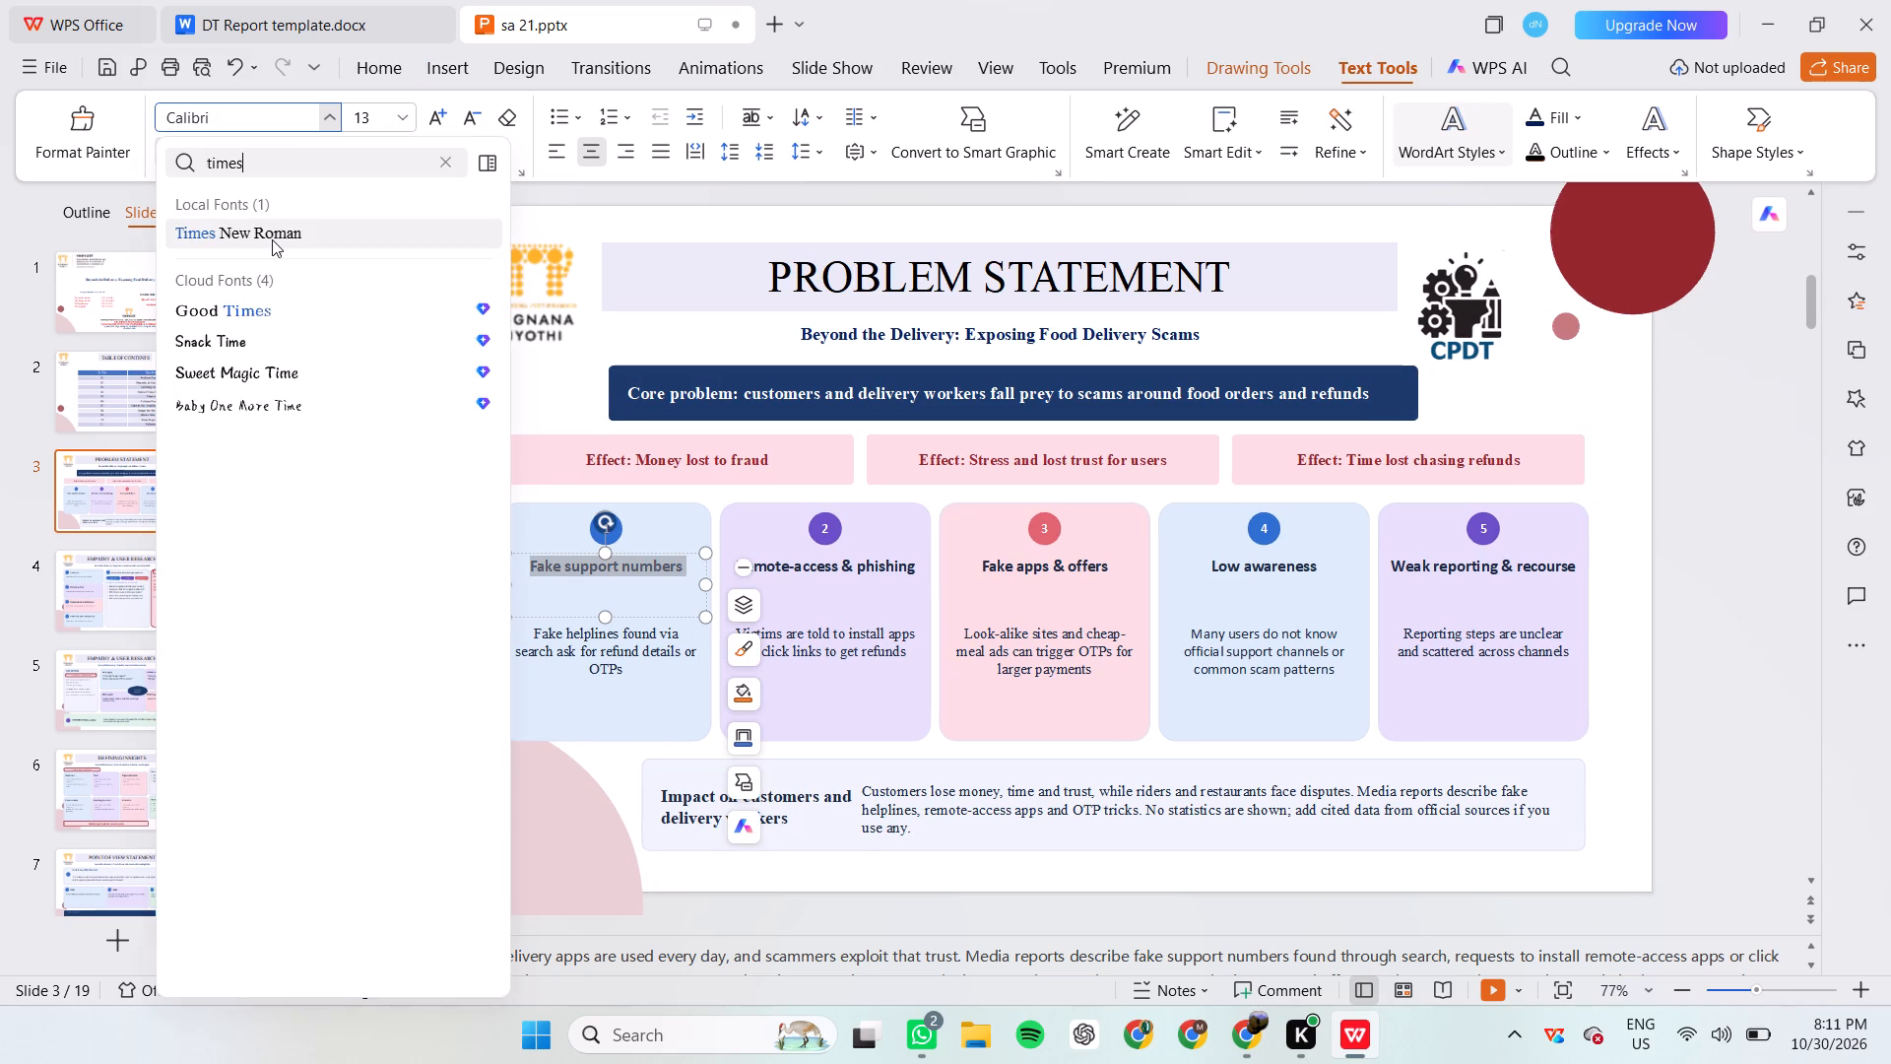
{"action": "left_click", "coordinate": [272, 239]}
{"action": "left_click", "coordinate": [837, 570]}
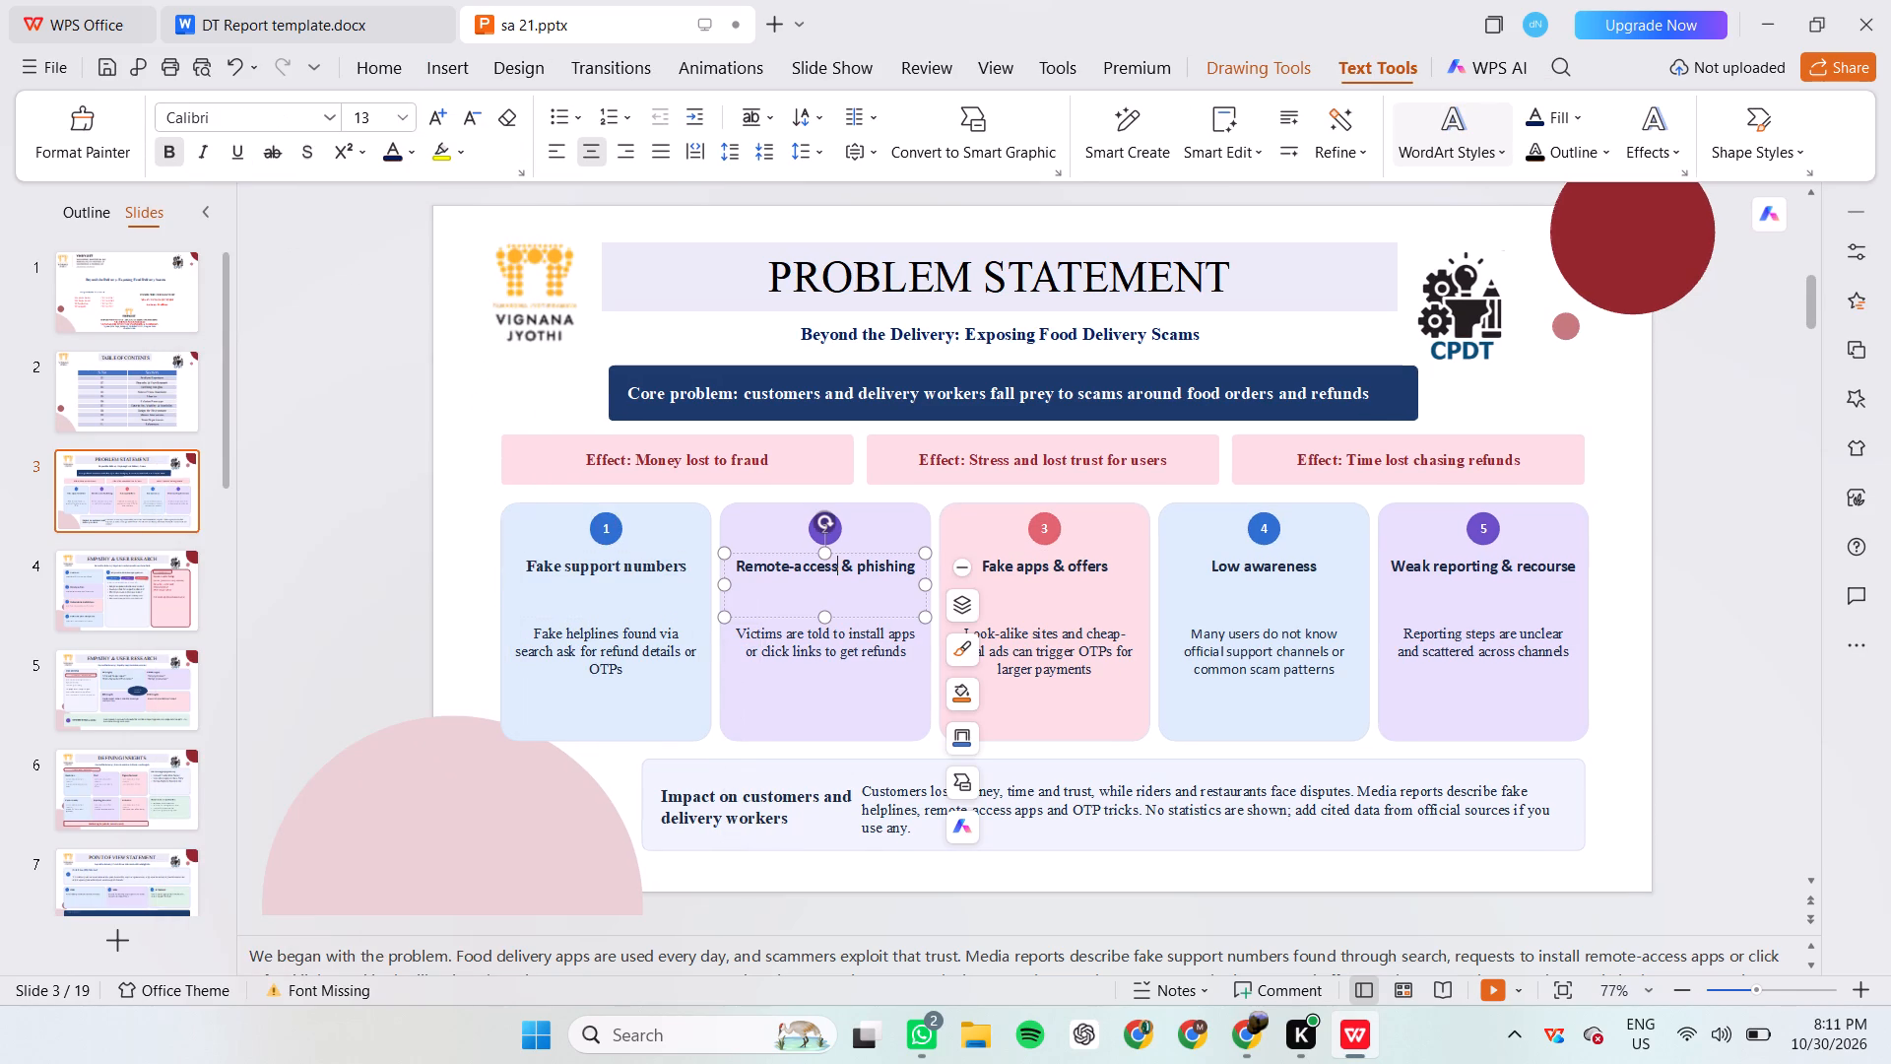
{"action": "key", "text": "ctrl+a"}
{"action": "left_click", "coordinate": [331, 118]}
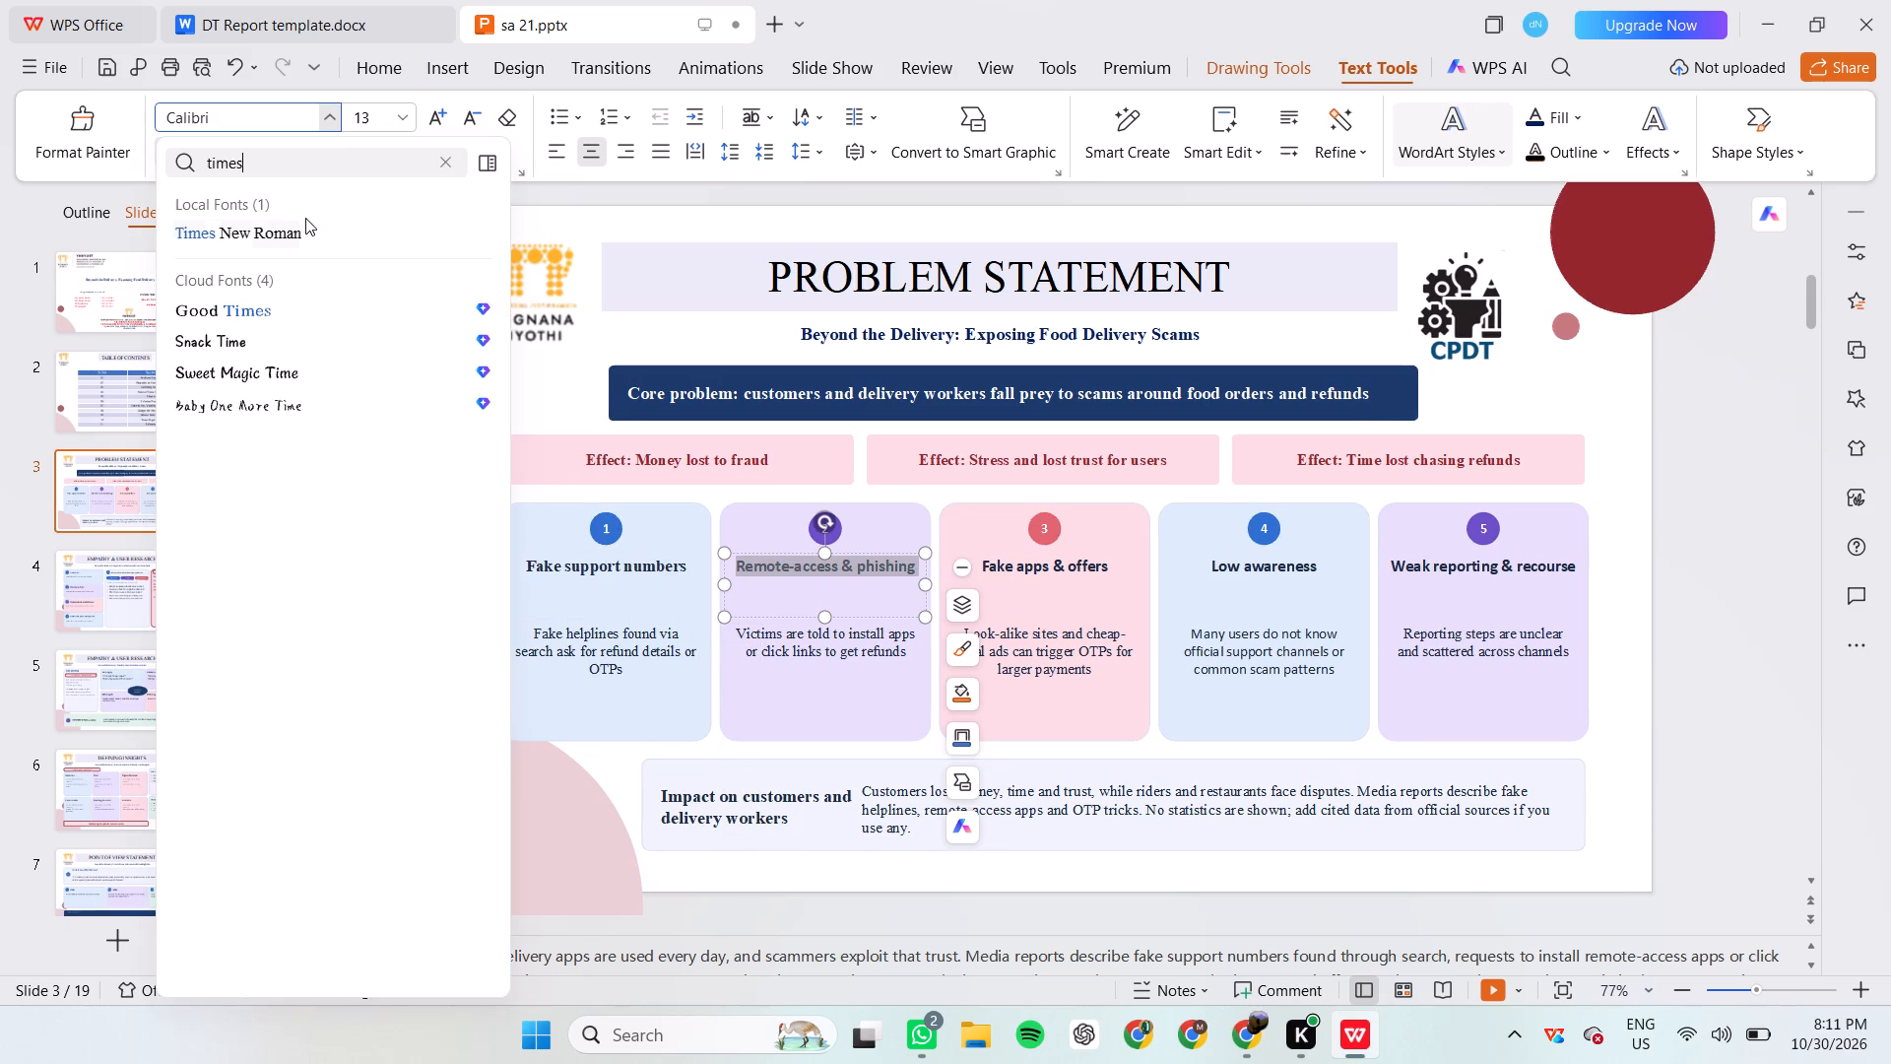
{"action": "left_click", "coordinate": [305, 235]}
{"action": "left_click", "coordinate": [1062, 568]}
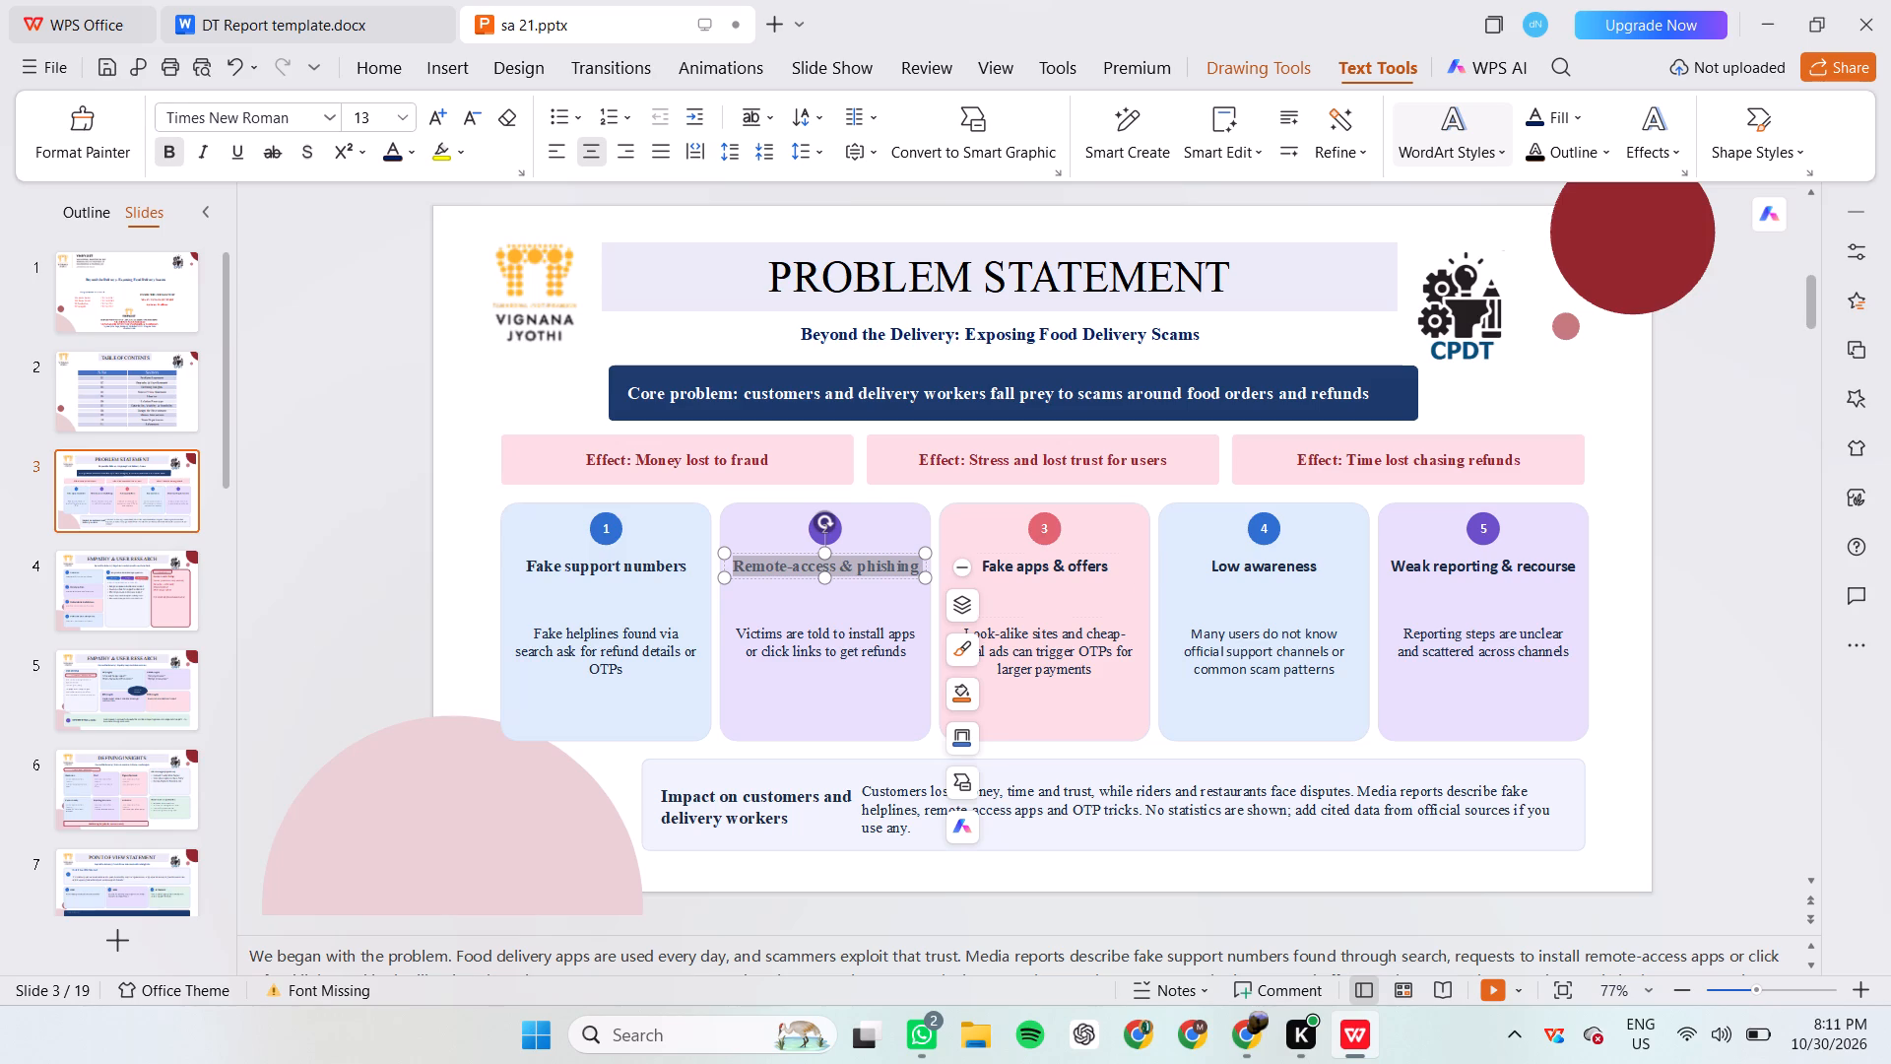
{"action": "key", "text": "ctrl+a"}
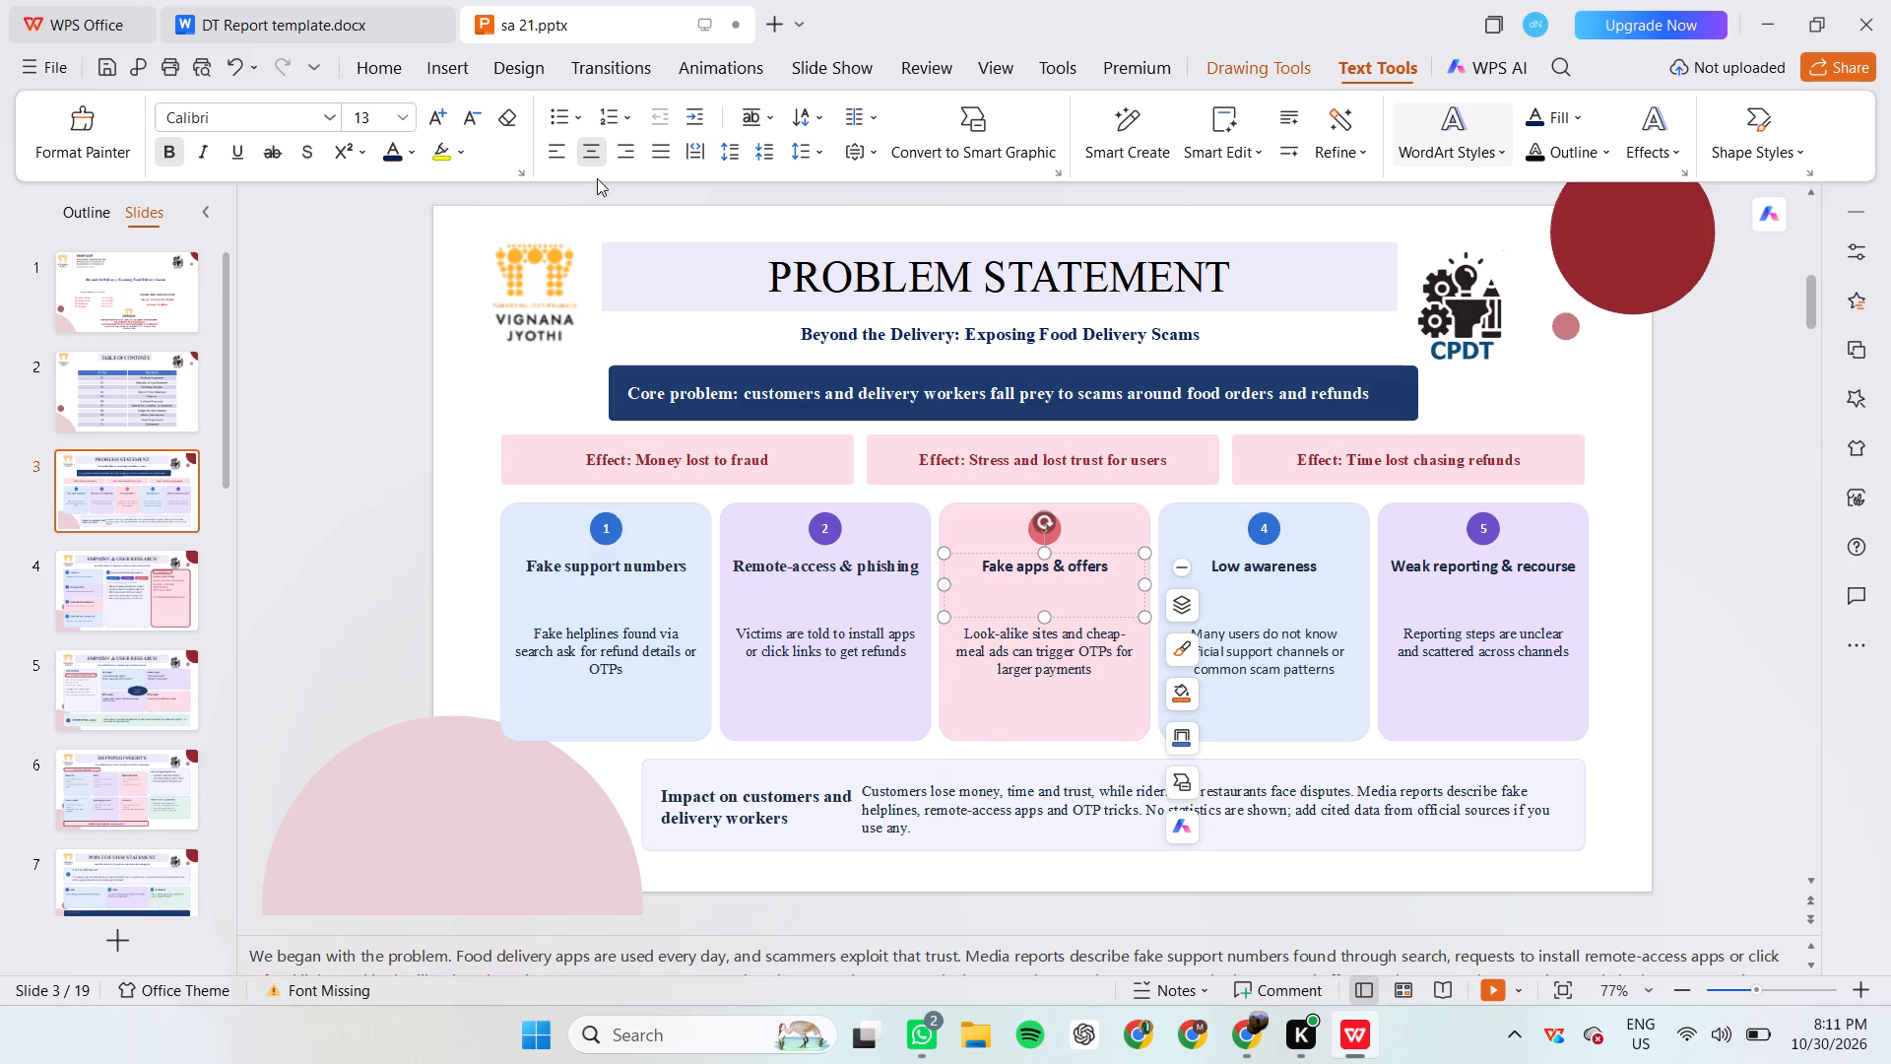
{"action": "left_click", "coordinate": [337, 121]}
{"action": "left_click", "coordinate": [328, 230]}
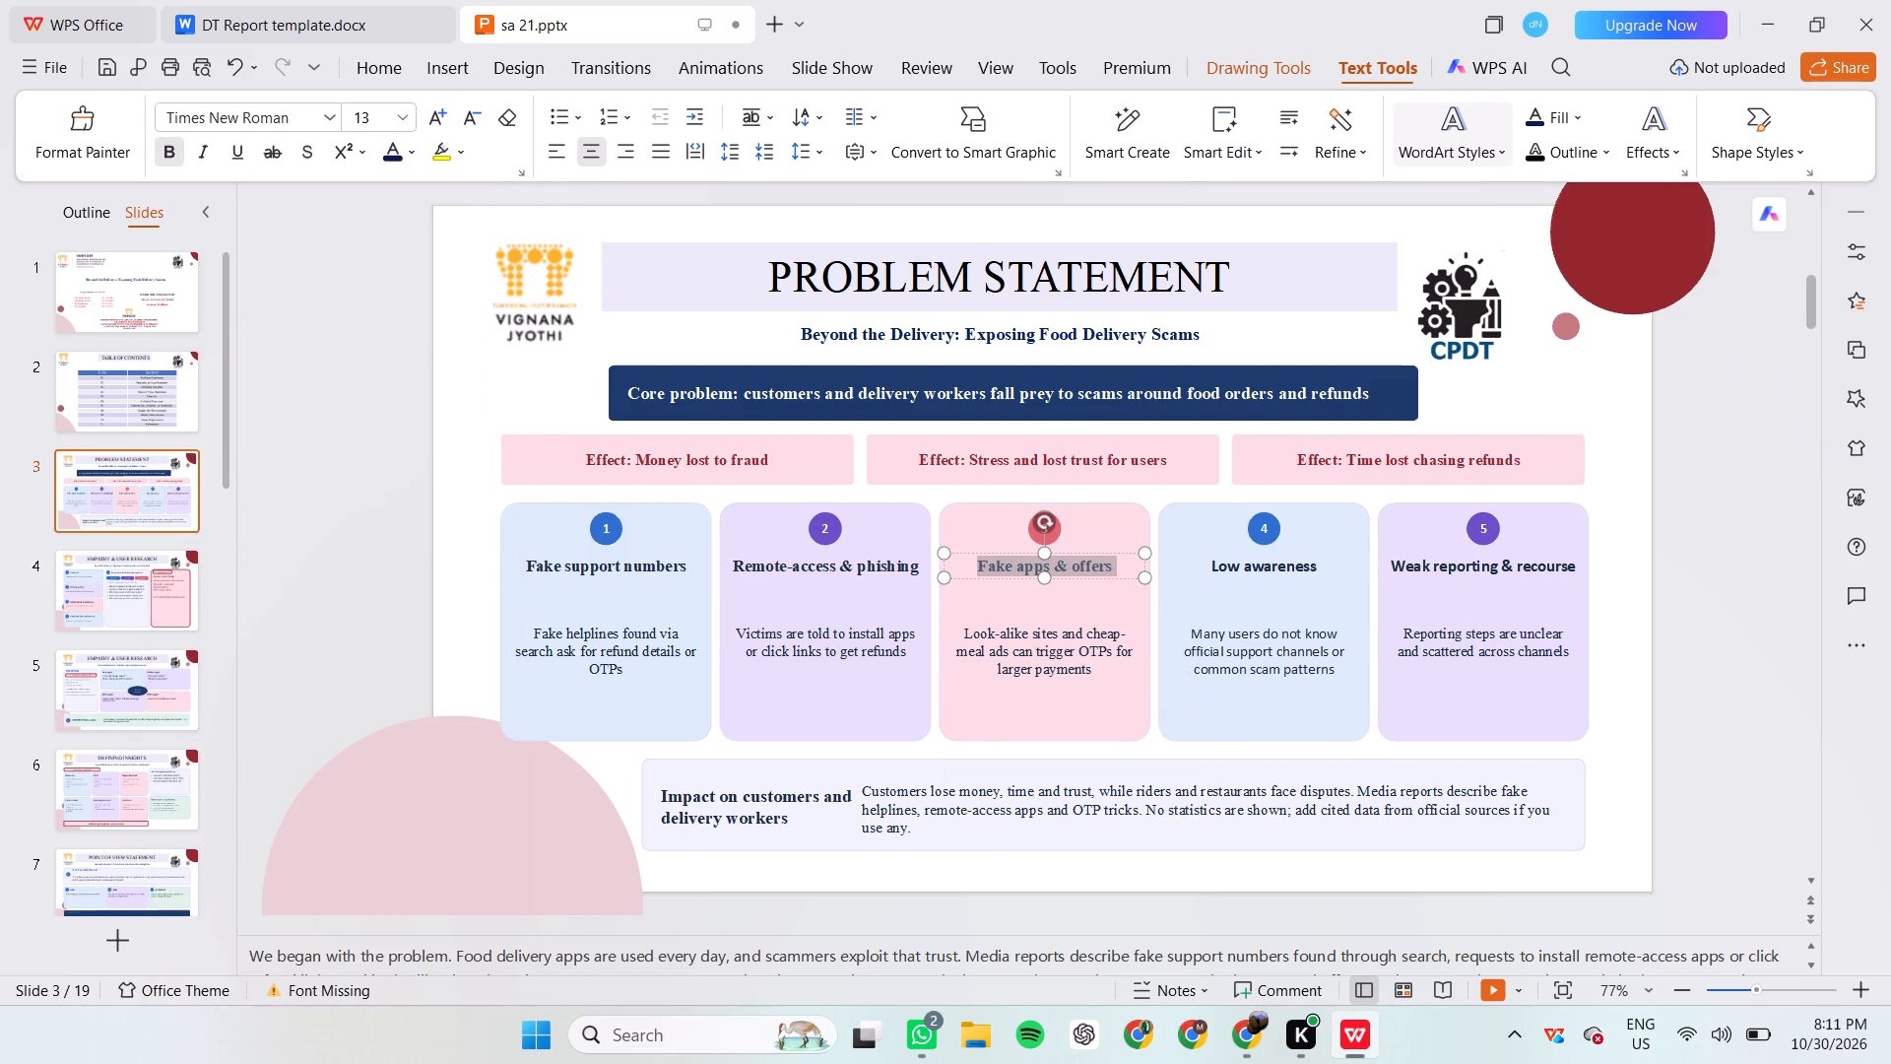
{"action": "left_click", "coordinate": [1772, 479]}
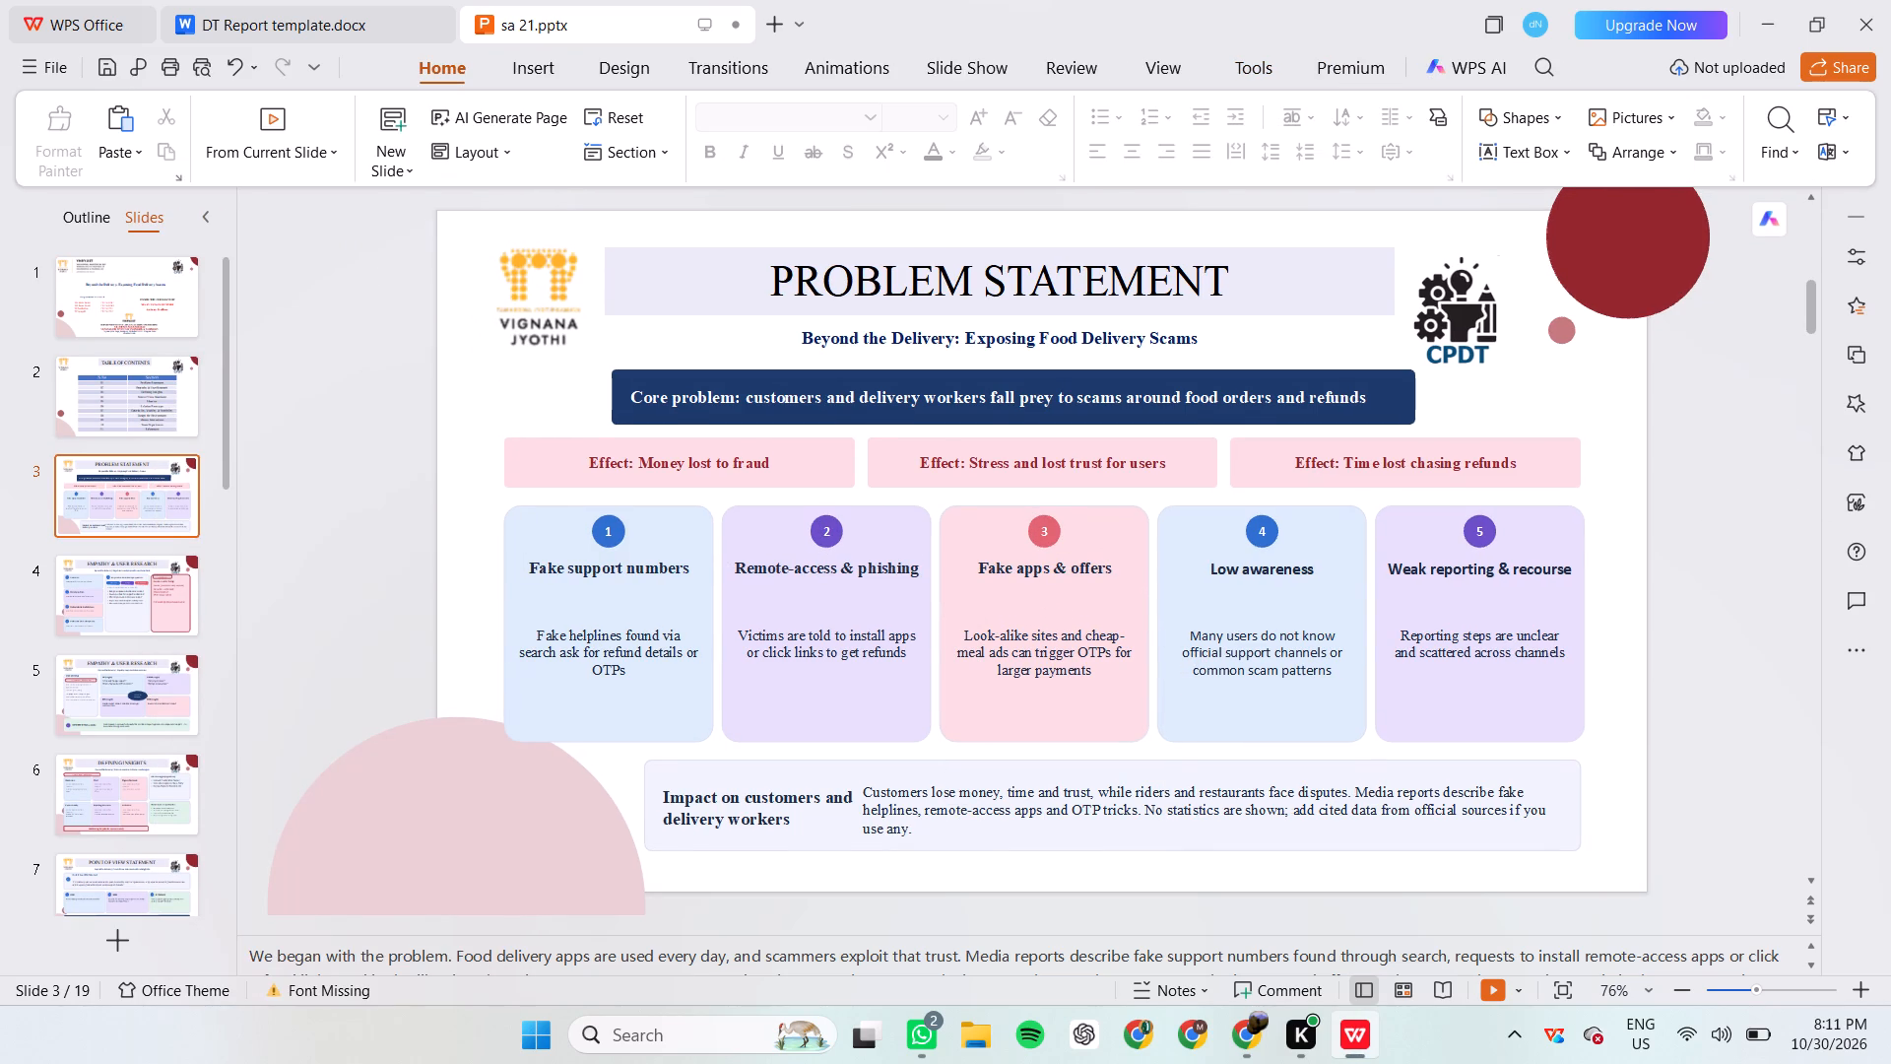
Change the headings of card 4, "Low awareness", and card 5, "Weak reporting & recourse", to Times New Roman.
{"action": "left_click", "coordinate": [1274, 574]}
{"action": "key", "text": "ctrl+a"}
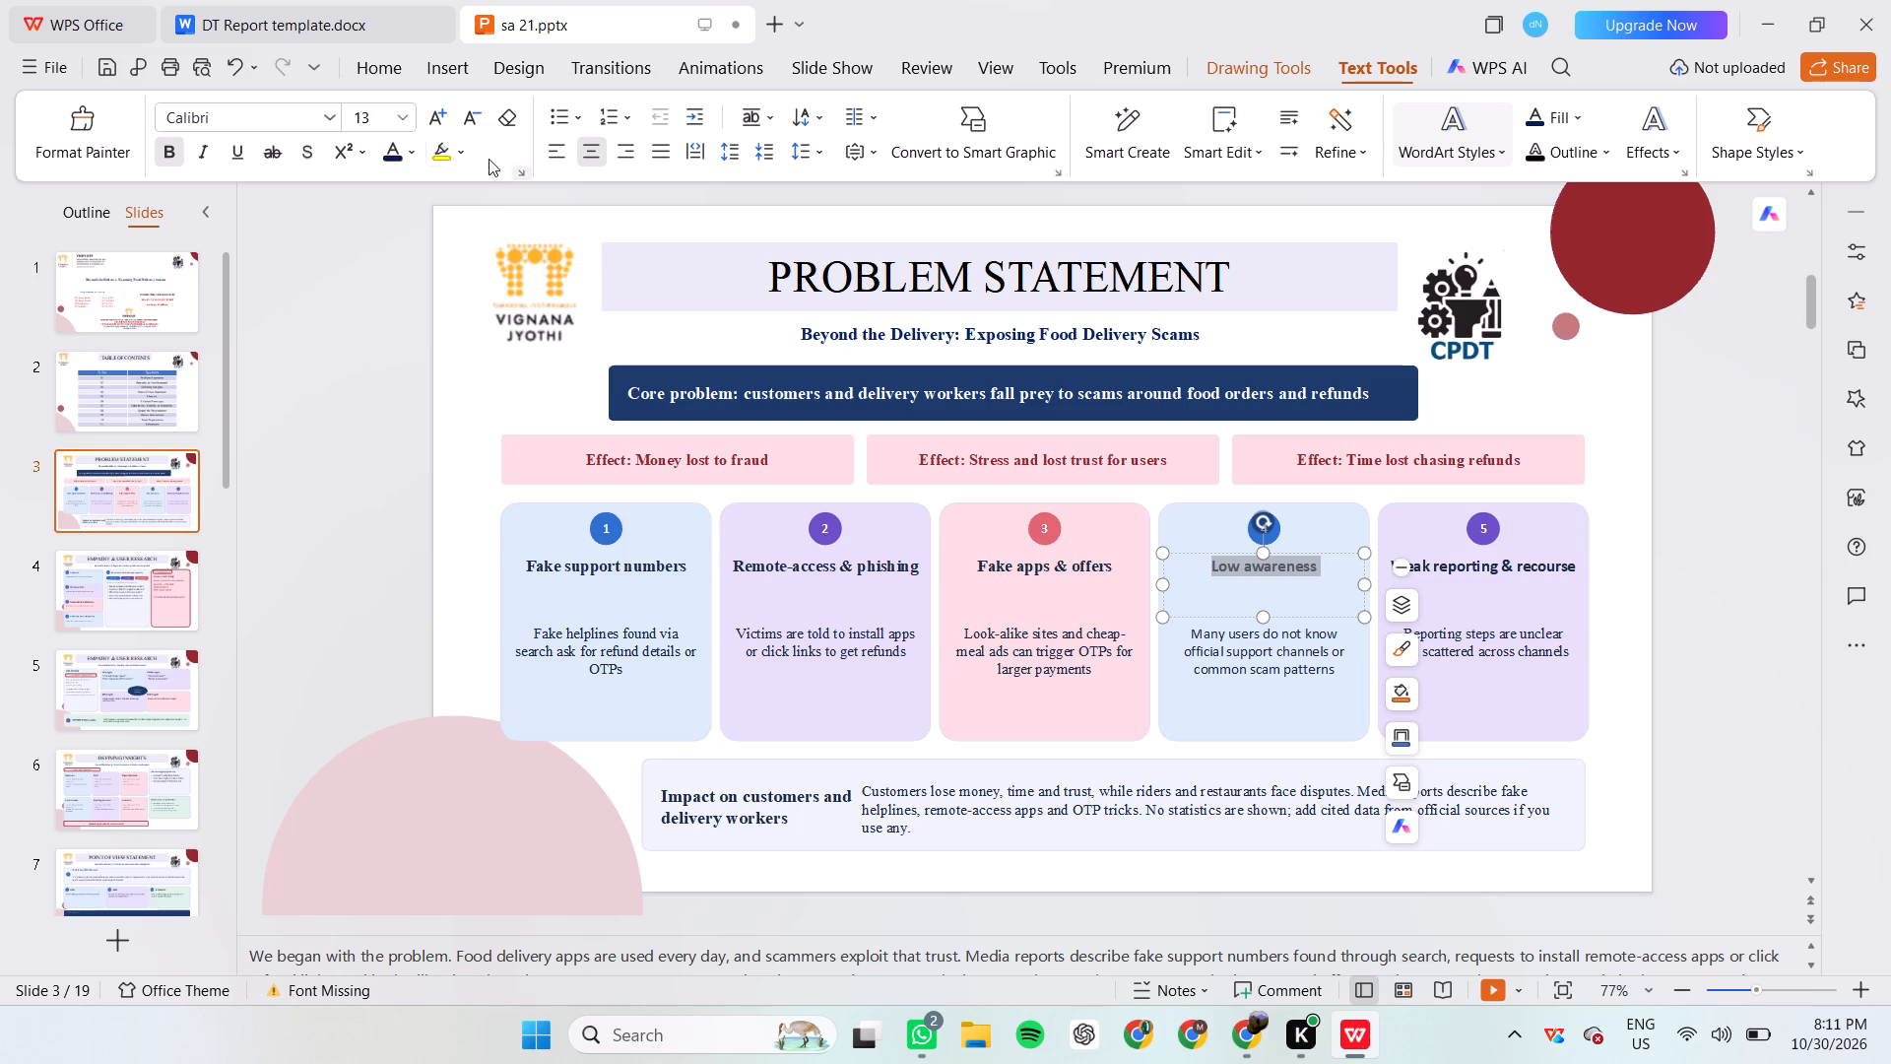
{"action": "left_click", "coordinate": [322, 113]}
{"action": "left_click", "coordinate": [272, 219]}
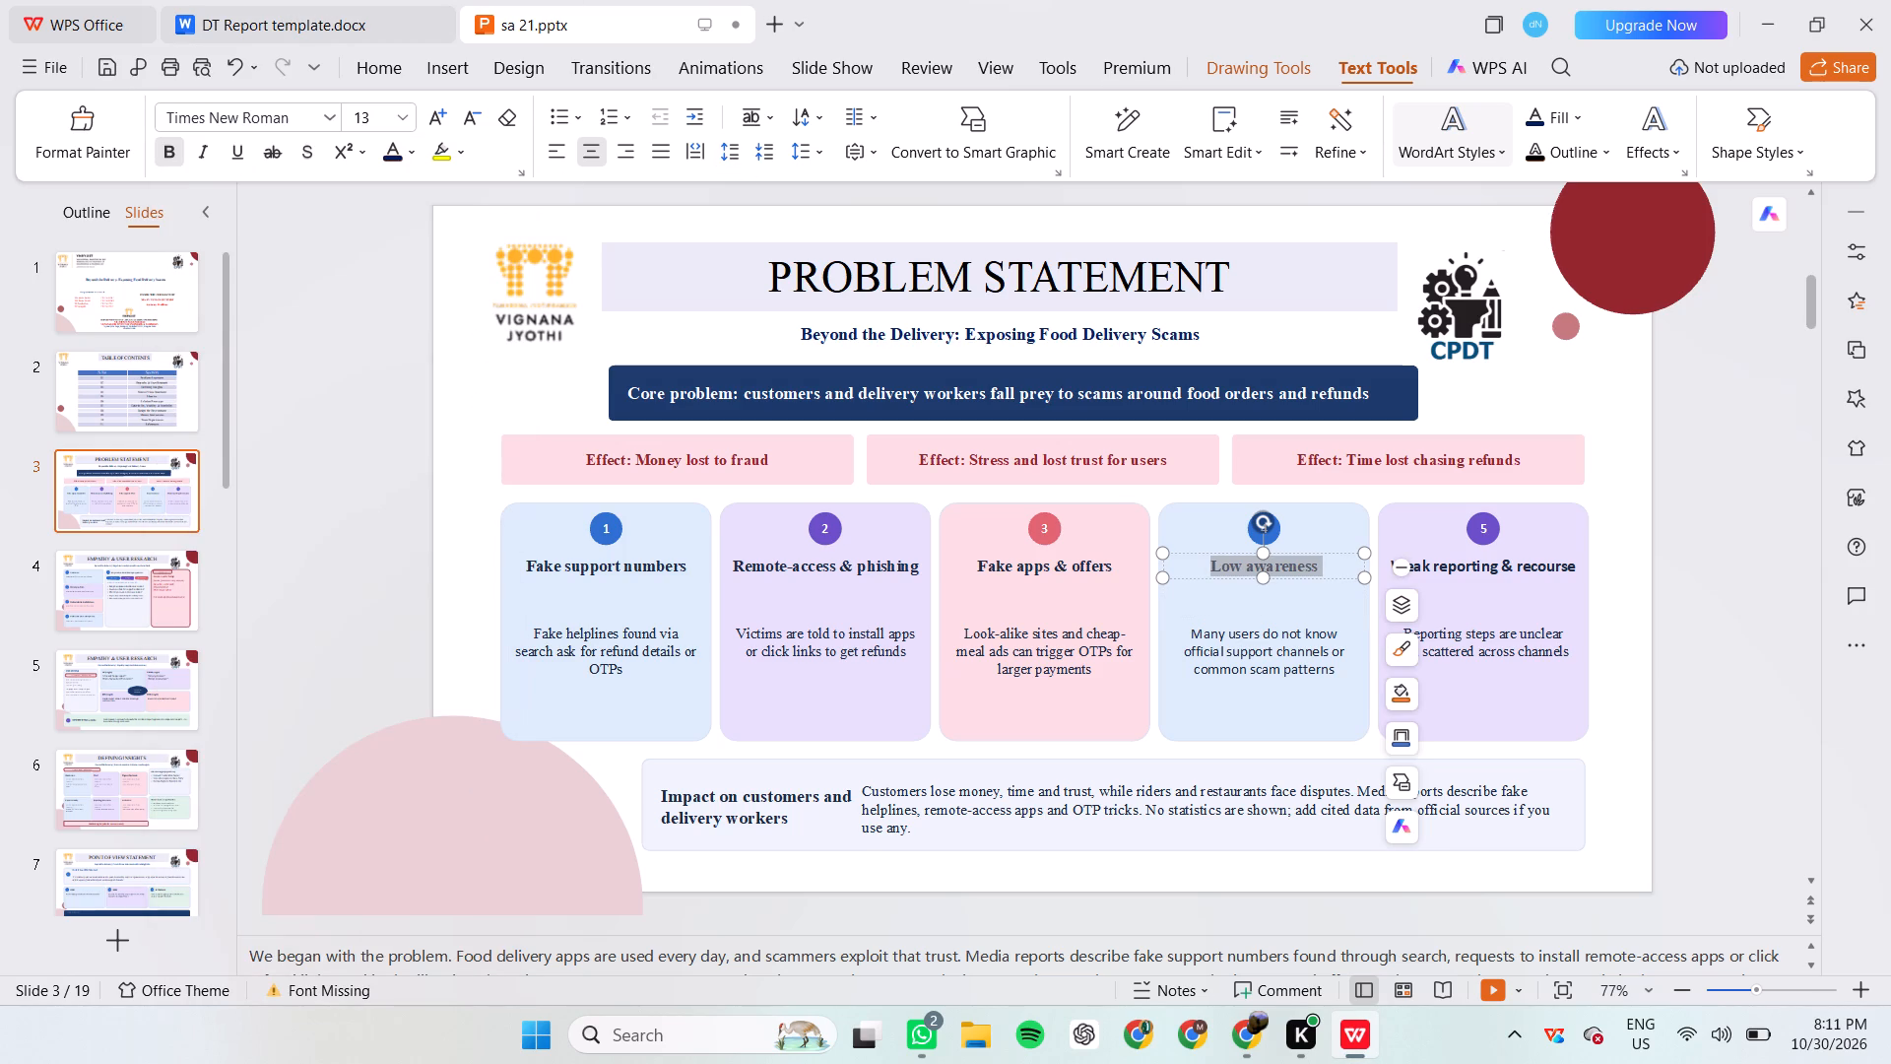
{"action": "left_click", "coordinate": [1468, 574]}
{"action": "key", "text": "ctrl+a"}
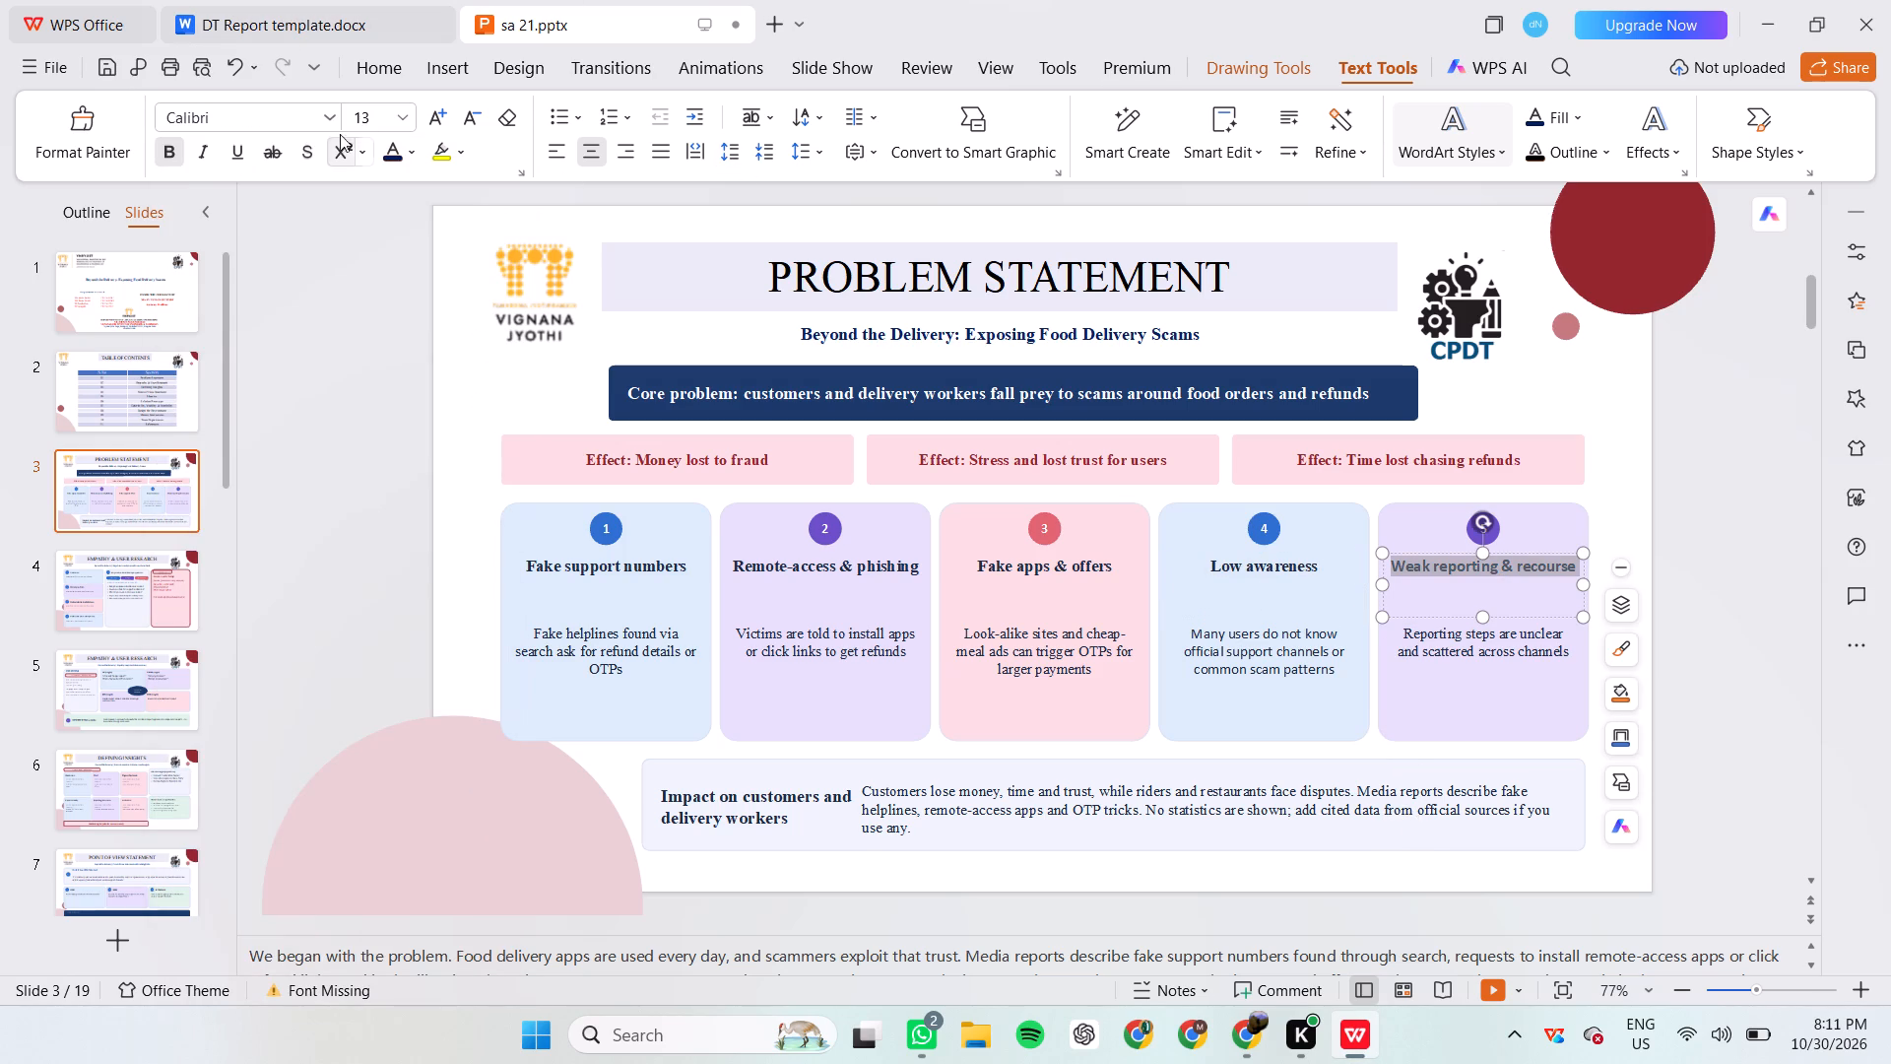
{"action": "left_click", "coordinate": [332, 129]}
{"action": "left_click", "coordinate": [276, 232]}
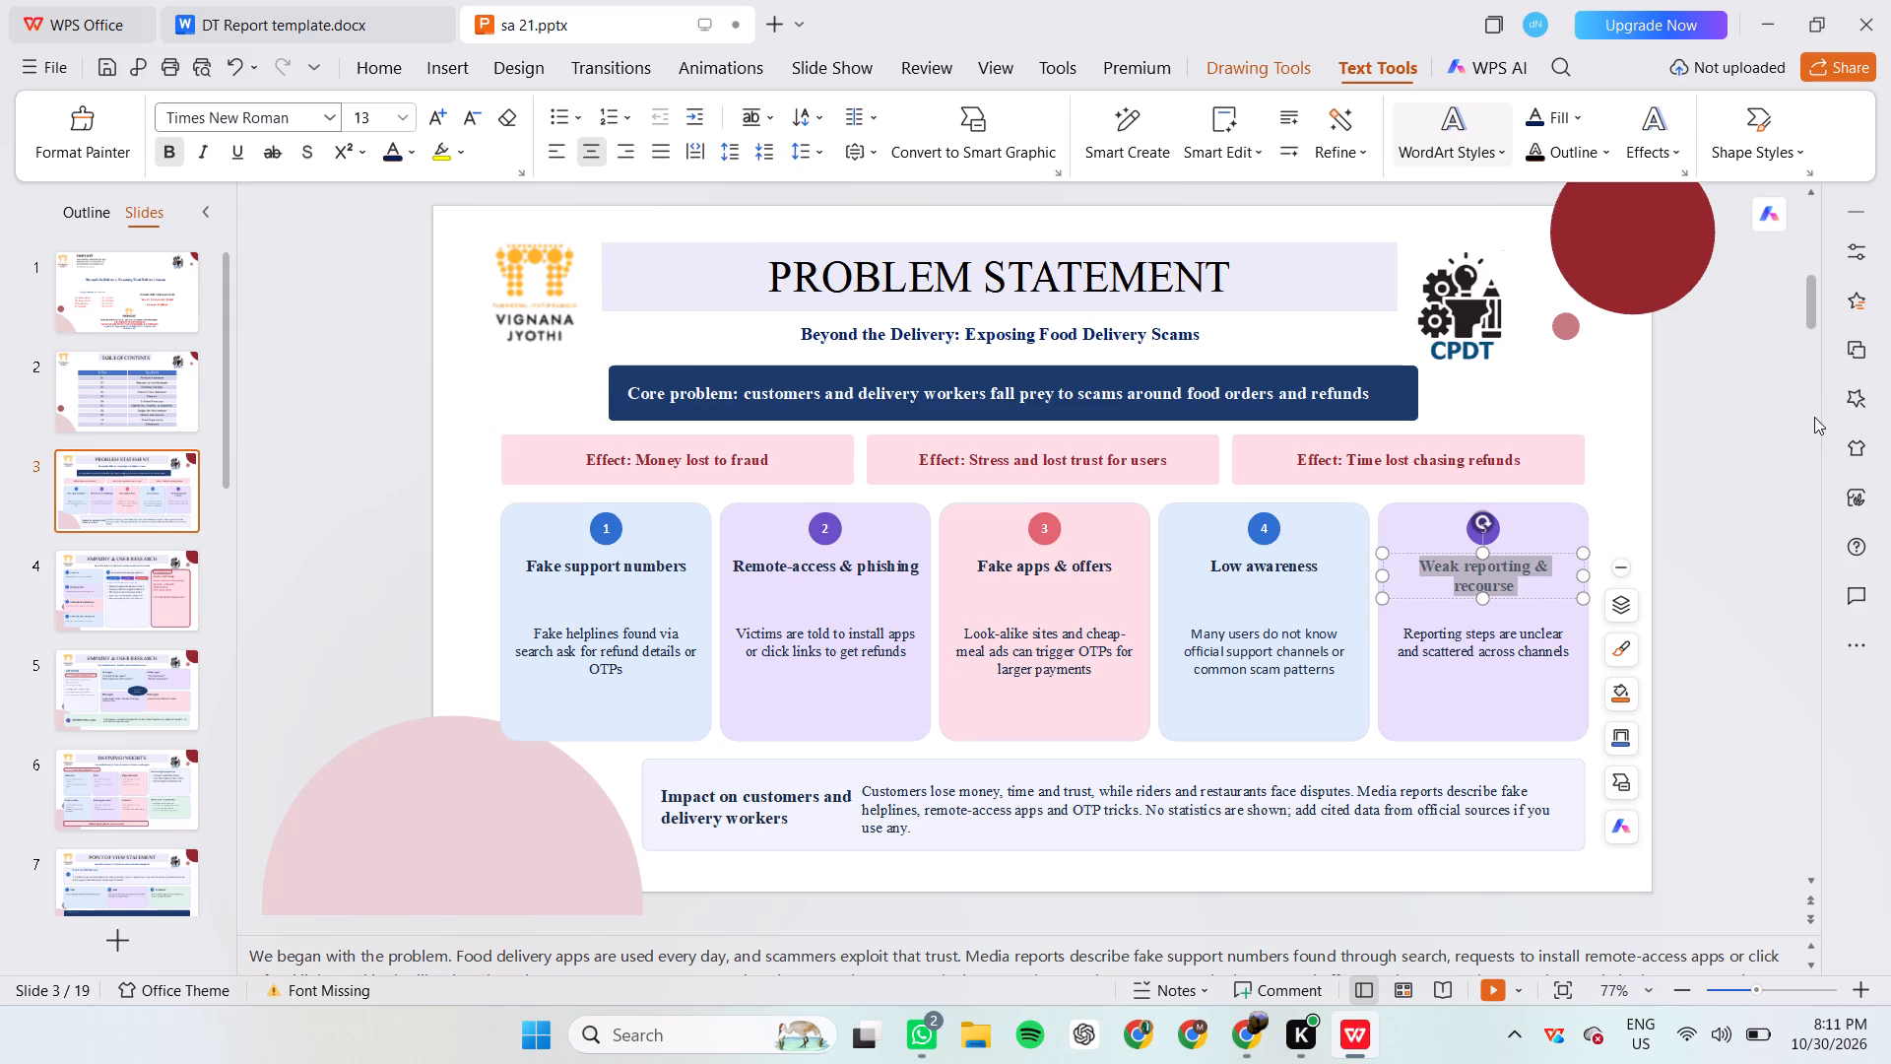
{"action": "left_click", "coordinate": [1784, 427]}
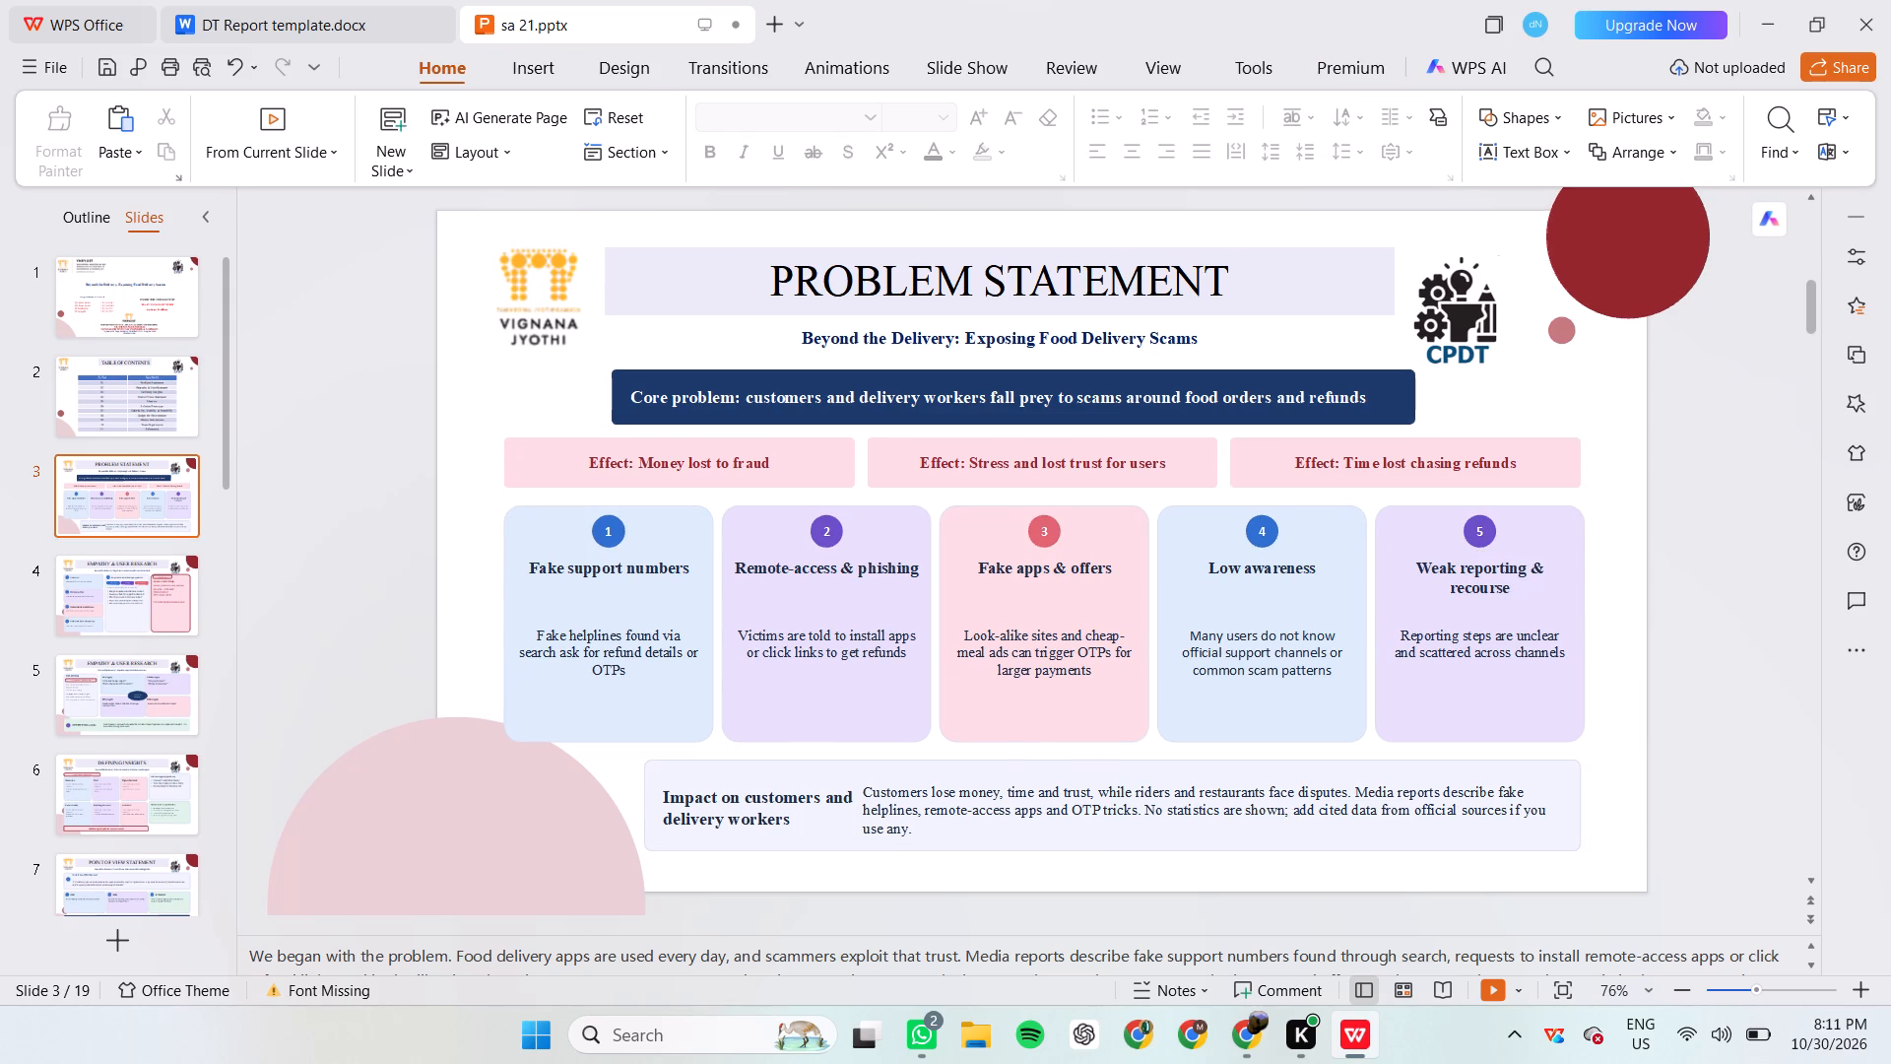
On slide 4, delete the small dark red circle partly hidden behind the "Restaurants & cloud kitchens" card.
{"action": "scroll", "coordinate": [1735, 471], "scroll_direction": "down", "scroll_amount": 3, "text": "ctrl"}
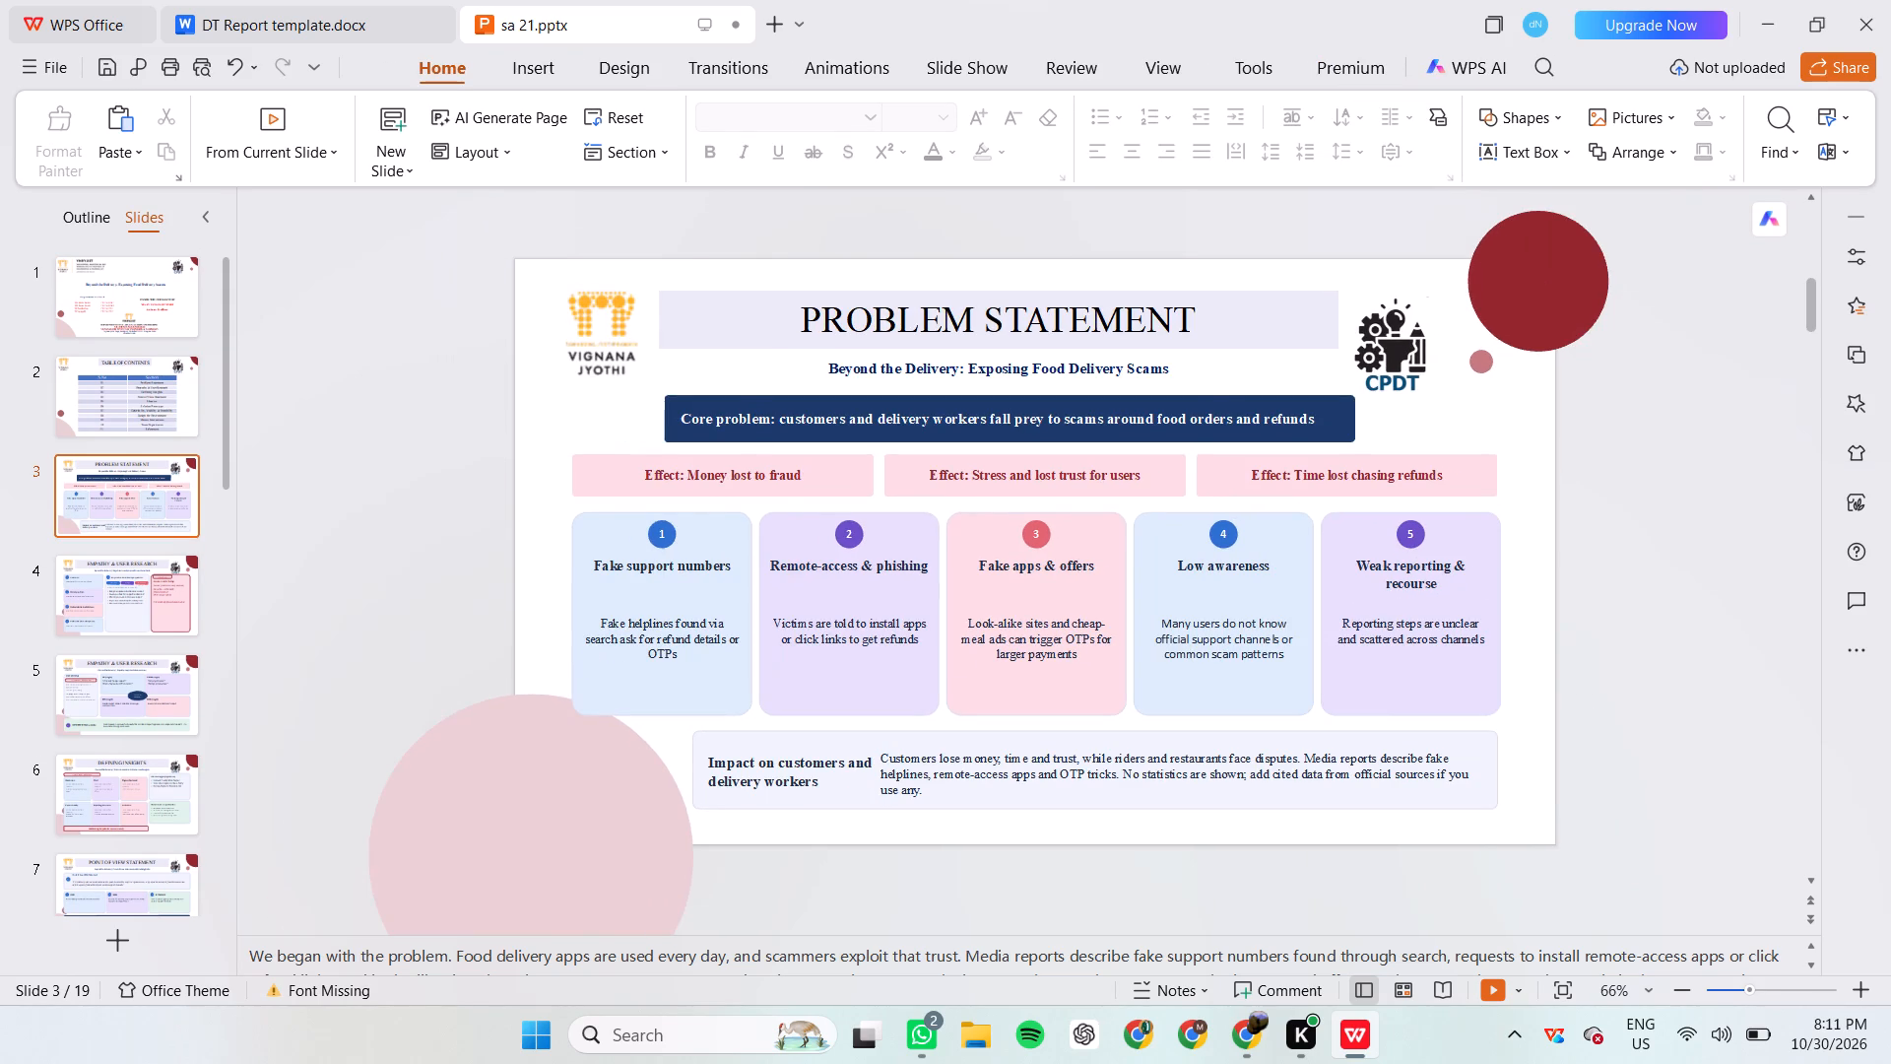
{"action": "scroll", "coordinate": [1692, 513], "scroll_direction": "up", "scroll_amount": 1, "text": "ctrl"}
{"action": "scroll", "coordinate": [1682, 541], "scroll_direction": "down", "scroll_amount": 1, "text": "ctrl"}
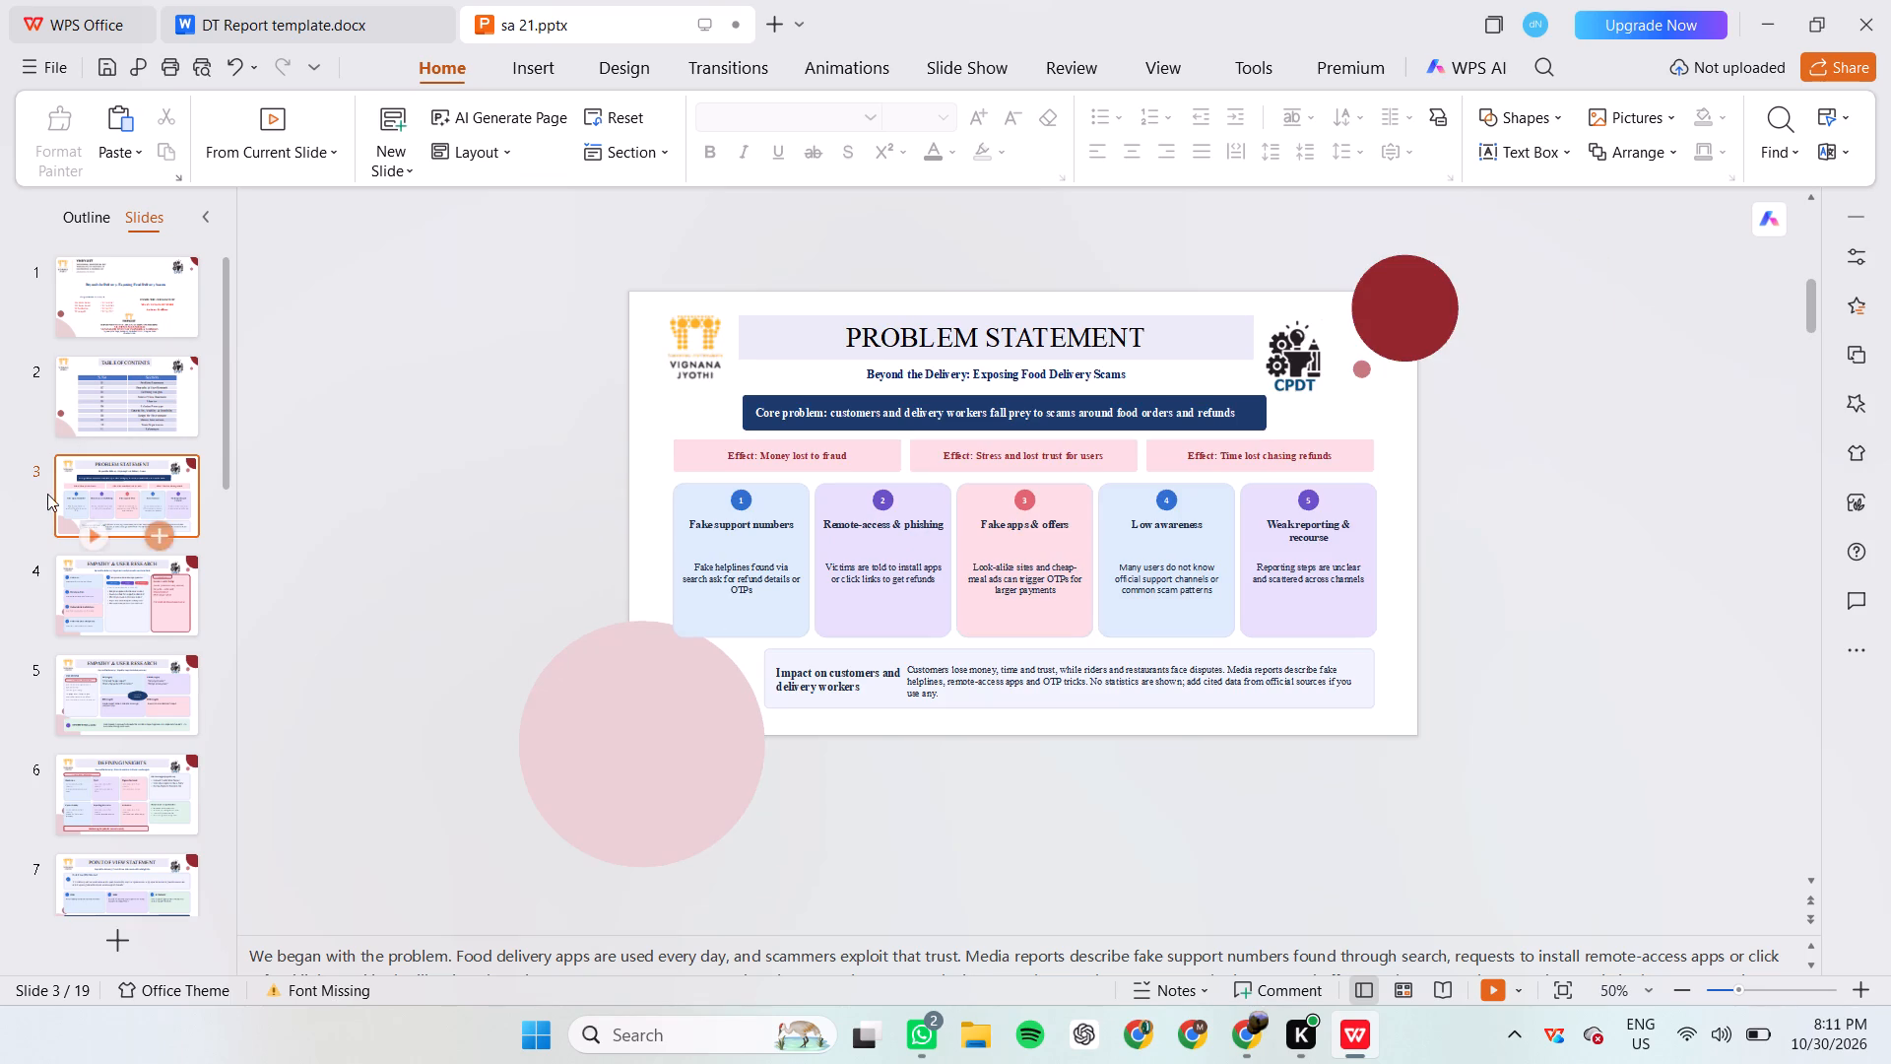
{"action": "left_click", "coordinate": [114, 601]}
{"action": "scroll", "coordinate": [1610, 564], "scroll_direction": "up", "scroll_amount": 2, "text": "ctrl"}
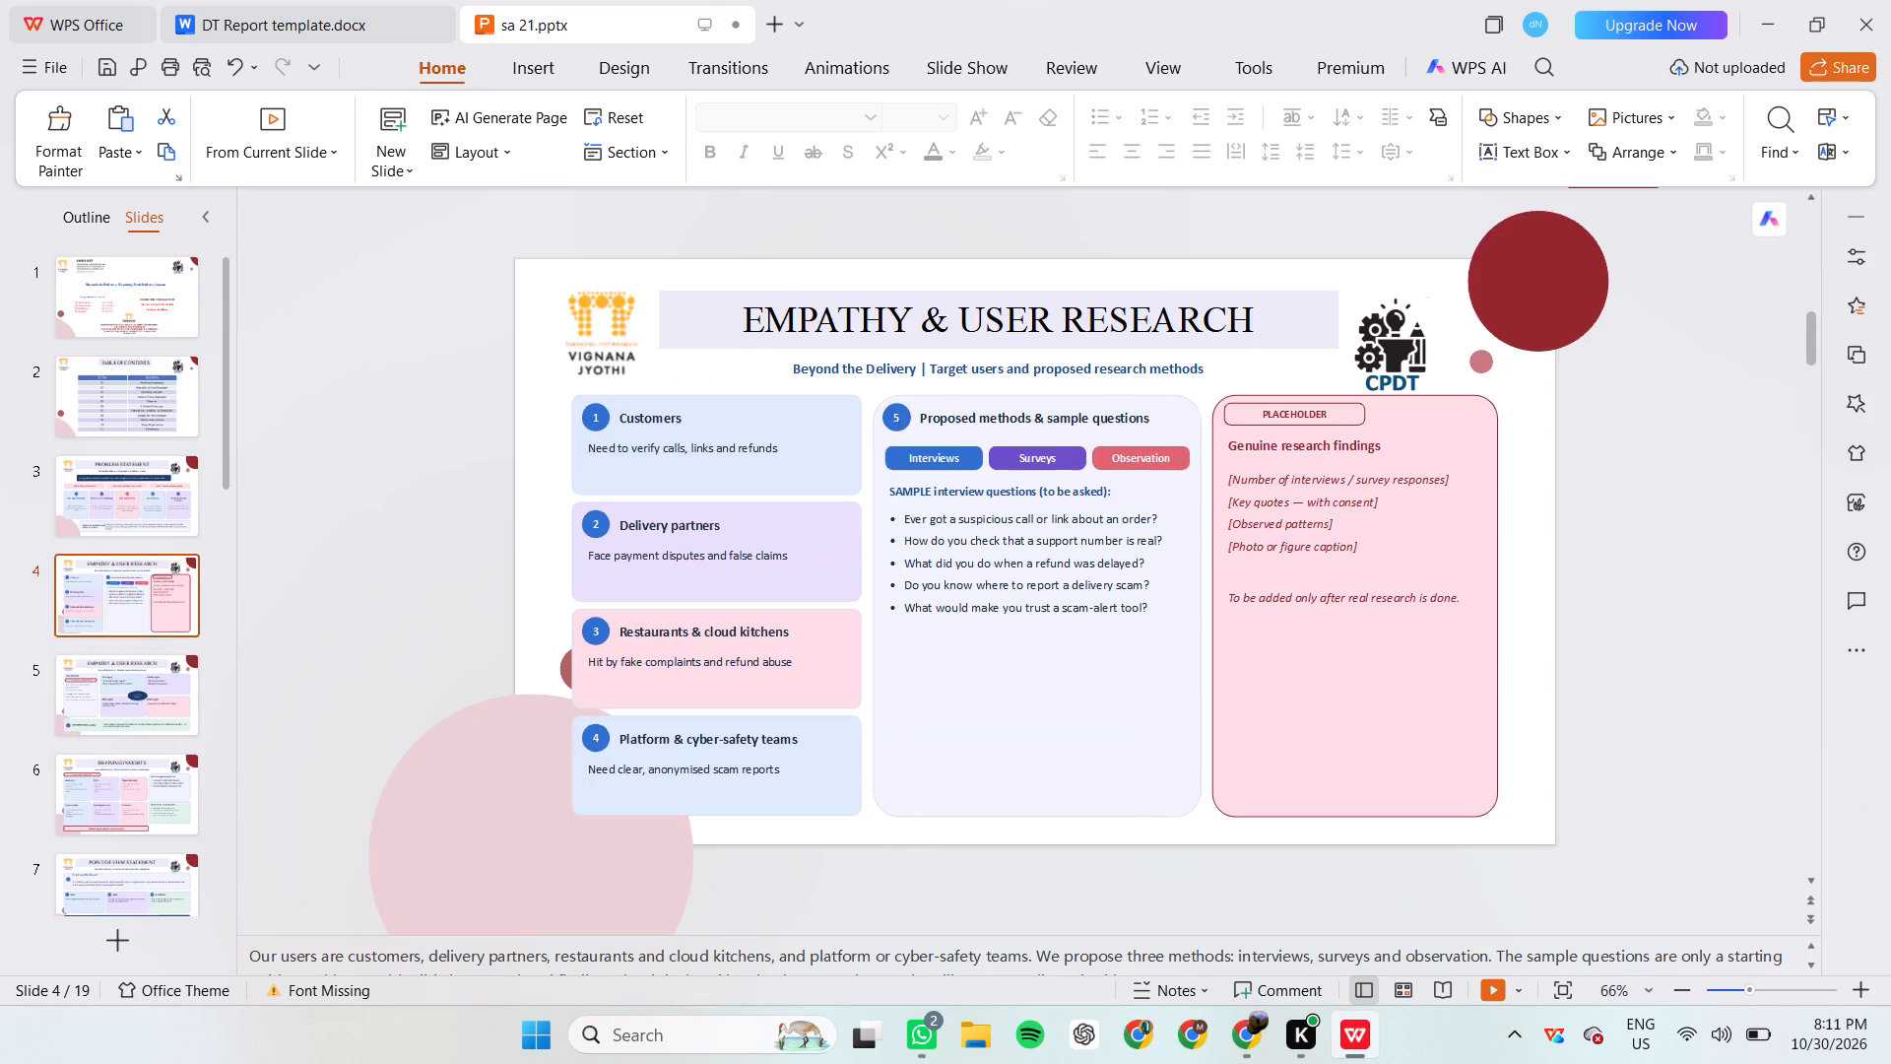
{"action": "left_click", "coordinate": [510, 700]}
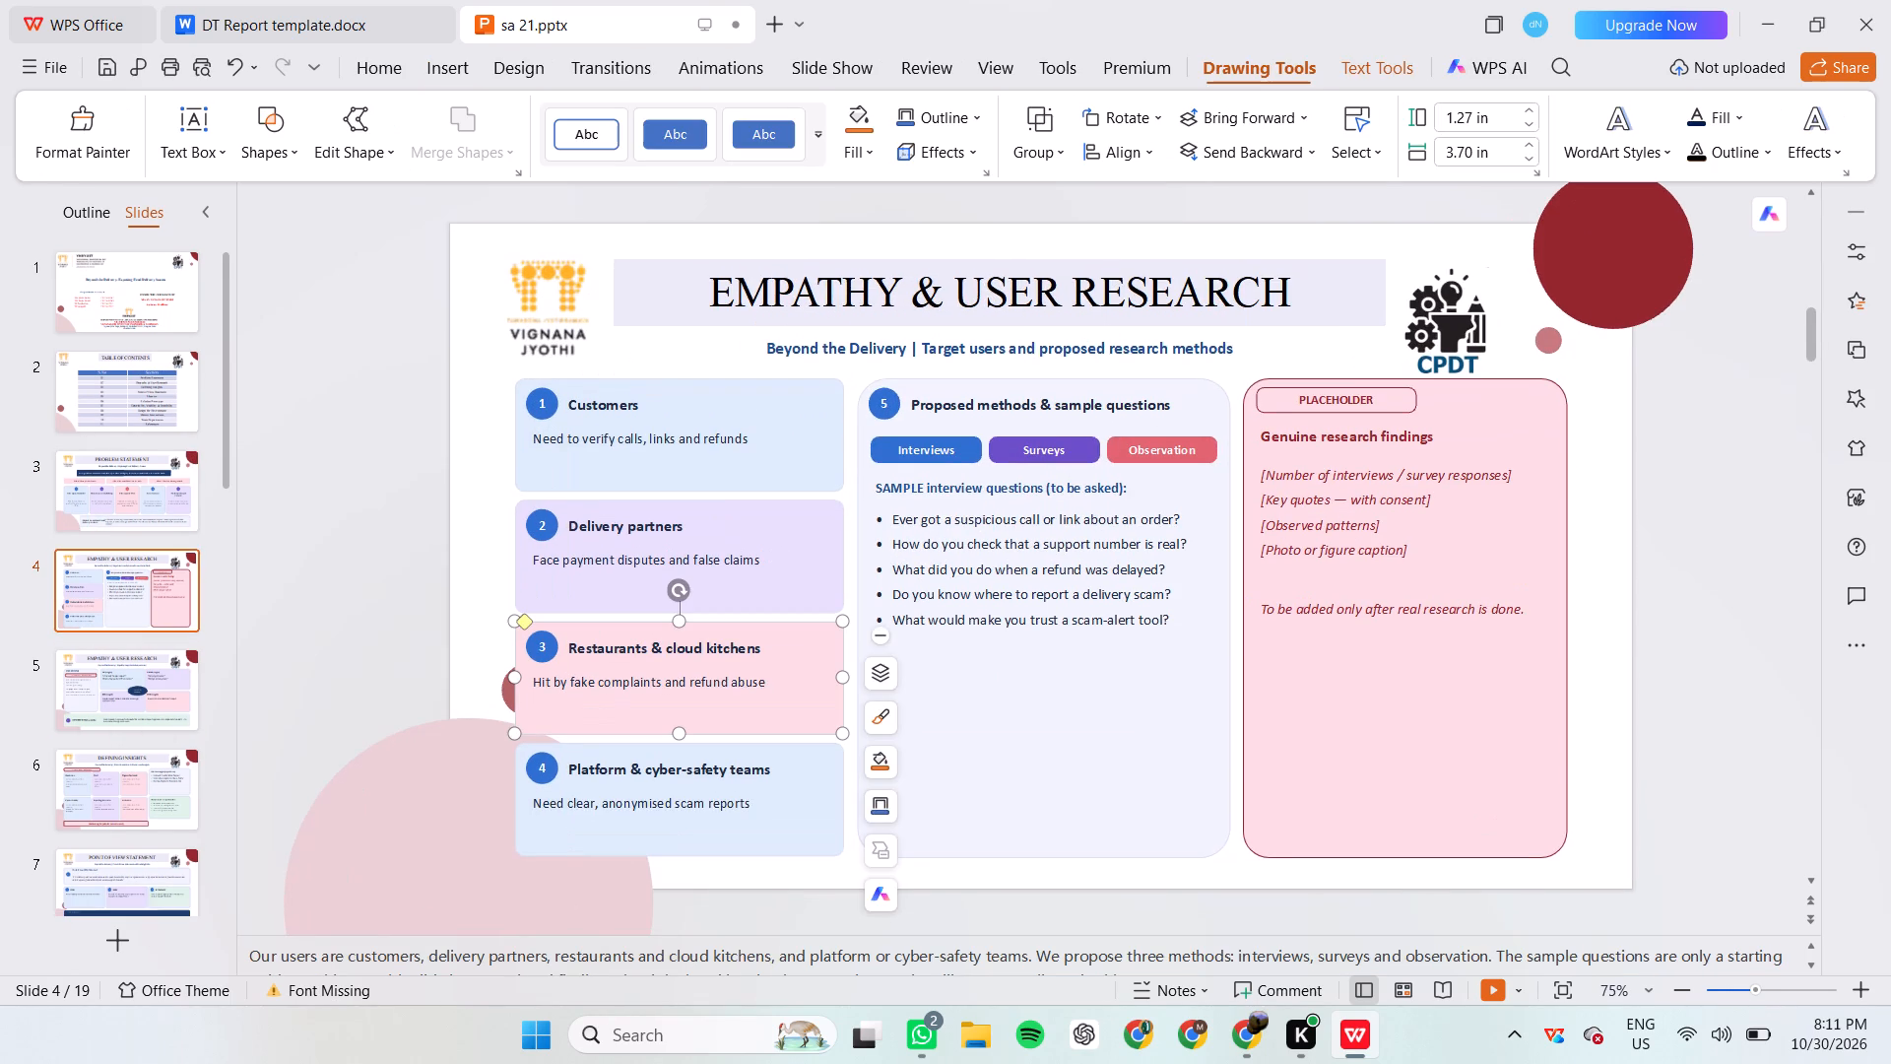
{"action": "left_click", "coordinate": [505, 697]}
{"action": "key", "text": "Delete"}
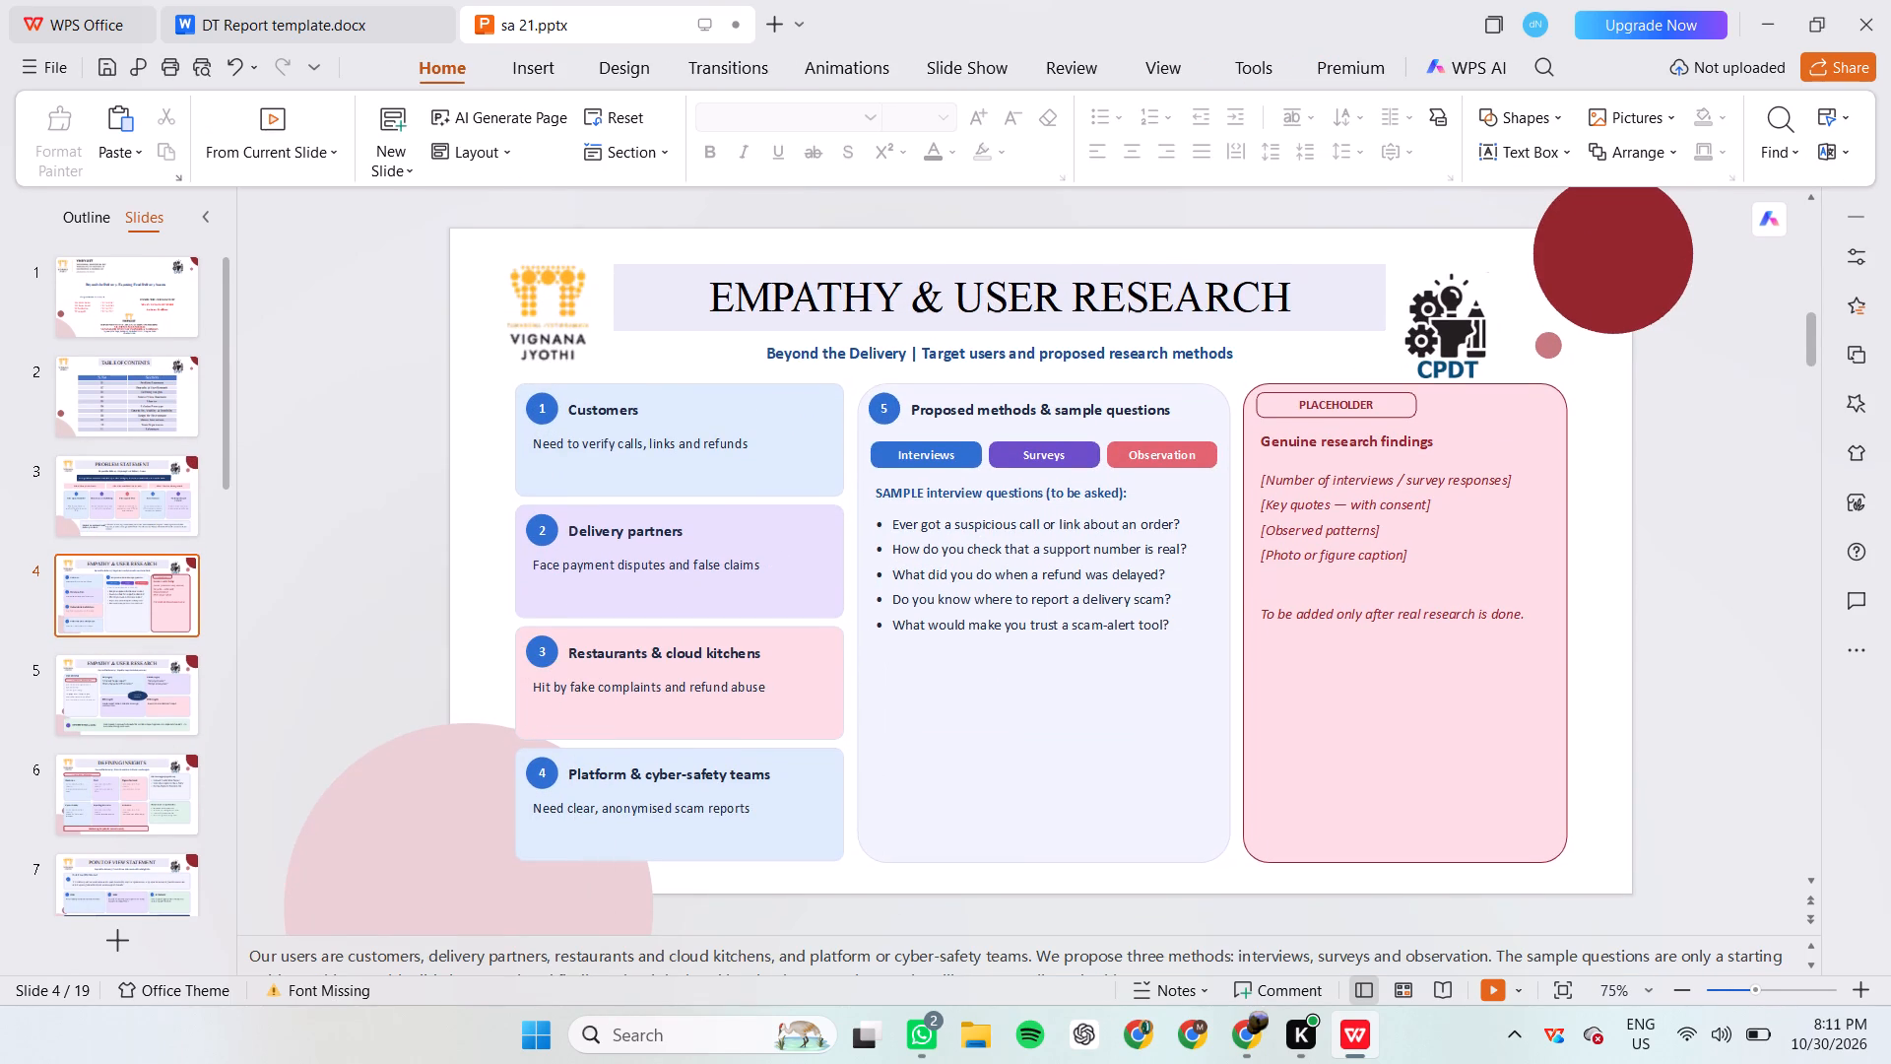
Examine the layout of slide 4, including its user cards, sample interview questions and placeholder research findings.
{"action": "left_click", "coordinate": [1422, 679]}
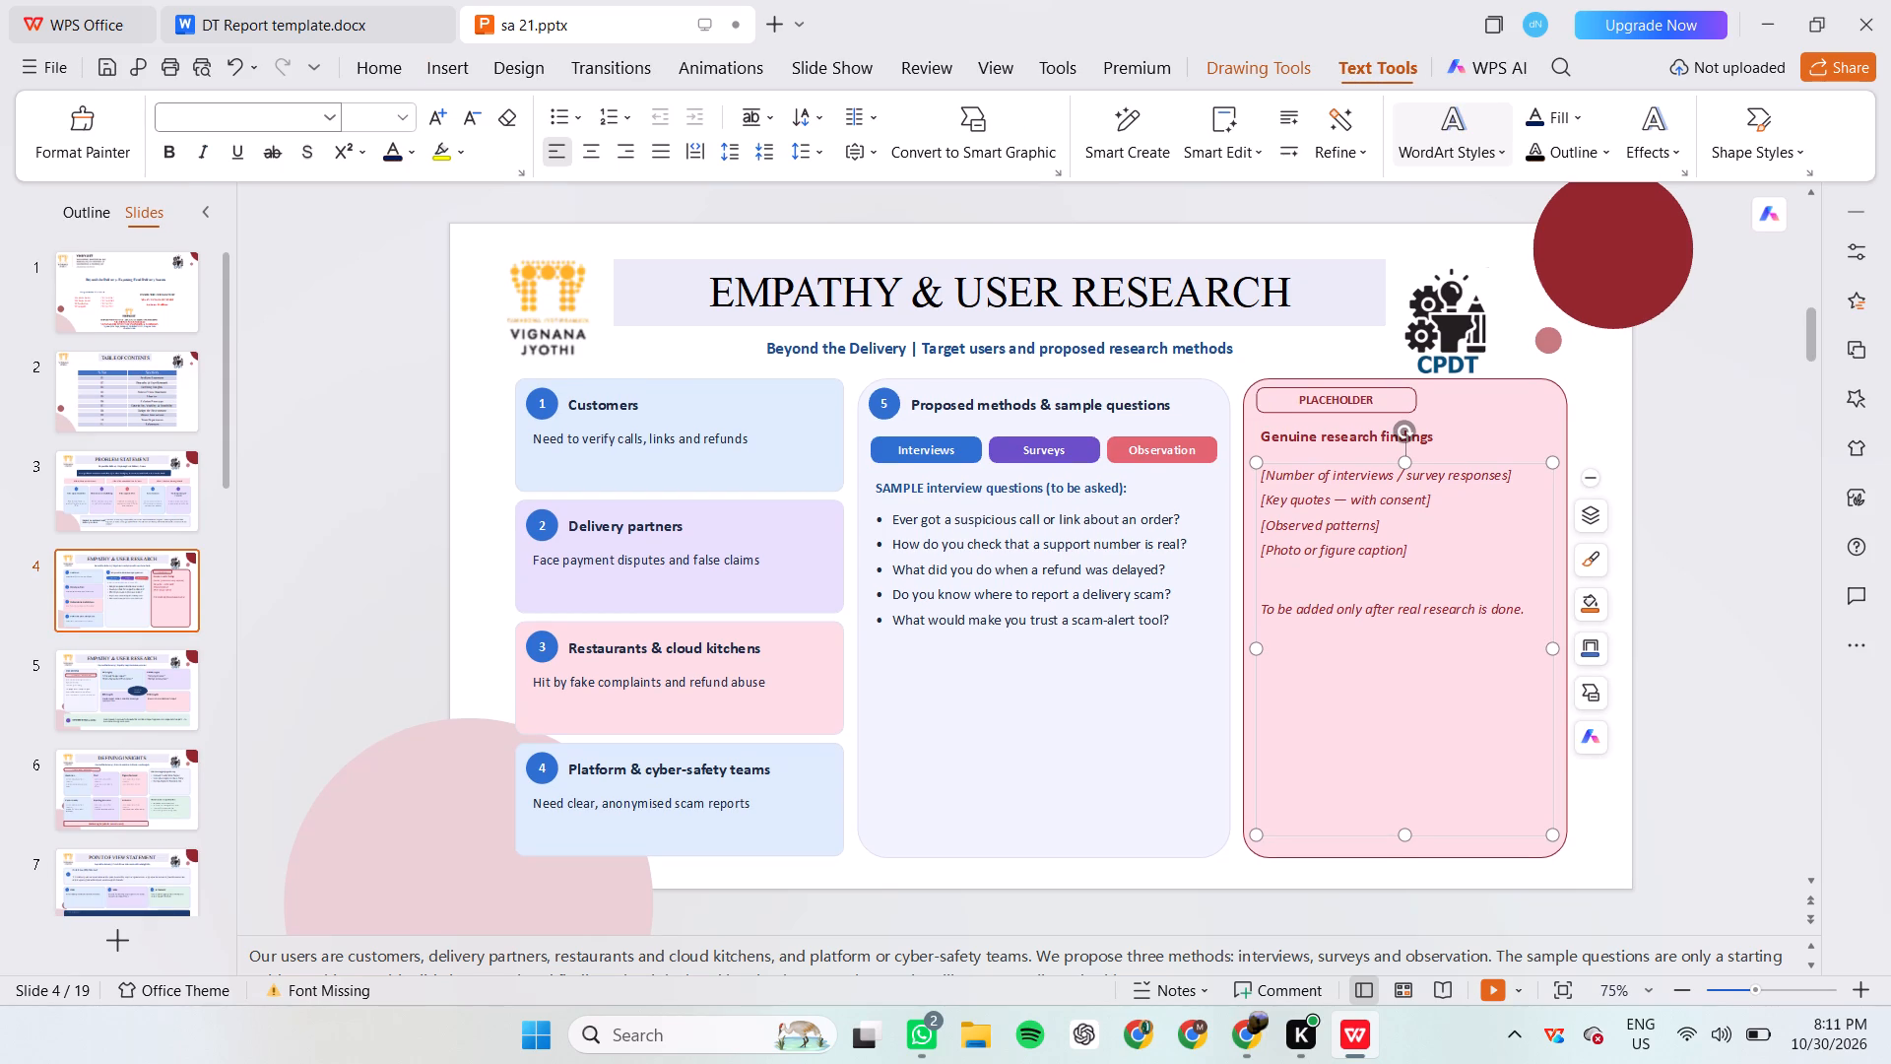
{"action": "left_click", "coordinate": [1733, 531]}
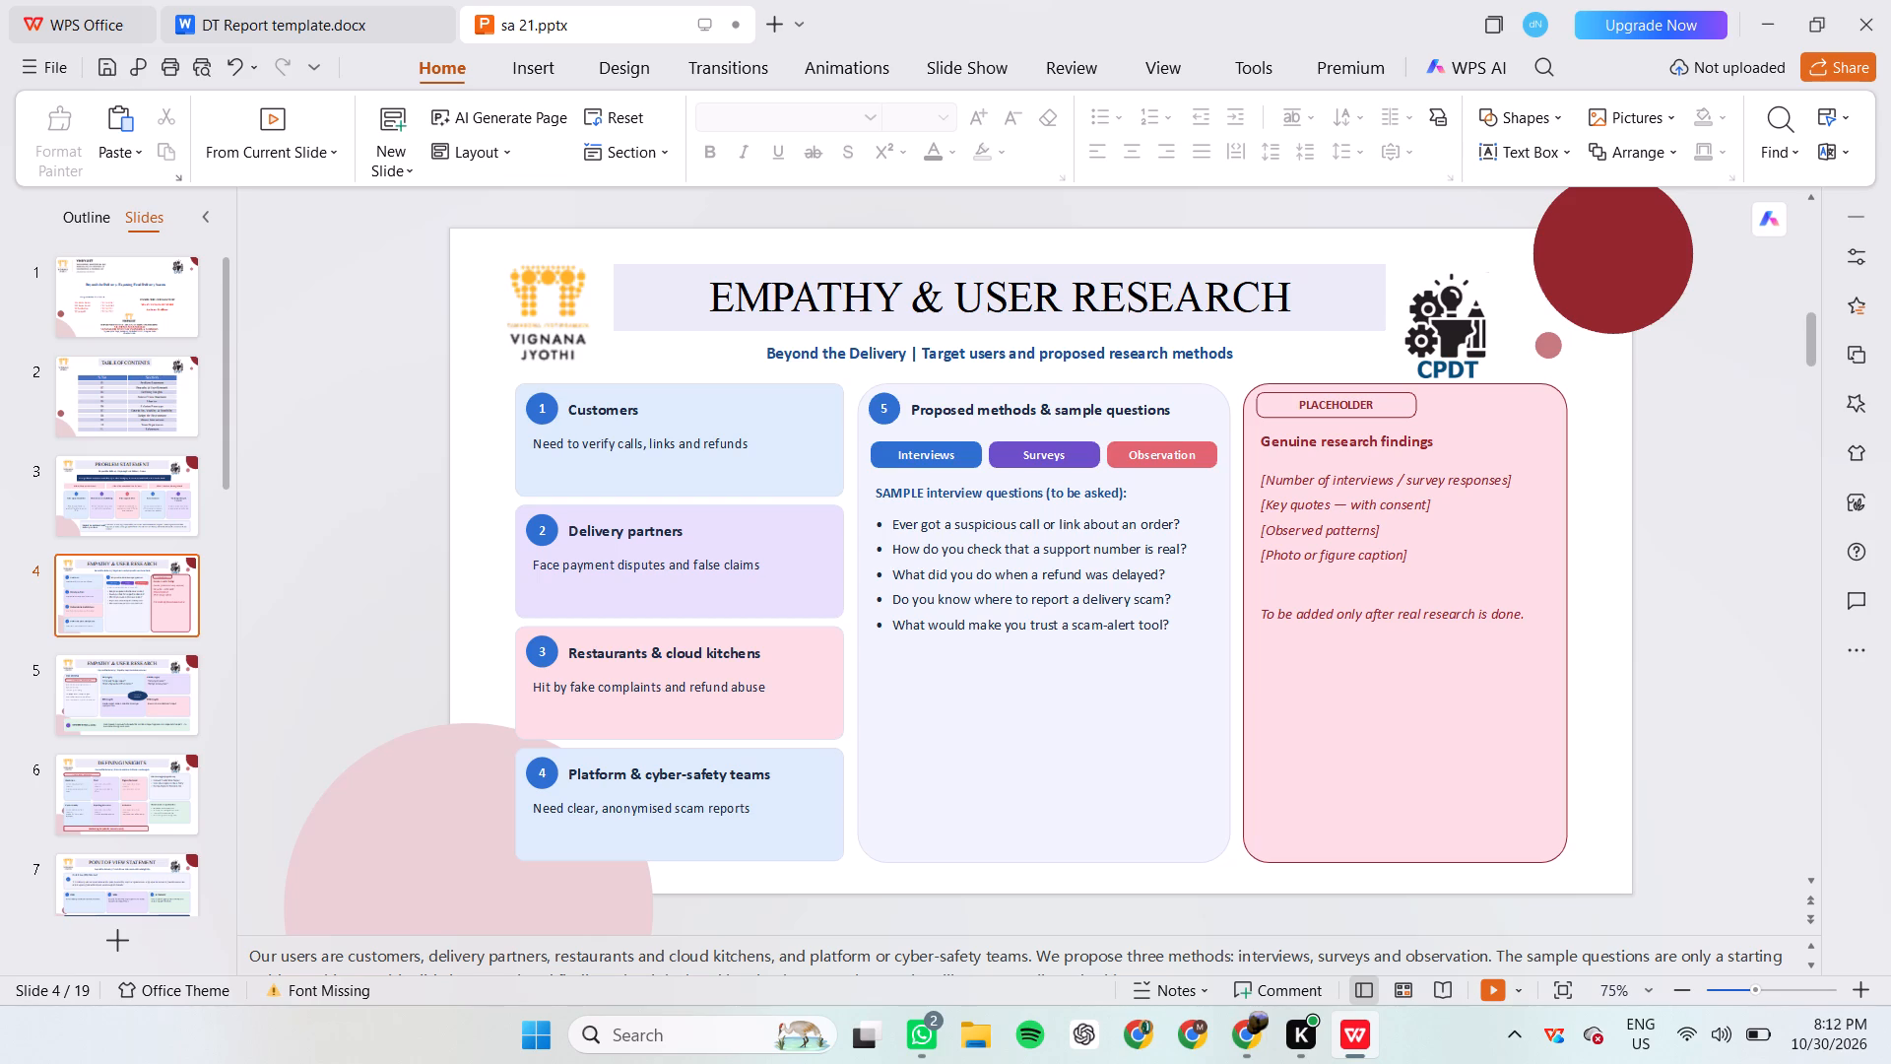
{"action": "left_click", "coordinate": [812, 843]}
{"action": "left_click", "coordinate": [802, 872]}
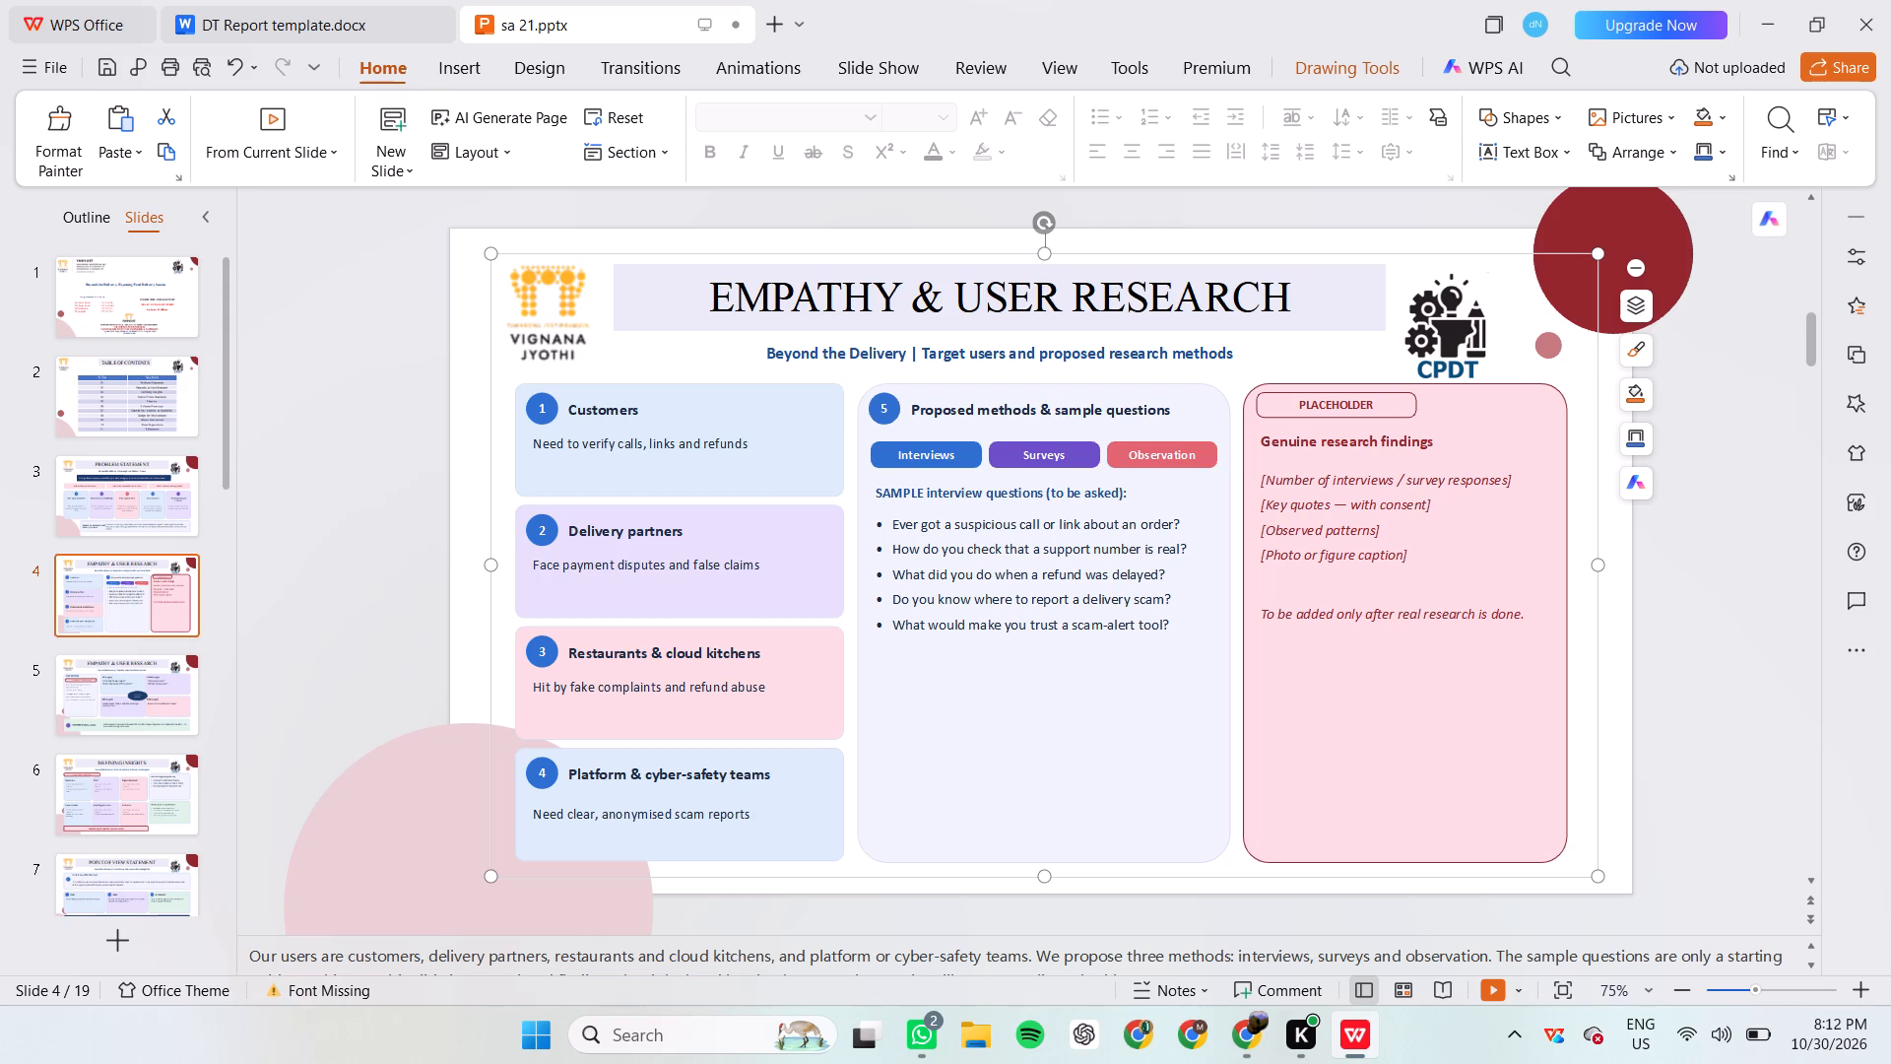
{"action": "left_click", "coordinate": [1709, 565]}
{"action": "scroll", "coordinate": [1721, 575], "scroll_direction": "down", "scroll_amount": 2, "text": "ctrl"}
{"action": "scroll", "coordinate": [1723, 578], "scroll_direction": "up", "scroll_amount": 1, "text": "ctrl"}
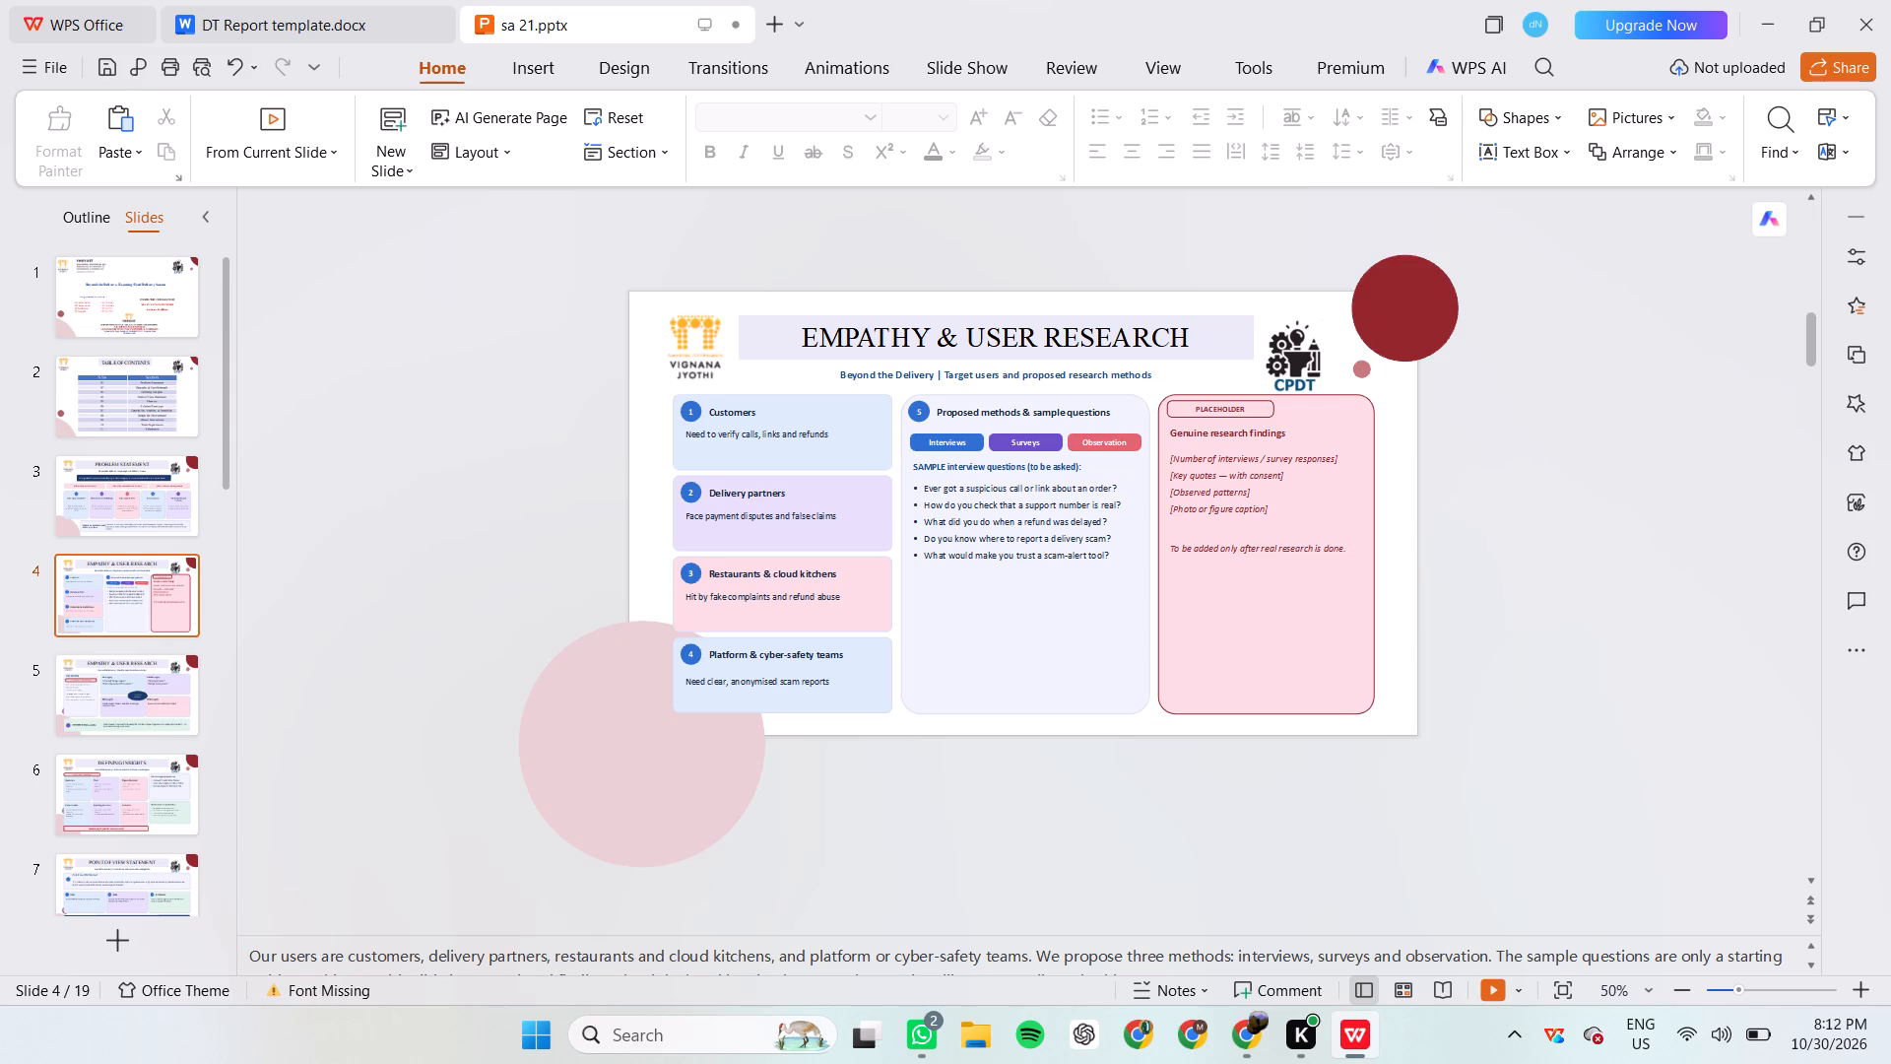
{"action": "scroll", "coordinate": [1585, 599], "scroll_direction": "up", "scroll_amount": 1, "text": "ctrl"}
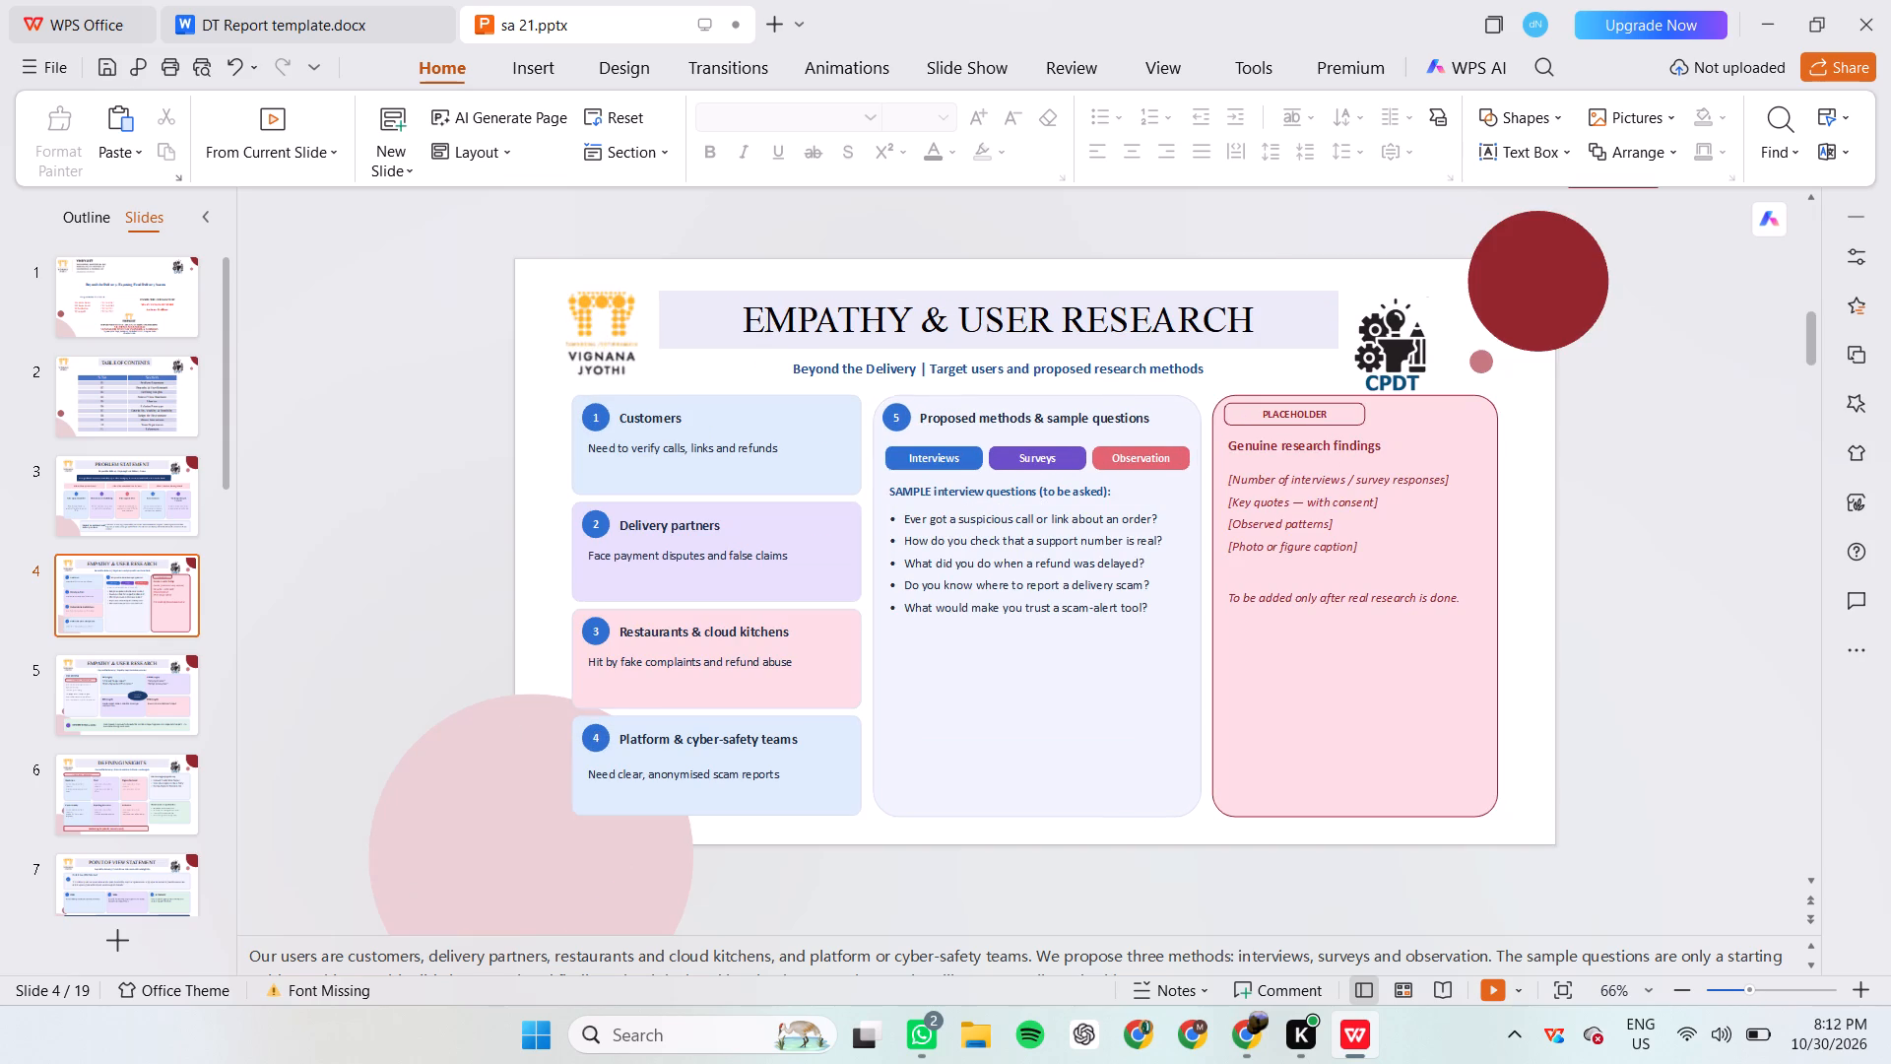
{"action": "left_click", "coordinate": [991, 562]}
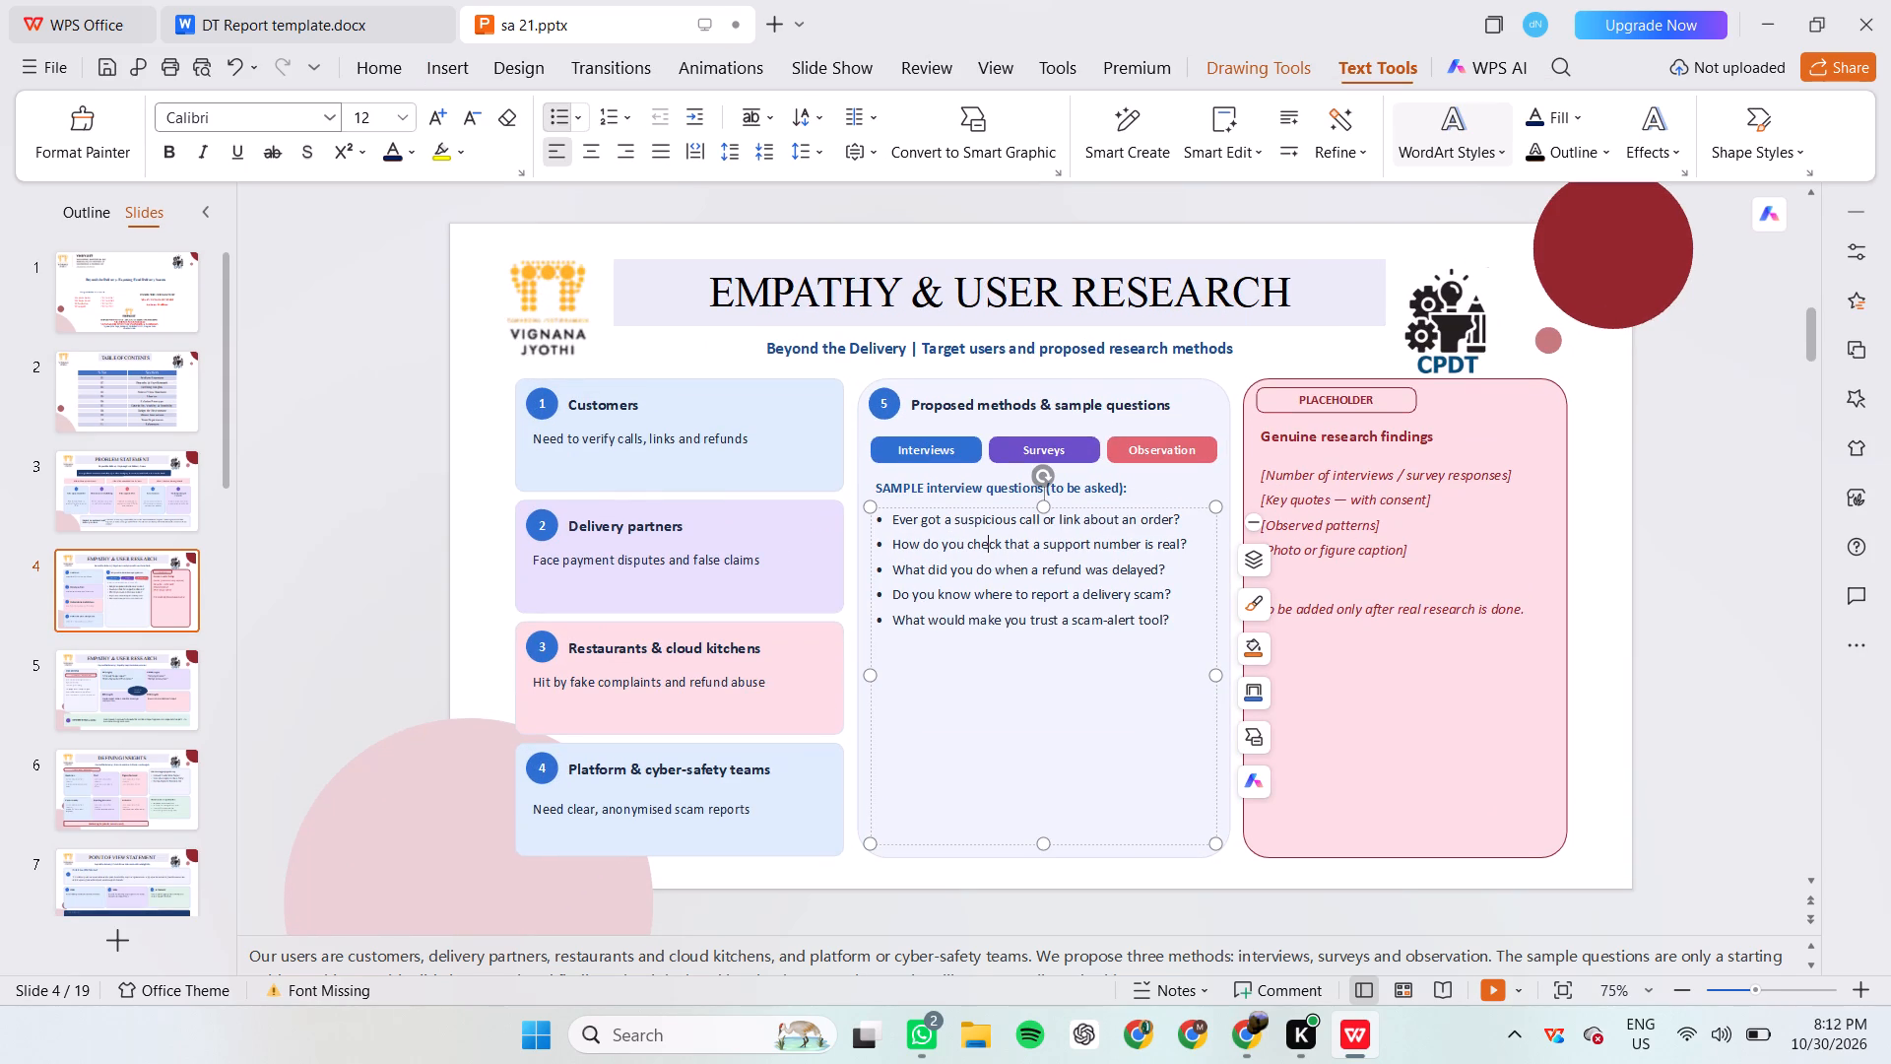
{"action": "left_click", "coordinate": [1731, 675]}
{"action": "scroll", "coordinate": [1709, 653], "scroll_direction": "down", "scroll_amount": 1, "text": "ctrl"}
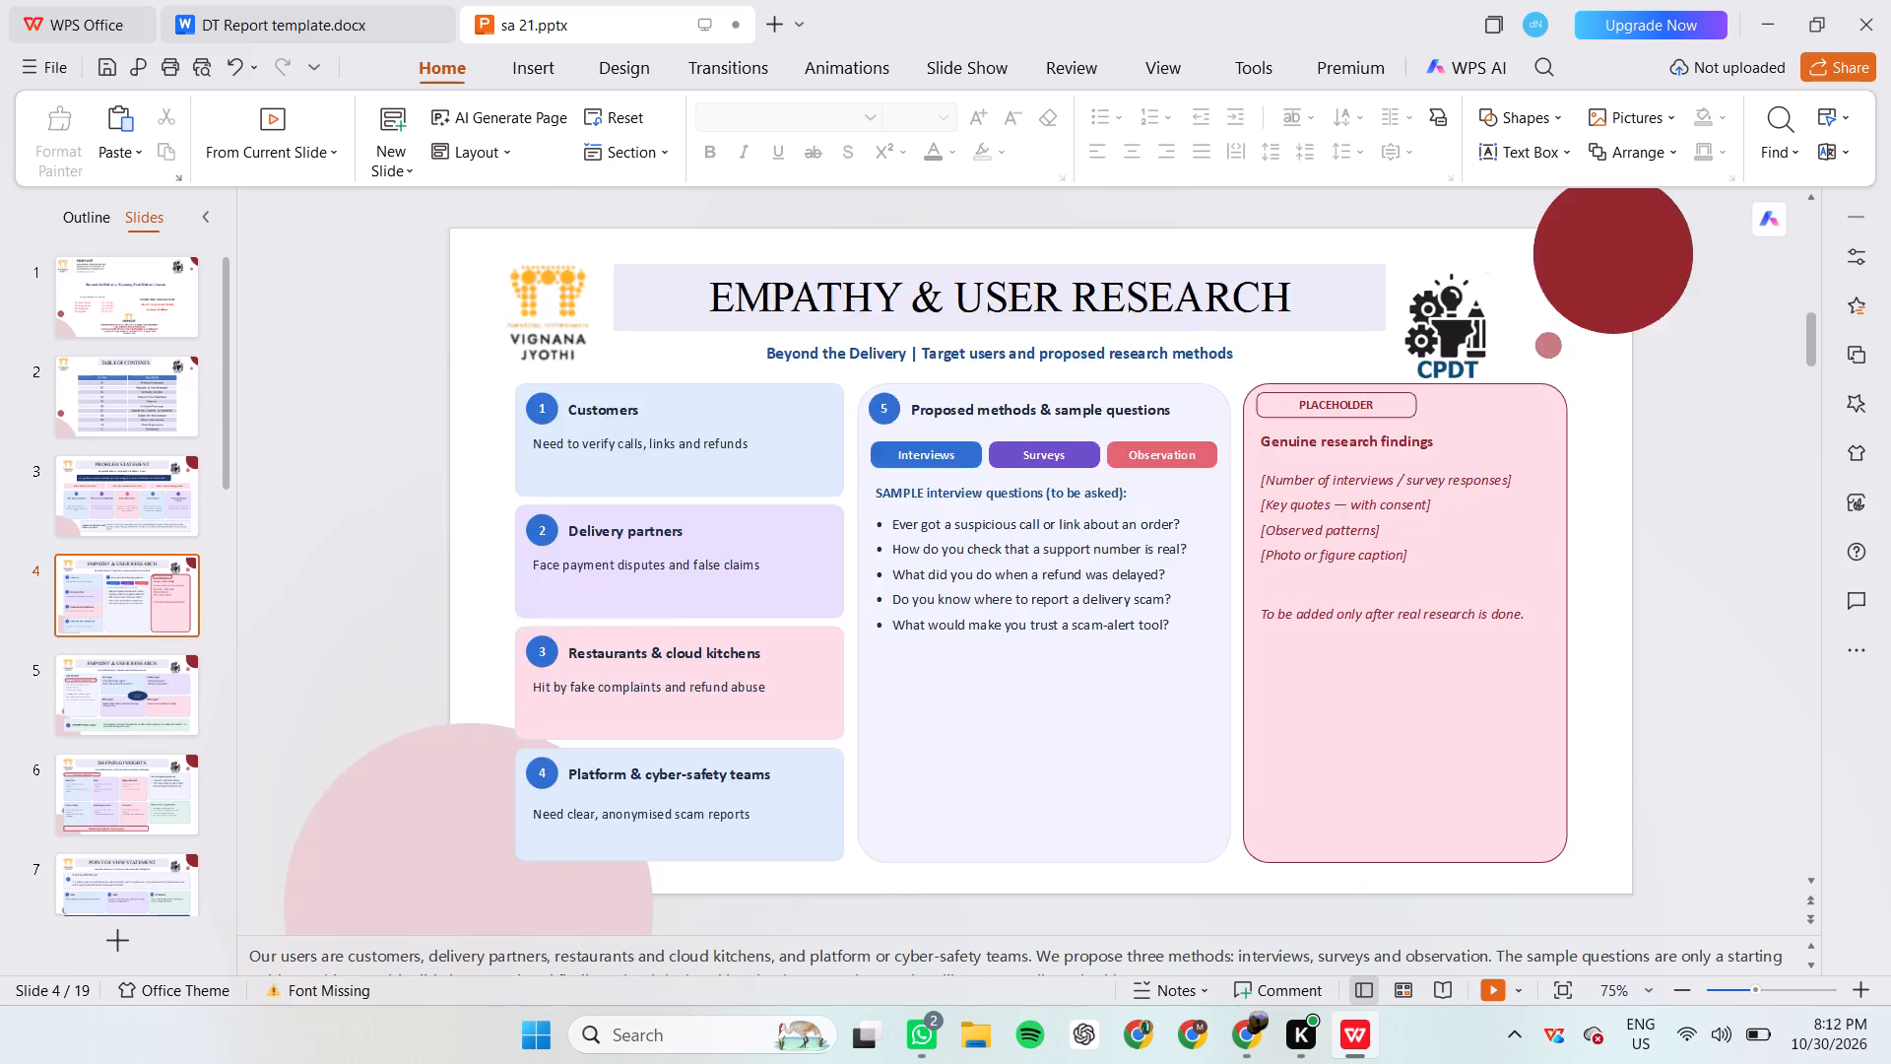
{"action": "scroll", "coordinate": [1709, 653], "scroll_direction": "down", "scroll_amount": 1, "text": "ctrl"}
{"action": "scroll", "coordinate": [1699, 648], "scroll_direction": "up", "scroll_amount": 1, "text": "ctrl"}
{"action": "scroll", "coordinate": [1689, 646], "scroll_direction": "down", "scroll_amount": 1}
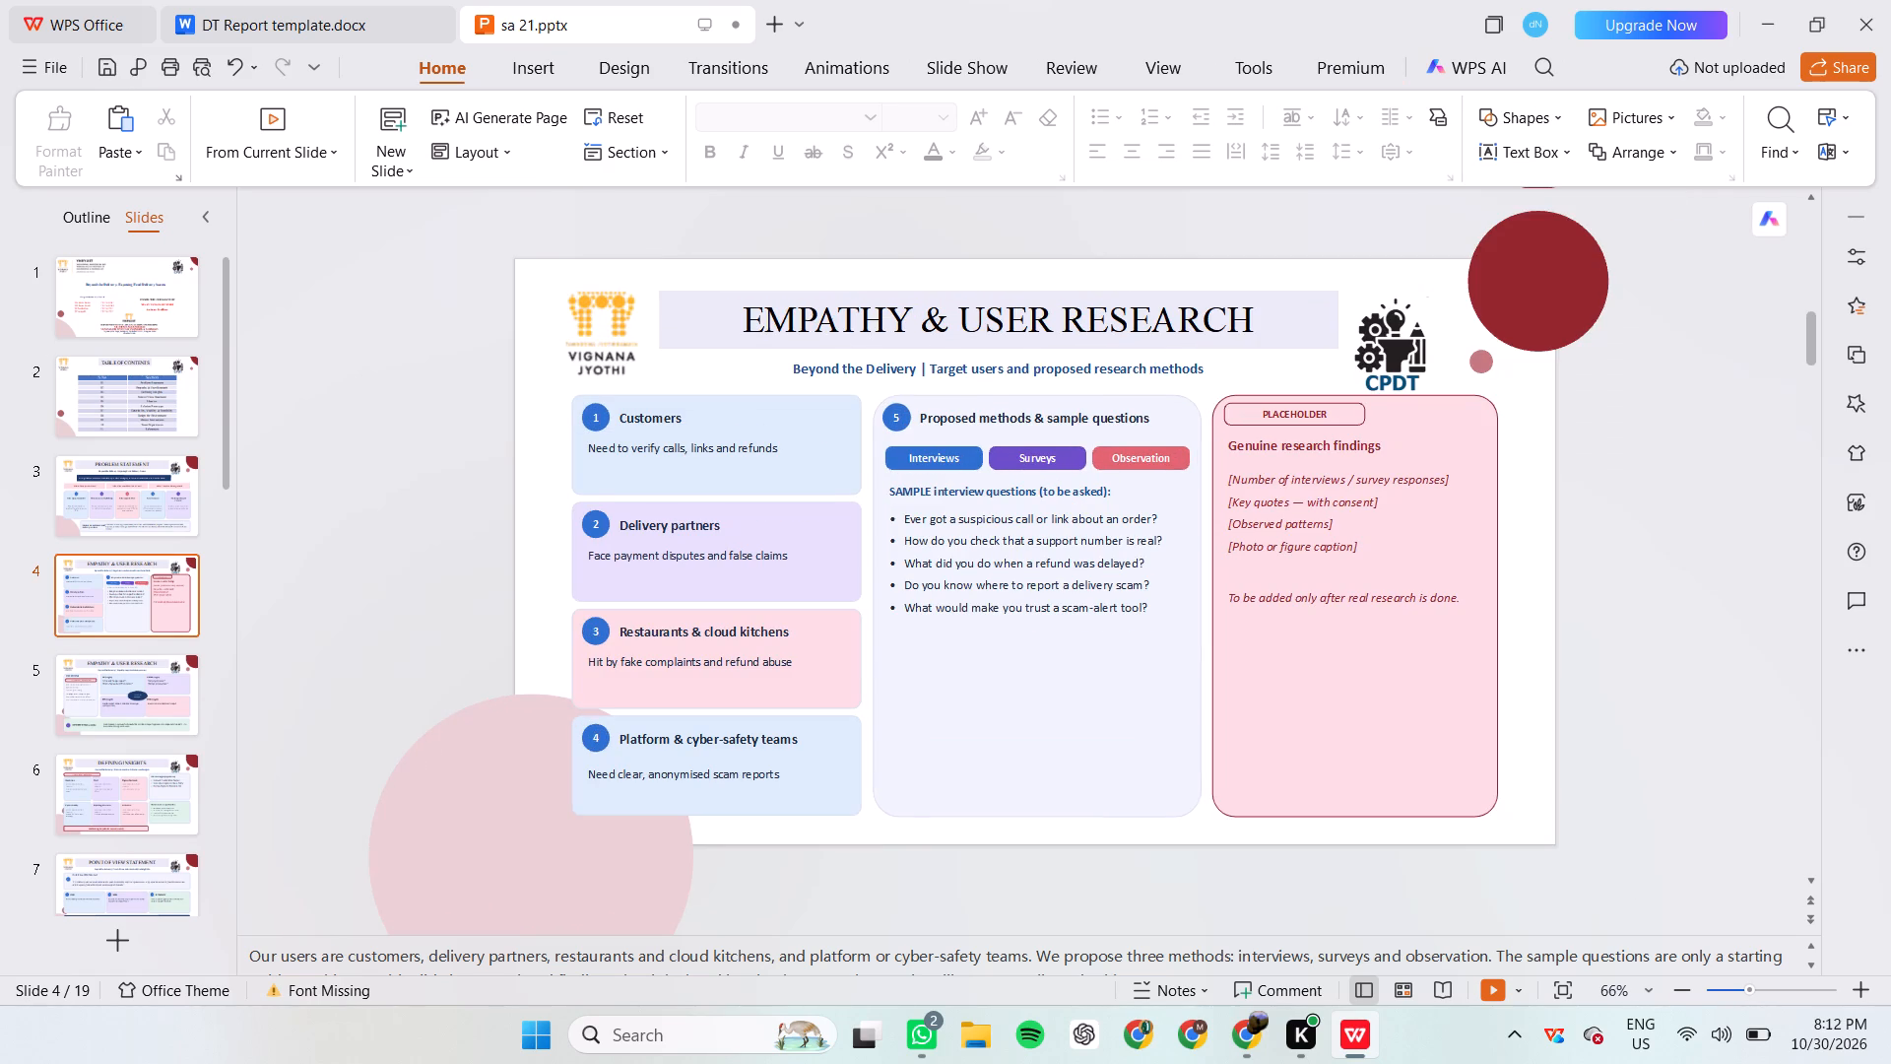
Change slide 4's subtitle, "Beyond the Delivery | Target users and proposed research methods", to Times New Roman.
{"action": "left_click", "coordinate": [1022, 349]}
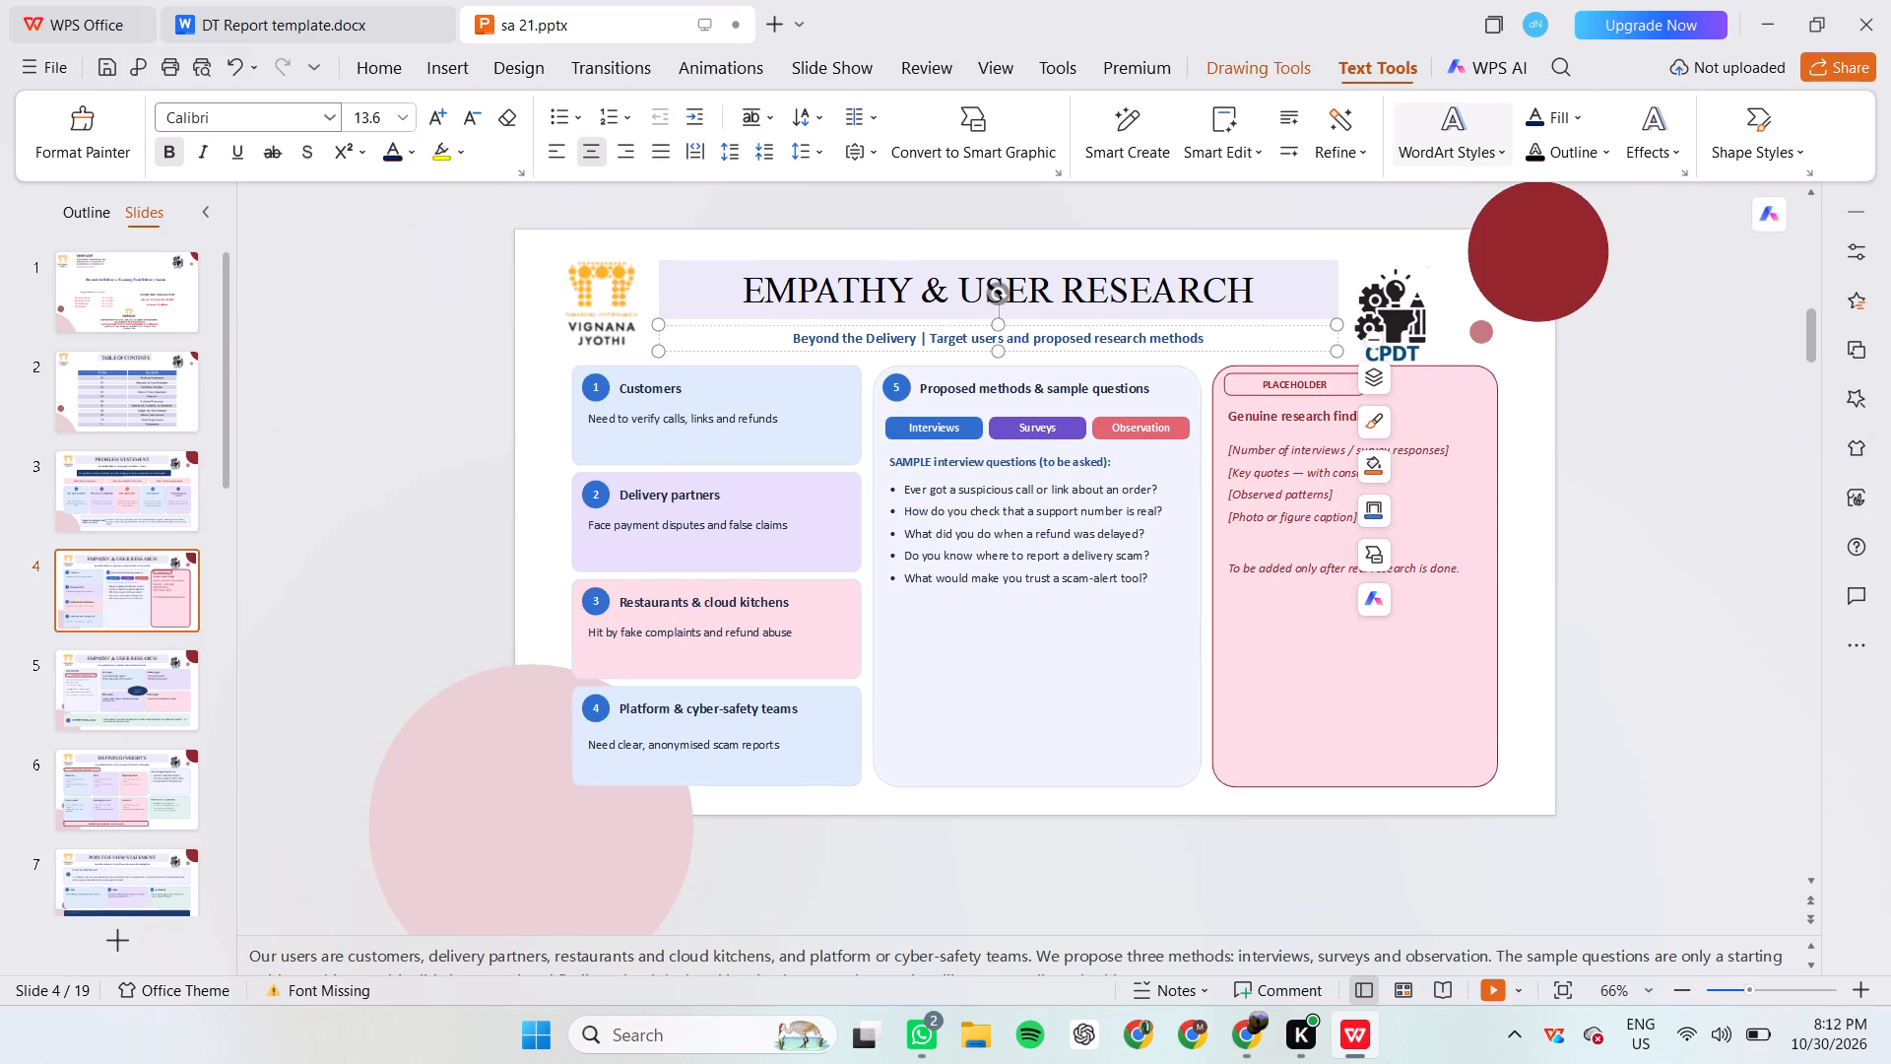
{"action": "key", "text": "ctrl+a"}
{"action": "left_click", "coordinate": [339, 114]}
{"action": "left_click", "coordinate": [317, 230]}
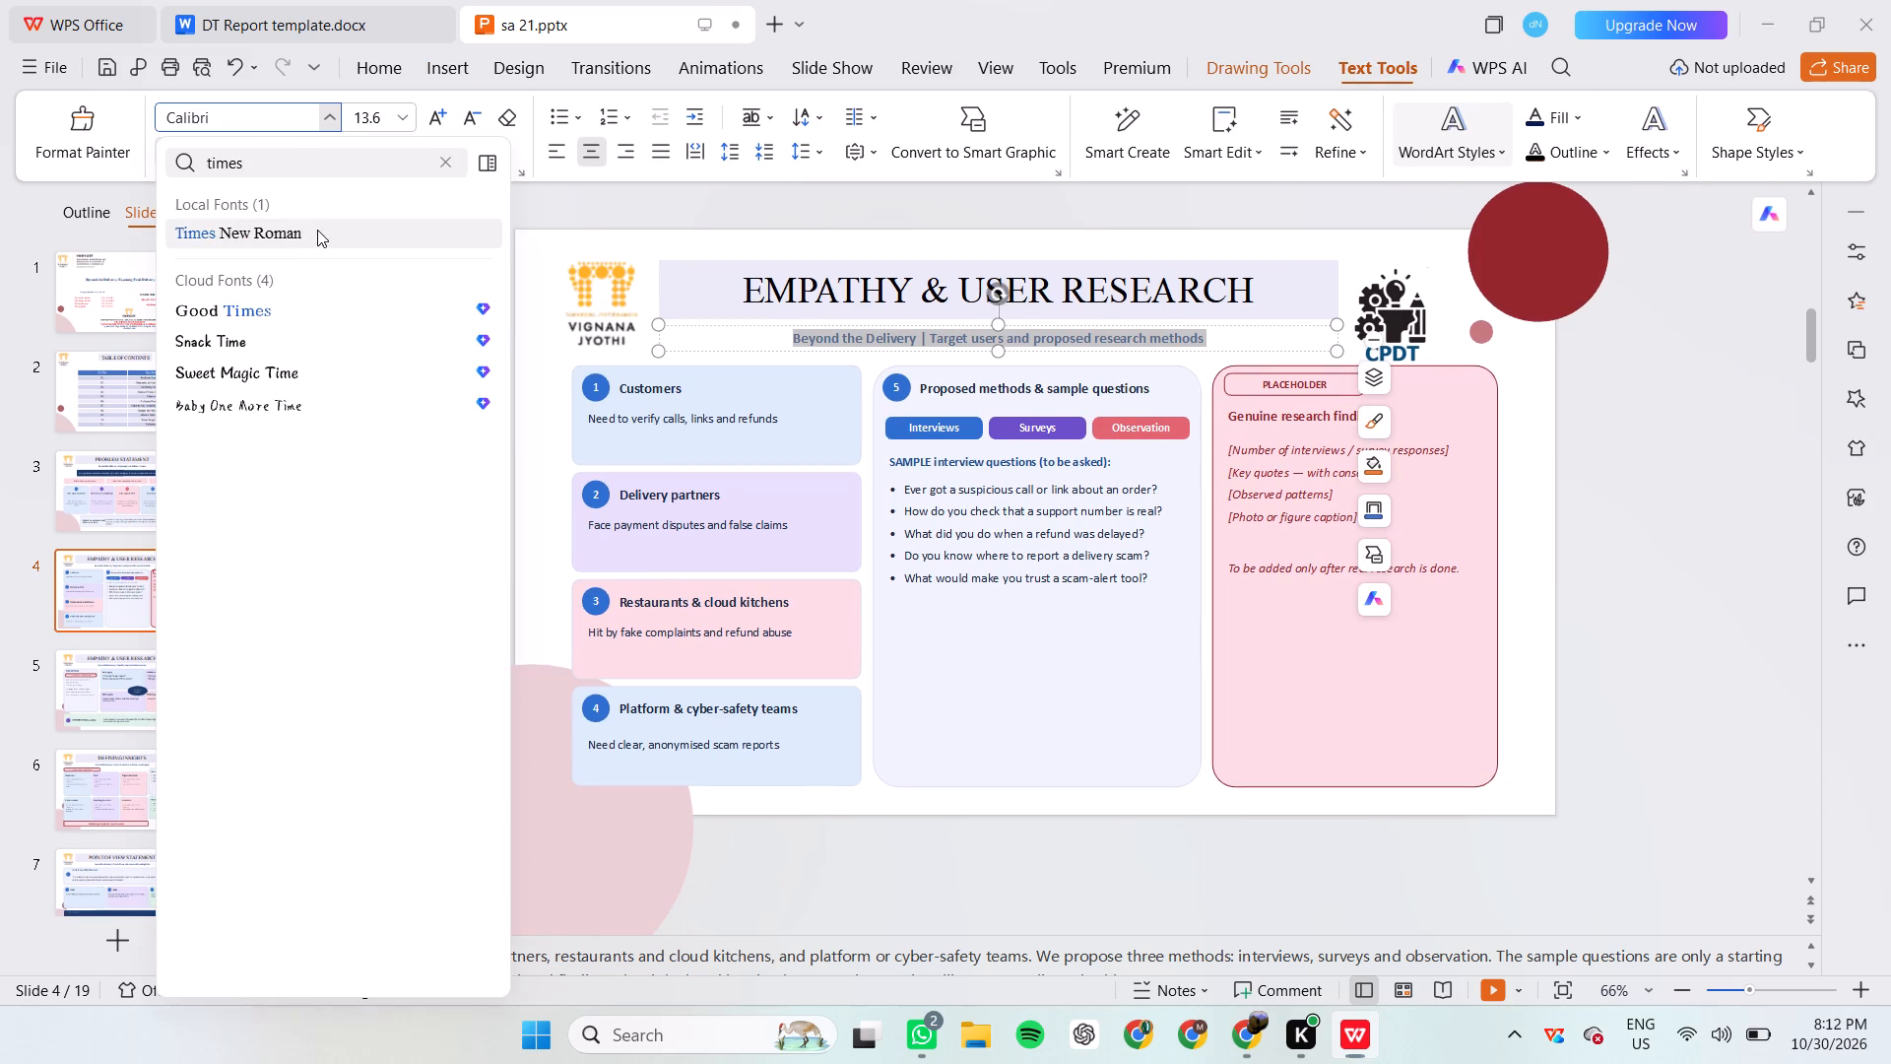
{"action": "left_click", "coordinate": [1657, 451]}
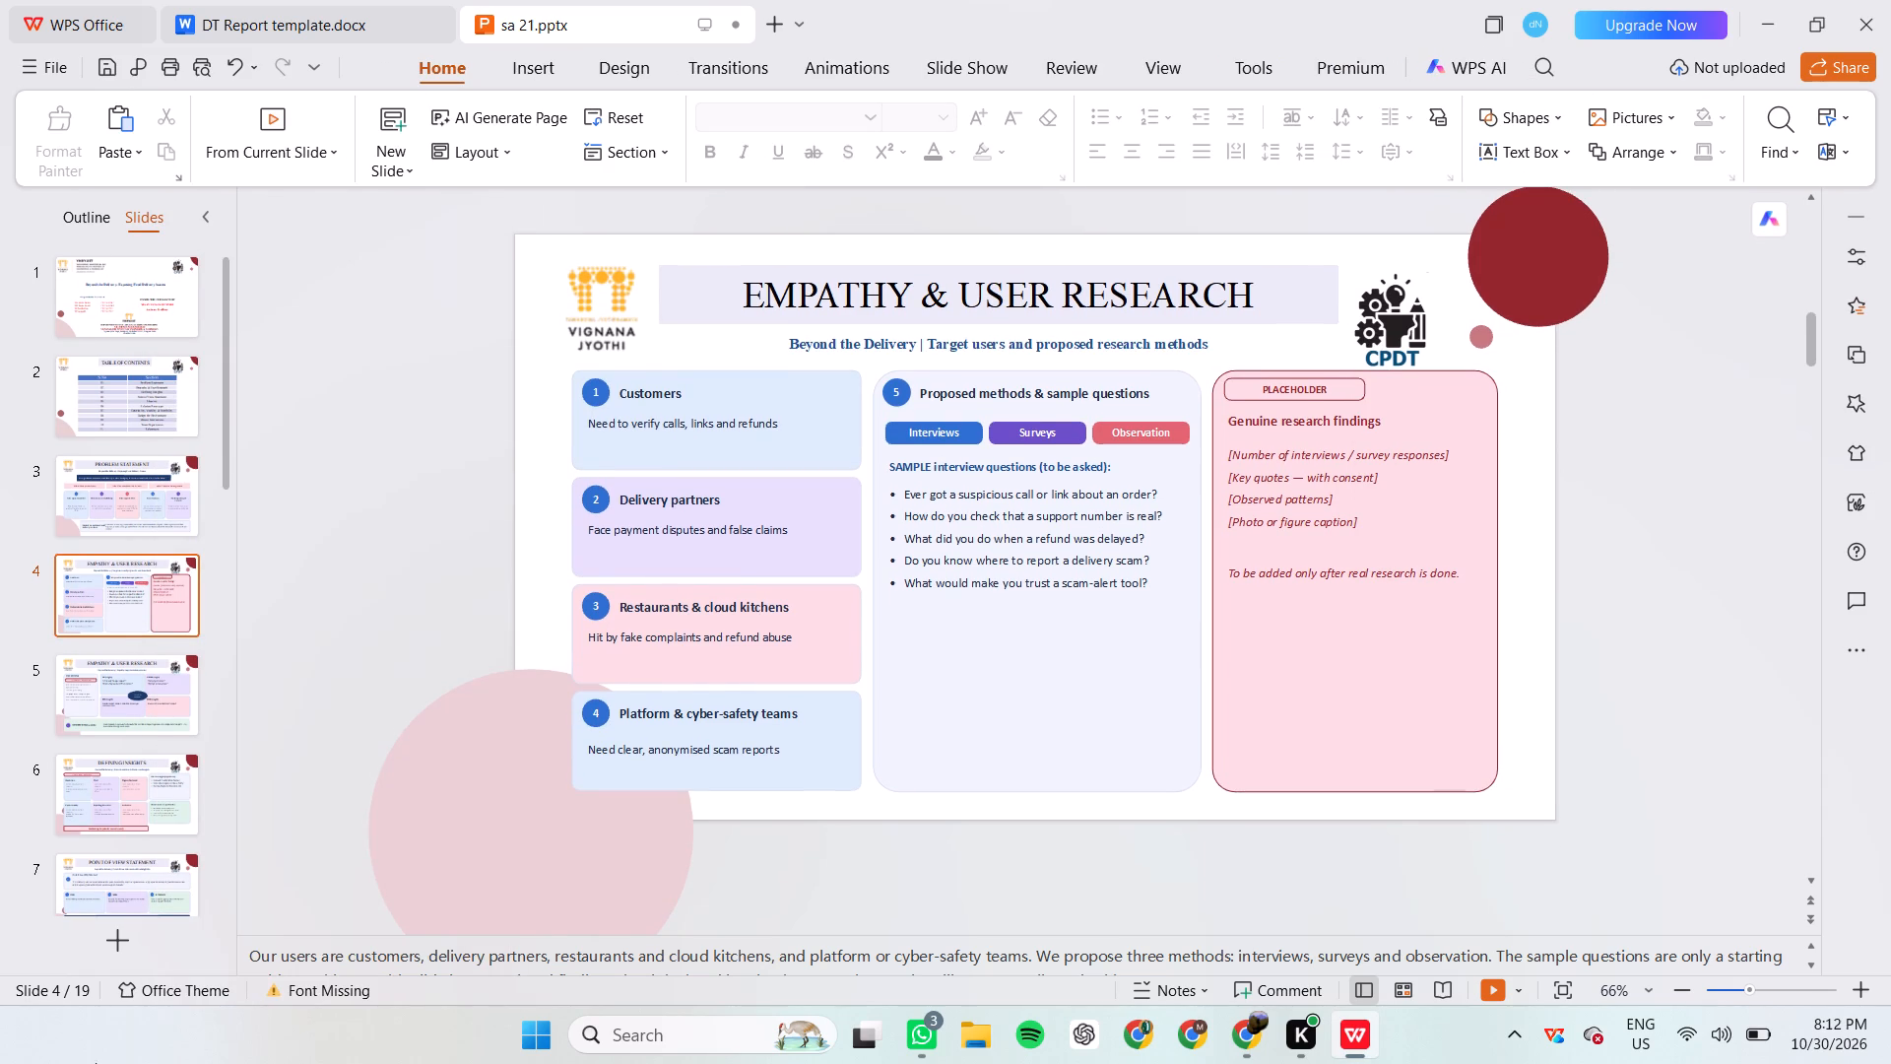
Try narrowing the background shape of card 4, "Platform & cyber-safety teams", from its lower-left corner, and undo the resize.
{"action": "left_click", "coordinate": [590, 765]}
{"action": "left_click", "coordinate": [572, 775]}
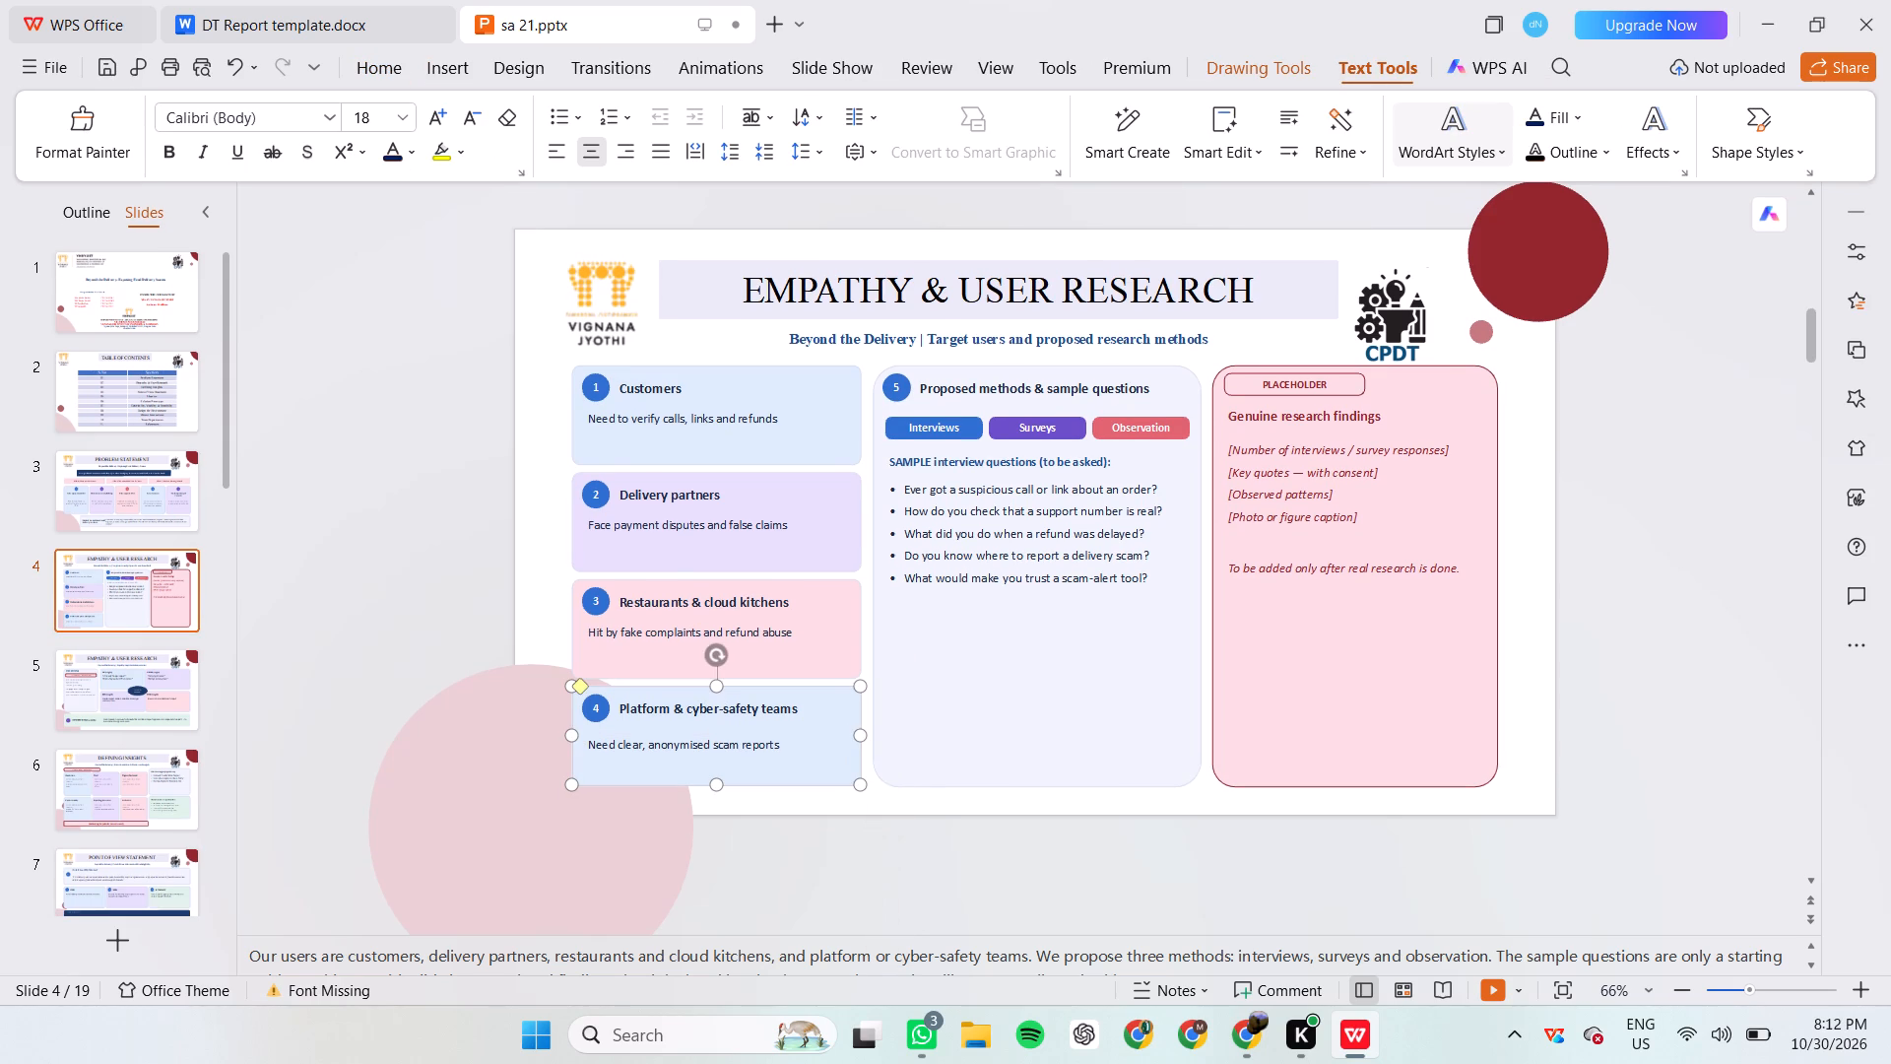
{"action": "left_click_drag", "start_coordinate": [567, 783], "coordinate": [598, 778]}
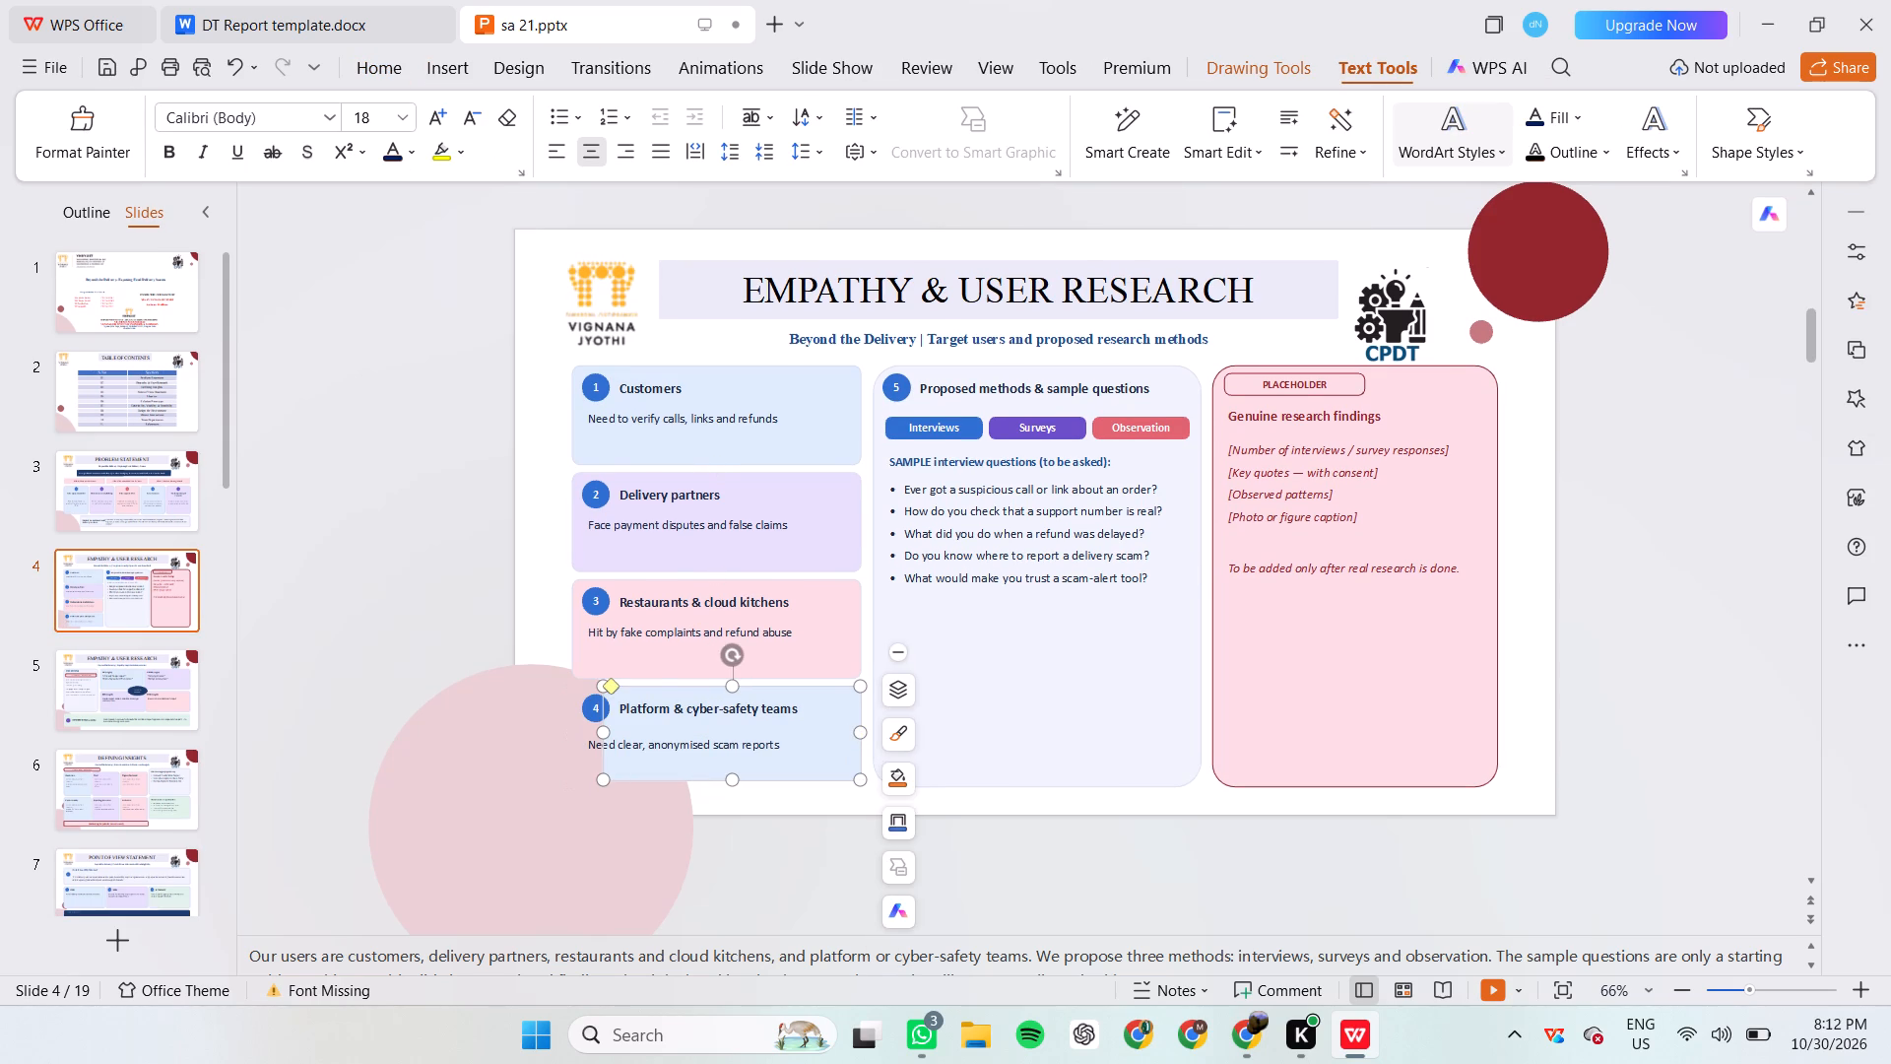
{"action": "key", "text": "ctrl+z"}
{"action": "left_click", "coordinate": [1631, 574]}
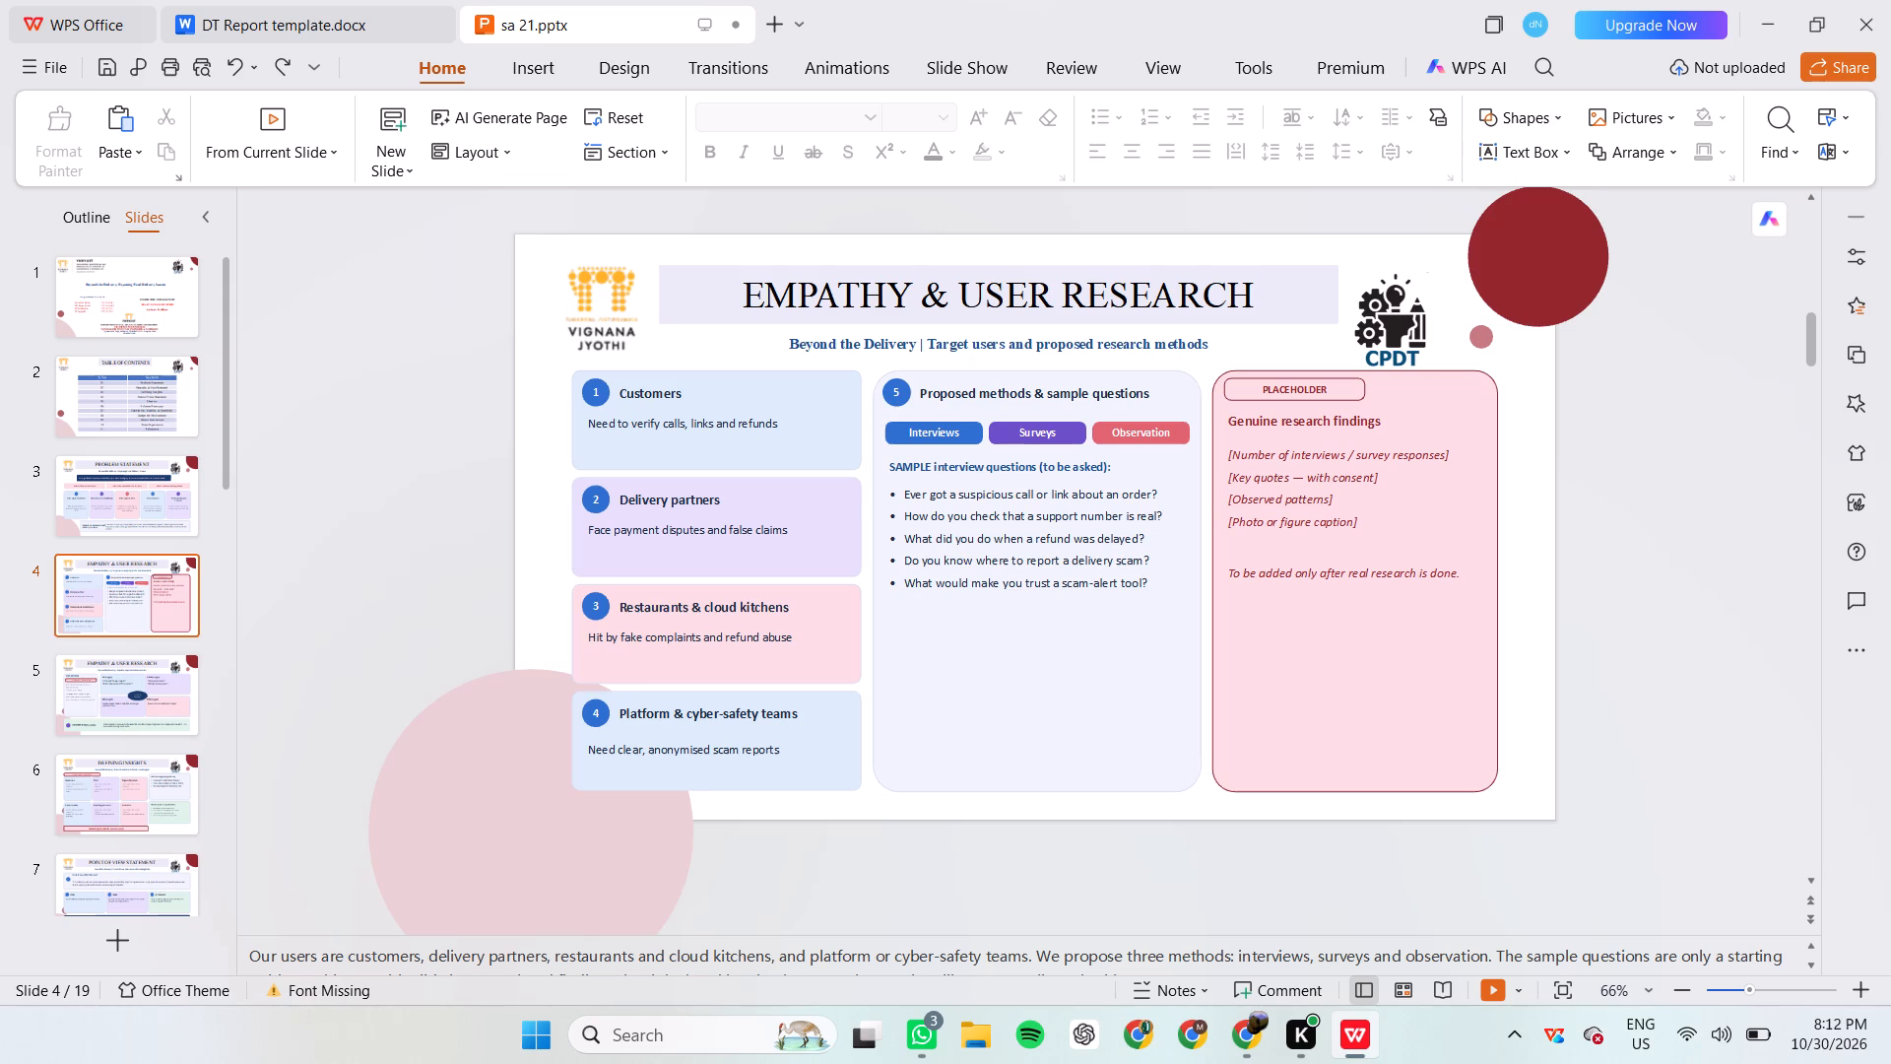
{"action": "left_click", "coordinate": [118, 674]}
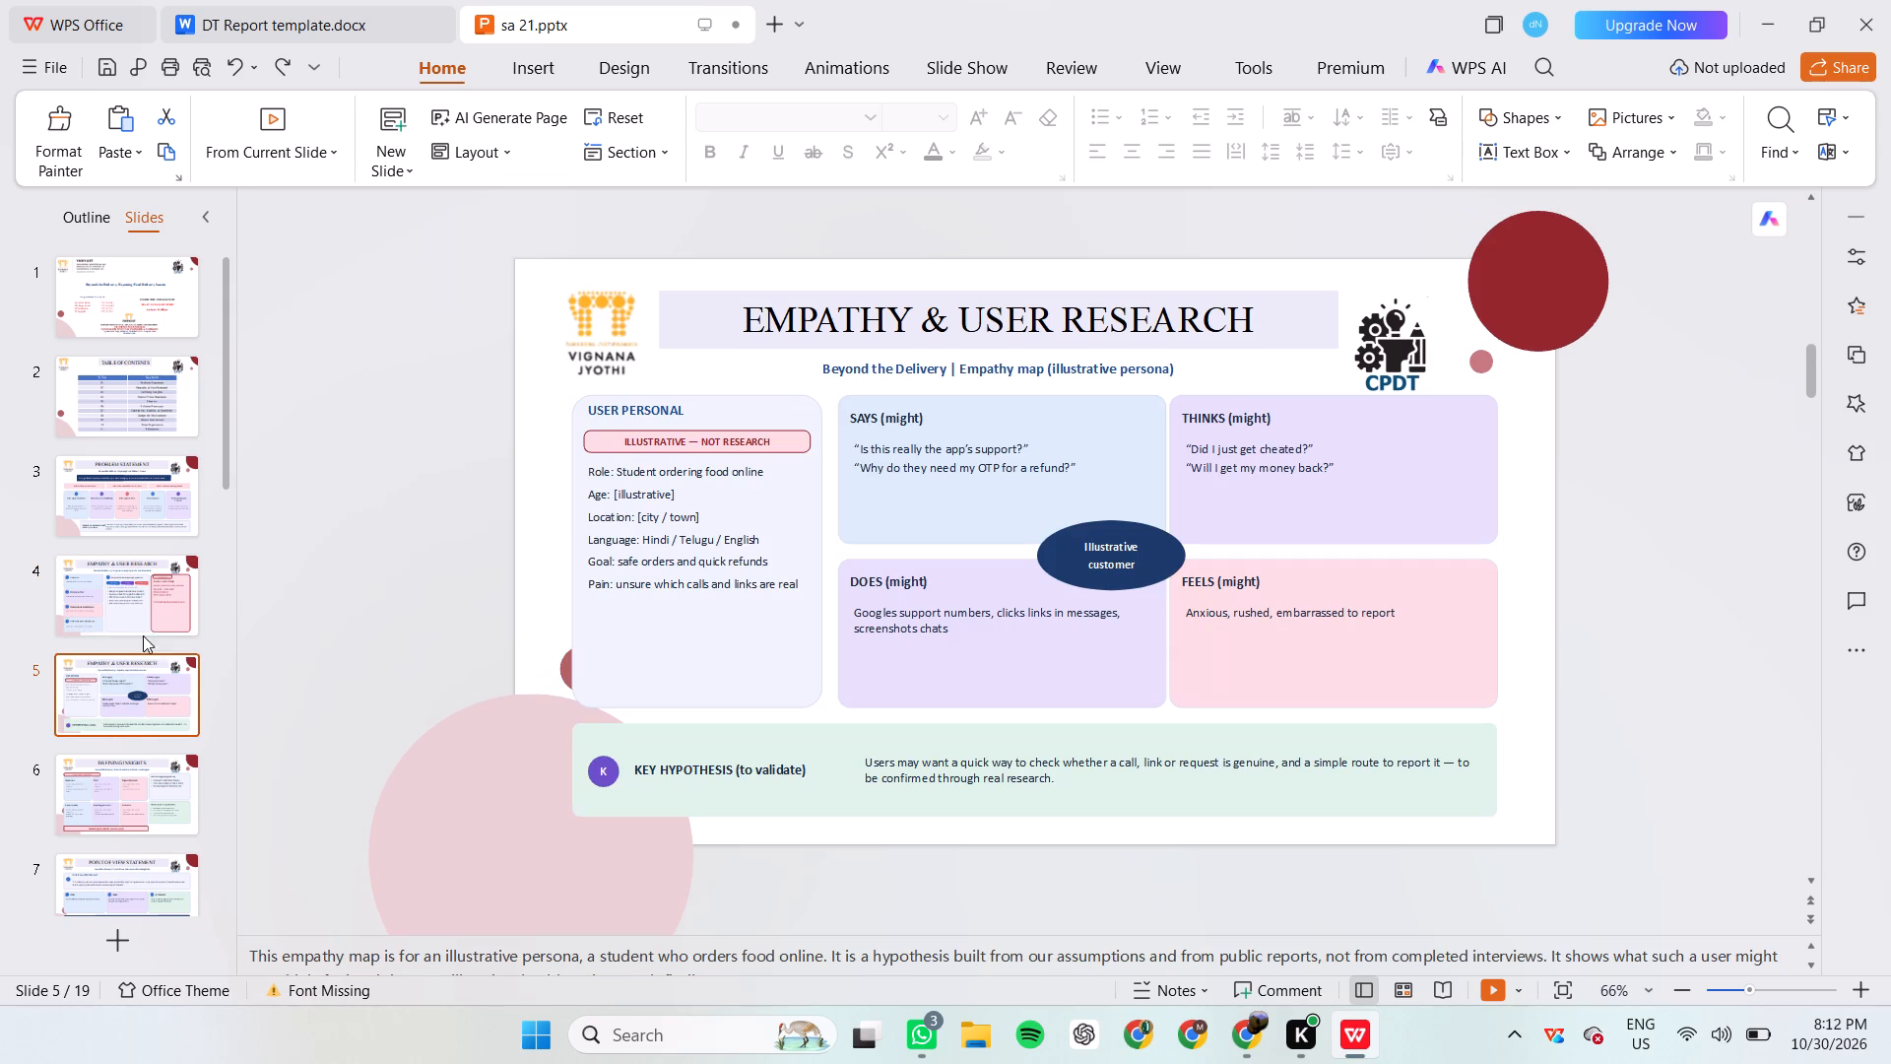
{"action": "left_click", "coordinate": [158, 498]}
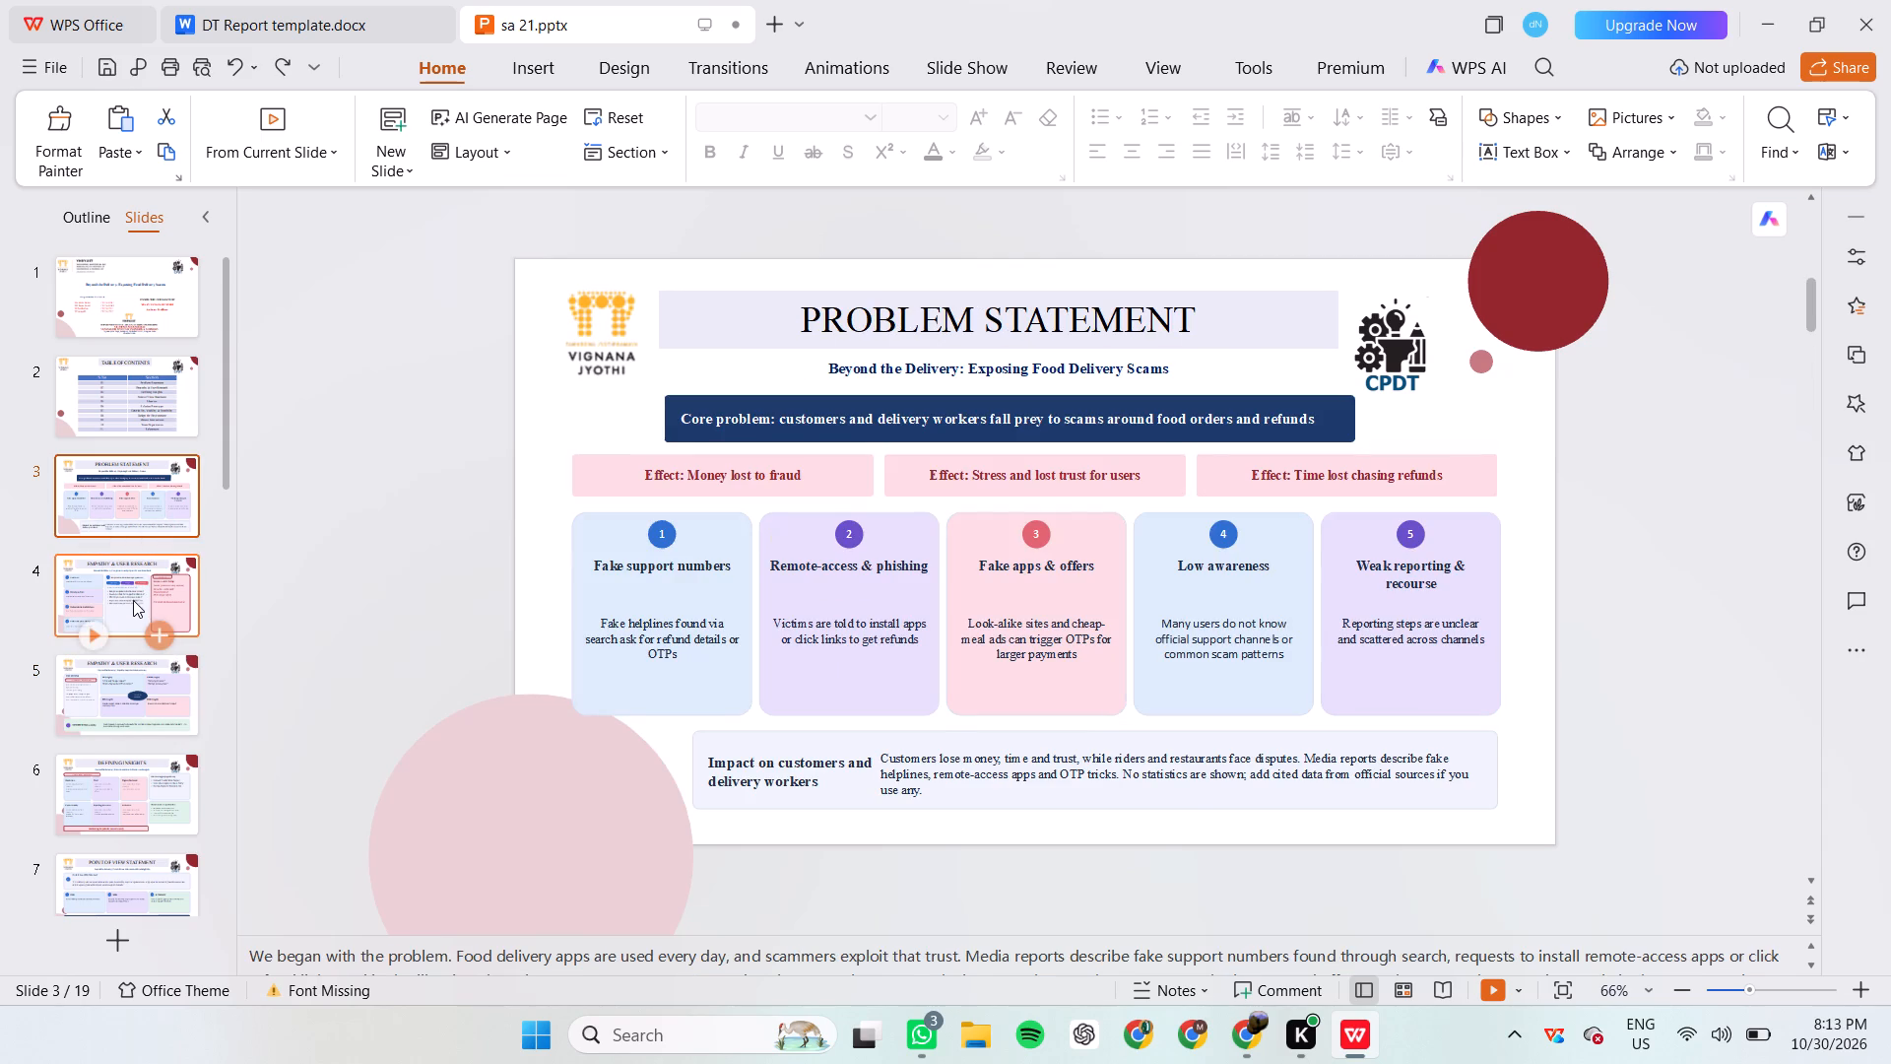
On slide 5, delete the small dark red circle partly hidden behind the "USER PERSONAL" card.
{"action": "left_click", "coordinate": [133, 594]}
{"action": "left_click", "coordinate": [153, 500]}
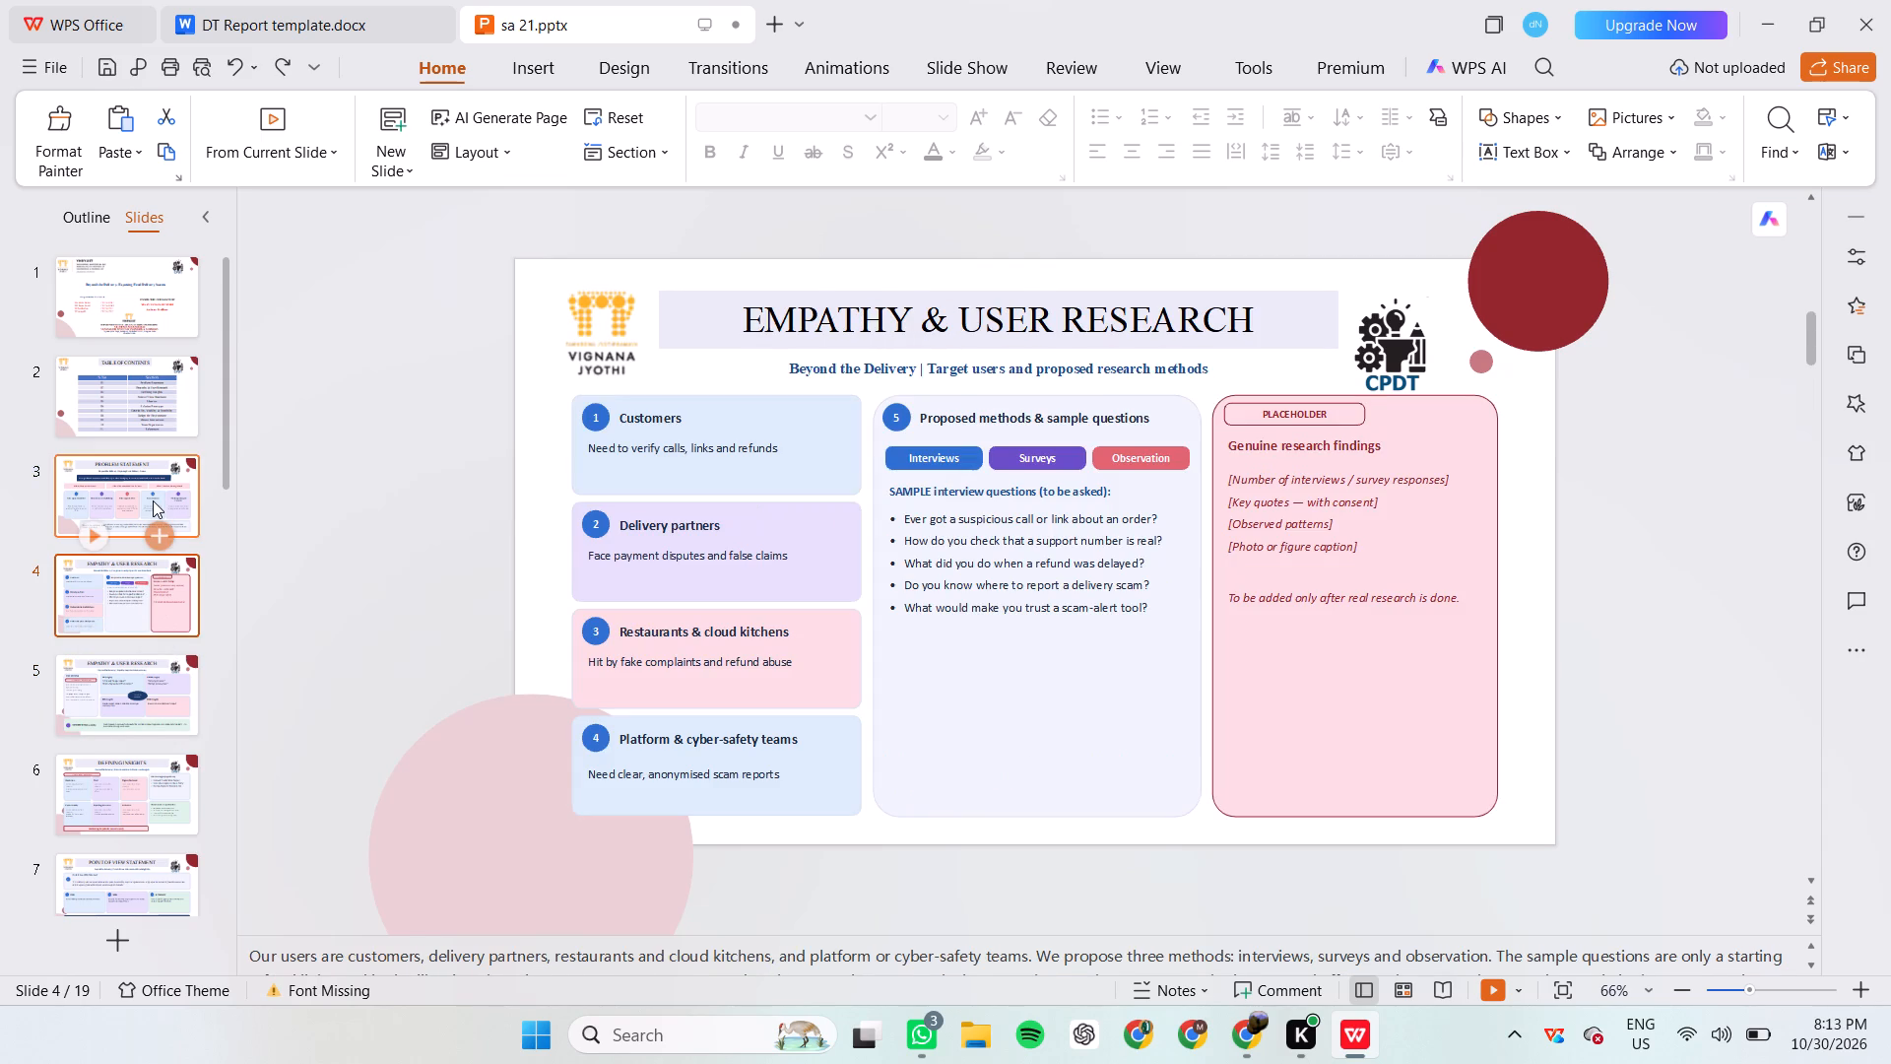
{"action": "left_click", "coordinate": [124, 592]}
{"action": "left_click", "coordinate": [114, 676]}
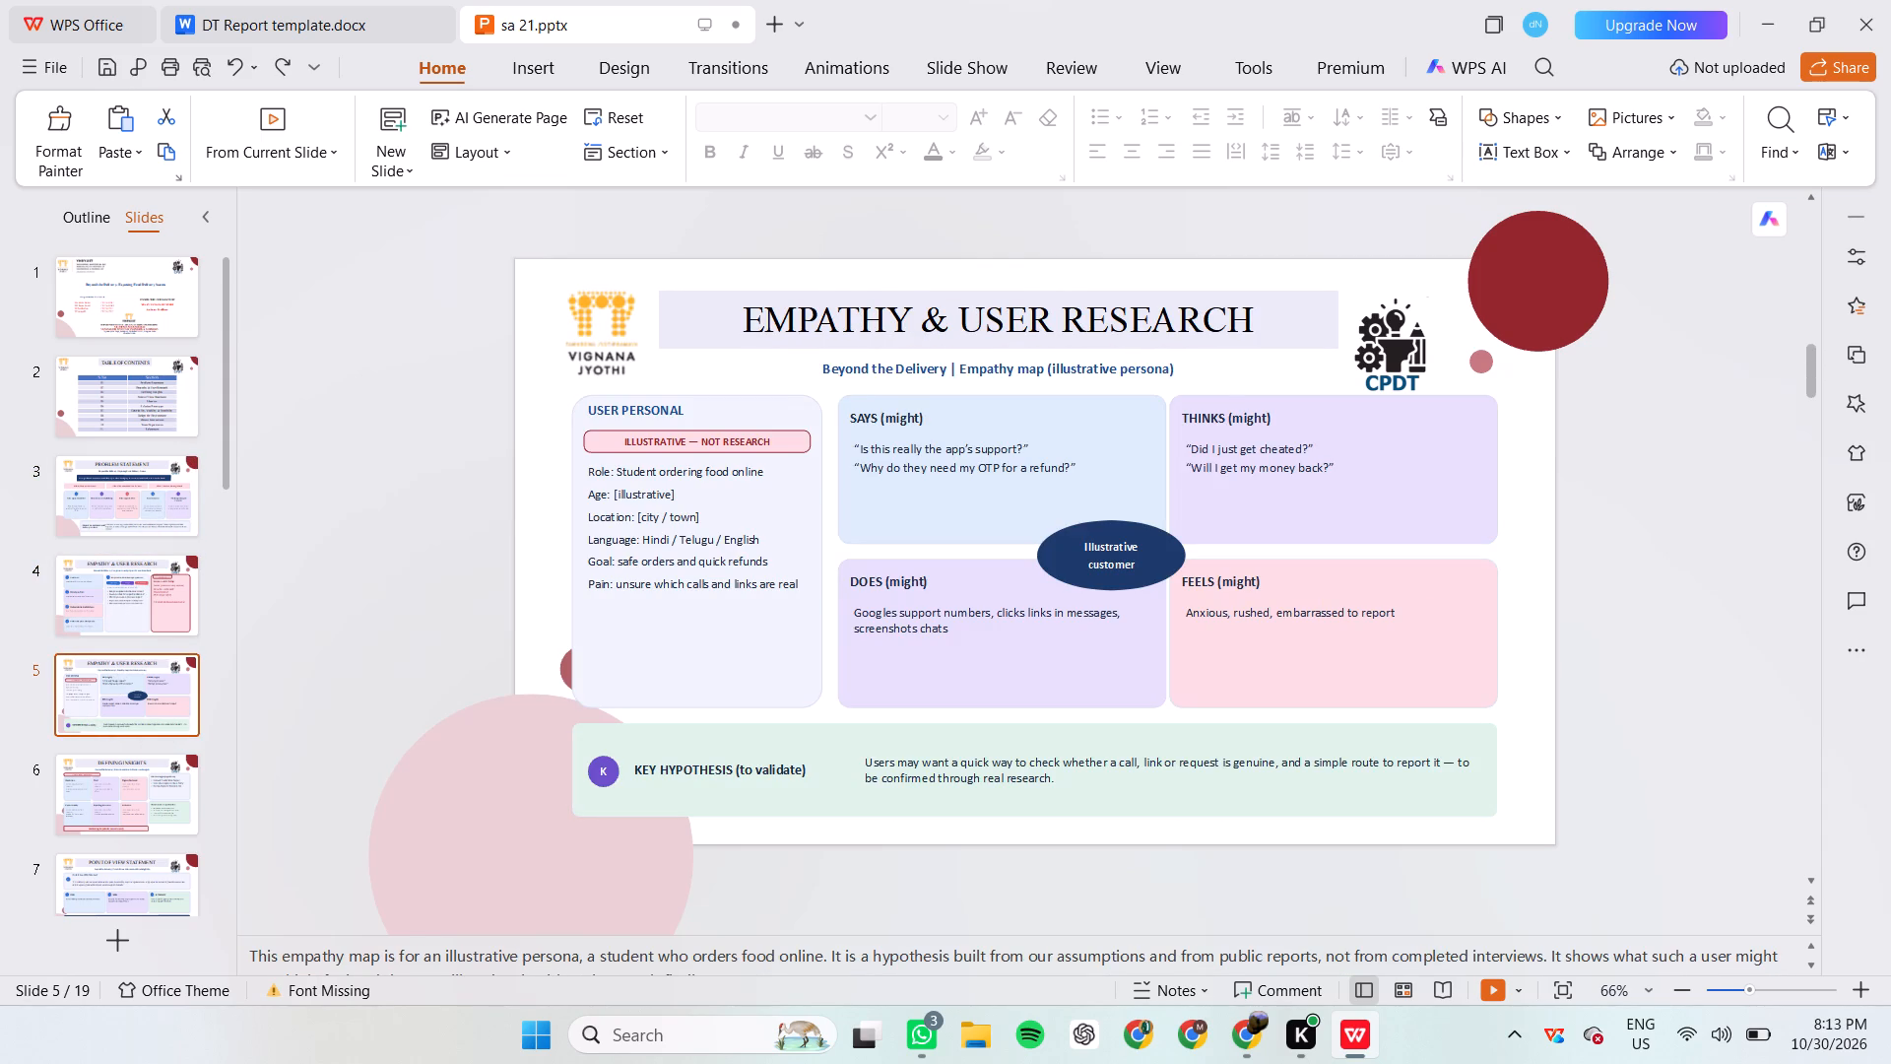
{"action": "scroll", "coordinate": [1268, 650], "scroll_direction": "up", "scroll_amount": 1, "text": "ctrl"}
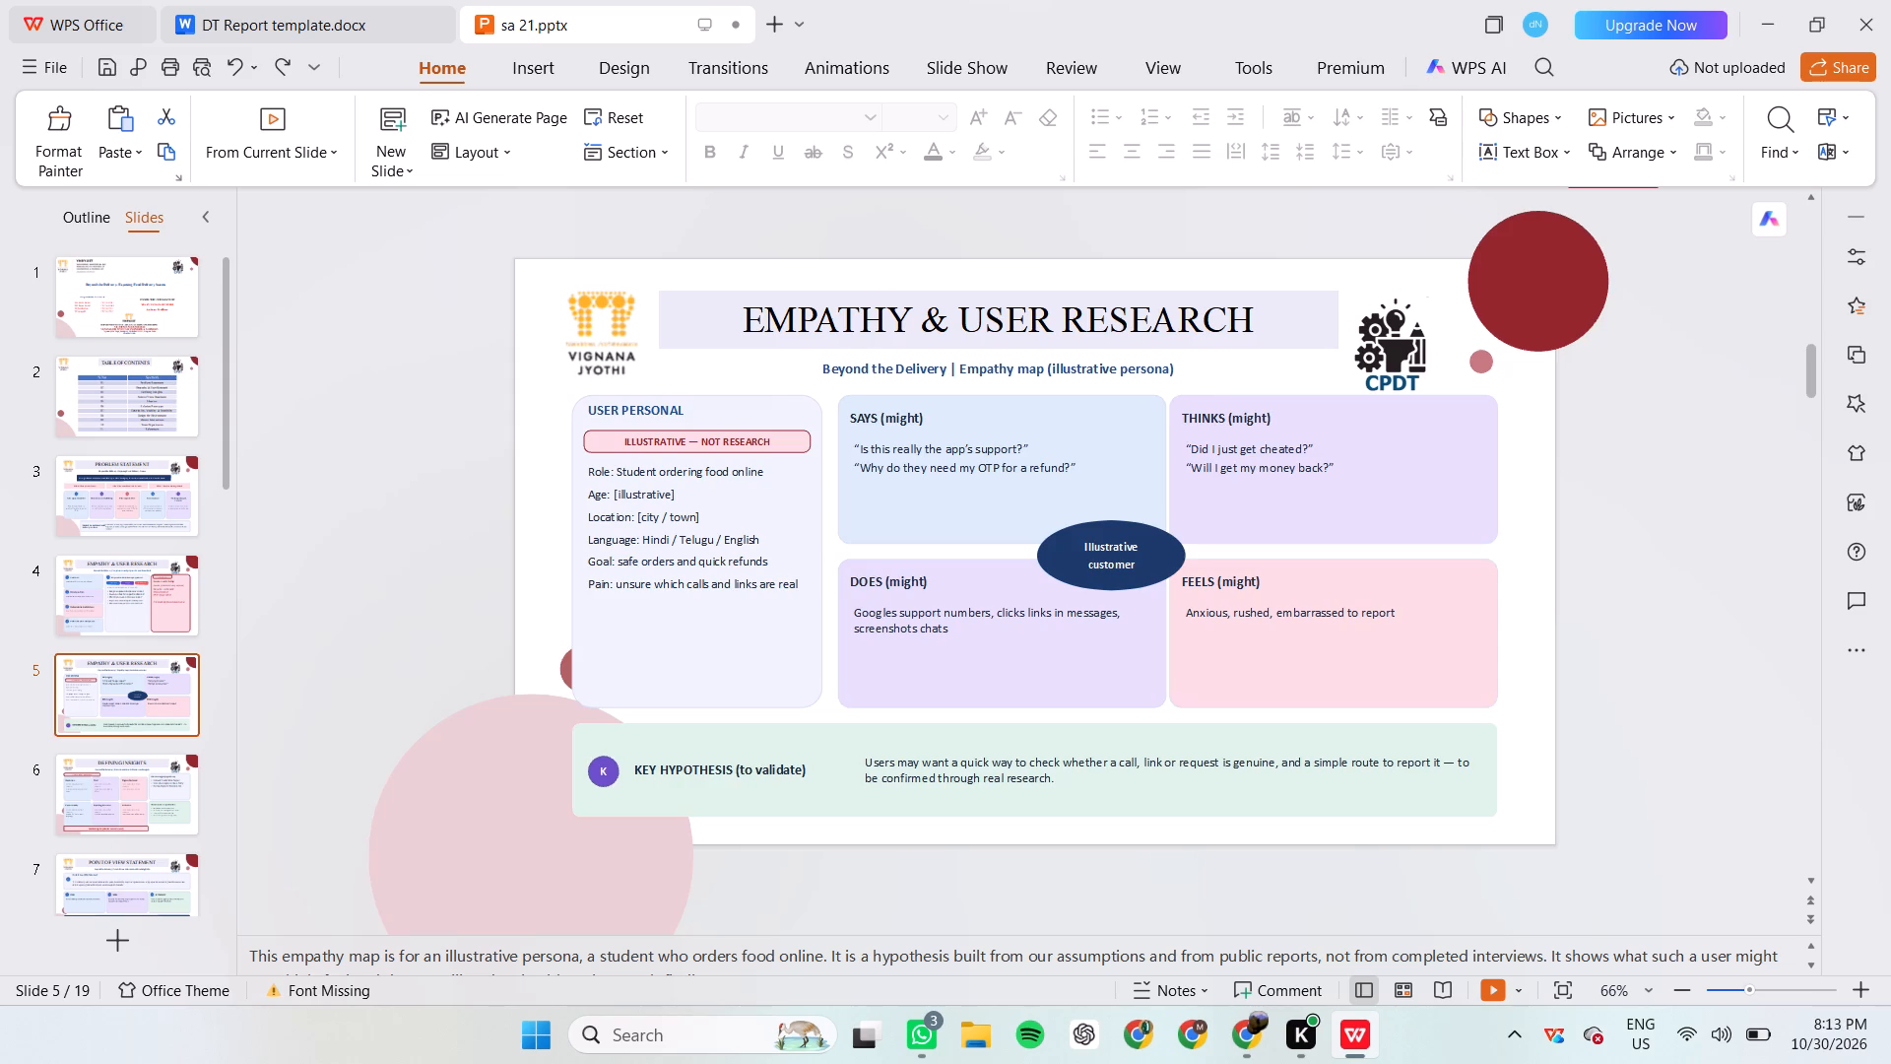
{"action": "left_click", "coordinate": [505, 705]}
{"action": "key", "text": "Delete"}
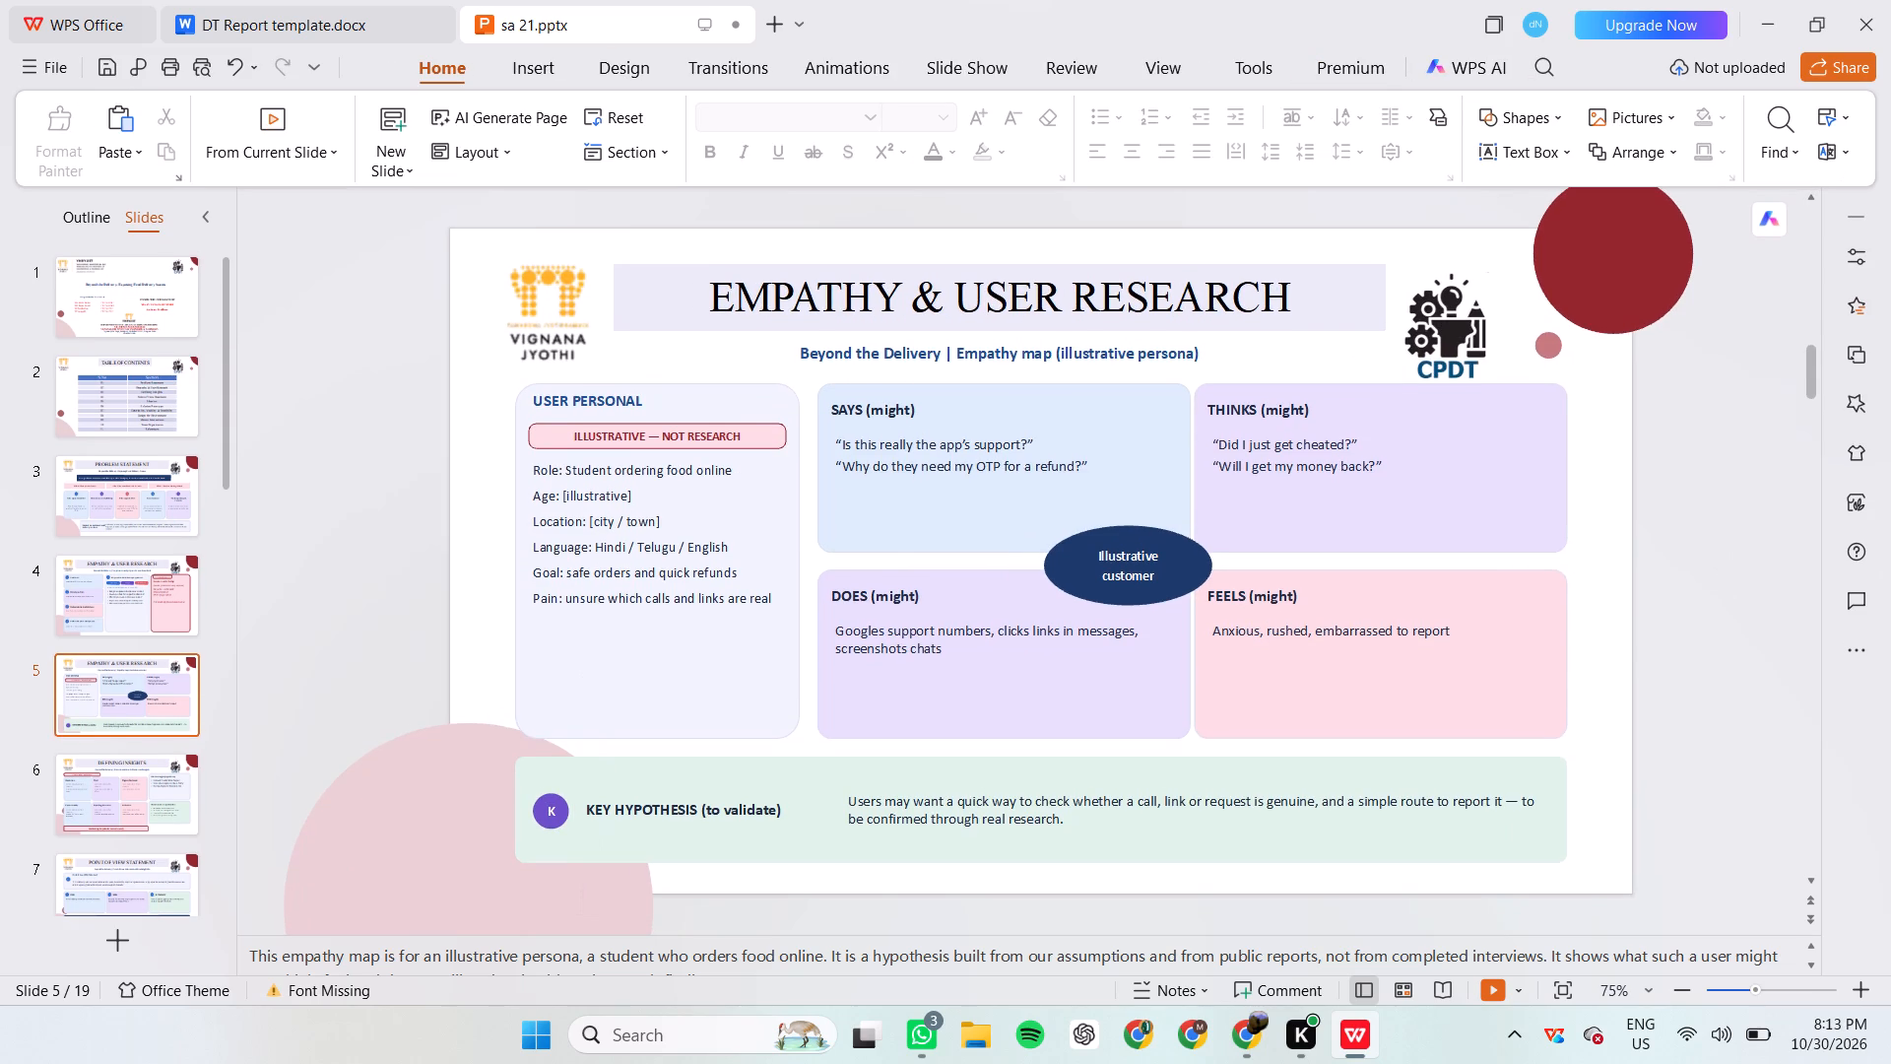
Narrow slide 5's green key hypothesis background from its lower-left corner to about 10.2 in wide, clear of the large pink circle.
{"action": "left_click", "coordinate": [1700, 570]}
{"action": "left_click", "coordinate": [555, 826]}
{"action": "left_click", "coordinate": [524, 845]}
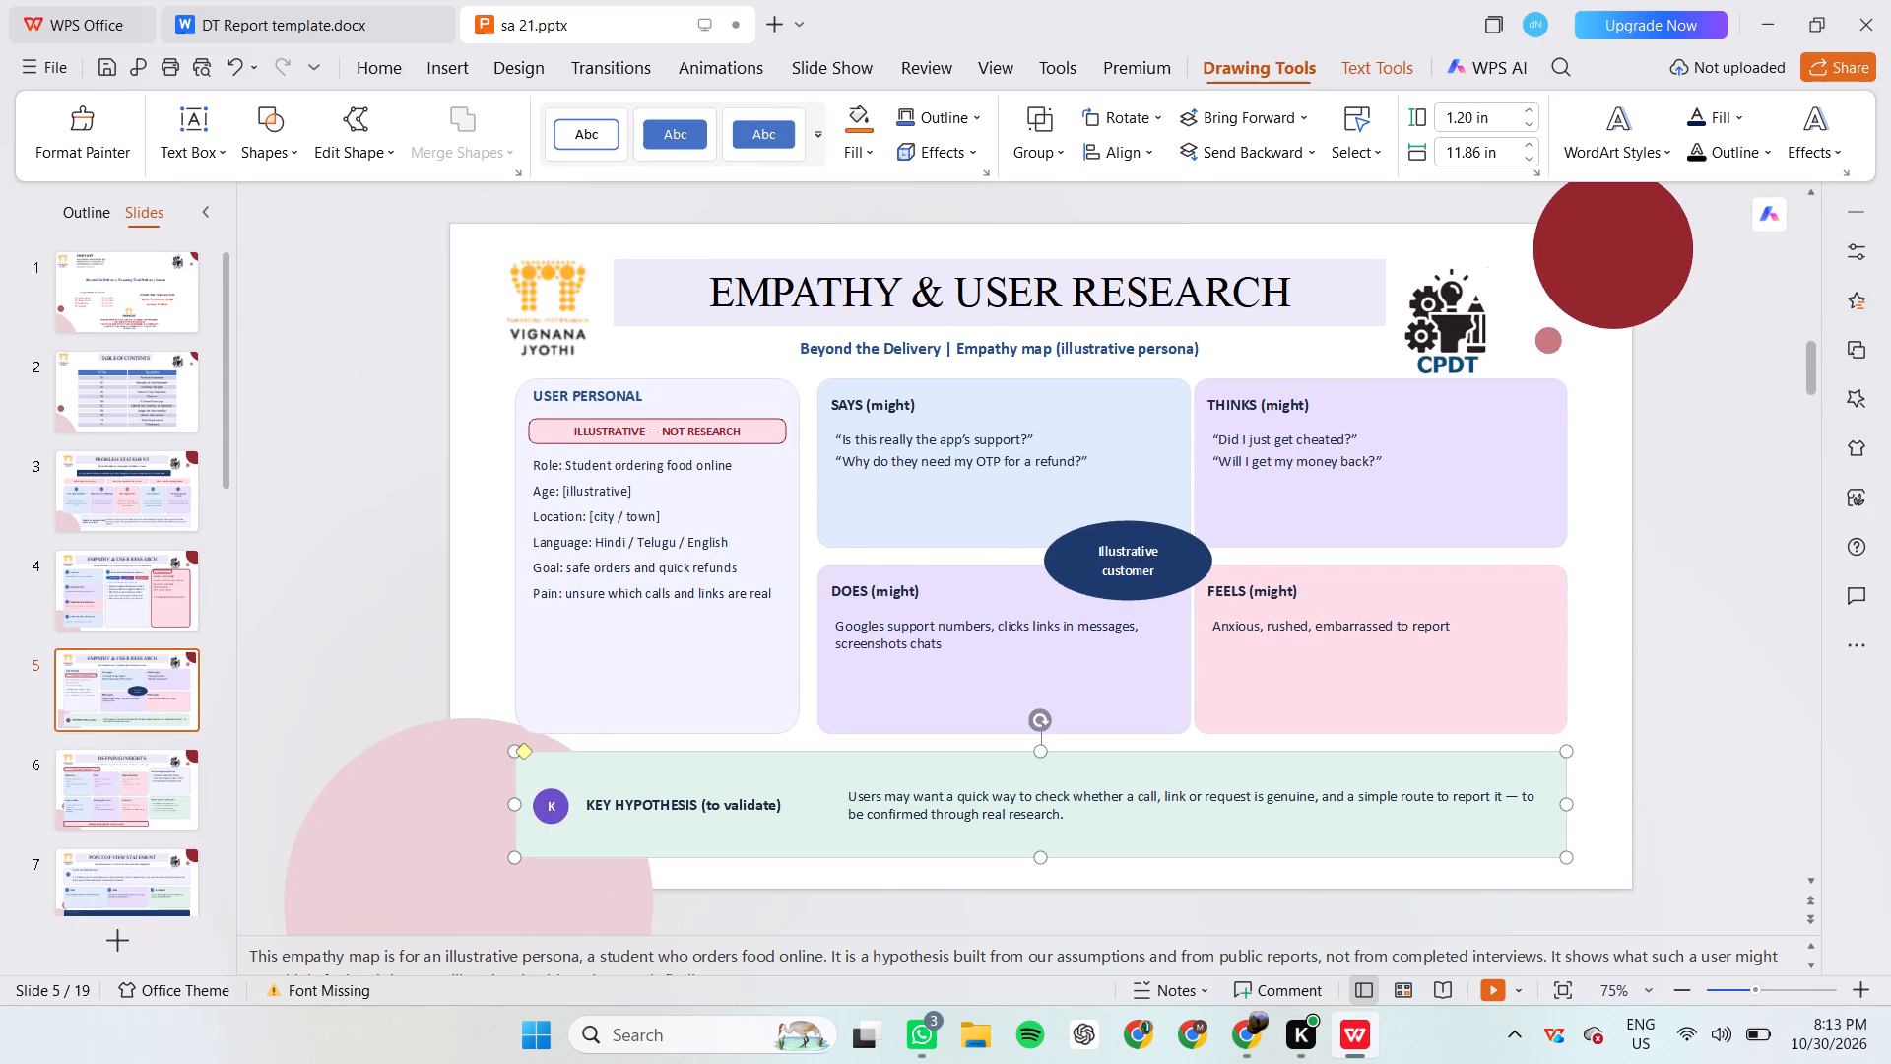
{"action": "left_click_drag", "start_coordinate": [512, 857], "coordinate": [577, 850]}
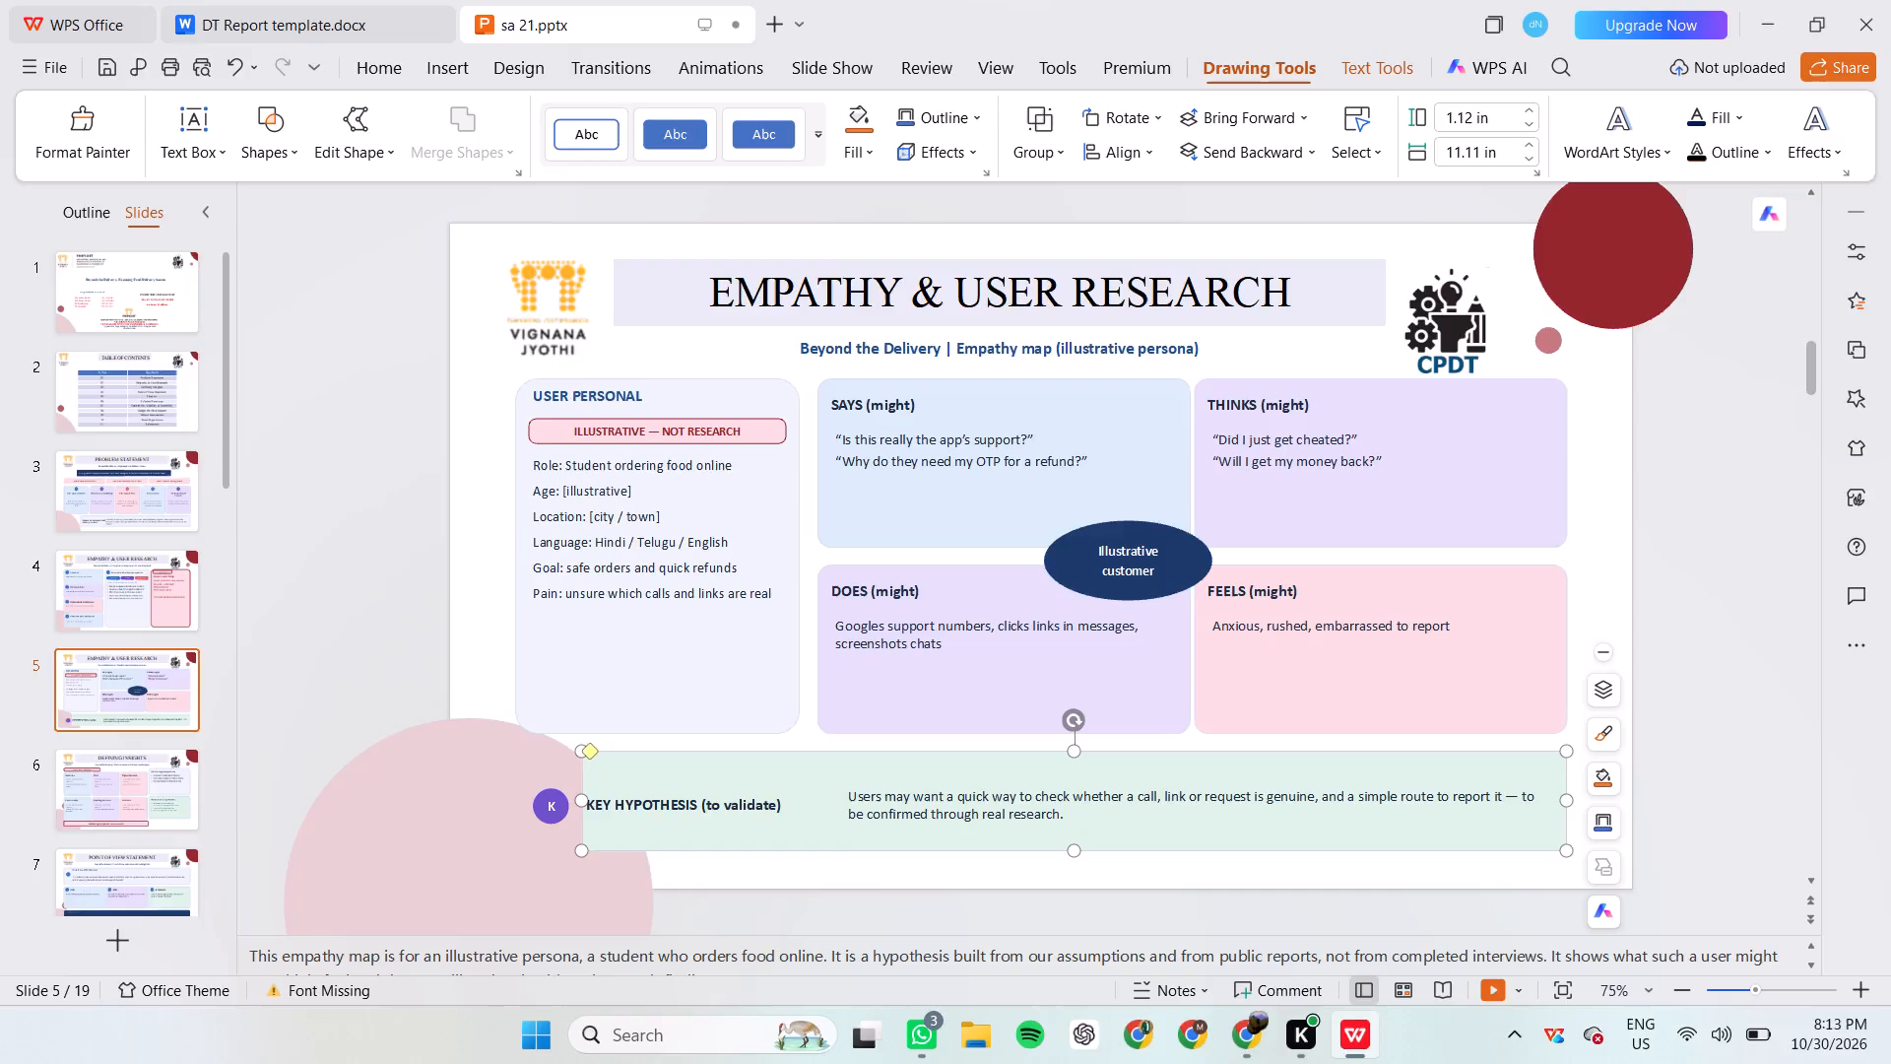
{"action": "left_click_drag", "start_coordinate": [583, 851], "coordinate": [631, 853]}
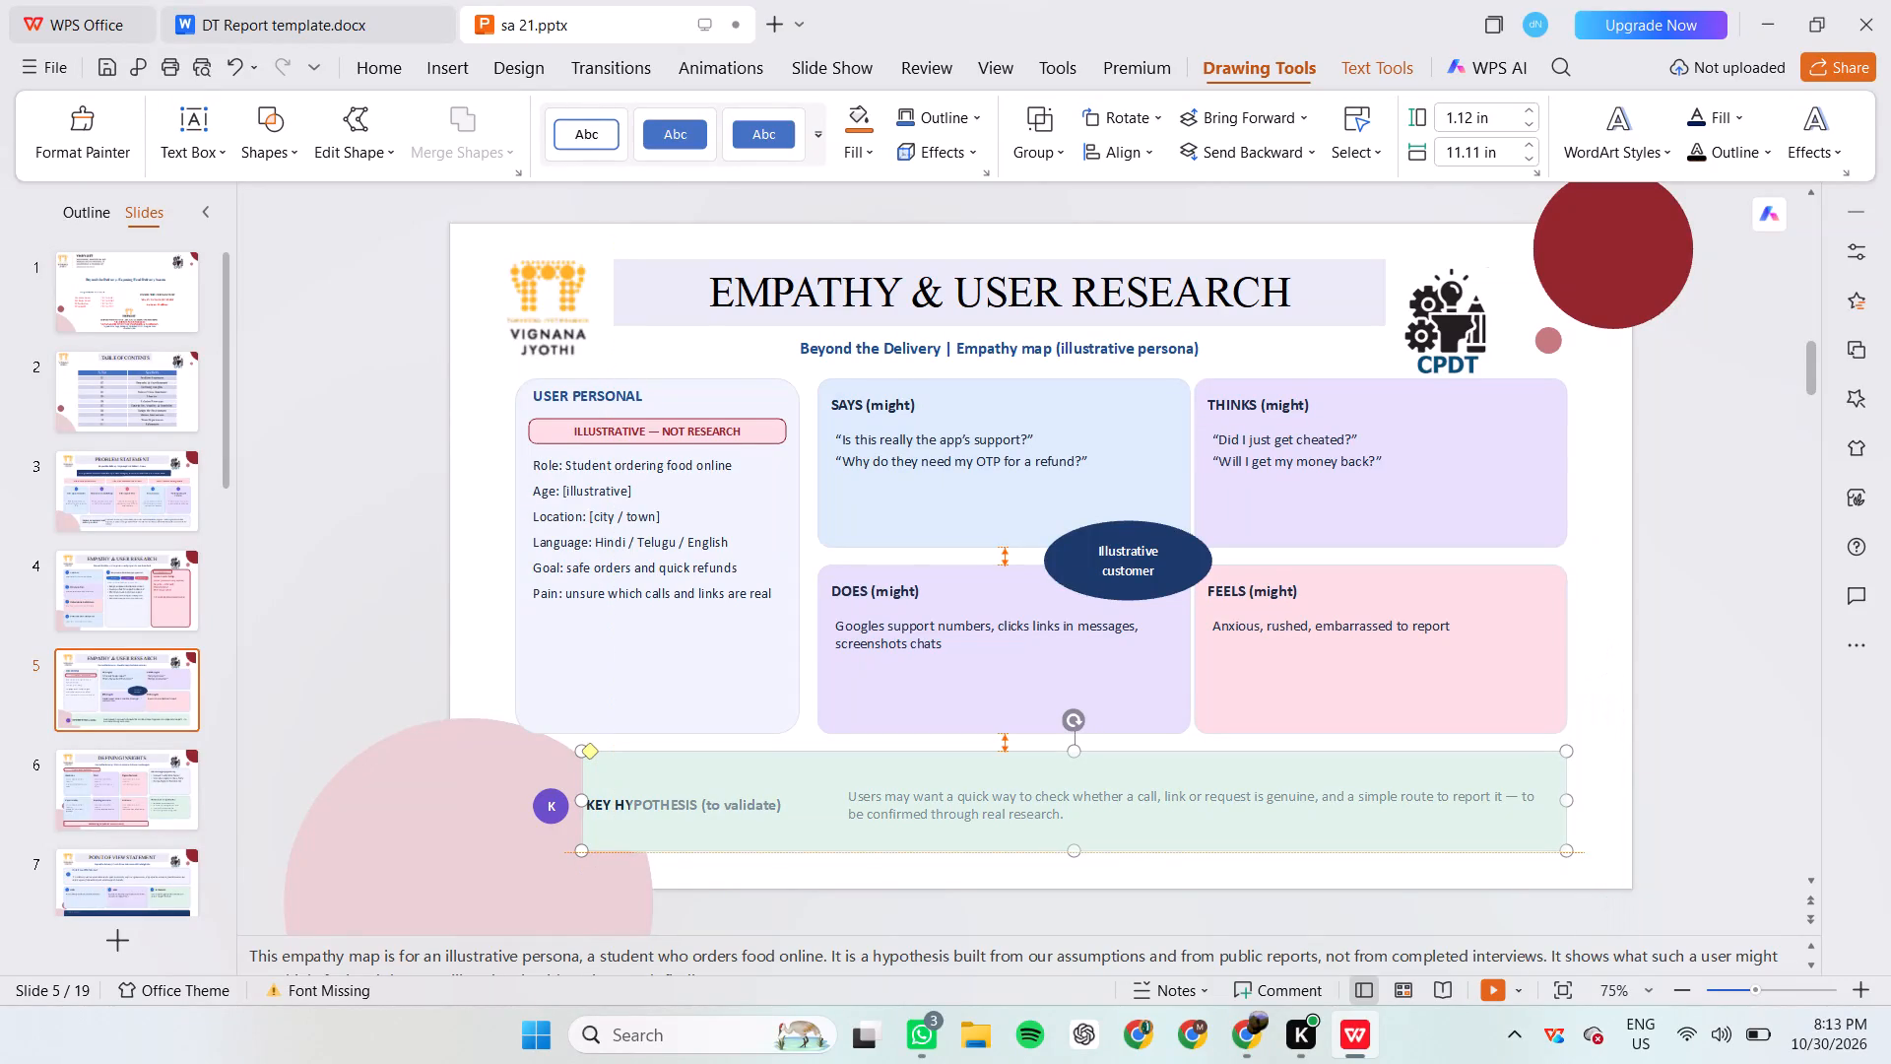
{"action": "left_click_drag", "start_coordinate": [631, 853], "coordinate": [627, 863]}
{"action": "left_click_drag", "start_coordinate": [626, 865], "coordinate": [635, 848]}
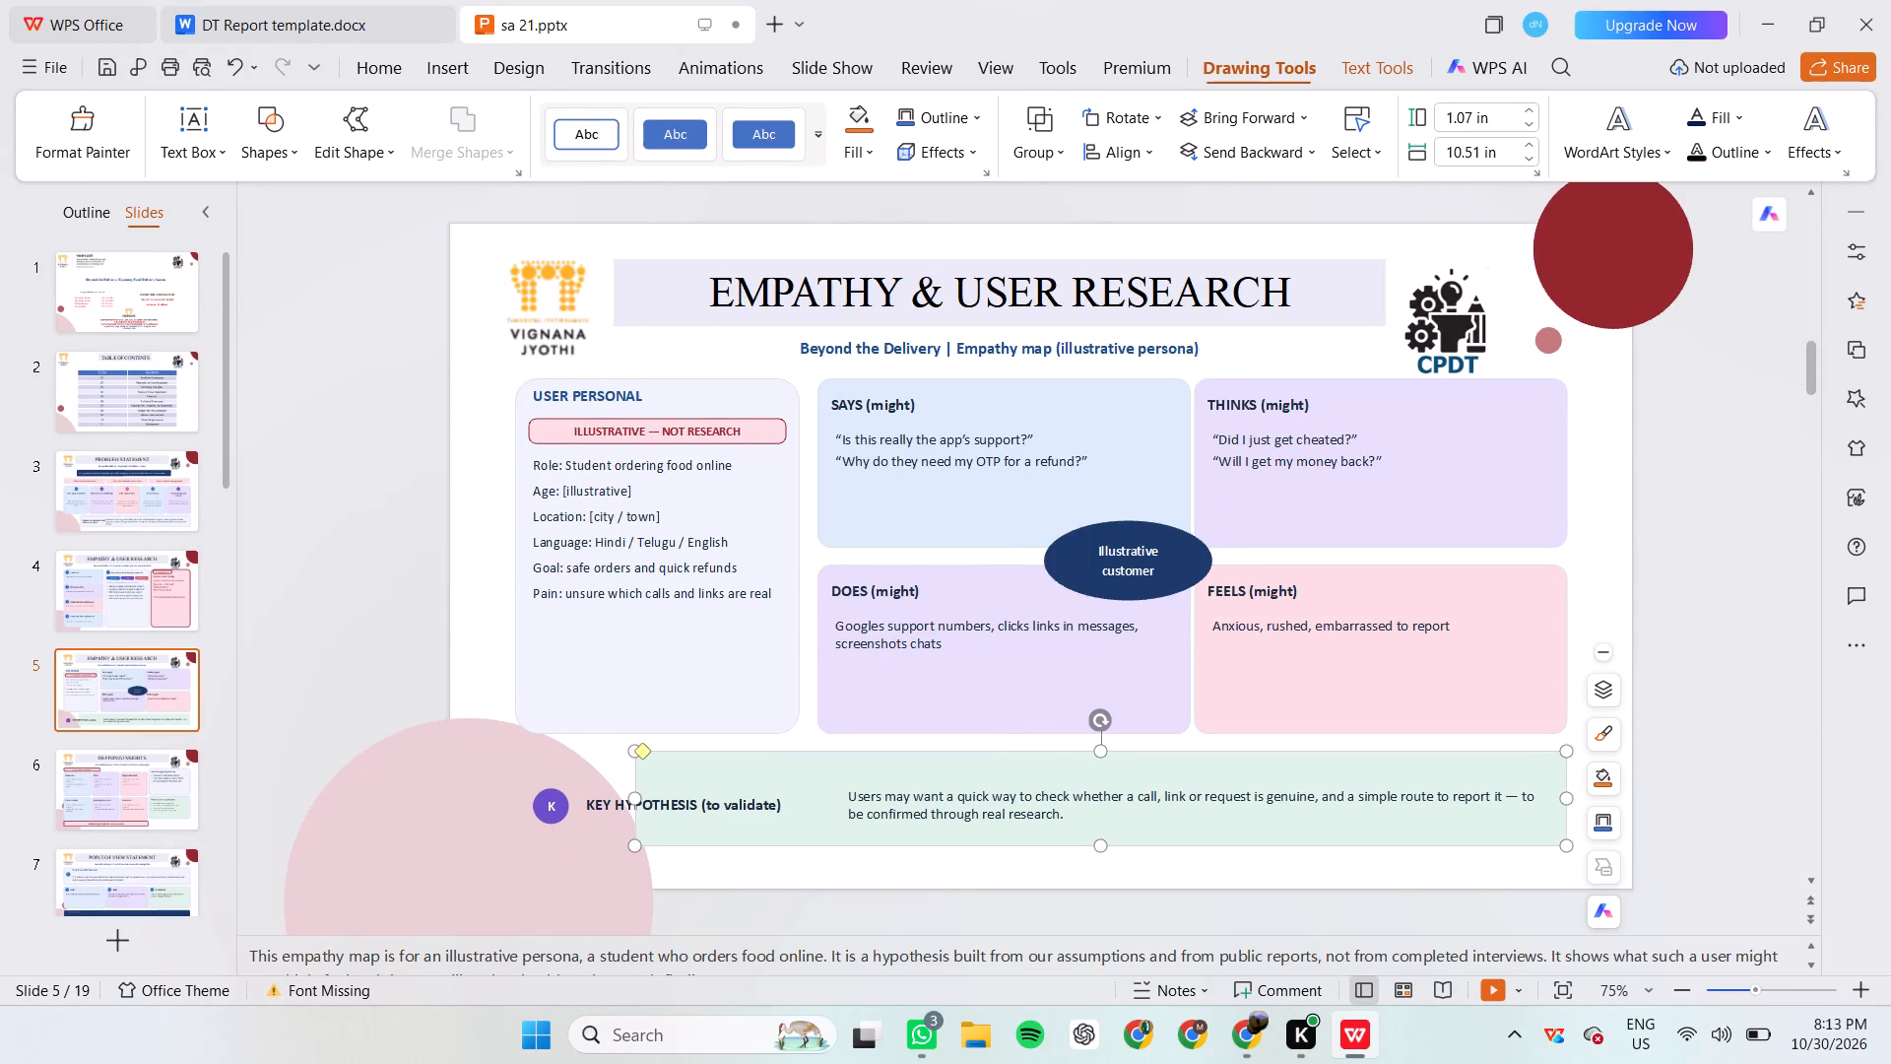
{"action": "left_click_drag", "start_coordinate": [636, 848], "coordinate": [640, 845]}
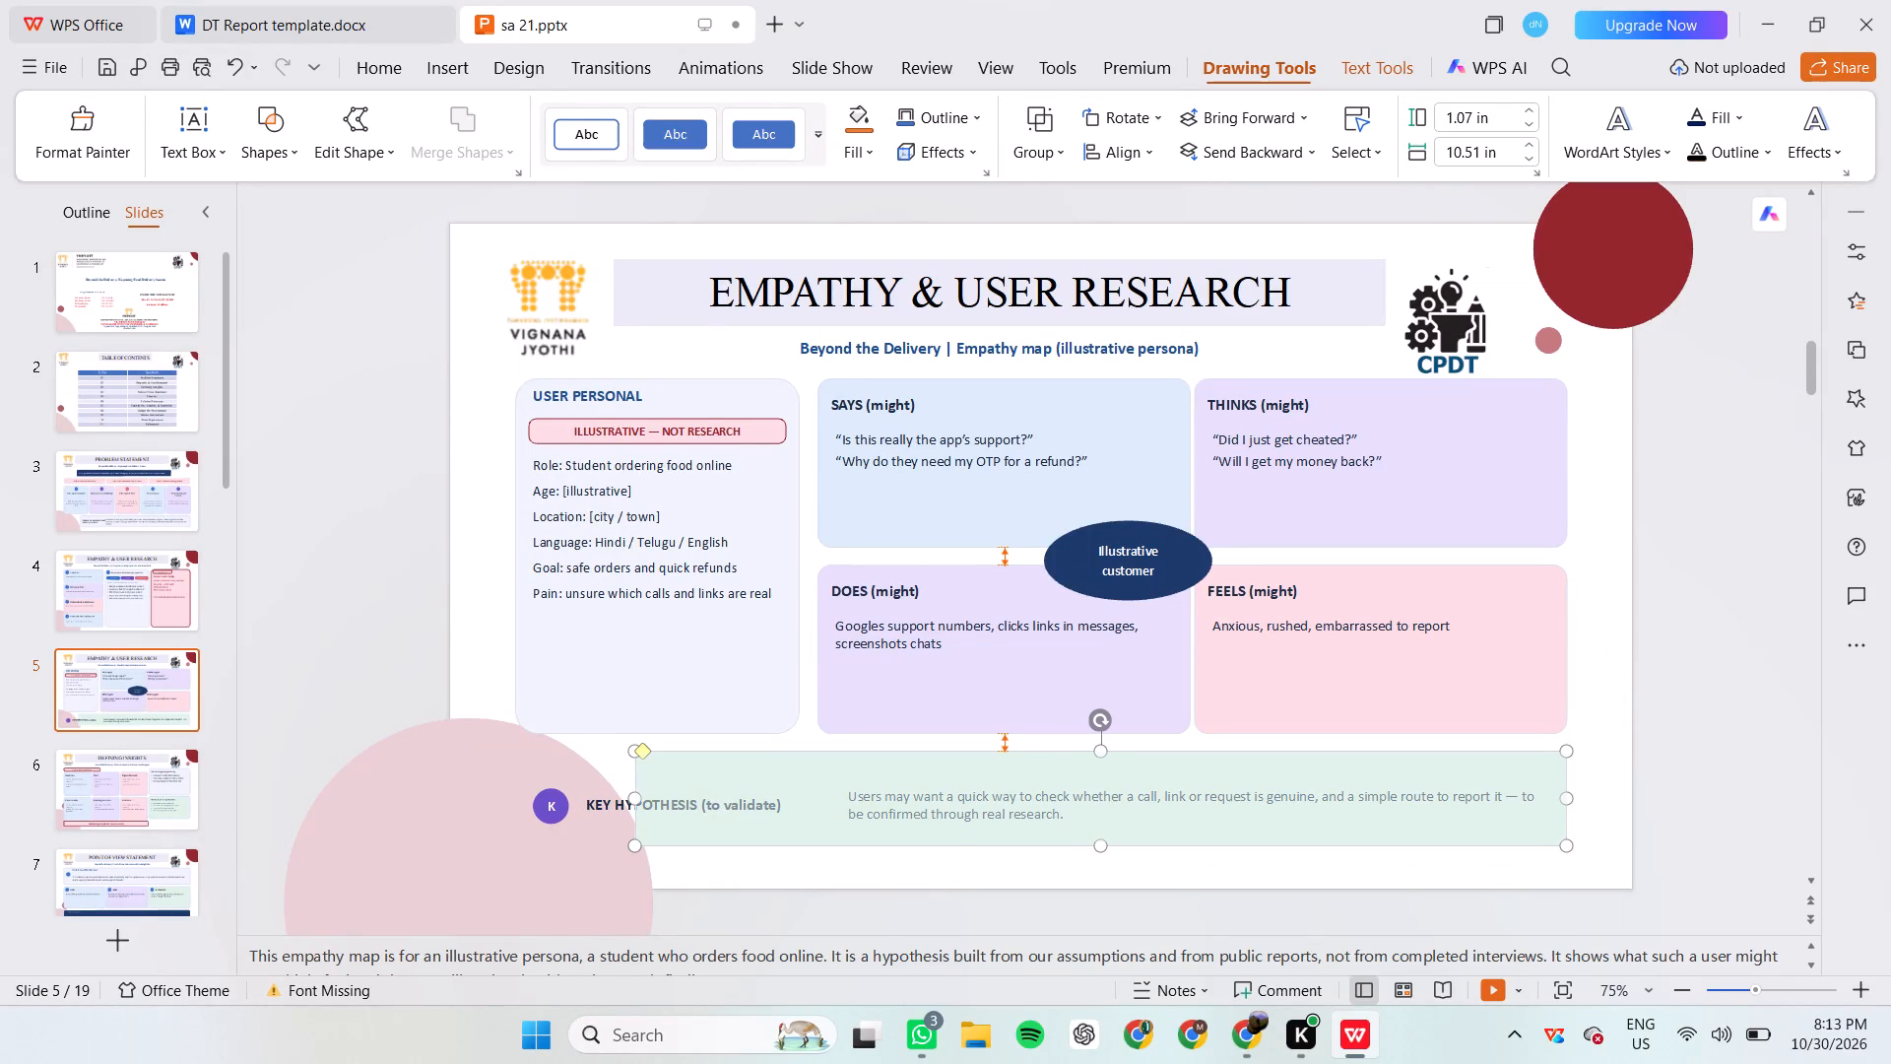
{"action": "left_click_drag", "start_coordinate": [640, 845], "coordinate": [662, 843]}
{"action": "left_click", "coordinate": [692, 896]}
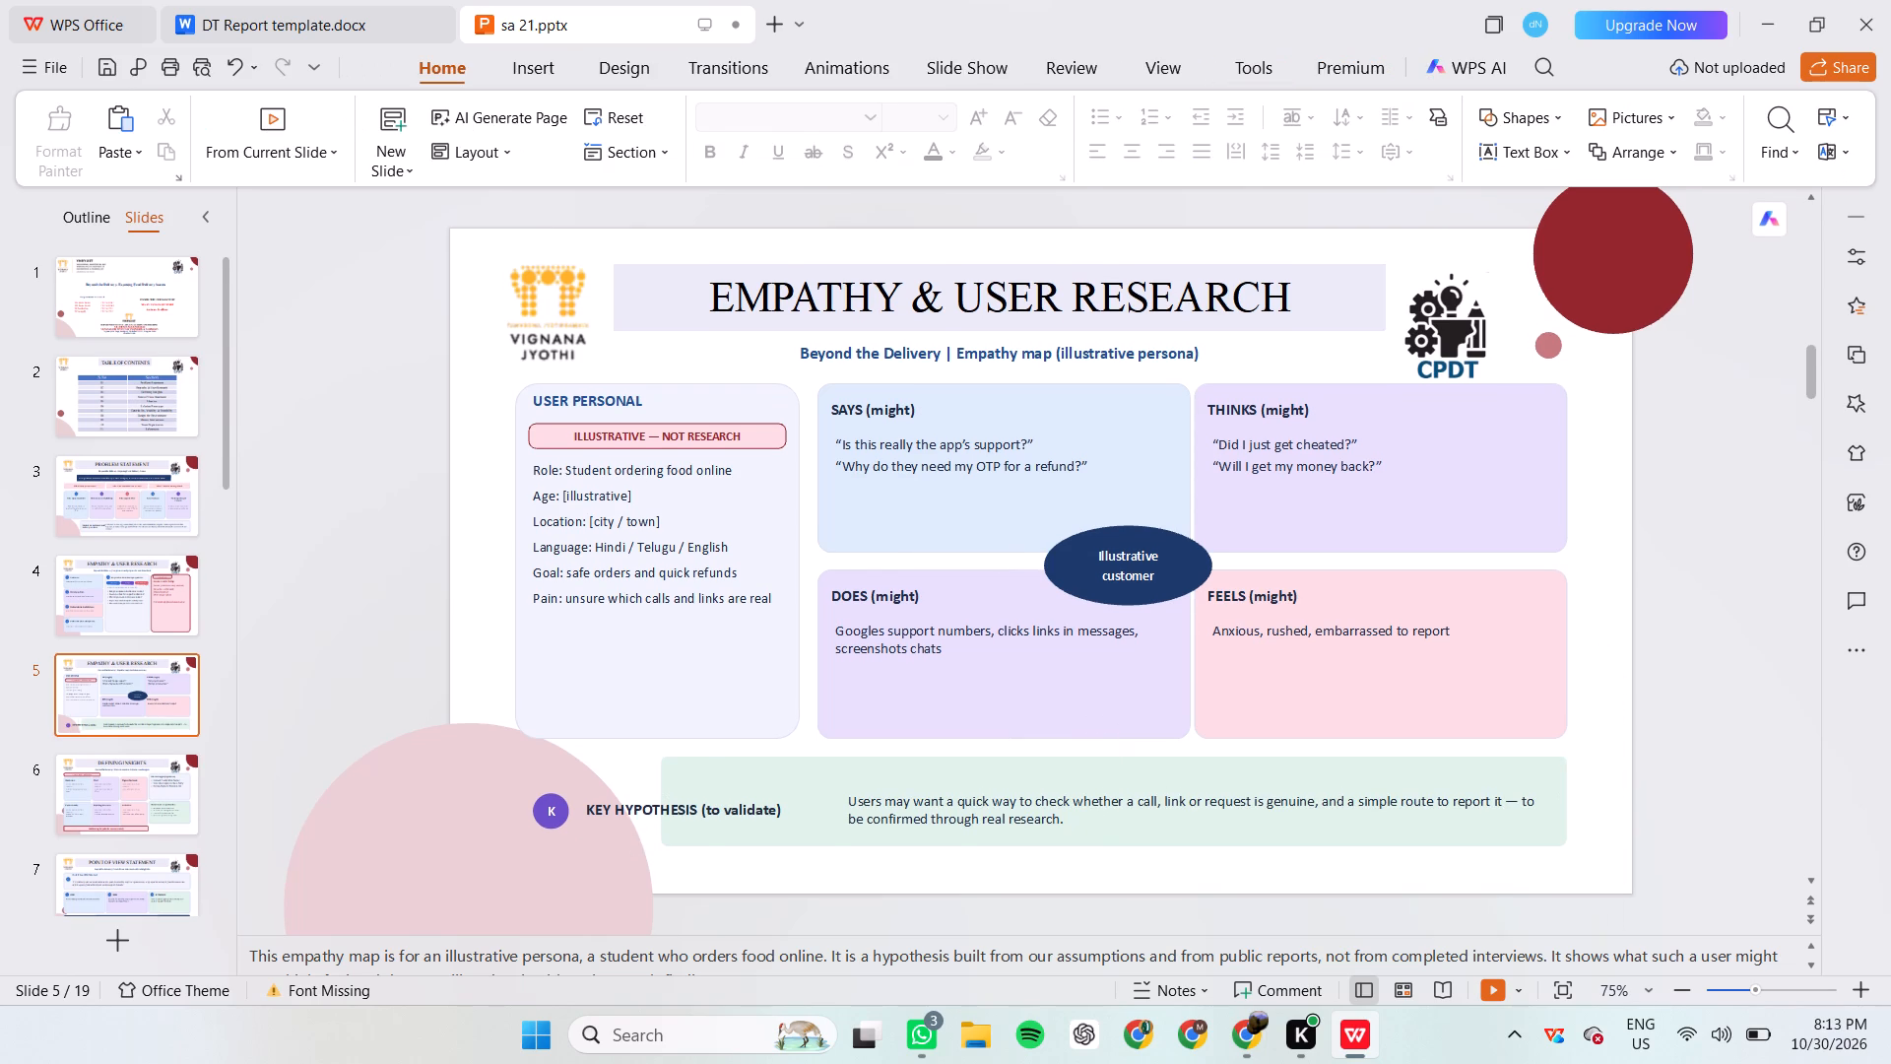
Shrink the "KEY HYPOTHESIS (to validate)" text box from its lower-left corner so it fits inside the green background.
{"action": "left_click", "coordinate": [643, 813]}
{"action": "left_click_drag", "start_coordinate": [581, 858], "coordinate": [653, 853]}
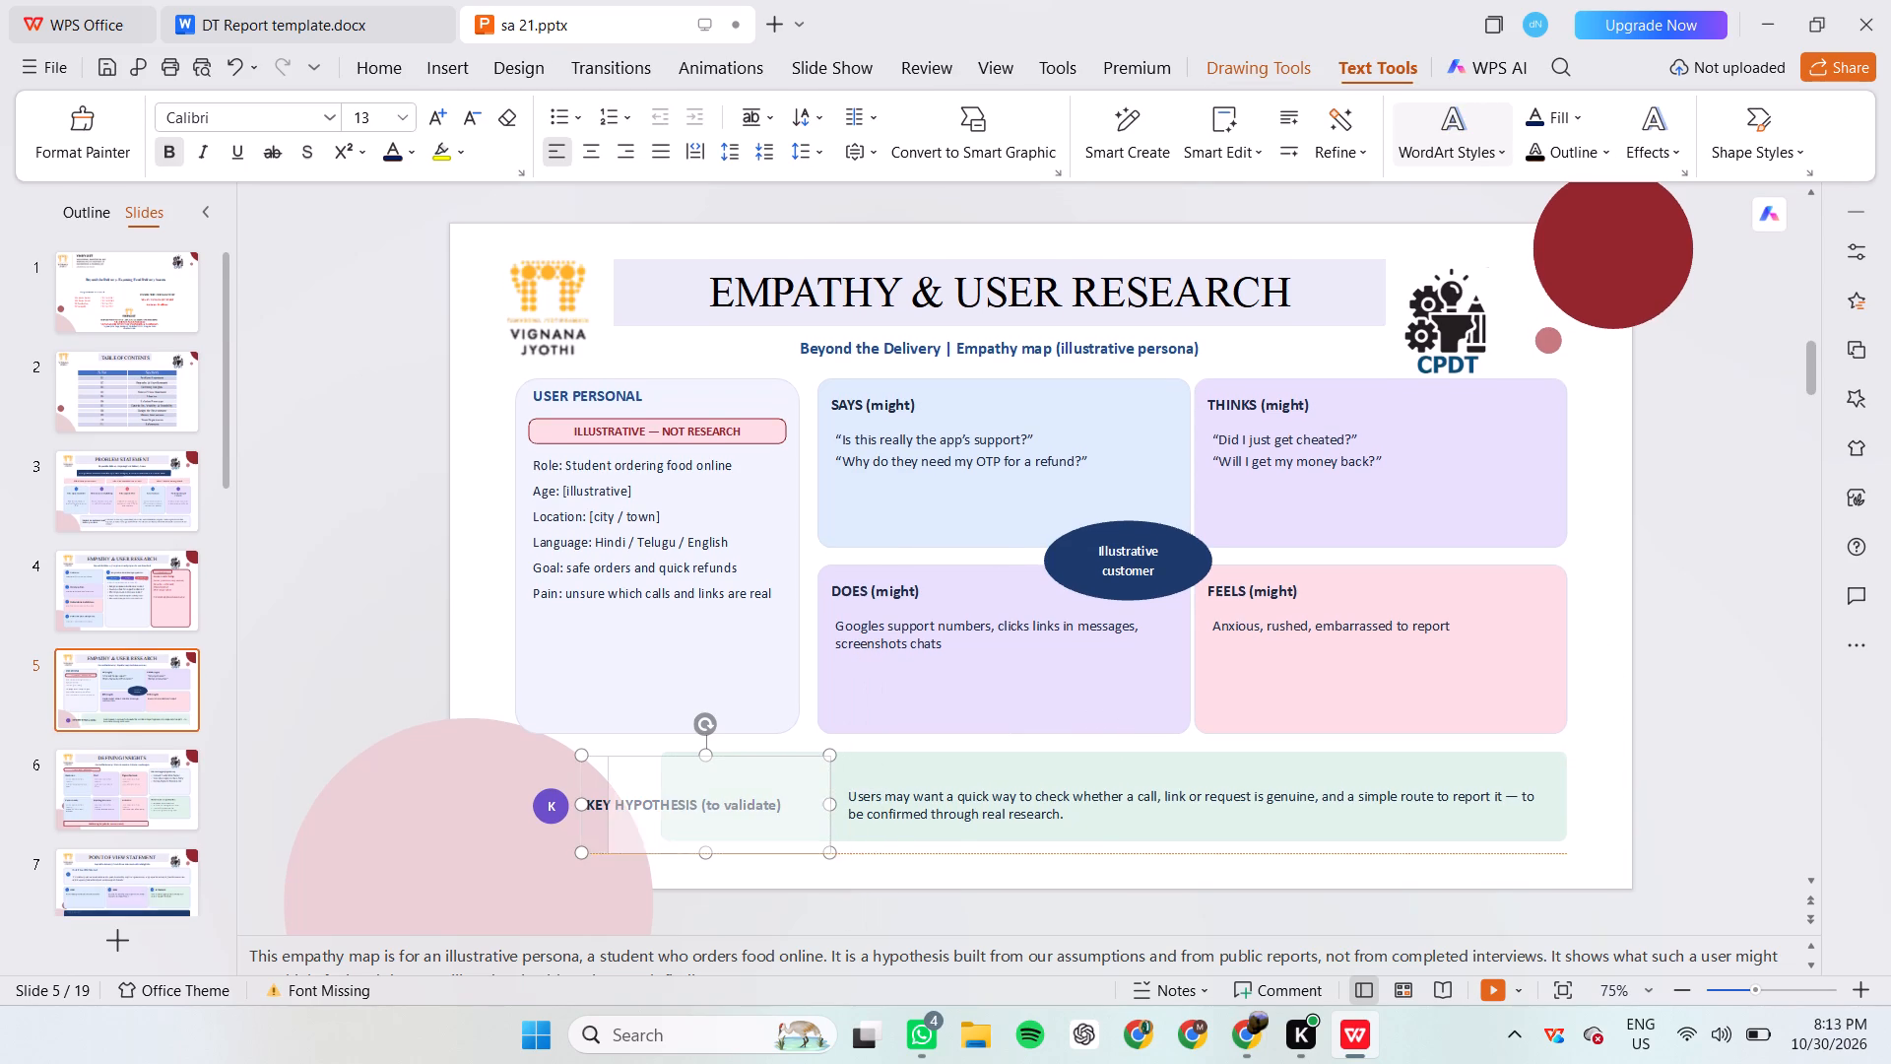
{"action": "left_click_drag", "start_coordinate": [653, 853], "coordinate": [677, 838]}
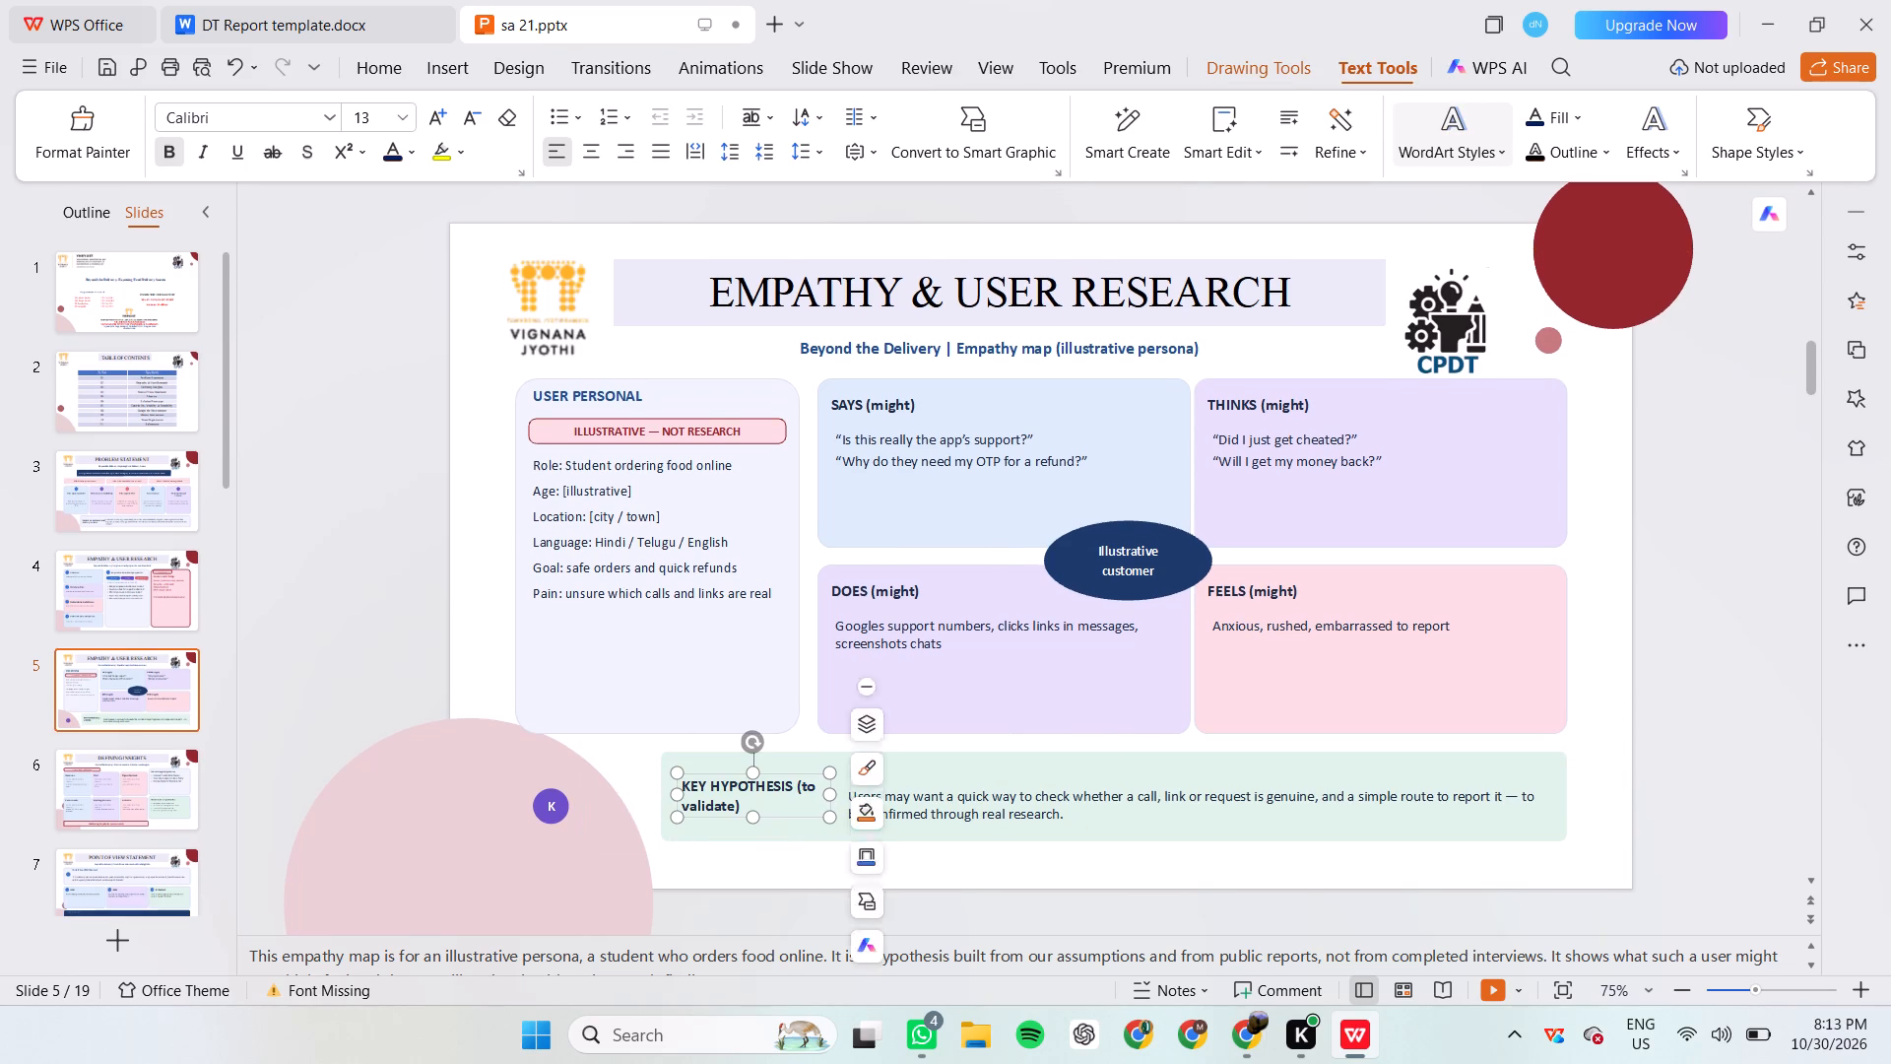
{"action": "left_click", "coordinate": [719, 861]}
Delete the purple "K" badge left on the pink circle of slide 5.
{"action": "left_click", "coordinate": [552, 801]}
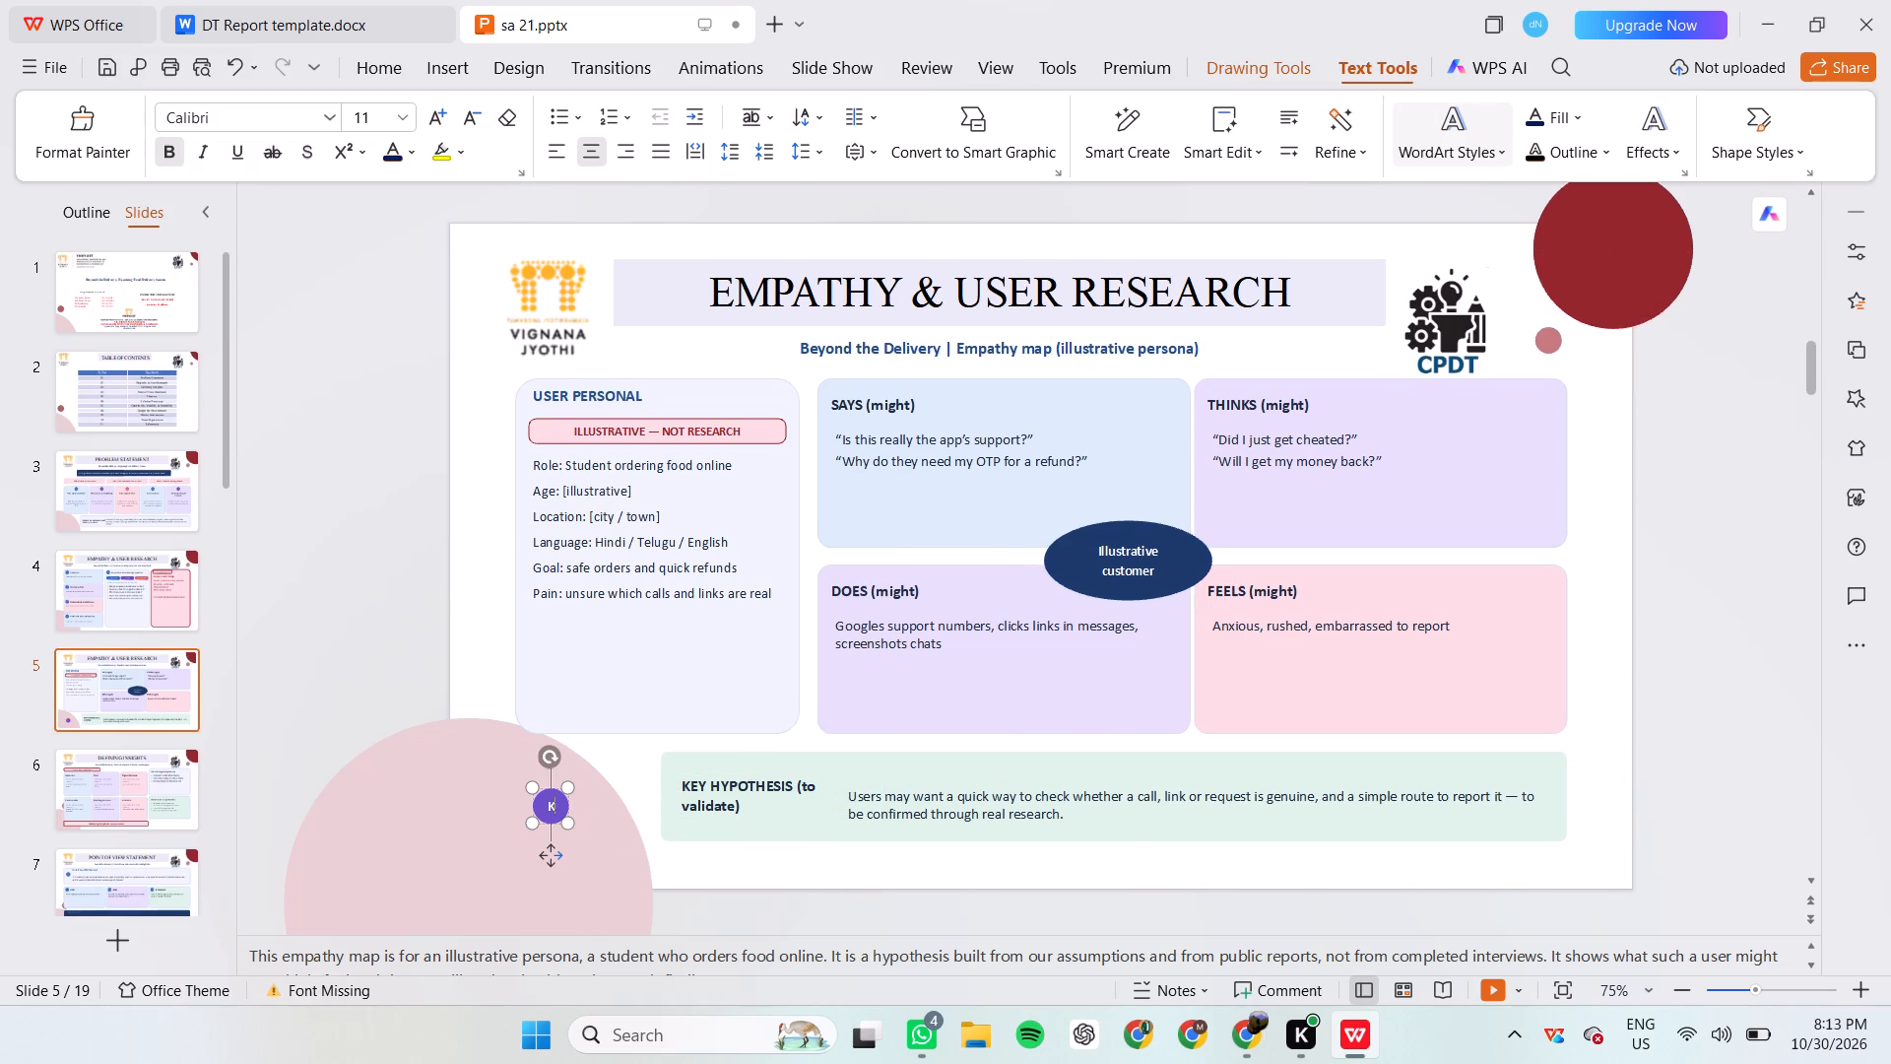
{"action": "key", "text": "Delete"}
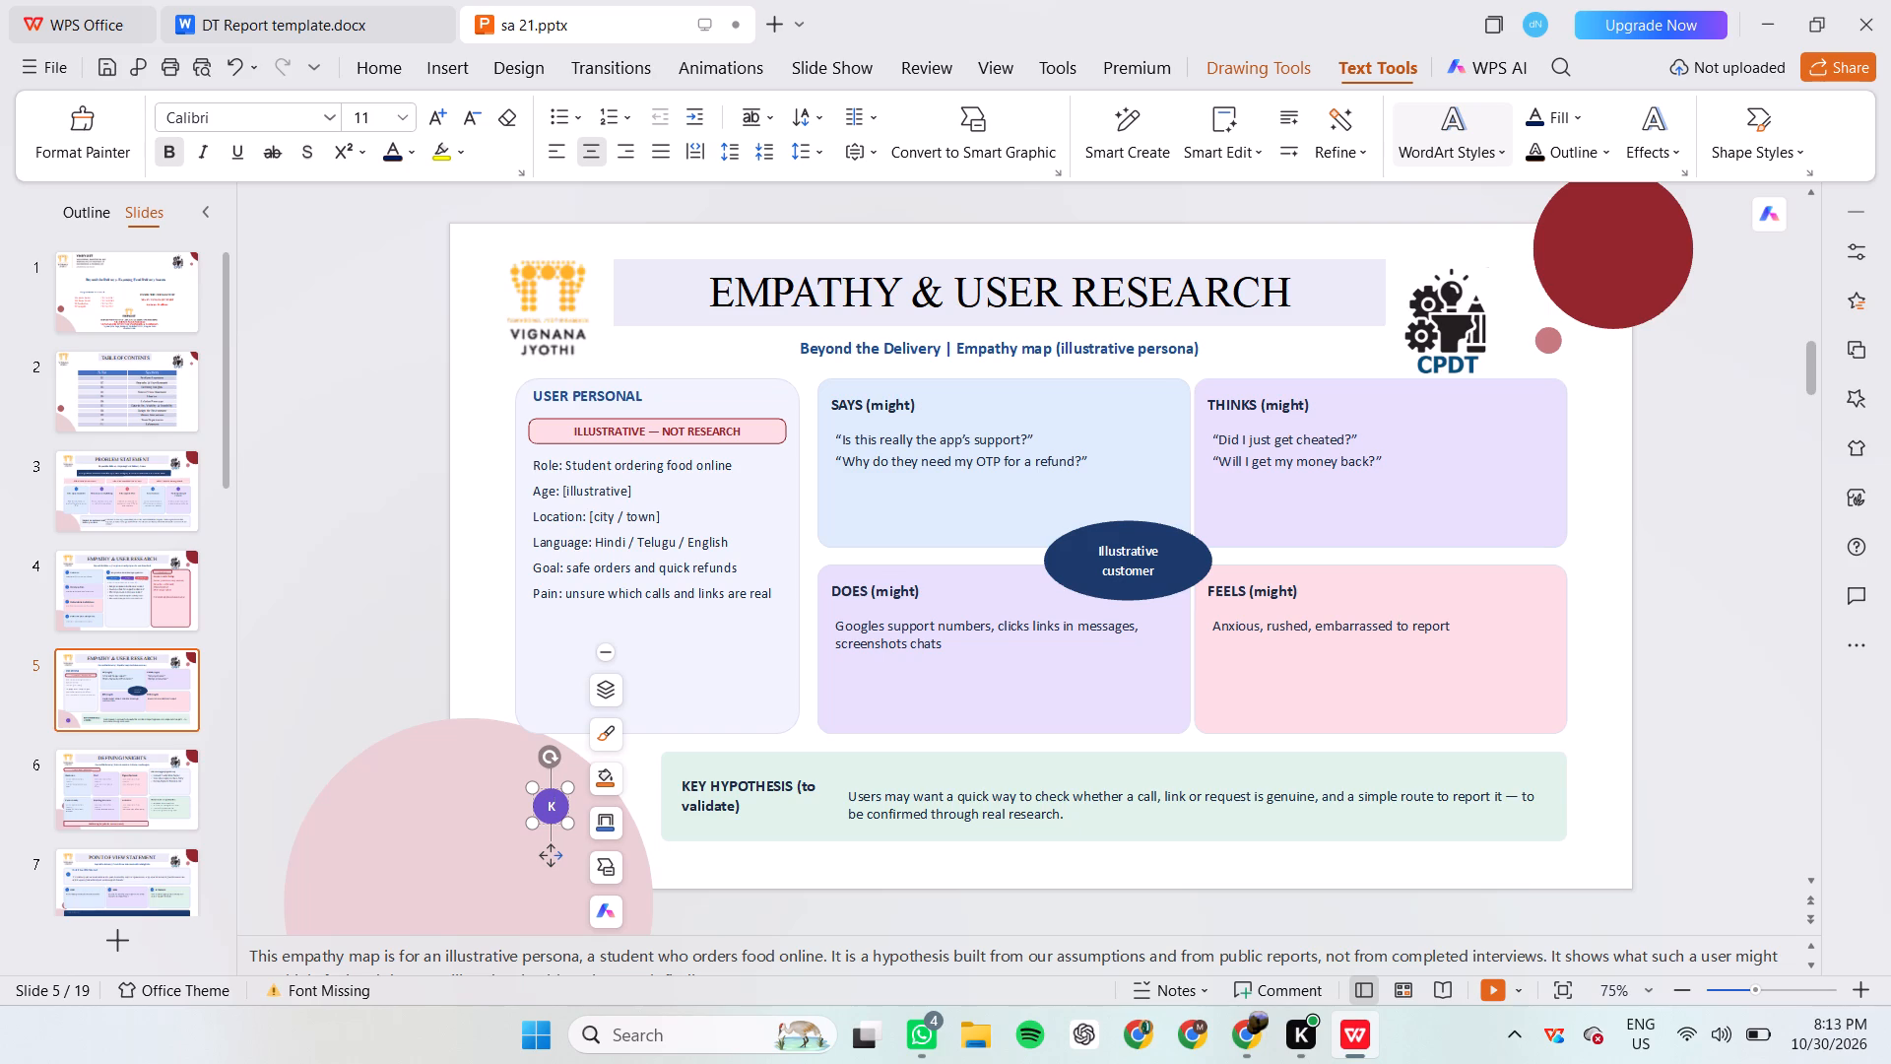
{"action": "left_click", "coordinate": [562, 821]}
{"action": "key", "text": "Delete"}
{"action": "left_click", "coordinate": [1679, 700]}
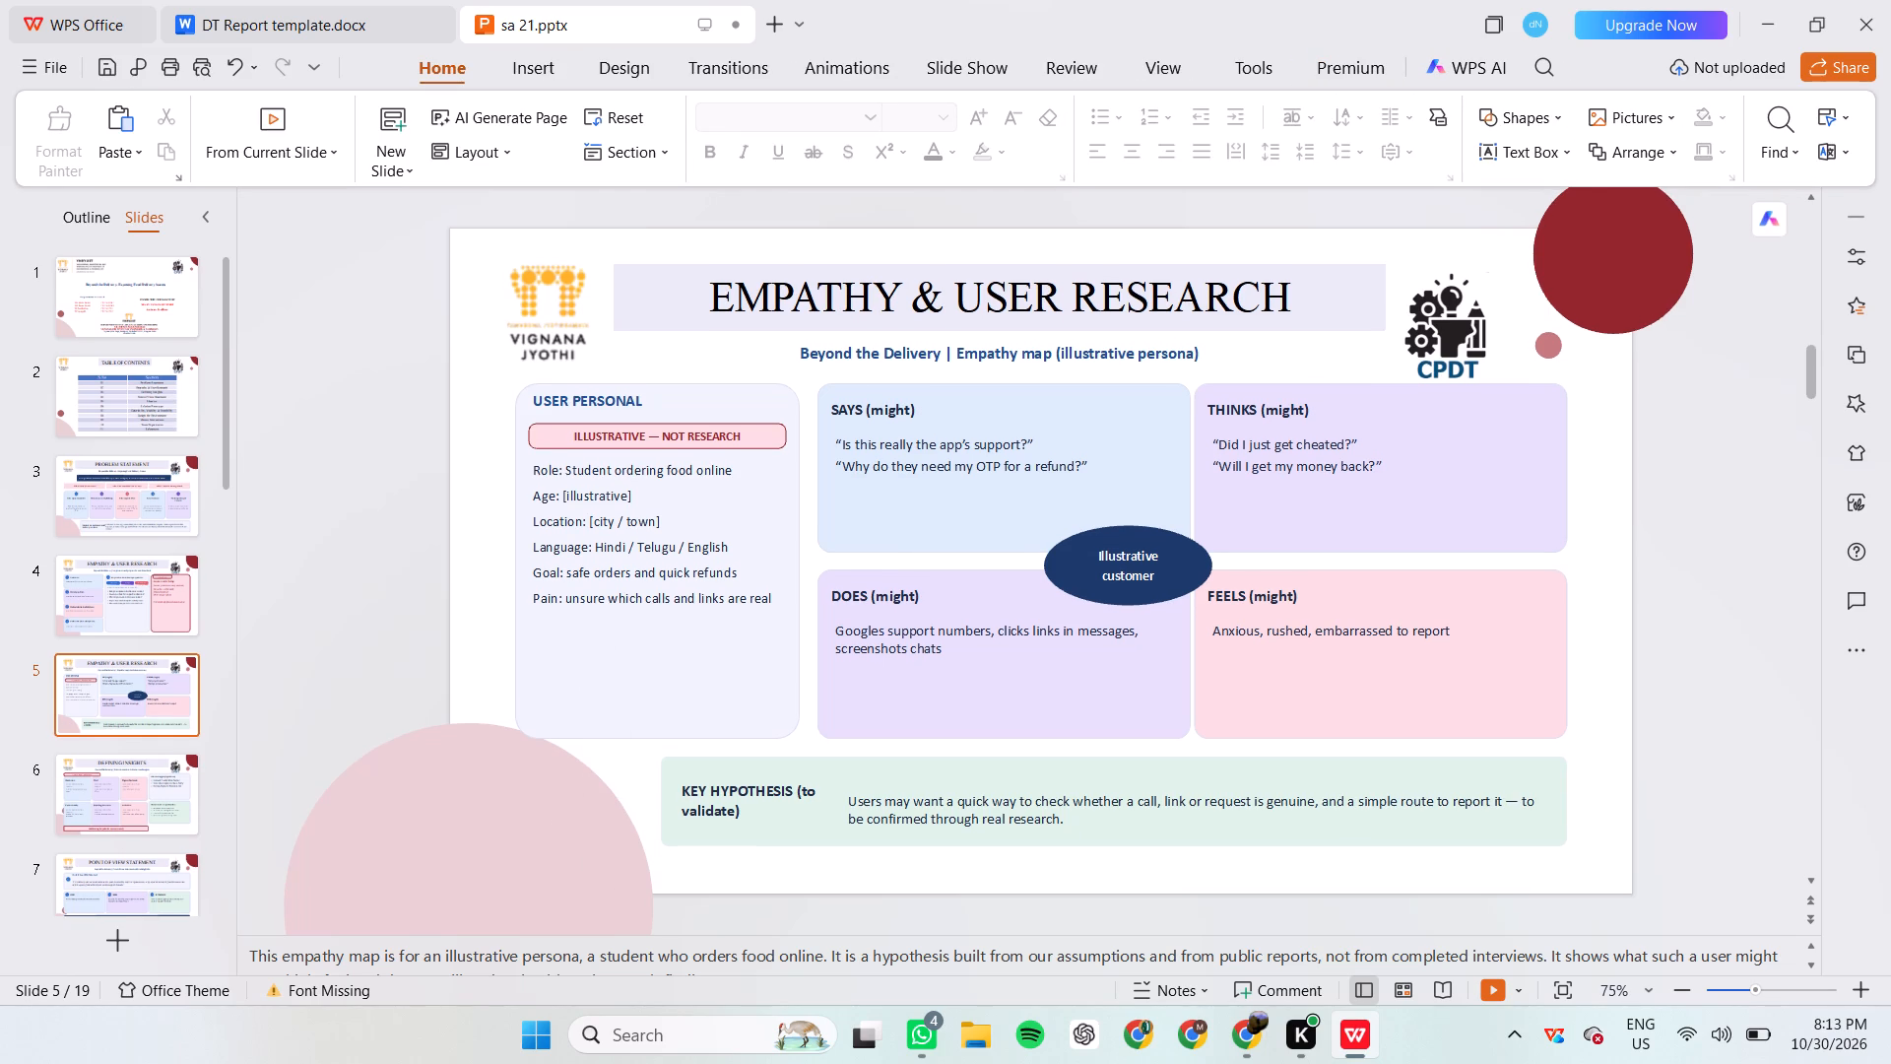
Move slide 5's green key hypothesis background slightly up and extend its bottom edge to a height of about 1.27 in.
{"action": "scroll", "coordinate": [1710, 684], "scroll_direction": "down", "scroll_amount": 2}
{"action": "scroll", "coordinate": [1694, 684], "scroll_direction": "down", "scroll_amount": 1, "text": "ctrl"}
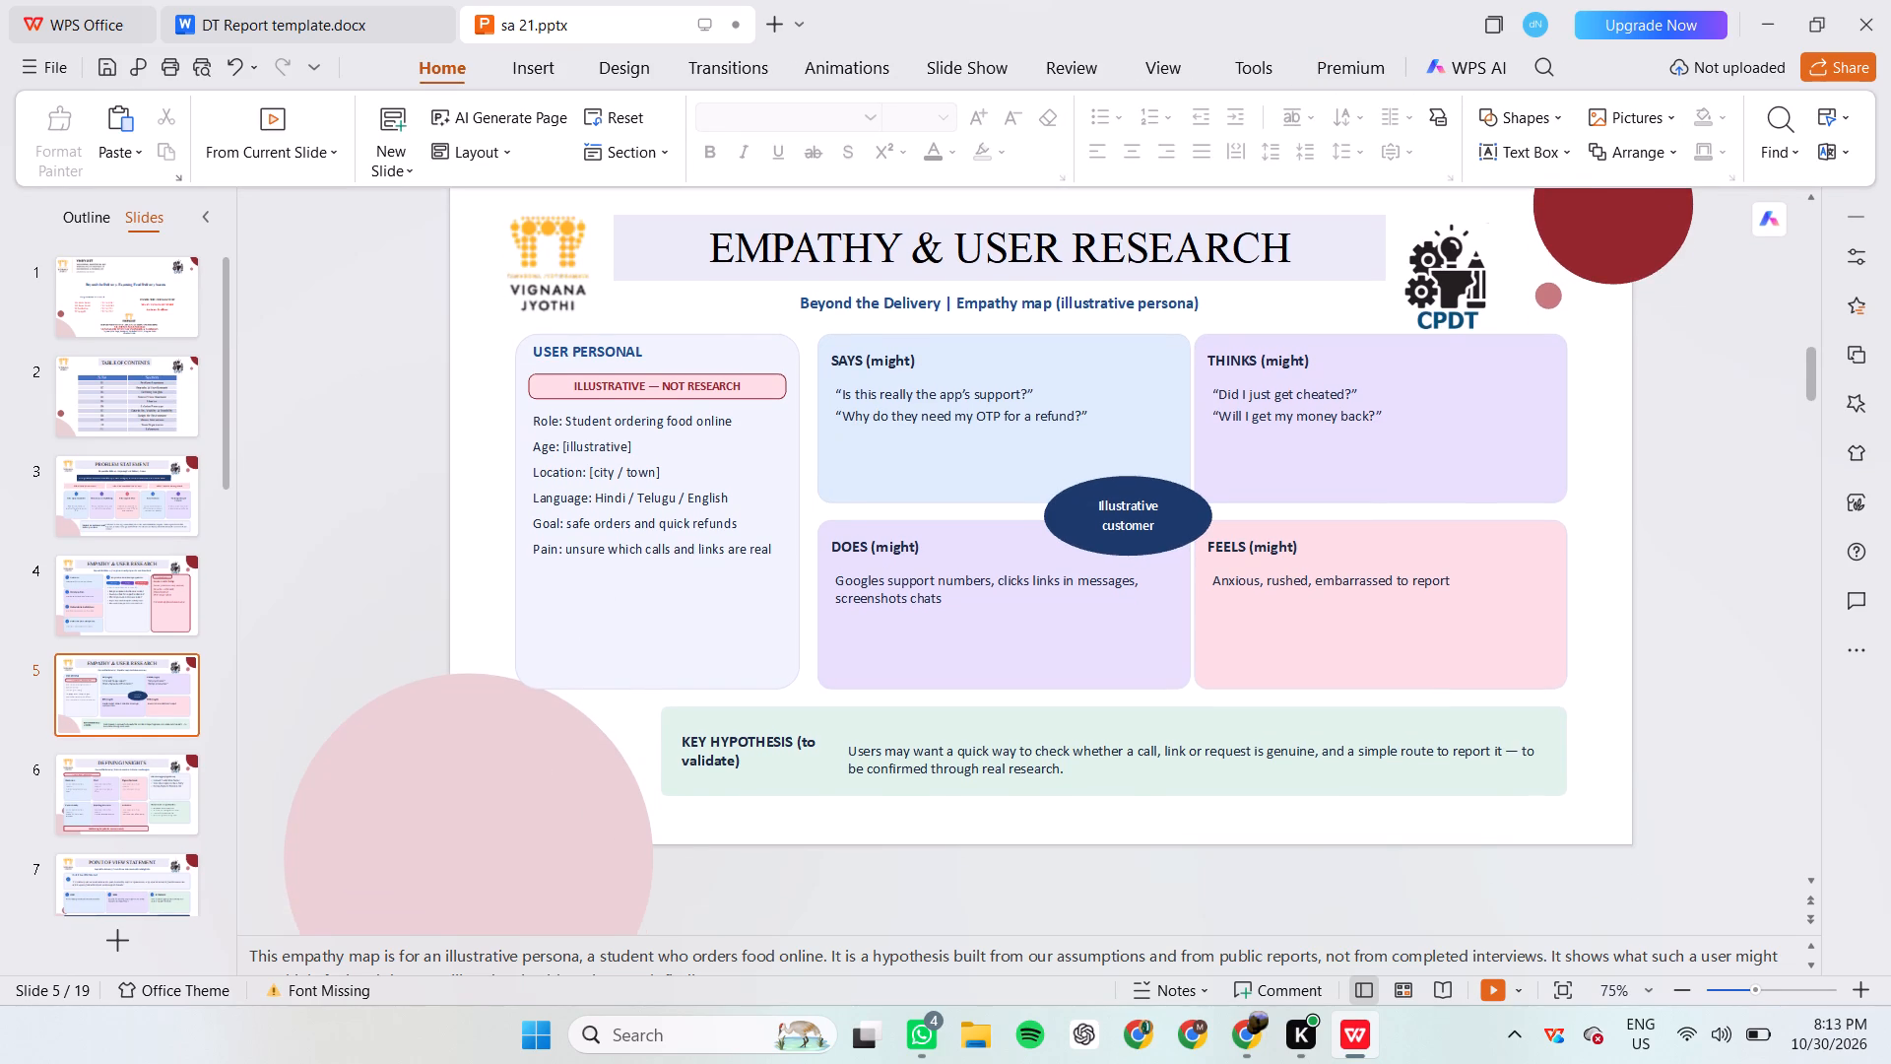
{"action": "scroll", "coordinate": [1156, 757], "scroll_direction": "up", "scroll_amount": 1, "text": "ctrl"}
{"action": "left_click", "coordinate": [1005, 838]}
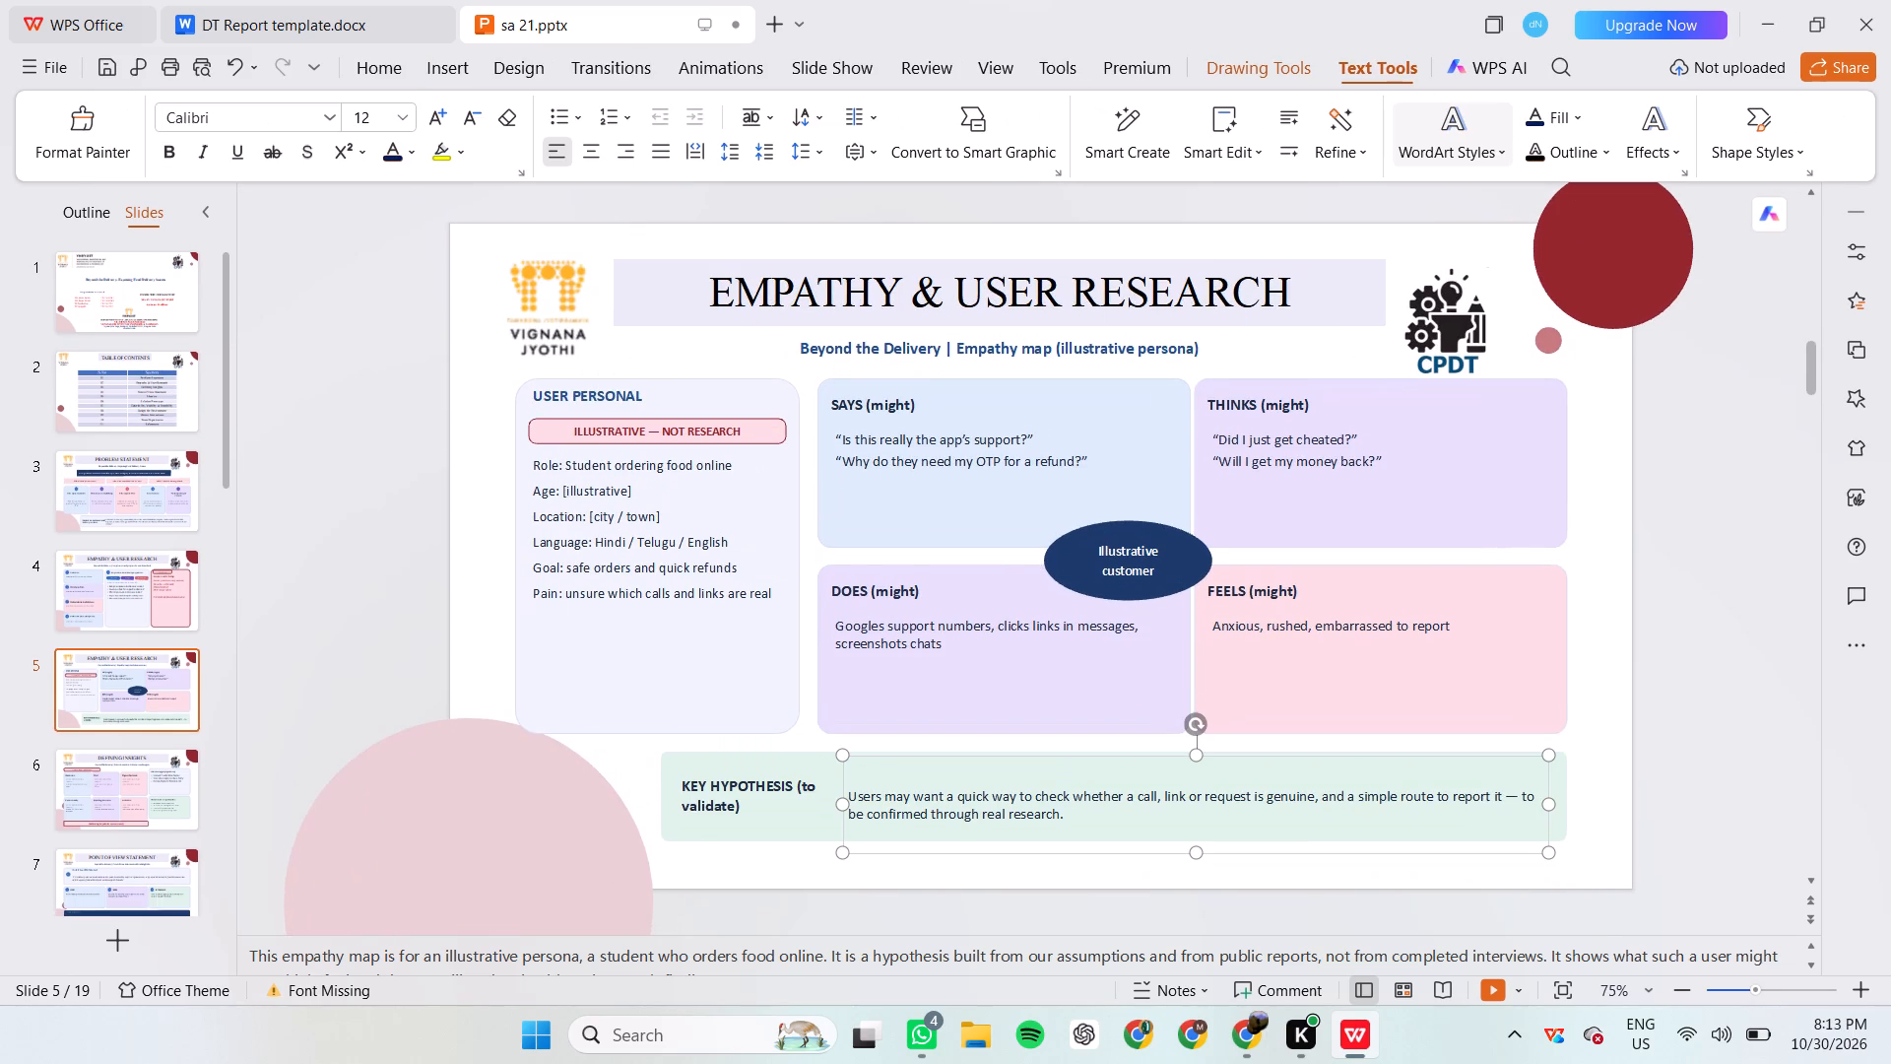
{"action": "left_click_drag", "start_coordinate": [784, 841], "coordinate": [790, 831]}
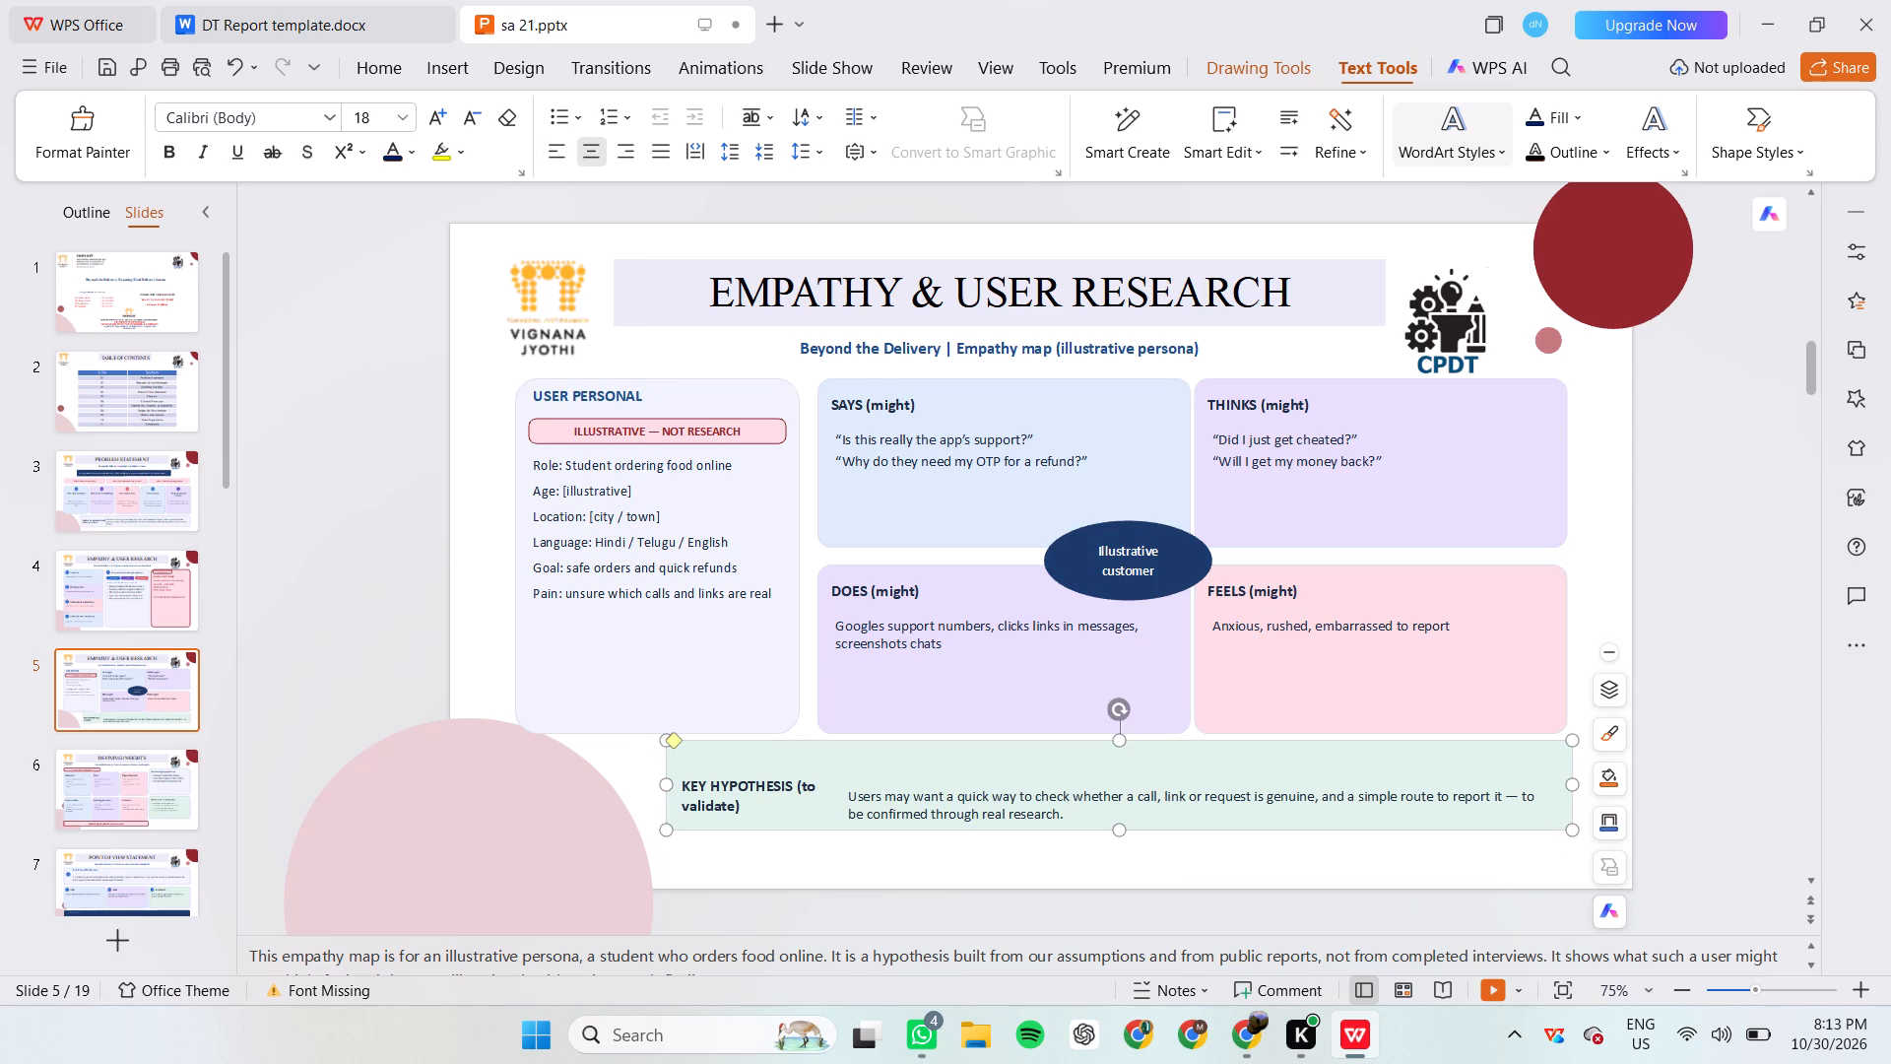
{"action": "left_click_drag", "start_coordinate": [1121, 831], "coordinate": [1126, 843]}
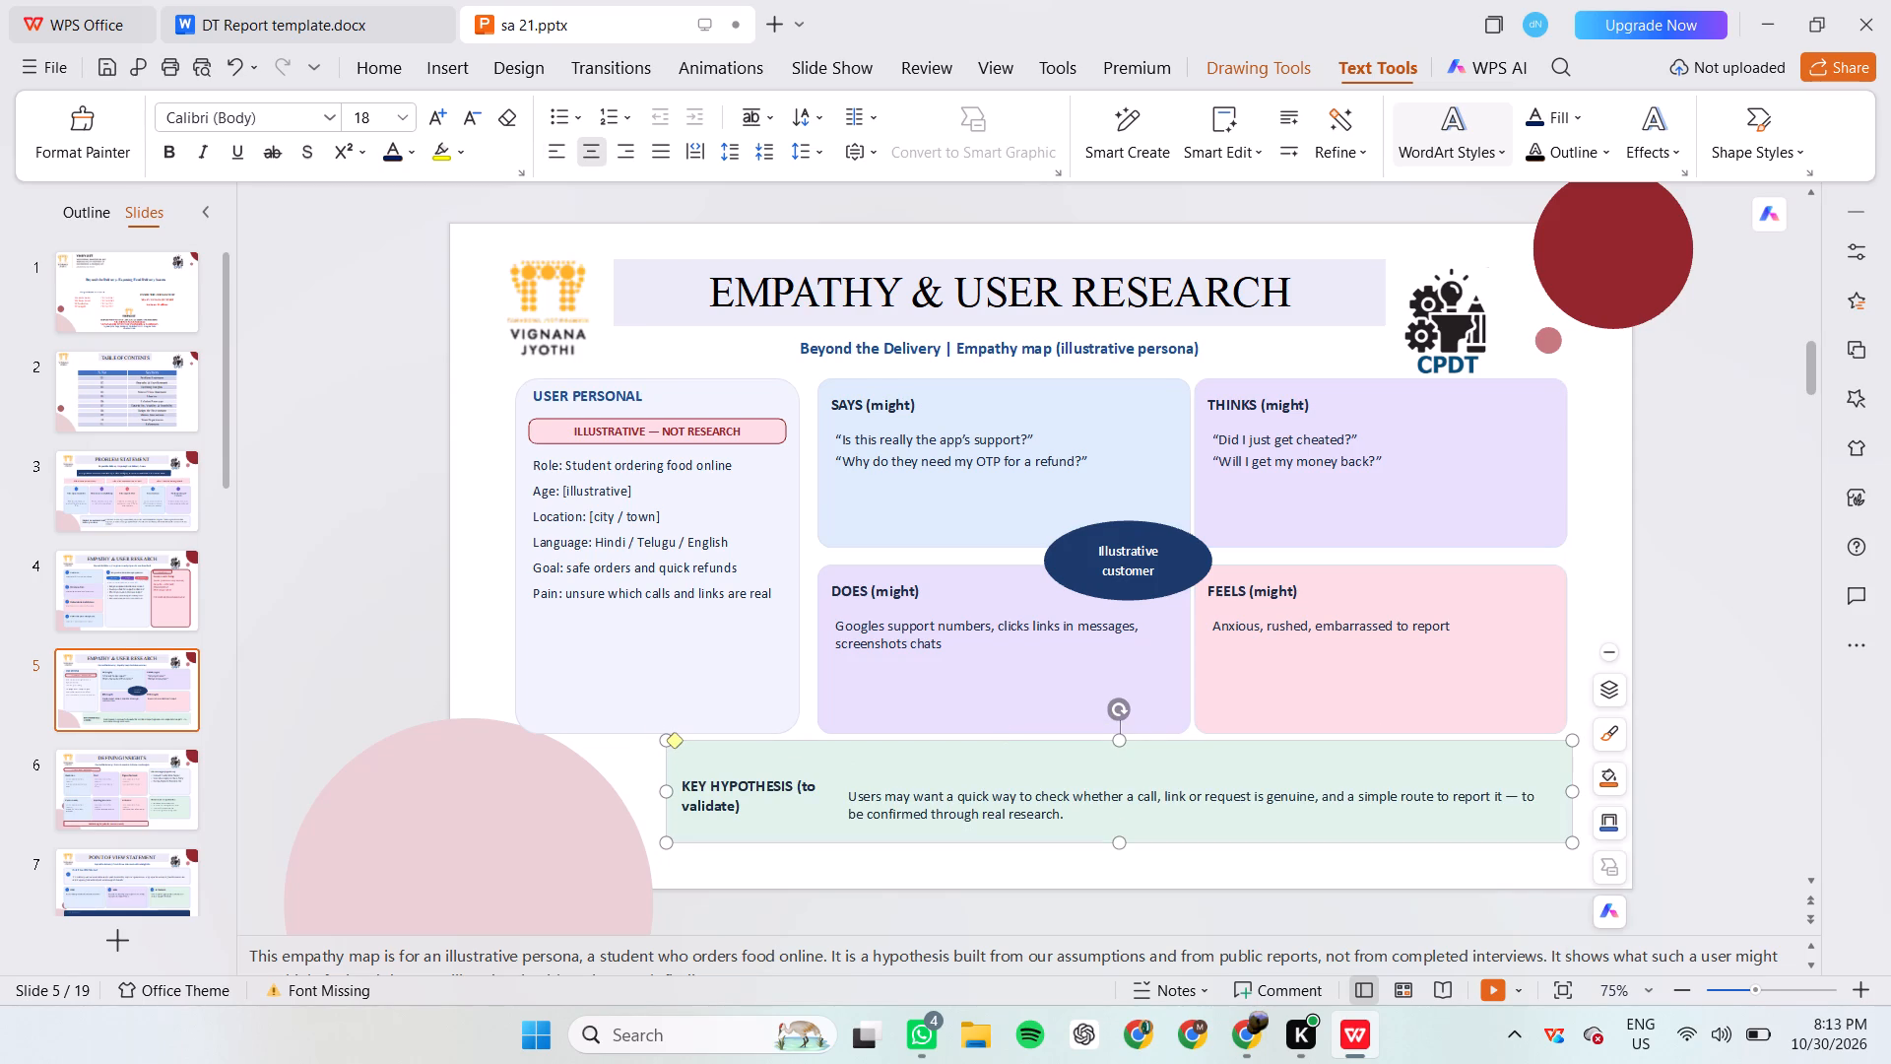
{"action": "left_click_drag", "start_coordinate": [1123, 847], "coordinate": [1123, 857]}
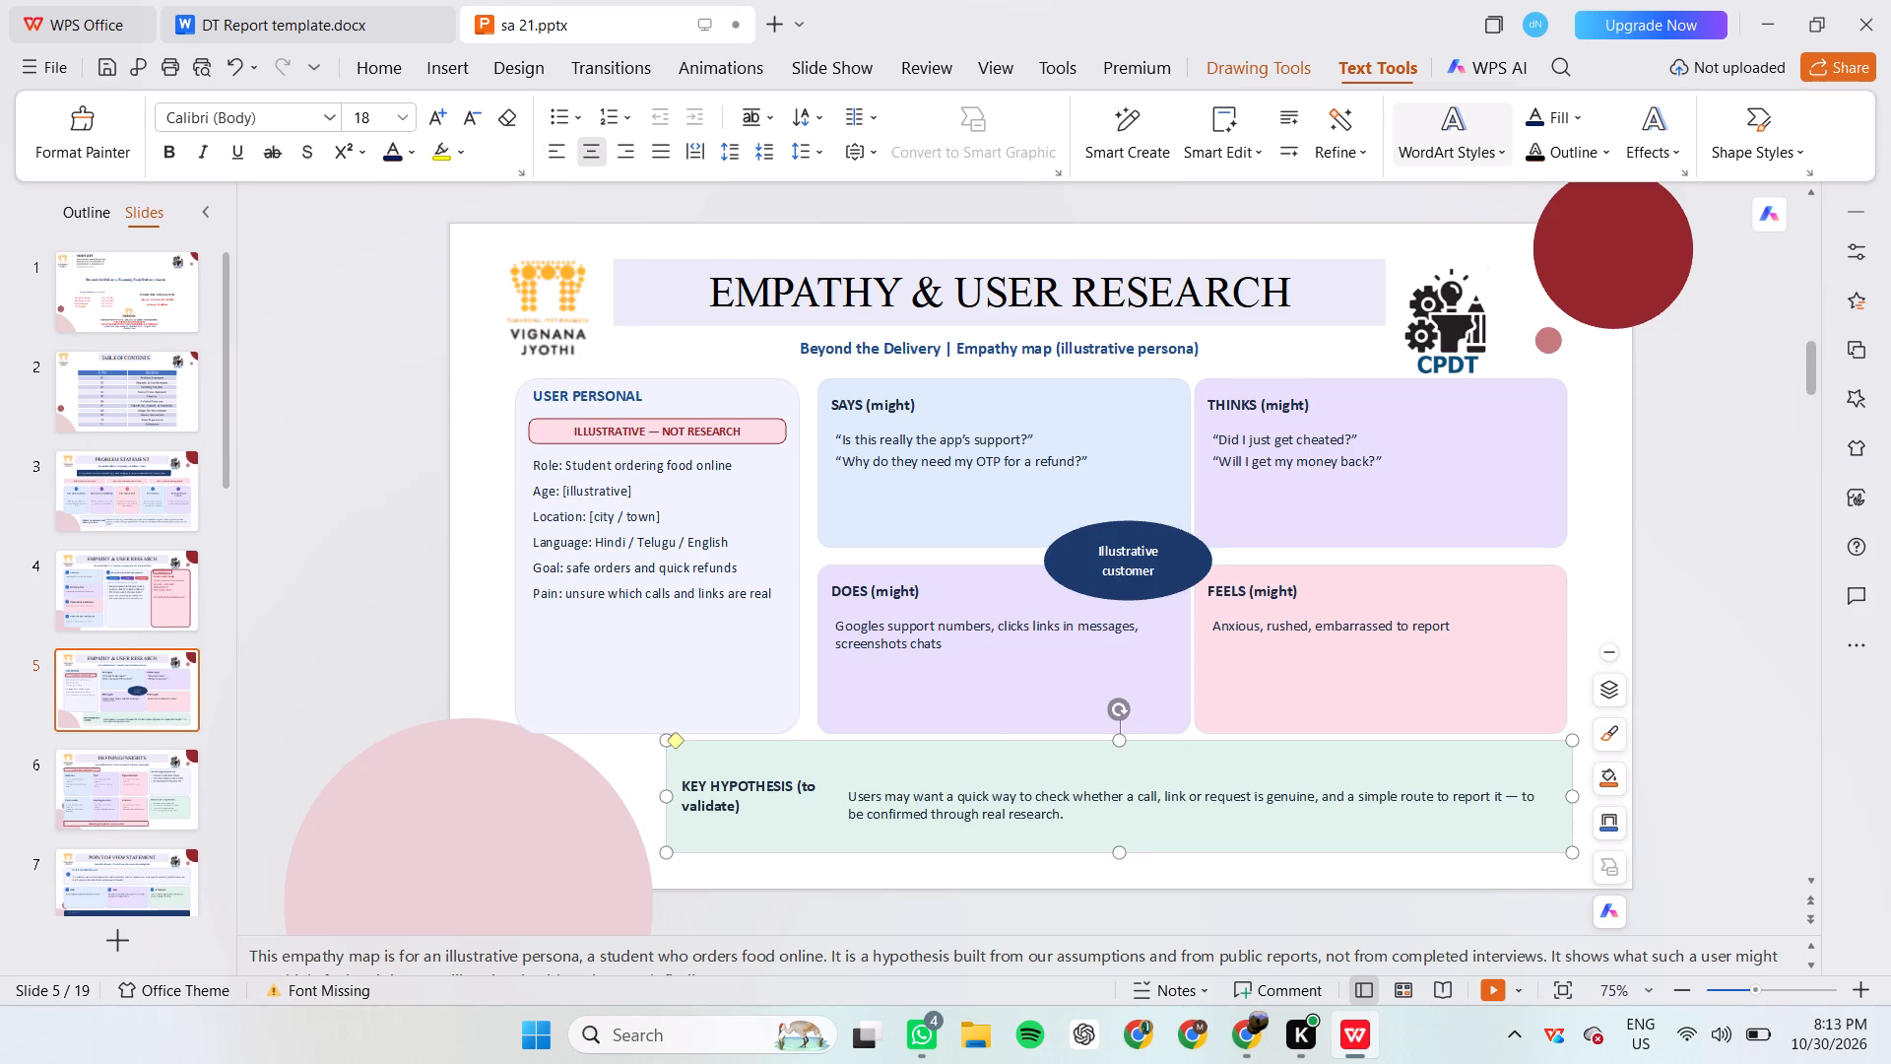
{"action": "left_click", "coordinate": [1725, 682]}
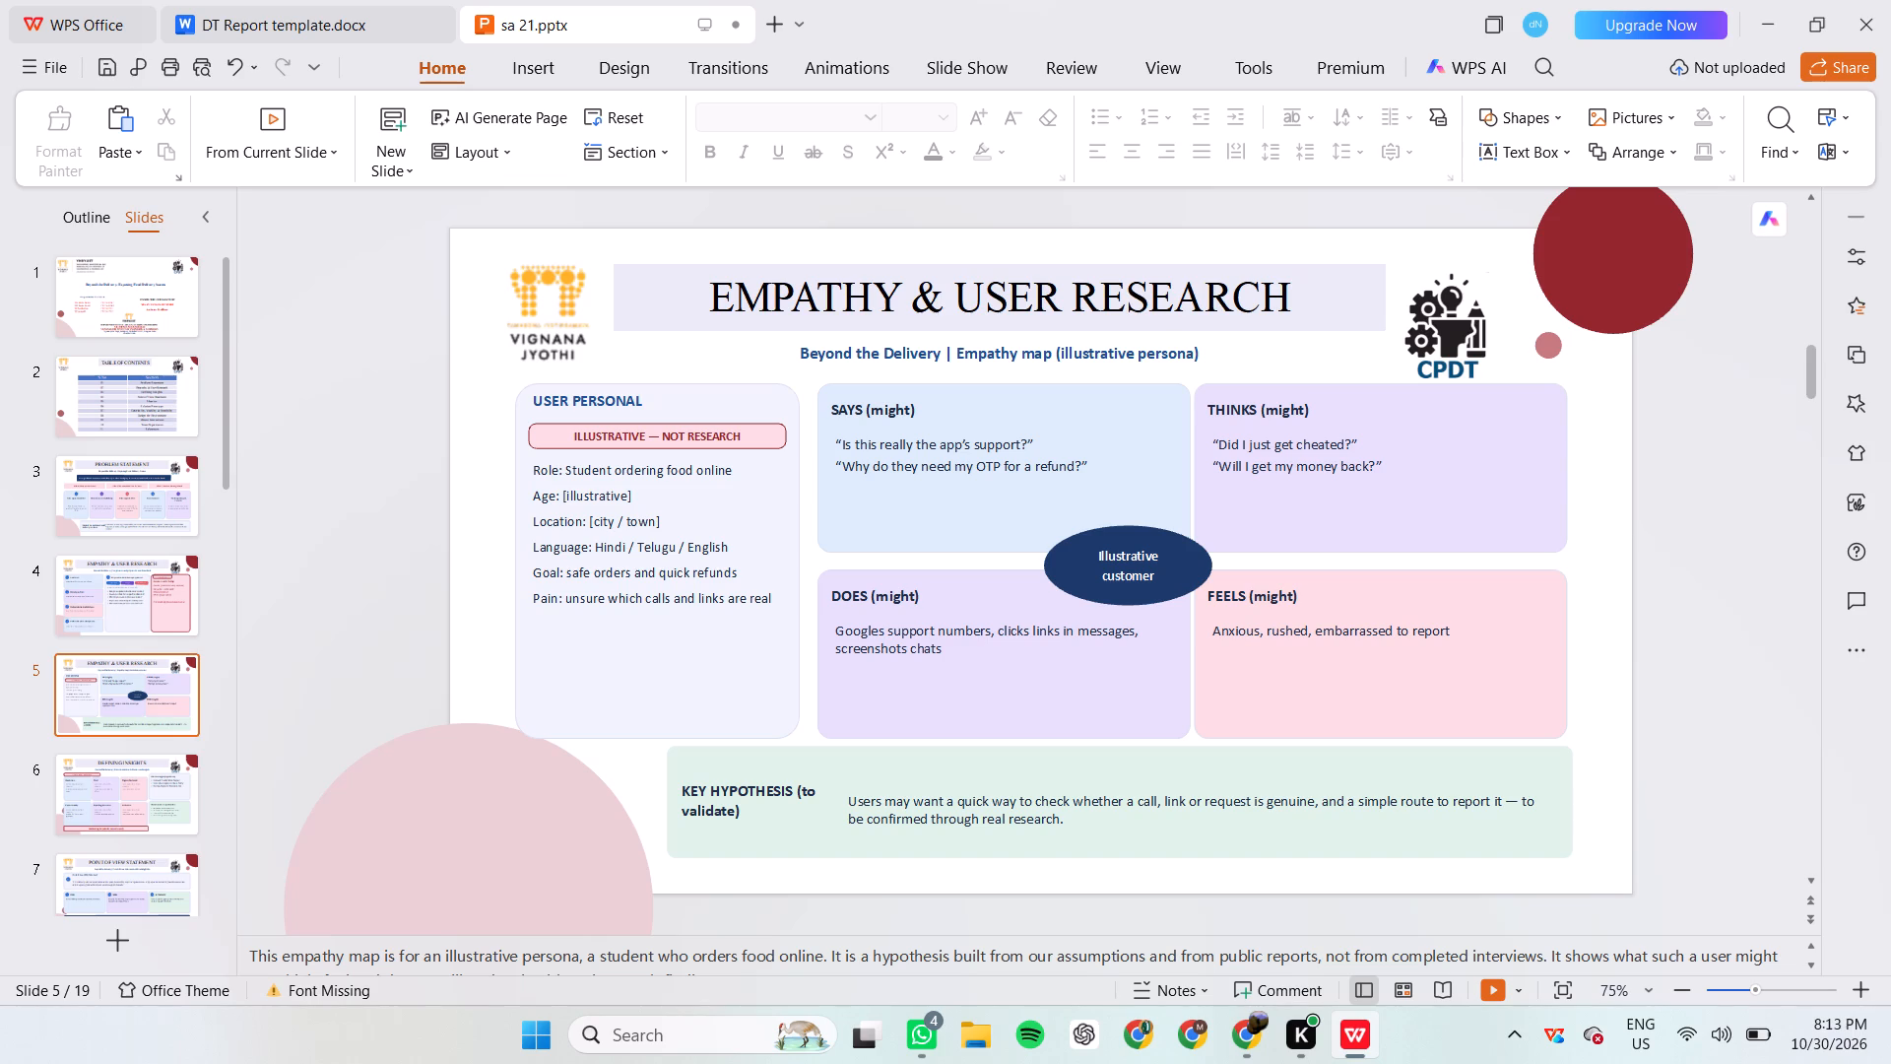
Extend the left edge of slide 5's green key hypothesis background slightly toward the large pink circle.
{"action": "scroll", "coordinate": [1442, 676], "scroll_direction": "down", "scroll_amount": 1, "text": "ctrl"}
{"action": "scroll", "coordinate": [1567, 663], "scroll_direction": "down", "scroll_amount": 1, "text": "ctrl"}
{"action": "scroll", "coordinate": [887, 704], "scroll_direction": "up", "scroll_amount": 2, "text": "ctrl"}
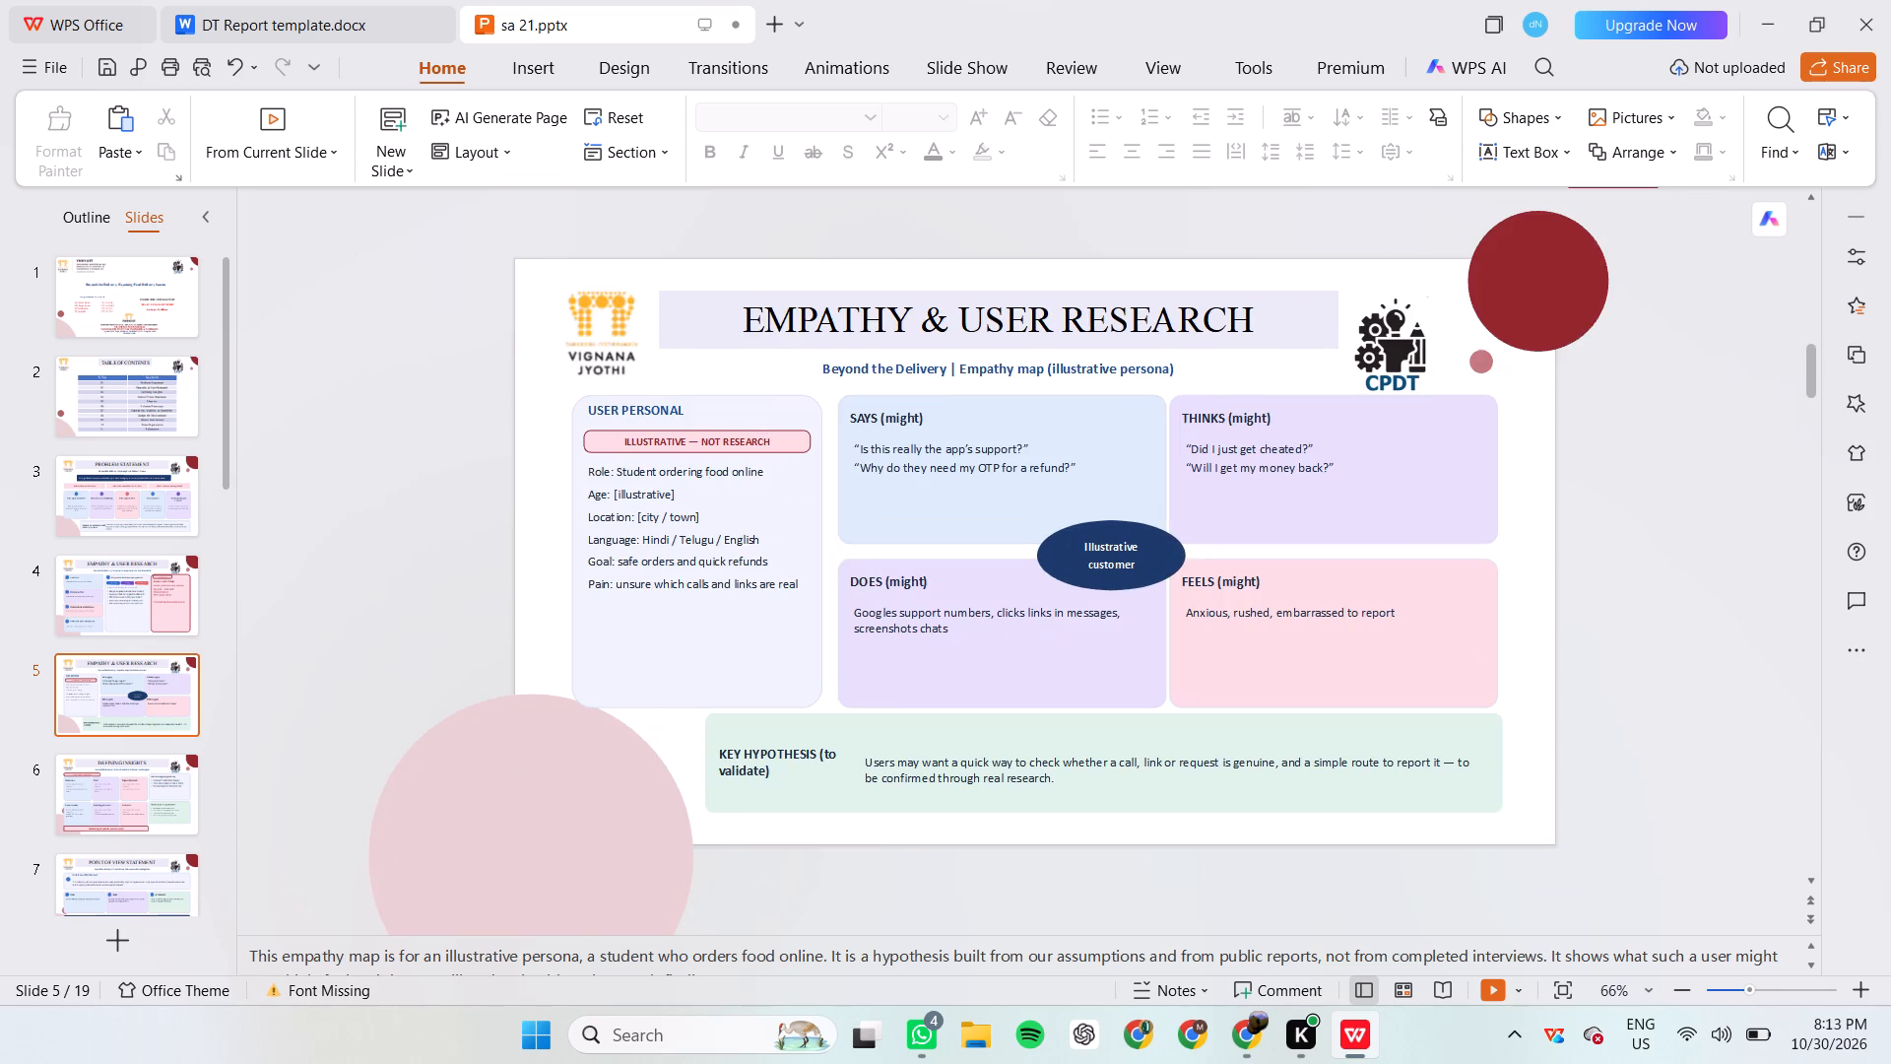
{"action": "left_click", "coordinate": [685, 764]}
{"action": "left_click_drag", "start_coordinate": [663, 797], "coordinate": [660, 797]}
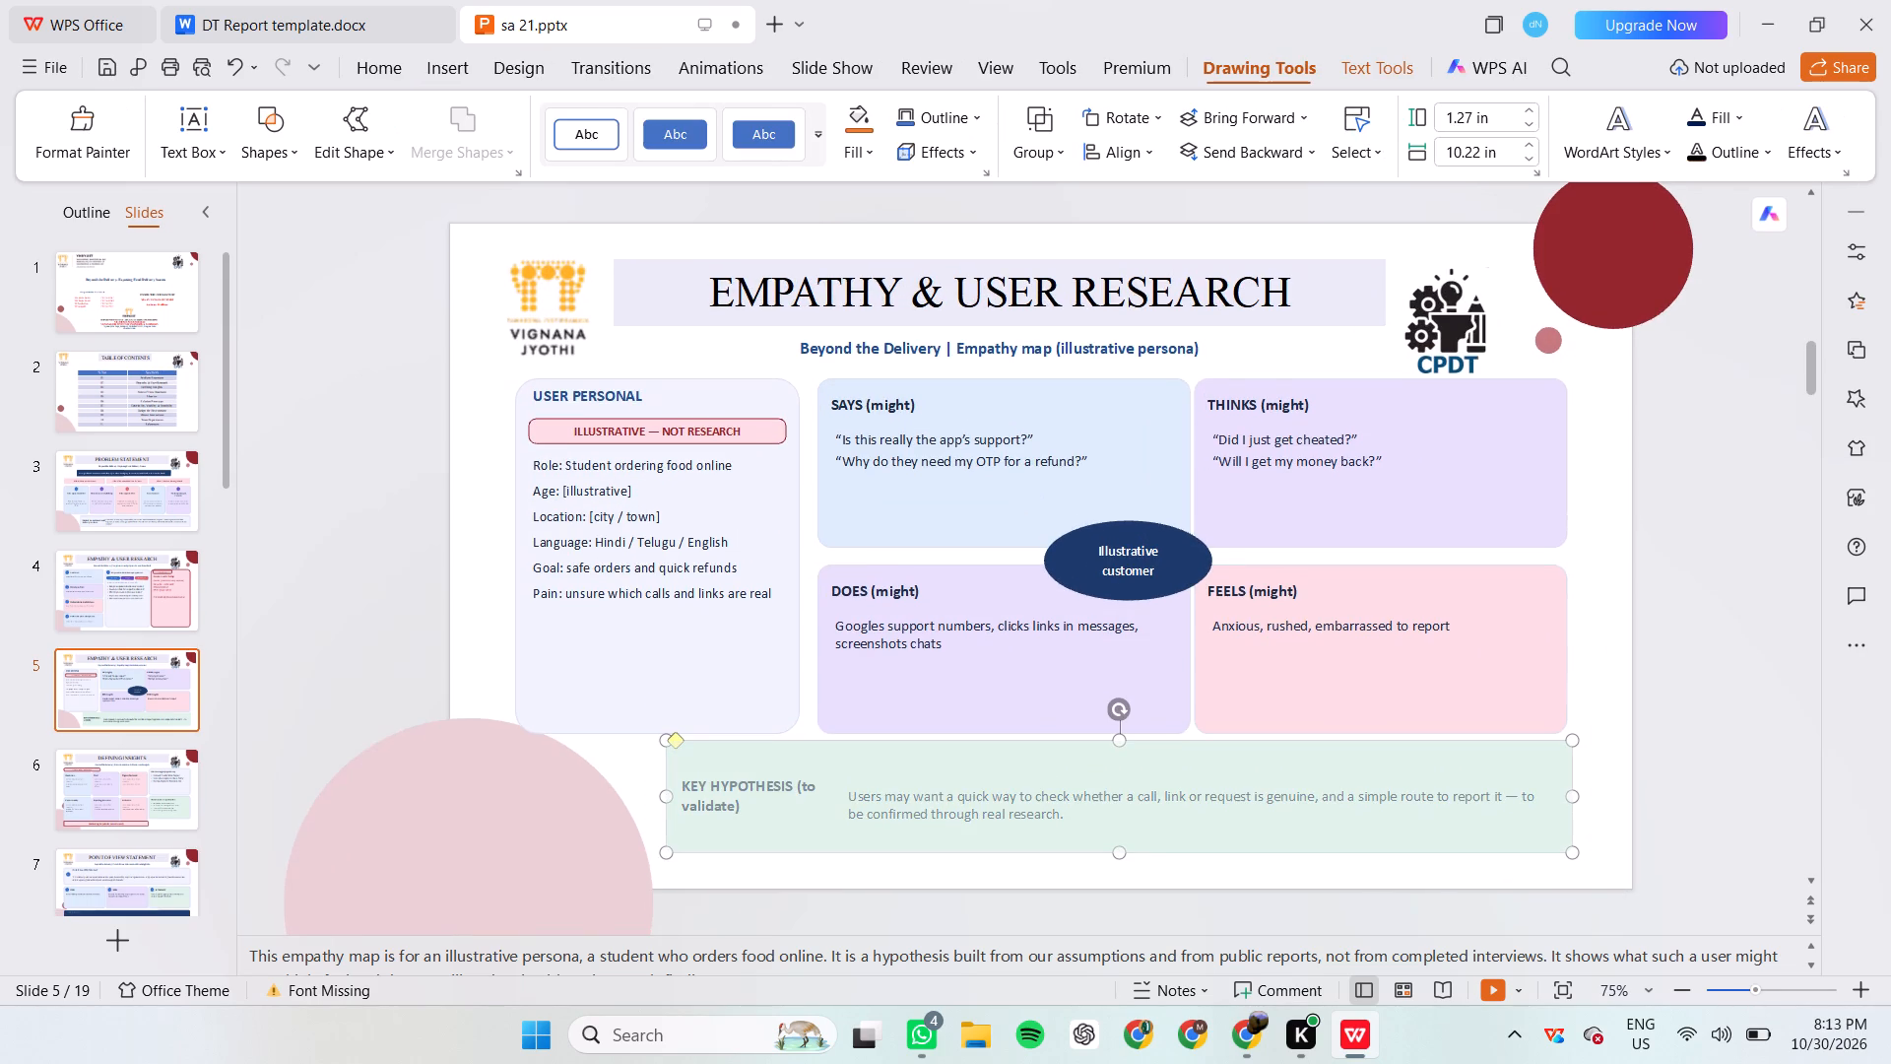
{"action": "left_click_drag", "start_coordinate": [660, 797], "coordinate": [645, 798]}
{"action": "left_click", "coordinate": [1686, 656]}
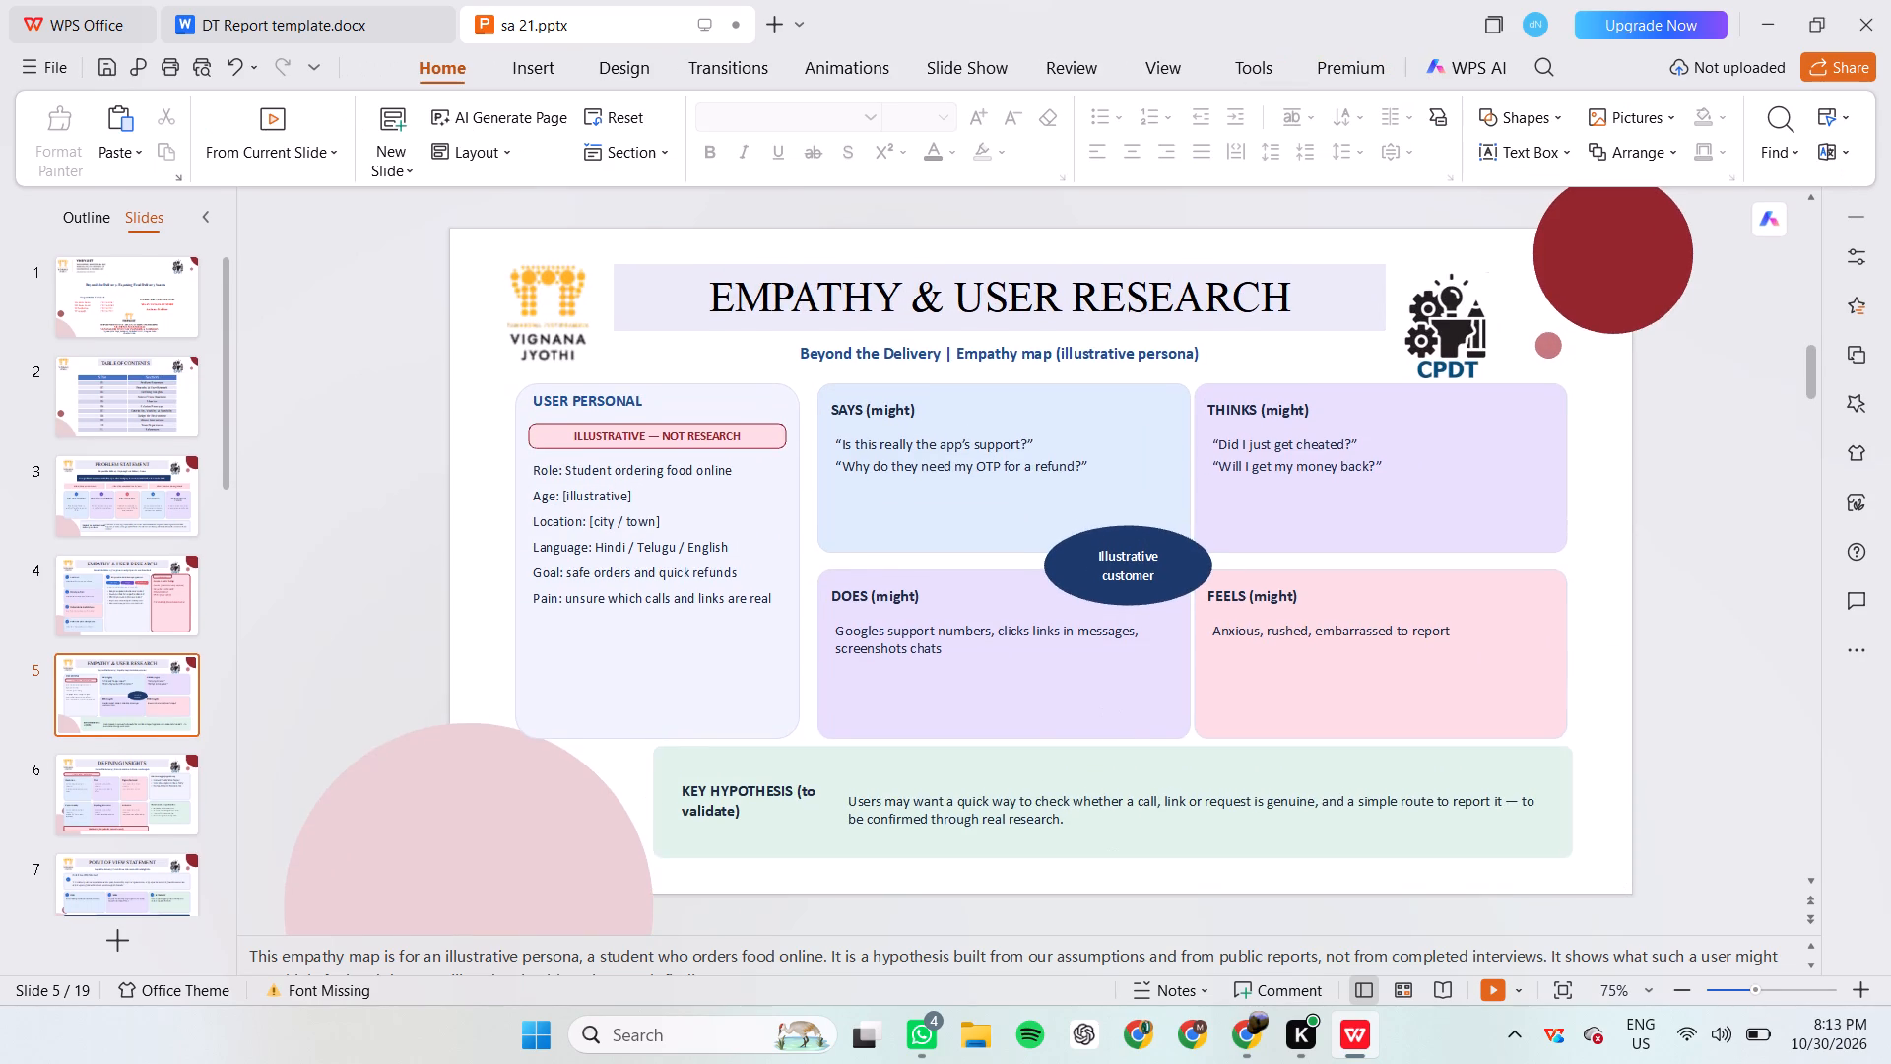
Save the presentation.
{"action": "scroll", "coordinate": [1686, 657], "scroll_direction": "down", "scroll_amount": 2, "text": "ctrl"}
{"action": "key", "text": "ctrl+s"}
{"action": "scroll", "coordinate": [1473, 705], "scroll_direction": "up", "scroll_amount": 3, "text": "ctrl"}
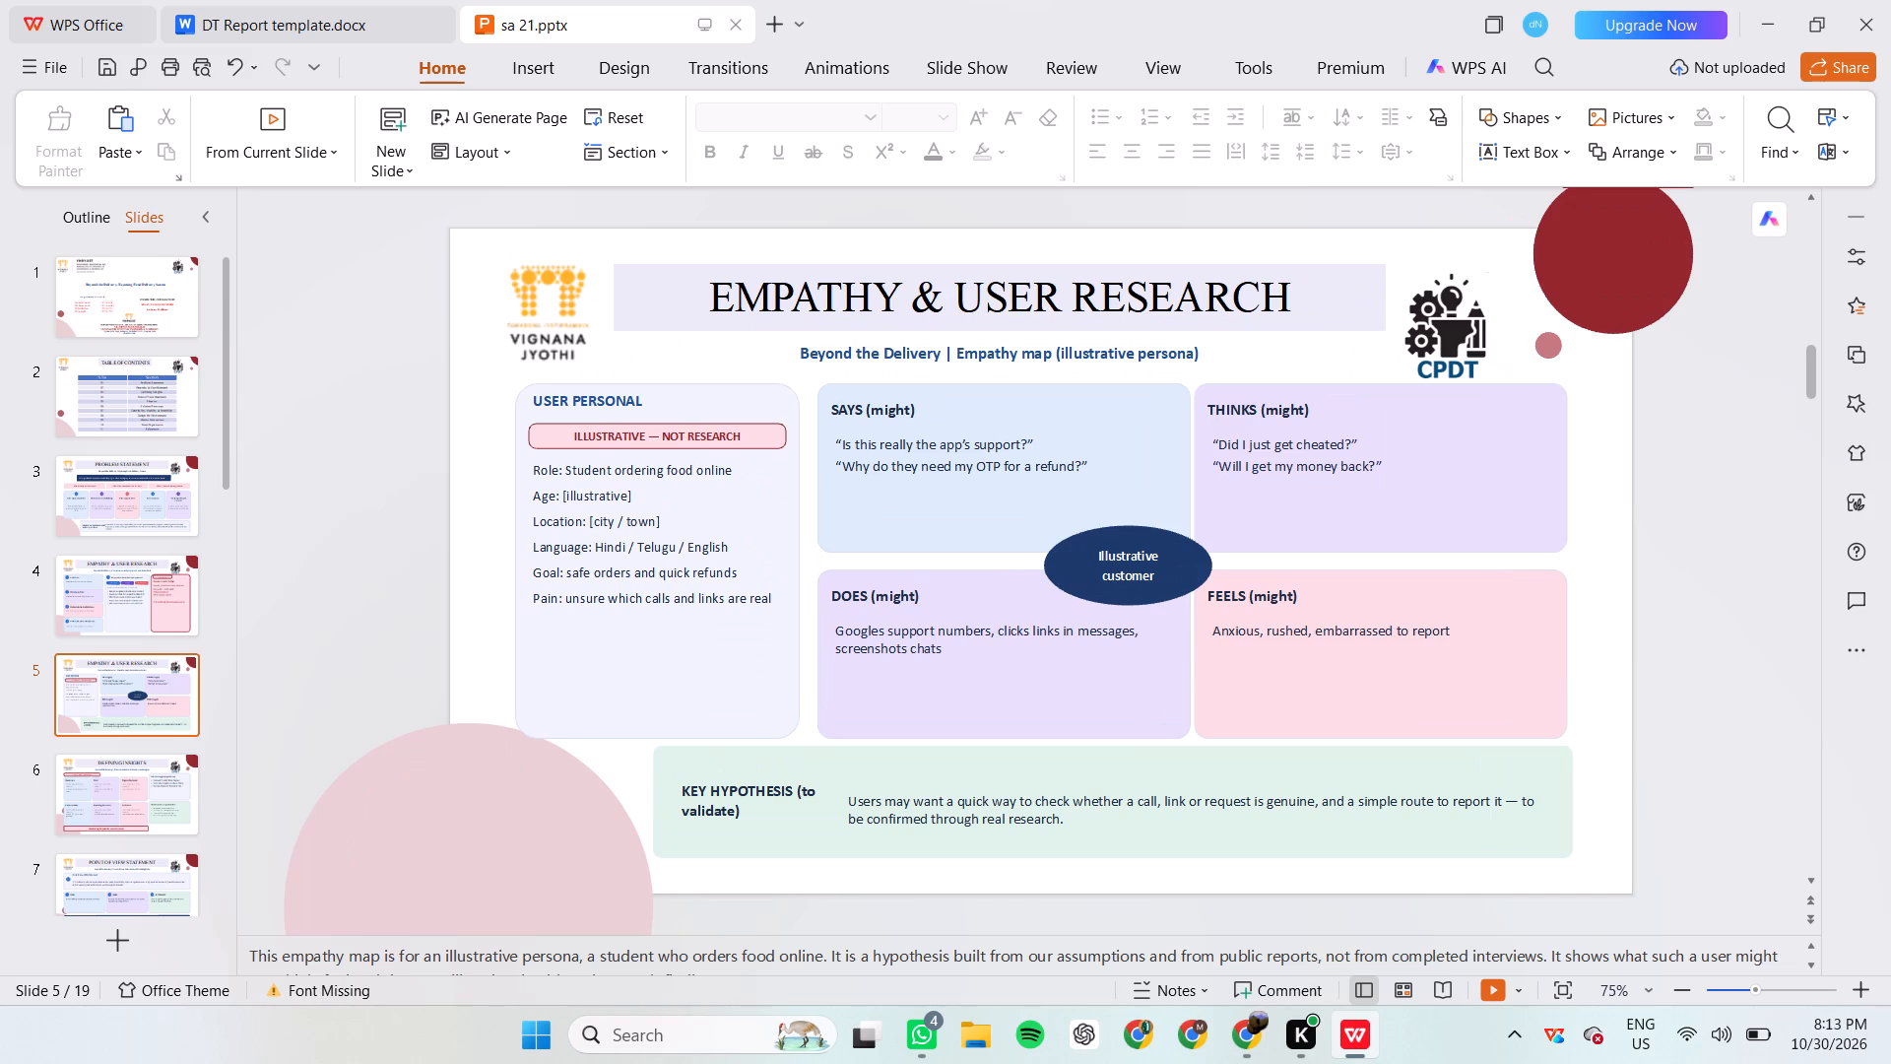
Change slide 5's subtitle, "Beyond the Delivery | Empathy map (illustrative persona)", to Times New Roman.
{"action": "left_click", "coordinate": [1076, 331]}
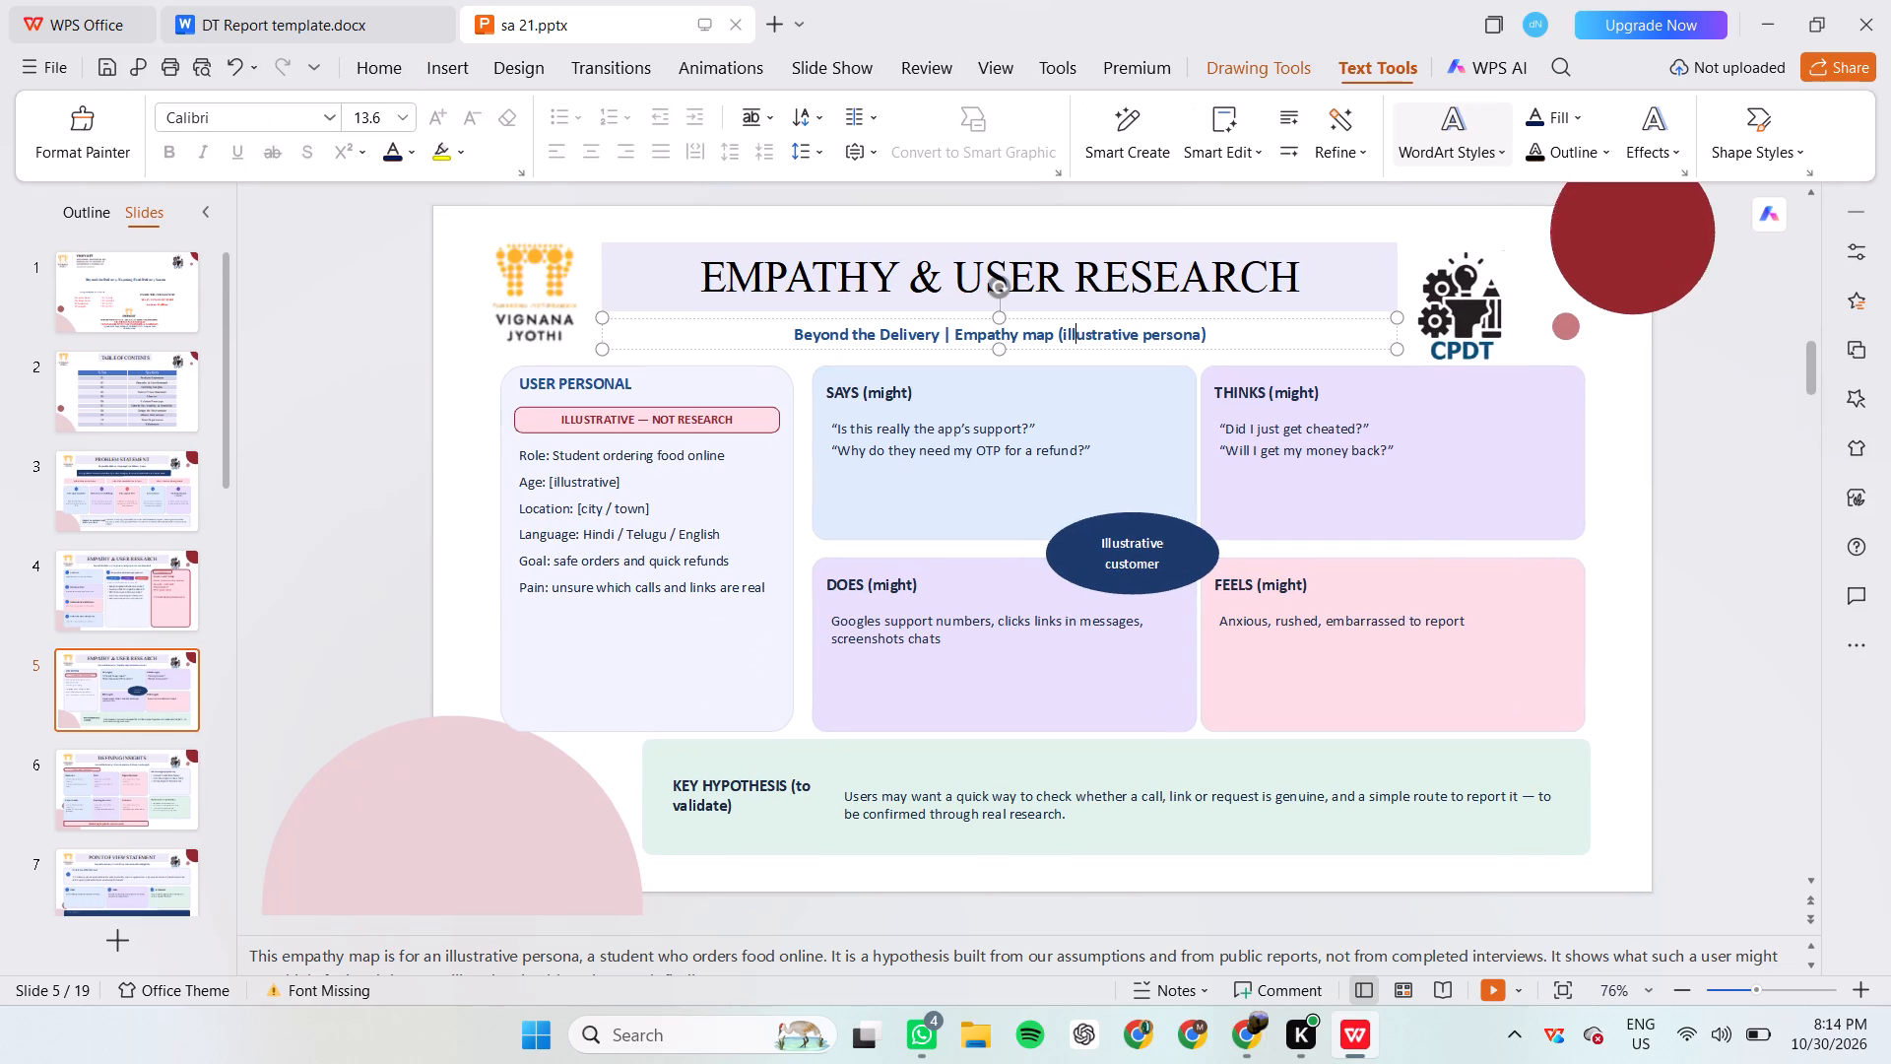
{"action": "key", "text": "ctrl+a"}
{"action": "left_click", "coordinate": [334, 124]}
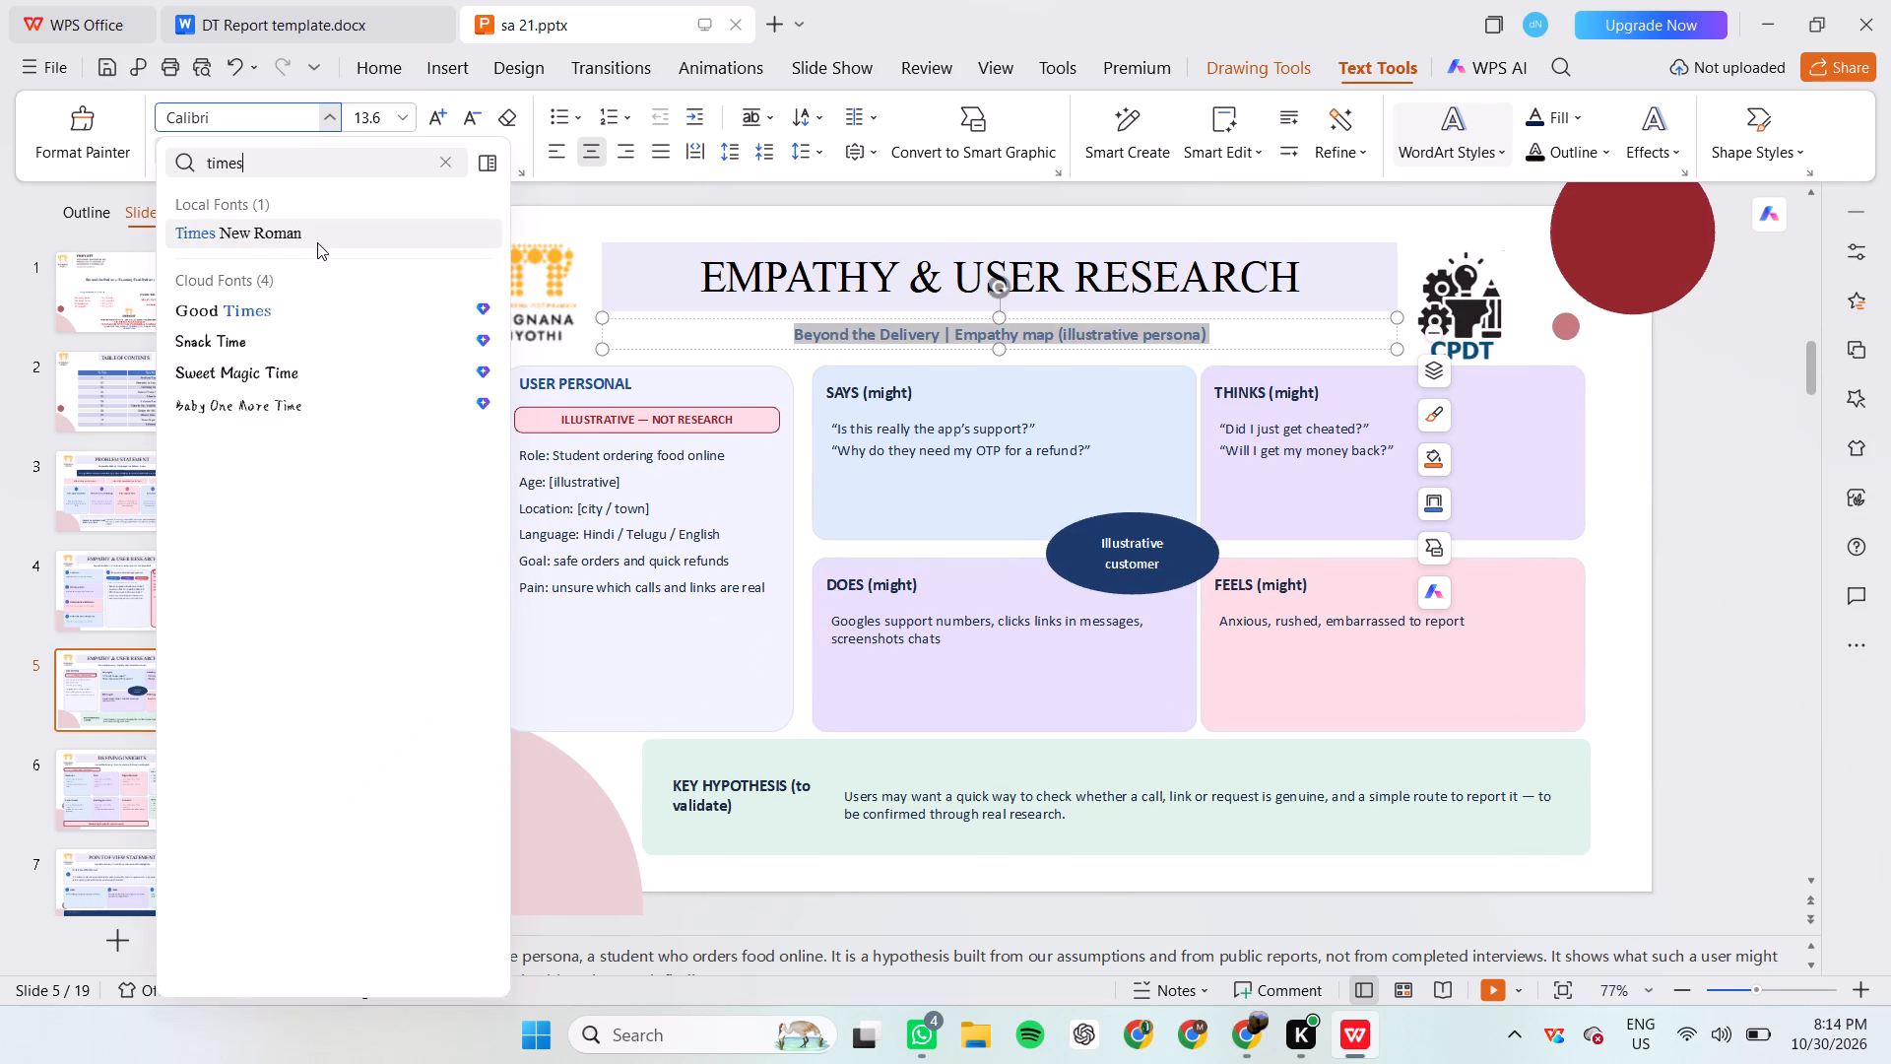
{"action": "left_click", "coordinate": [317, 239]}
{"action": "left_click", "coordinate": [1739, 464]}
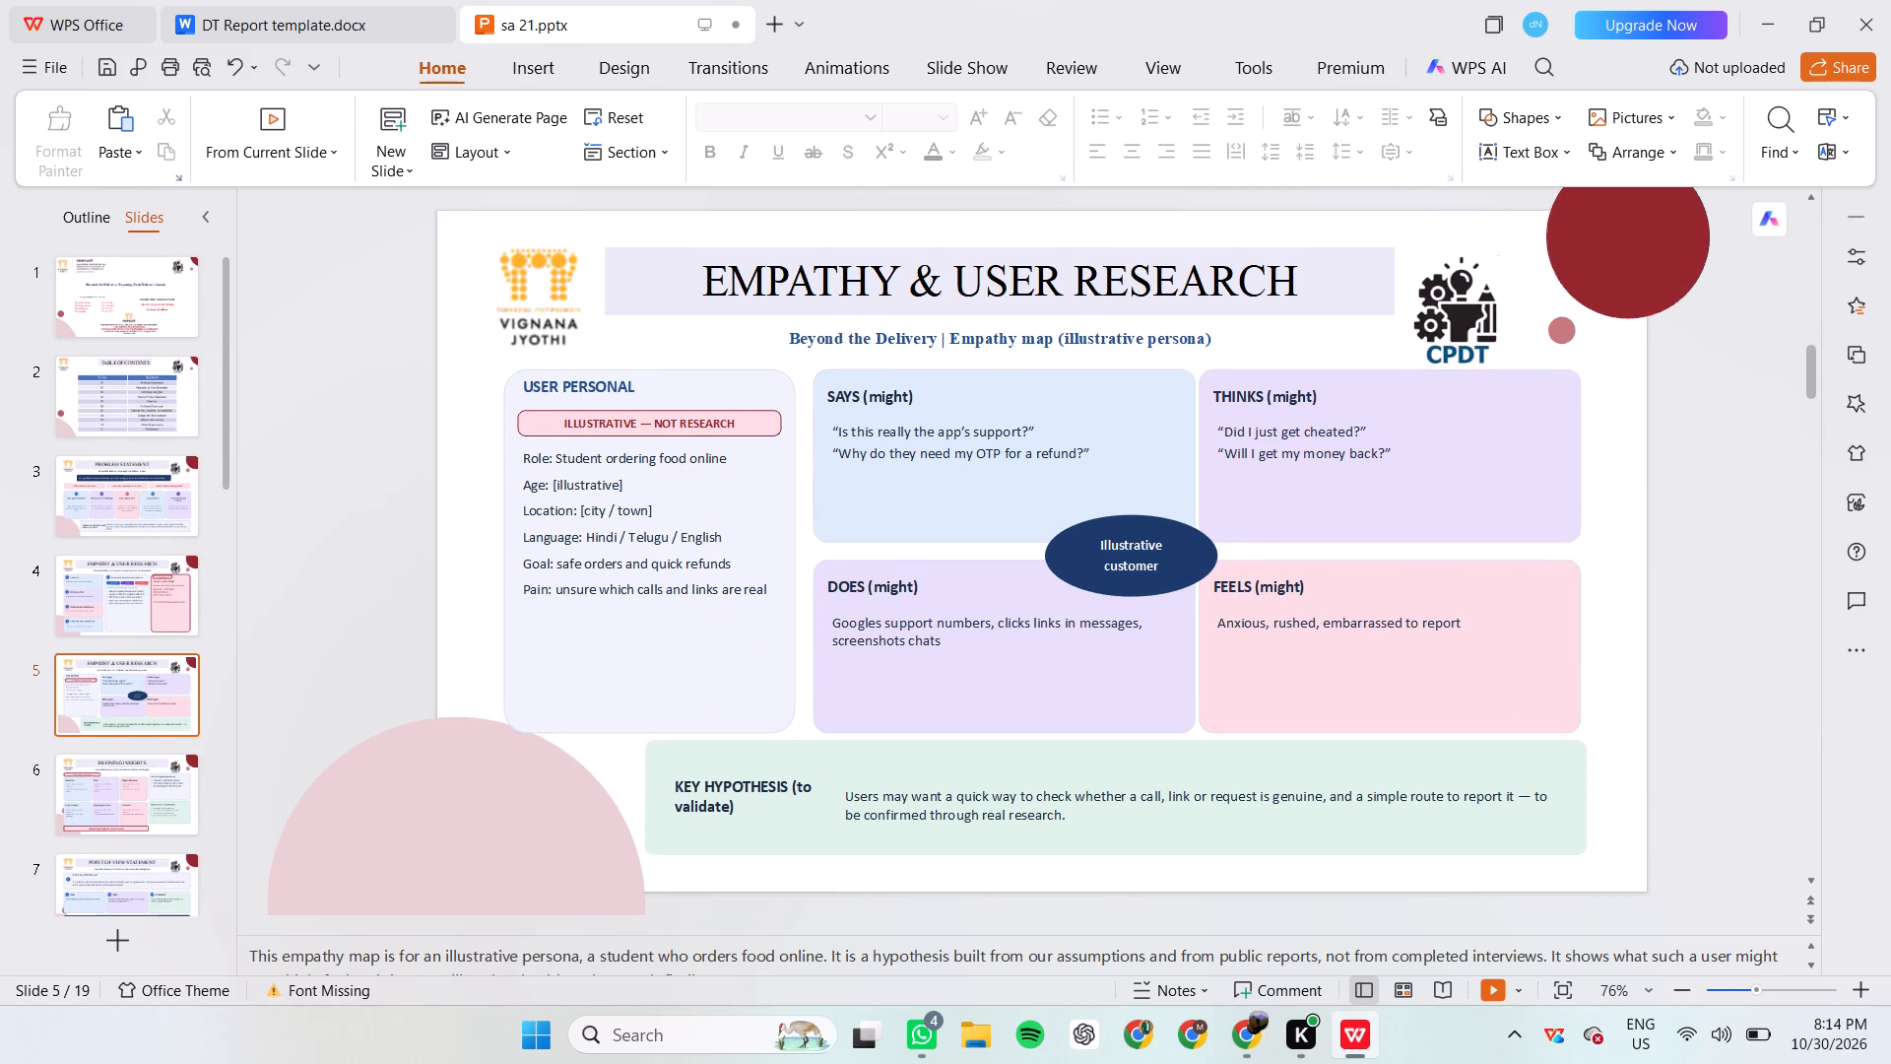
Look over the finished slide 5 and browse the thumbnails of the following slides.
{"action": "scroll", "coordinate": [1705, 494], "scroll_direction": "down", "scroll_amount": 1, "text": "ctrl"}
{"action": "scroll", "coordinate": [419, 443], "scroll_direction": "down", "scroll_amount": 2}
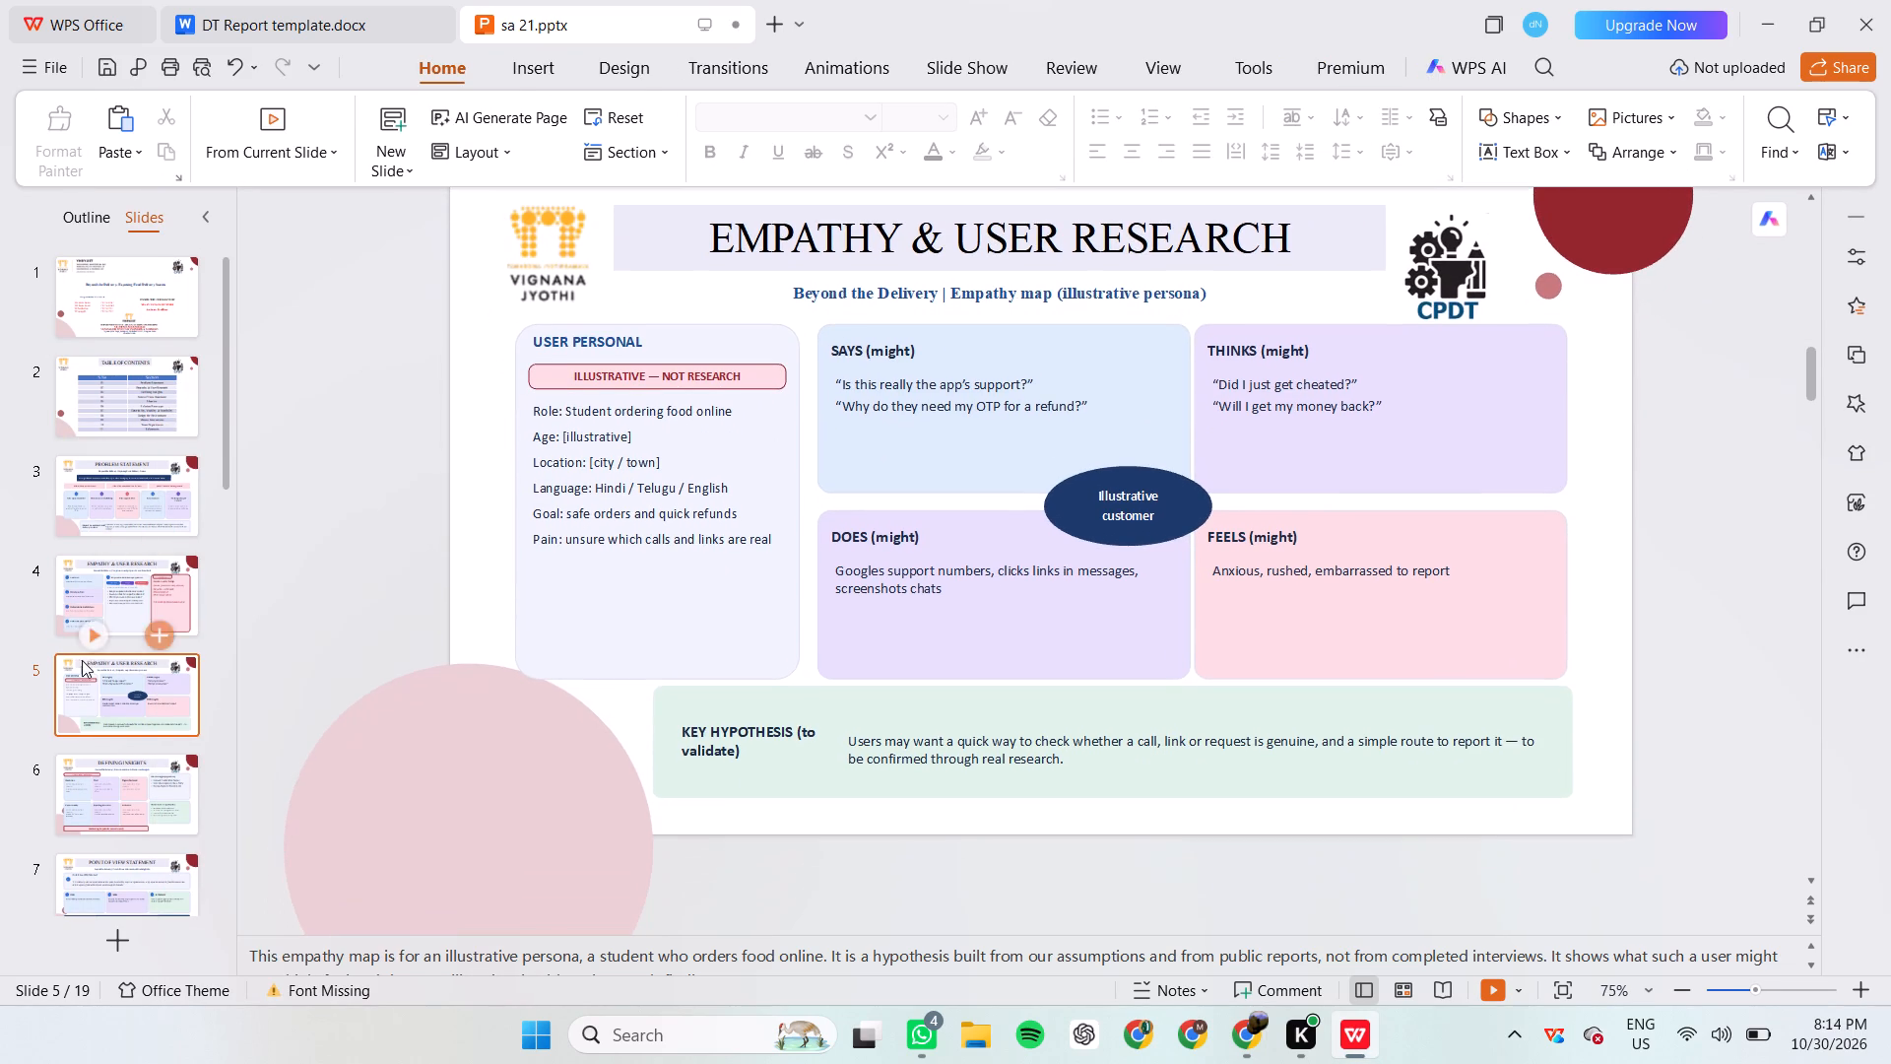
{"action": "scroll", "coordinate": [86, 658], "scroll_direction": "down", "scroll_amount": 15}
{"action": "scroll", "coordinate": [94, 675], "scroll_direction": "down", "scroll_amount": 6}
{"action": "scroll", "coordinate": [97, 682], "scroll_direction": "up", "scroll_amount": 5}
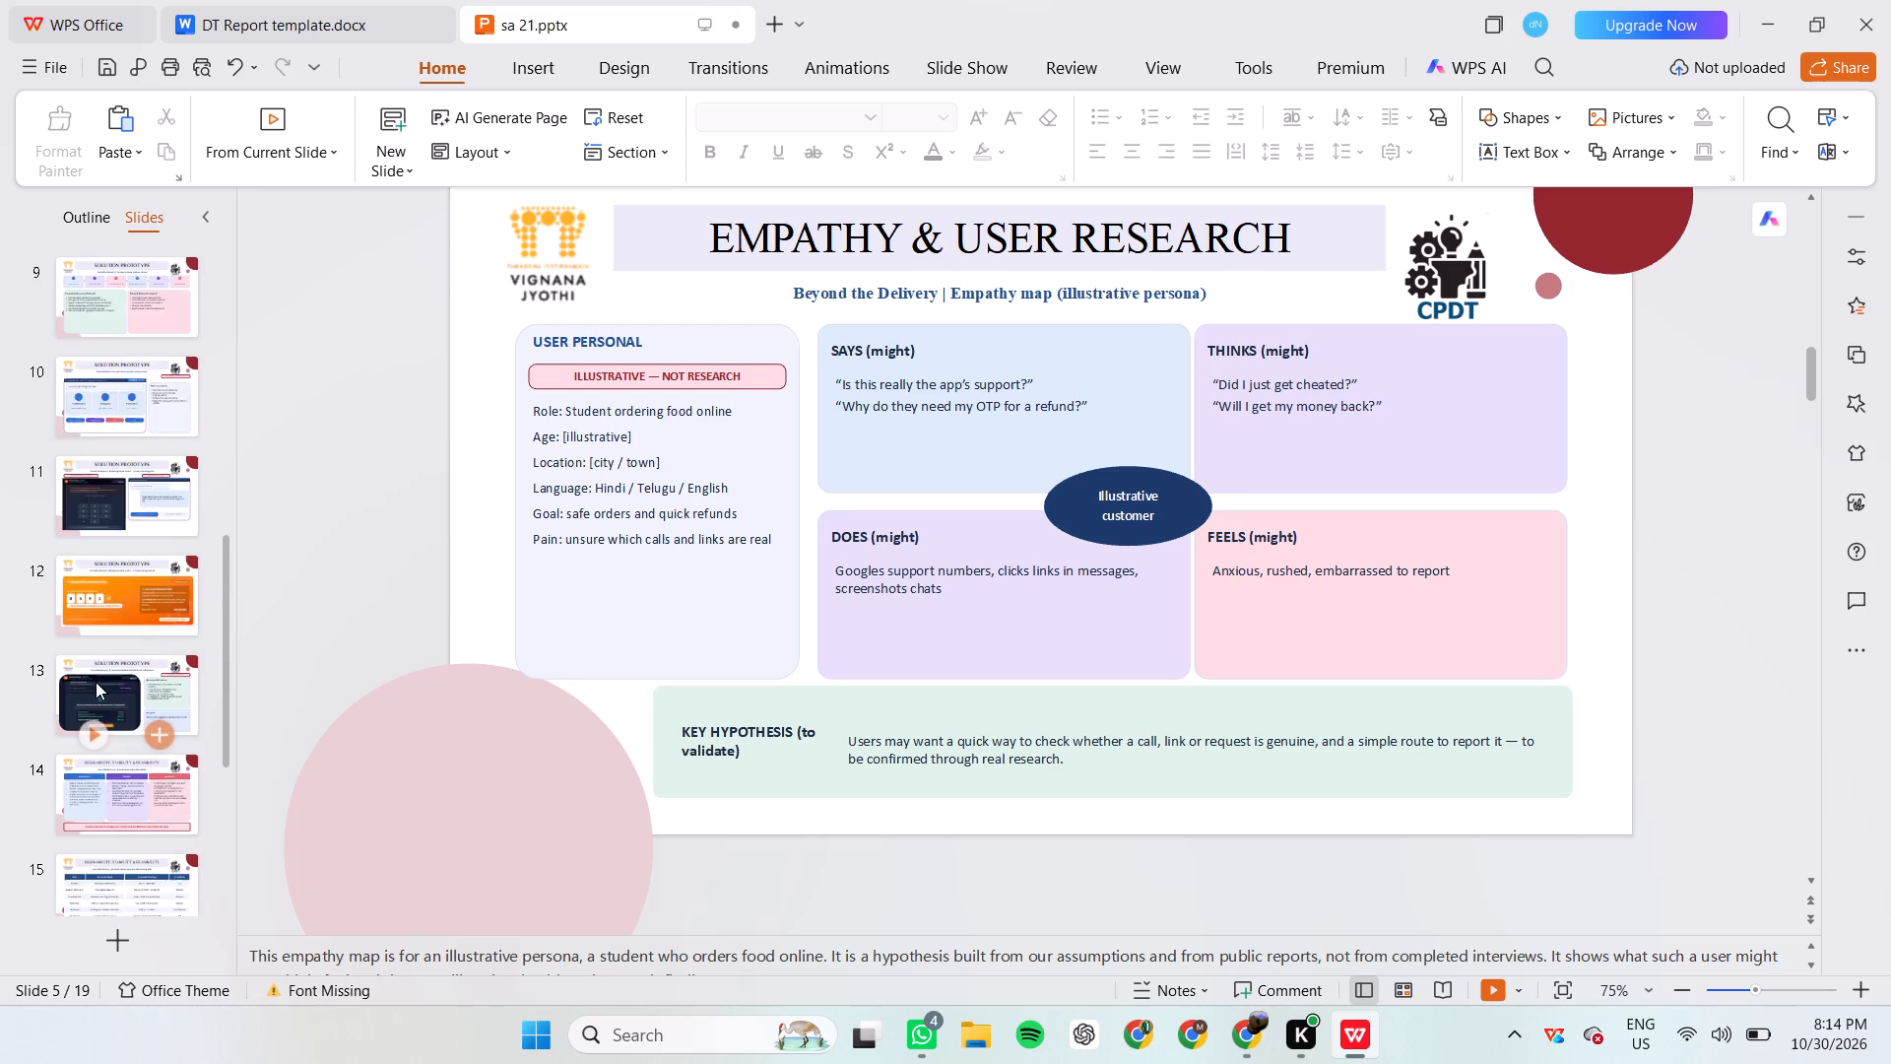
{"action": "scroll", "coordinate": [96, 682], "scroll_direction": "up", "scroll_amount": 8}
{"action": "scroll", "coordinate": [110, 635], "scroll_direction": "down", "scroll_amount": 2}
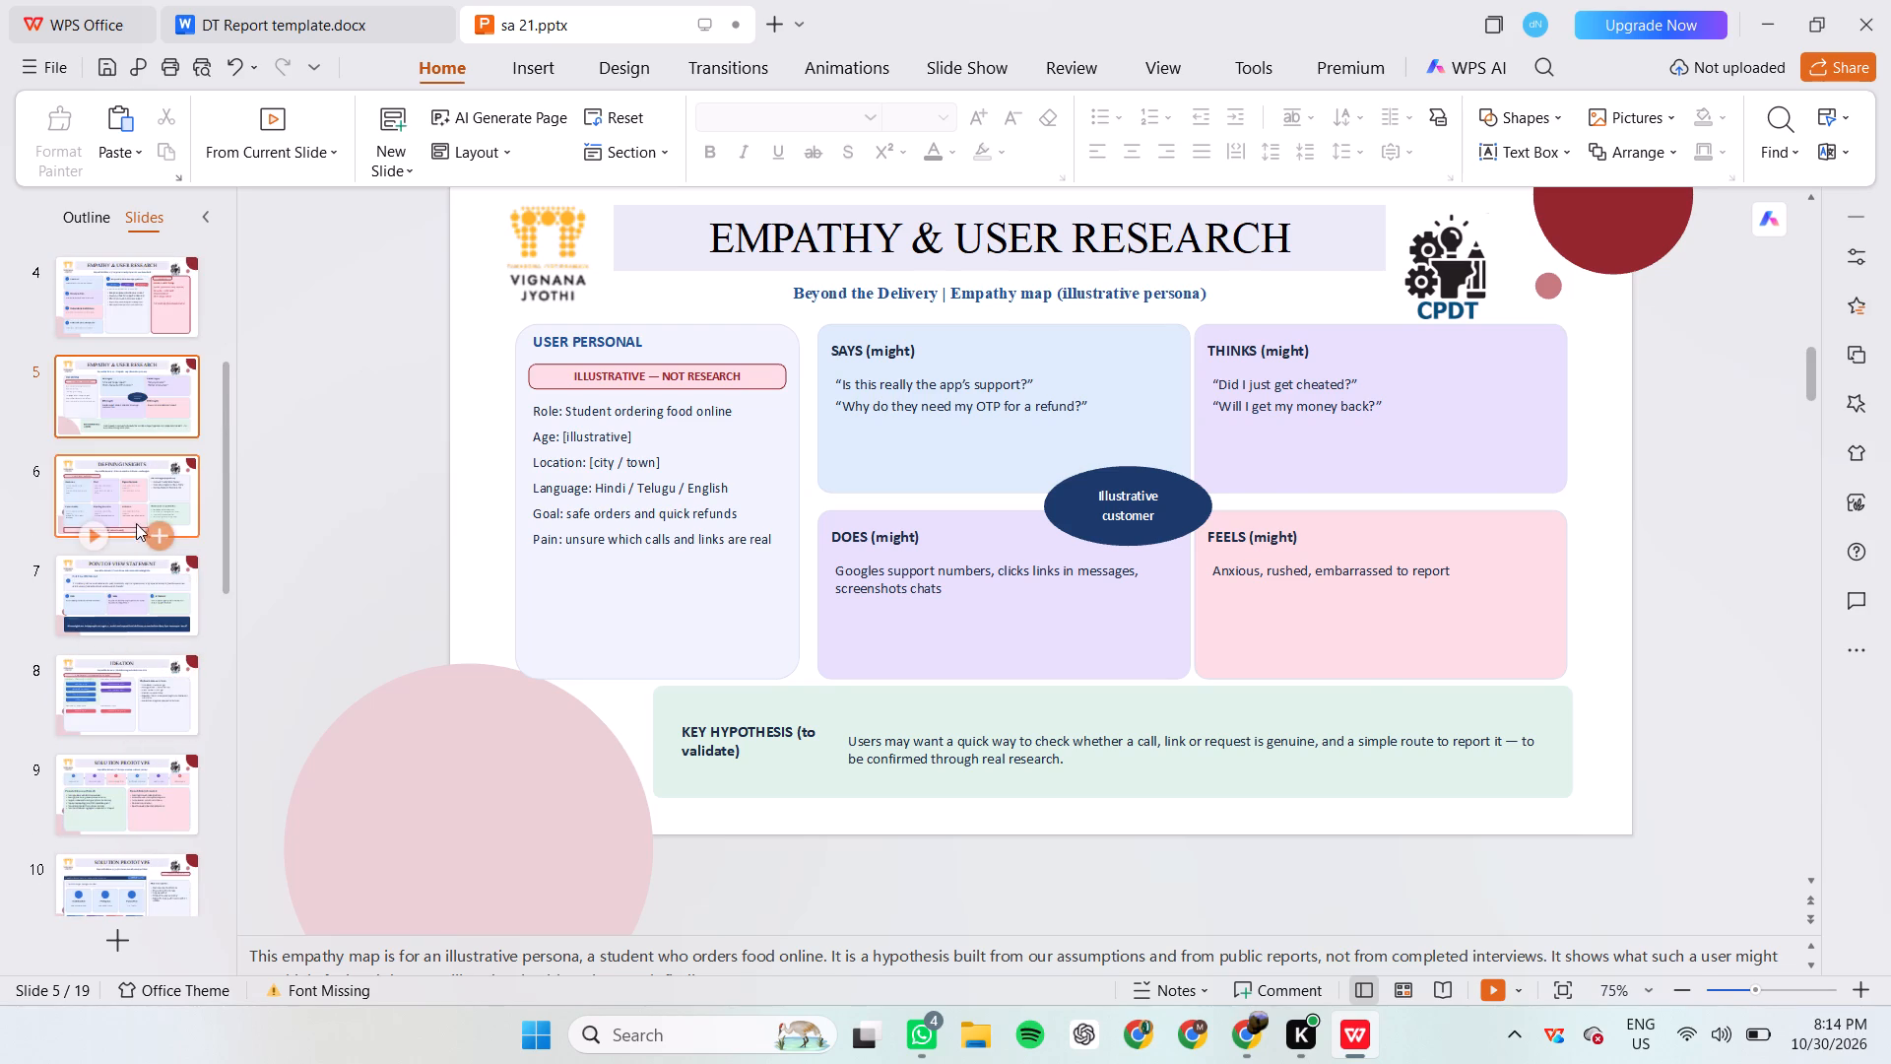
On slide 6, delete the small dark red circle partly hidden behind the "Payment safety" card.
{"action": "left_click", "coordinate": [137, 518]}
{"action": "left_click", "coordinate": [511, 687]}
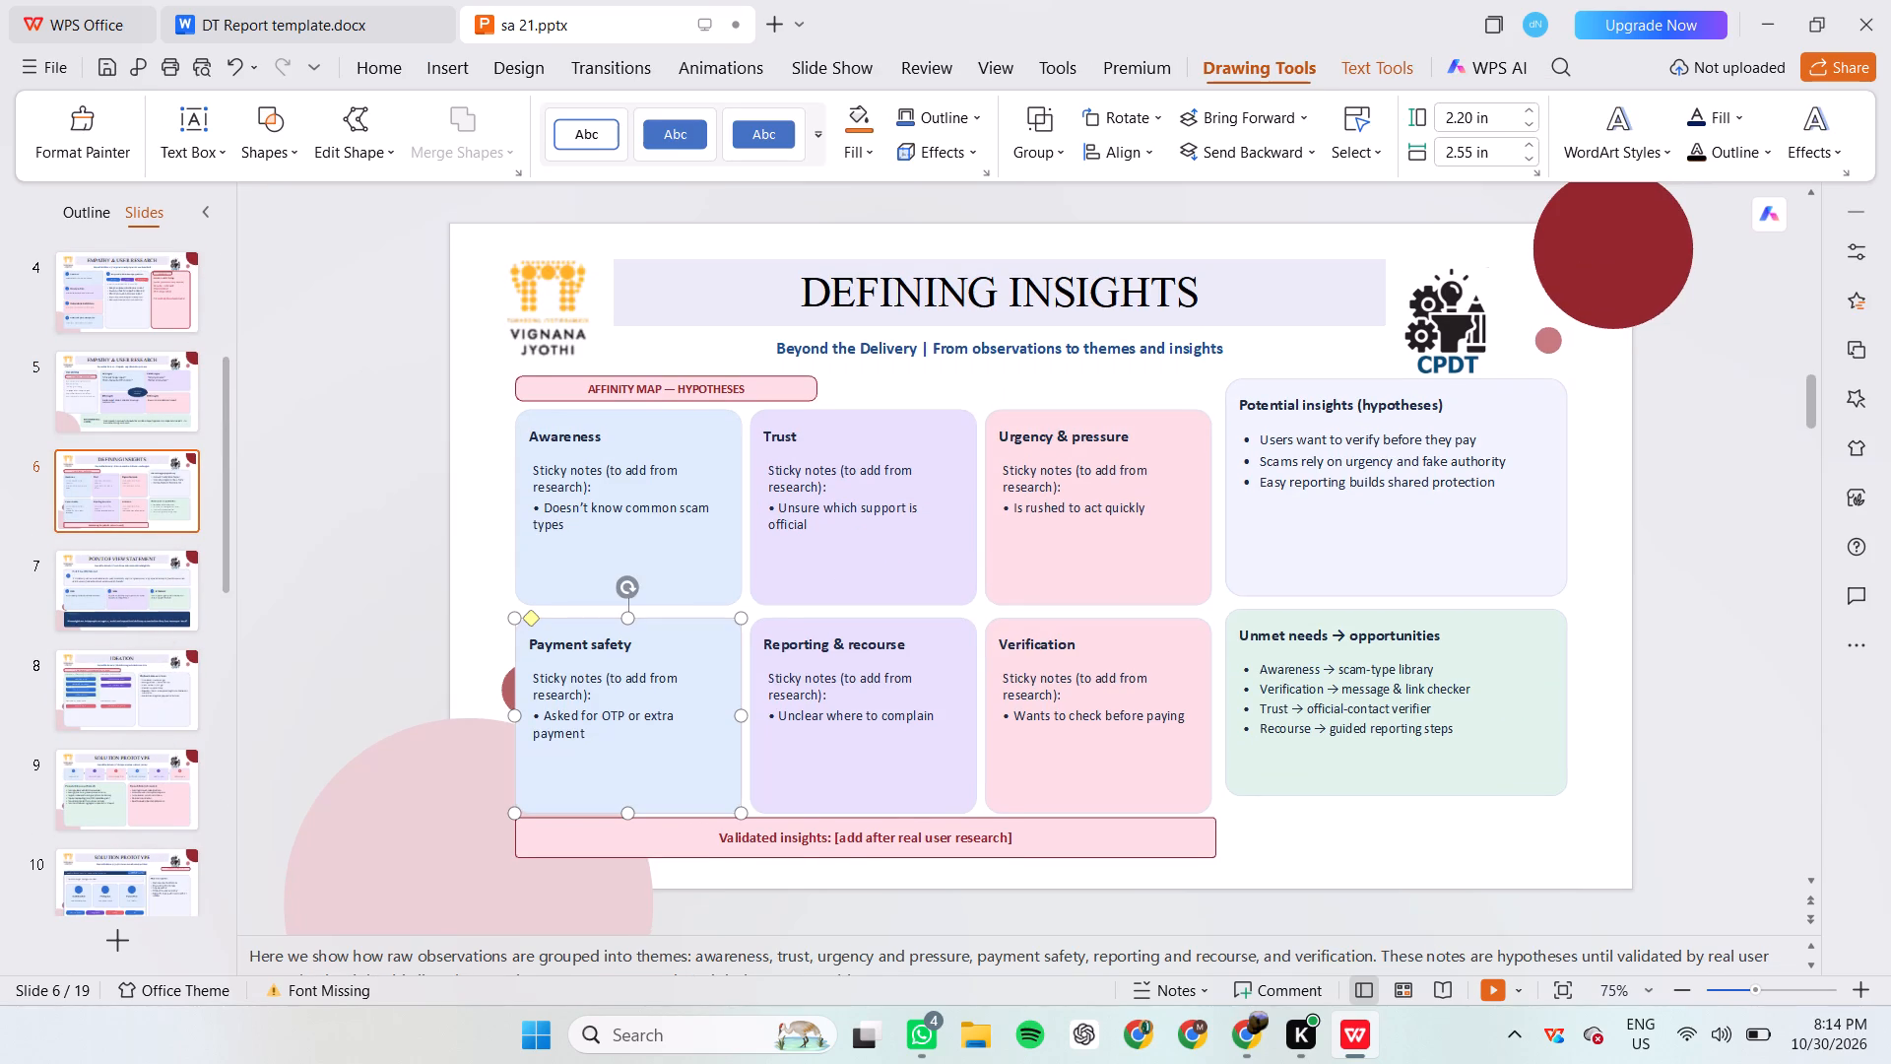
{"action": "left_click", "coordinate": [506, 687]}
{"action": "key", "text": "Delete"}
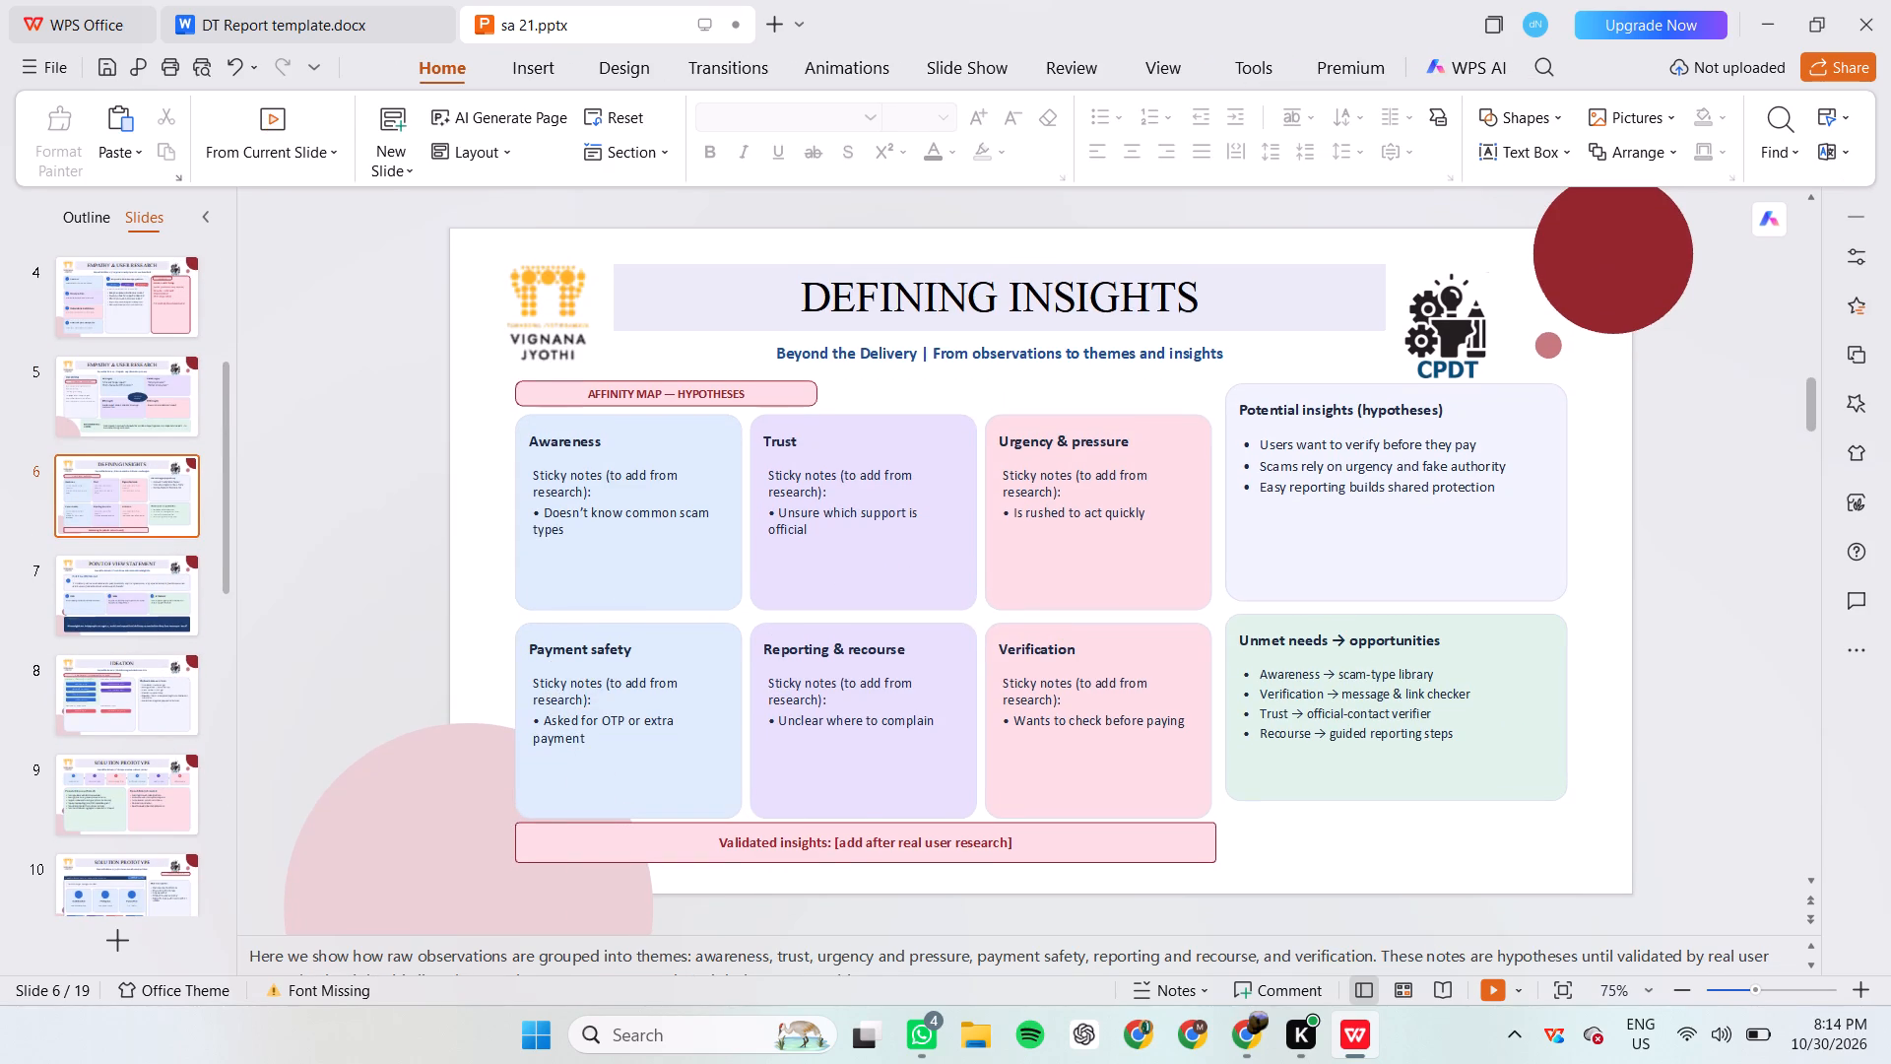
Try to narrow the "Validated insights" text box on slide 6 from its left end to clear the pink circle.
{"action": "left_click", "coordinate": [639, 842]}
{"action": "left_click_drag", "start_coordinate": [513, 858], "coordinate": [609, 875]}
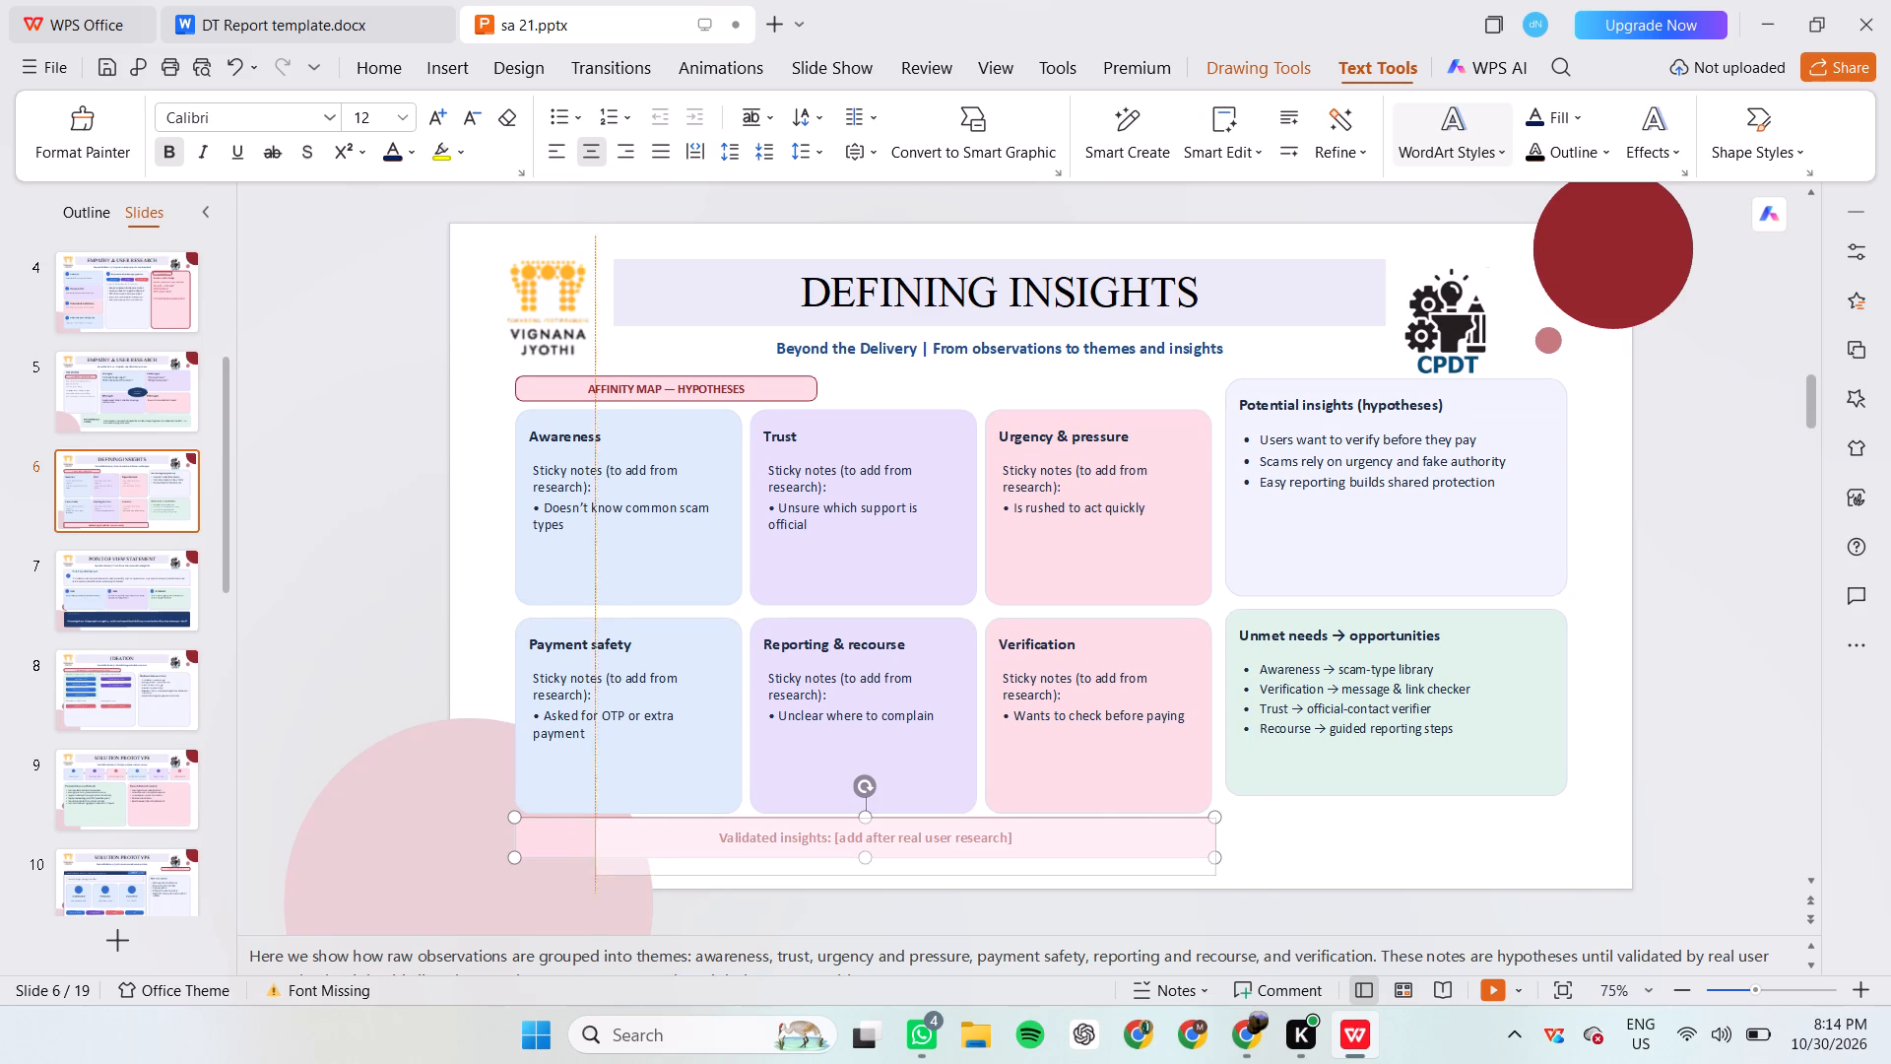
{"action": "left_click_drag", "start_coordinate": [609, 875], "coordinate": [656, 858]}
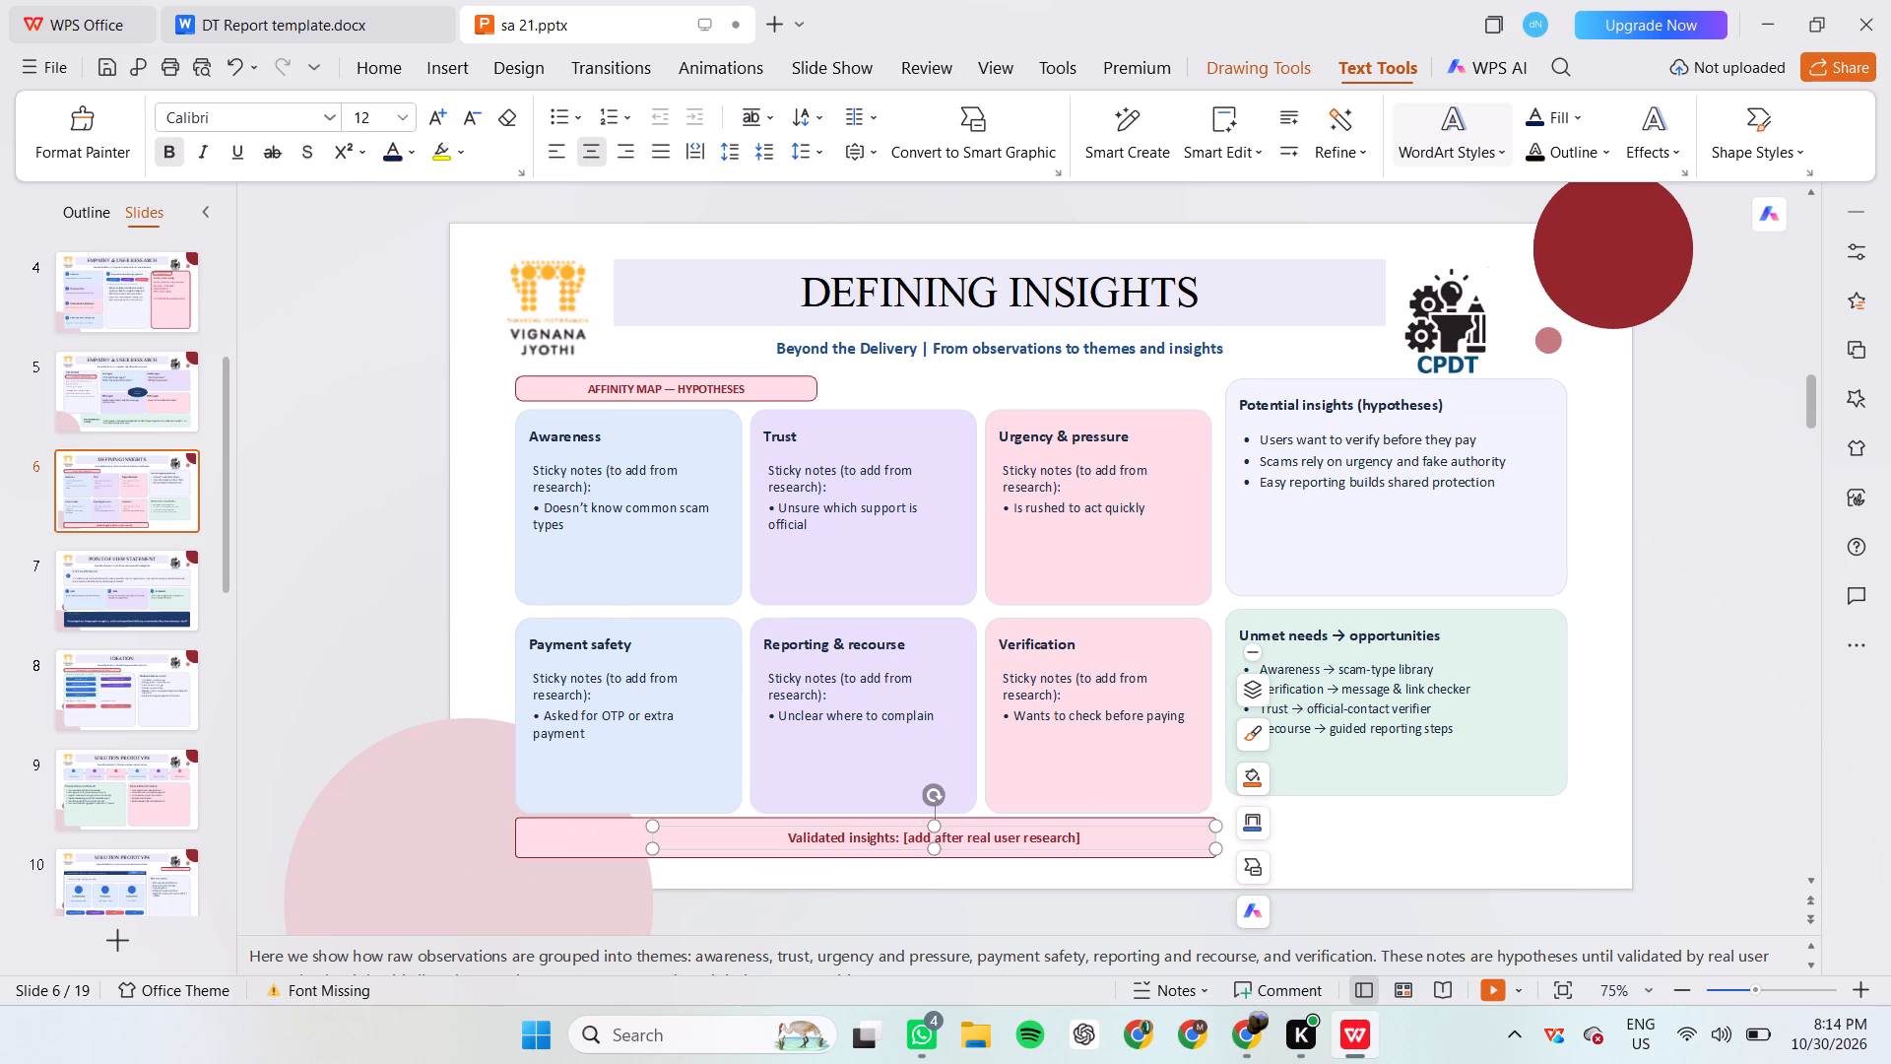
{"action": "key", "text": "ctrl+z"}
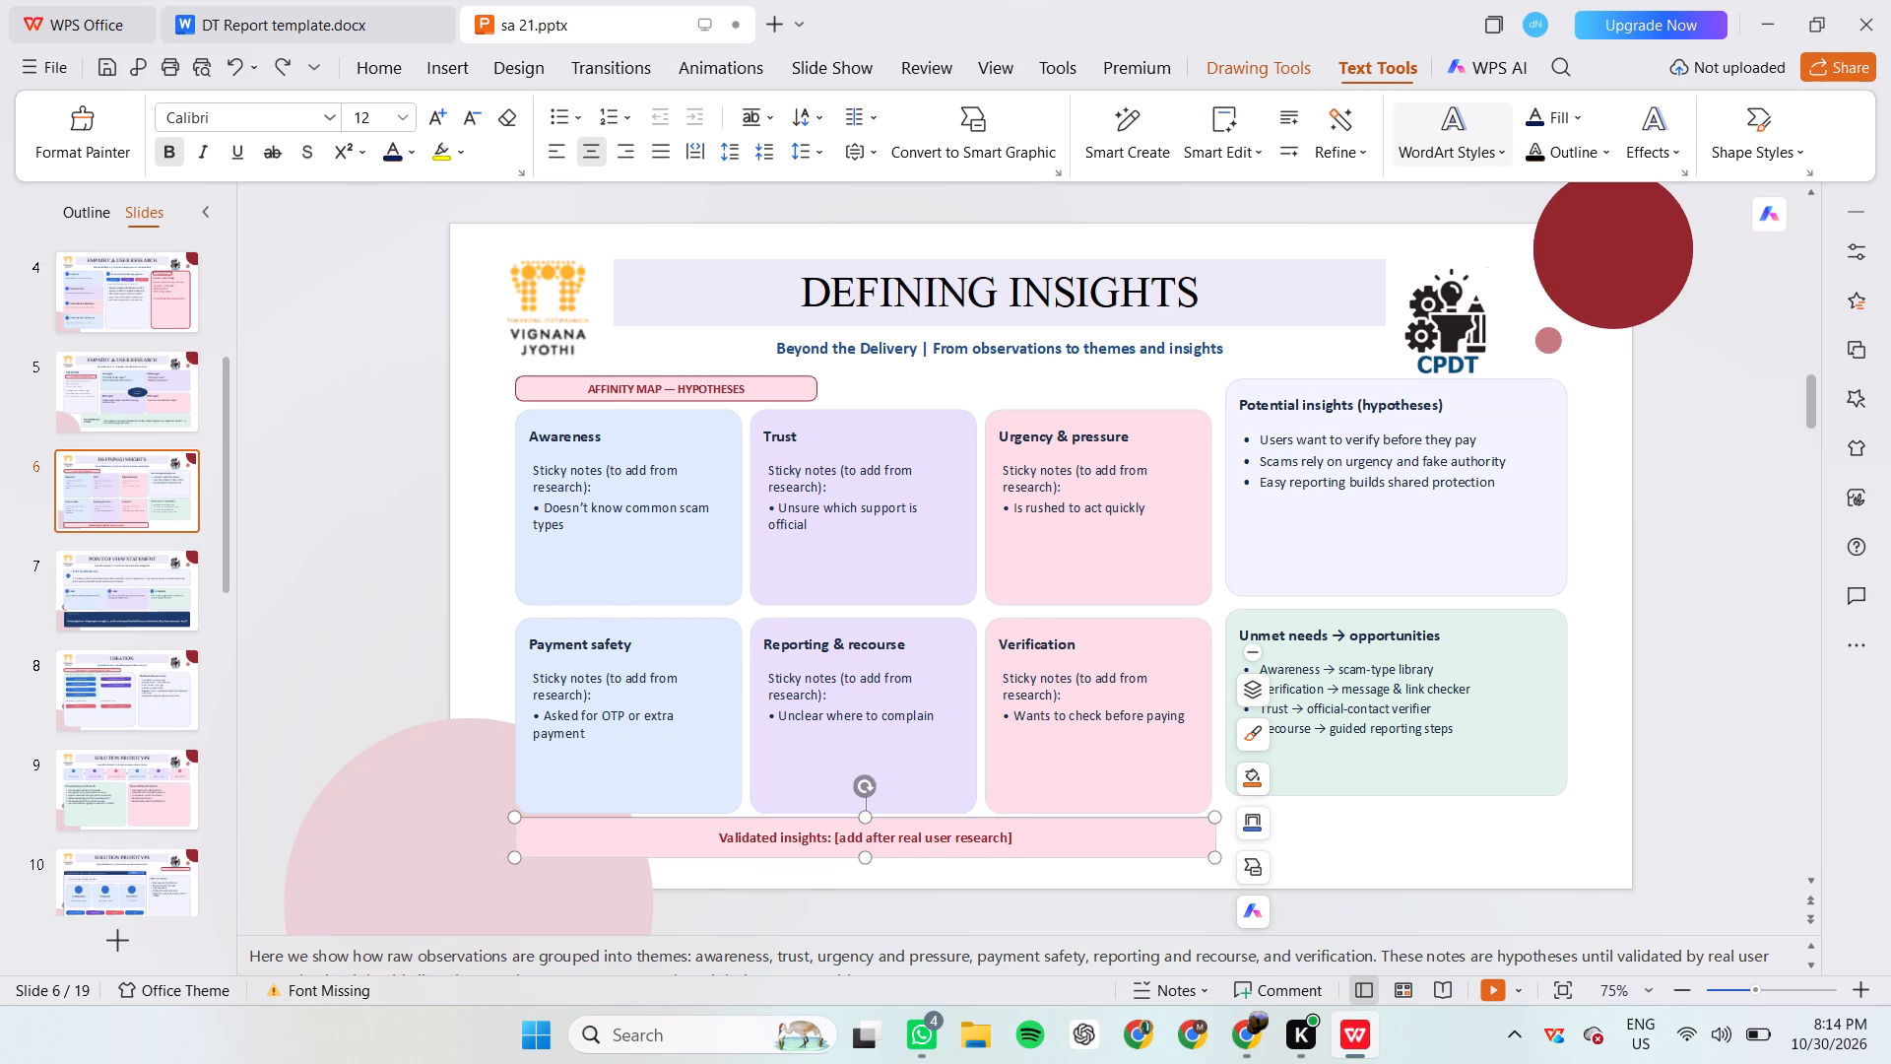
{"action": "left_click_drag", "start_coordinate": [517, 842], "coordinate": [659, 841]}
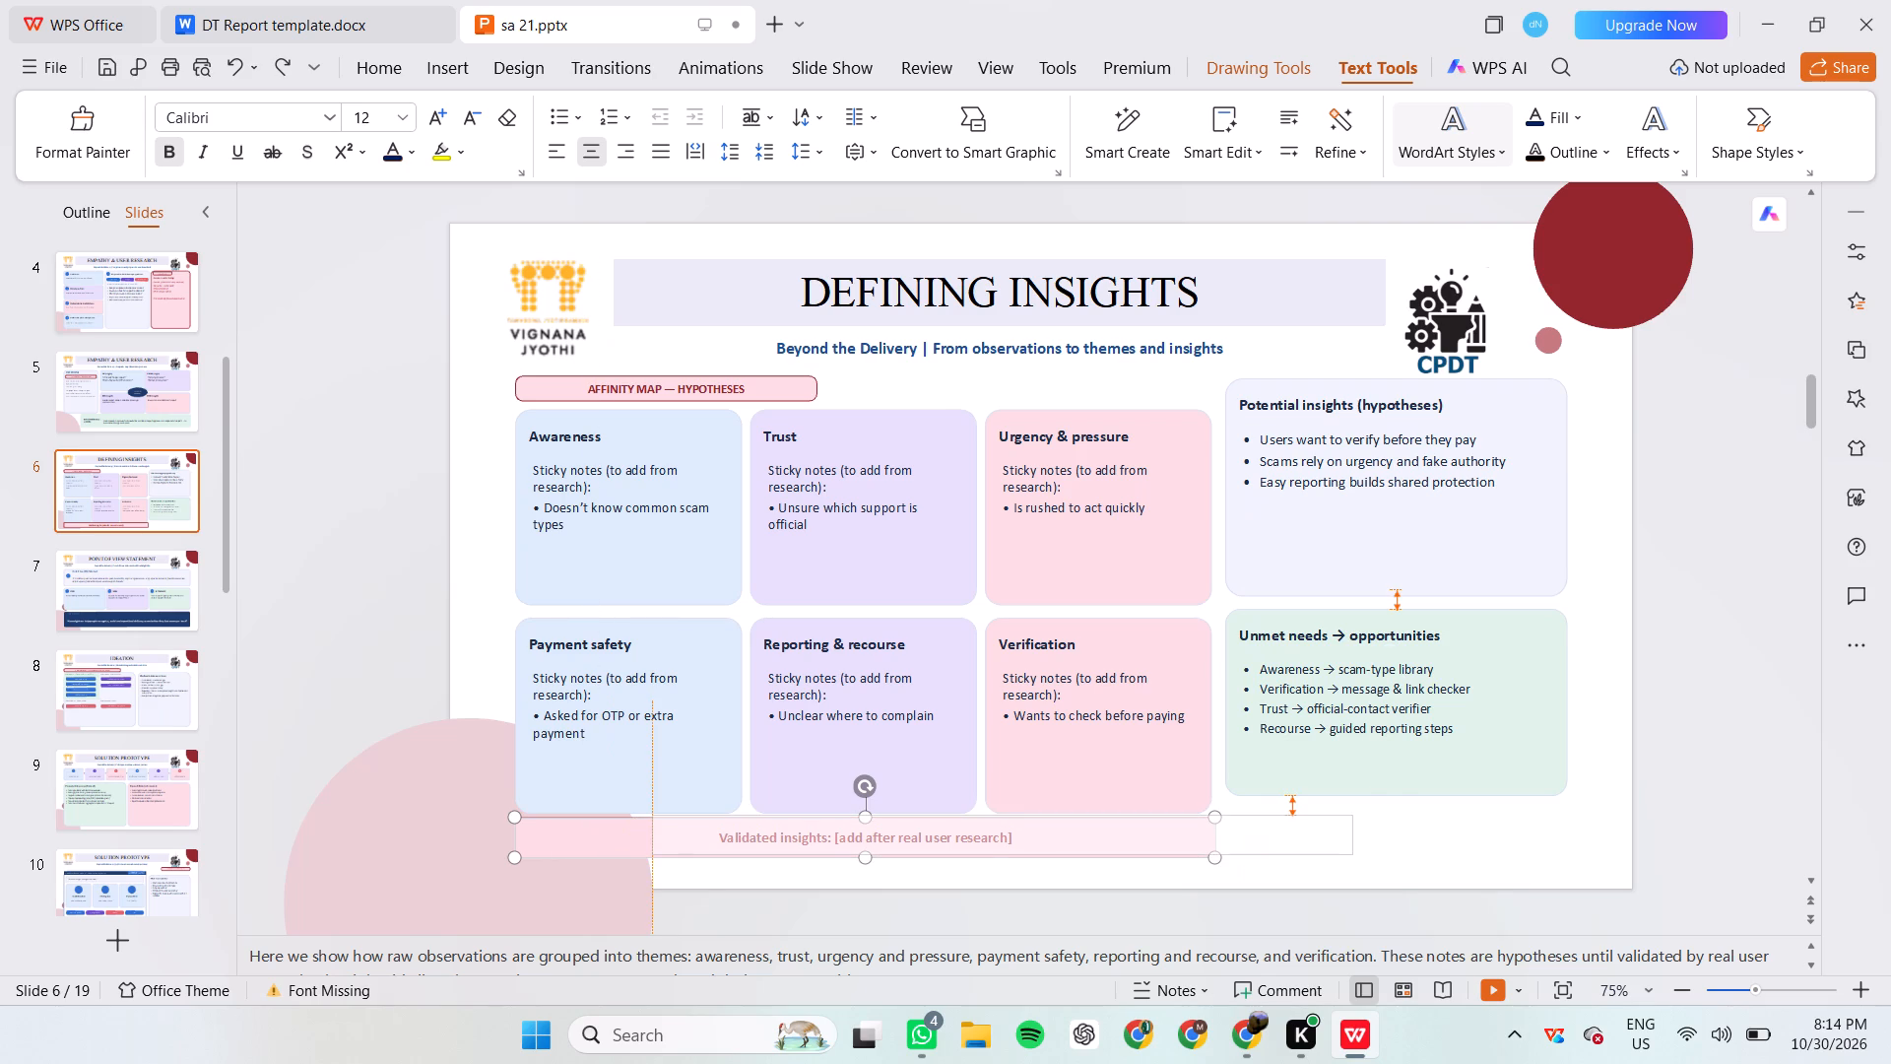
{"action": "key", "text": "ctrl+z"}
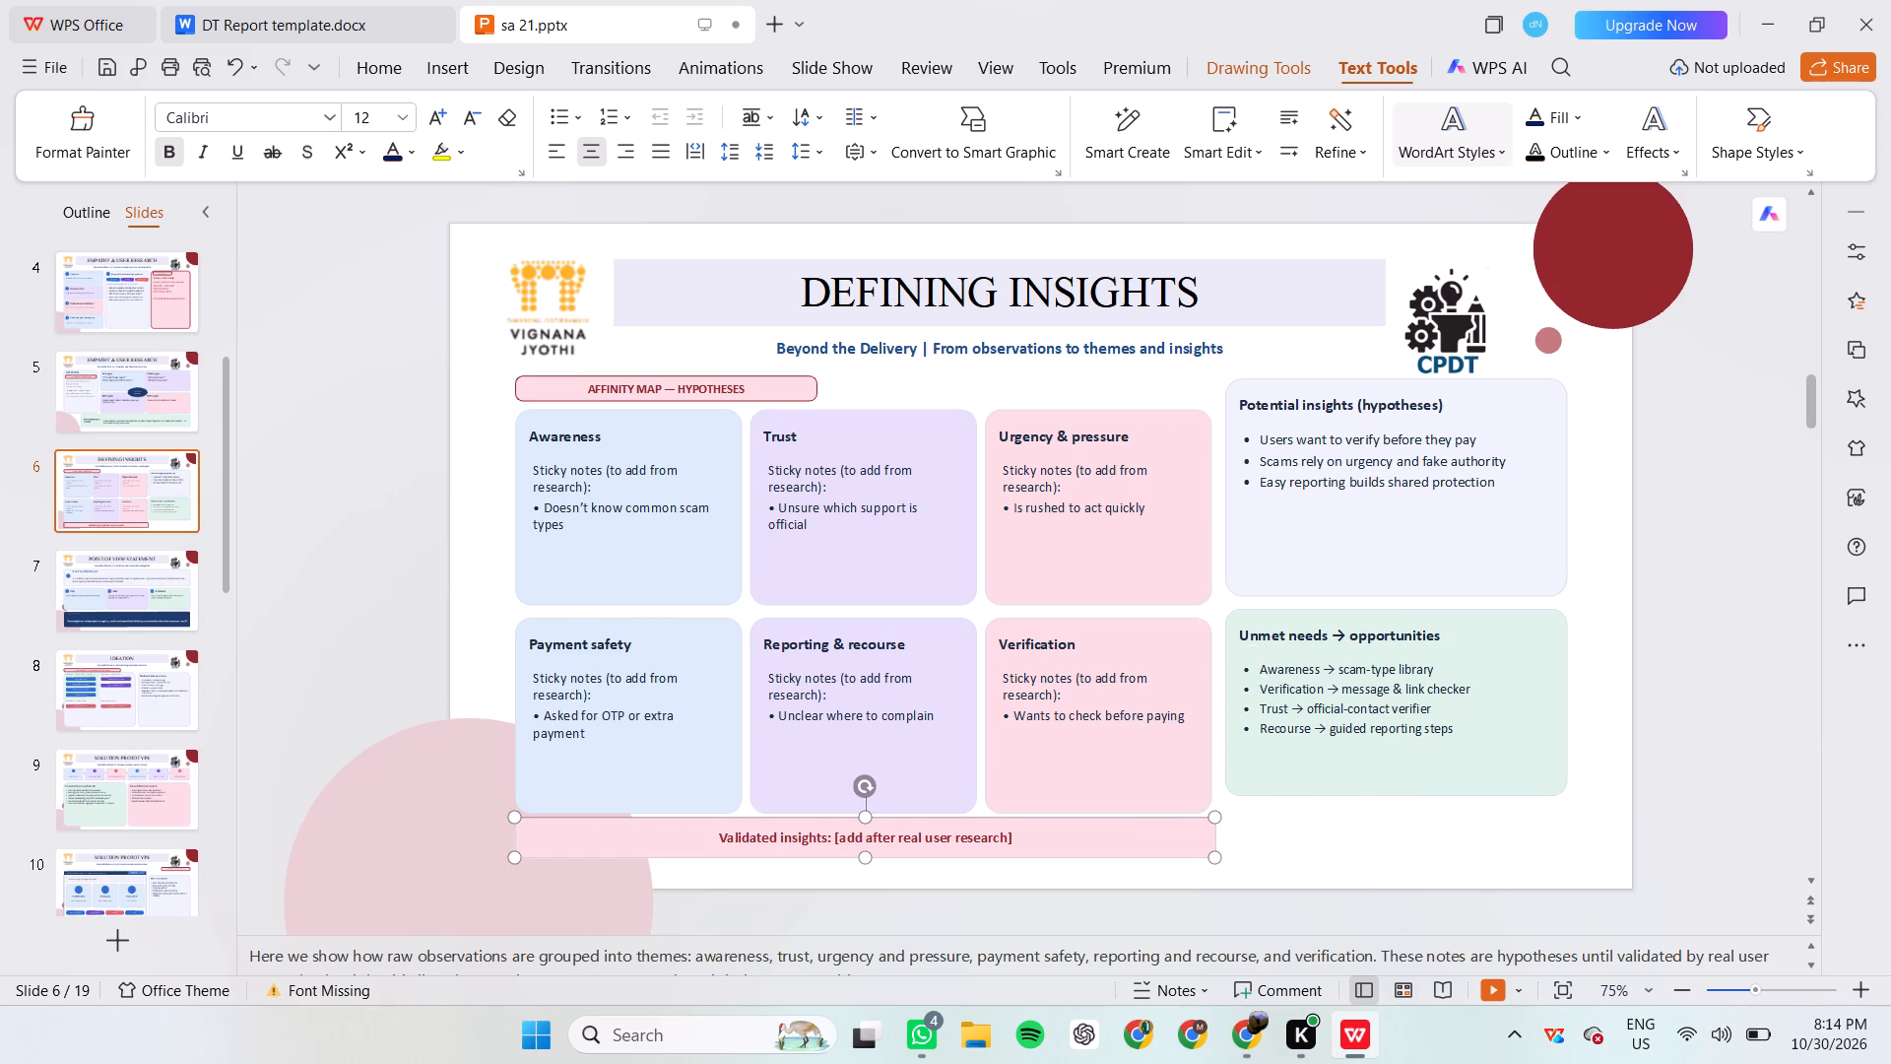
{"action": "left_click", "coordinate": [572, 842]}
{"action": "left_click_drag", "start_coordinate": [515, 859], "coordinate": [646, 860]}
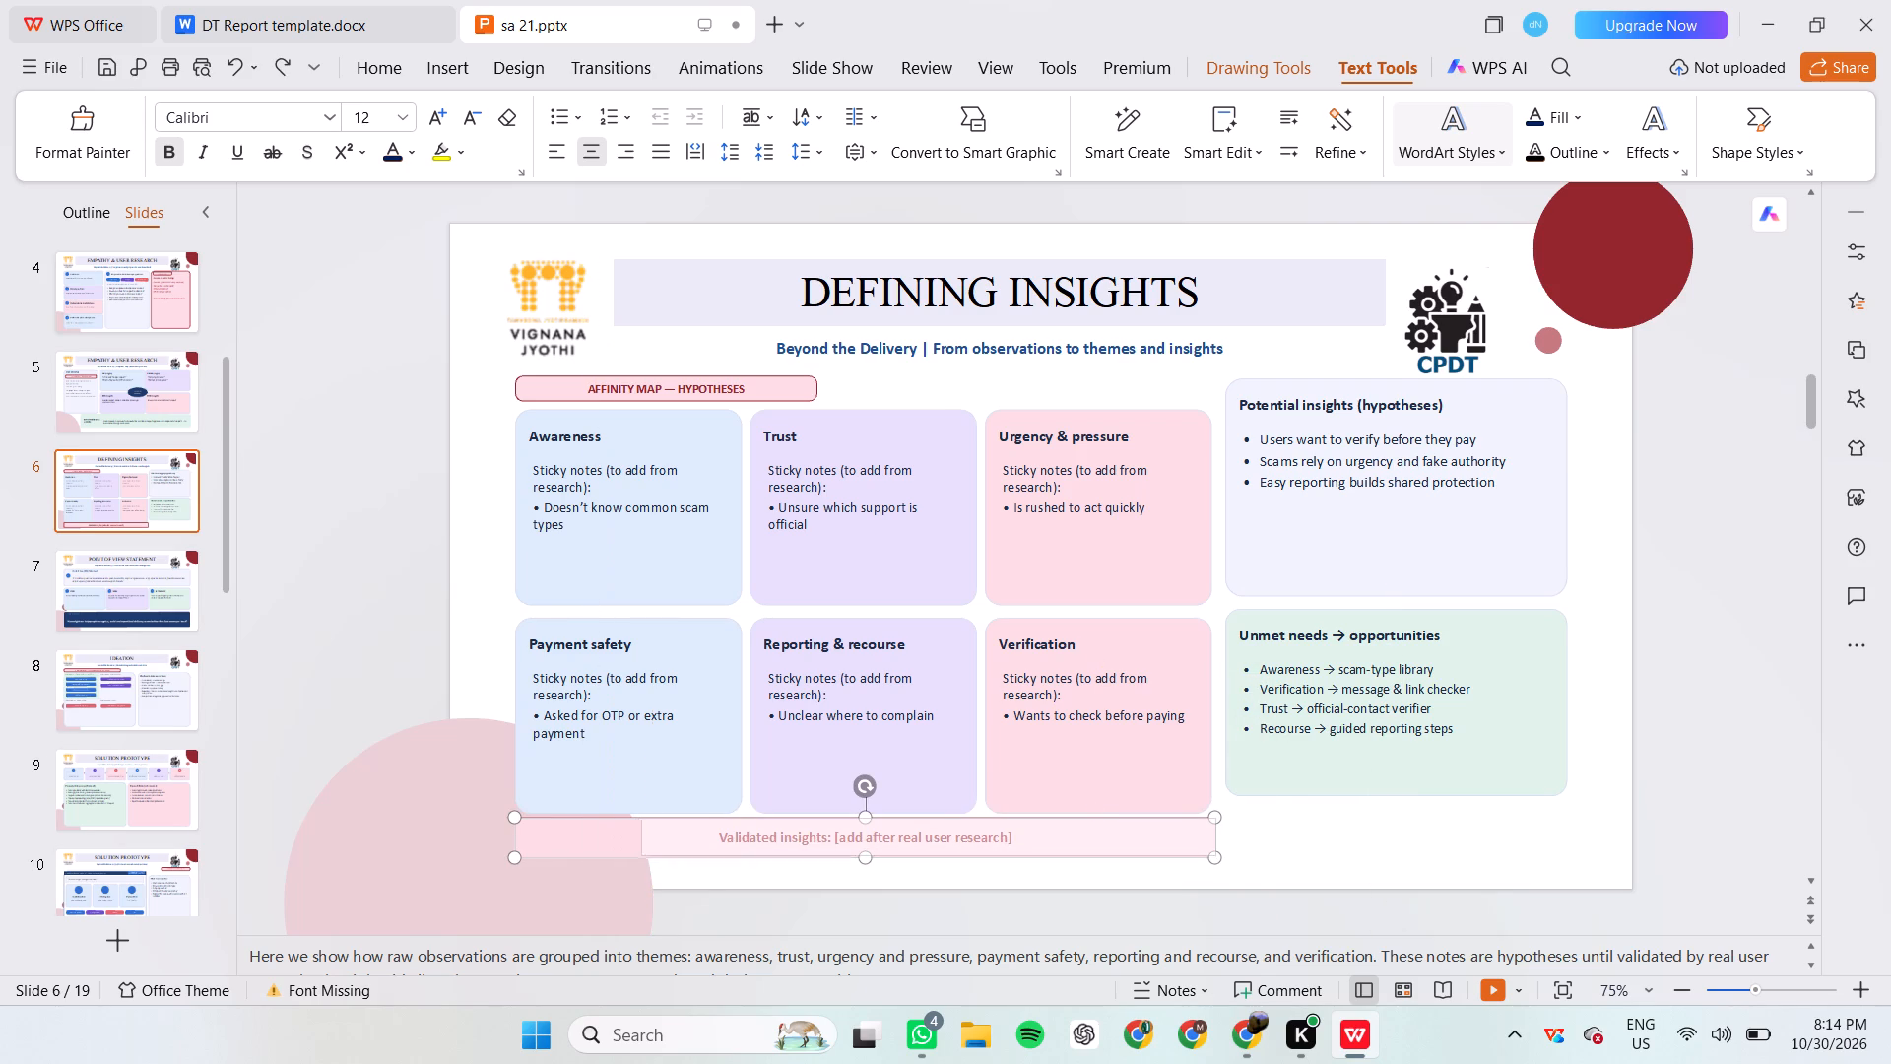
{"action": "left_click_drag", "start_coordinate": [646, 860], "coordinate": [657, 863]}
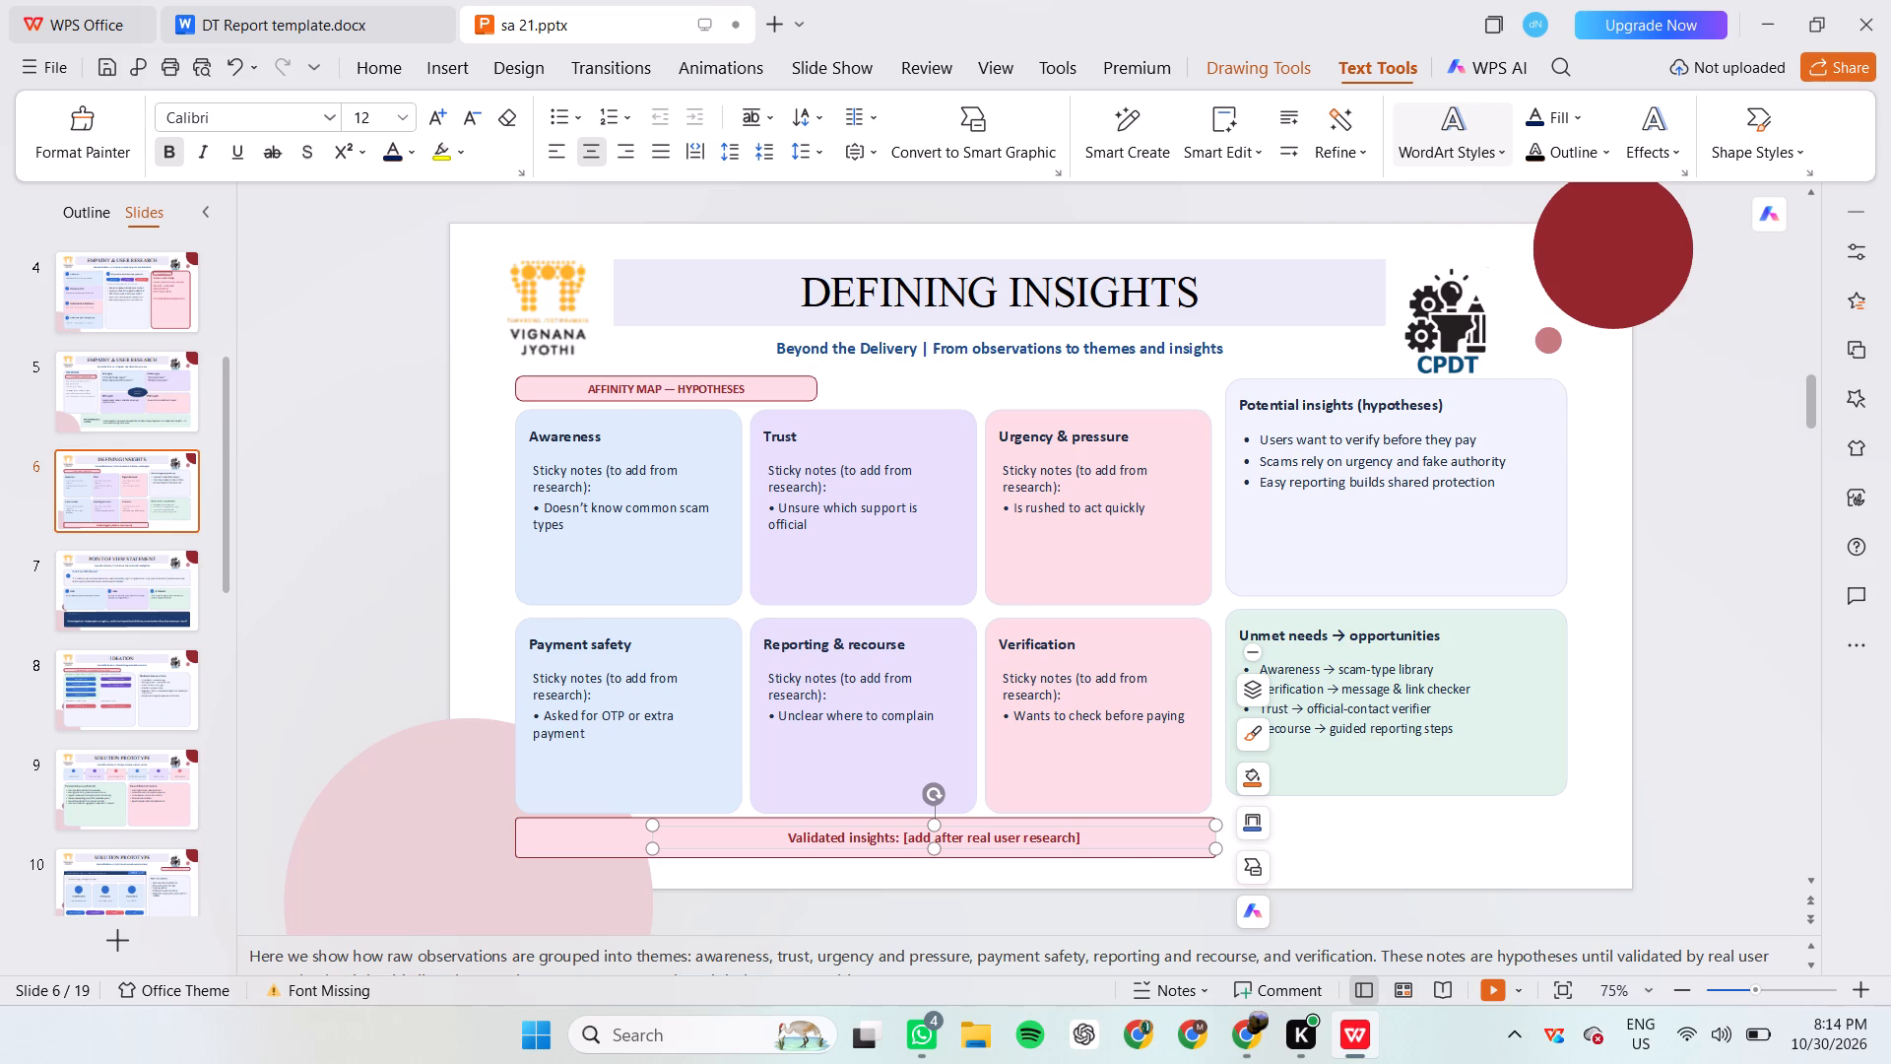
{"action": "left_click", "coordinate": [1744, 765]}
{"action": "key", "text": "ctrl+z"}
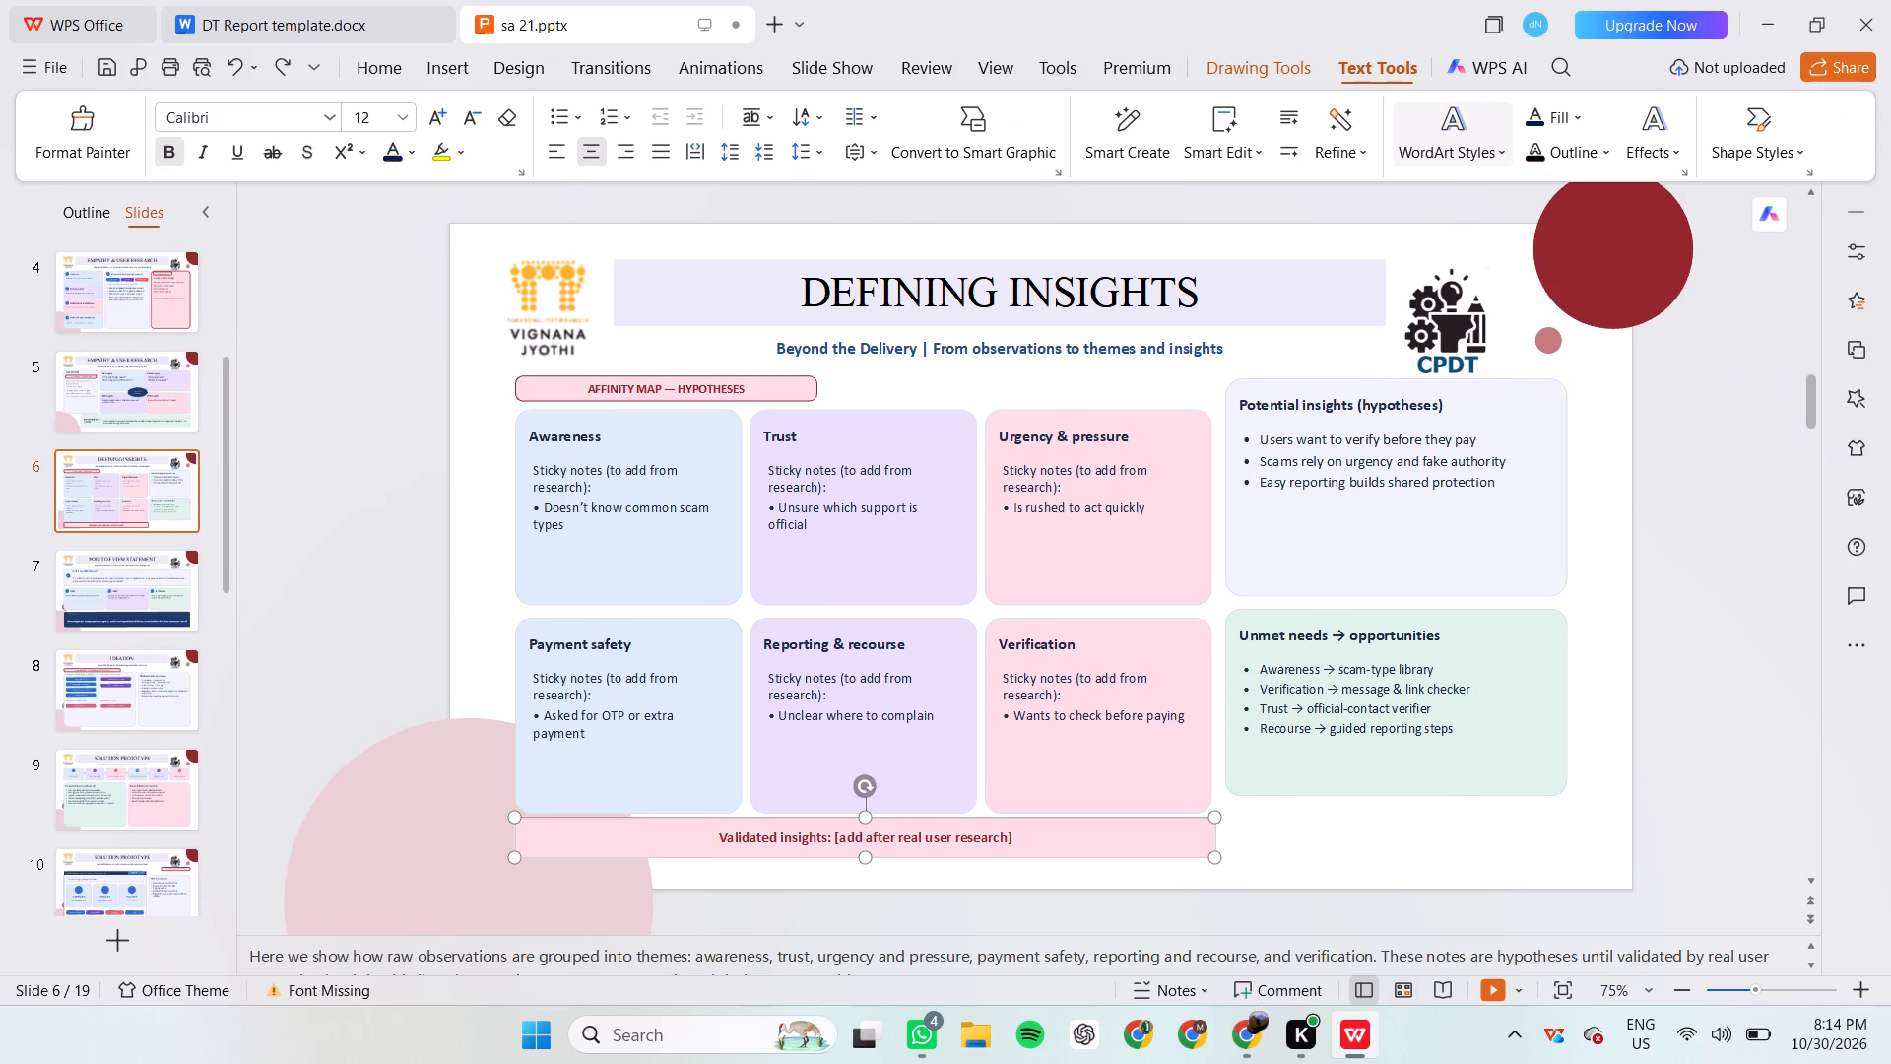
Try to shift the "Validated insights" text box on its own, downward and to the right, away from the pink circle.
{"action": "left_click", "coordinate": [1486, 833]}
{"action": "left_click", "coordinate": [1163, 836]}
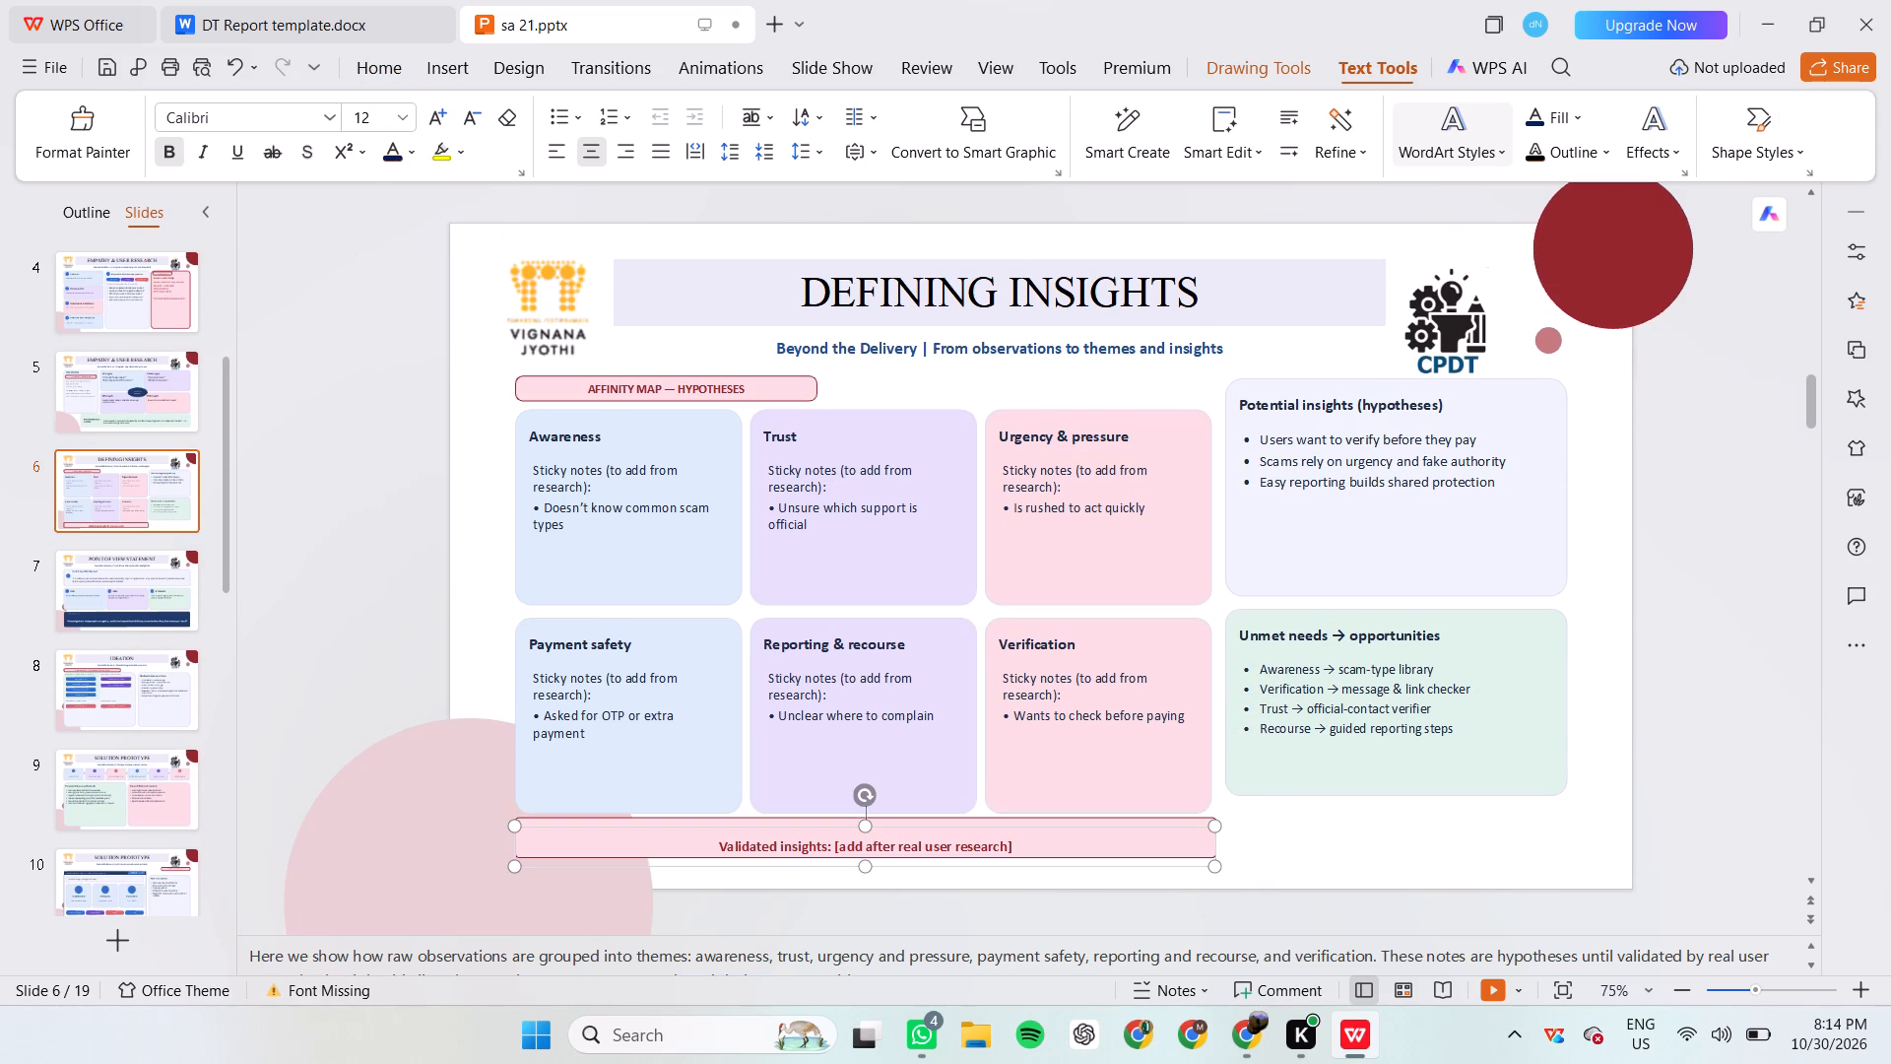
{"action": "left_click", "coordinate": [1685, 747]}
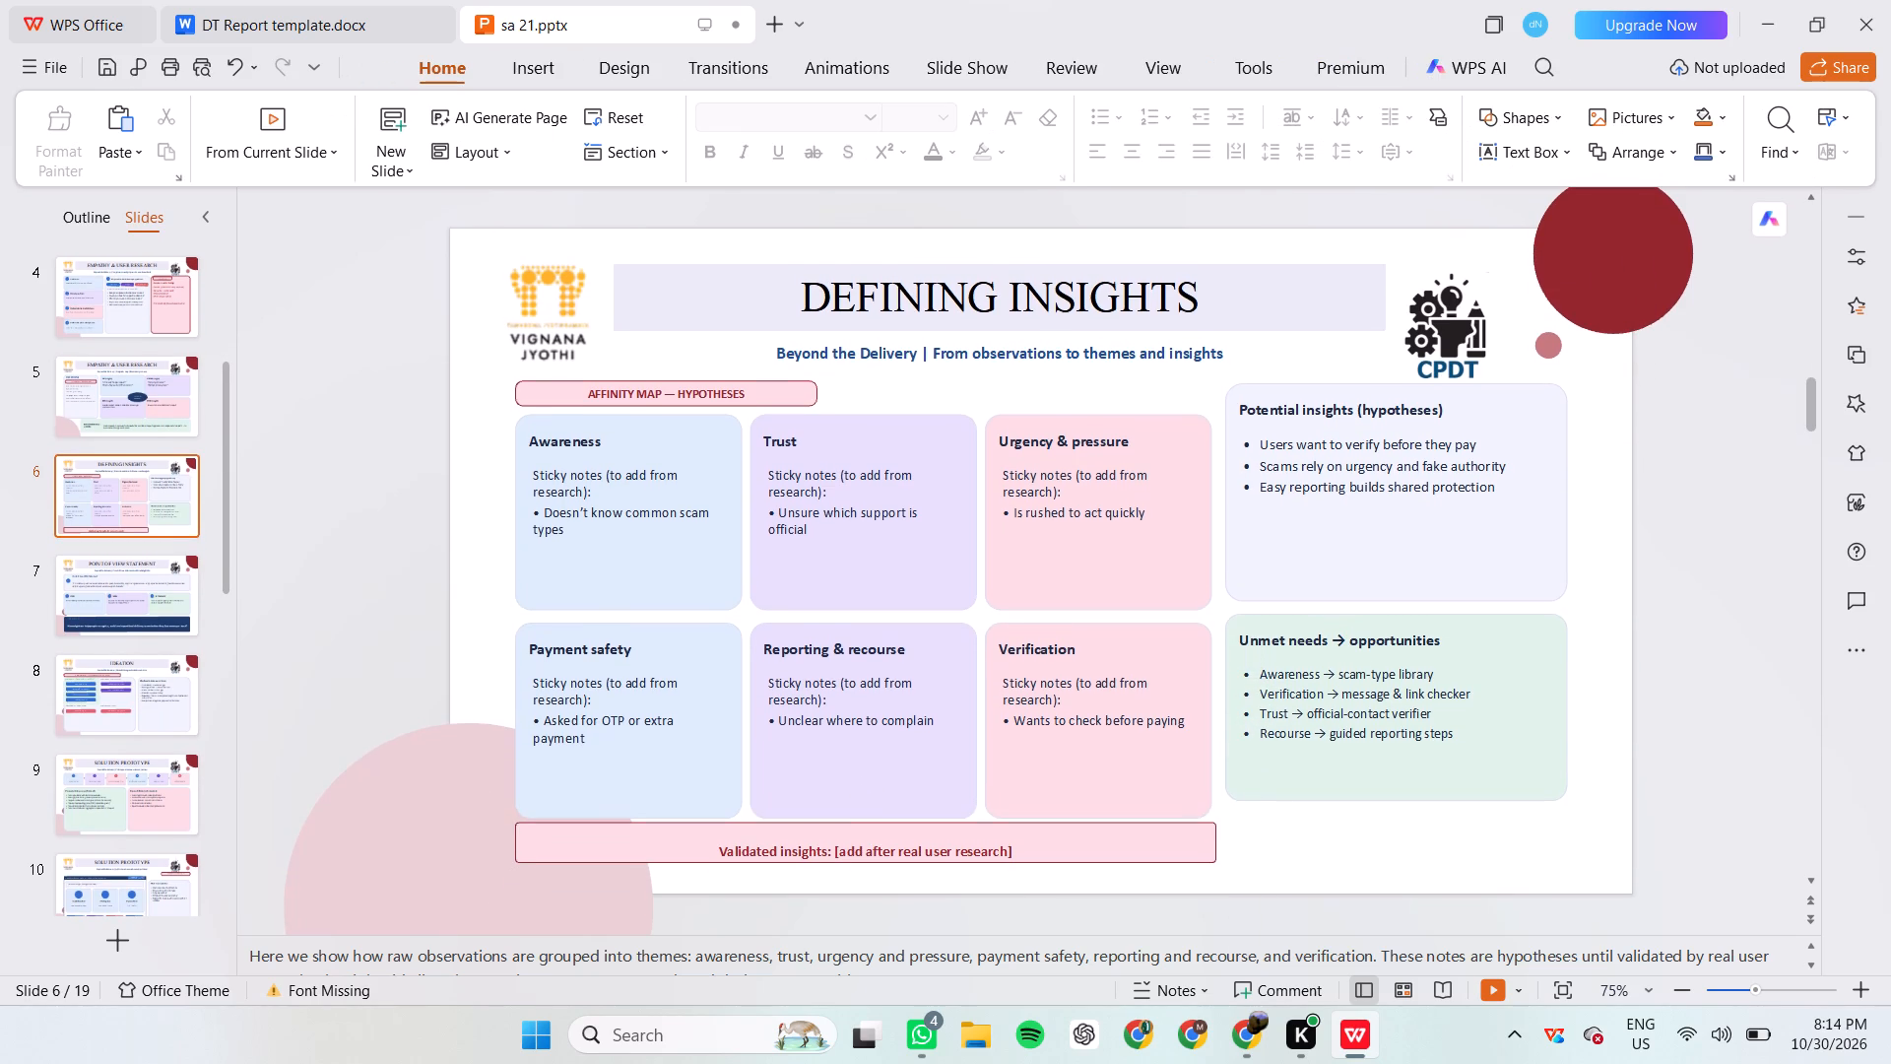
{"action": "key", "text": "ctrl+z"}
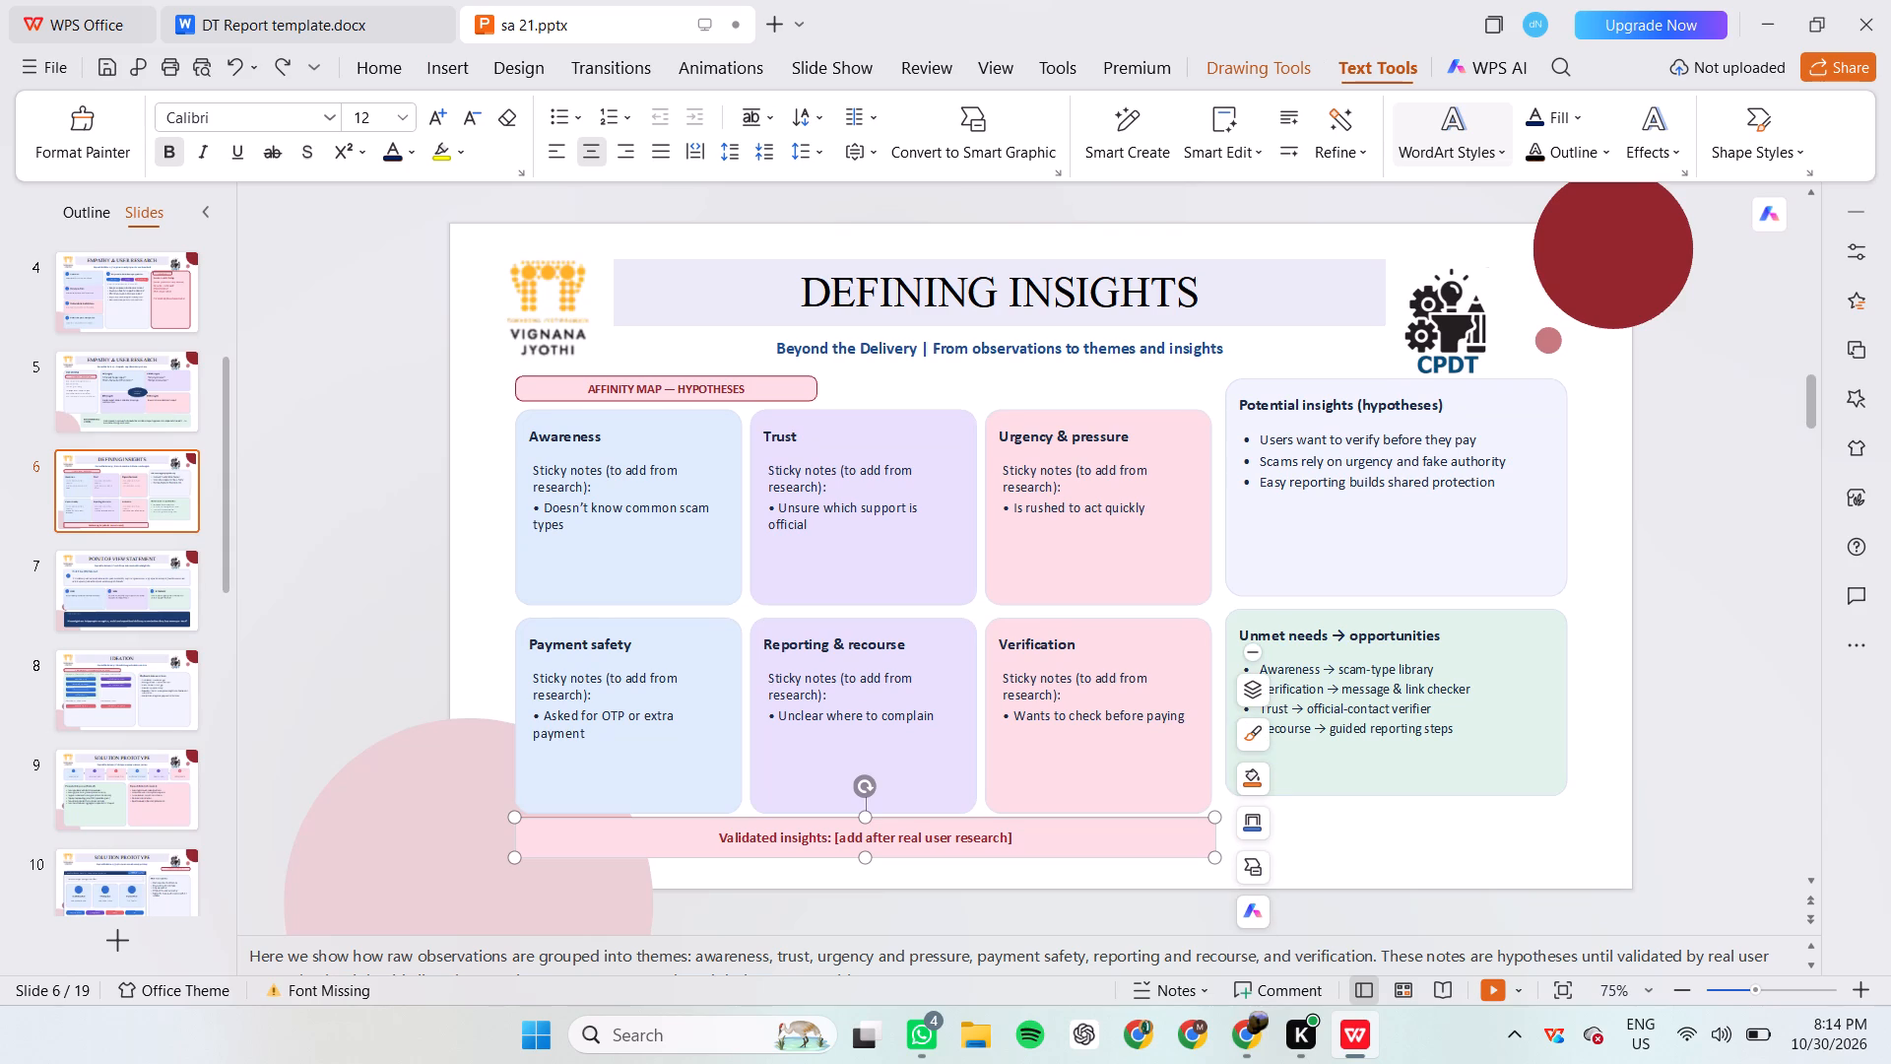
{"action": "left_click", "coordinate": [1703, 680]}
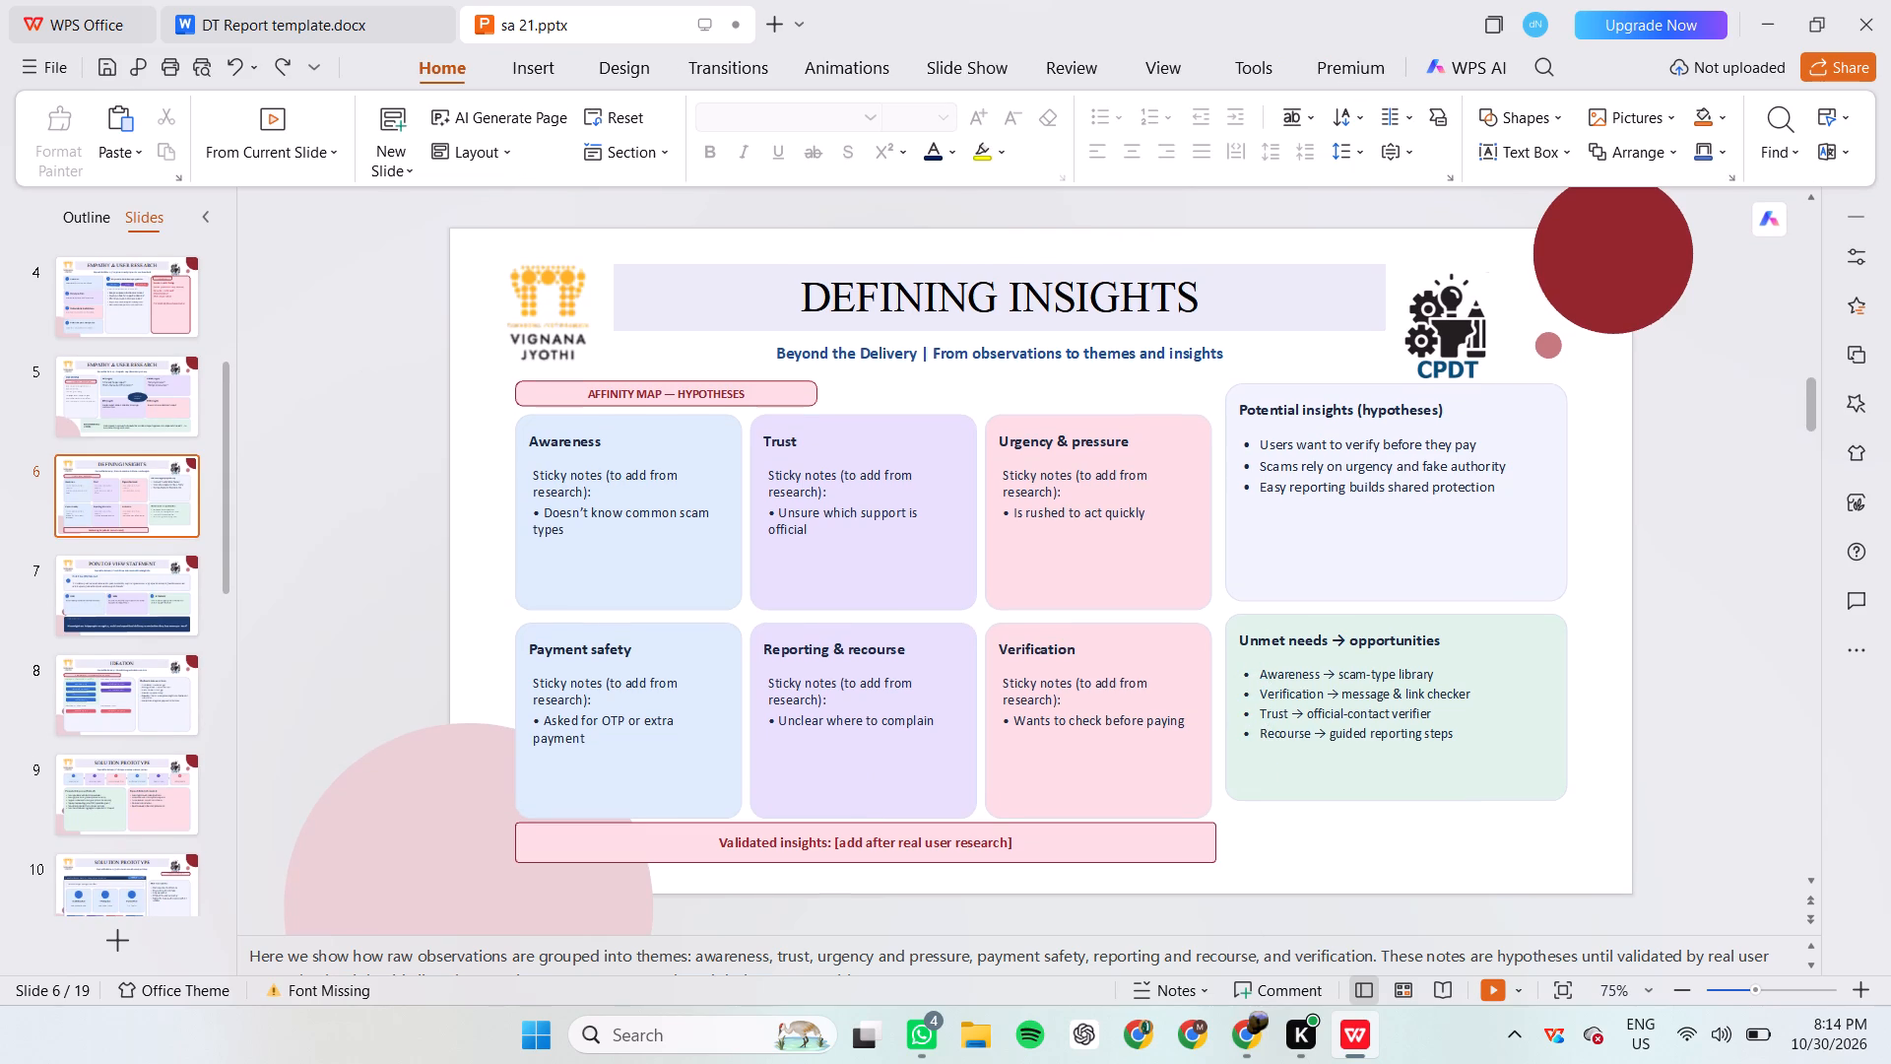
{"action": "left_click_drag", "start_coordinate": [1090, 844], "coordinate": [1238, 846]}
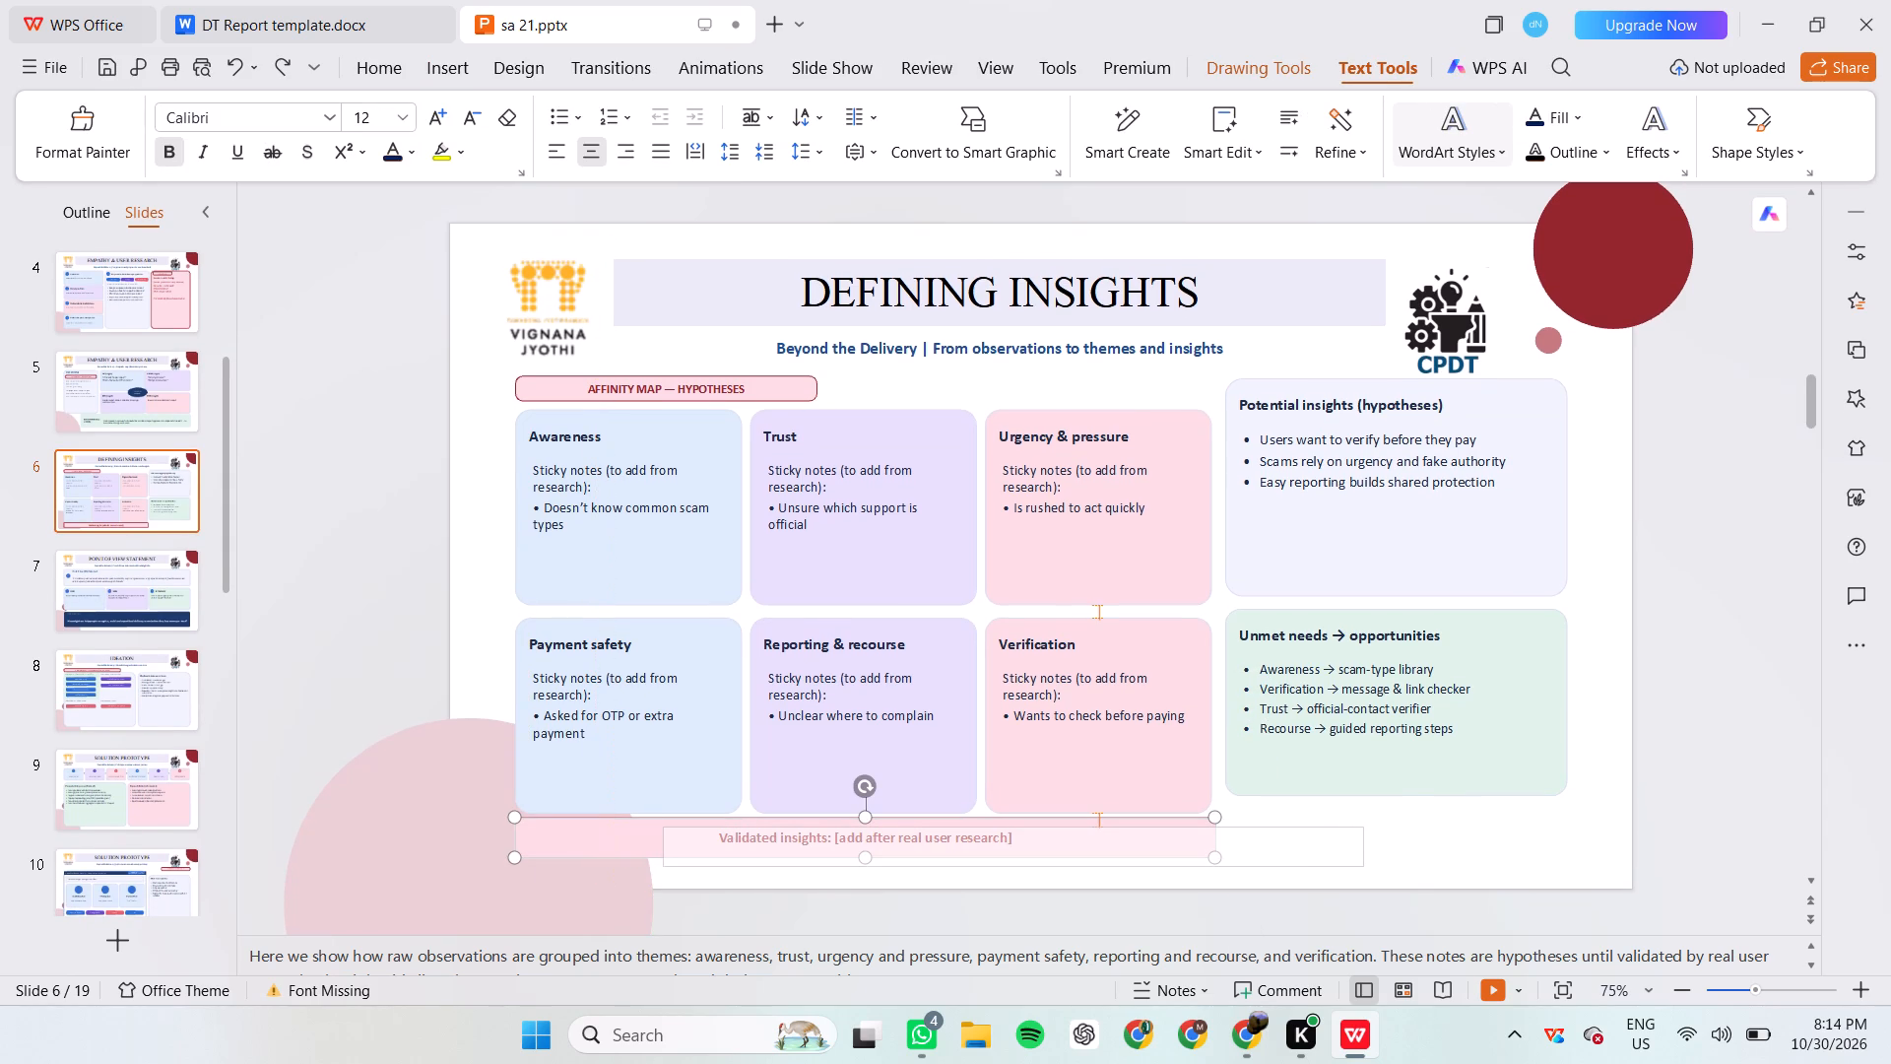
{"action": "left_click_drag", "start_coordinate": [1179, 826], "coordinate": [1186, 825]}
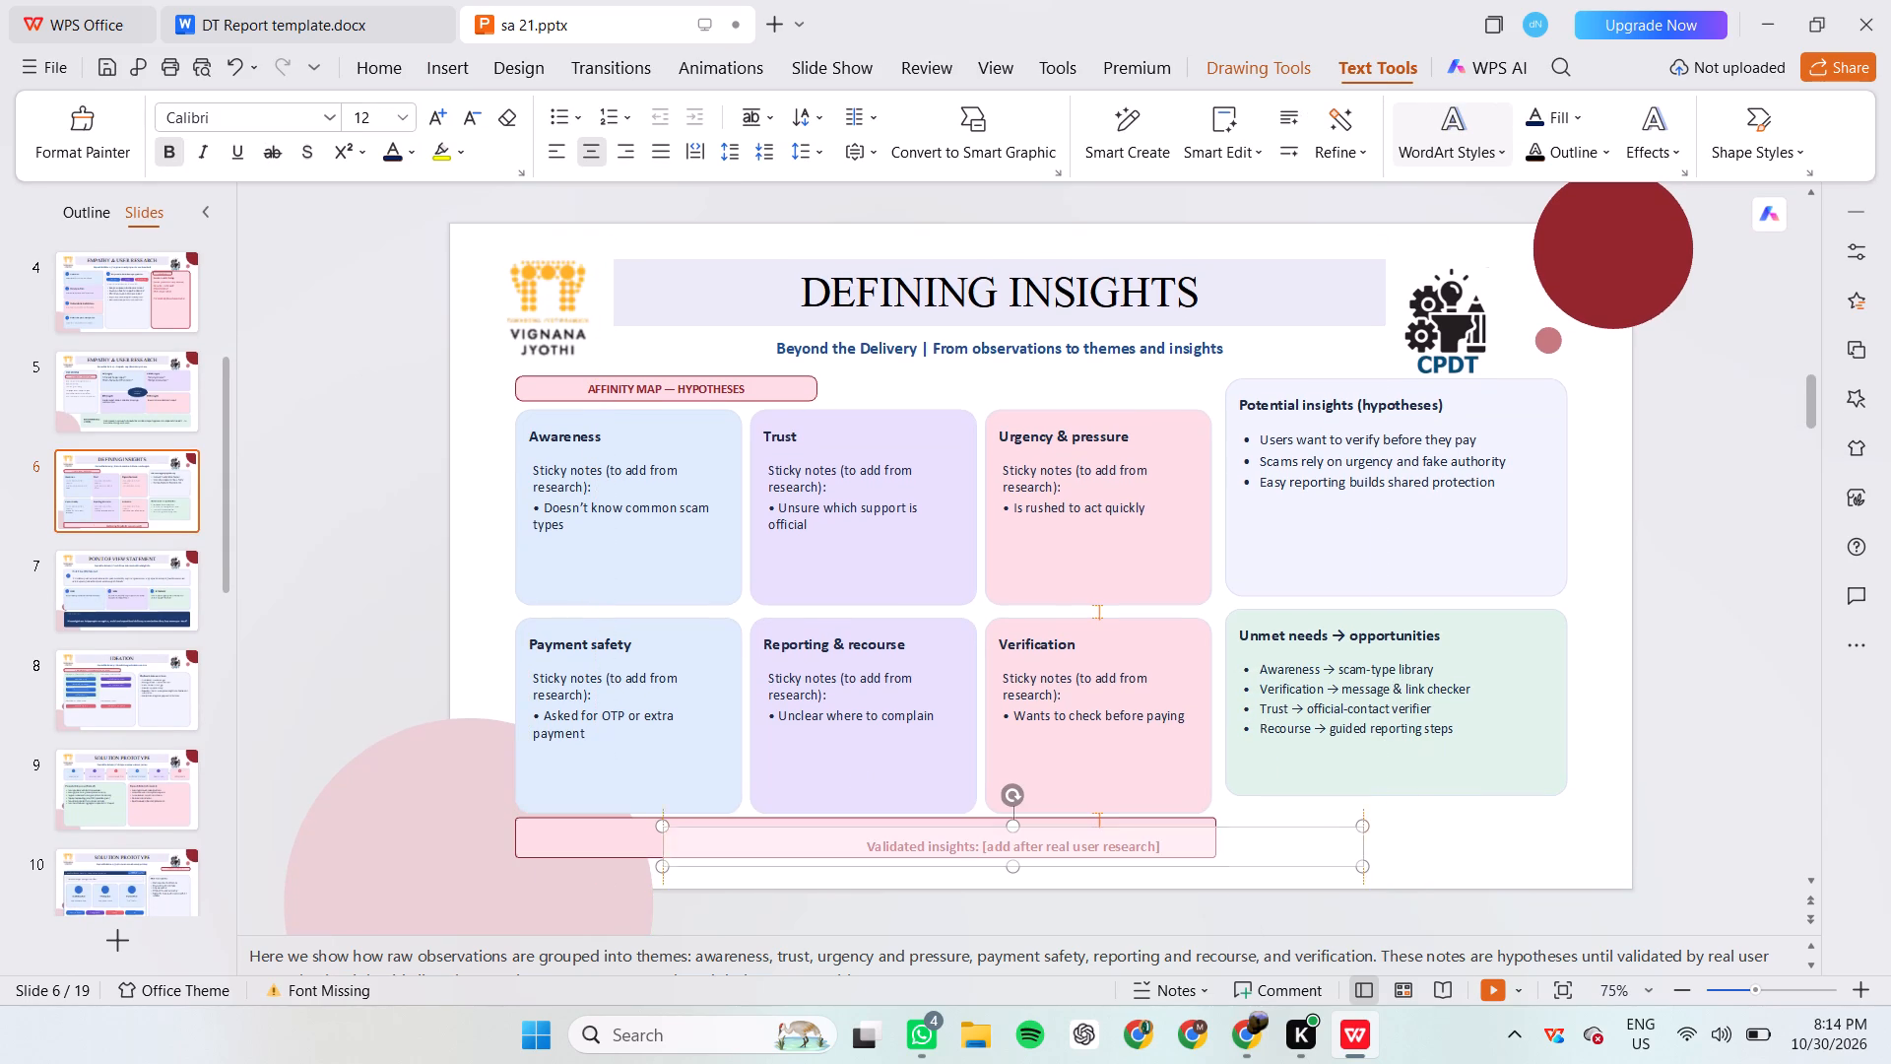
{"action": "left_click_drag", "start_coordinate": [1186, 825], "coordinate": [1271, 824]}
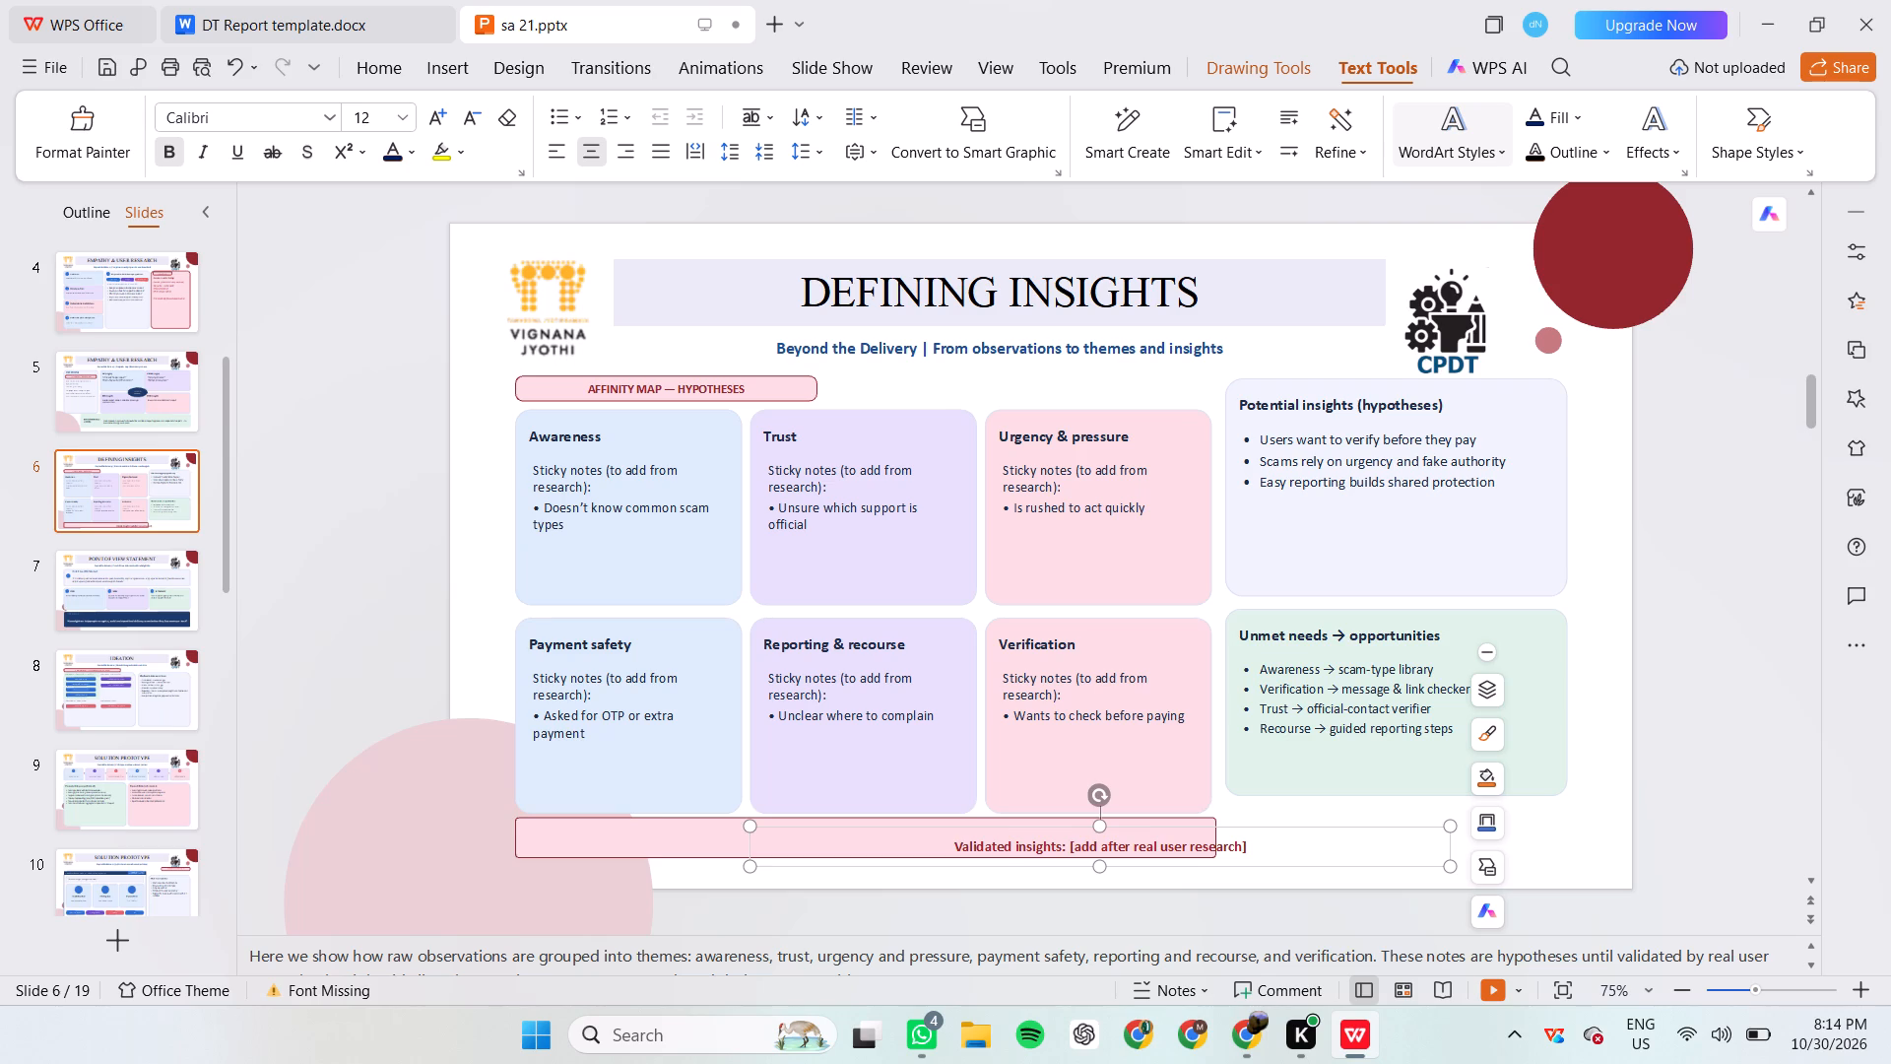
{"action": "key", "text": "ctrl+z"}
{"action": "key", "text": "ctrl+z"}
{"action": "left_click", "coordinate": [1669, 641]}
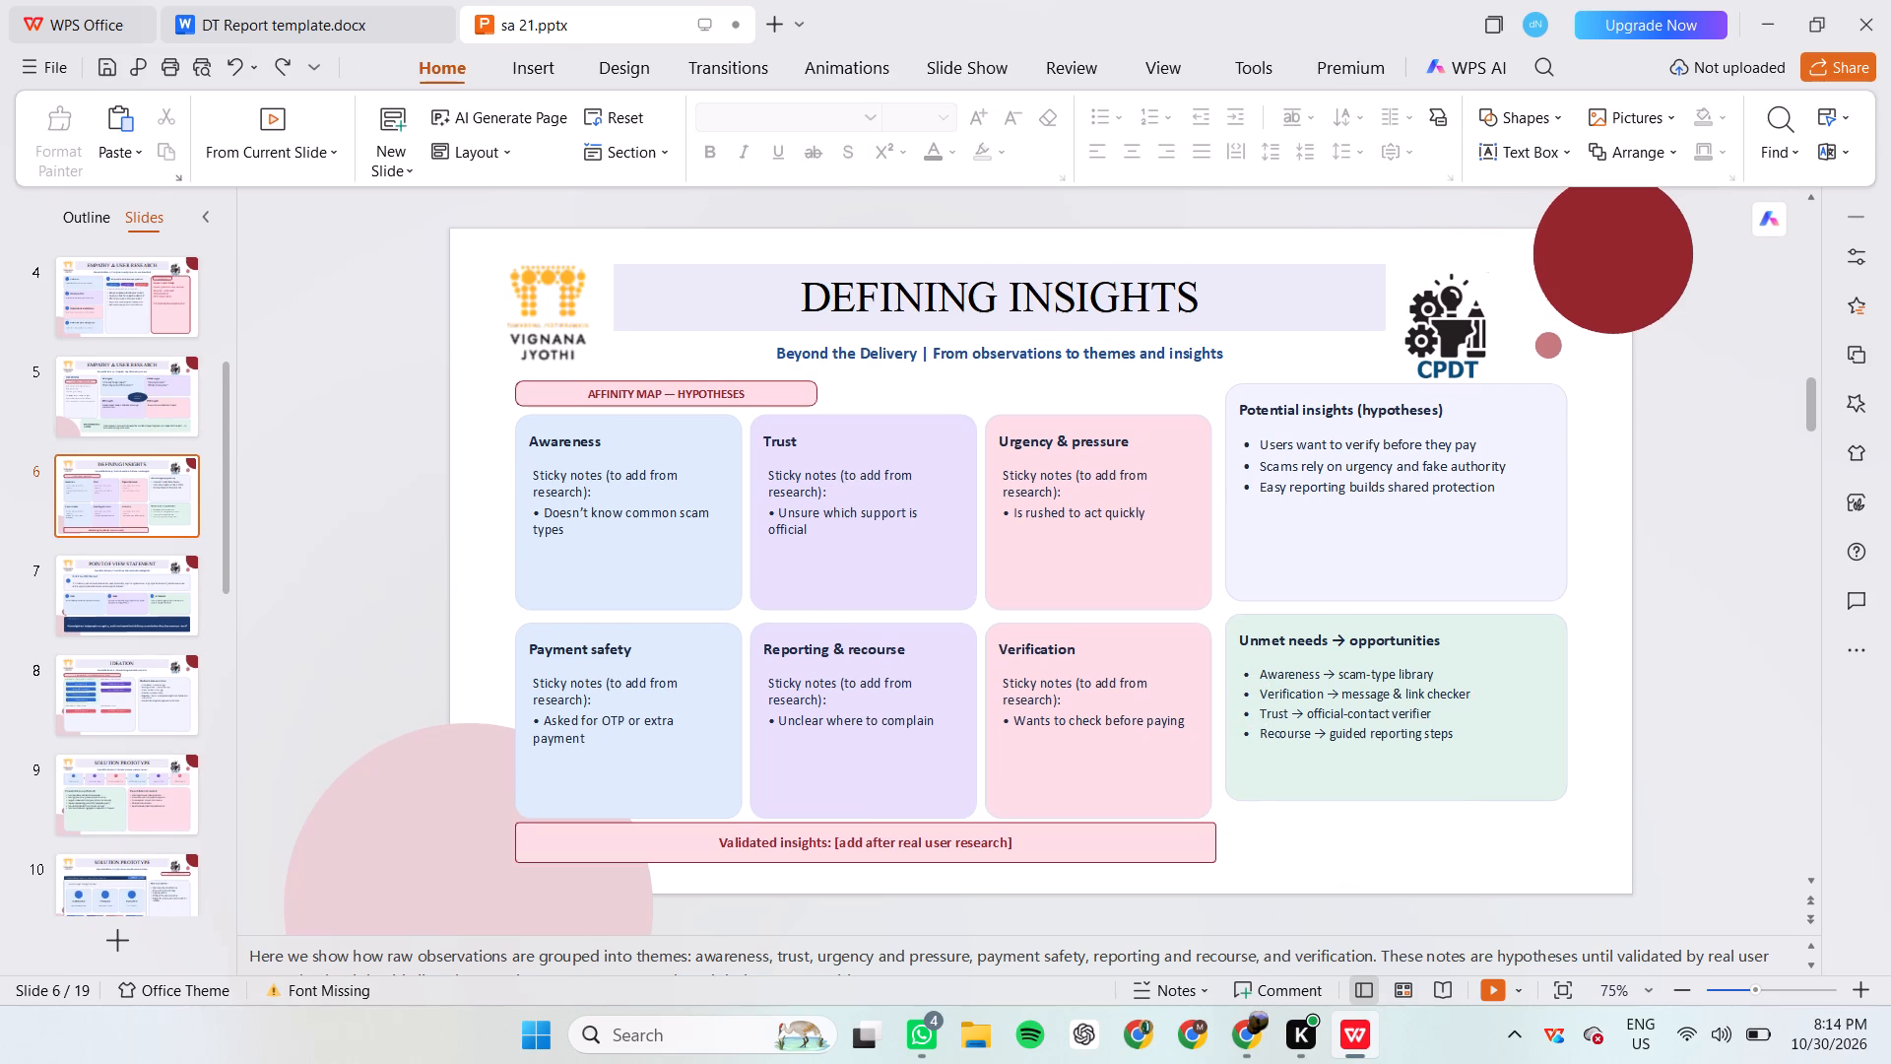
Move slide 6's "Validated insights" banner and its text slightly down and to the right, clear of the cards and pink circle.
{"action": "left_click", "coordinate": [1212, 825]}
{"action": "left_click", "coordinate": [1207, 817]}
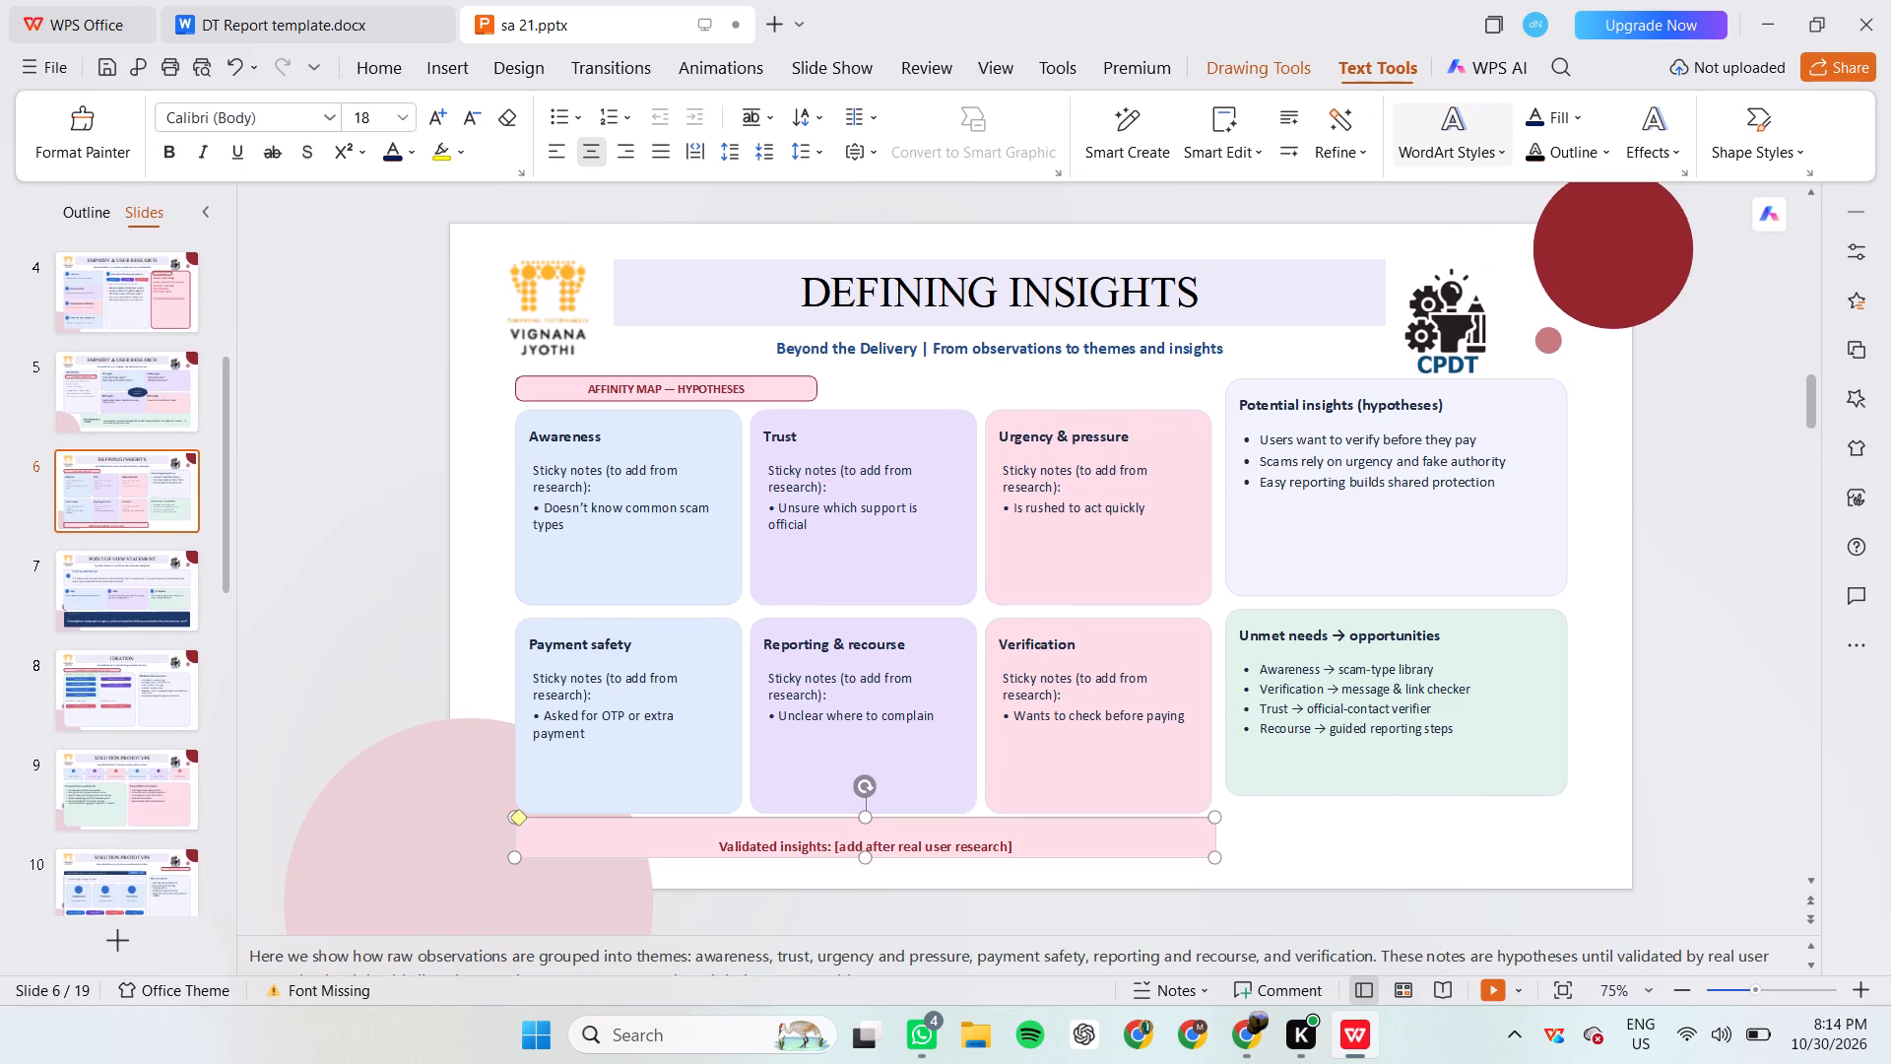
{"action": "left_click_drag", "start_coordinate": [1214, 838], "coordinate": [1360, 844]}
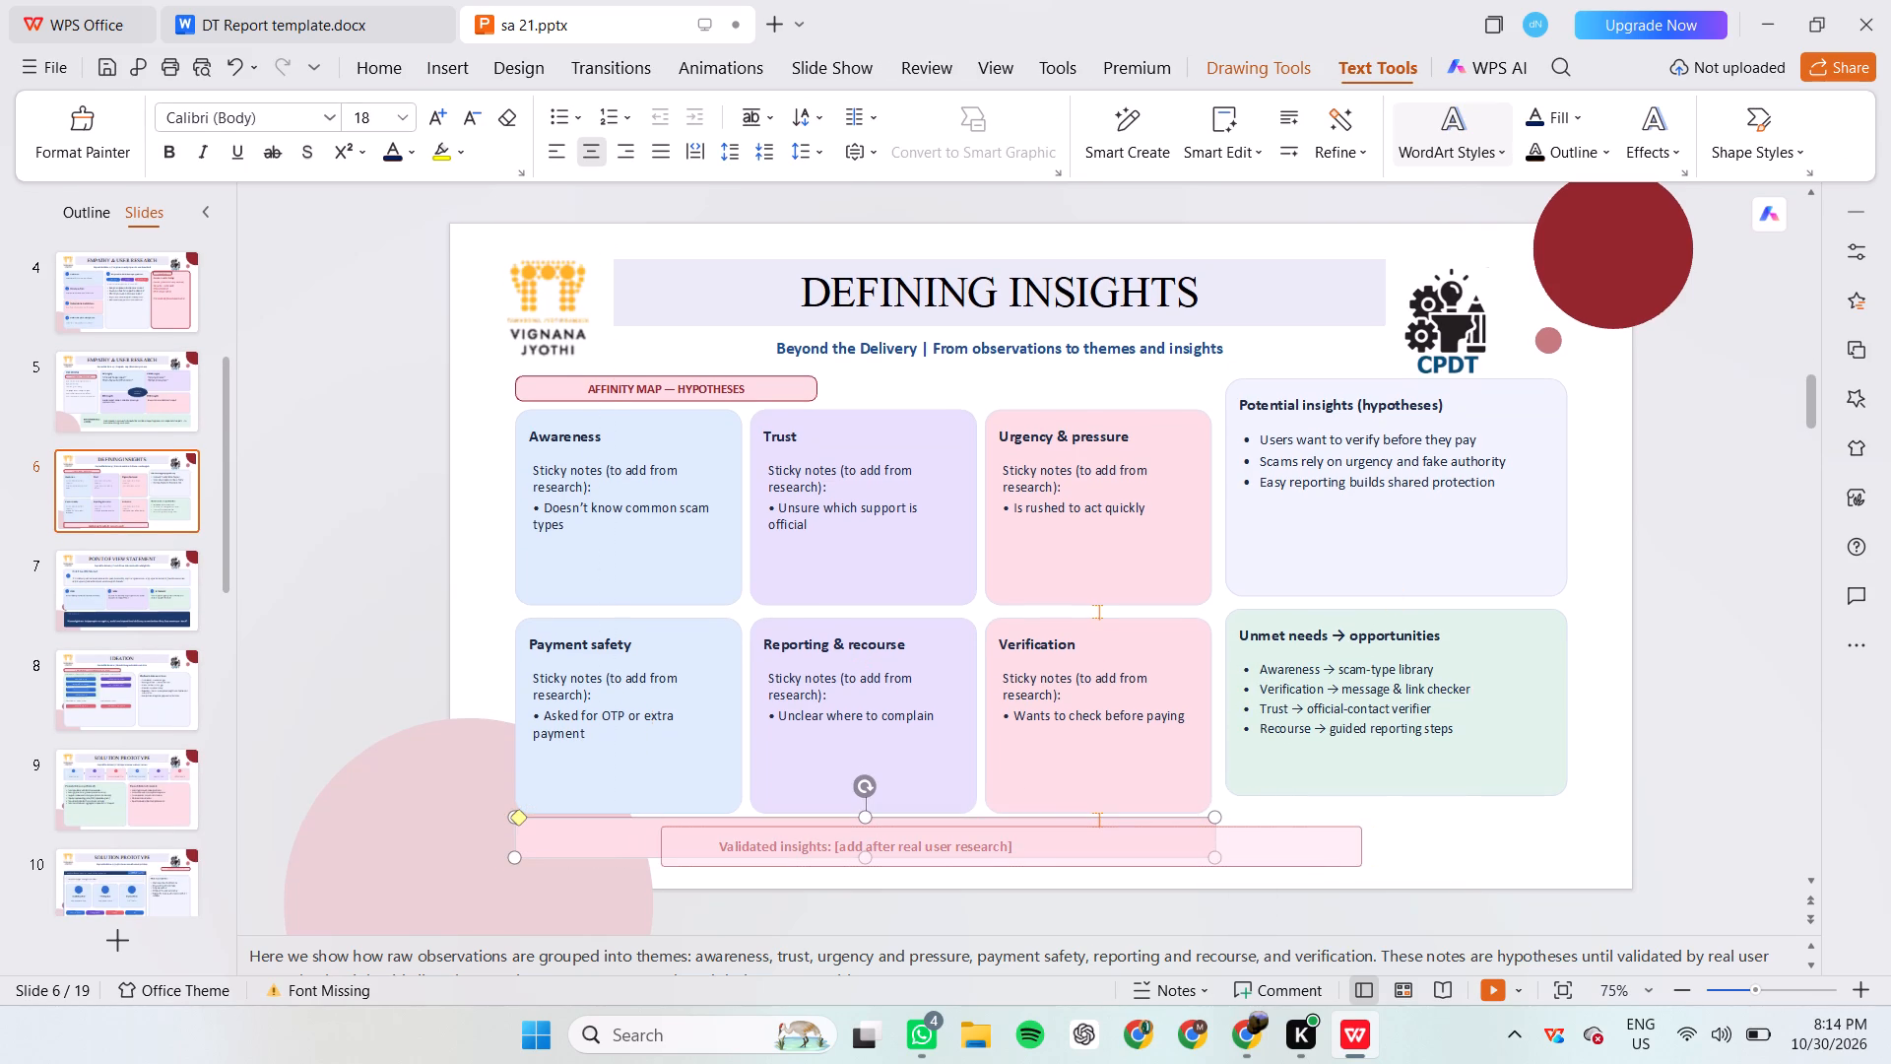
{"action": "left_click_drag", "start_coordinate": [1360, 844], "coordinate": [1358, 843]}
{"action": "left_click", "coordinate": [957, 845]}
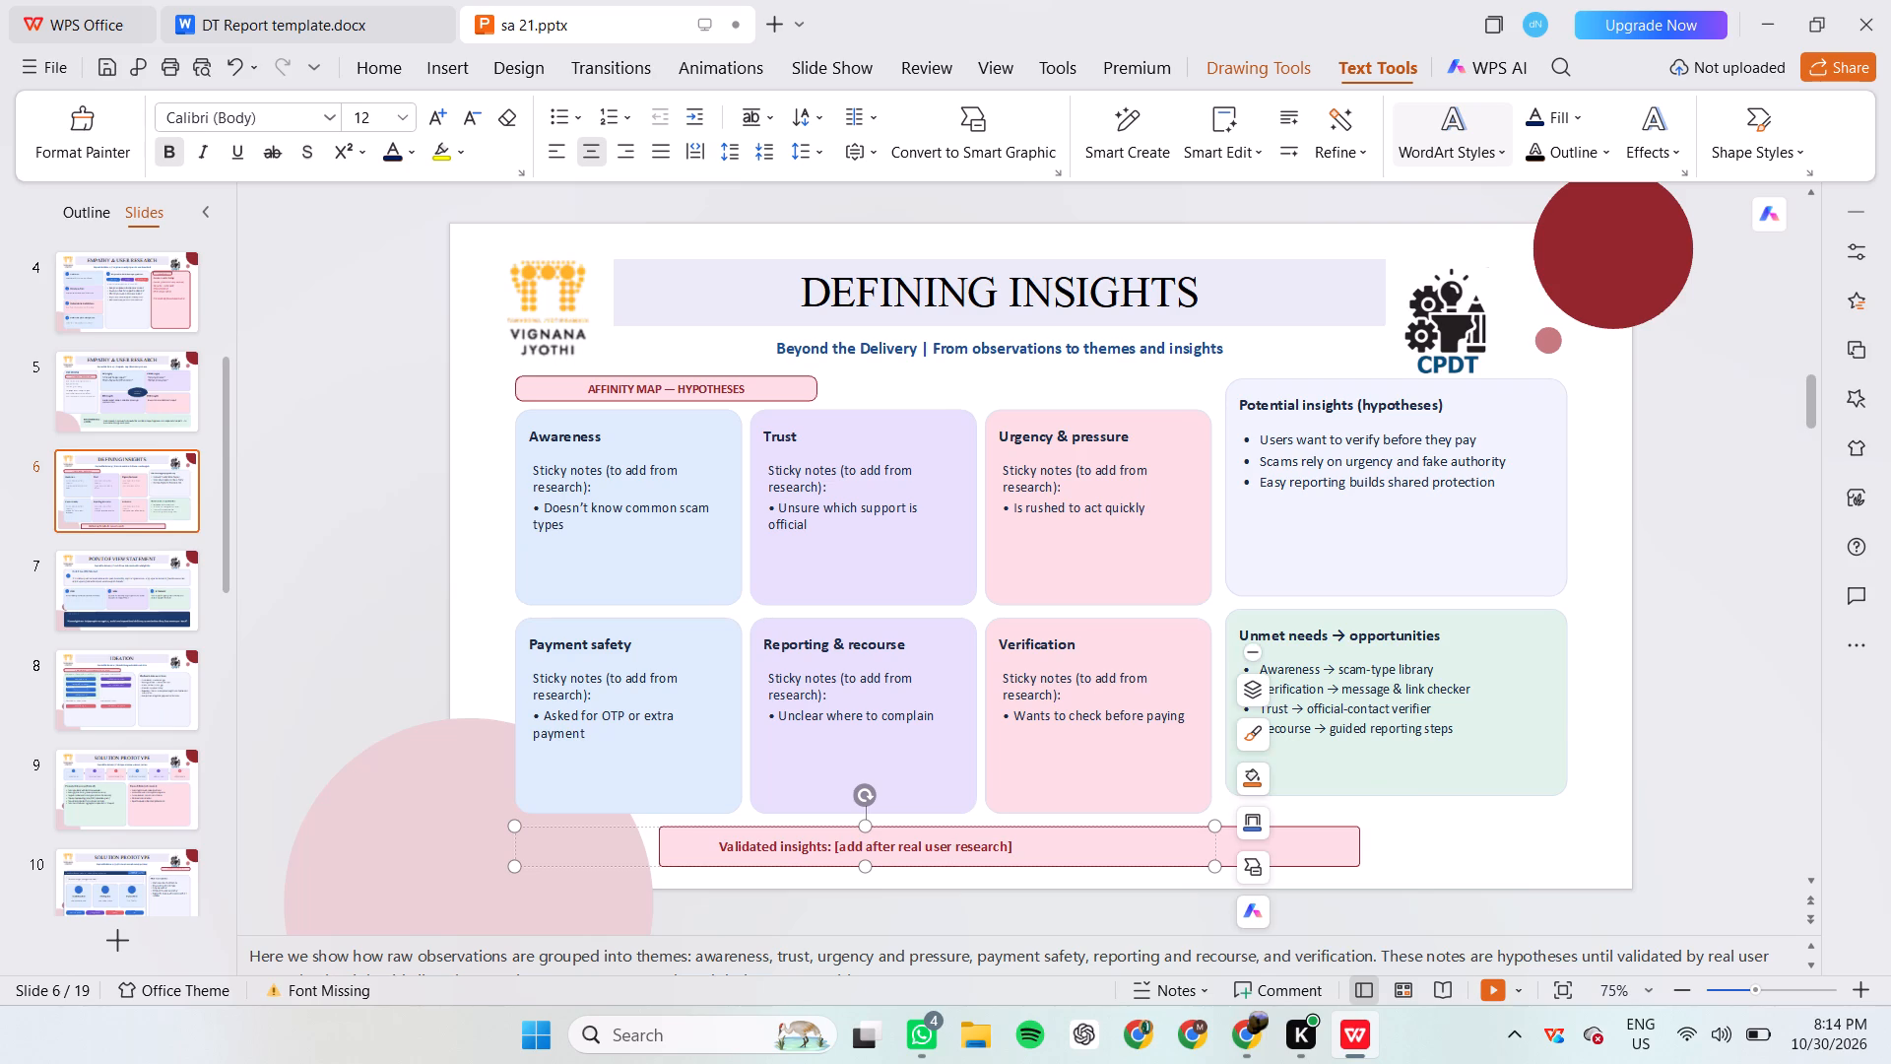
{"action": "left_click_drag", "start_coordinate": [1212, 866], "coordinate": [1279, 865]}
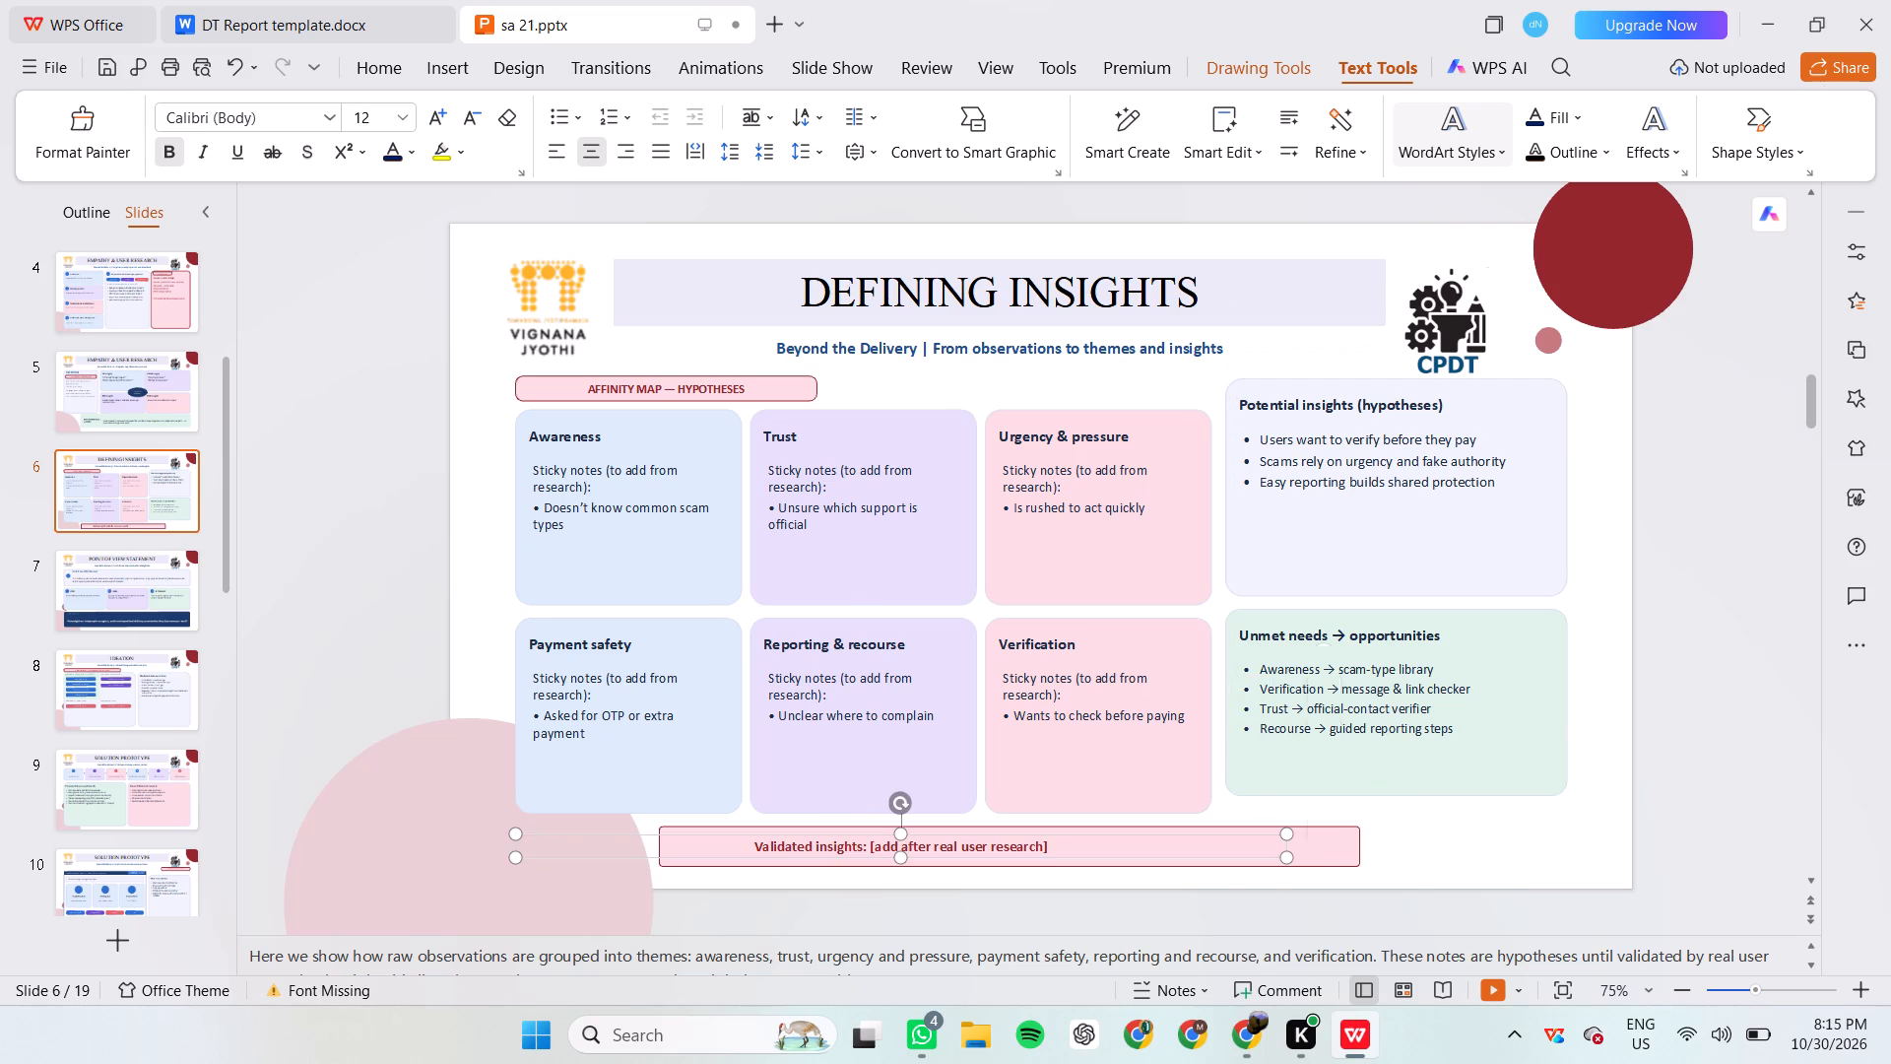
{"action": "key", "text": "ctrl+z"}
{"action": "left_click_drag", "start_coordinate": [1086, 849], "coordinate": [1229, 847]}
{"action": "left_click", "coordinate": [1704, 669]}
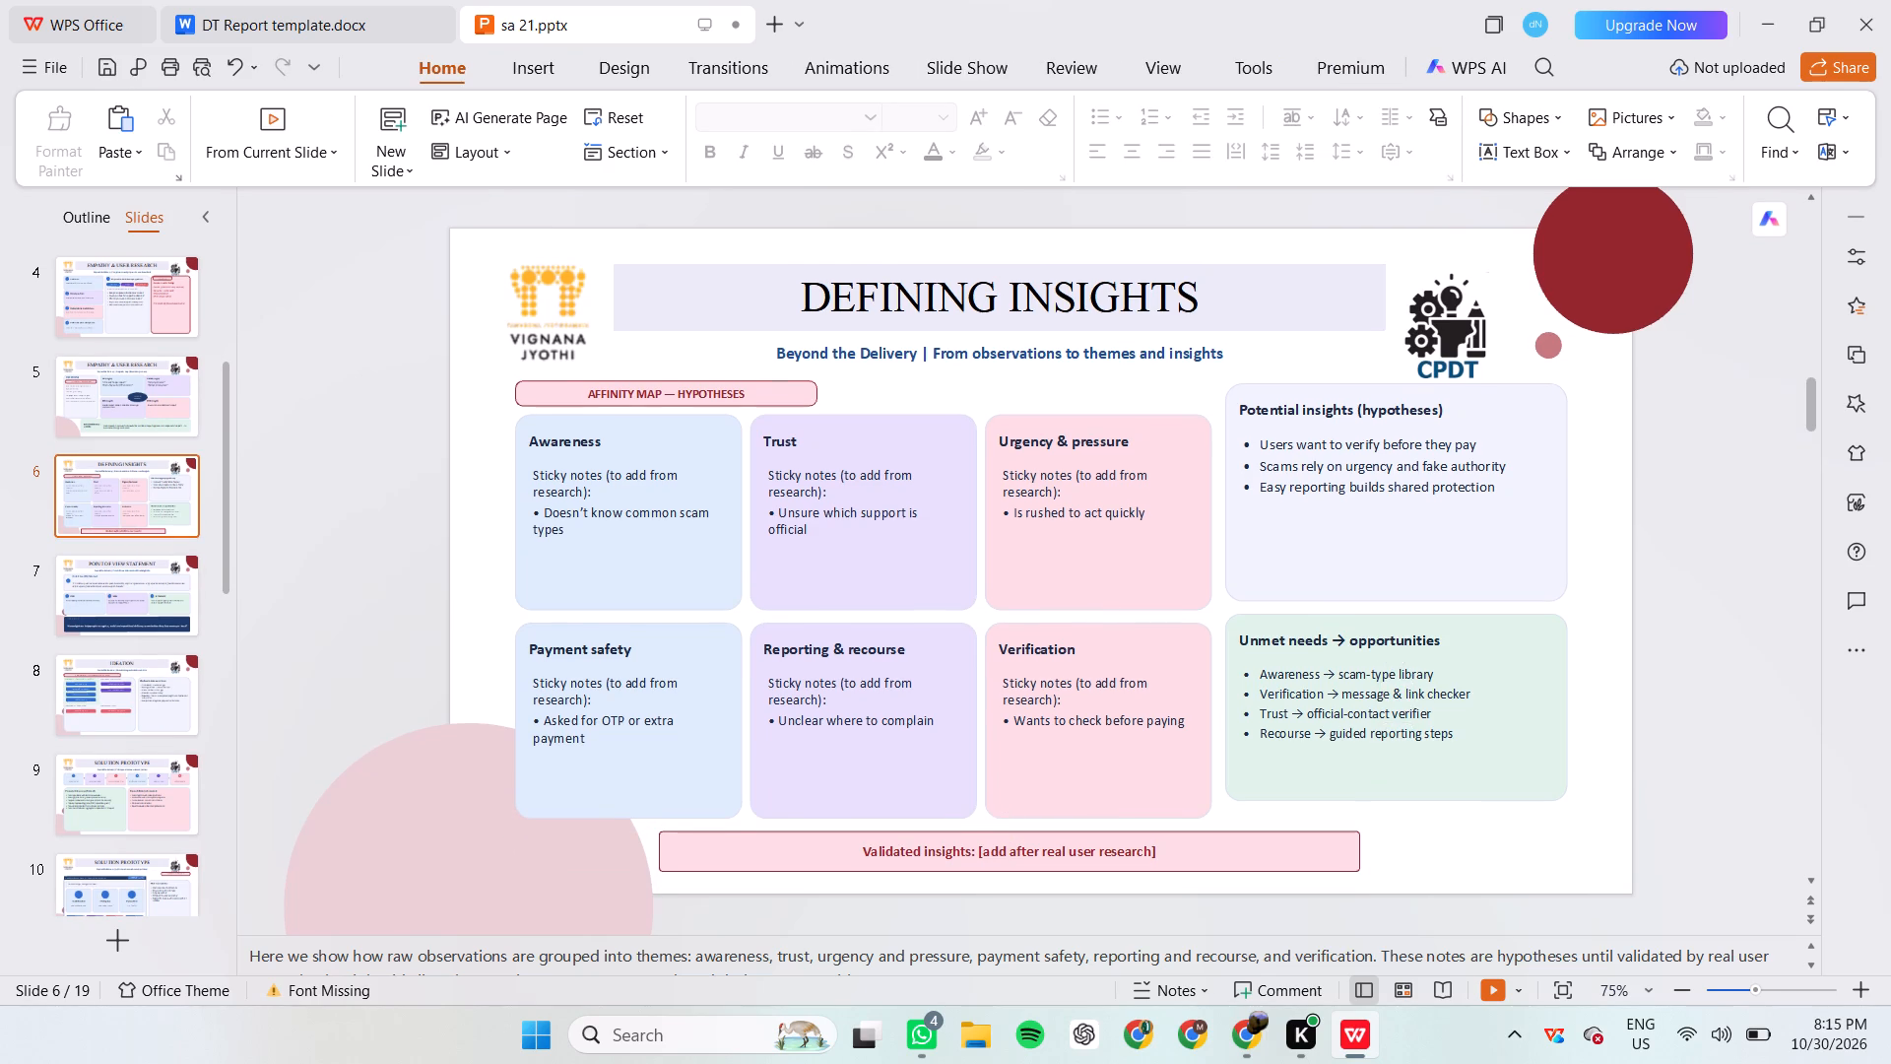
Change slide 6's subtitle, "Beyond the Delivery | From observations to themes and insights", to Times New Roman.
{"action": "scroll", "coordinate": [1769, 669], "scroll_direction": "down", "scroll_amount": 2, "text": "ctrl"}
{"action": "scroll", "coordinate": [1505, 798], "scroll_direction": "up", "scroll_amount": 2, "text": "ctrl"}
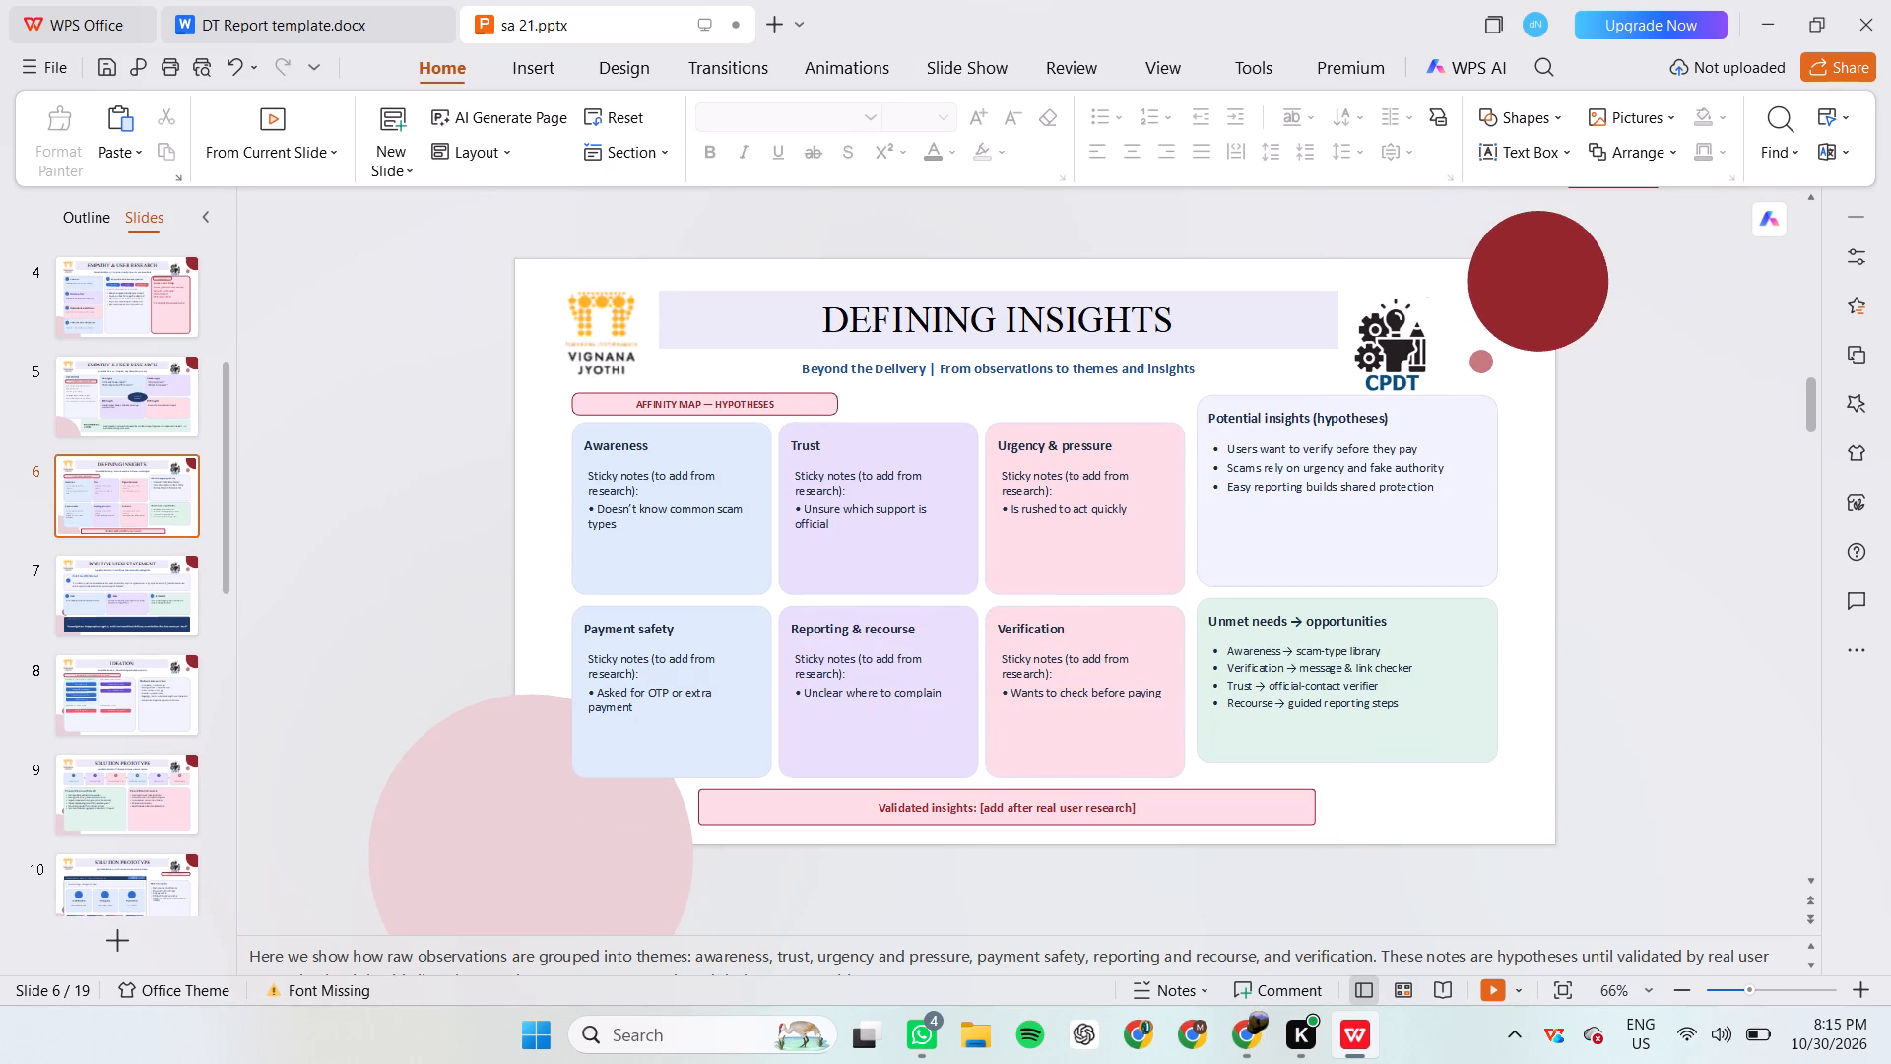
{"action": "left_click", "coordinate": [1185, 343]}
{"action": "key", "text": "ctrl+a"}
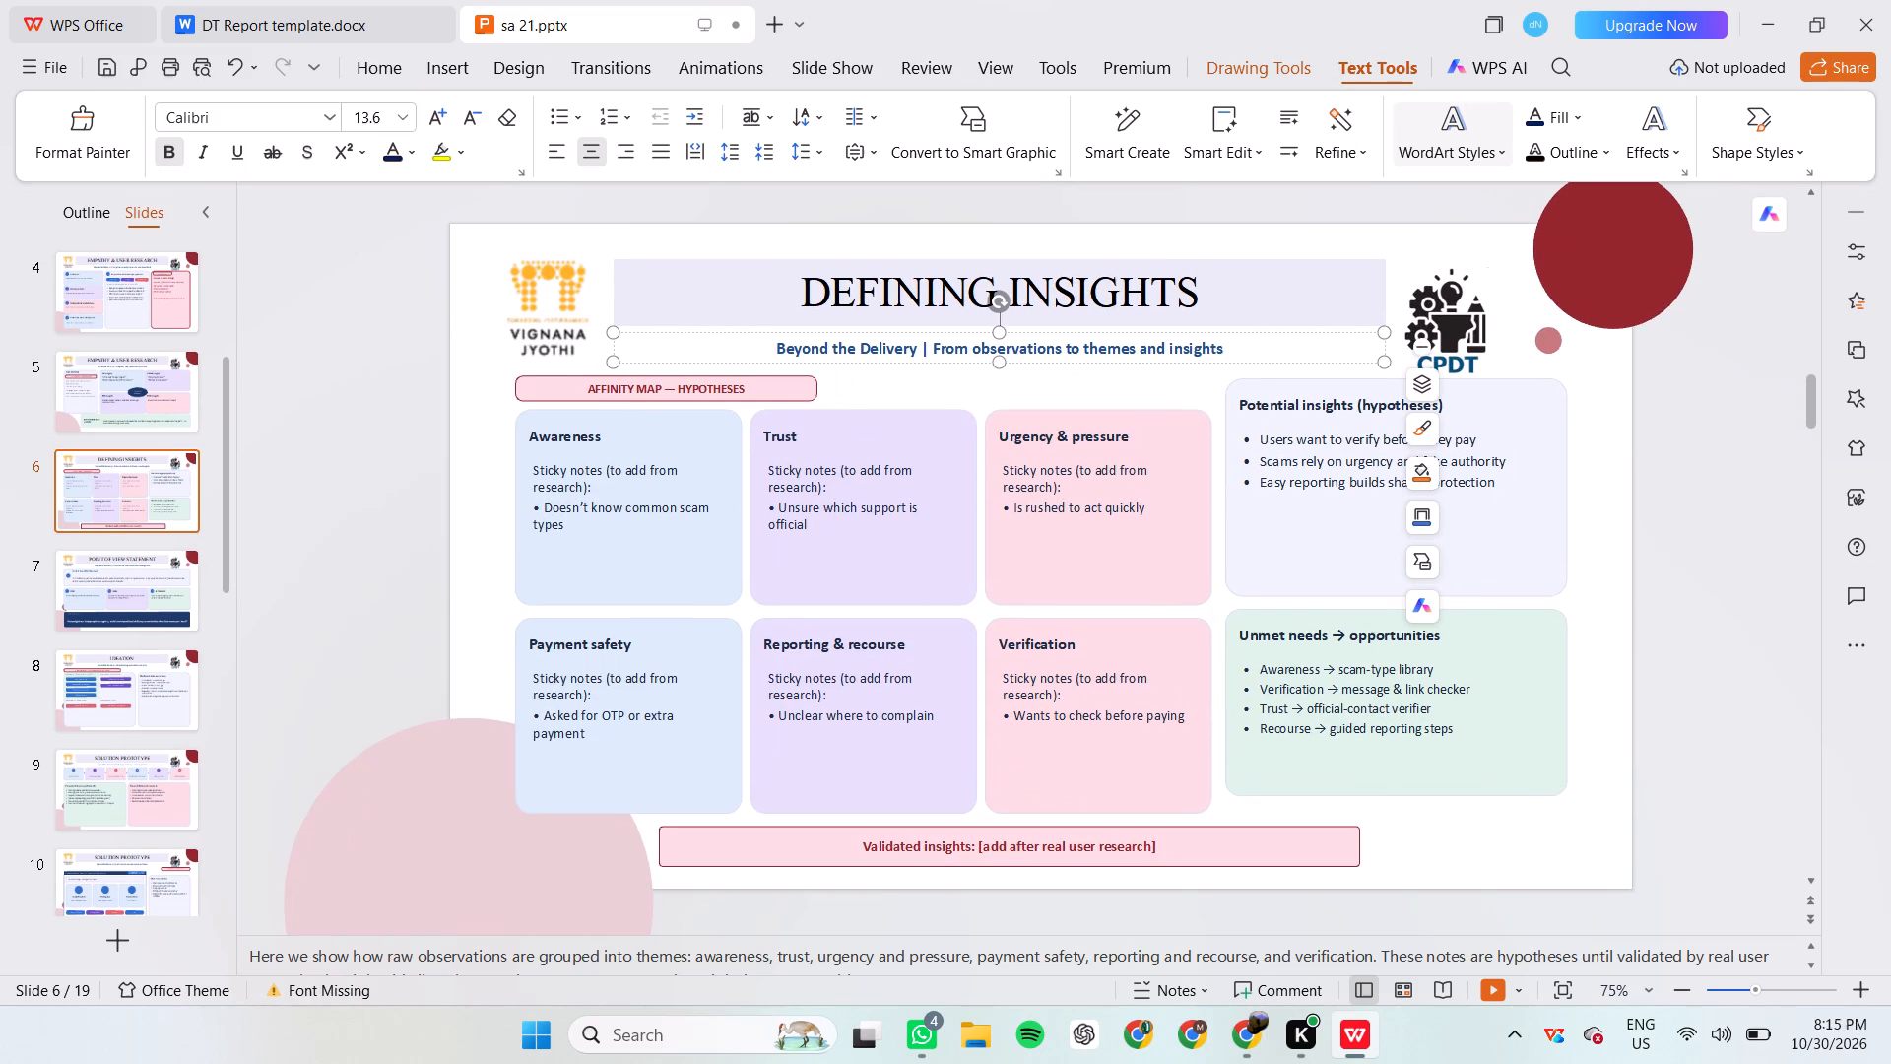
{"action": "left_click", "coordinate": [339, 124]}
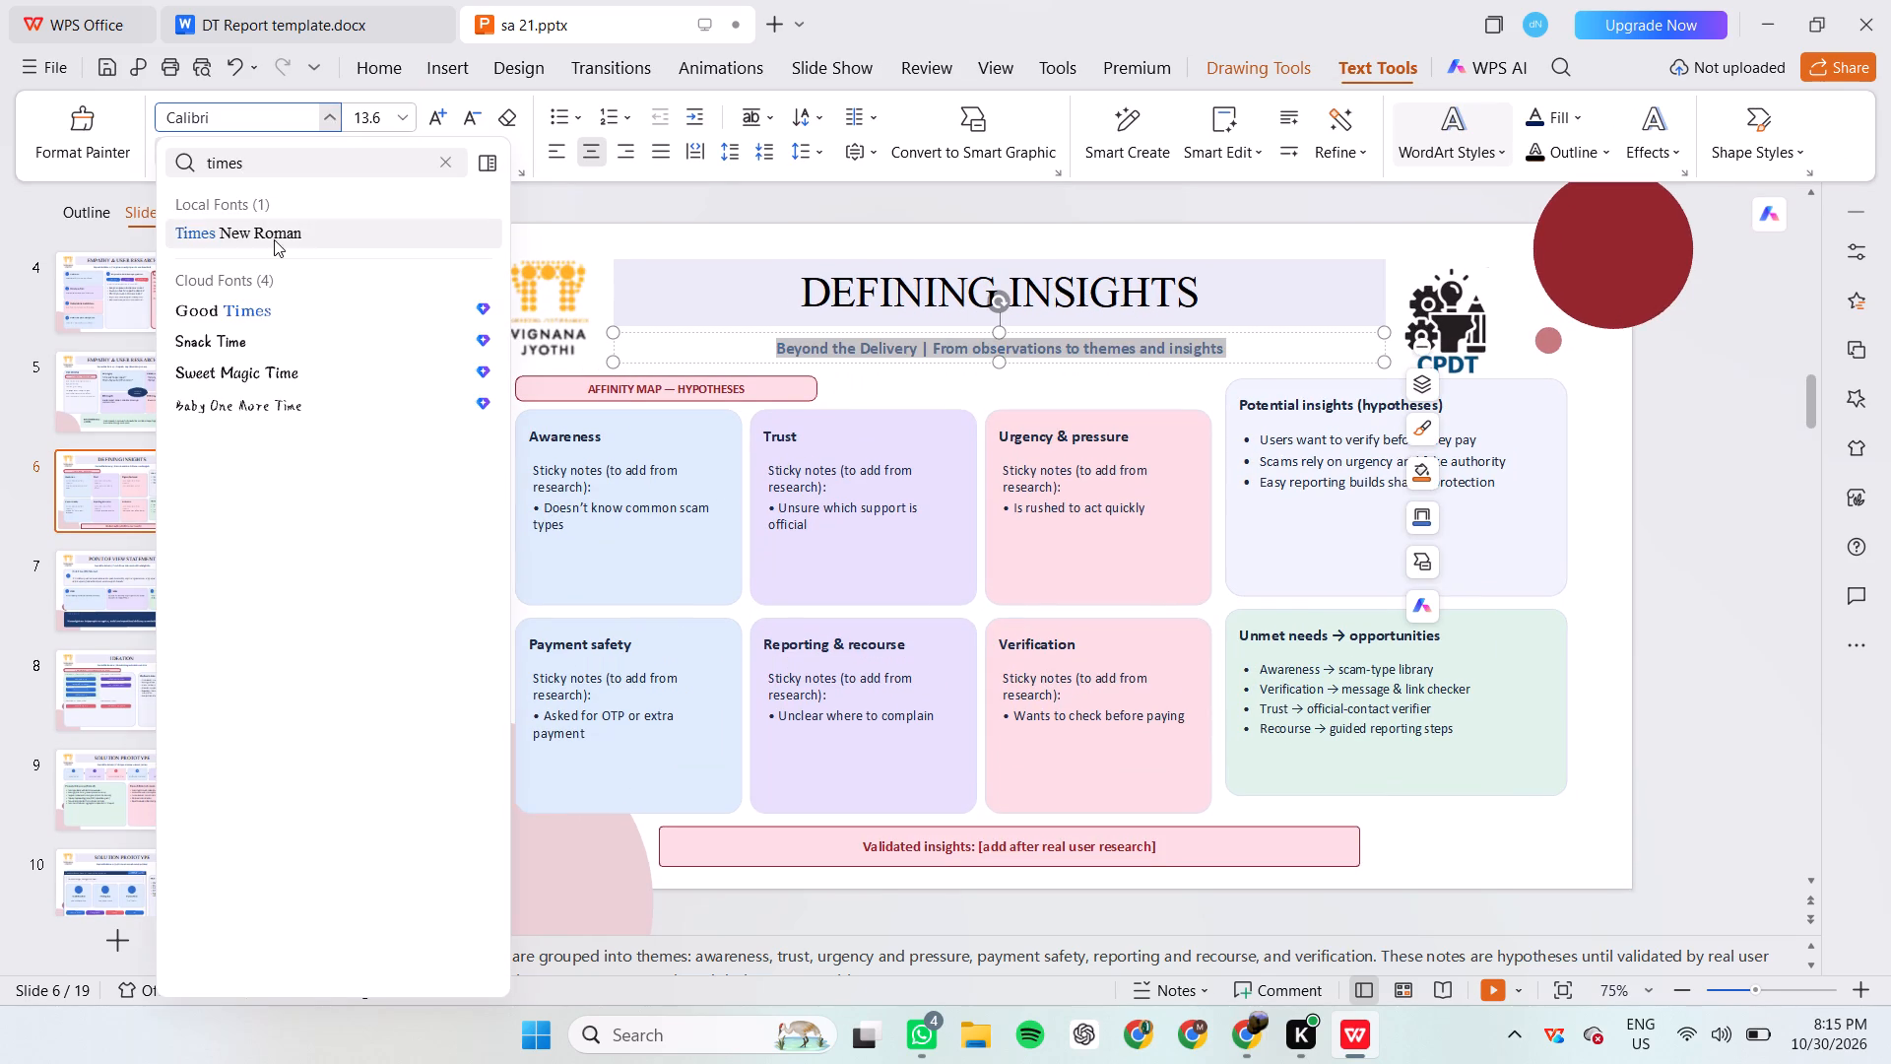
{"action": "left_click", "coordinate": [274, 239]}
{"action": "left_click", "coordinate": [1681, 408]}
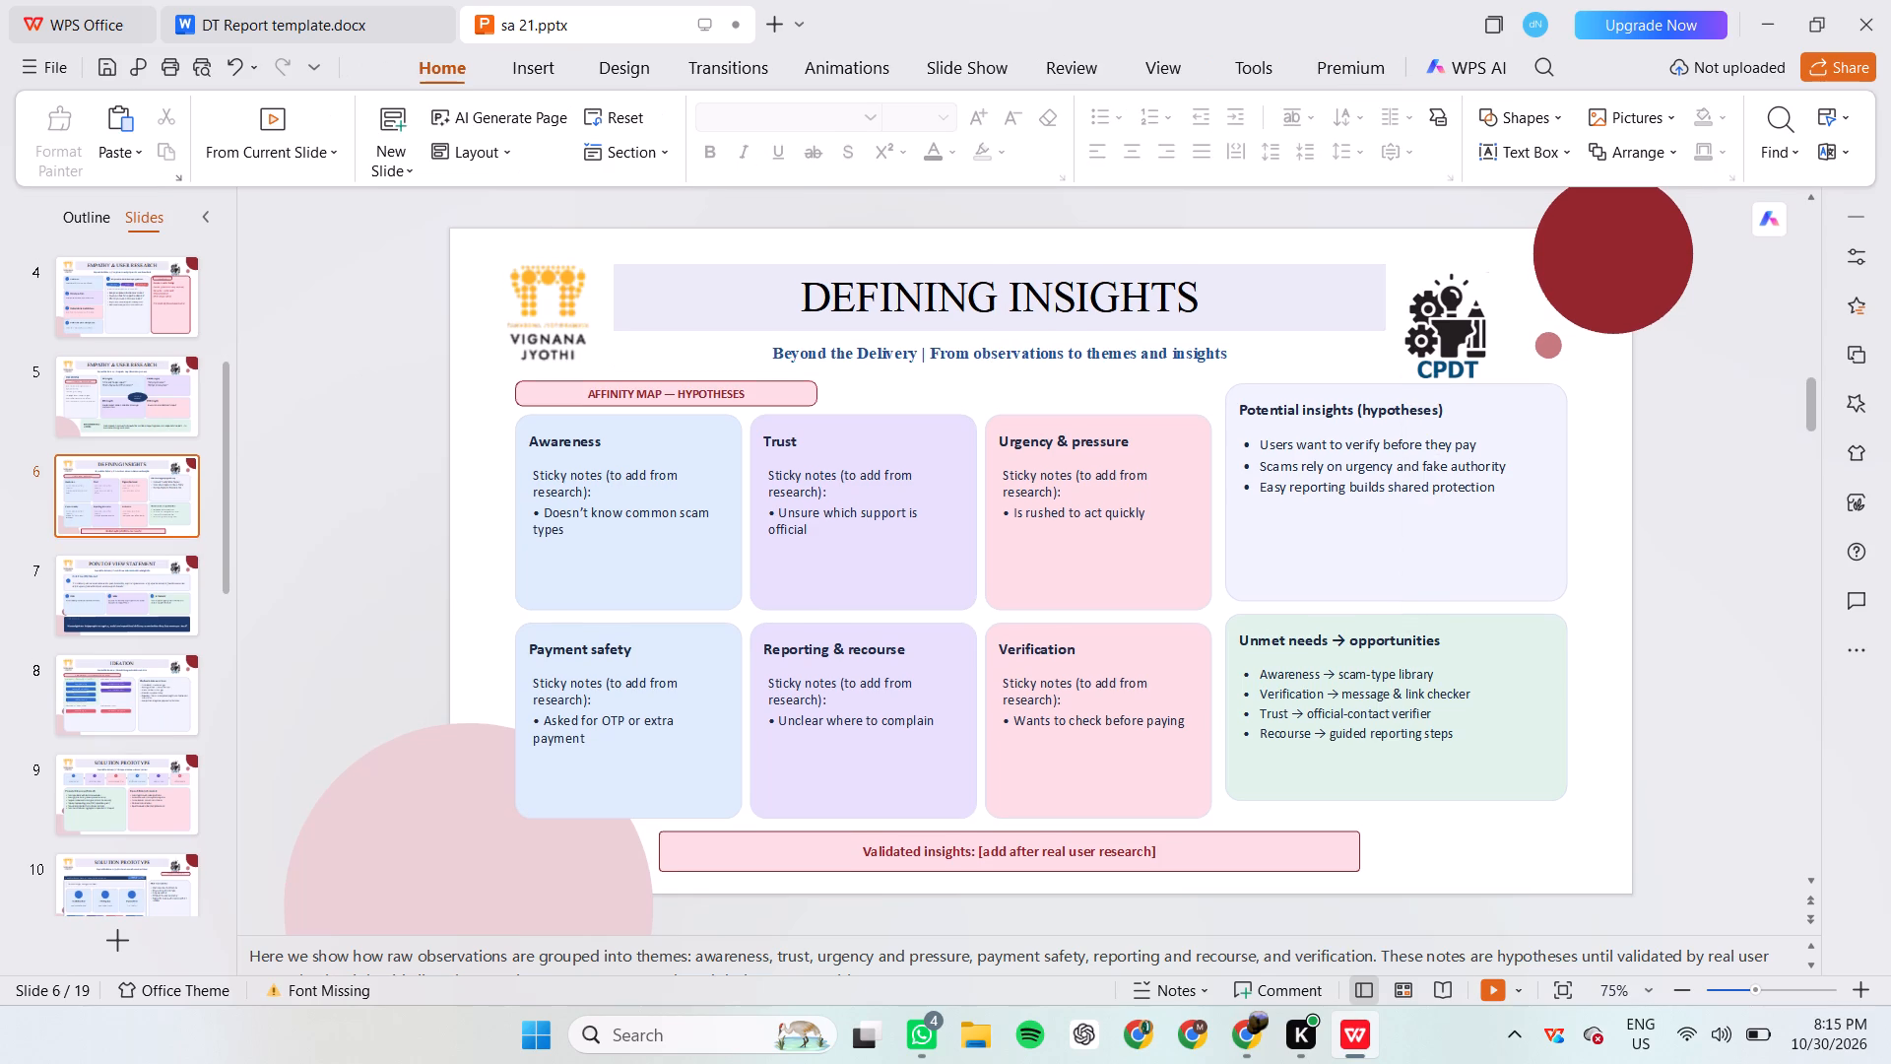
Shorten the blue "Payment safety" card on slide 6 from its bottom edge, keeping its full width.
{"action": "left_click", "coordinate": [609, 780]}
{"action": "left_click", "coordinate": [513, 791]}
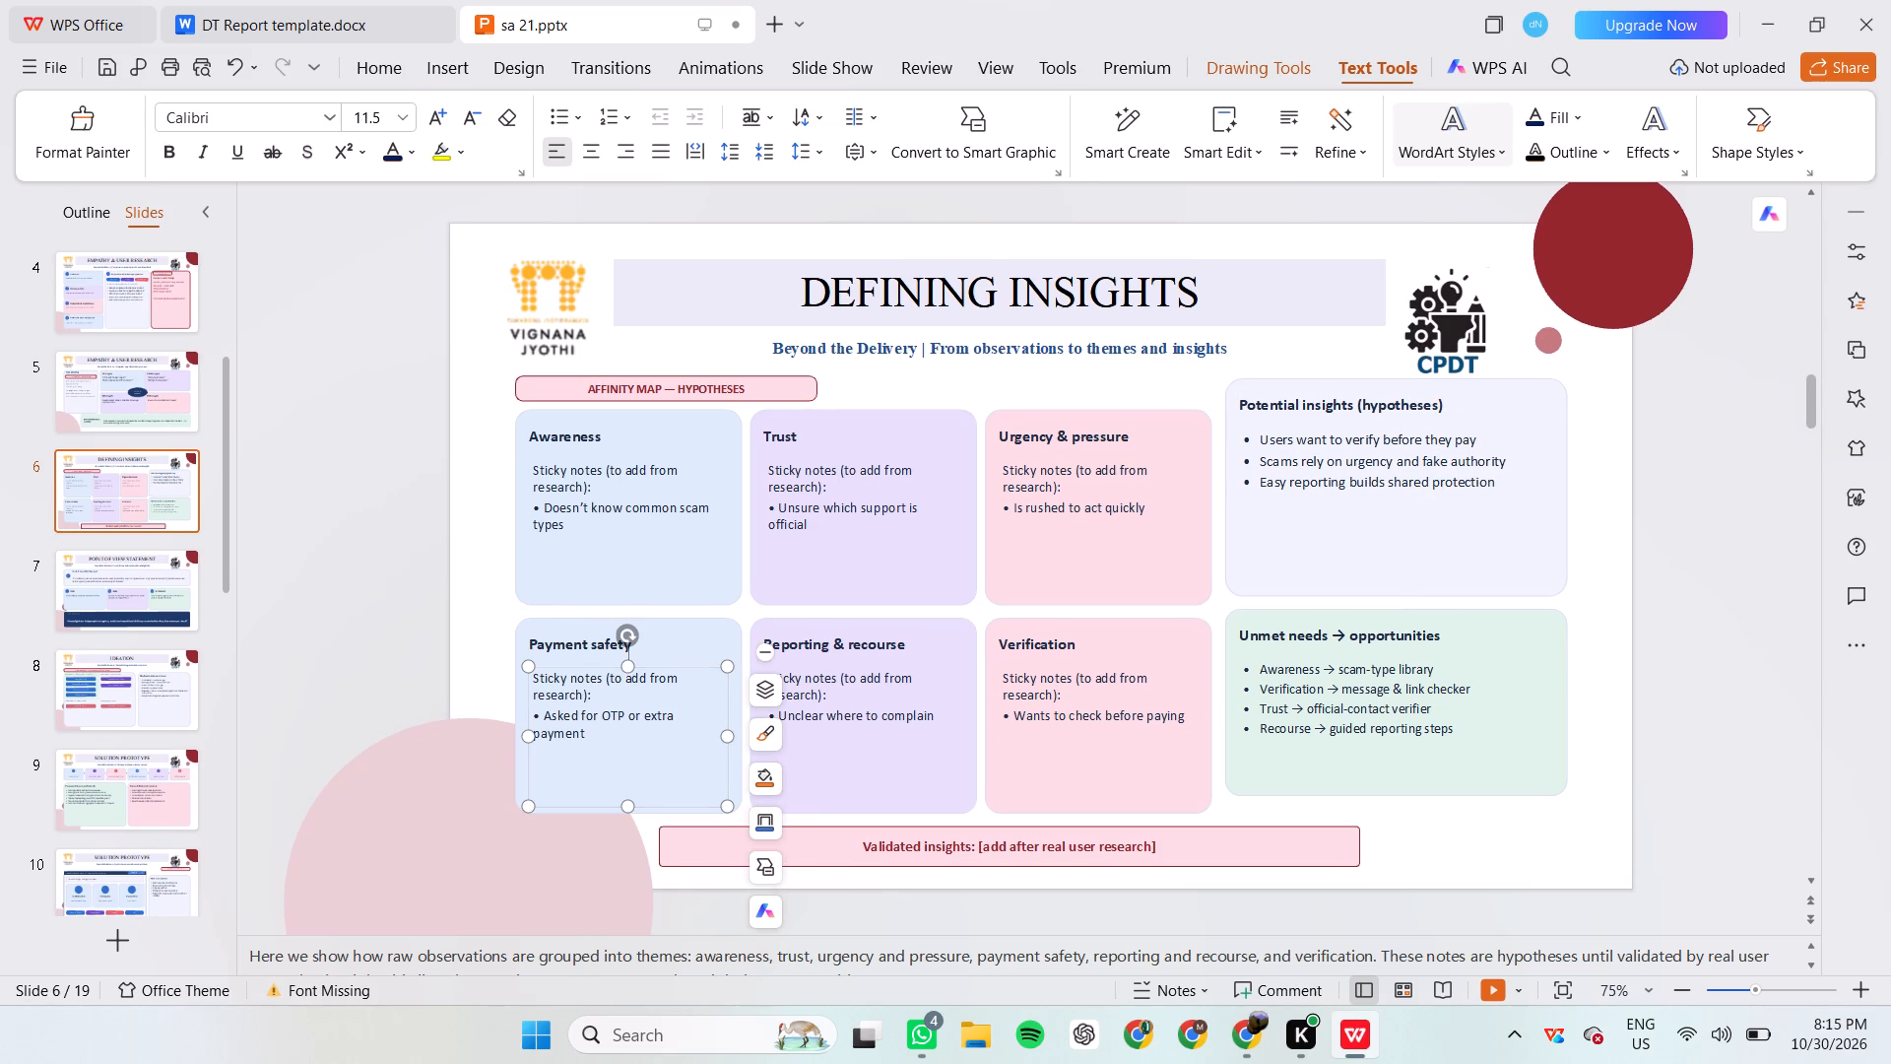
{"action": "left_click_drag", "start_coordinate": [626, 809], "coordinate": [645, 778]}
{"action": "left_click_drag", "start_coordinate": [516, 781], "coordinate": [580, 773]}
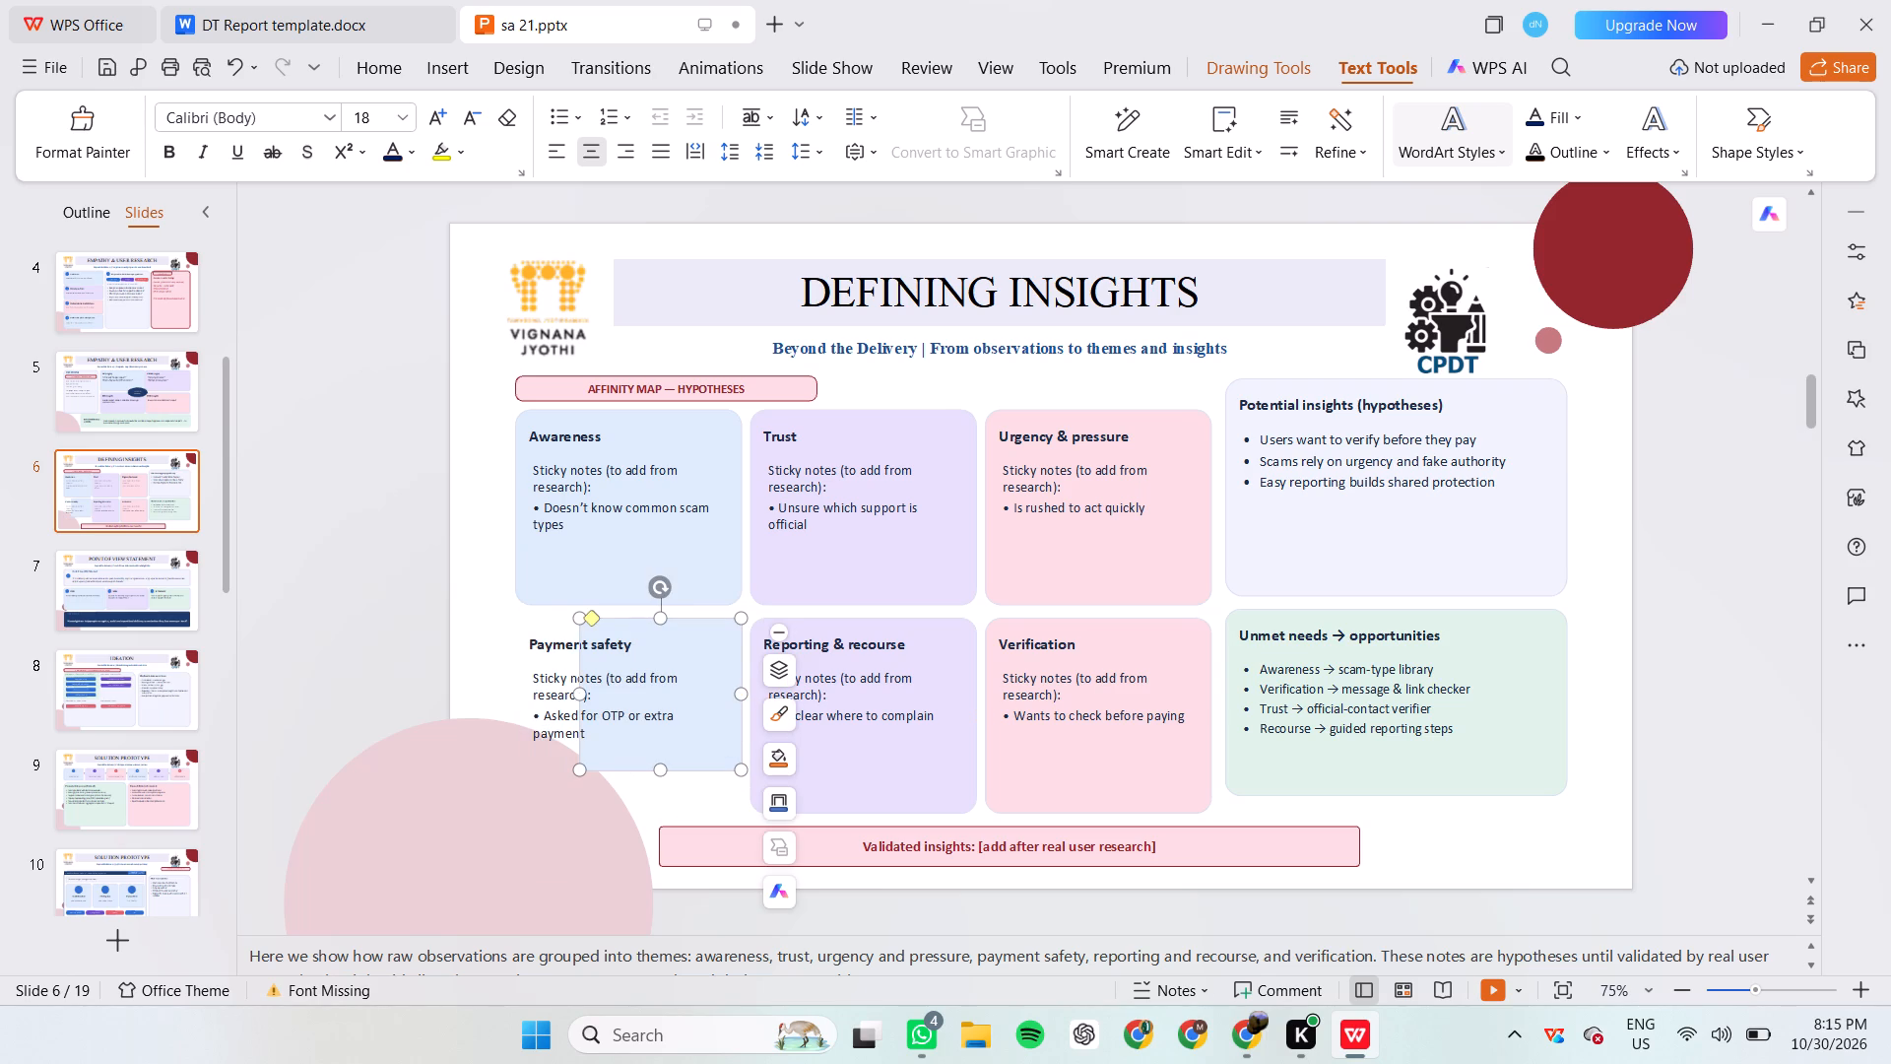
{"action": "key", "text": "ctrl+z"}
{"action": "left_click_drag", "start_coordinate": [1801, 515], "coordinate": [1779, 519]}
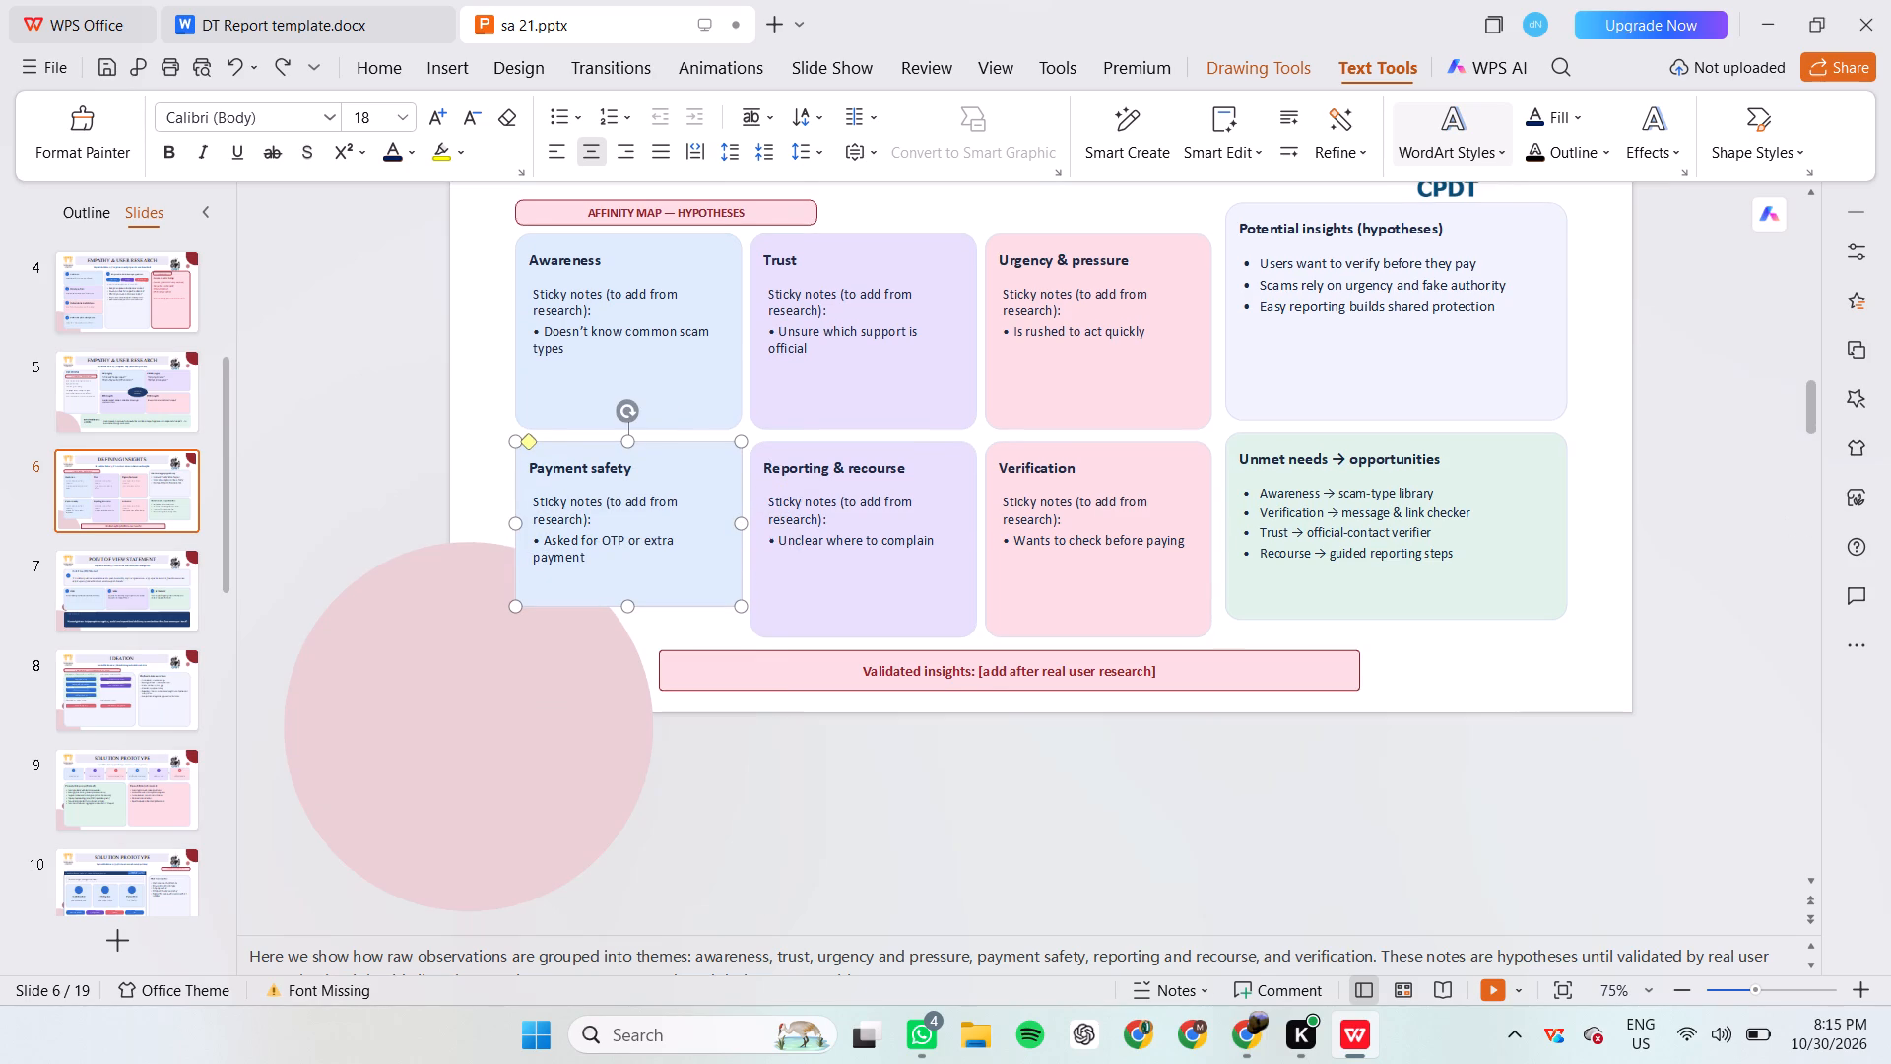
{"action": "left_click", "coordinate": [1713, 562]}
{"action": "scroll", "coordinate": [1711, 584], "scroll_direction": "down", "scroll_amount": 2, "text": "ctrl"}
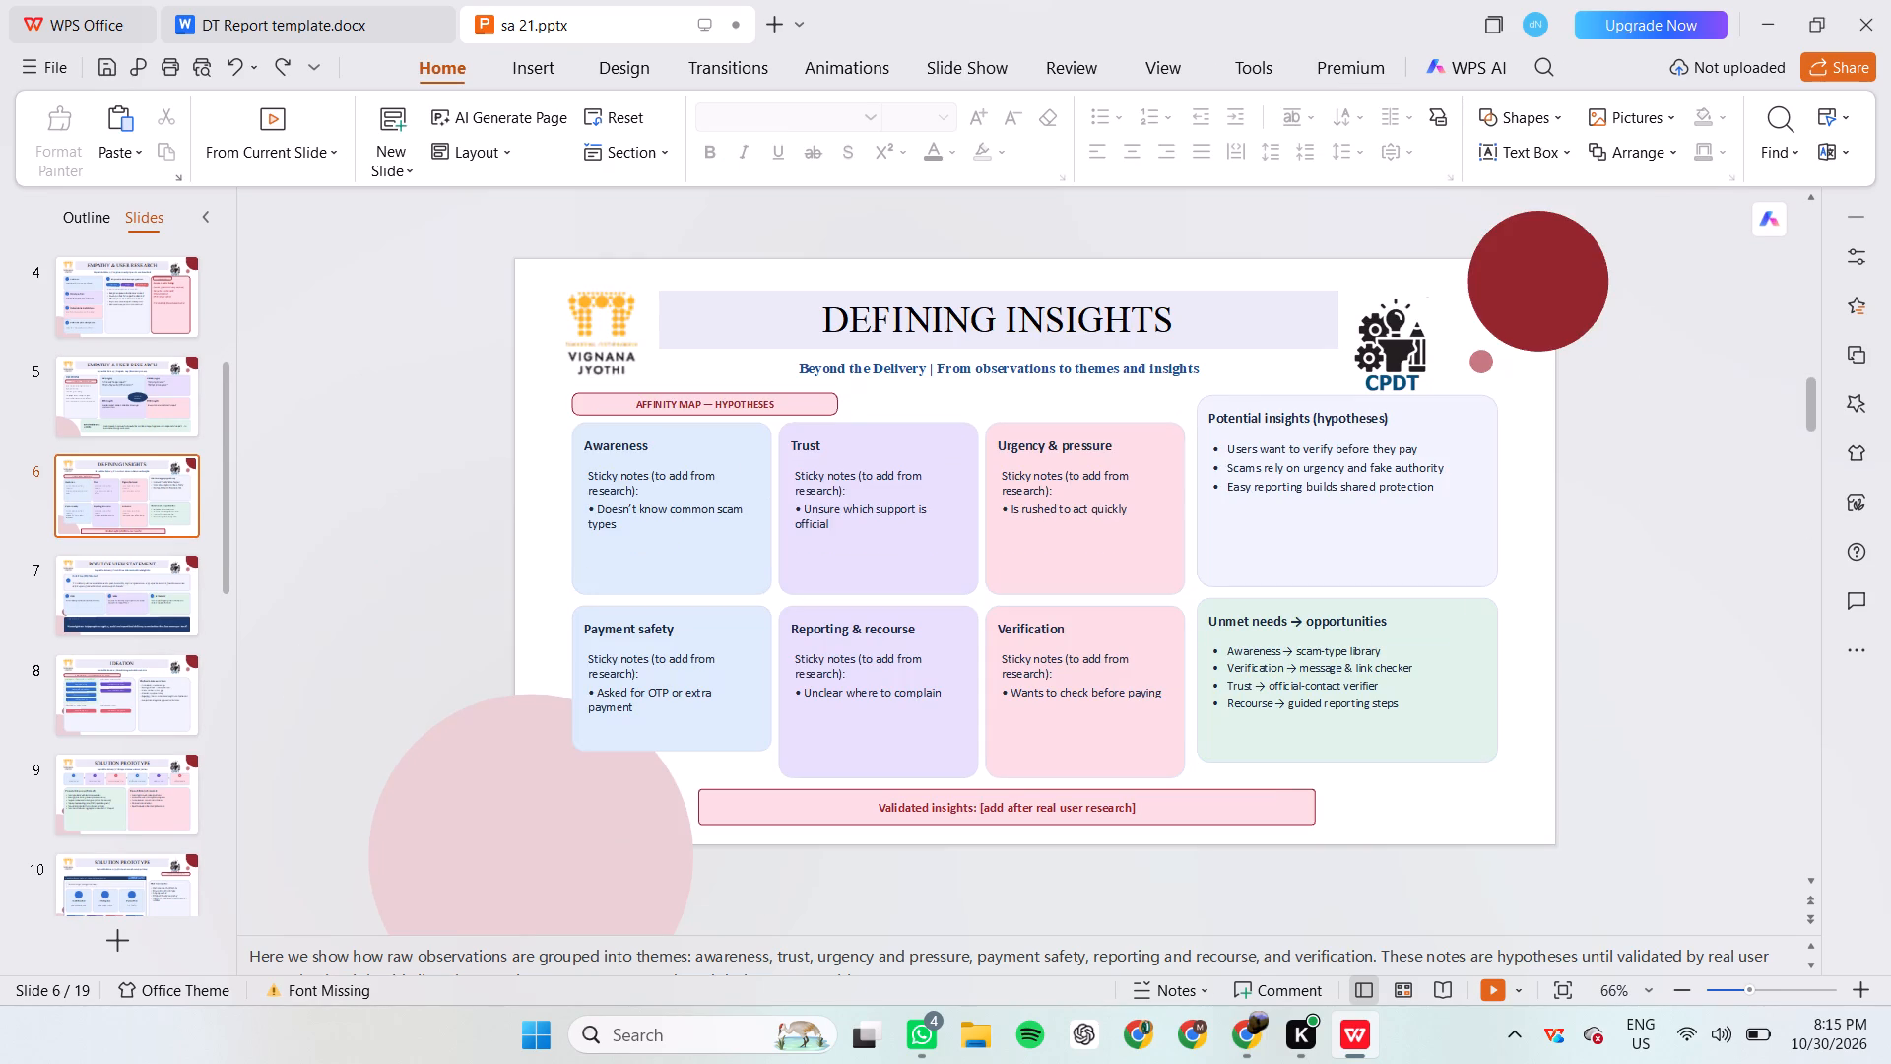
Save the presentation.
{"action": "key", "text": "ctrl+s"}
Change slide 7's subtitle, "Beyond the Delivery | Point of View statement and How Might We", to Times New Roman.
{"action": "scroll", "coordinate": [1597, 623], "scroll_direction": "down", "scroll_amount": 1, "text": "ctrl"}
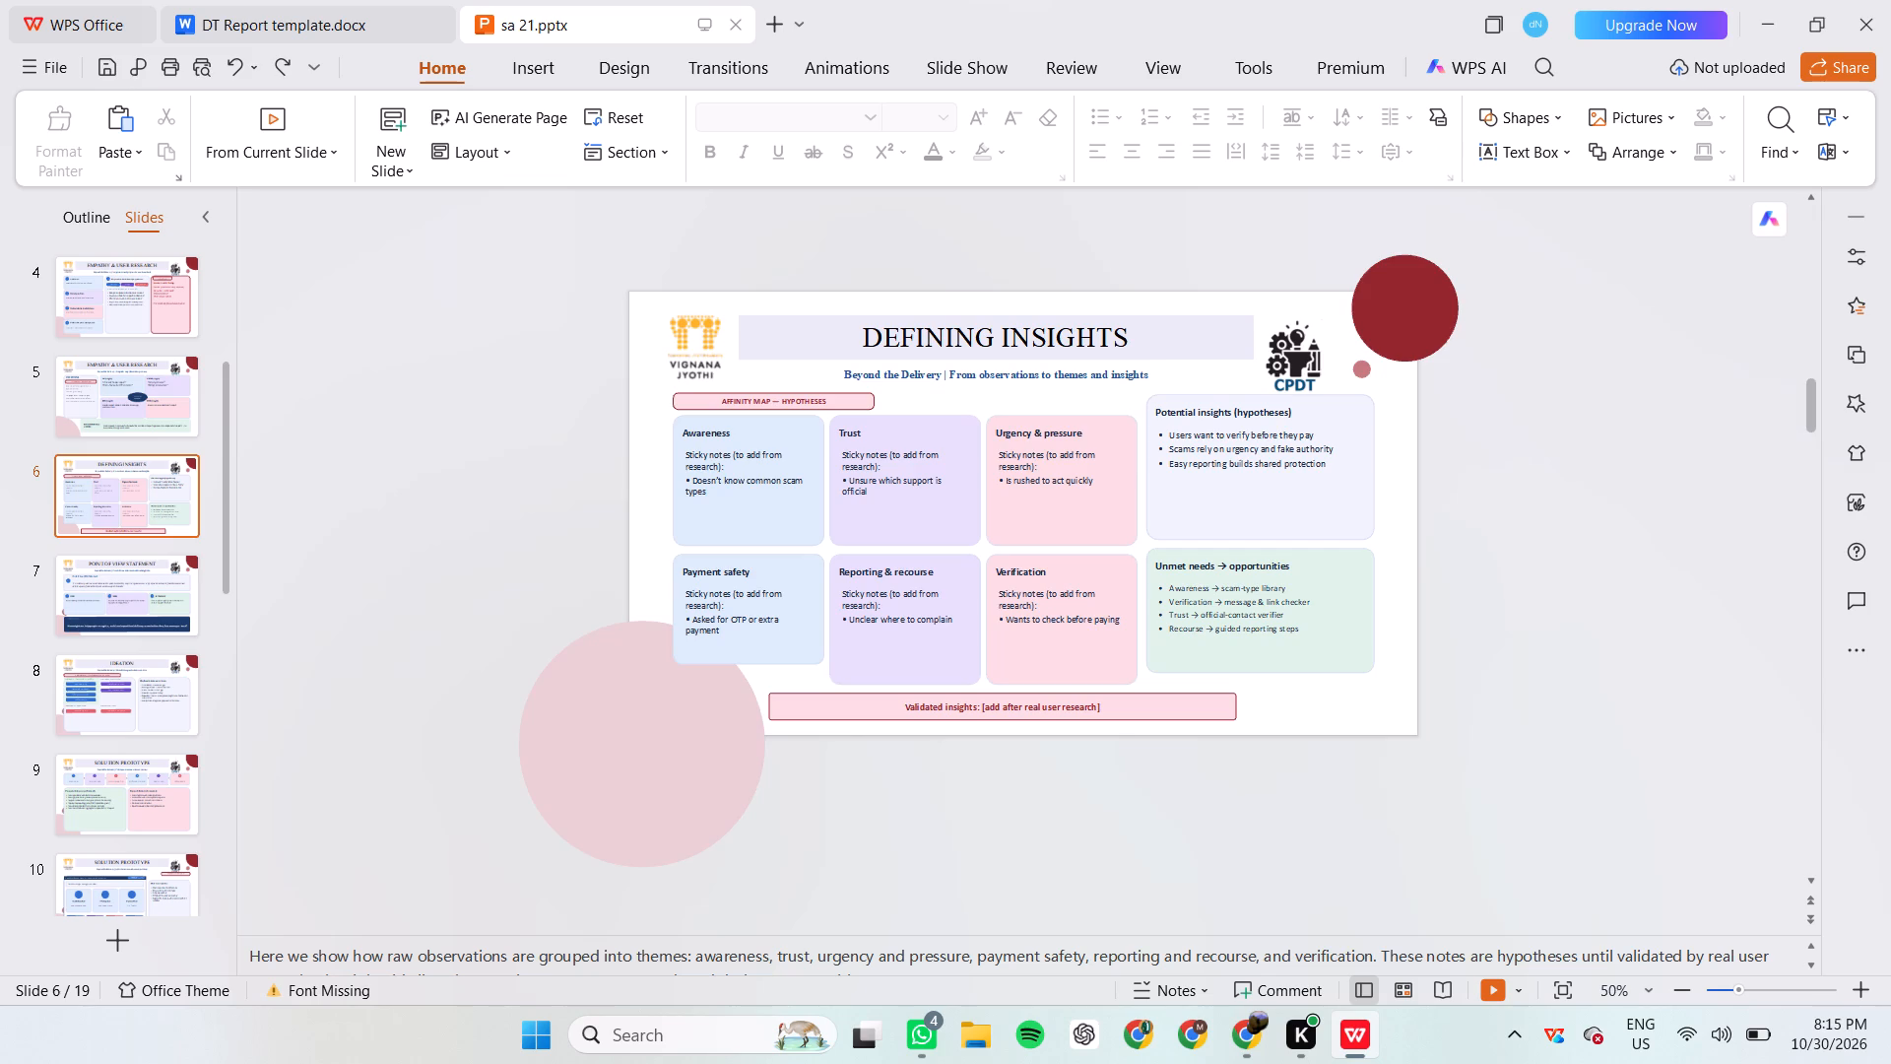
{"action": "scroll", "coordinate": [1598, 623], "scroll_direction": "up", "scroll_amount": 3, "text": "ctrl"}
{"action": "left_click", "coordinate": [139, 601]}
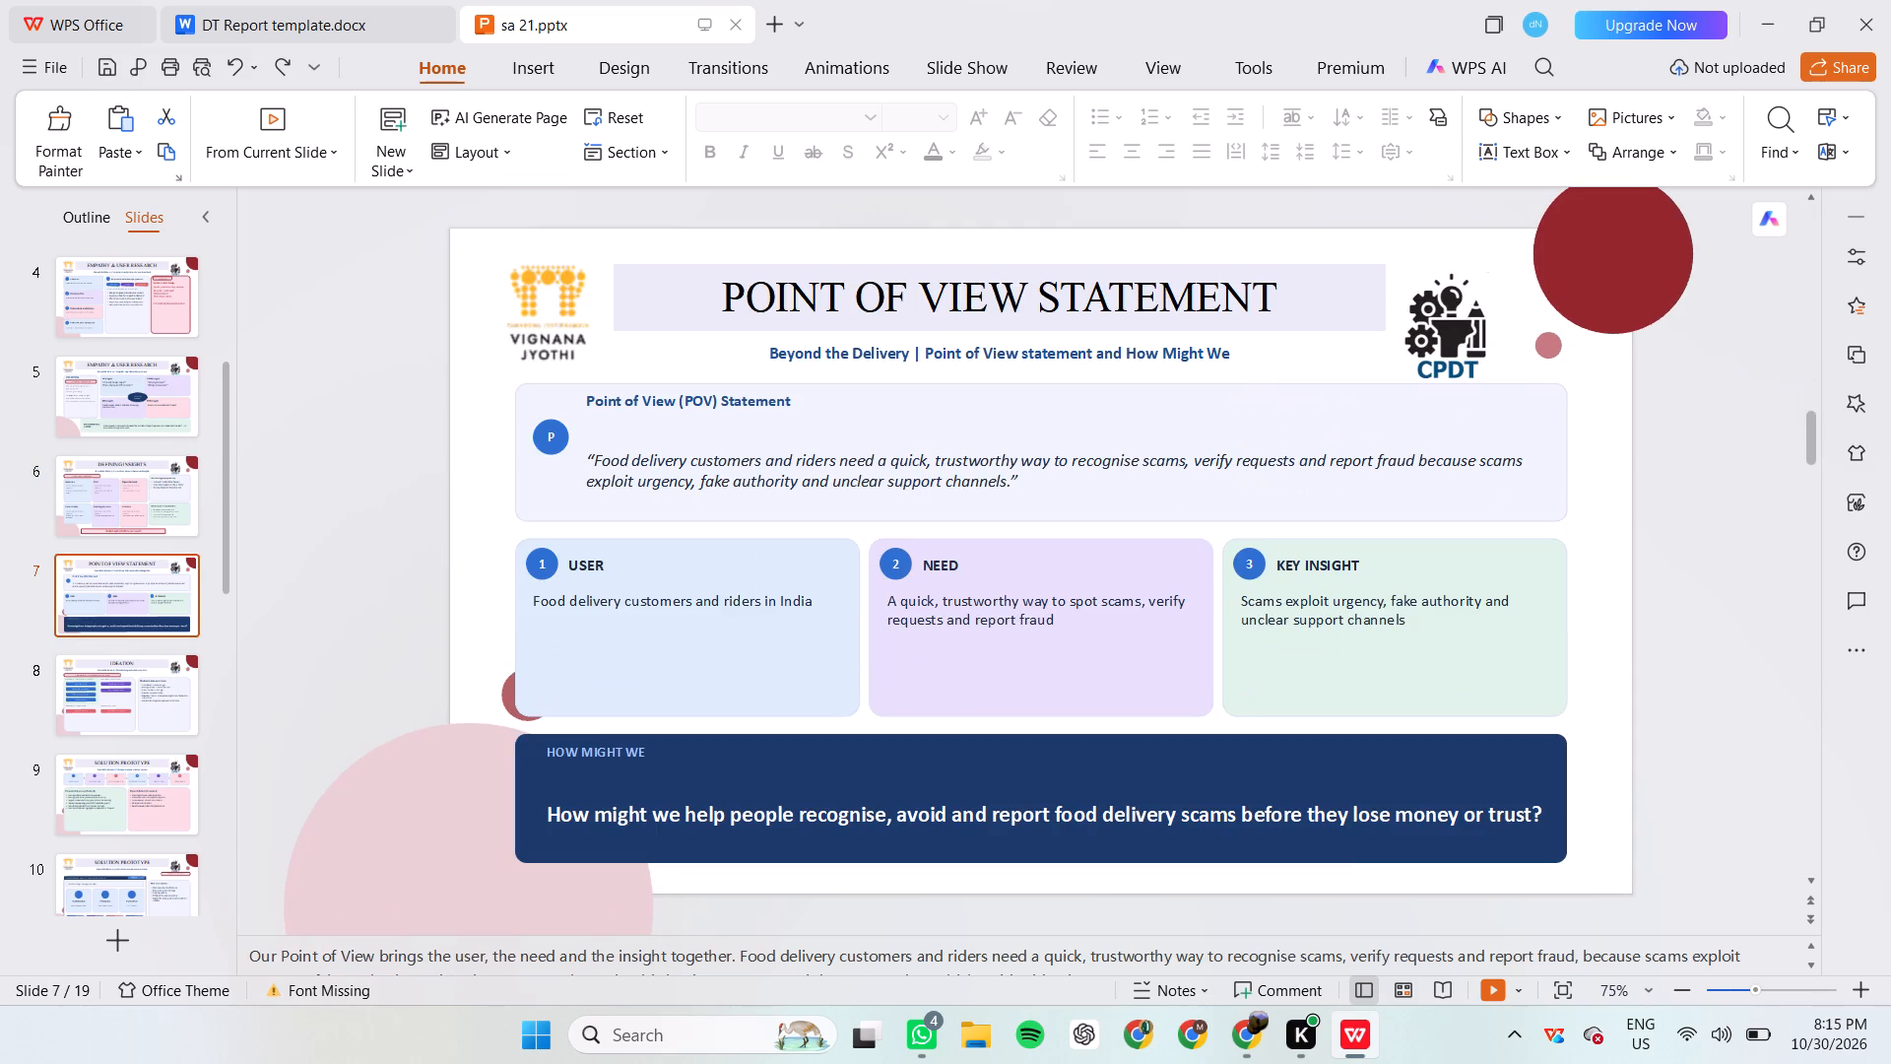
{"action": "scroll", "coordinate": [959, 672], "scroll_direction": "down", "scroll_amount": 2}
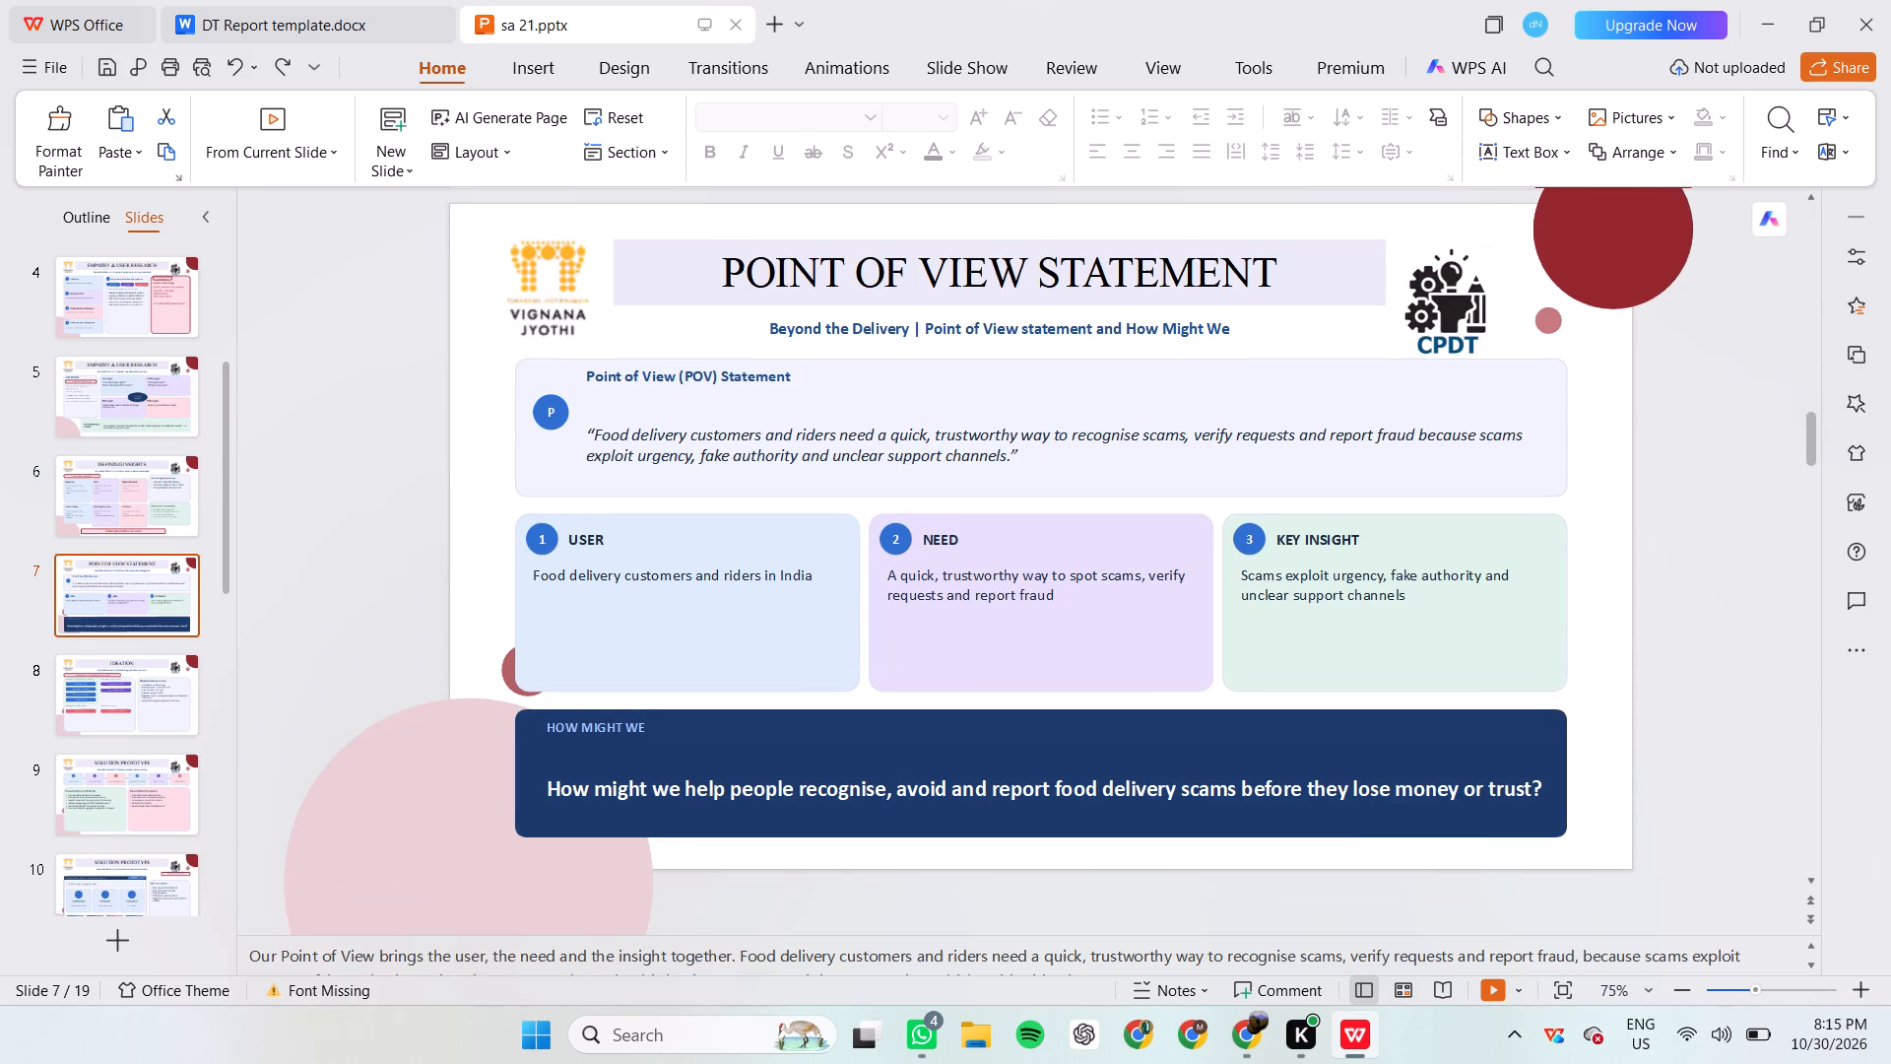
{"action": "scroll", "coordinate": [873, 754], "scroll_direction": "up", "scroll_amount": 3}
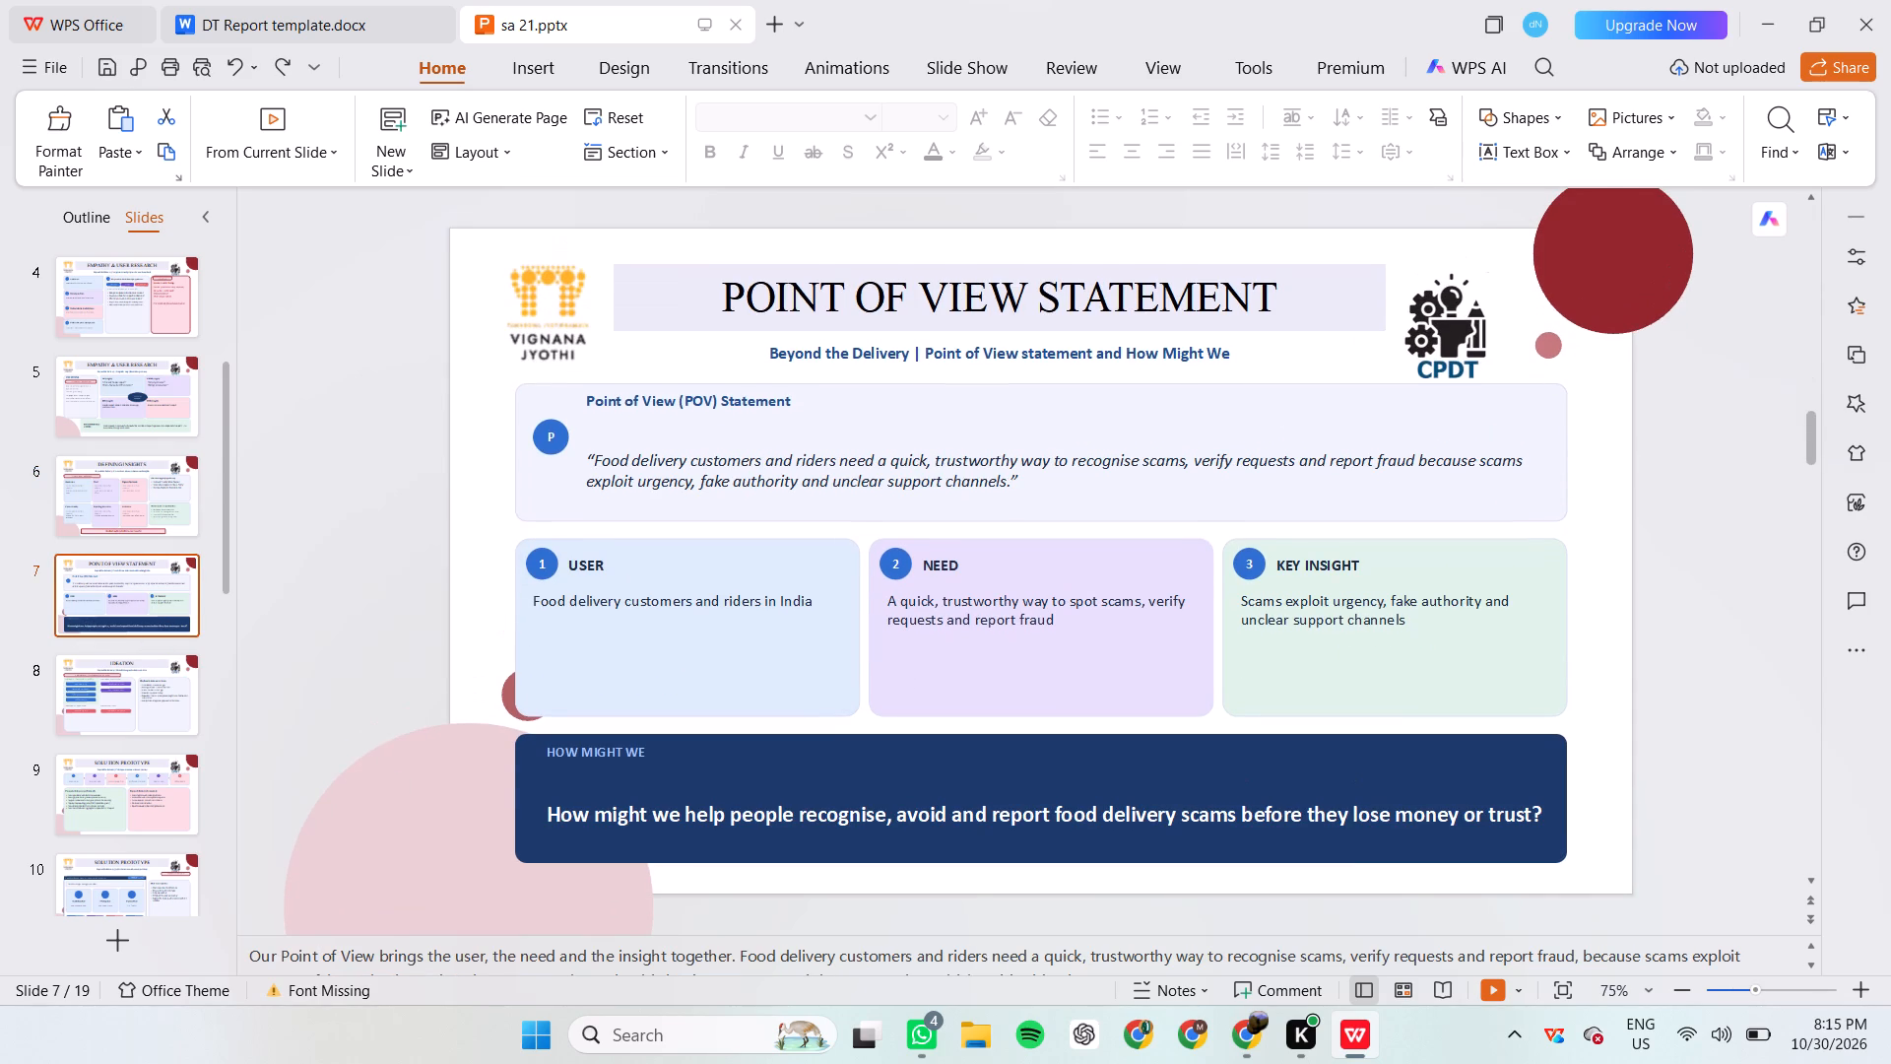
{"action": "left_click", "coordinate": [1036, 381]}
{"action": "key", "text": "ctrl+a"}
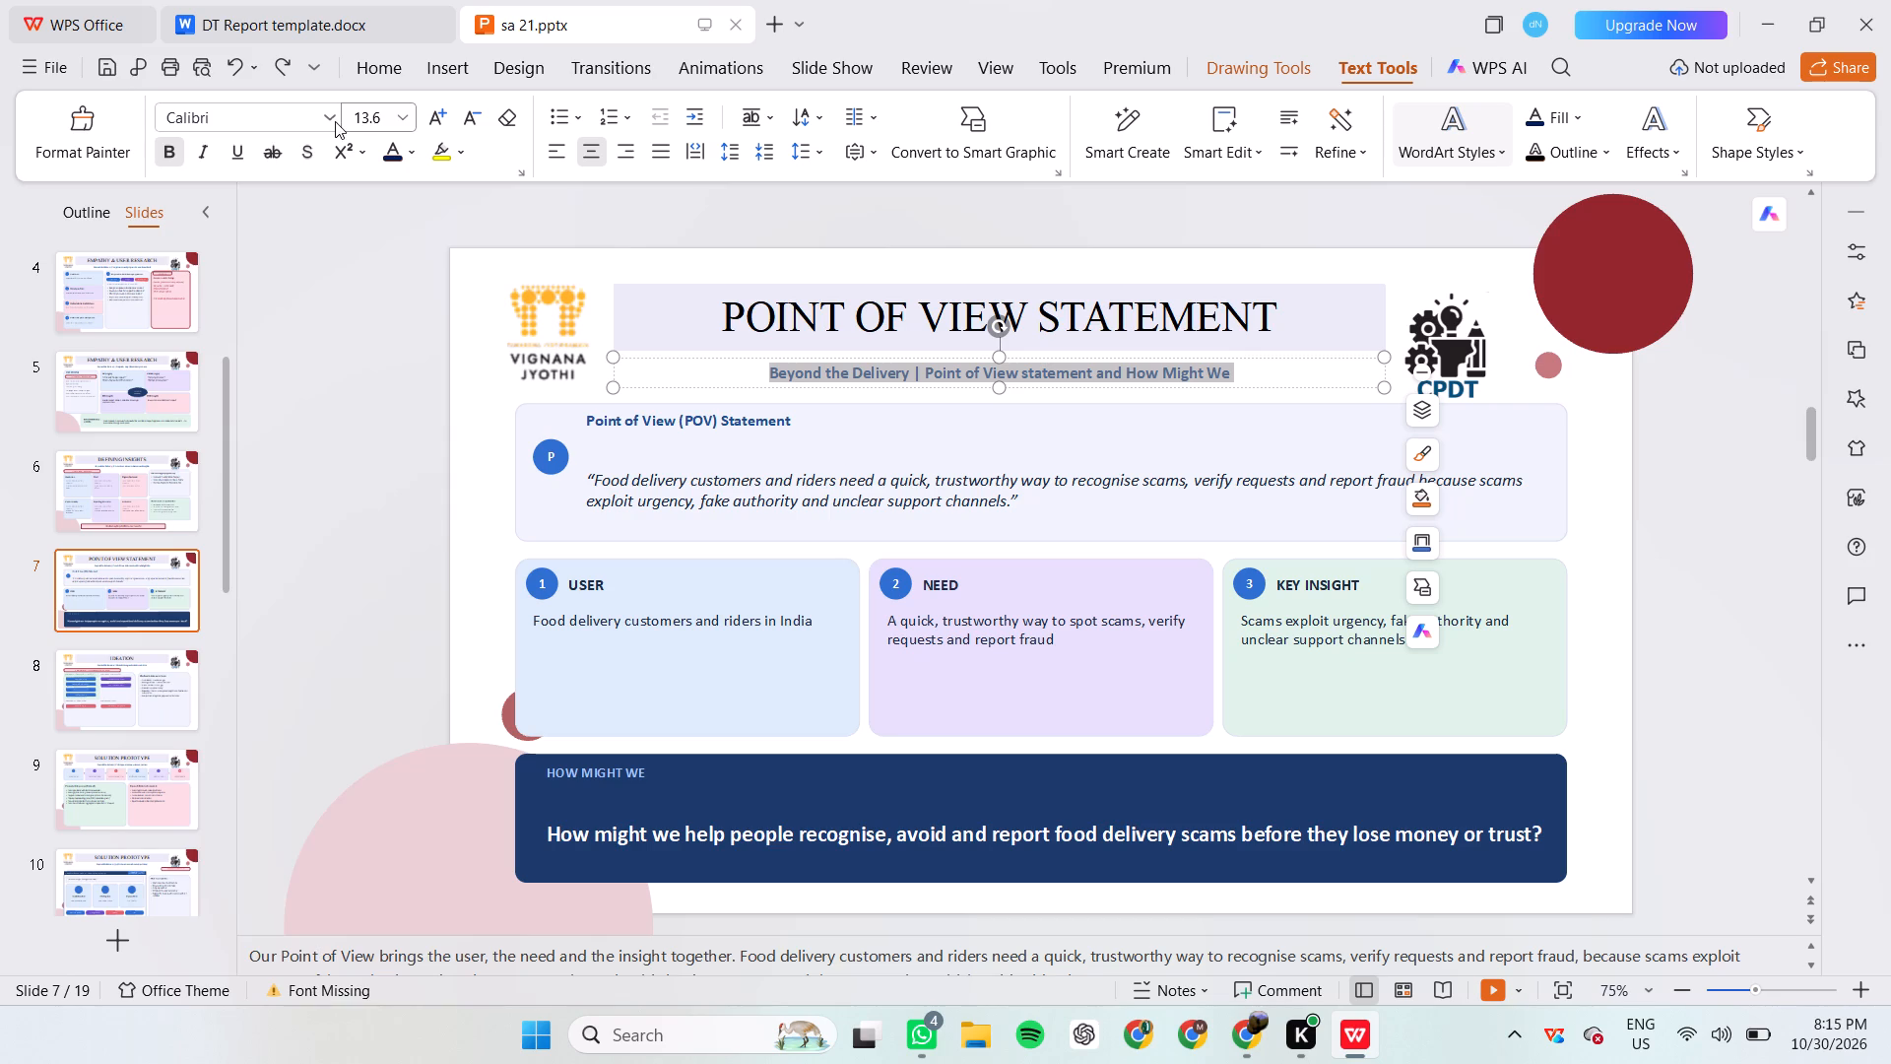
{"action": "left_click", "coordinate": [335, 122]}
{"action": "left_click", "coordinate": [307, 227]}
{"action": "left_click", "coordinate": [307, 377]}
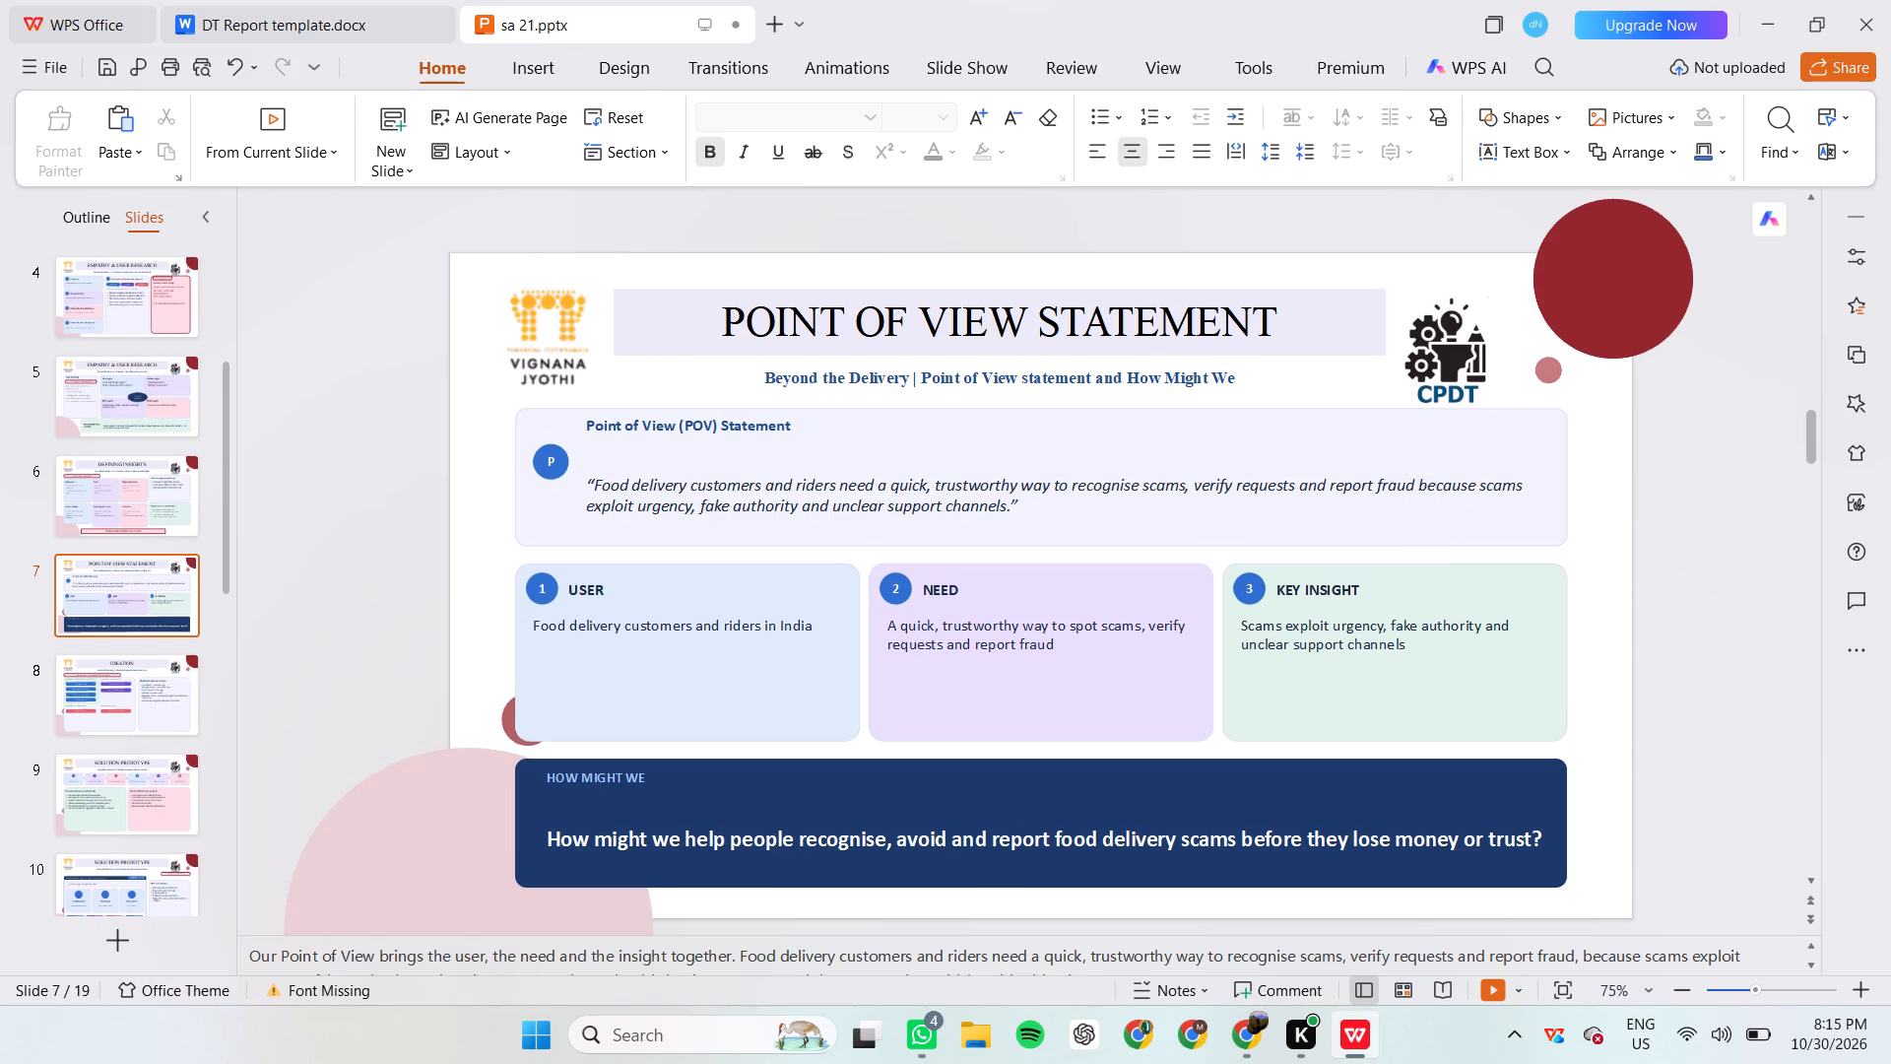
Shorten the lavender impact-effort panel on slide 8 from its bottom edge to about 4.12 in high, keeping its width.
{"action": "scroll", "coordinate": [155, 713], "scroll_direction": "down", "scroll_amount": 2}
{"action": "left_click", "coordinate": [135, 483]}
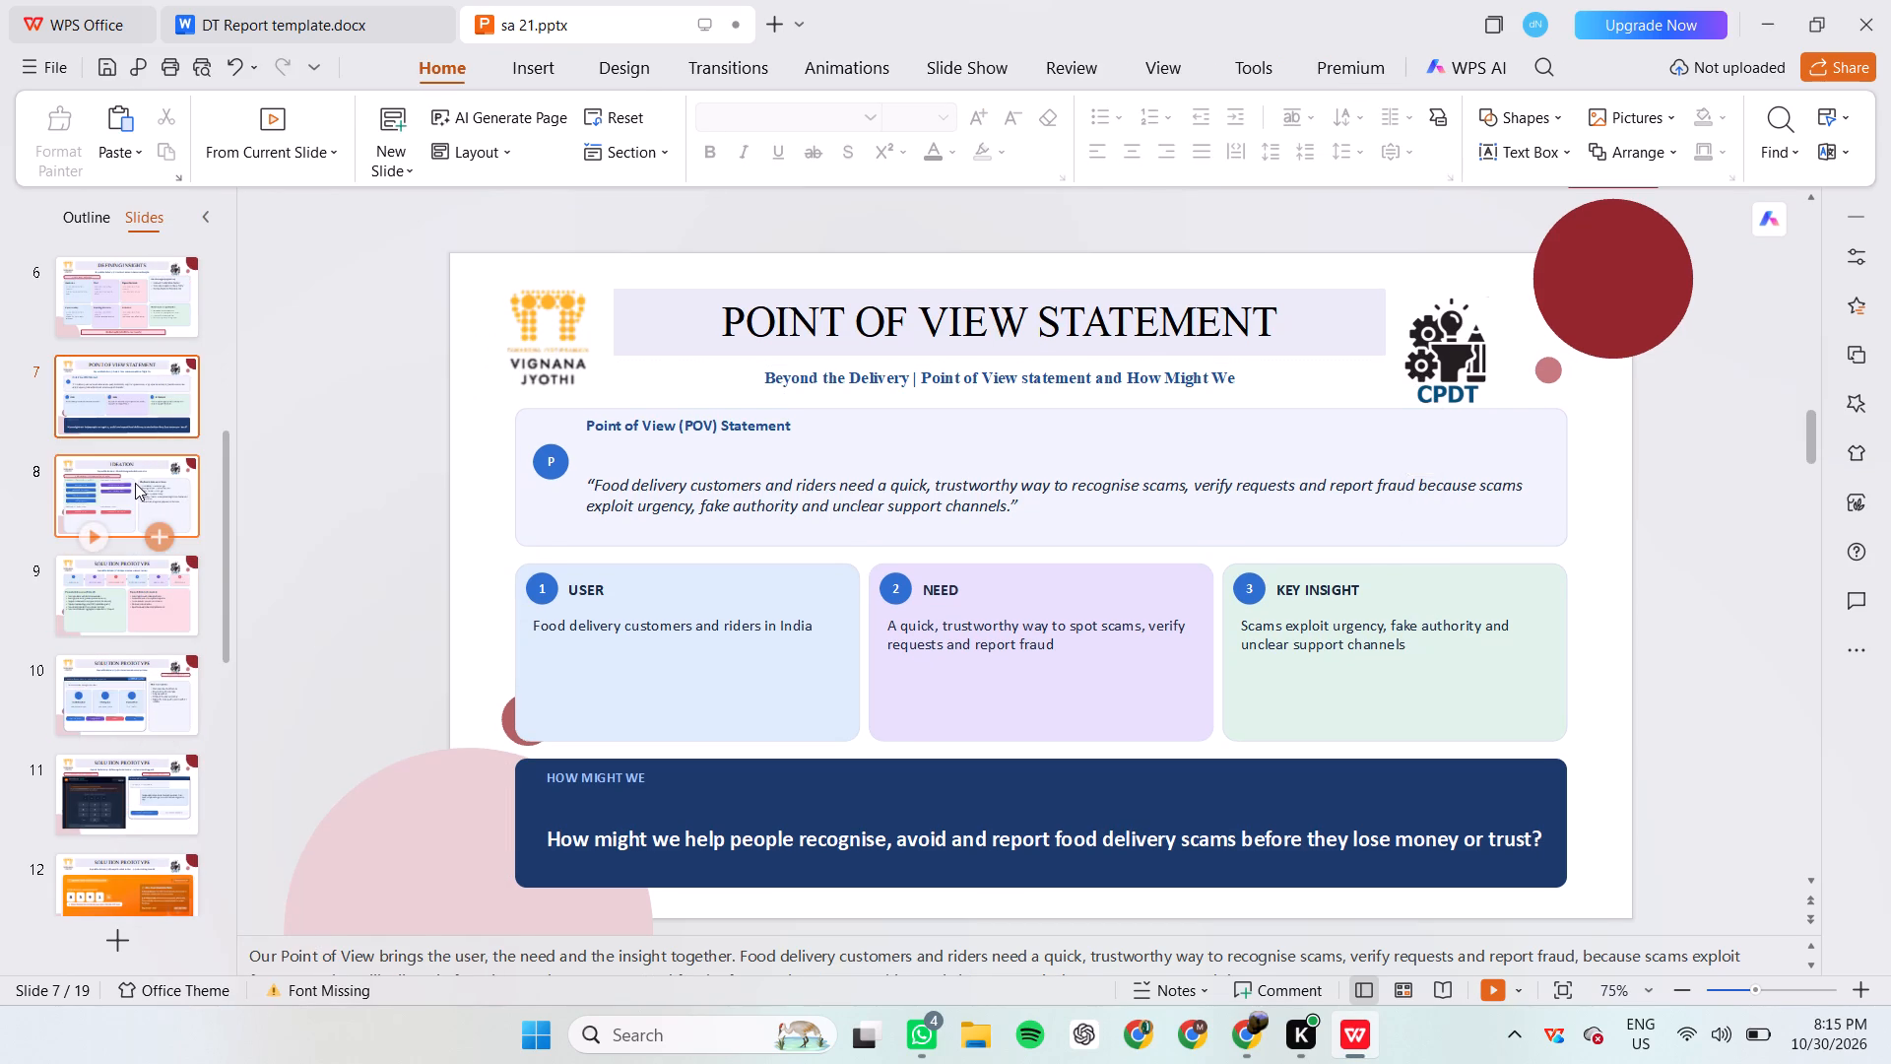
{"action": "left_click", "coordinate": [738, 797]}
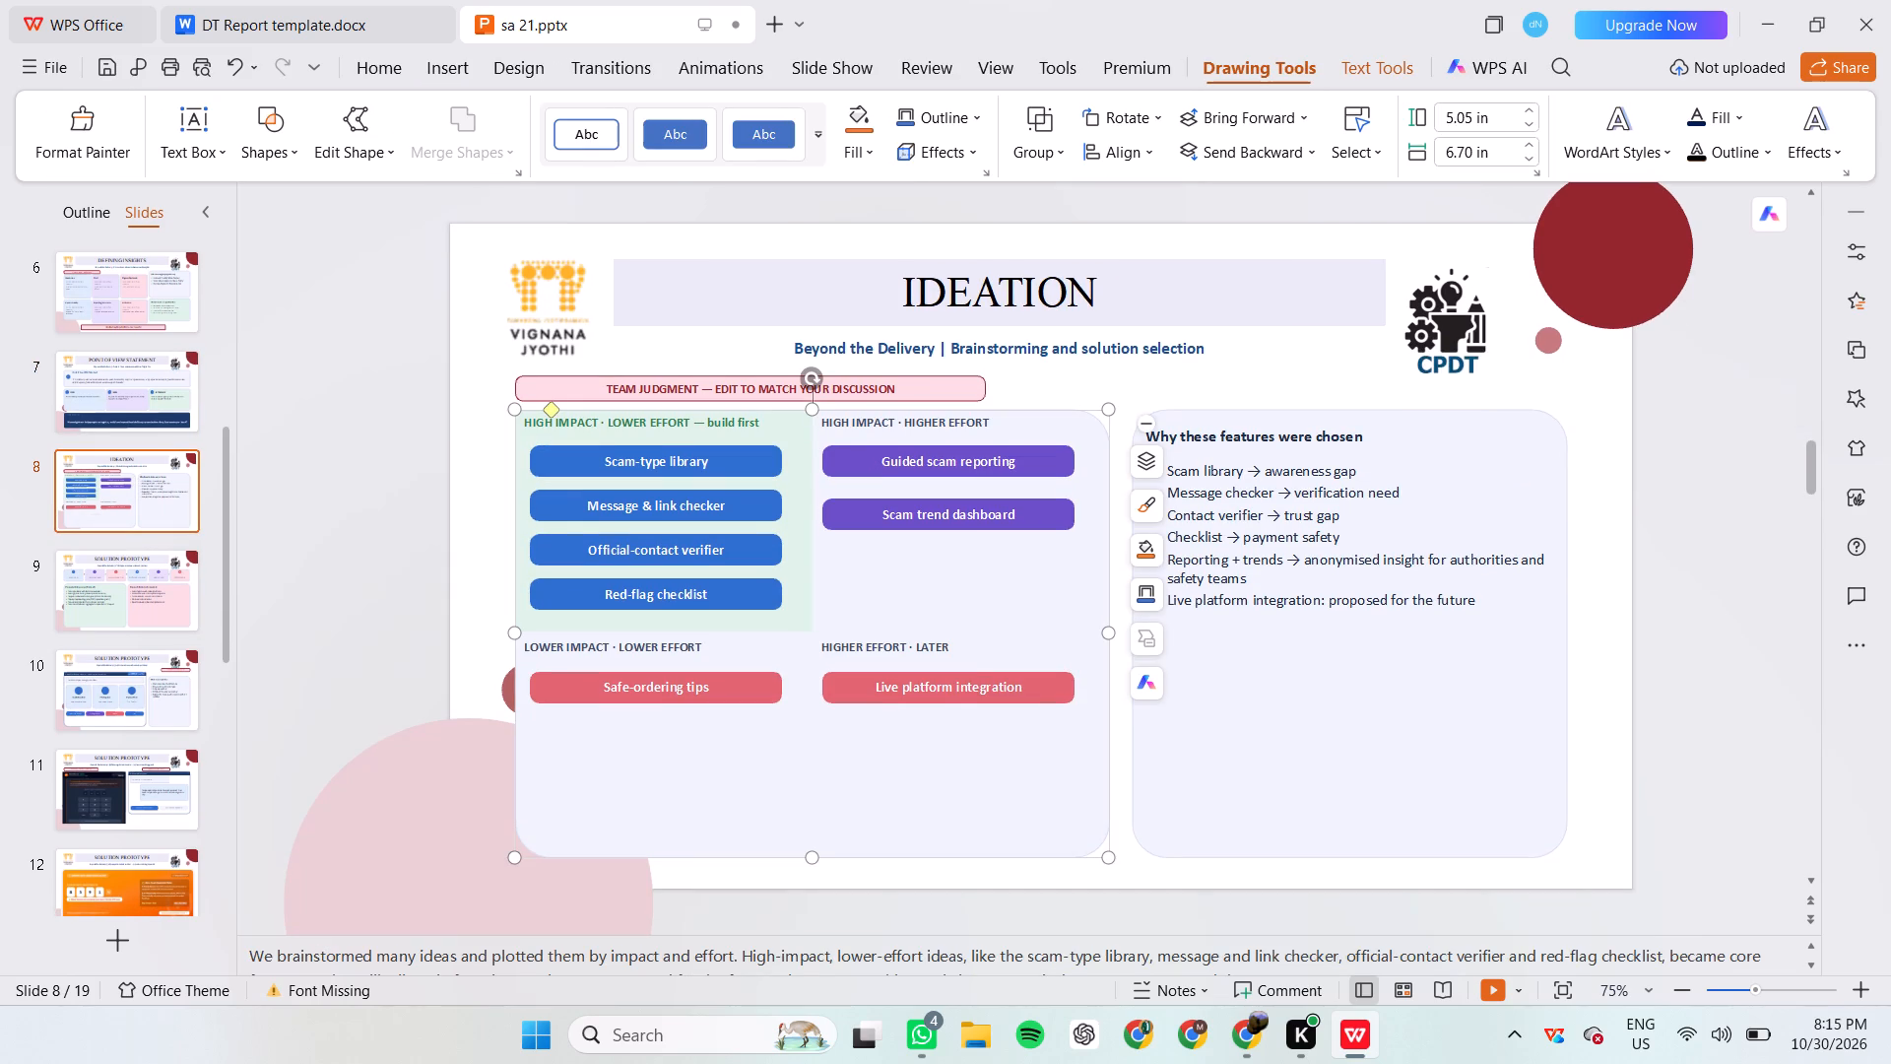
{"action": "left_click_drag", "start_coordinate": [809, 852], "coordinate": [819, 769]}
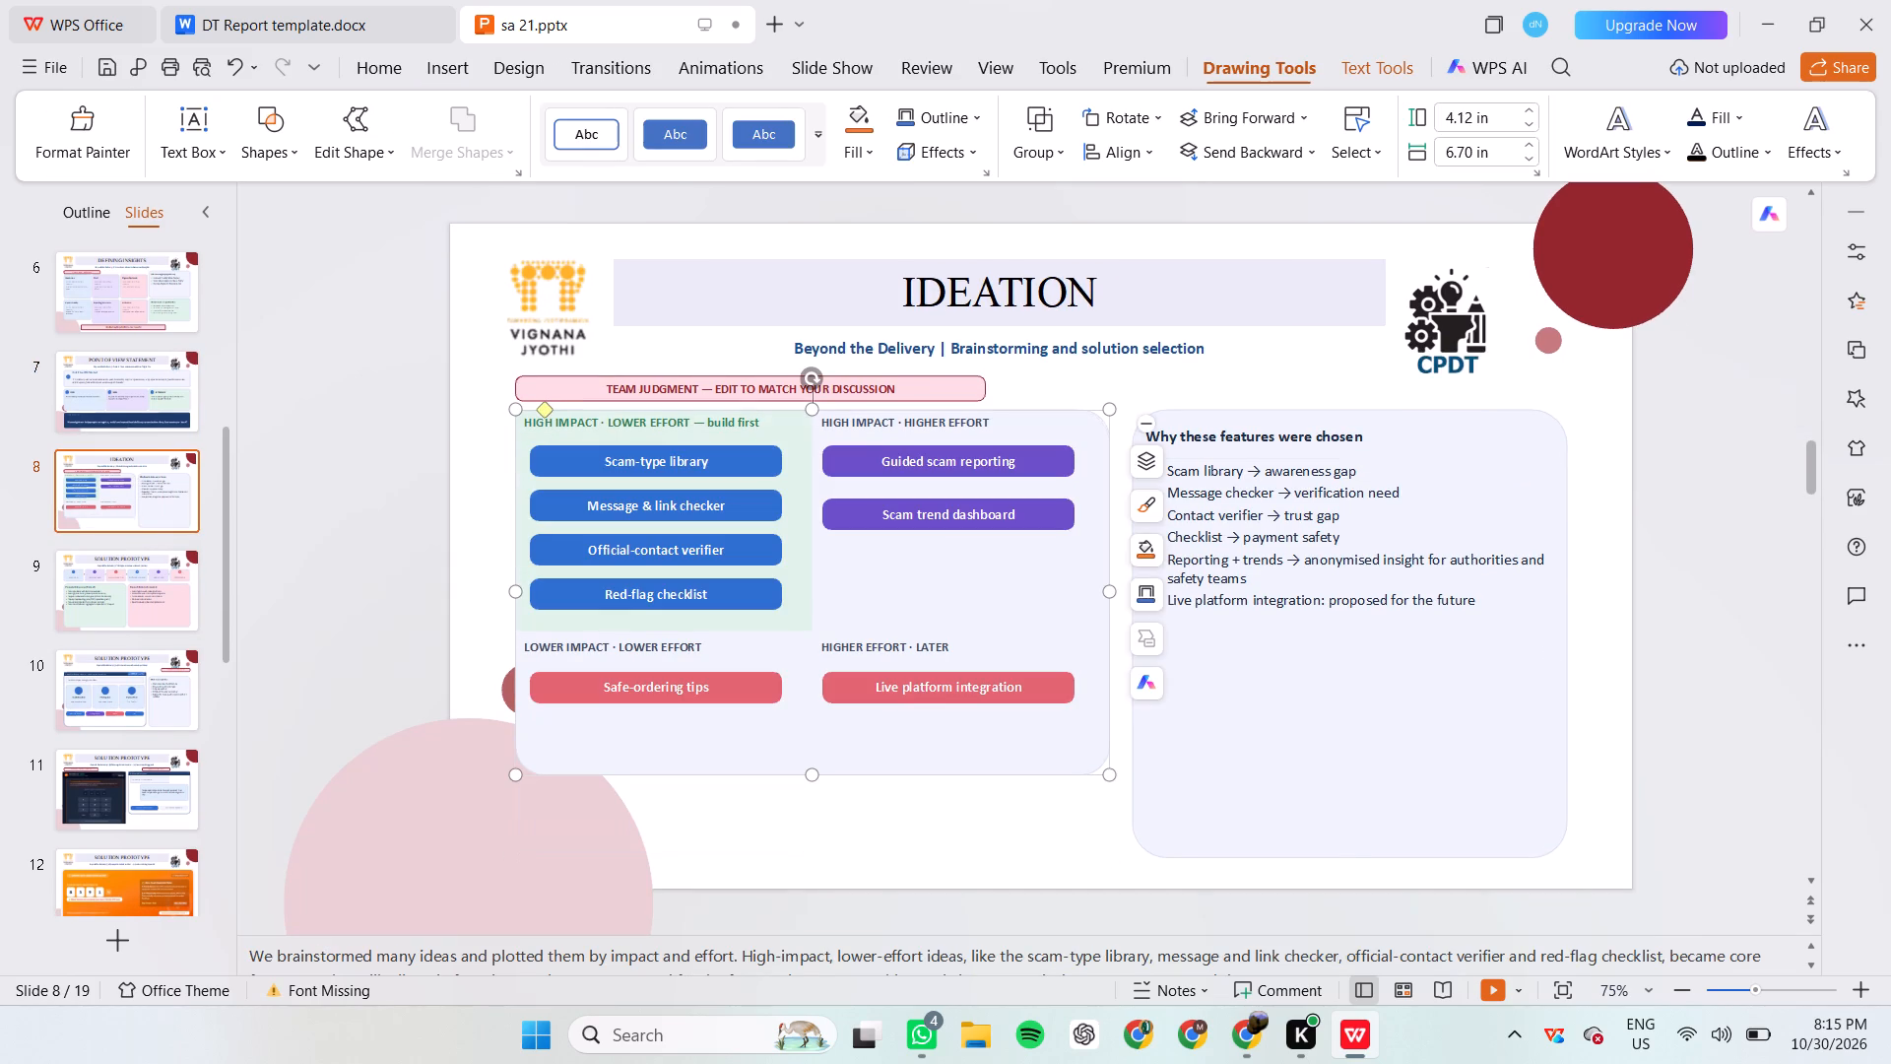
Shorten the "Why these features were chosen" panel on slide 8 so its bottom edge lines up with the impact-effort panel.
{"action": "left_click", "coordinate": [1319, 781]}
{"action": "left_click_drag", "start_coordinate": [1351, 846], "coordinate": [1350, 767]}
{"action": "left_click", "coordinate": [1342, 781]}
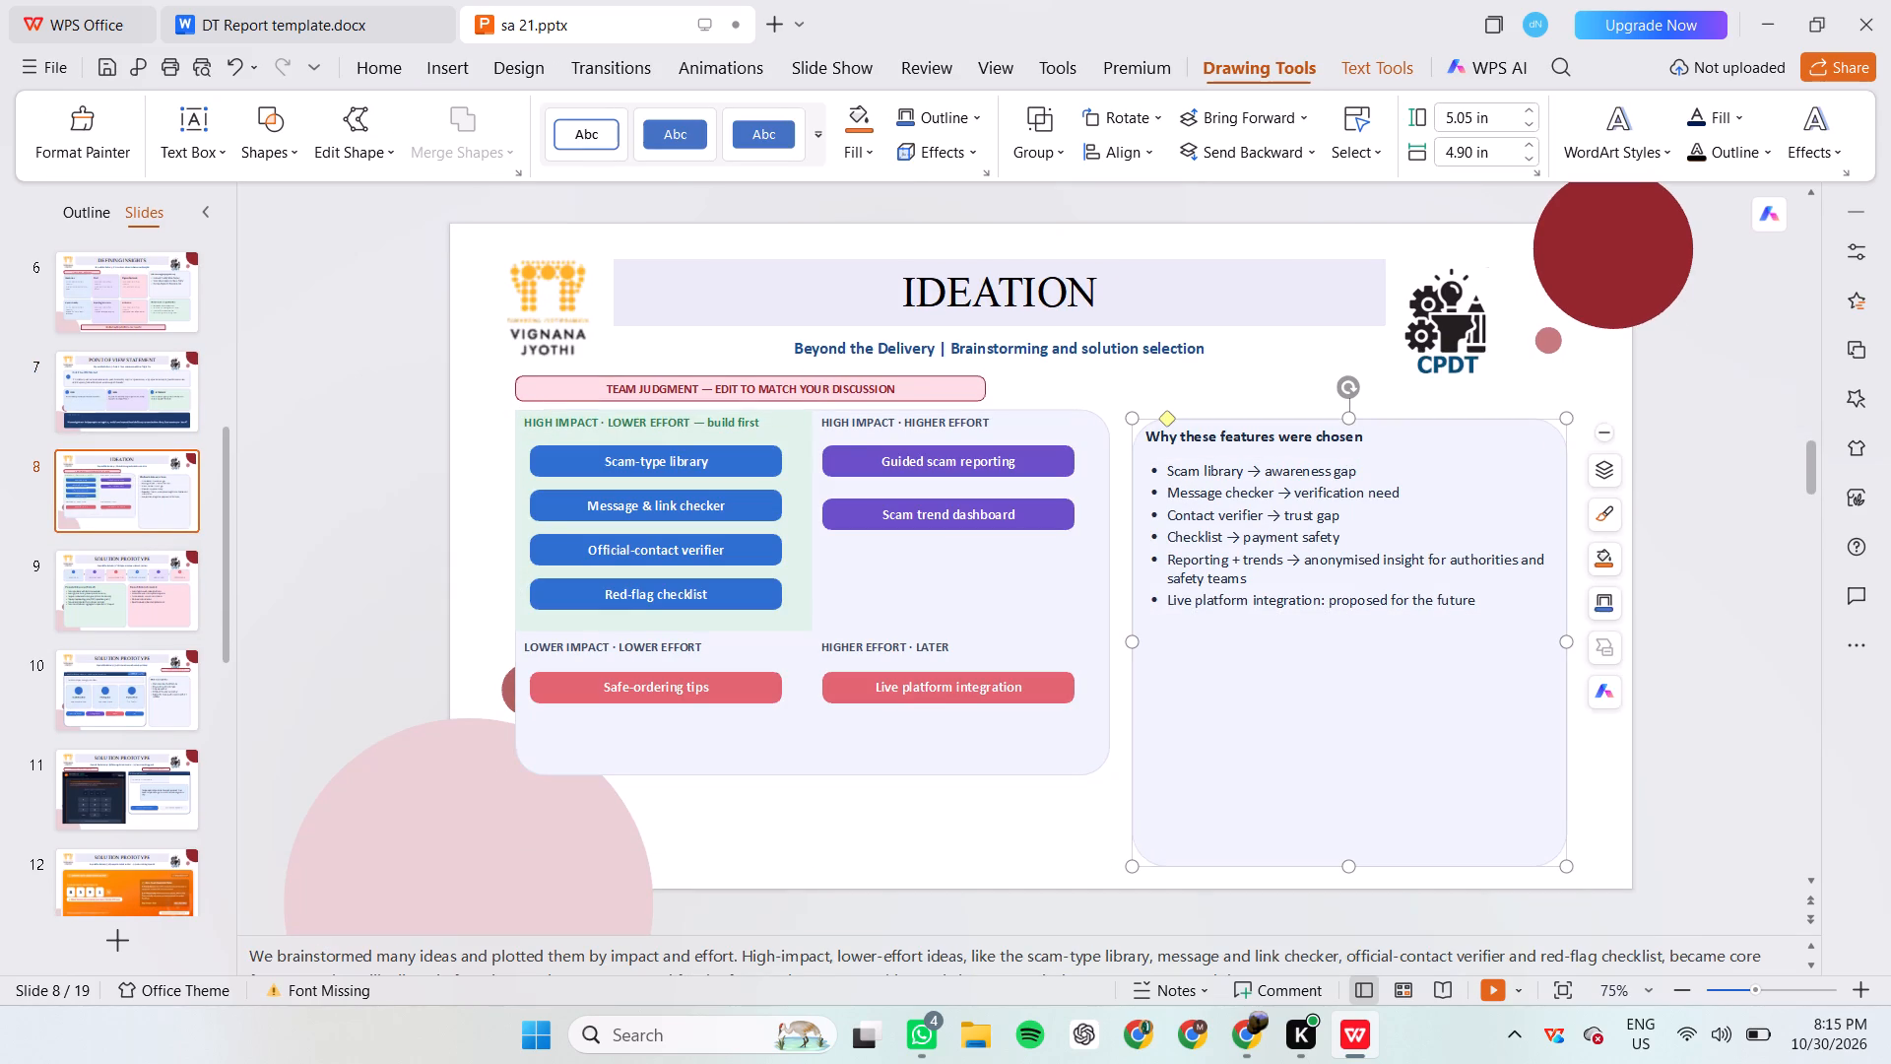
{"action": "left_click_drag", "start_coordinate": [1346, 863], "coordinate": [1353, 777]}
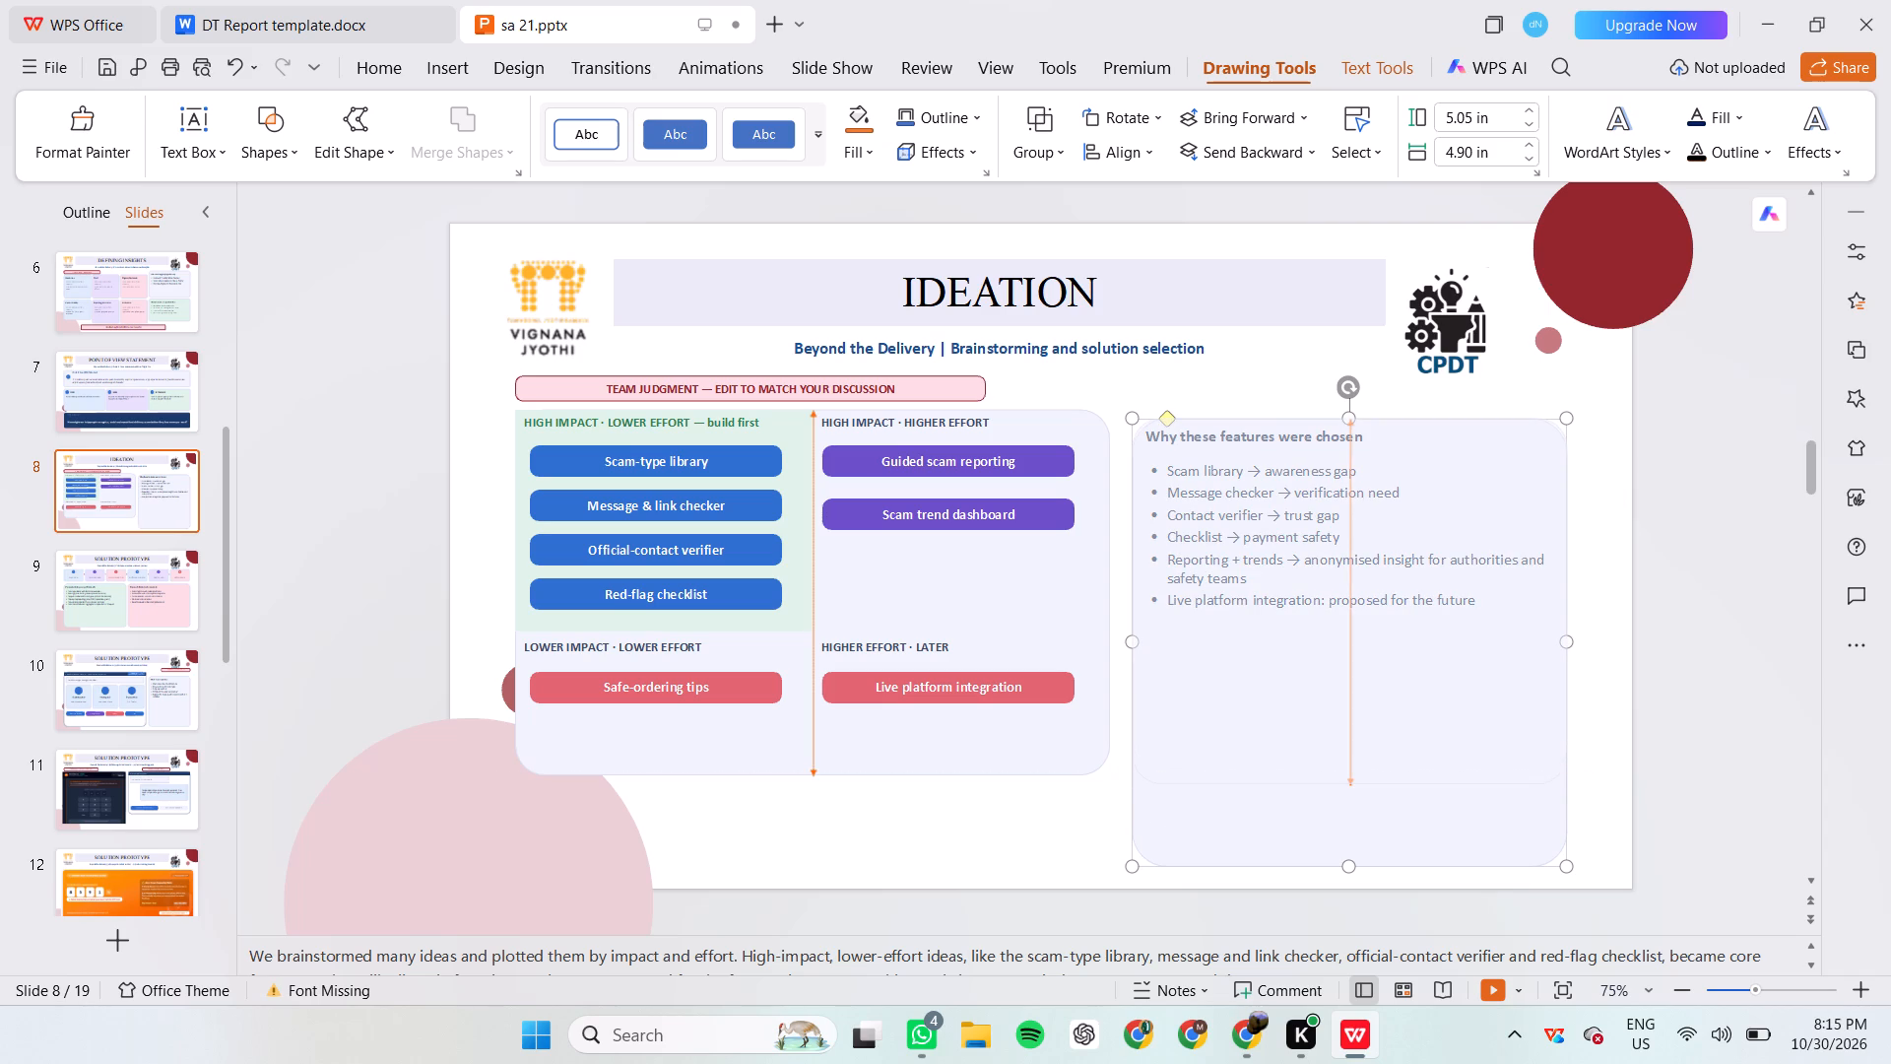
{"action": "left_click_drag", "start_coordinate": [1353, 777], "coordinate": [1350, 773]}
{"action": "left_click", "coordinate": [1607, 677]}
{"action": "left_click", "coordinate": [1719, 588]}
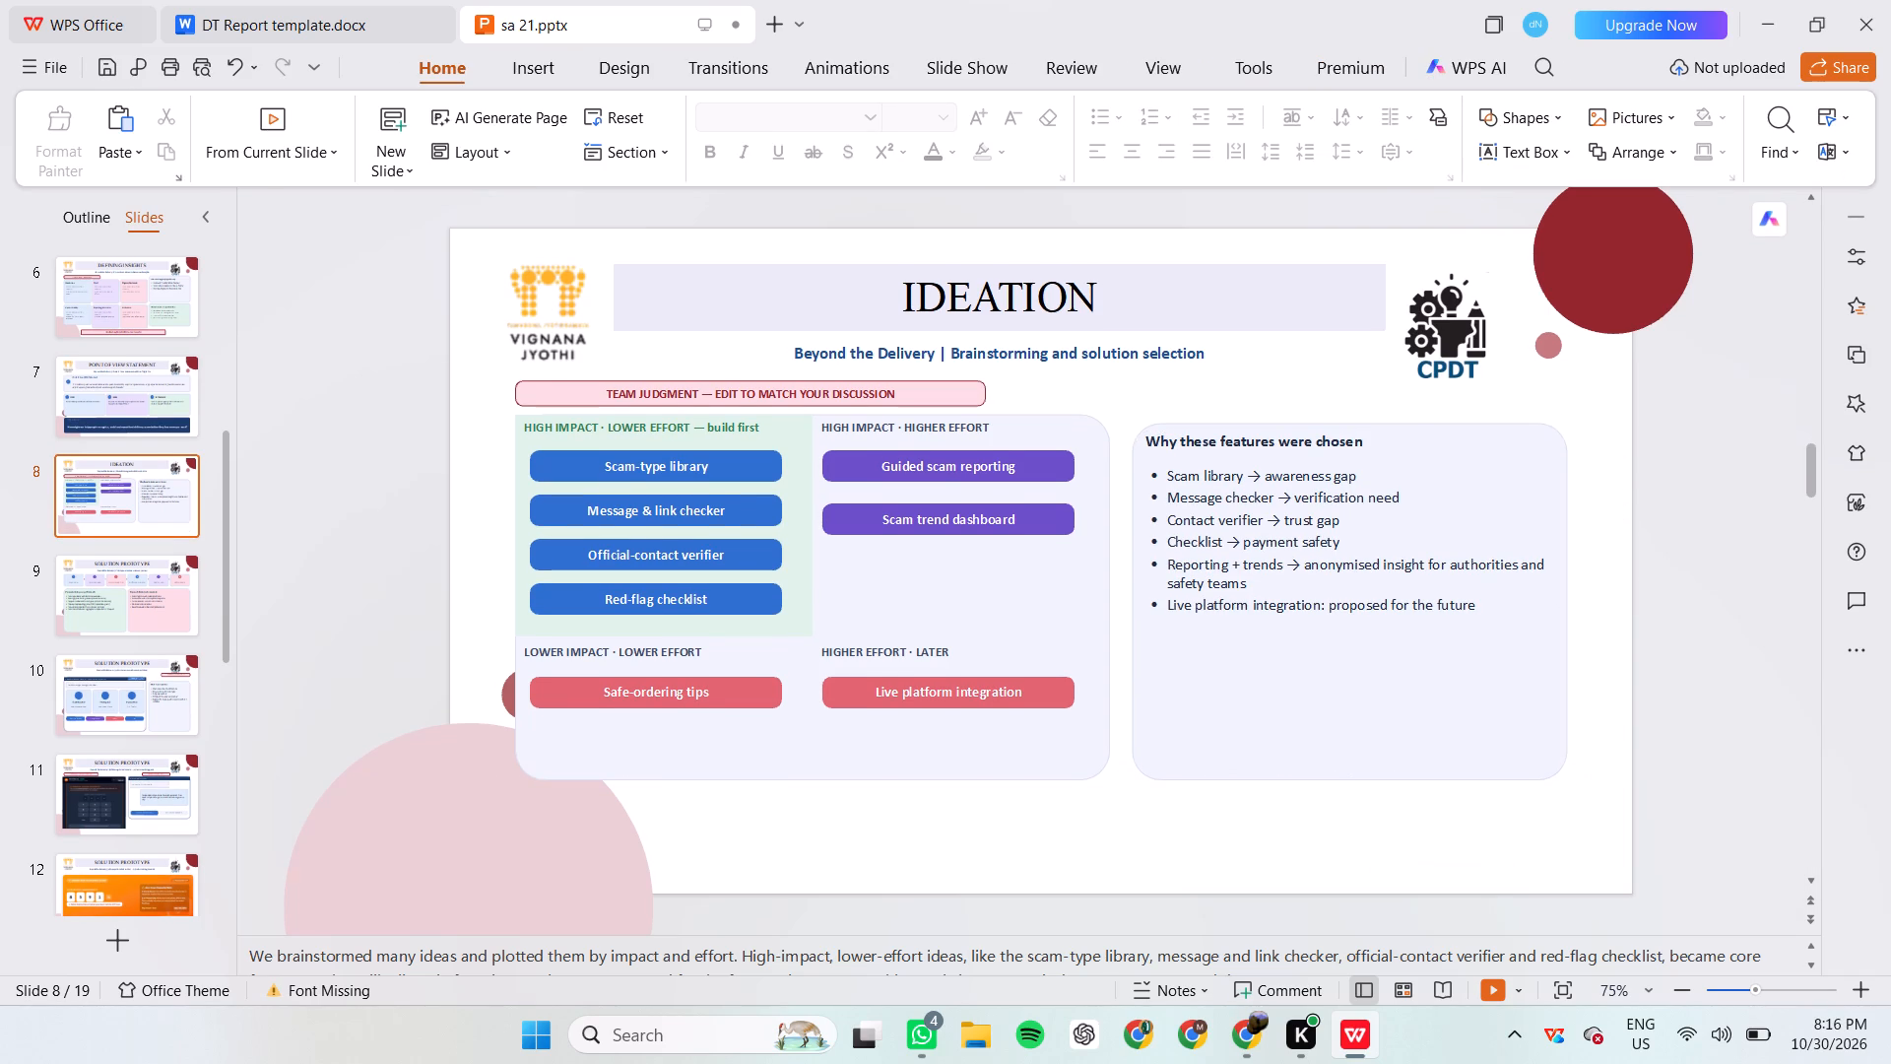
Delete the small dark-pink circle behind the left edge of slide 8's impact-effort panel.
{"action": "left_click", "coordinate": [506, 687]}
{"action": "key", "text": "Delete"}
{"action": "left_click", "coordinate": [1694, 550]}
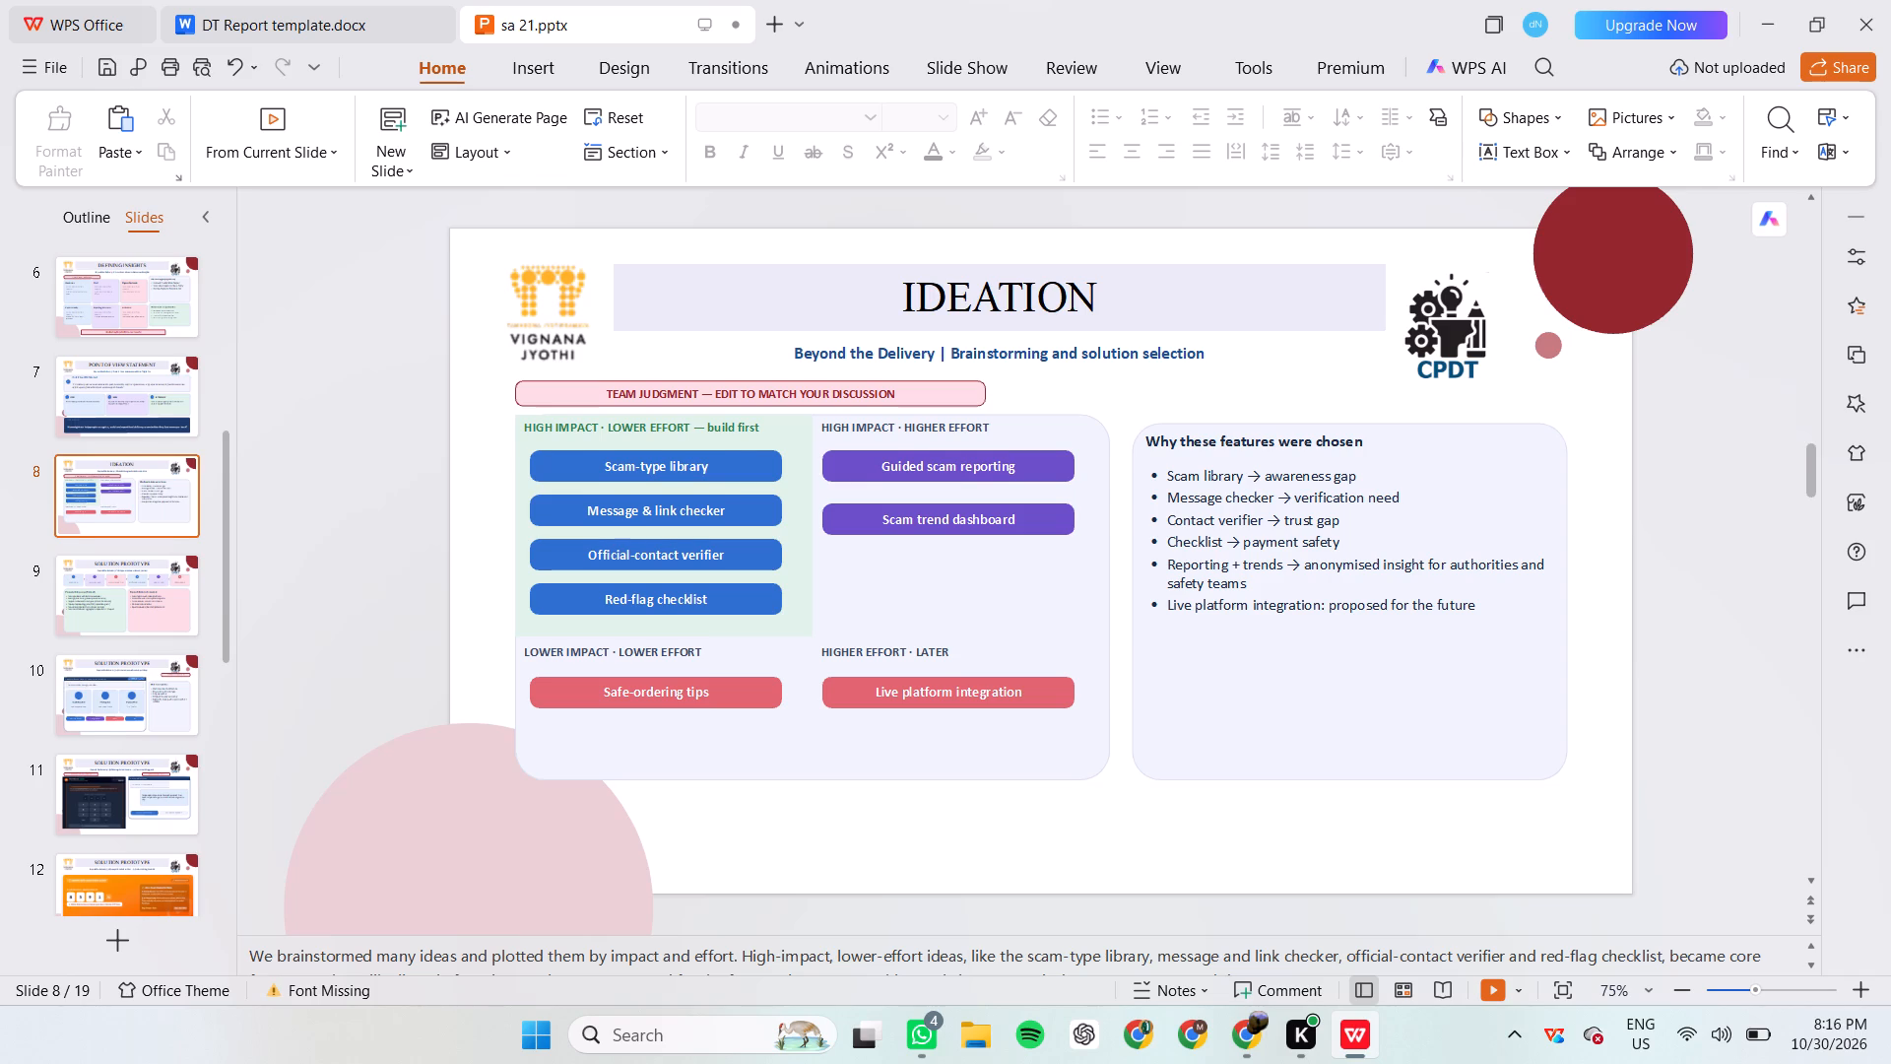
Change slide 8's subtitle, "Beyond the Delivery | Brainstorming and solution selection", to Times New Roman.
{"action": "left_click", "coordinate": [1178, 360]}
{"action": "key", "text": "ctrl+a"}
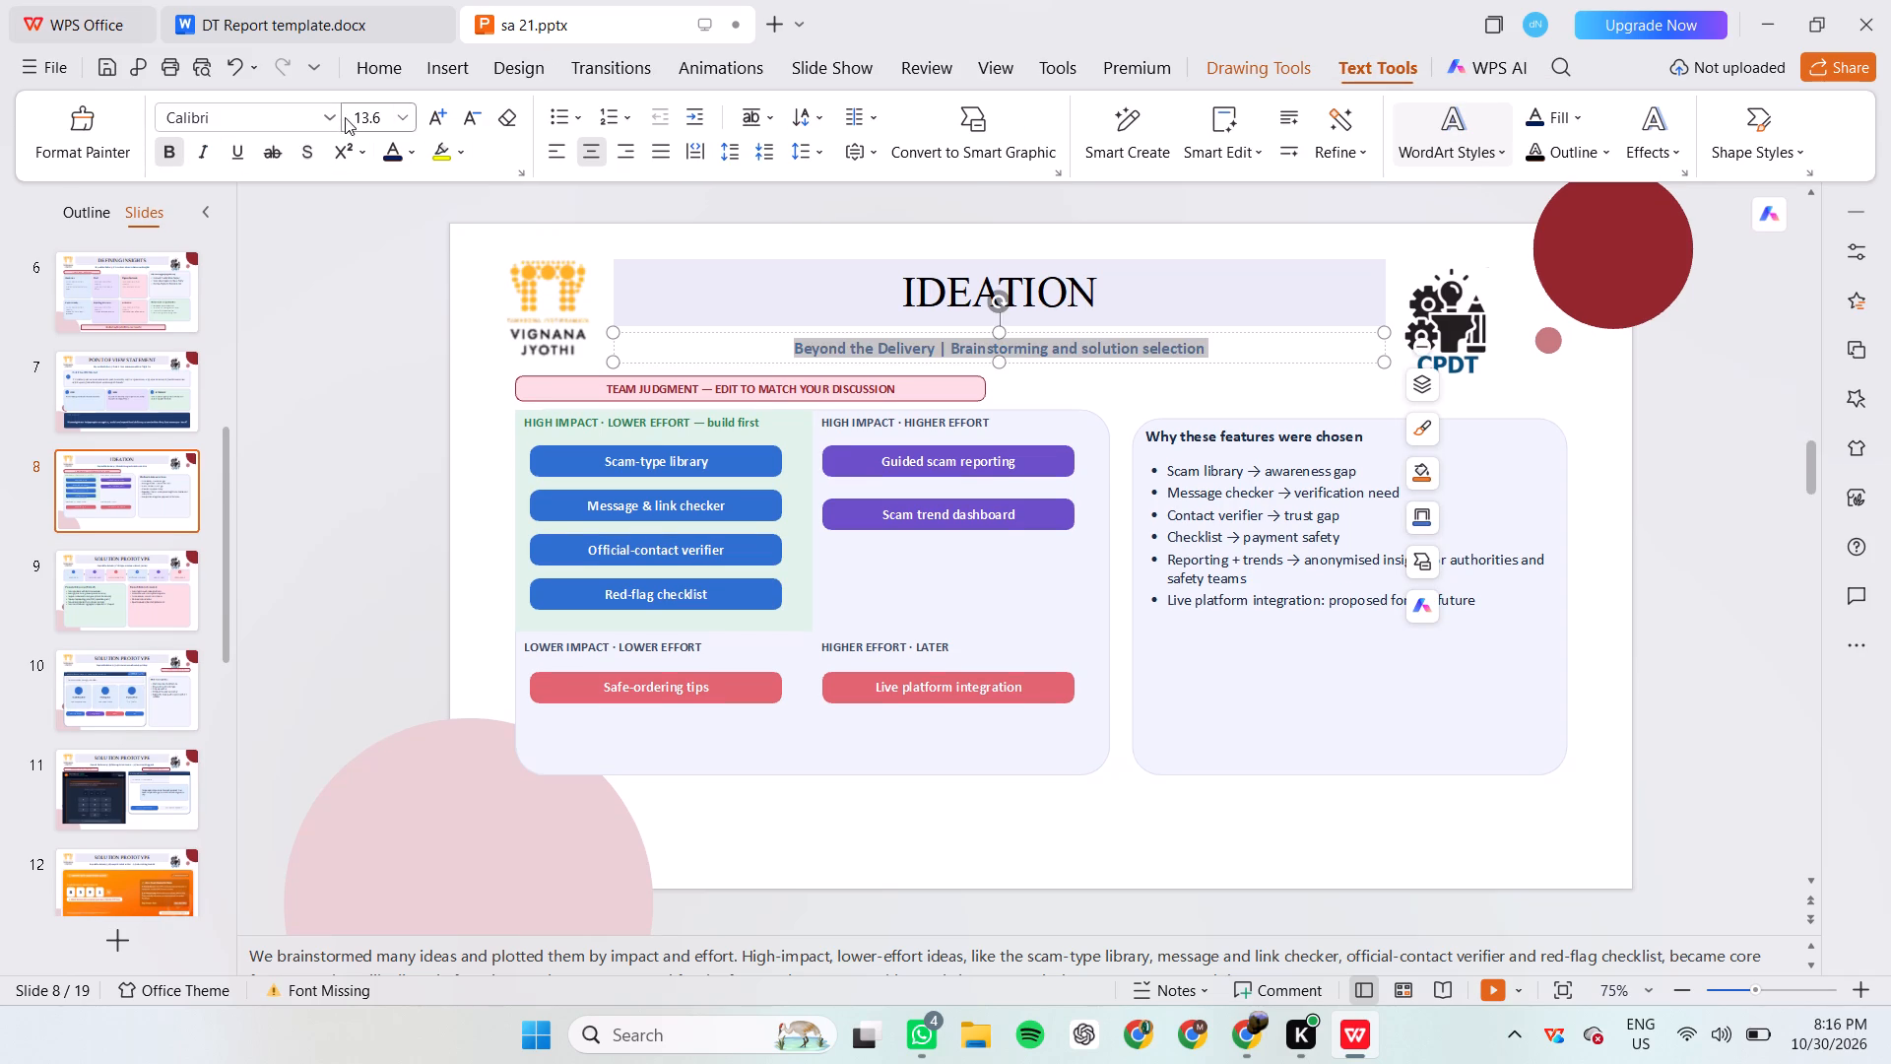
{"action": "left_click", "coordinate": [336, 117]}
{"action": "left_click", "coordinate": [253, 224]}
{"action": "left_click", "coordinate": [1695, 478]}
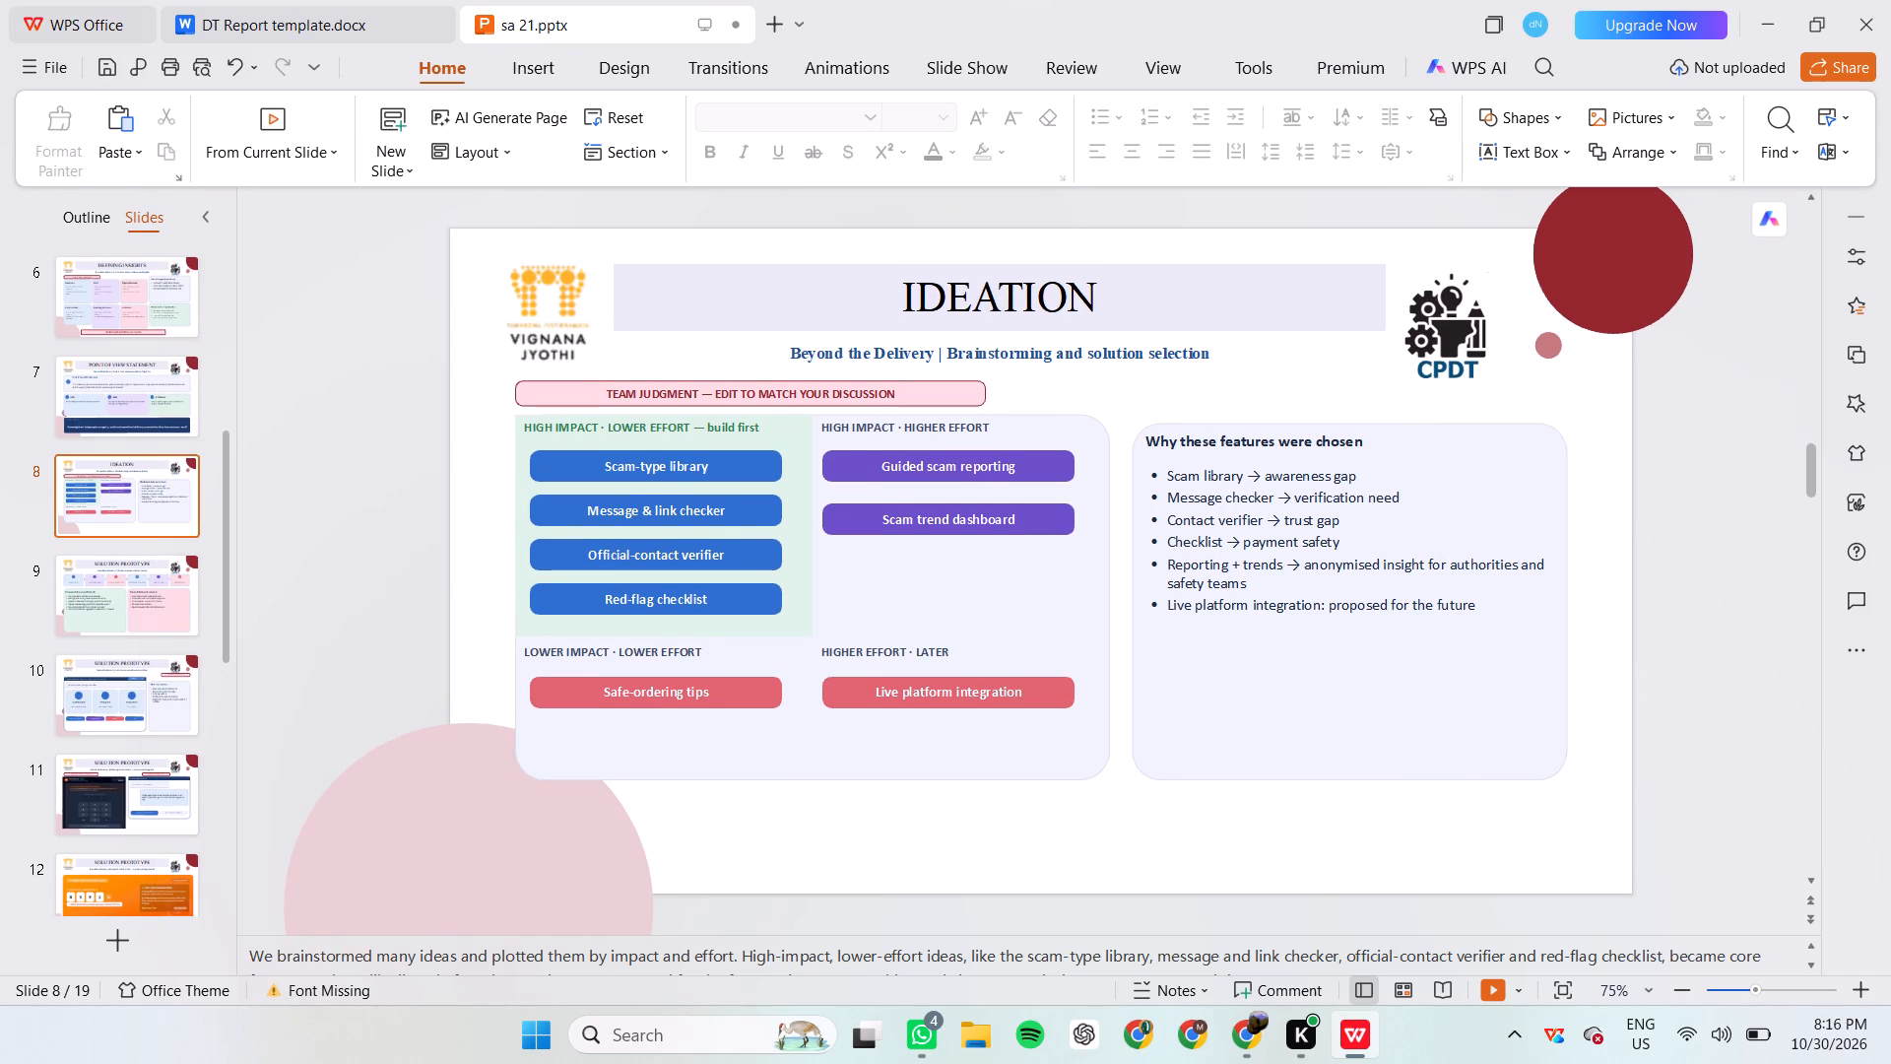
Shorten the green "Planned prototype scope (front-end)" card on slide 9 from its bottom edge to just below its last bullet.
{"action": "left_click", "coordinate": [120, 575]}
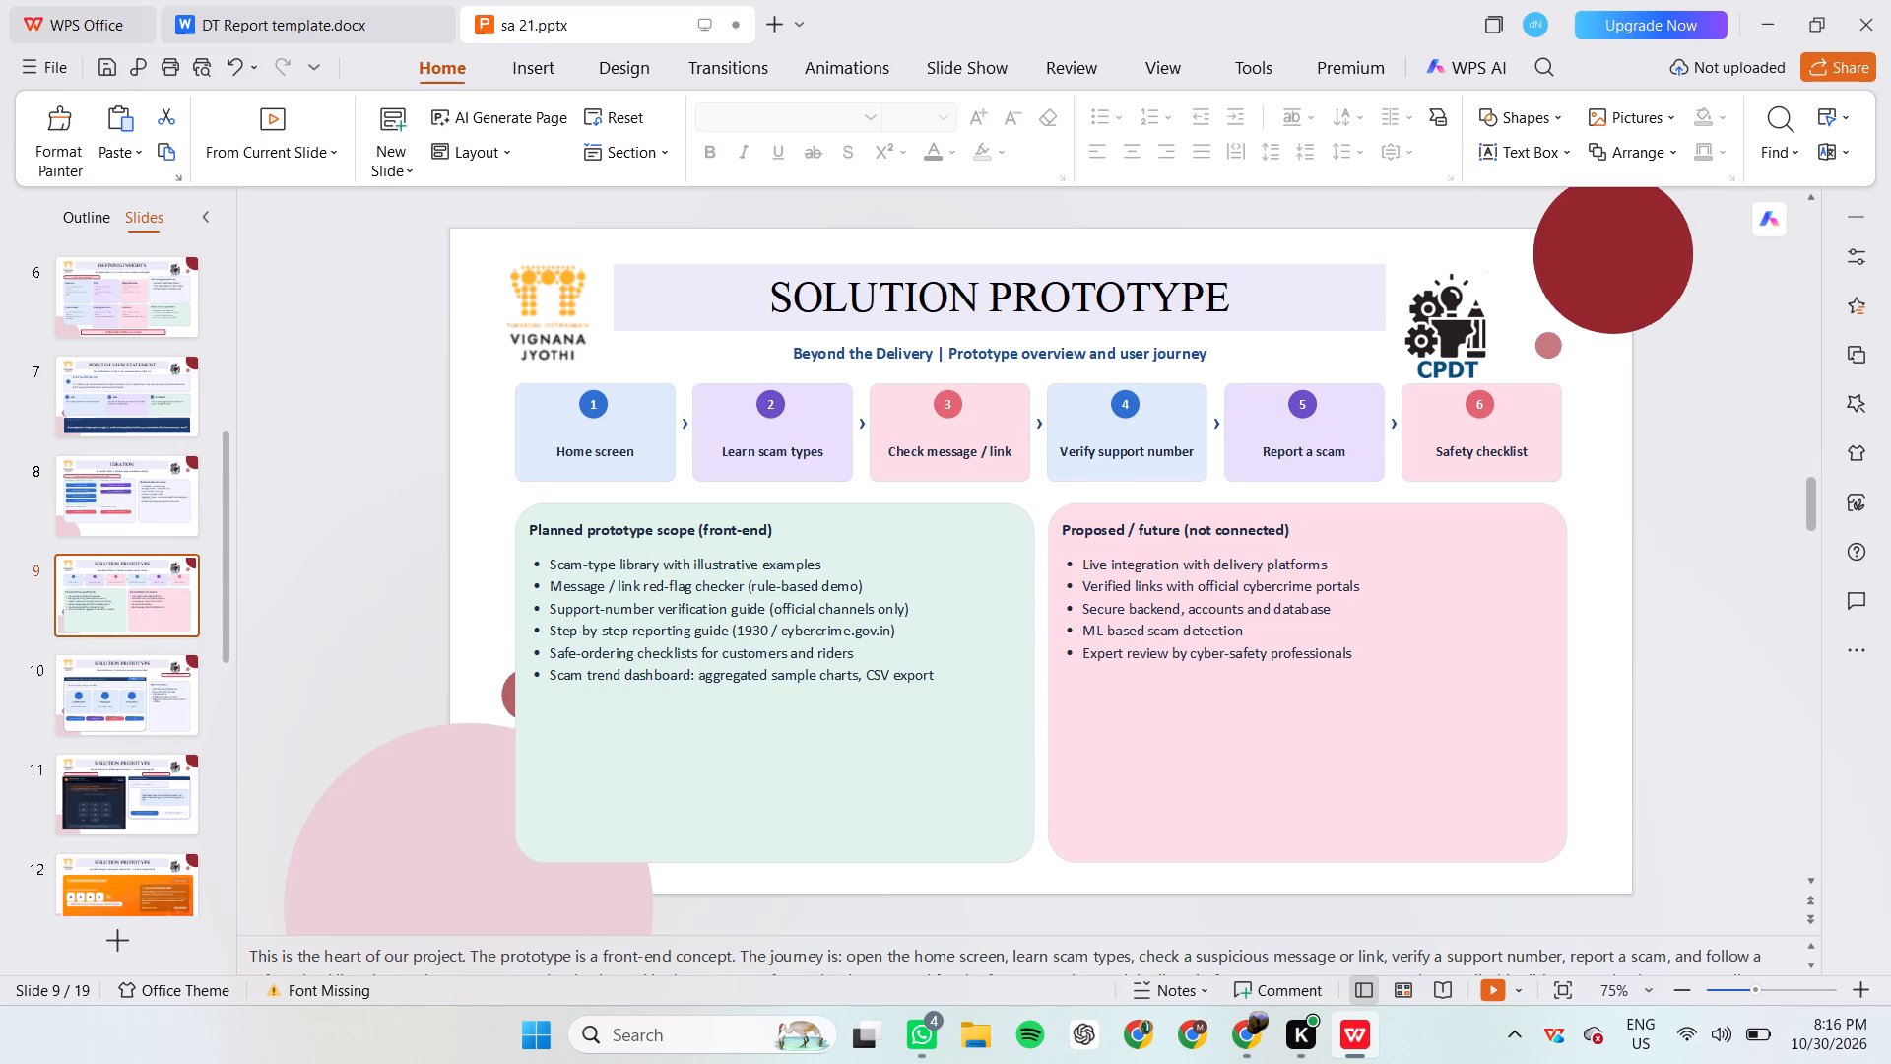
{"action": "left_click", "coordinate": [741, 808]}
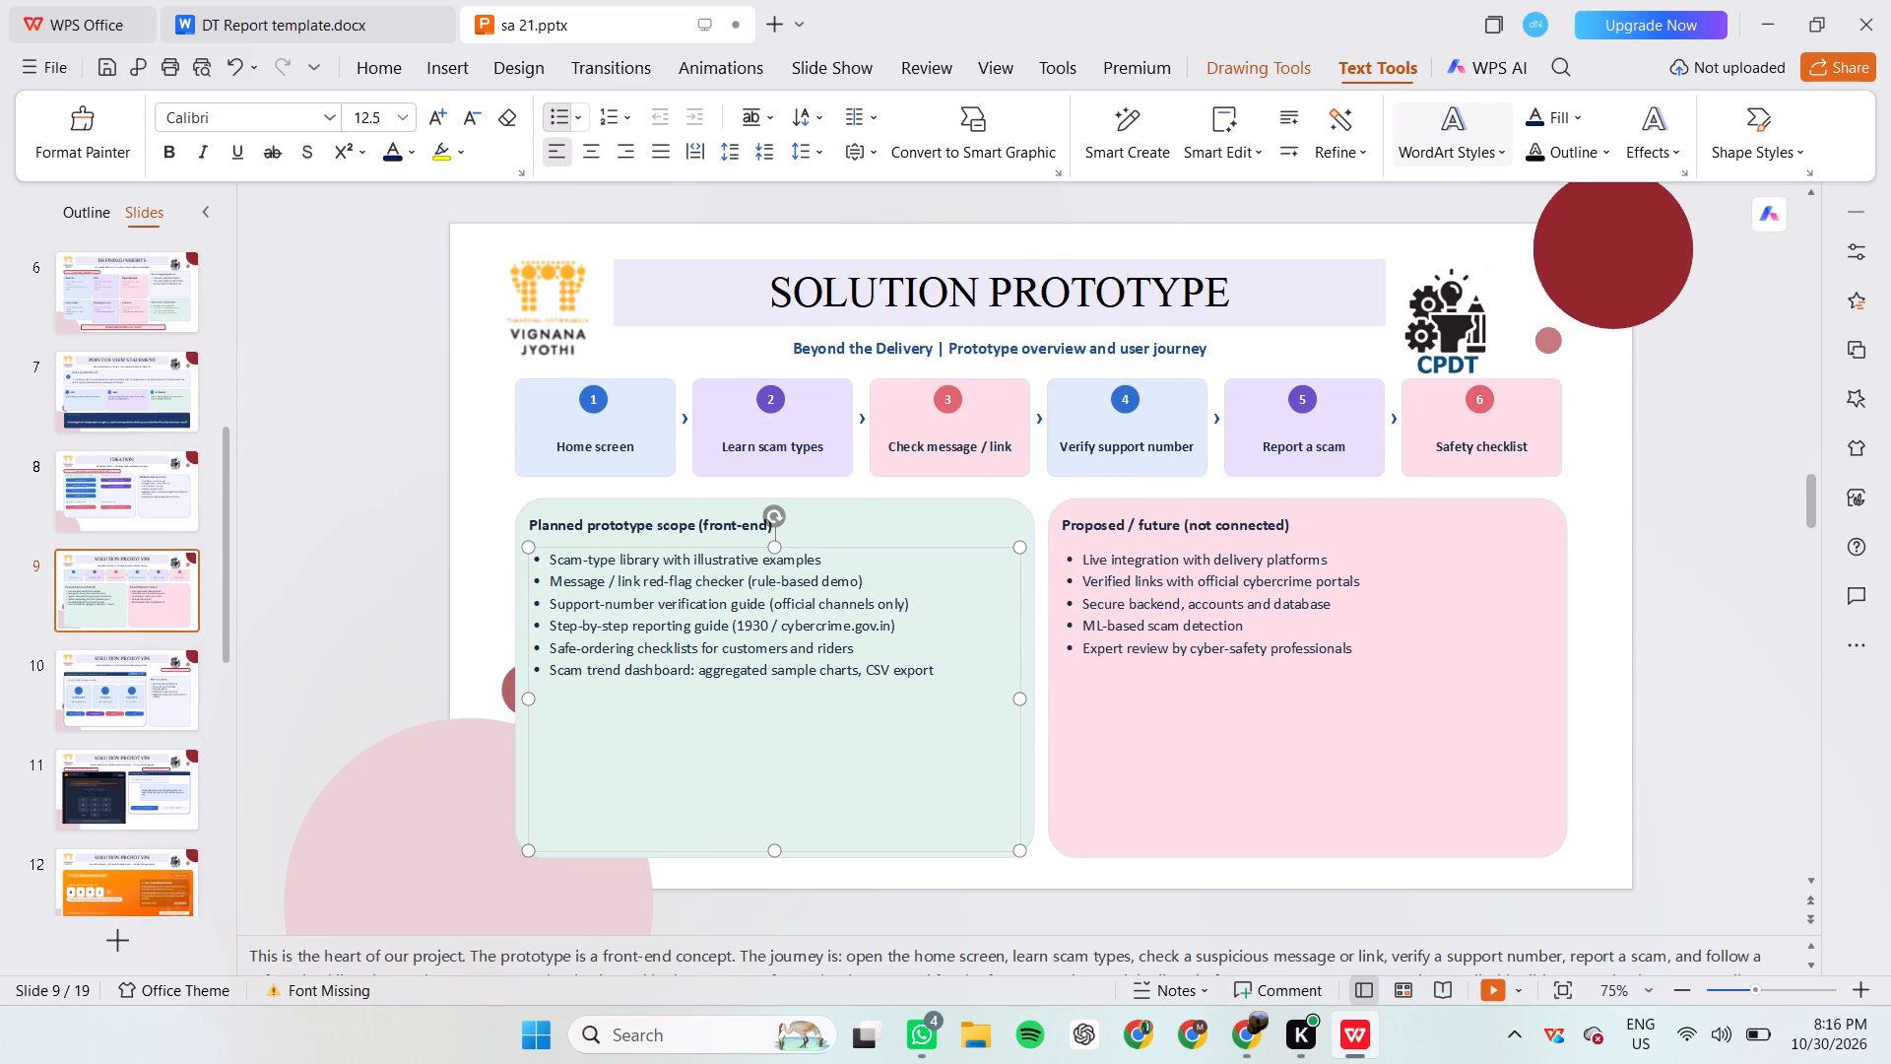
{"action": "left_click", "coordinate": [798, 794]}
{"action": "left_click", "coordinate": [792, 856]}
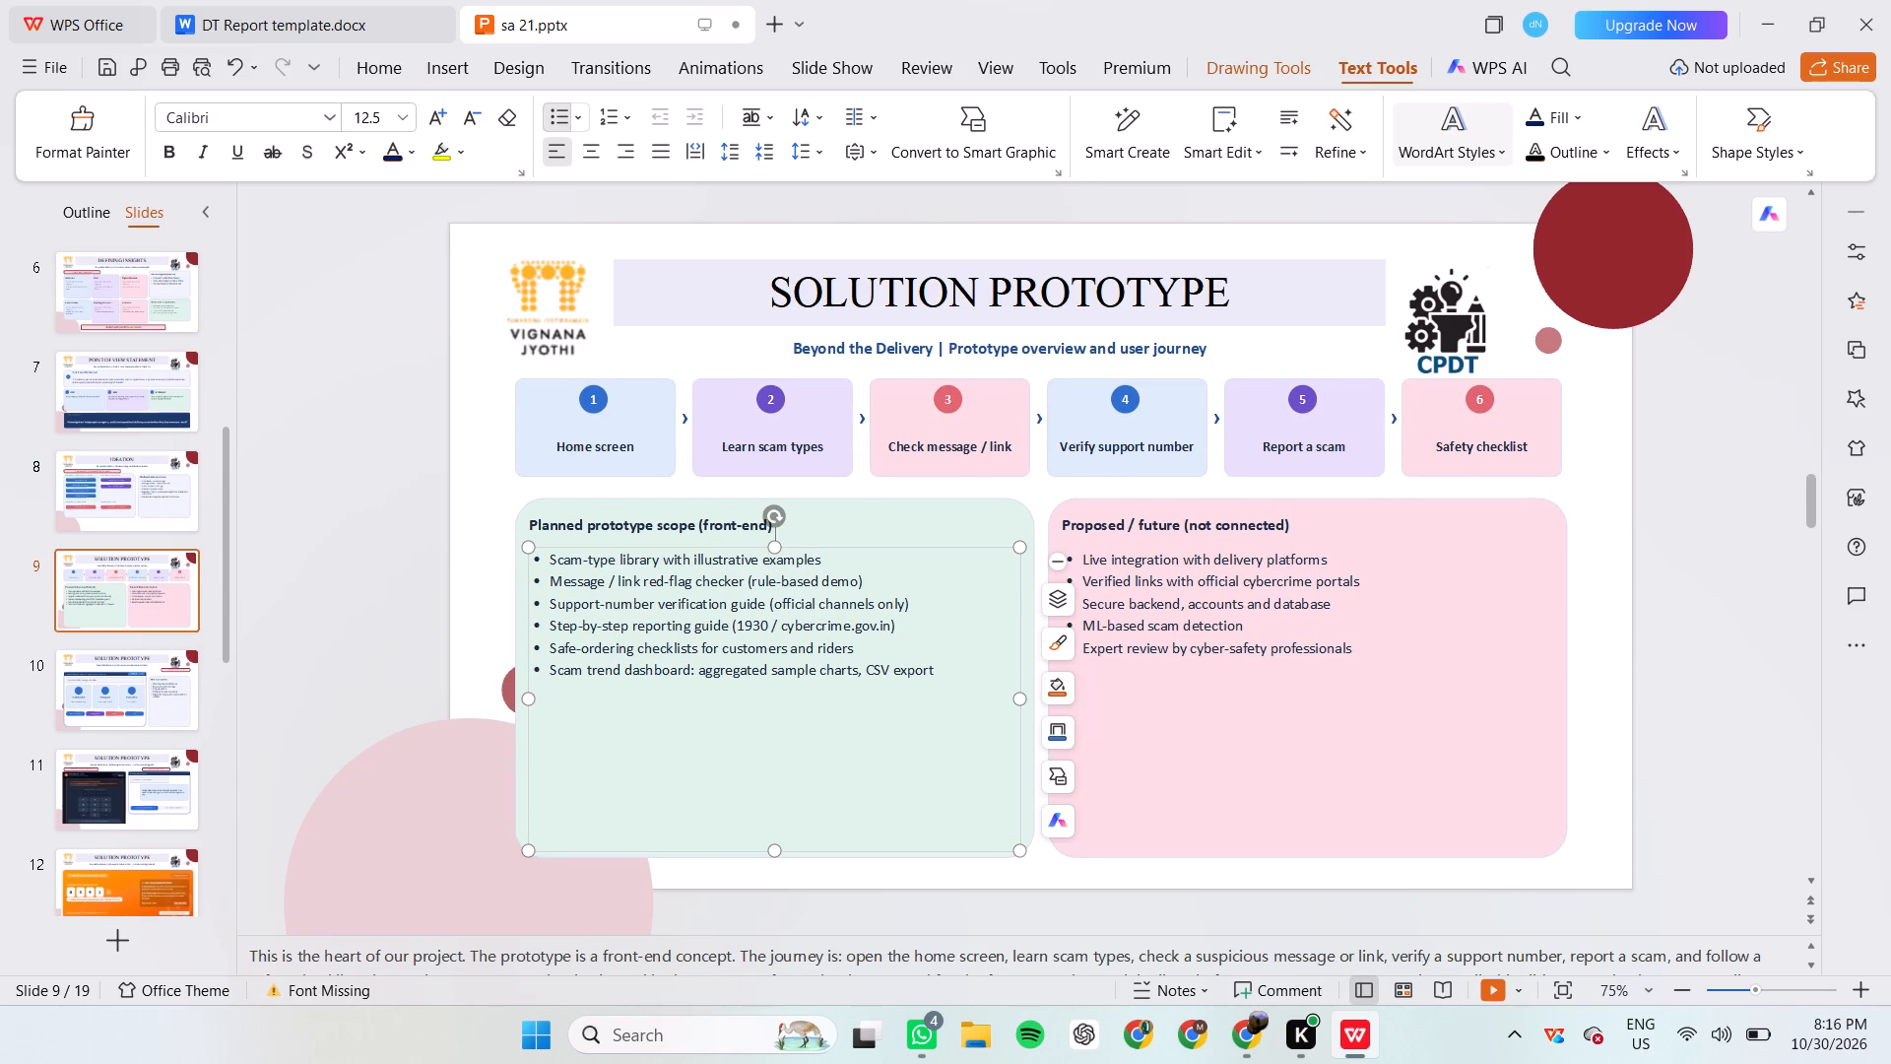
{"action": "left_click", "coordinate": [517, 768]}
{"action": "left_click_drag", "start_coordinate": [776, 856], "coordinate": [788, 727]}
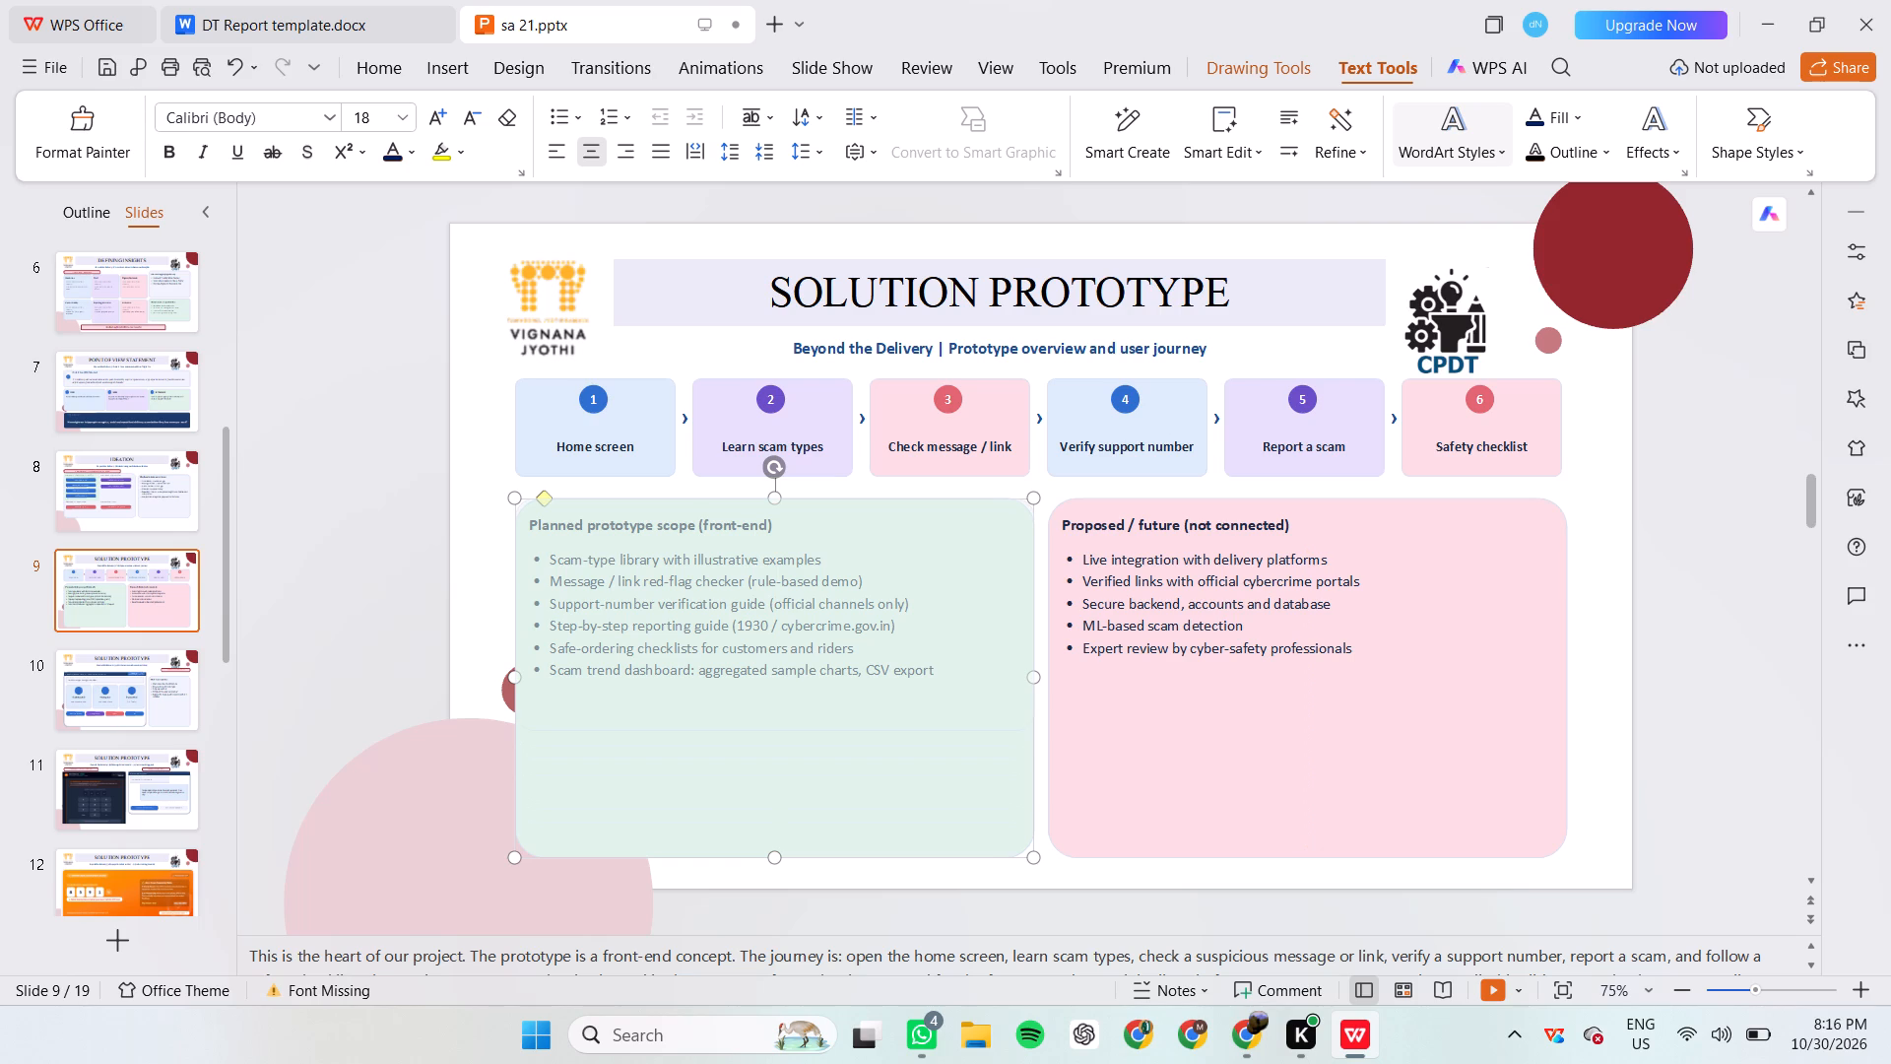
{"action": "left_click_drag", "start_coordinate": [788, 727], "coordinate": [789, 727]}
Shorten the pink "Proposed / future (not connected)" card on slide 9 so its bottom edge matches the green card's.
{"action": "left_click", "coordinate": [1328, 768]}
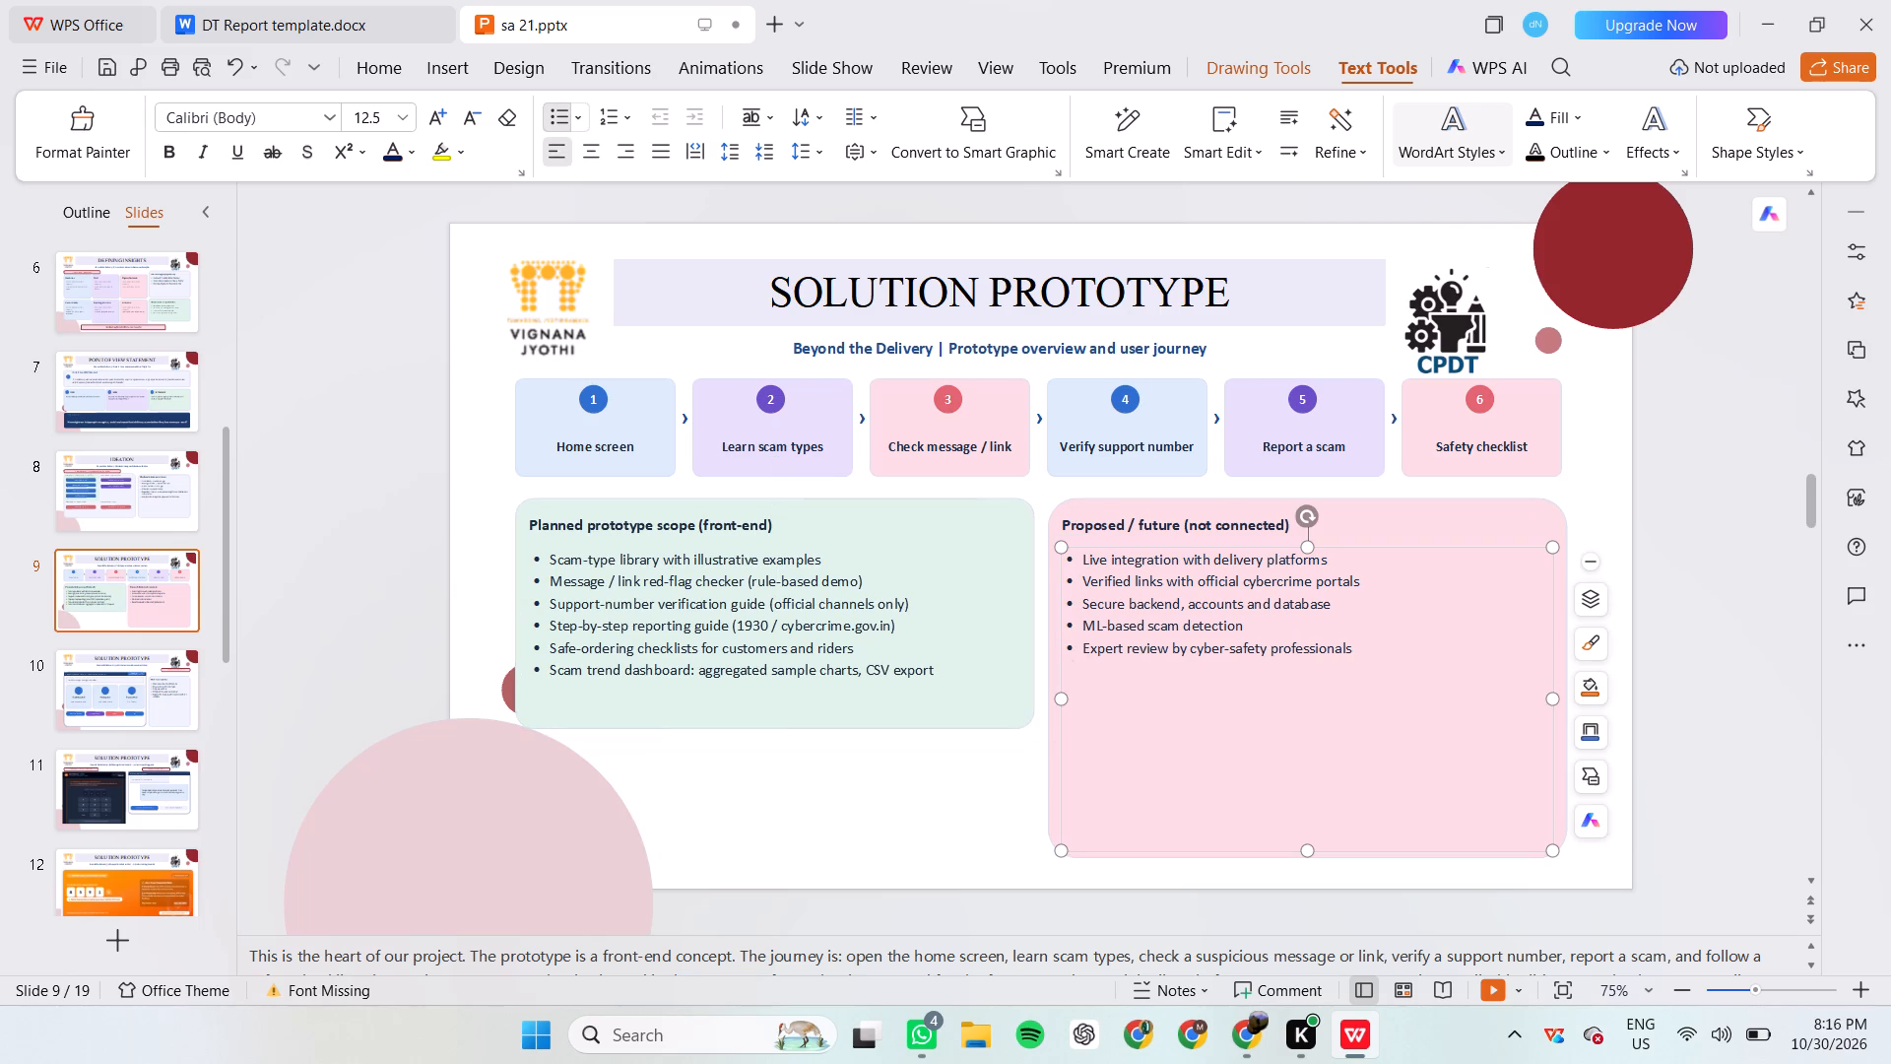
{"action": "left_click", "coordinate": [1198, 853]}
{"action": "left_click", "coordinate": [1051, 787]}
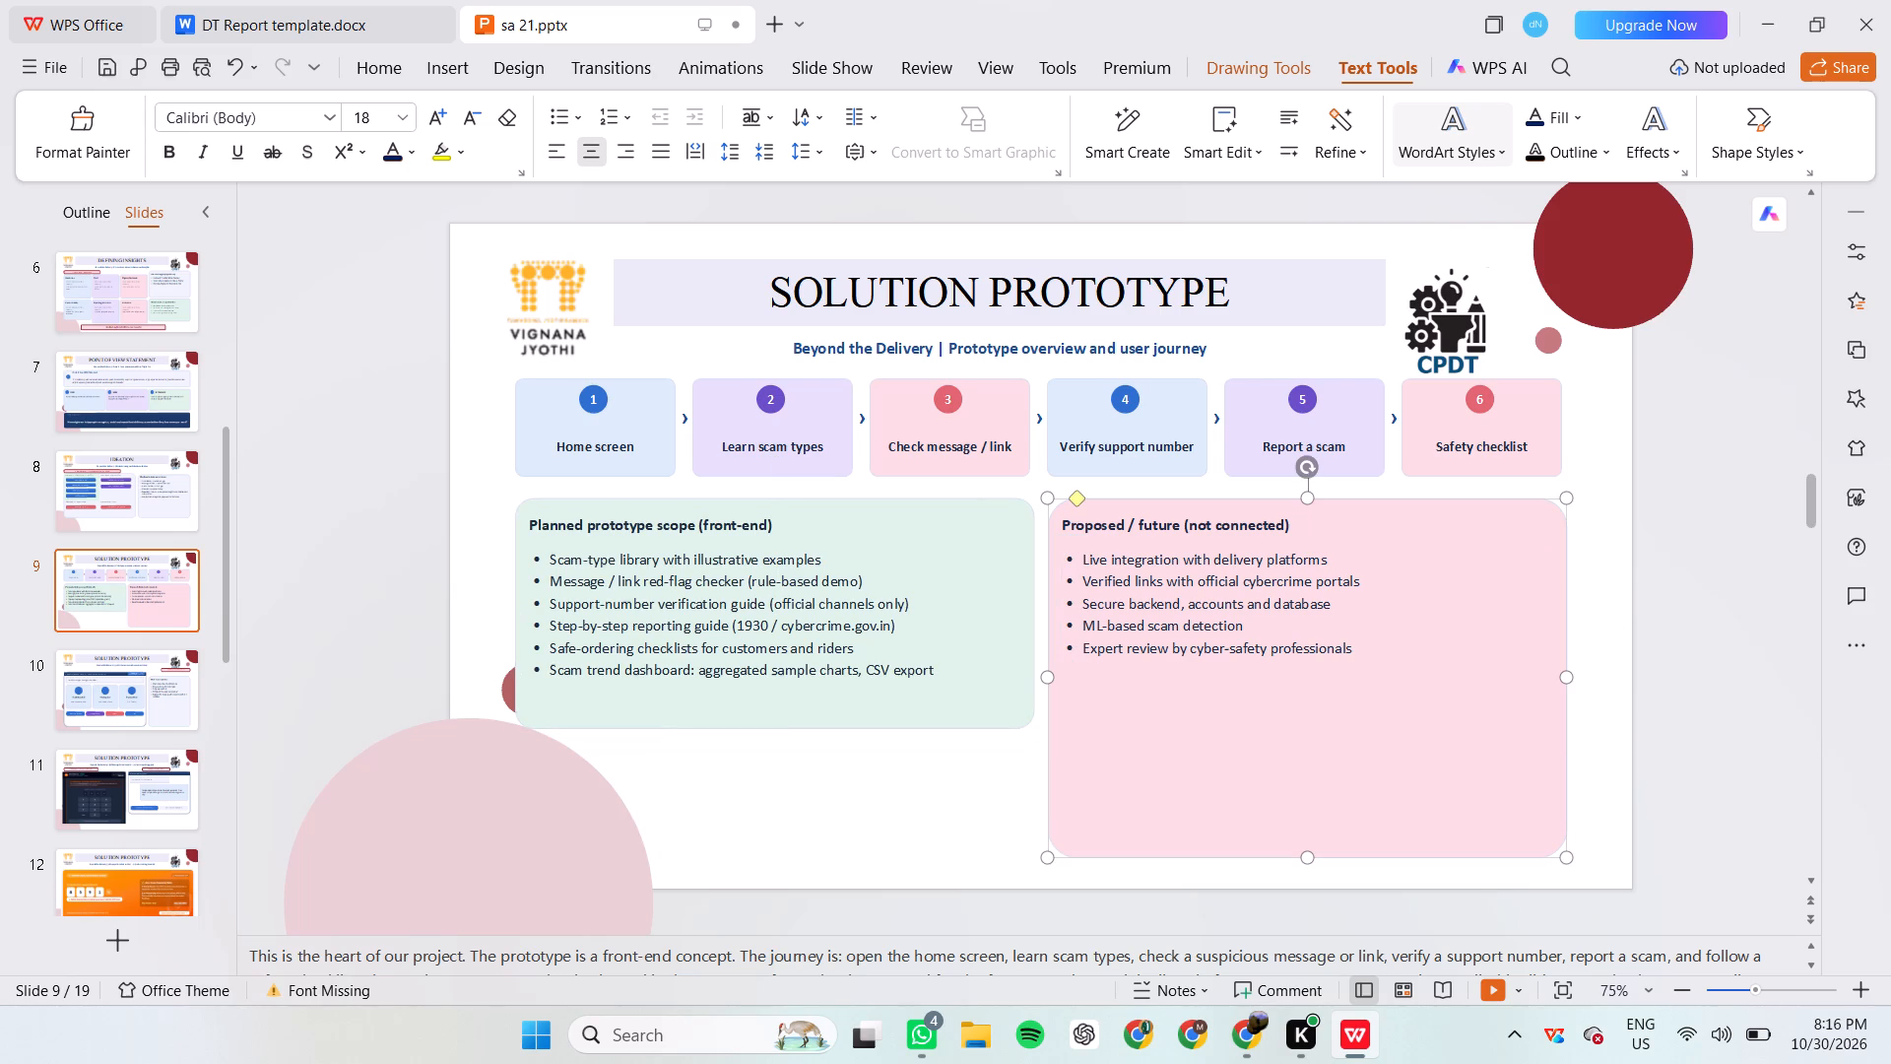
{"action": "left_click_drag", "start_coordinate": [1306, 856], "coordinate": [1306, 754]}
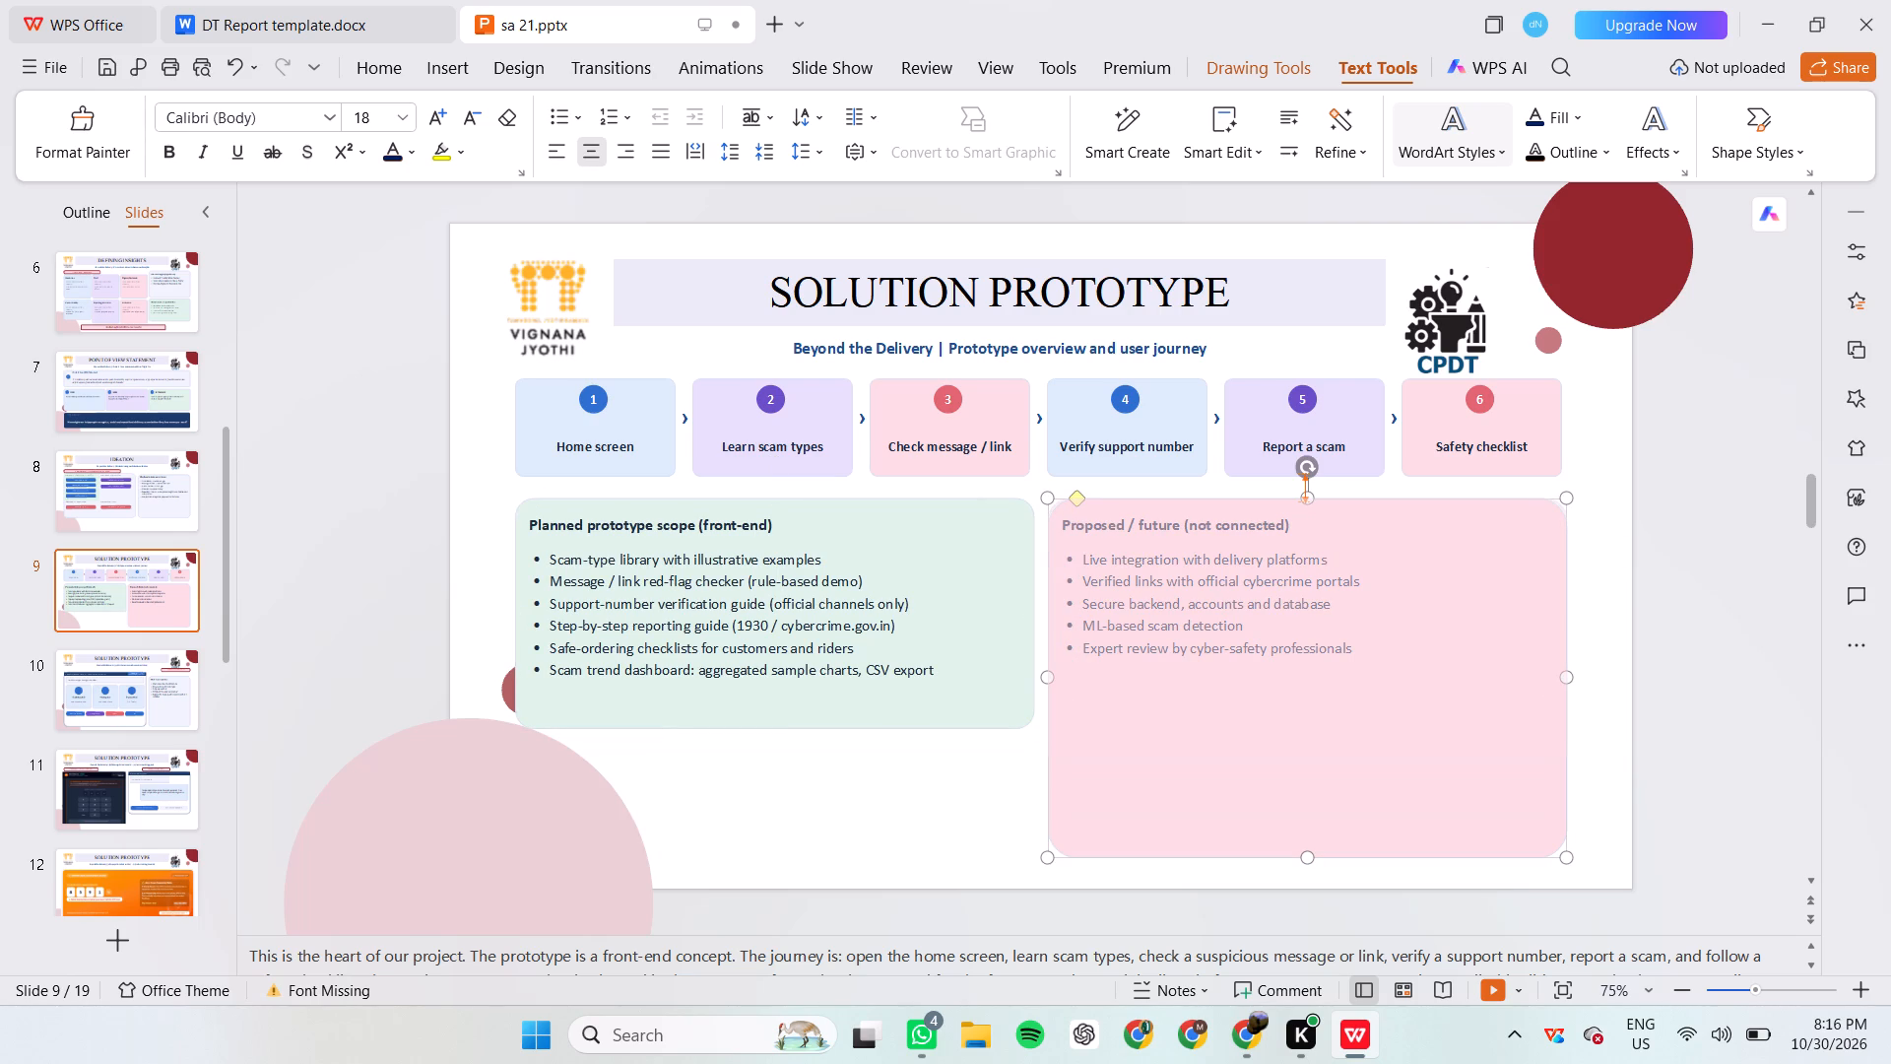
{"action": "left_click_drag", "start_coordinate": [1306, 754], "coordinate": [1298, 728]}
{"action": "left_click_drag", "start_coordinate": [1298, 728], "coordinate": [1300, 726]}
{"action": "left_click_drag", "start_coordinate": [1300, 726], "coordinate": [1287, 744]}
{"action": "left_click_drag", "start_coordinate": [1287, 744], "coordinate": [1283, 727]}
{"action": "left_click", "coordinate": [1687, 645]}
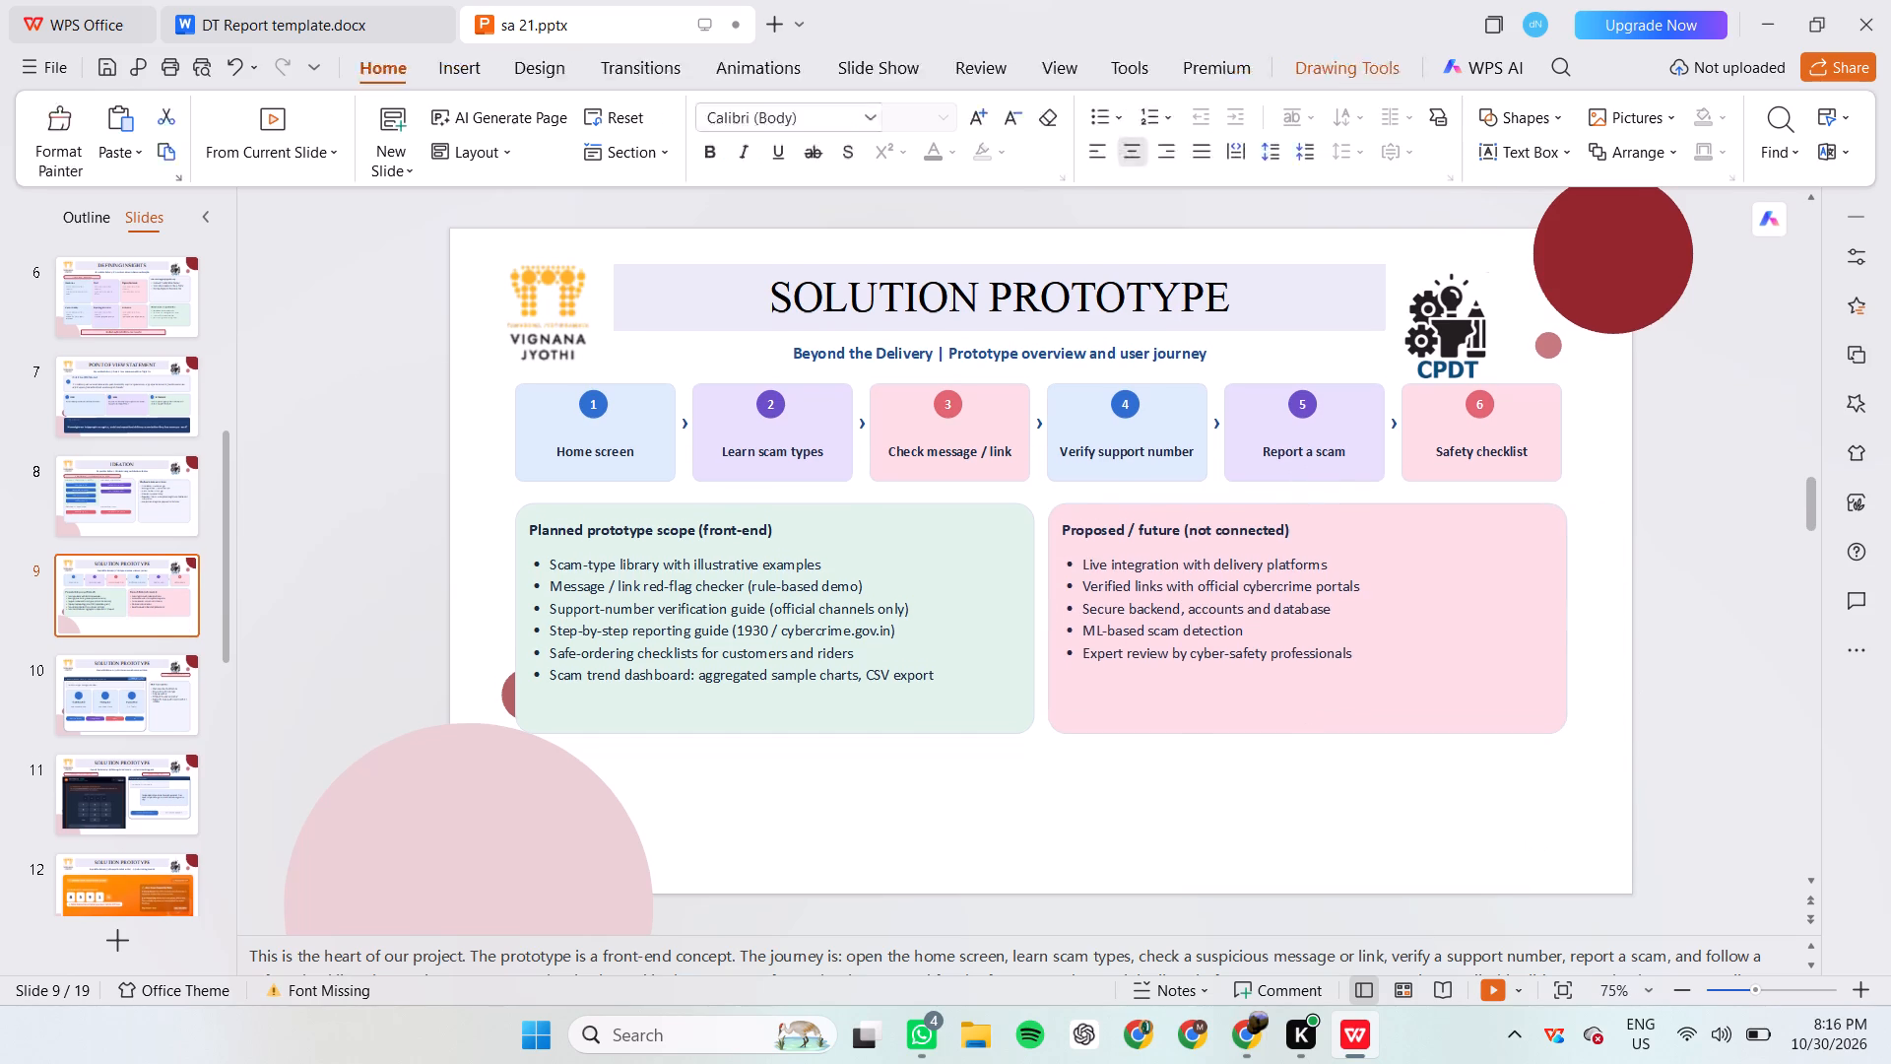
Delete the small dark-pink circle behind the left edge of slide 9's green card.
{"action": "scroll", "coordinate": [1603, 707], "scroll_direction": "down", "scroll_amount": 1, "text": "ctrl"}
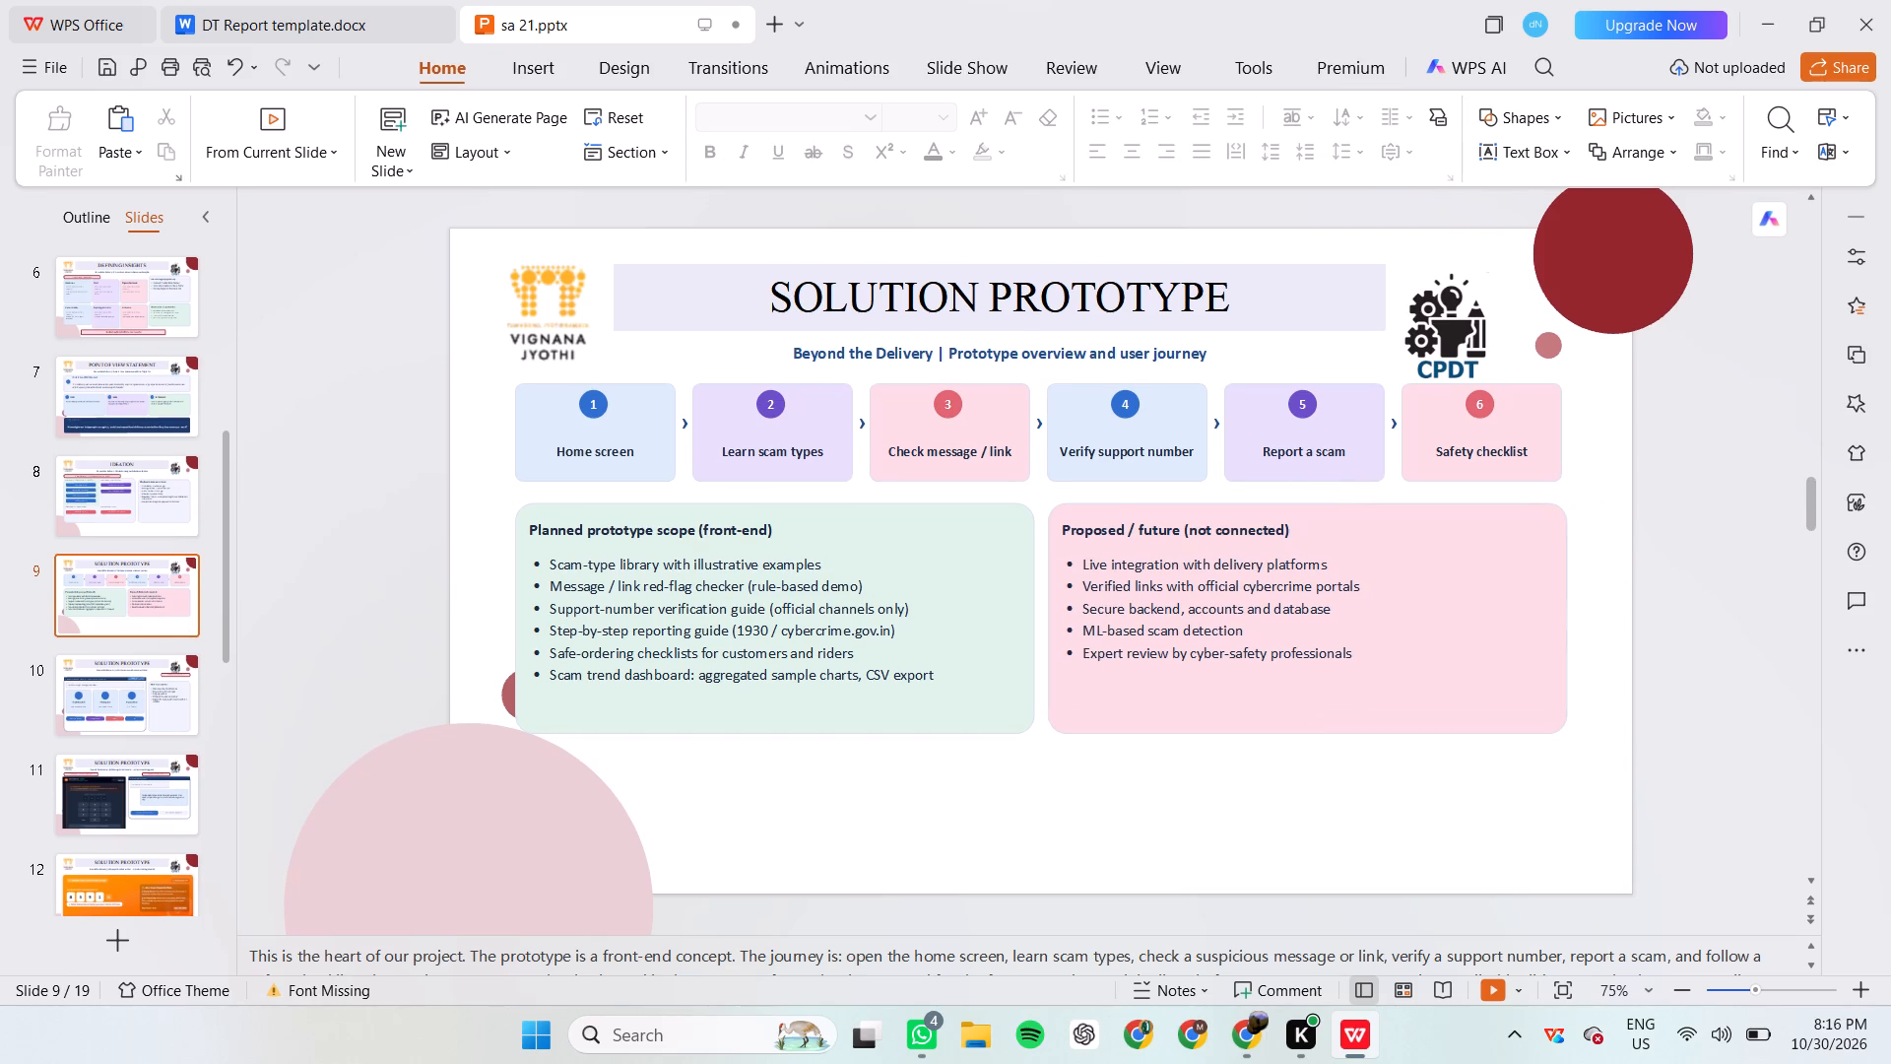
{"action": "left_click", "coordinate": [558, 661]}
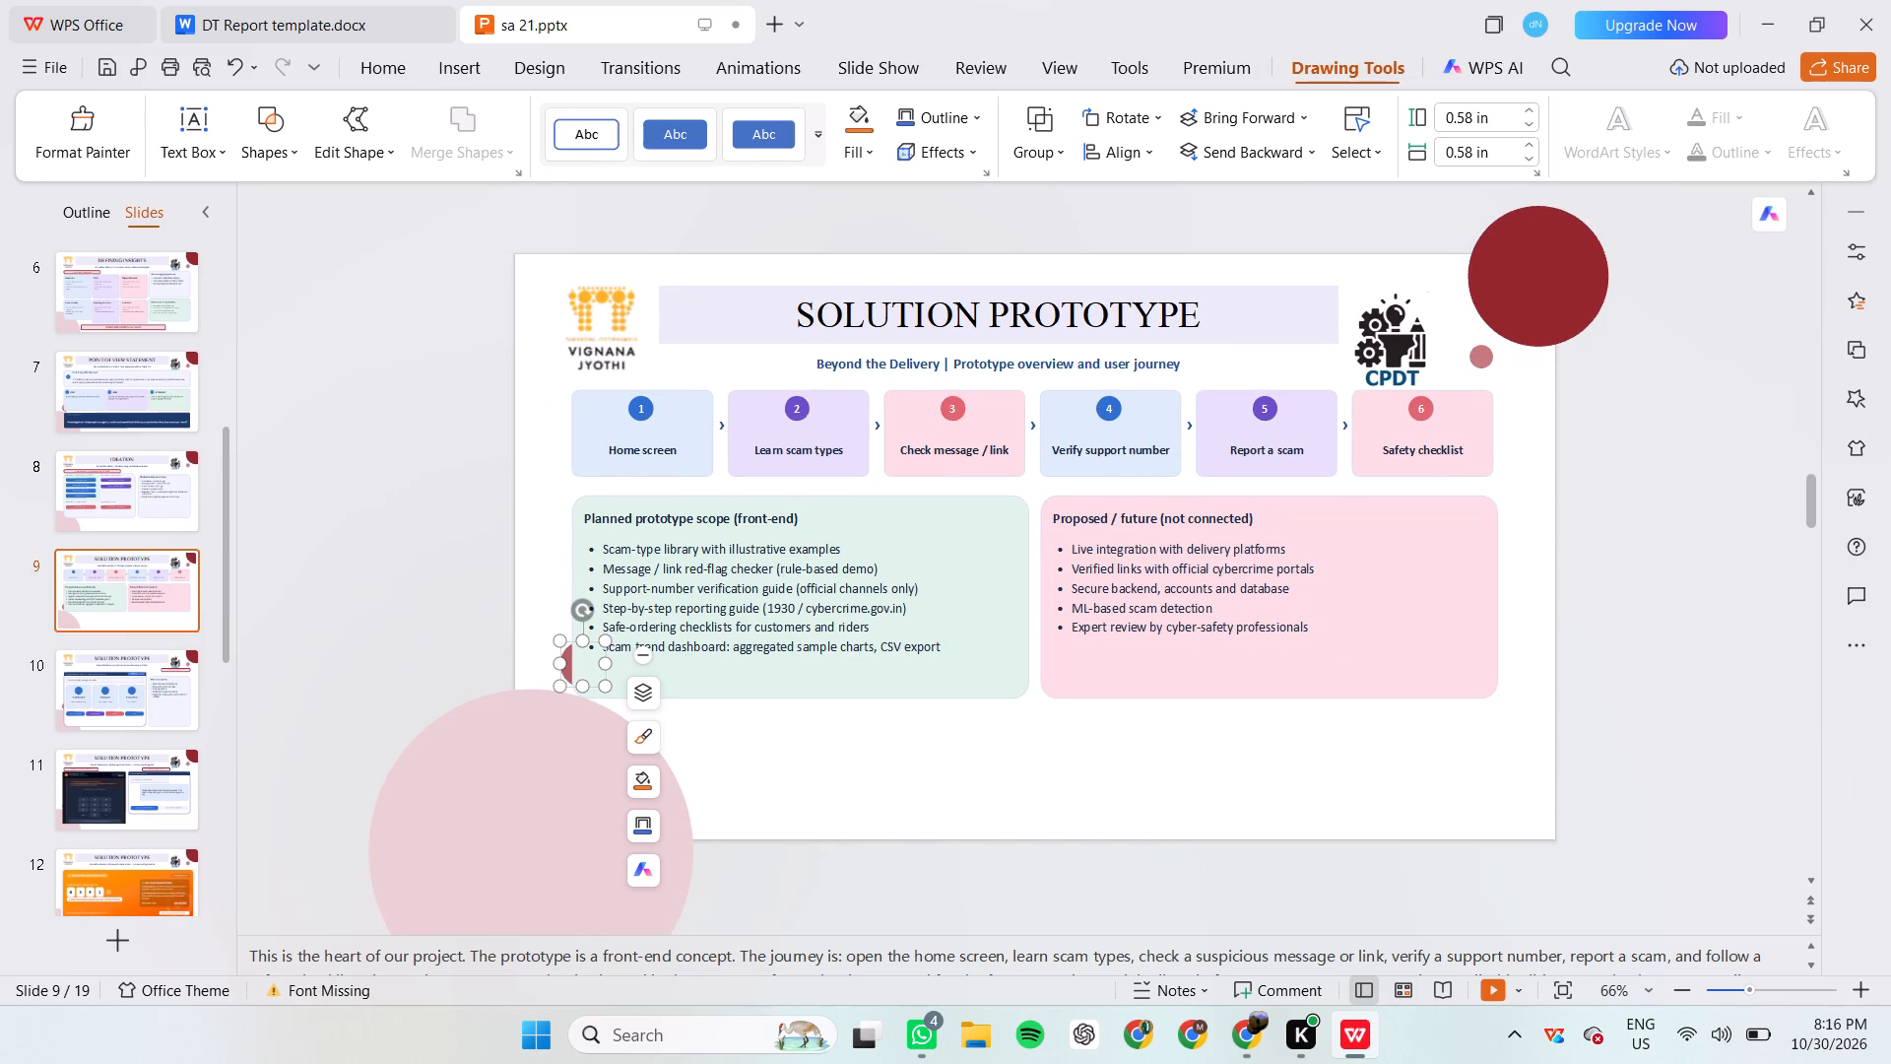
{"action": "key", "text": "Delete"}
Save the presentation.
{"action": "key", "text": "ctrl+s"}
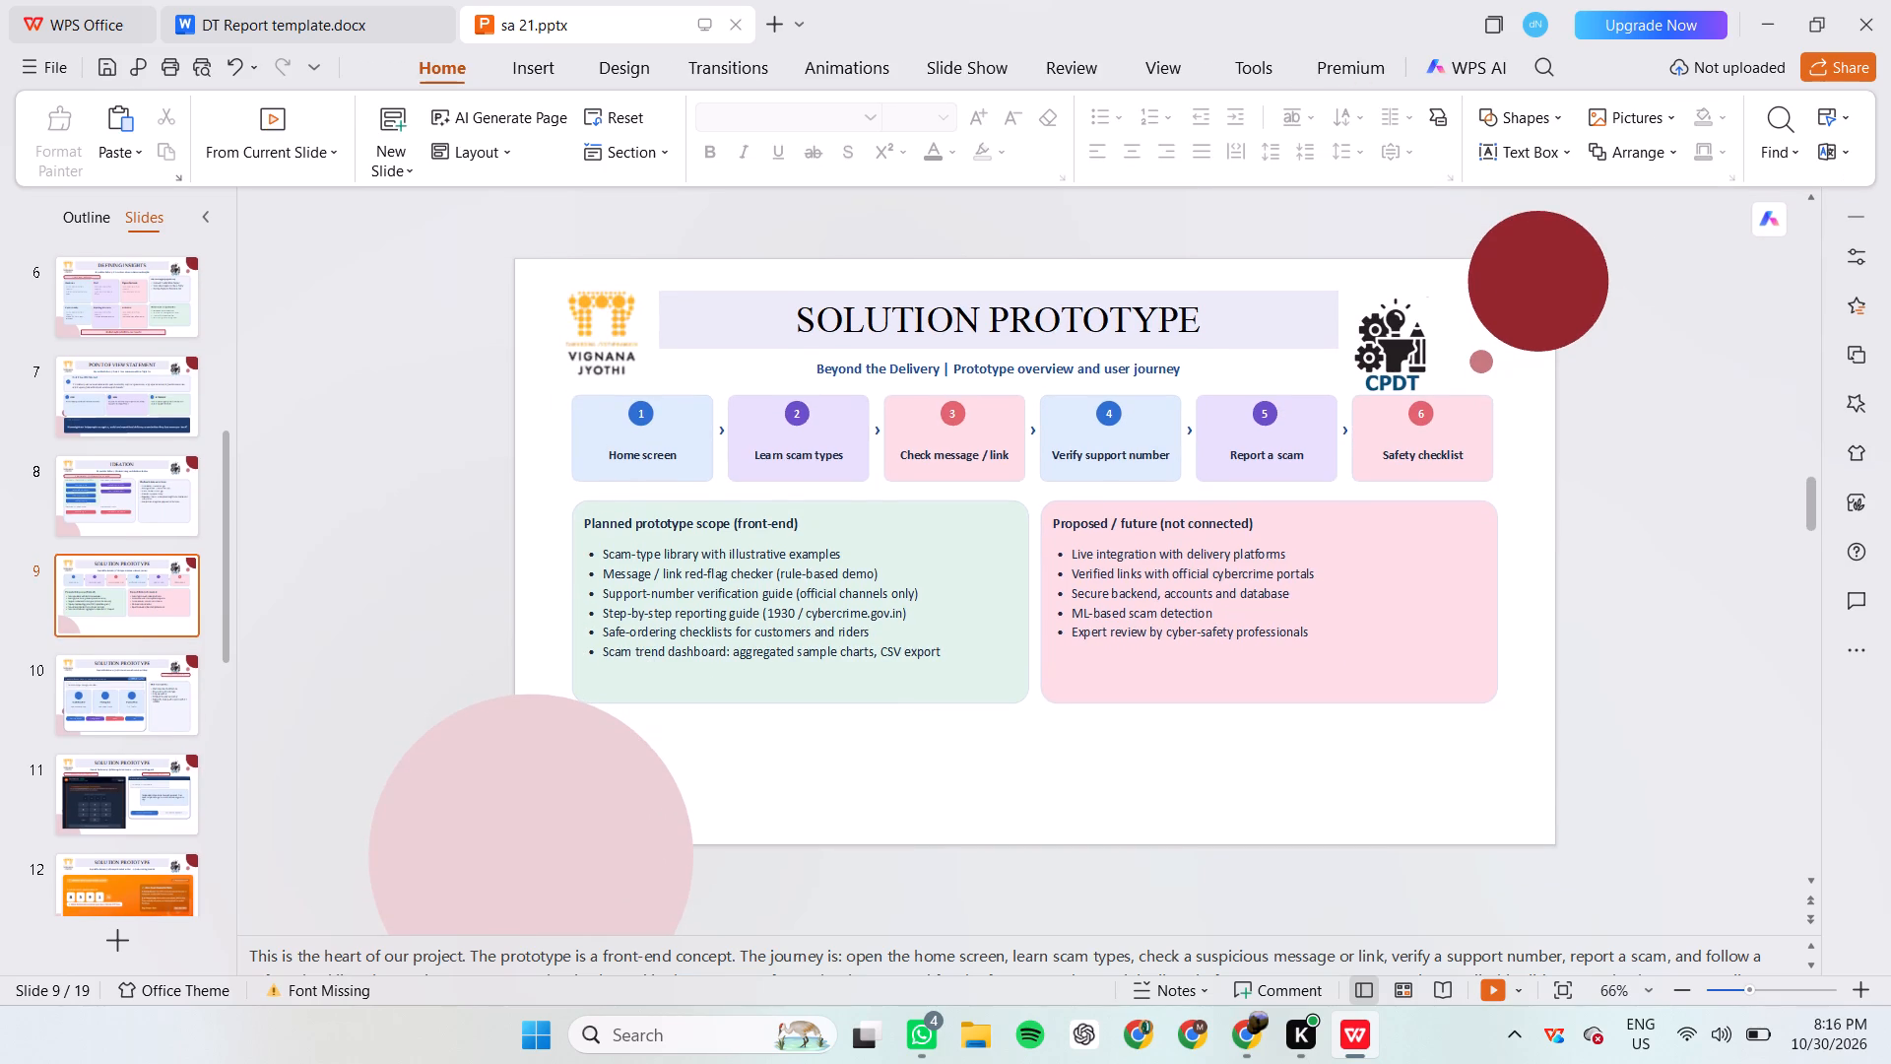
Open slide 10, the home screen and scam-type library mockup.
{"action": "scroll", "coordinate": [1658, 533], "scroll_direction": "down", "scroll_amount": 2}
{"action": "left_click", "coordinate": [132, 681]}
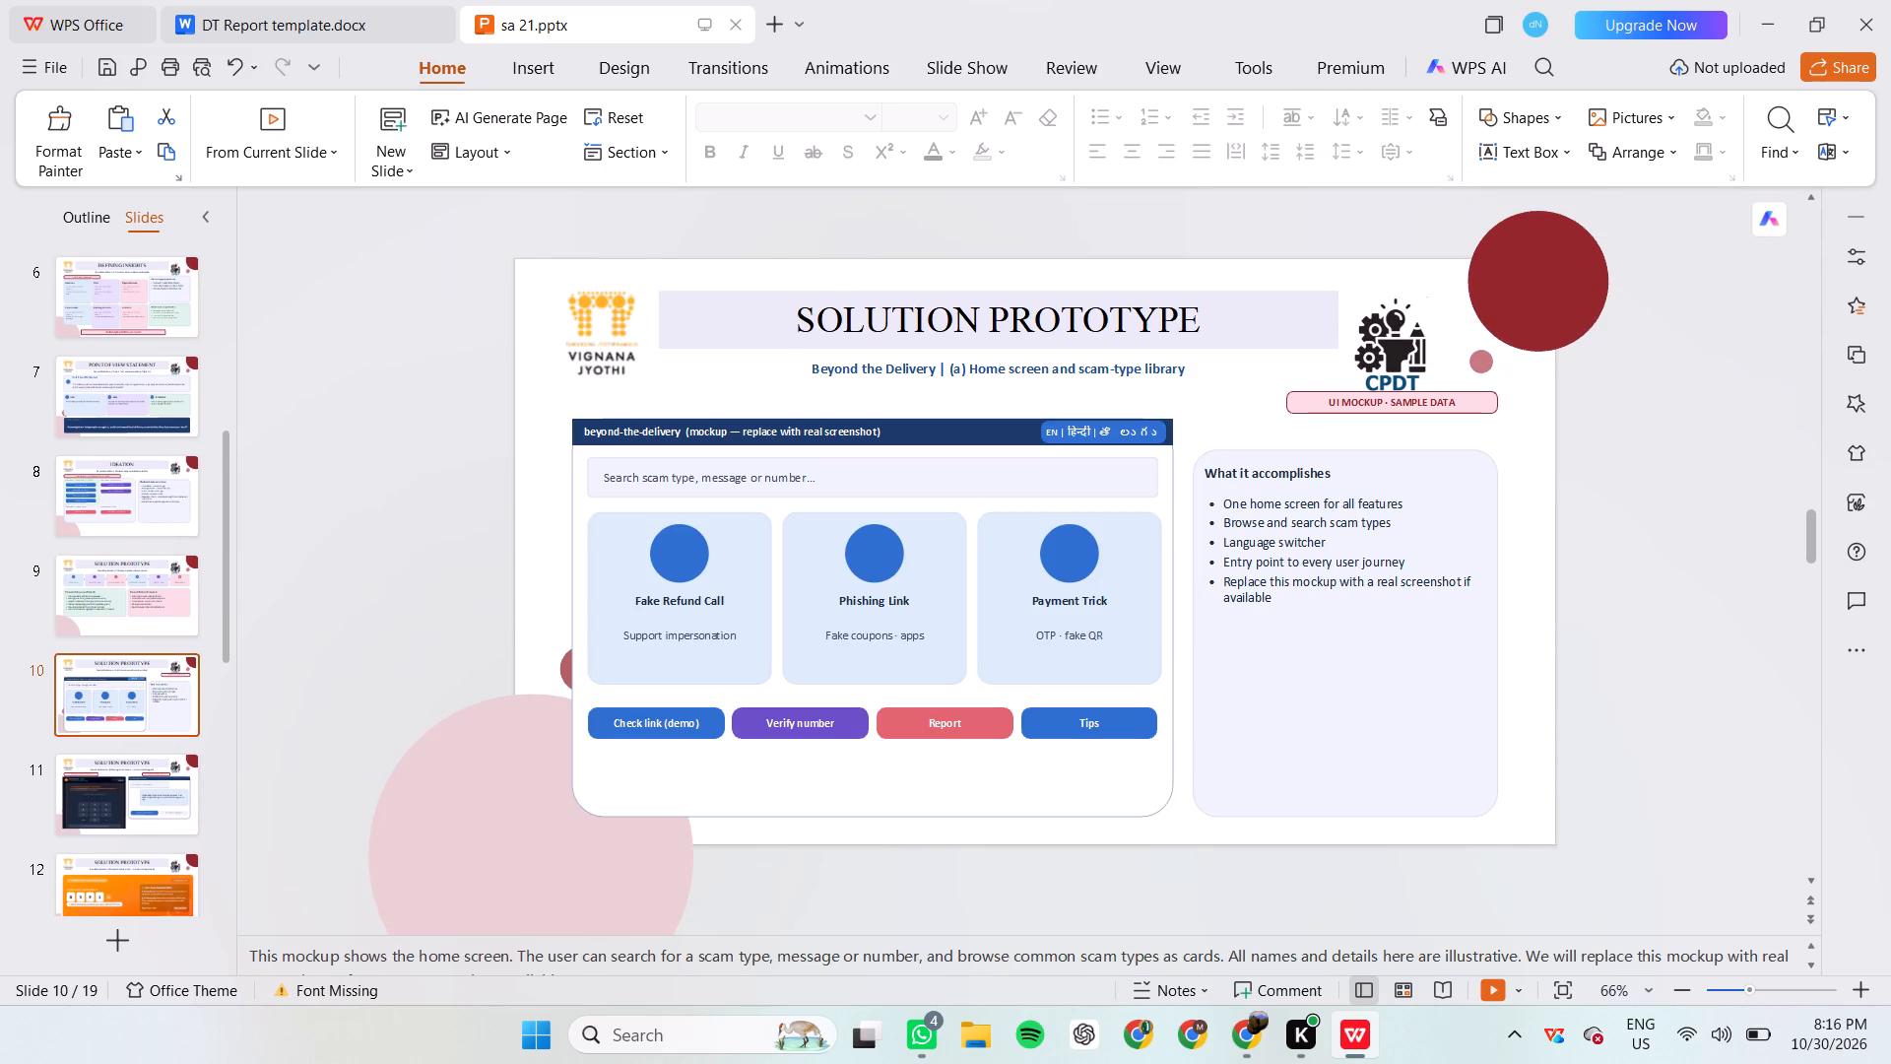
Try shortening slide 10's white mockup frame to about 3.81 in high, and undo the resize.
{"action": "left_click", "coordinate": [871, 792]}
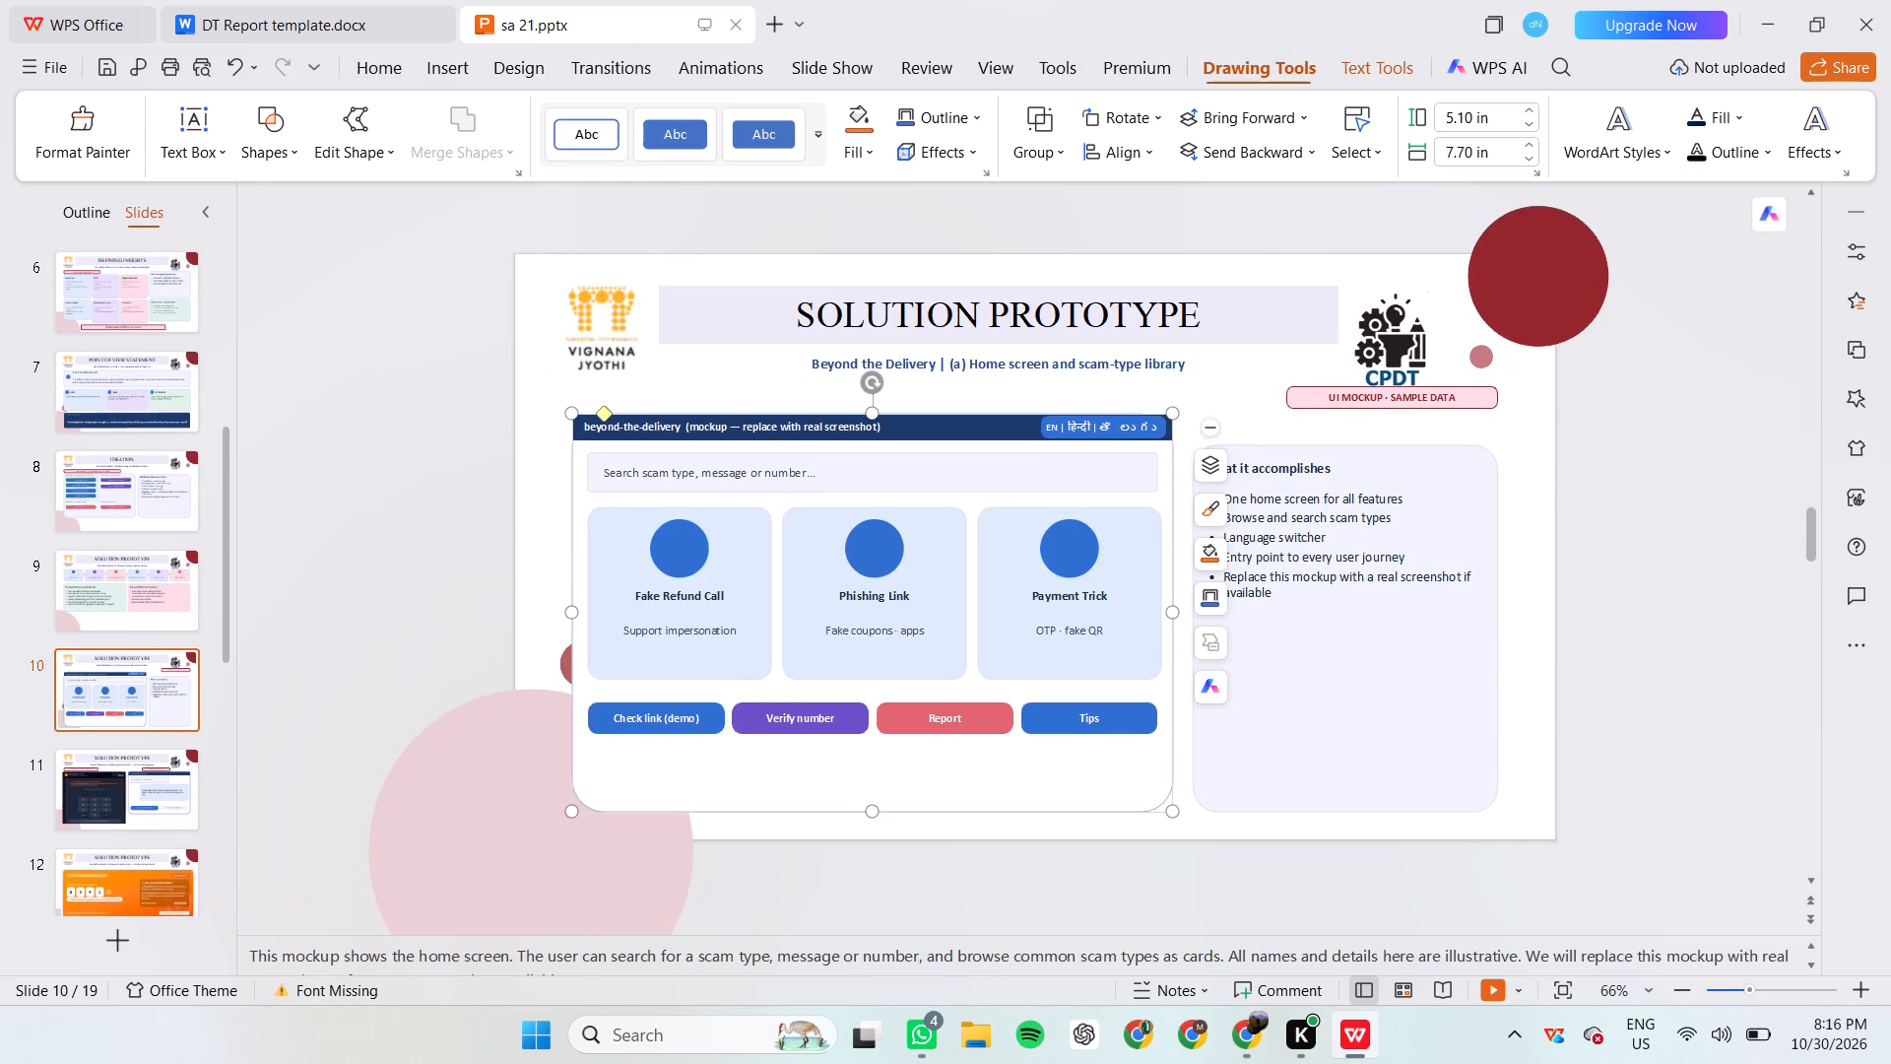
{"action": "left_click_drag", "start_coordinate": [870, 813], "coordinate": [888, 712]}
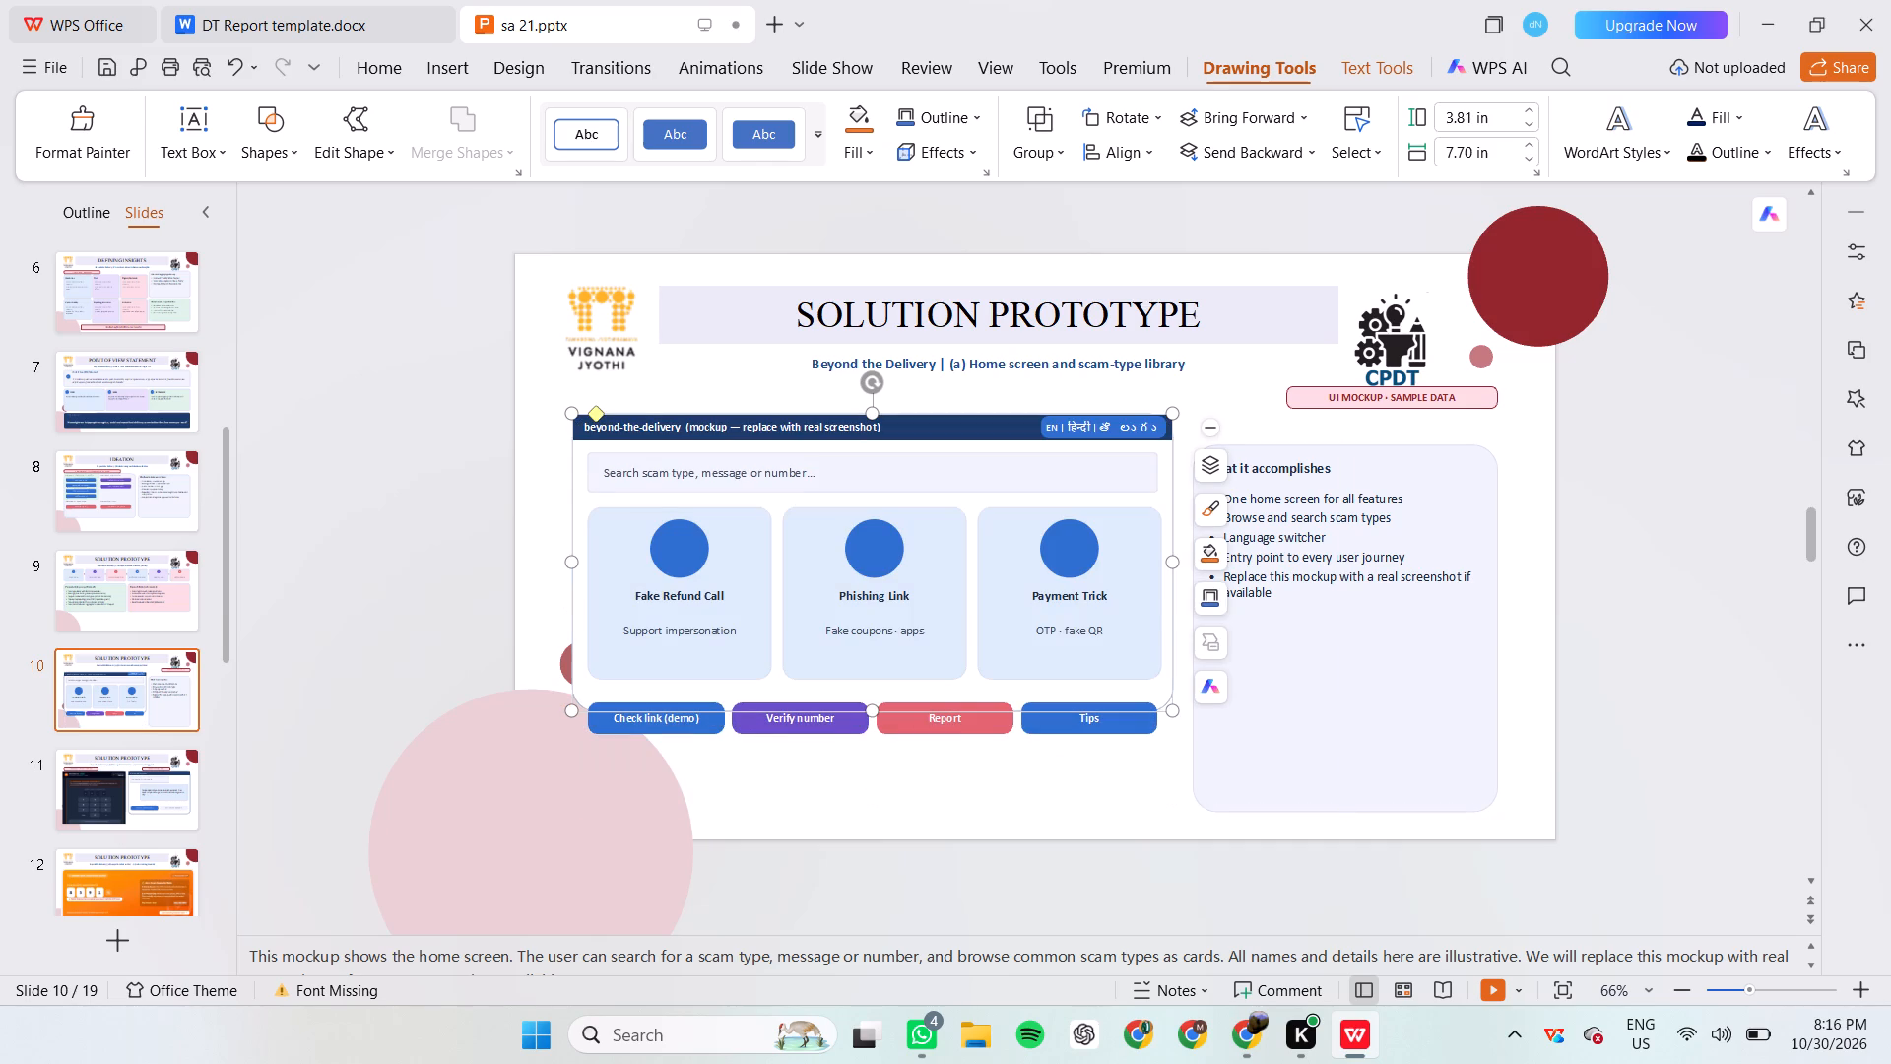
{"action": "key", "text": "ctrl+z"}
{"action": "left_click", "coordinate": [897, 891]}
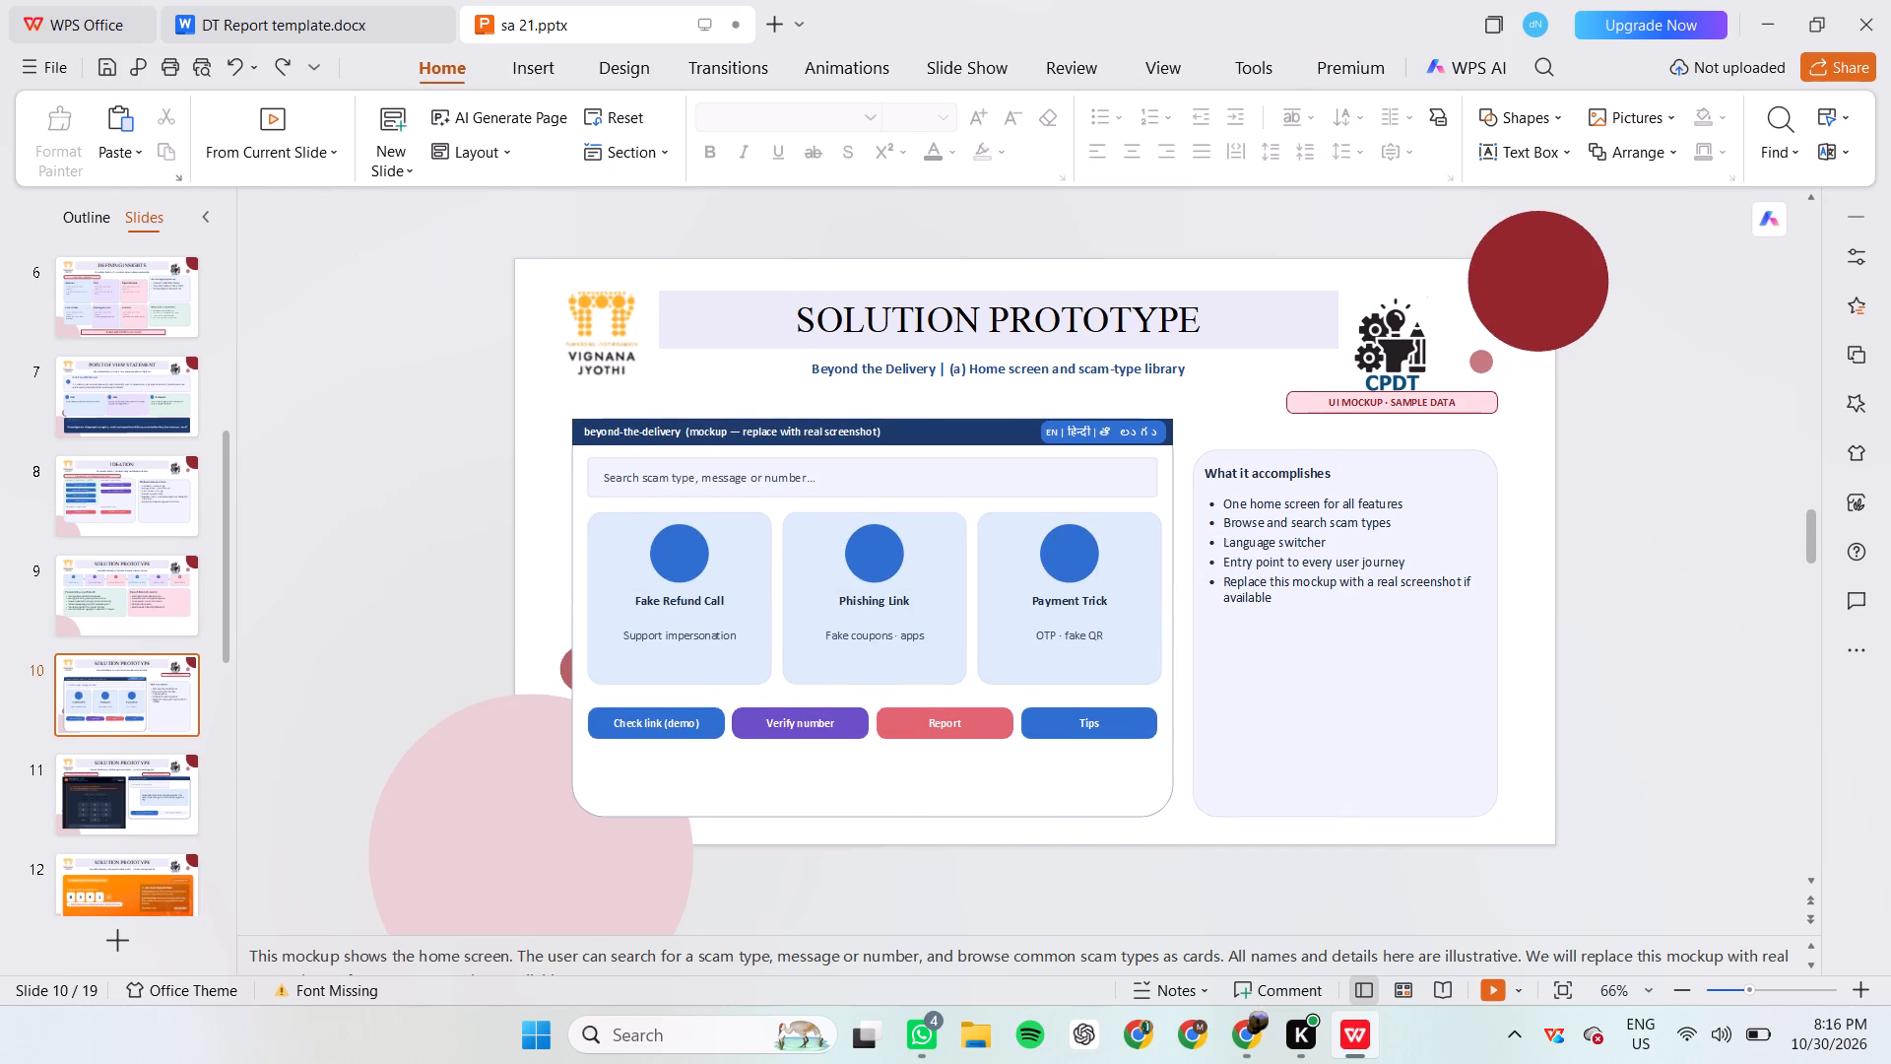
Shorten slide 10's white mockup frame from its bottom edge to just below the row of coloured buttons.
{"action": "left_click", "coordinate": [578, 499]}
{"action": "left_click_drag", "start_coordinate": [874, 806], "coordinate": [884, 759]}
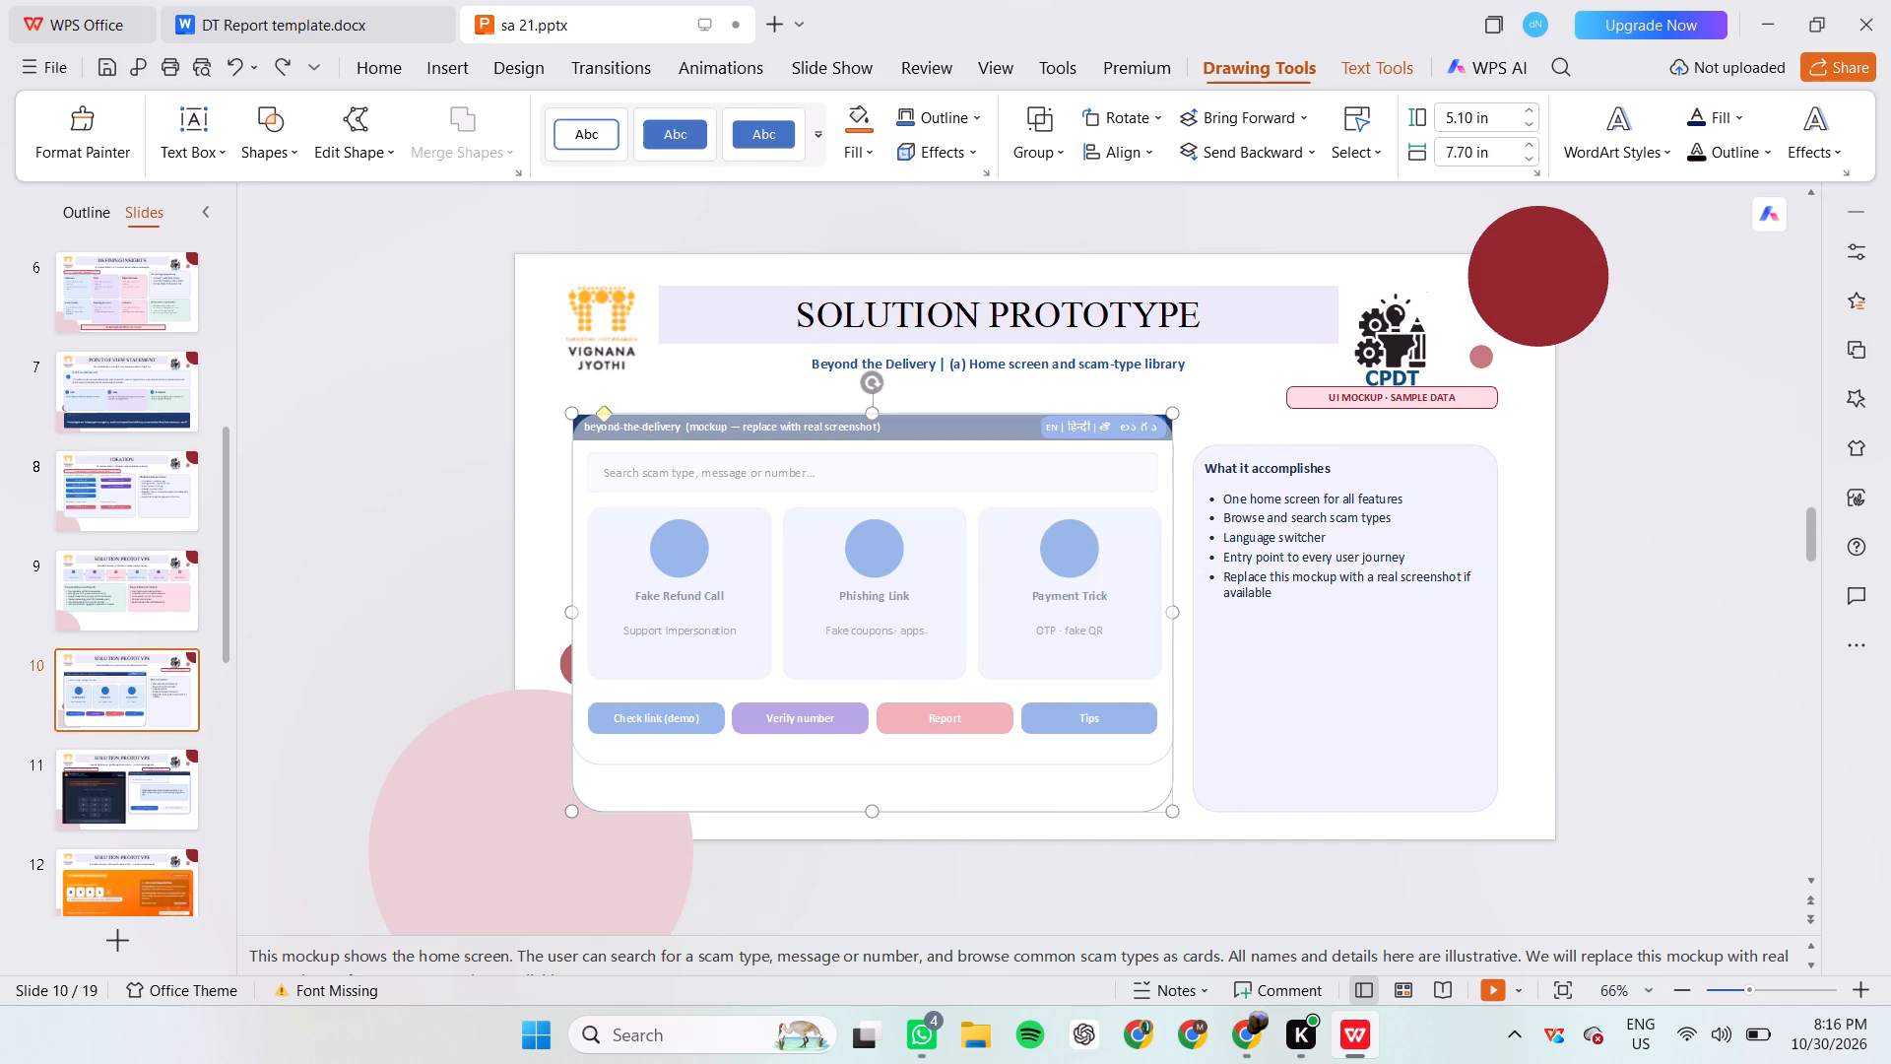
{"action": "left_click_drag", "start_coordinate": [884, 759], "coordinate": [884, 738]}
Shorten the "What it accomplishes" panel on slide 10 so its bottom edge lines up with the mockup frame.
{"action": "left_click", "coordinate": [1346, 713]}
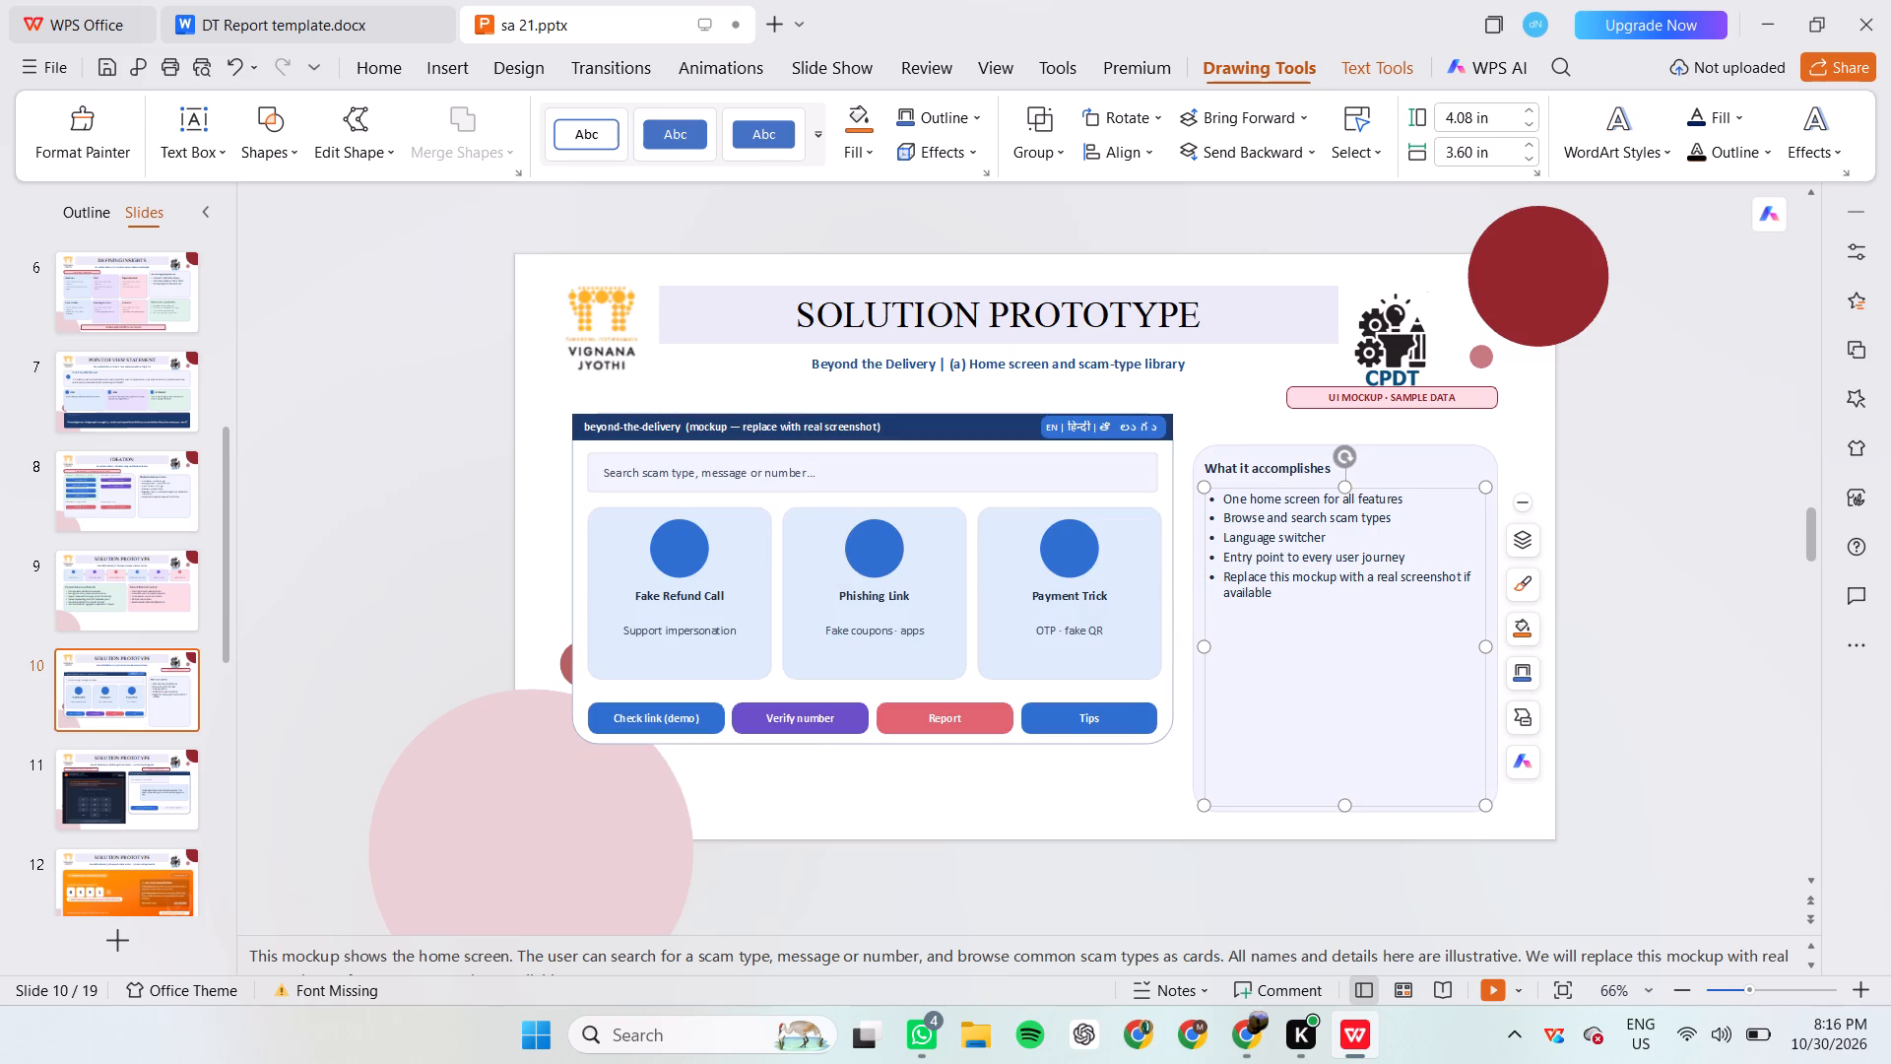
{"action": "left_click", "coordinate": [1194, 770]}
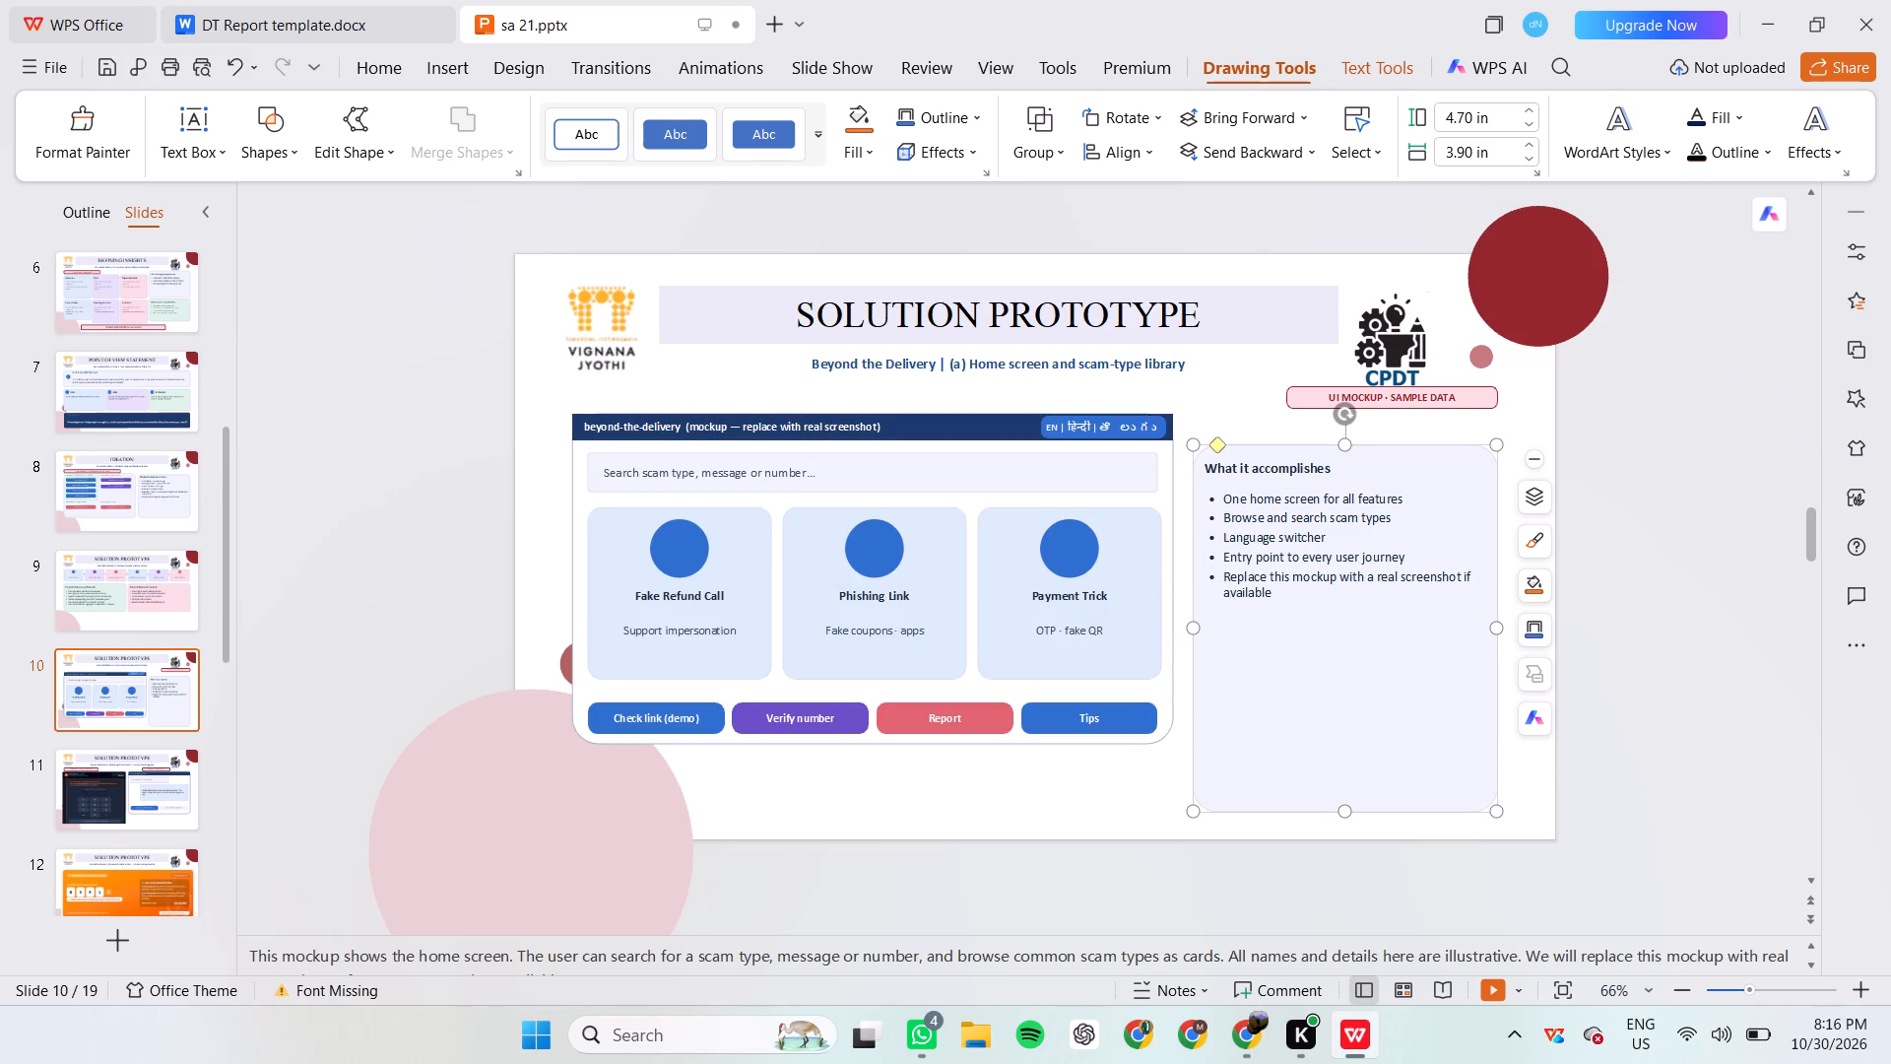
{"action": "left_click_drag", "start_coordinate": [1344, 815], "coordinate": [1340, 751]}
{"action": "left_click", "coordinate": [1597, 673]}
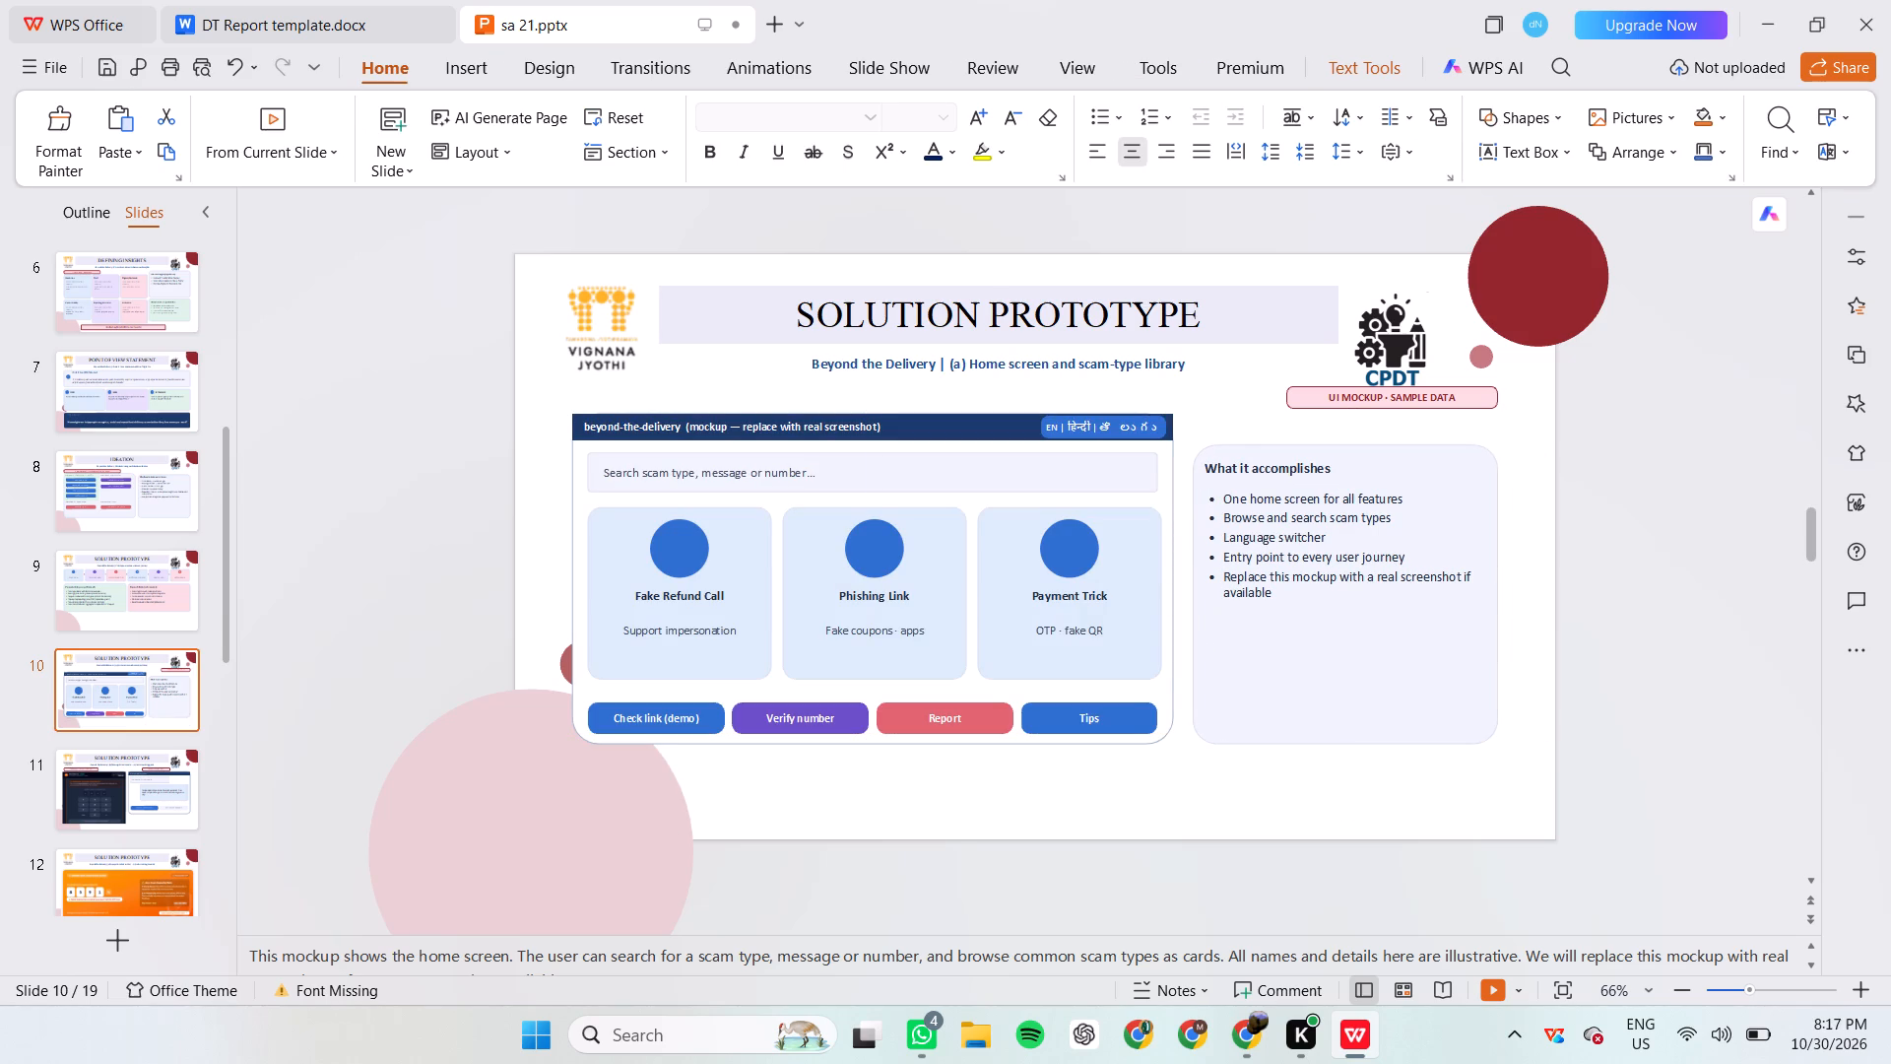
Delete the small dark-pink circle behind the left edge of slide 10's mockup frame.
{"action": "left_click", "coordinate": [570, 671]}
{"action": "left_click", "coordinate": [564, 669]}
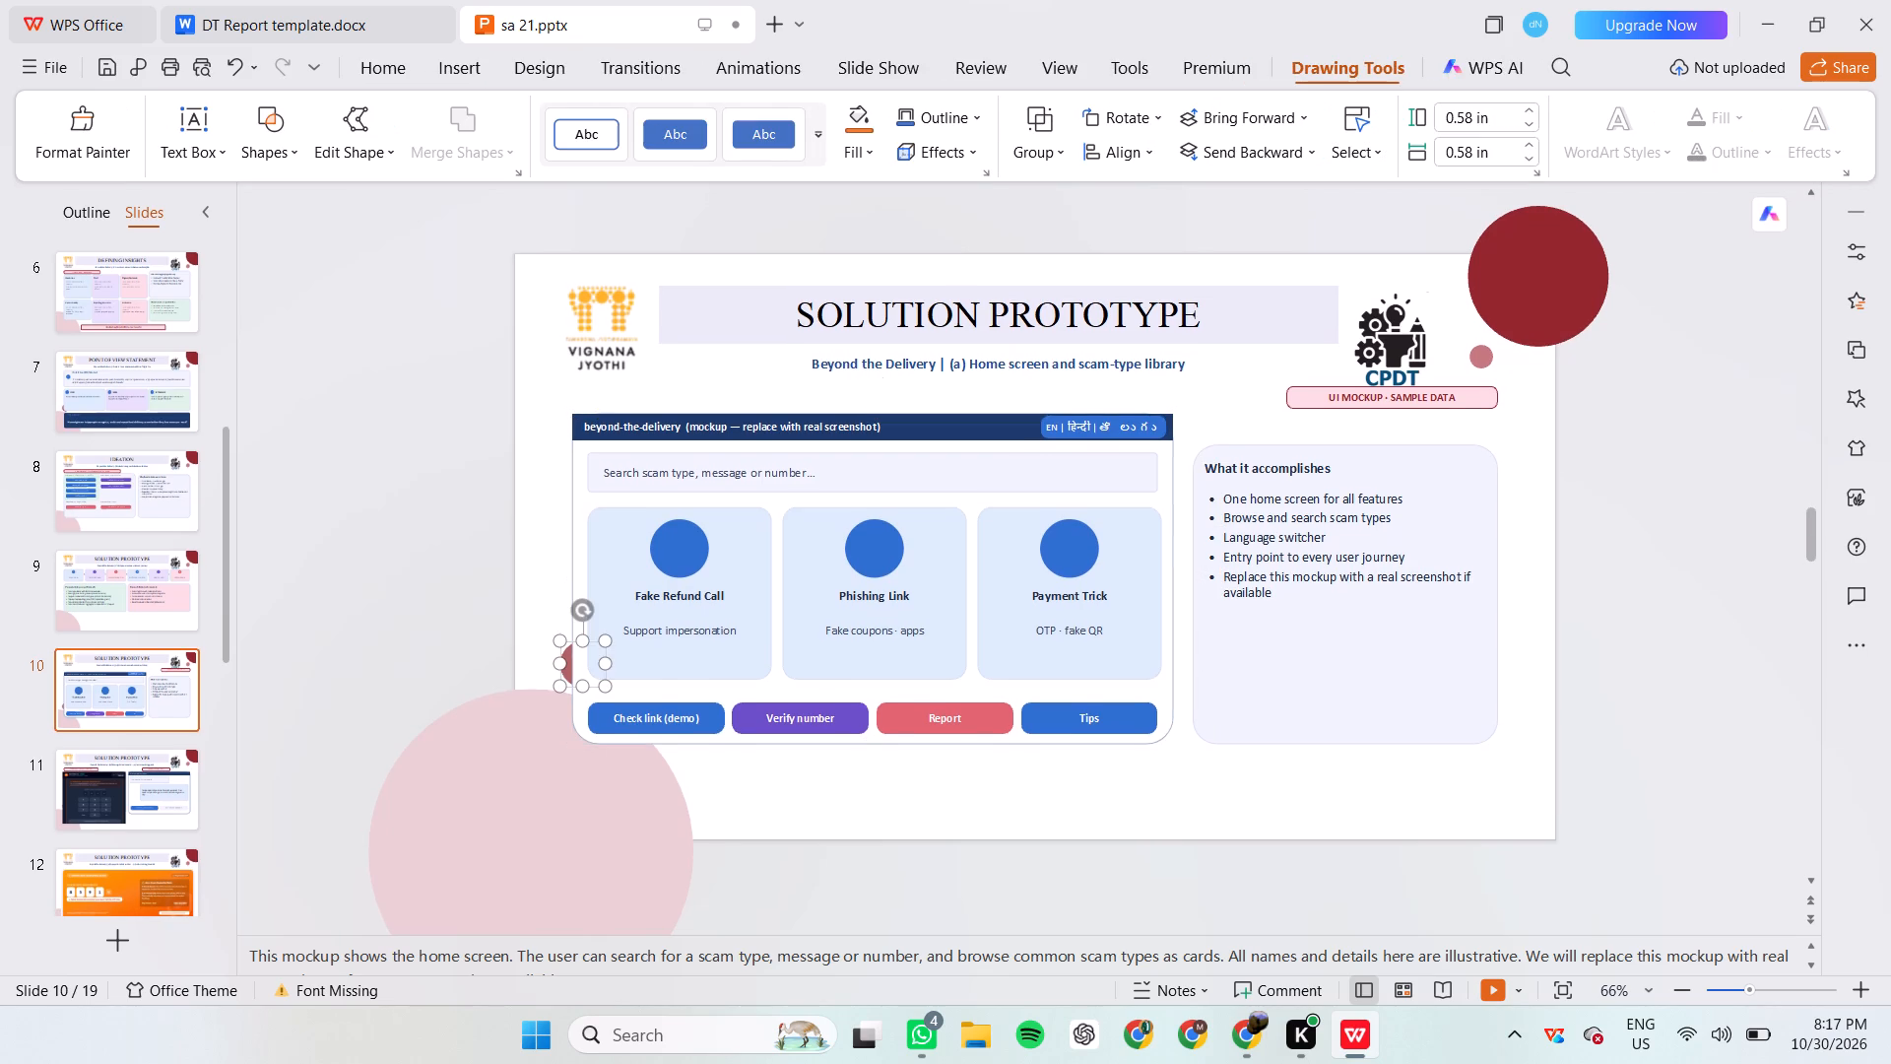
{"action": "key", "text": "Delete"}
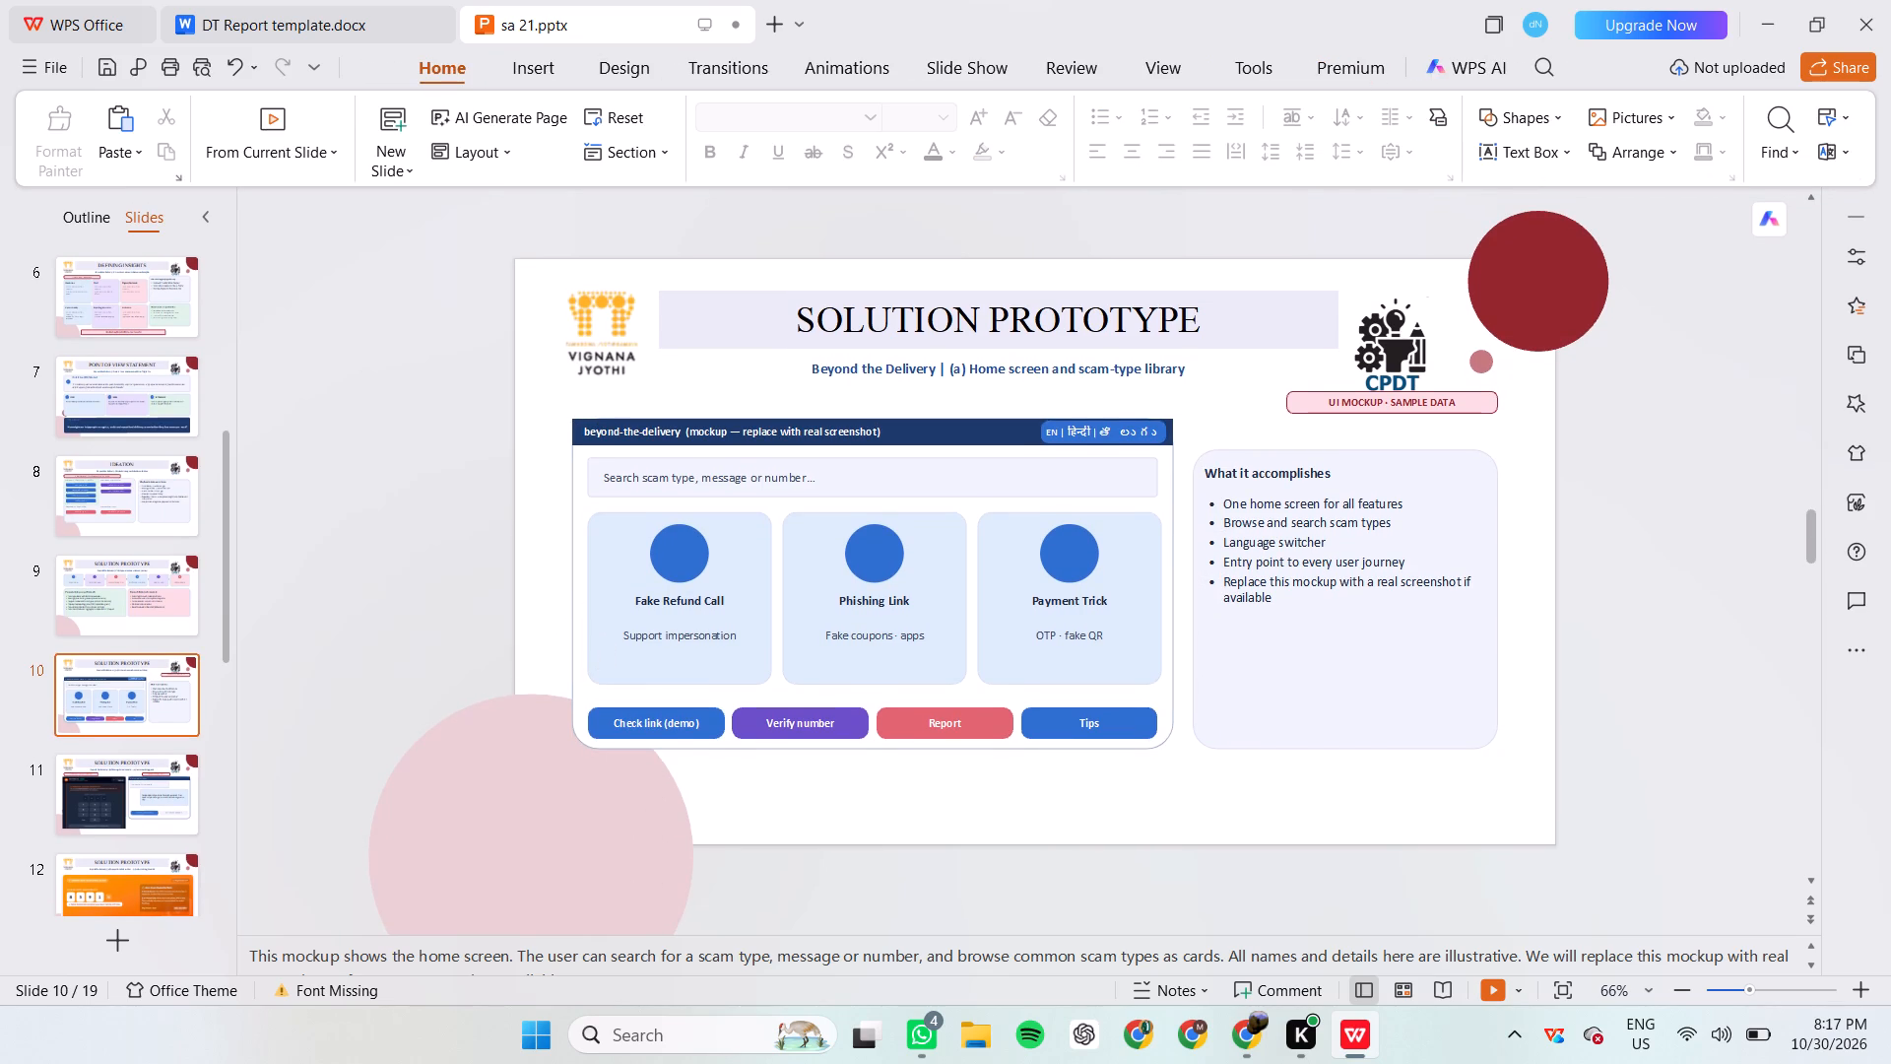
Save the presentation.
{"action": "key", "text": "ctrl+s"}
{"action": "key", "text": "ctrl+s"}
{"action": "scroll", "coordinate": [132, 698], "scroll_direction": "down", "scroll_amount": 2}
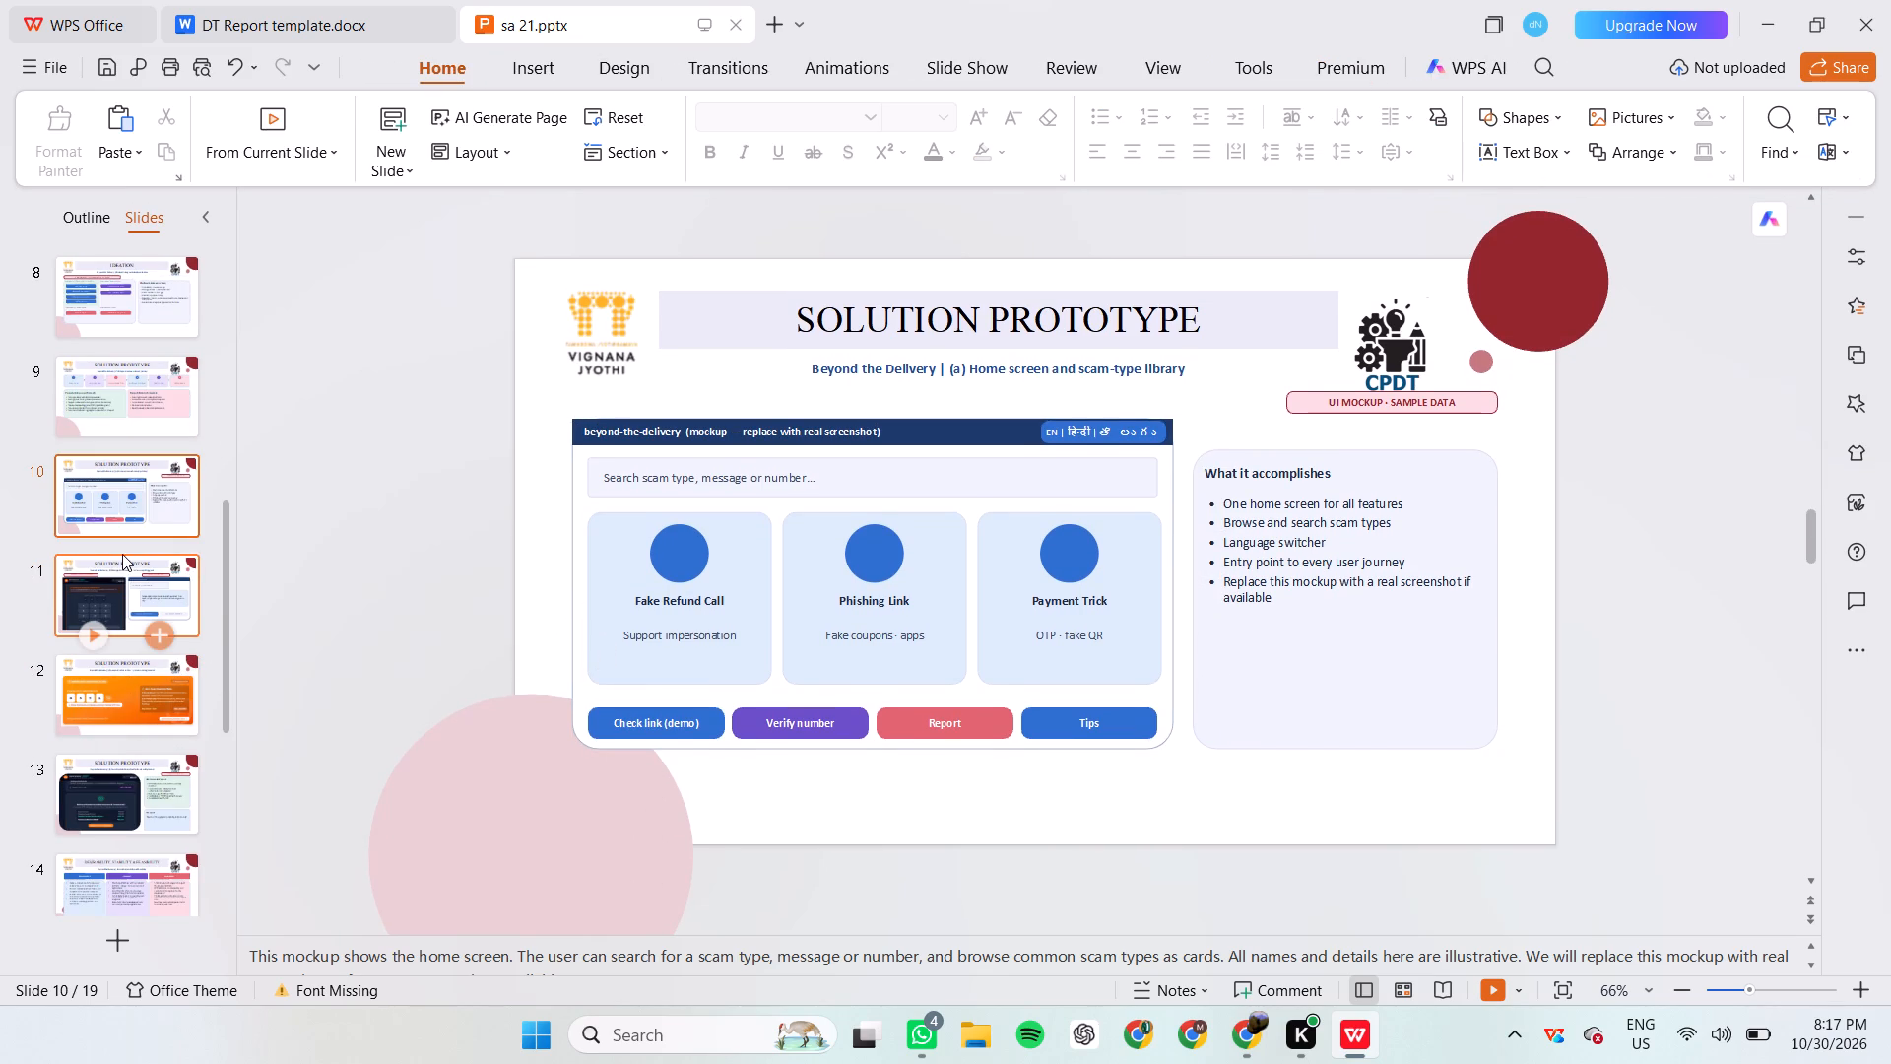
{"action": "left_click", "coordinate": [122, 577]}
{"action": "scroll", "coordinate": [122, 577], "scroll_direction": "down", "scroll_amount": 1}
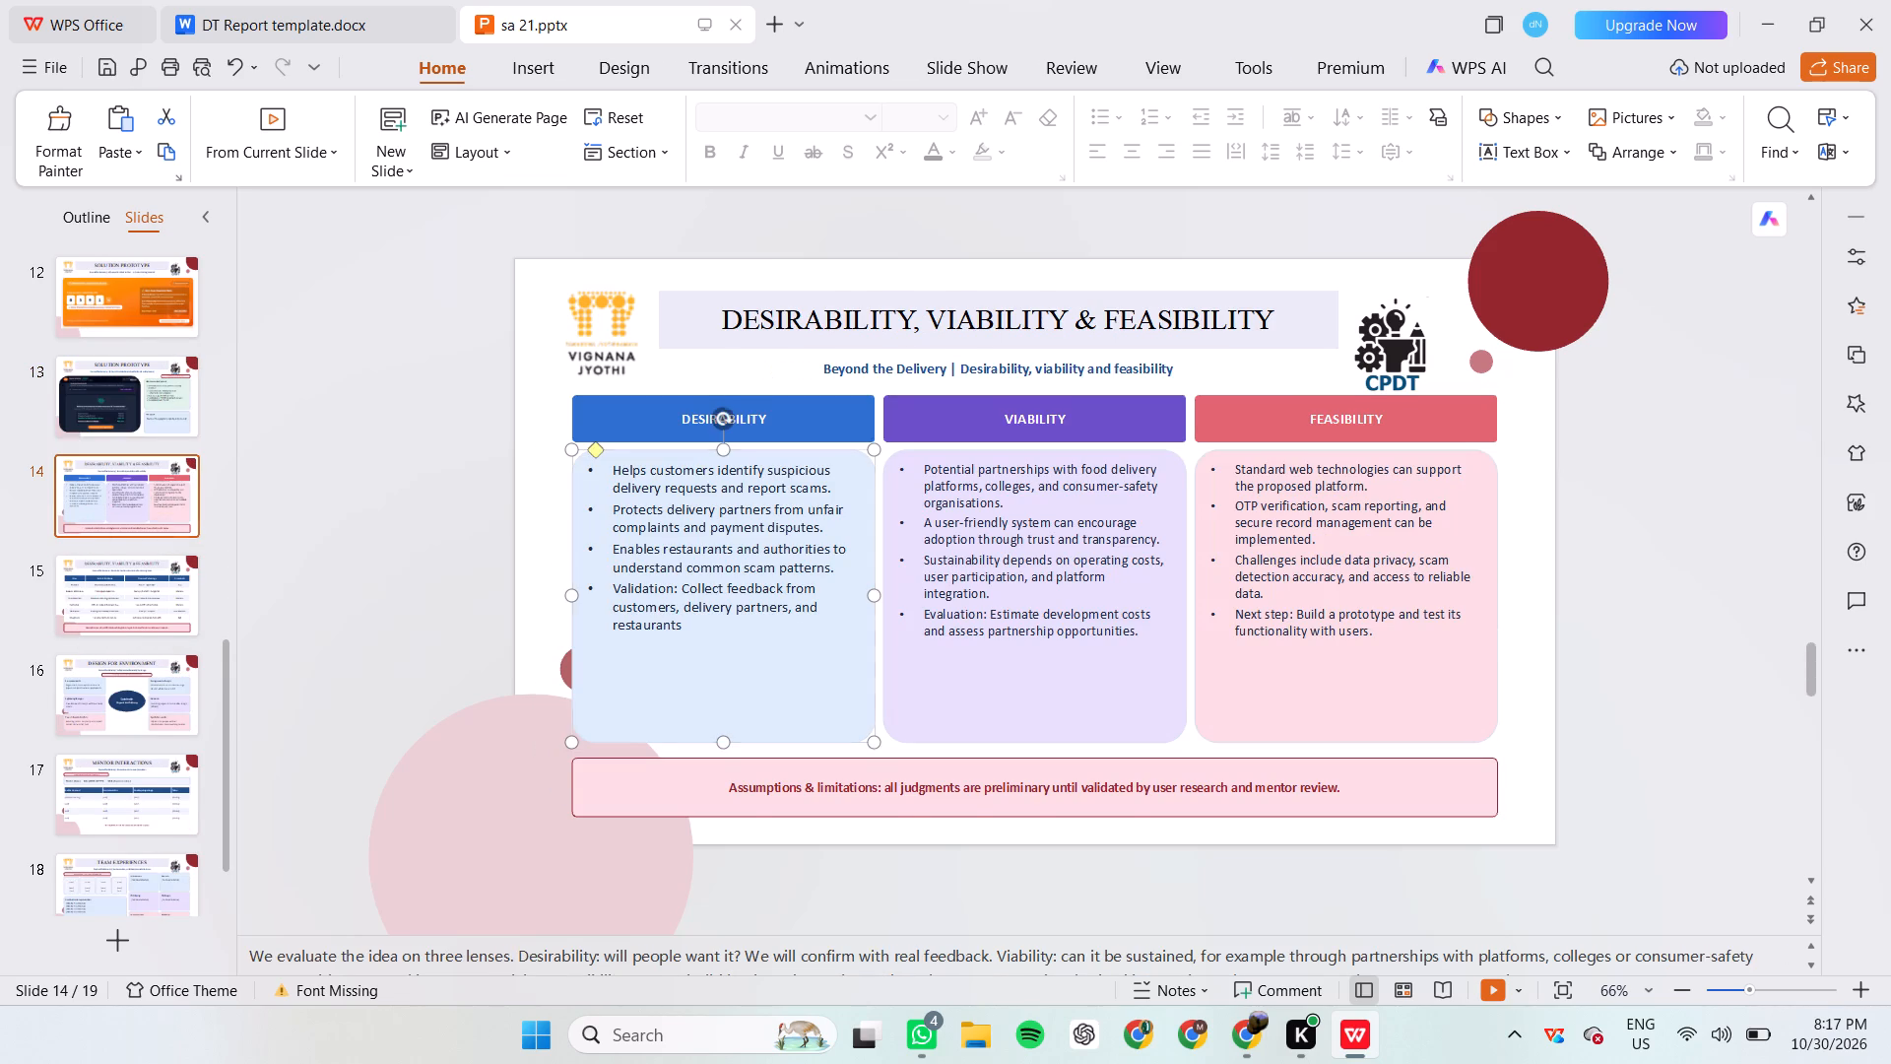
{"action": "left_click", "coordinate": [562, 667]}
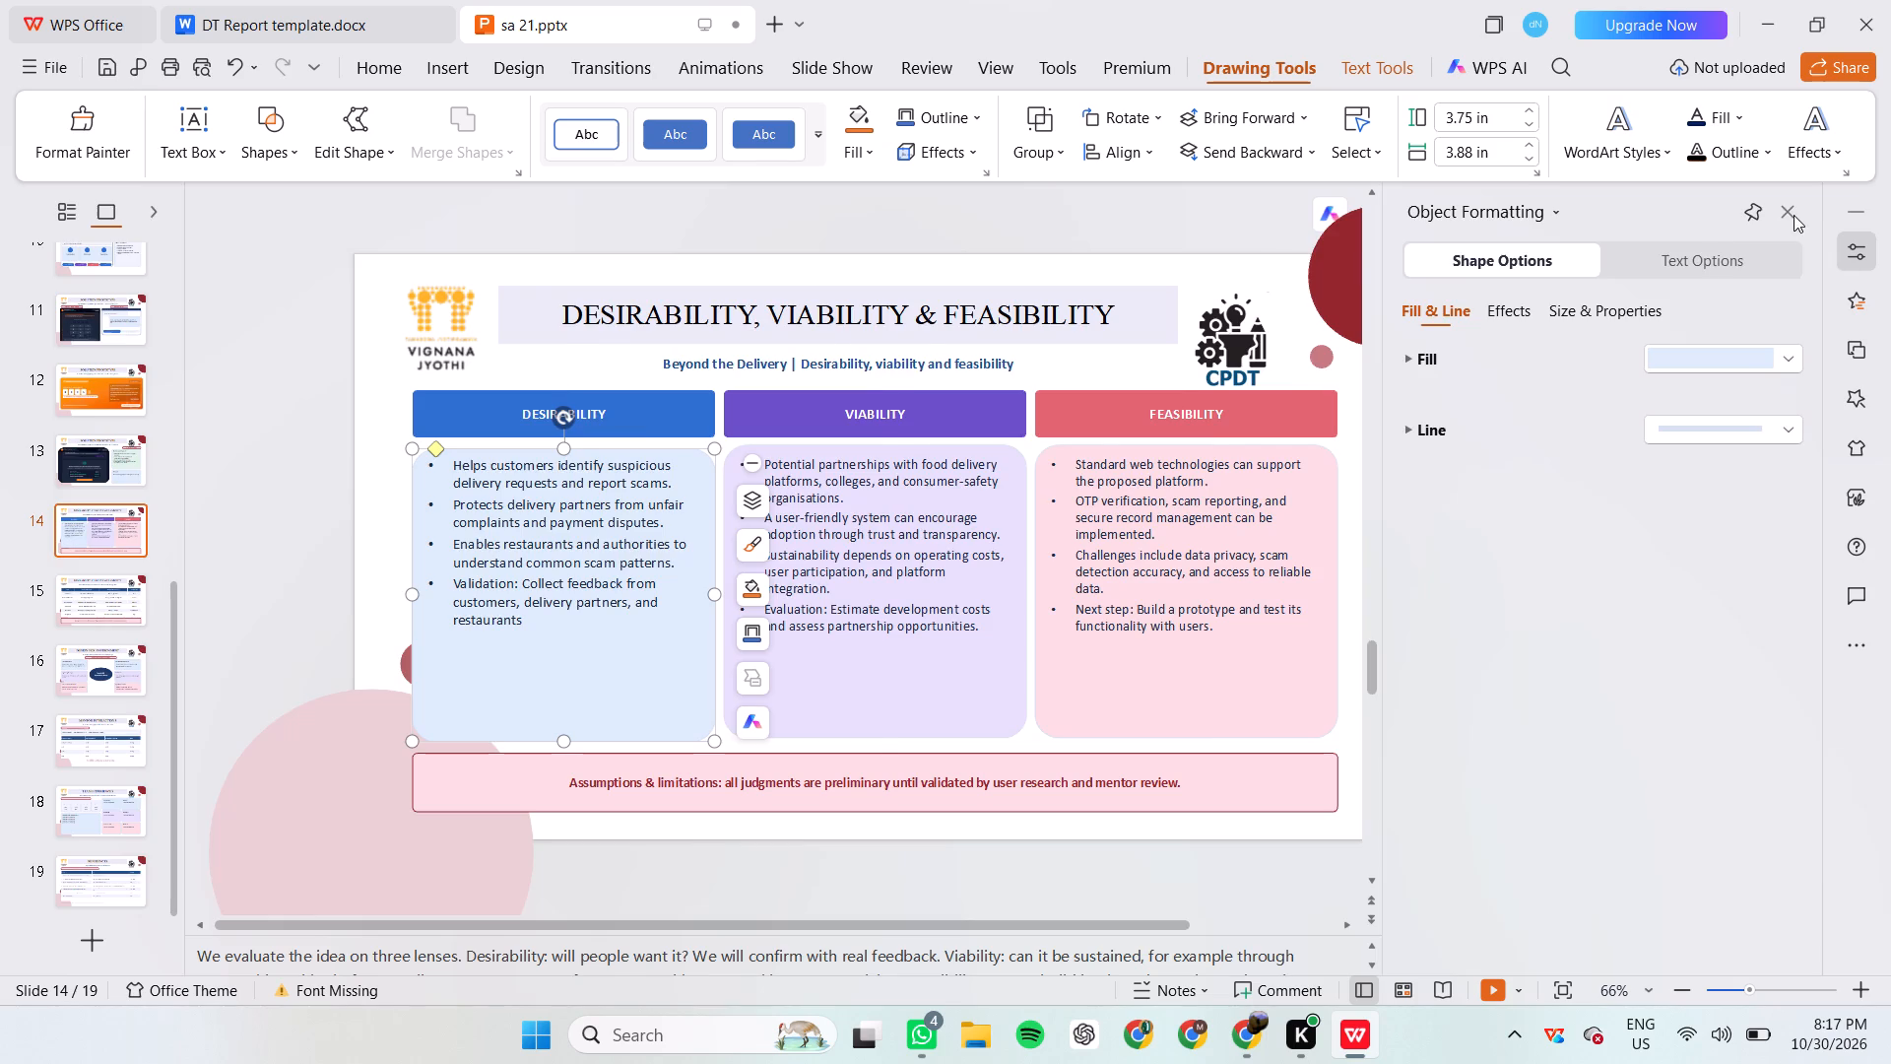
{"action": "left_click", "coordinate": [1797, 212]}
{"action": "left_click", "coordinate": [565, 667]}
{"action": "key", "text": "Delete"}
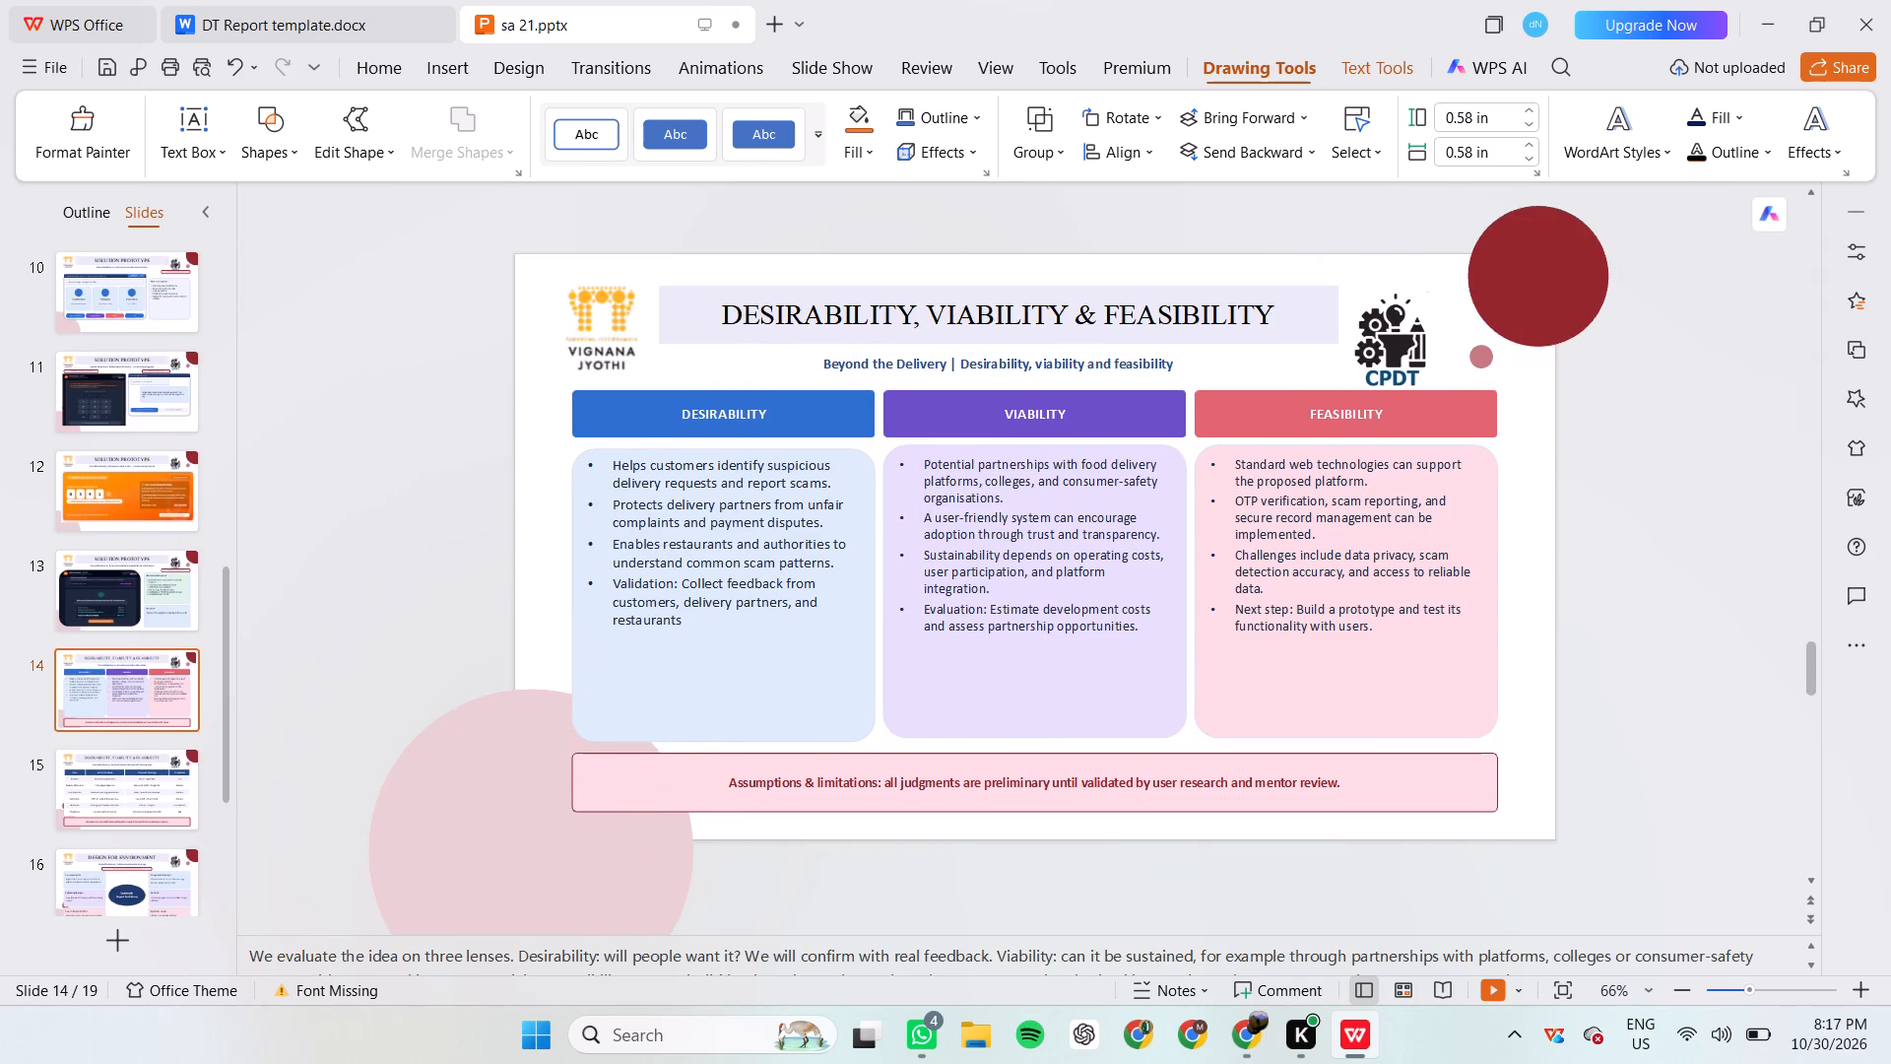
Delete the small dark-pink circle behind the left-hand cards on slide 16, Design for Environment.
{"action": "left_click", "coordinate": [99, 773]}
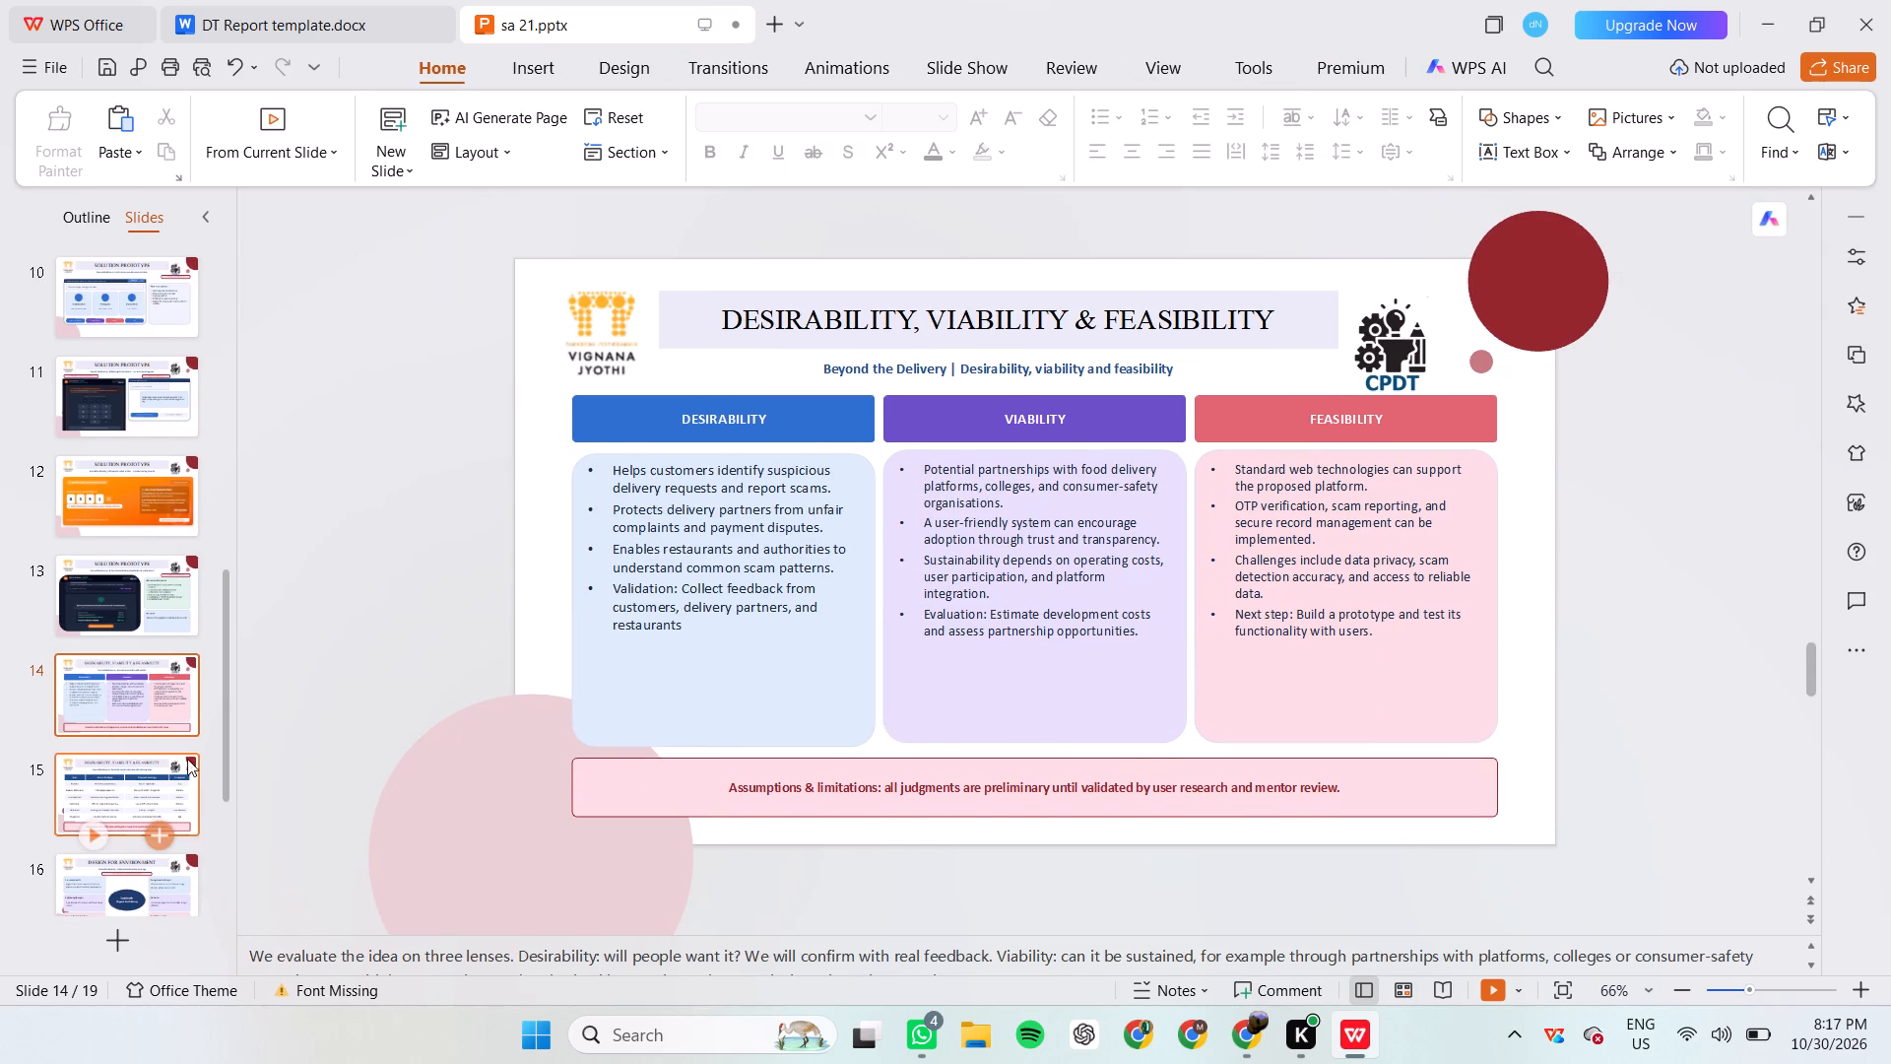
{"action": "scroll", "coordinate": [174, 749], "scroll_direction": "down", "scroll_amount": 2}
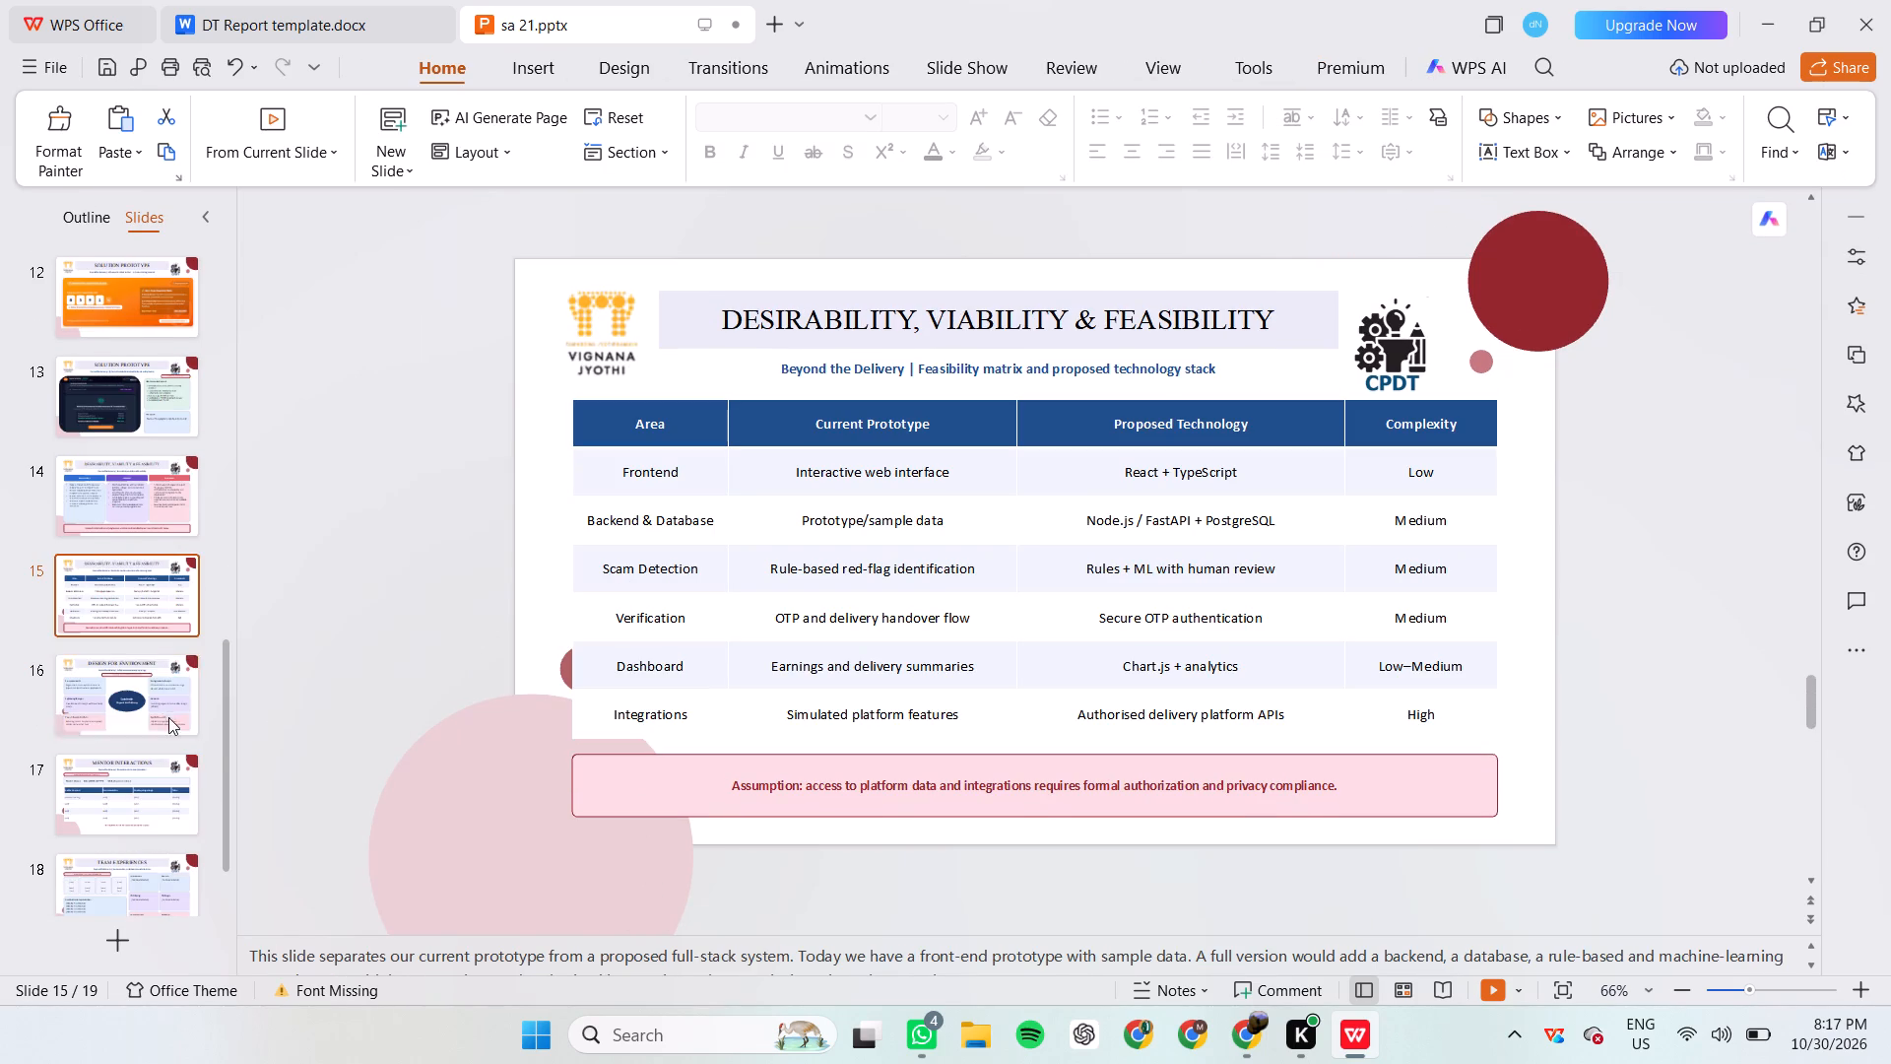
{"action": "left_click", "coordinate": [128, 667]}
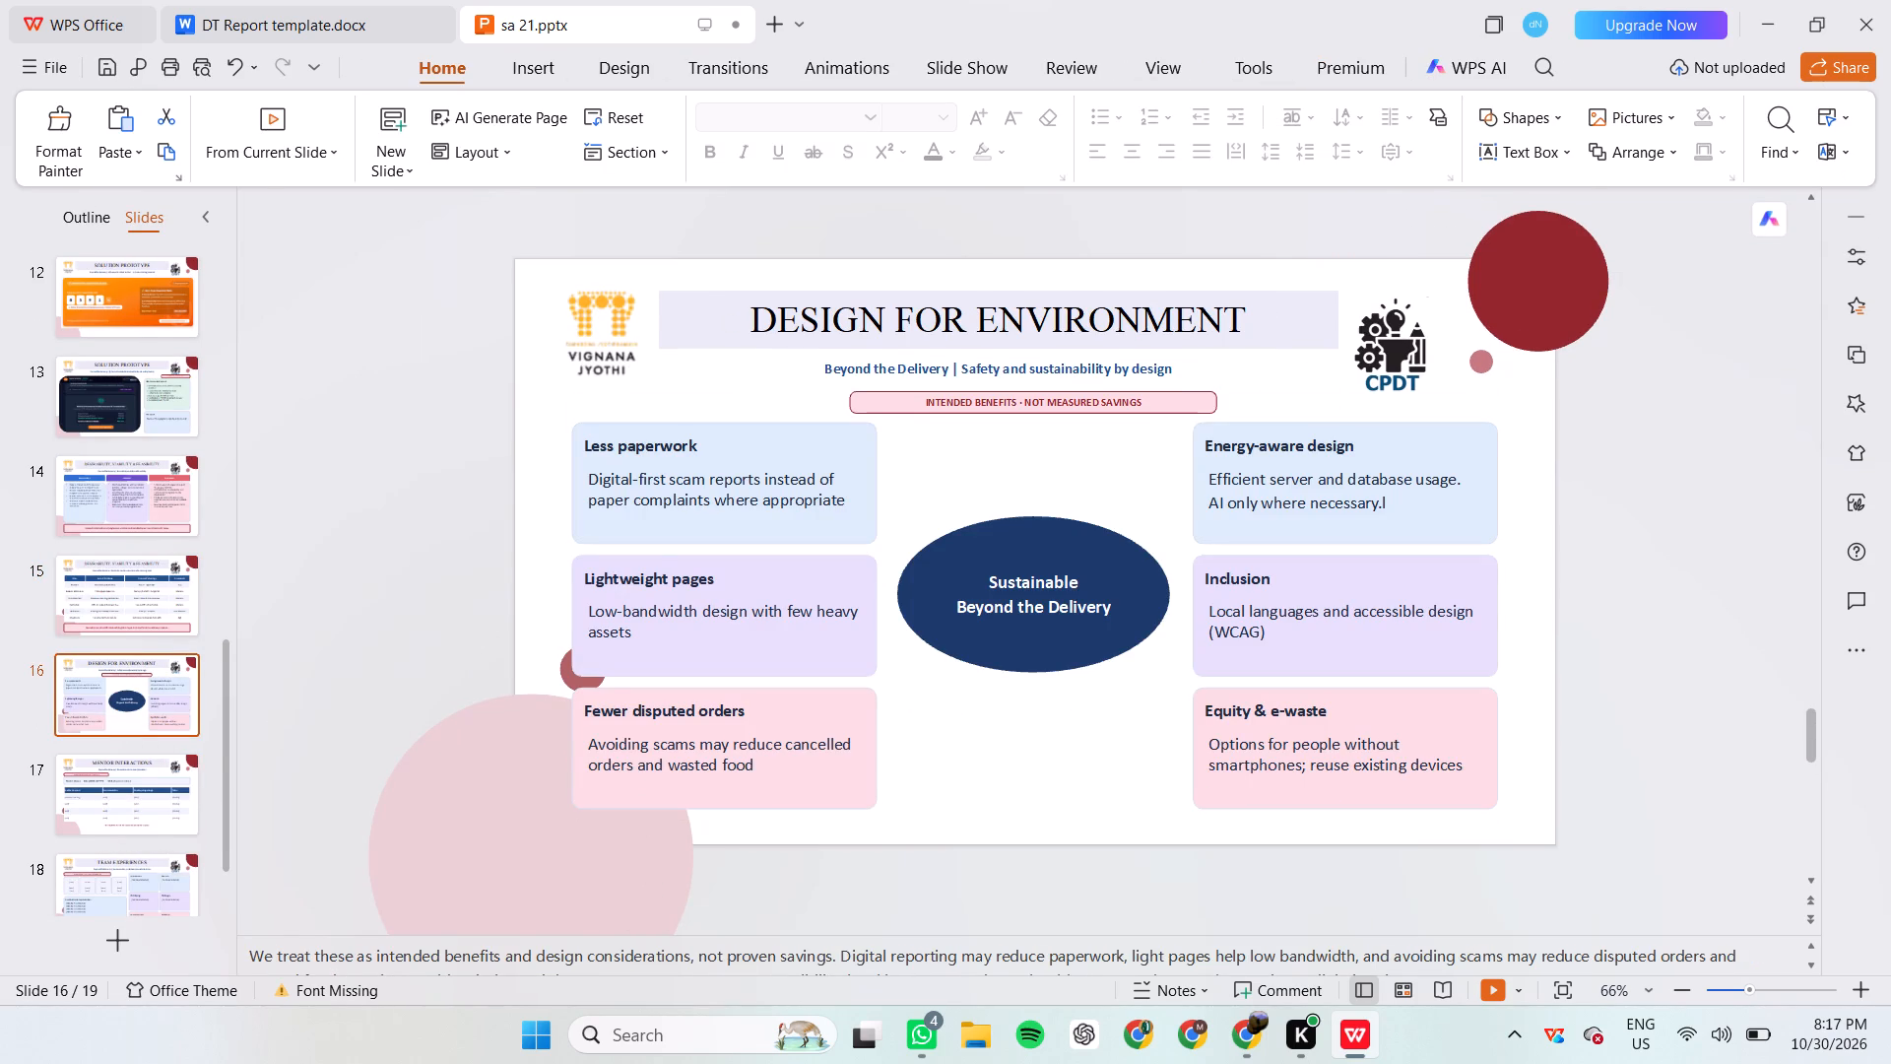
{"action": "left_click", "coordinate": [560, 676]}
{"action": "key", "text": "Delete"}
Delete the small dark-pink circle behind the left edge of the feedback table on slide 17, Mentor Interactions.
{"action": "left_click", "coordinate": [103, 765]}
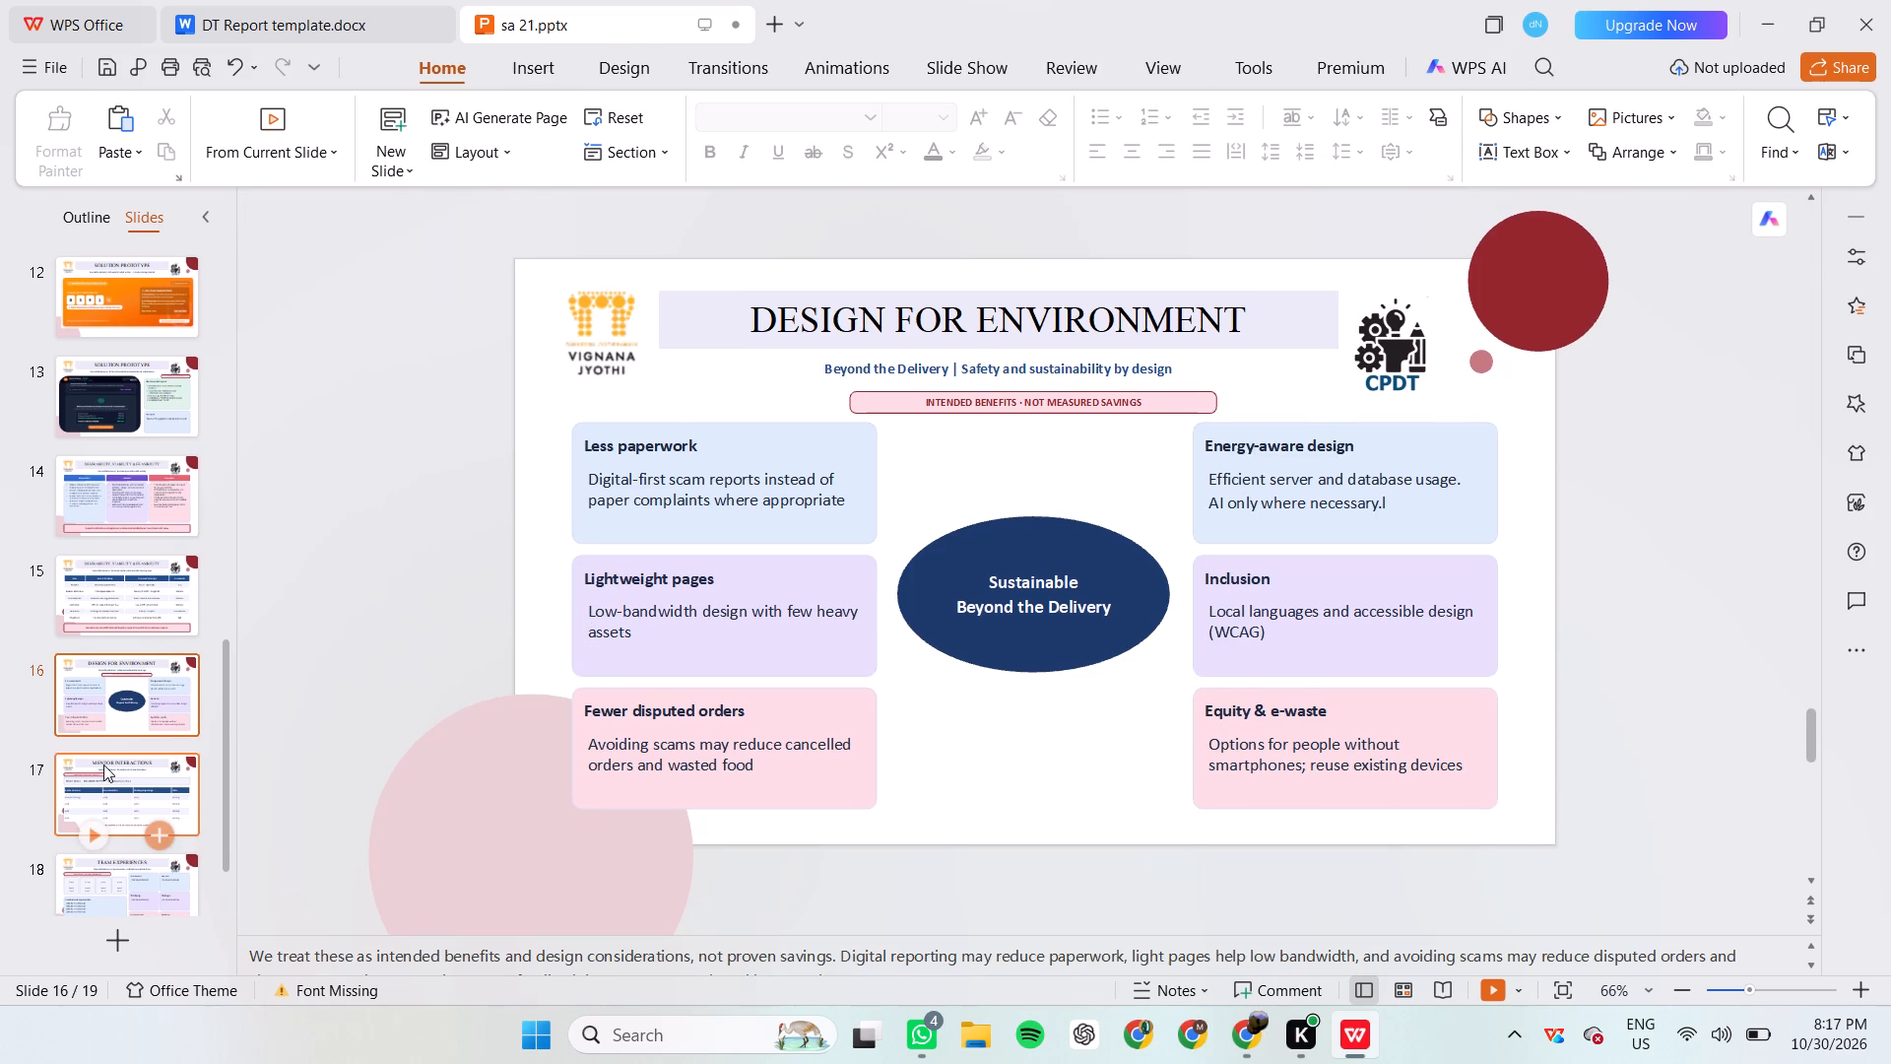
{"action": "left_click", "coordinate": [566, 666]}
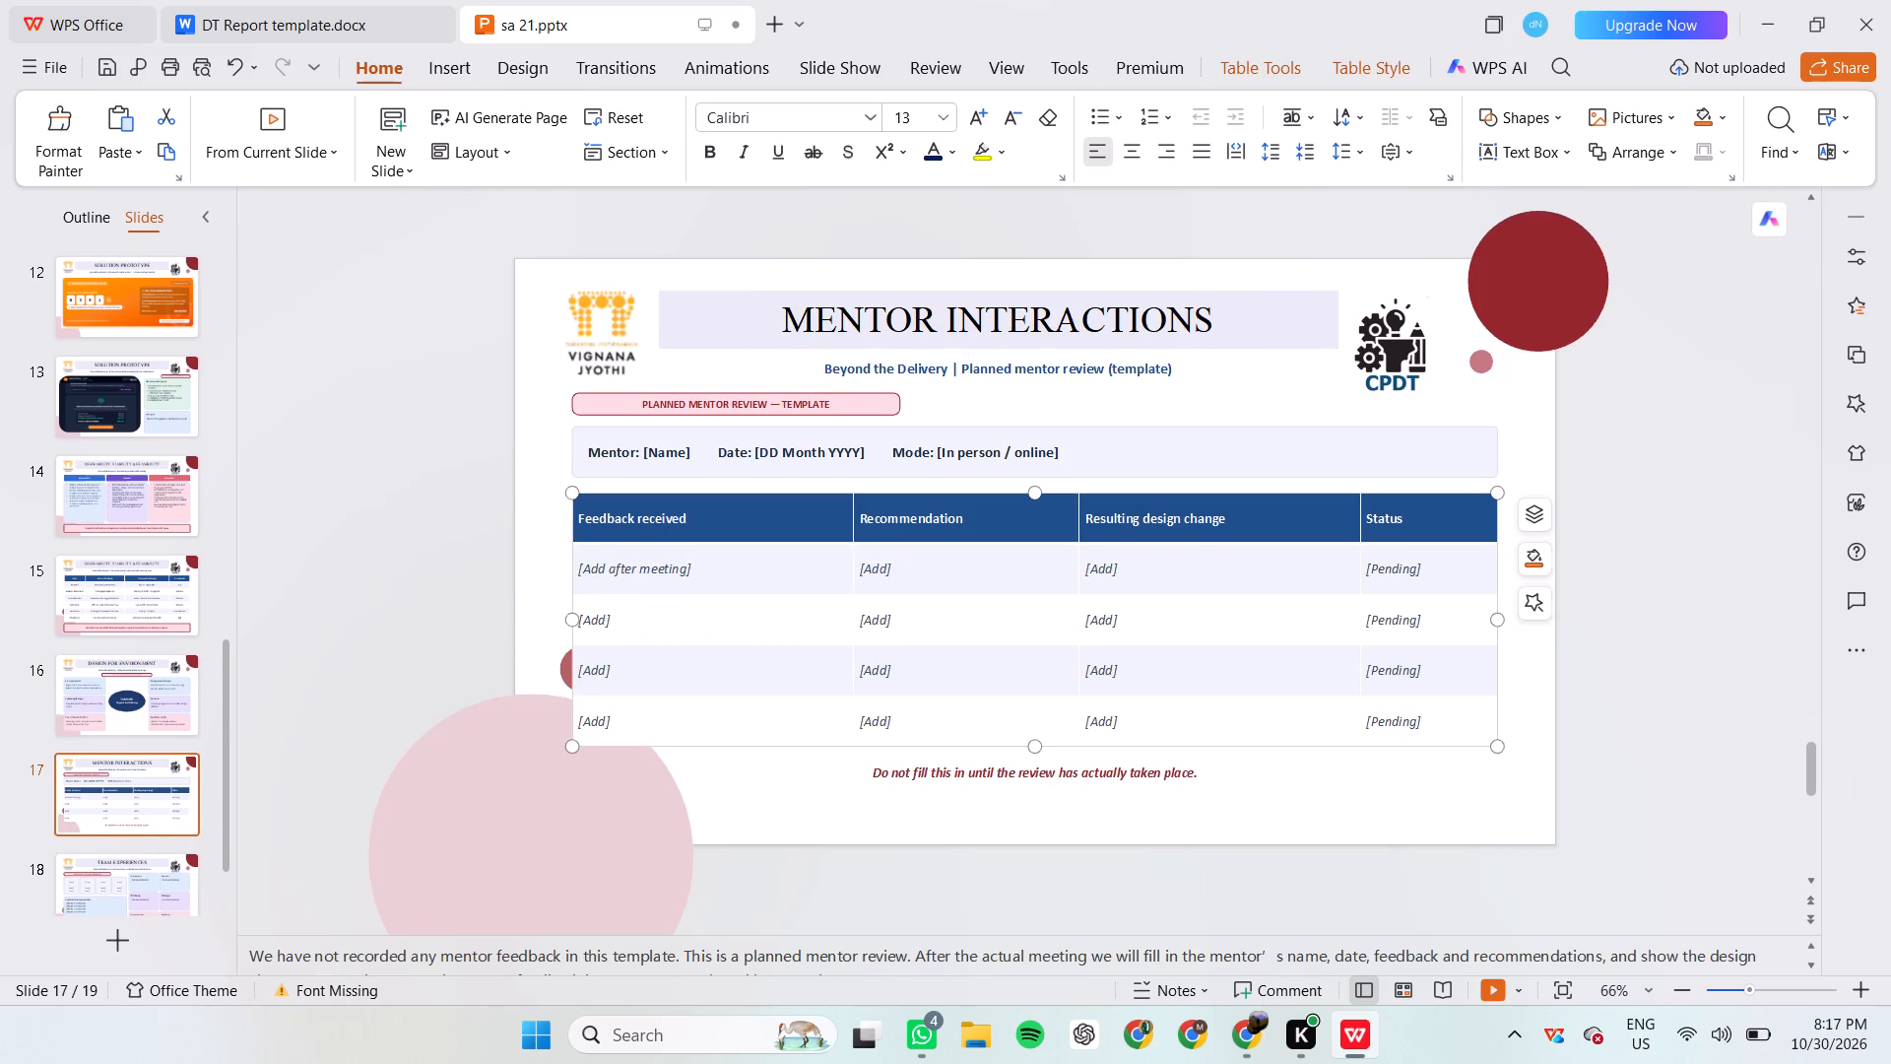
{"action": "left_click", "coordinate": [556, 667]}
{"action": "key", "text": "Delete"}
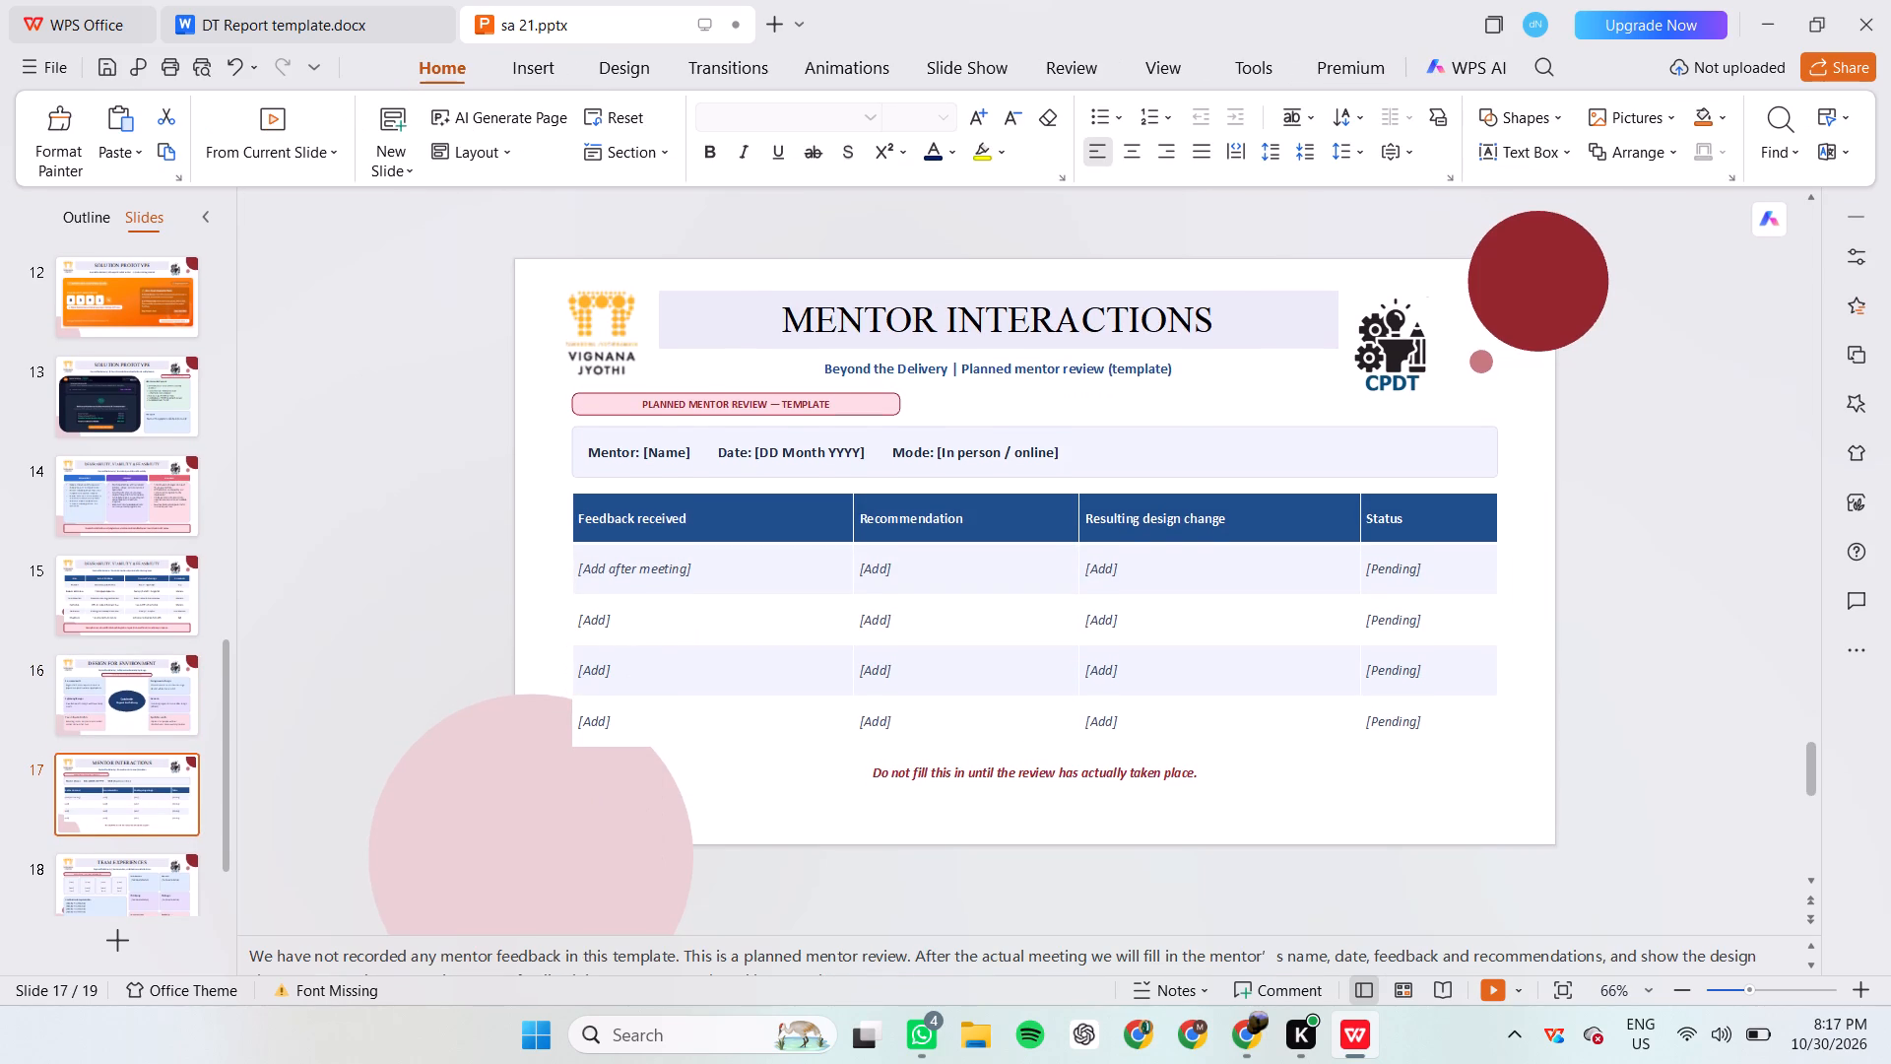
Delete the small dark-pink circle behind the "Contributions & responsibilities" card on slide 18, Team Experiences.
{"action": "scroll", "coordinate": [307, 760], "scroll_direction": "down", "scroll_amount": 2}
{"action": "scroll", "coordinate": [153, 760], "scroll_direction": "down", "scroll_amount": 2}
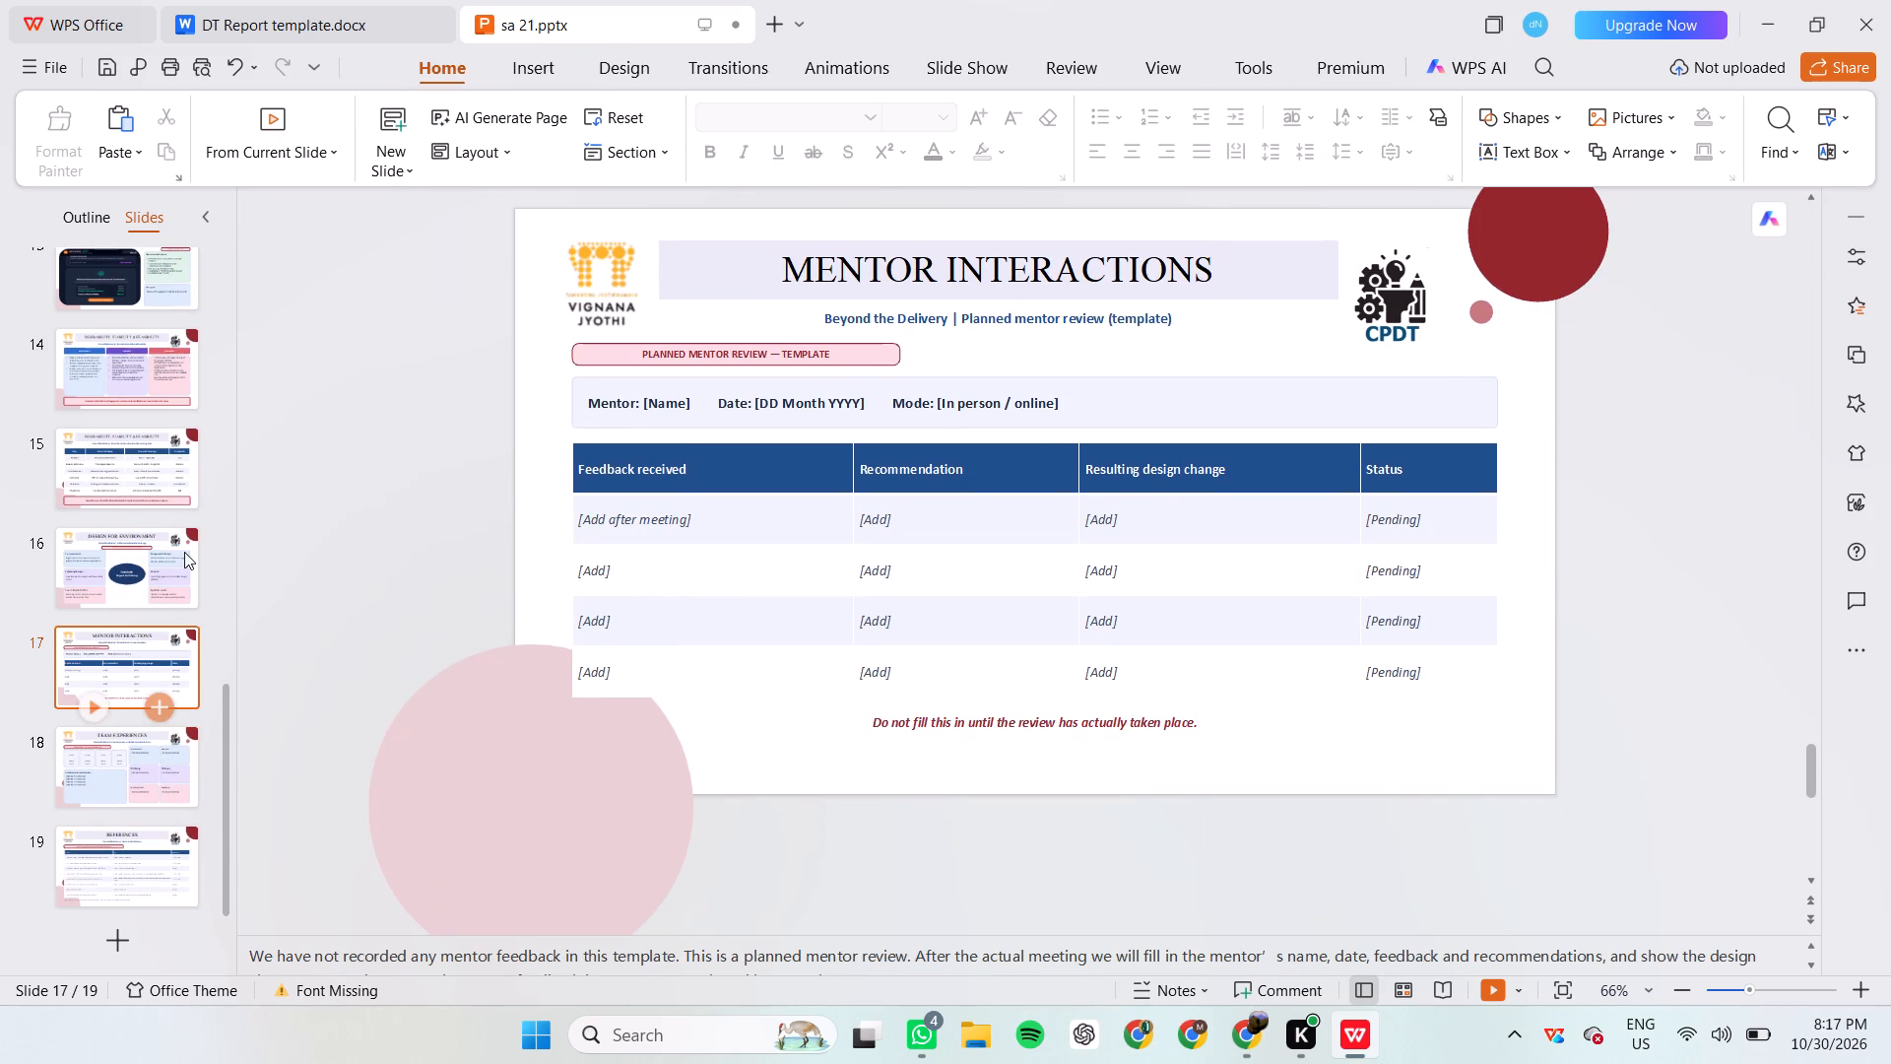
{"action": "left_click", "coordinate": [163, 549]}
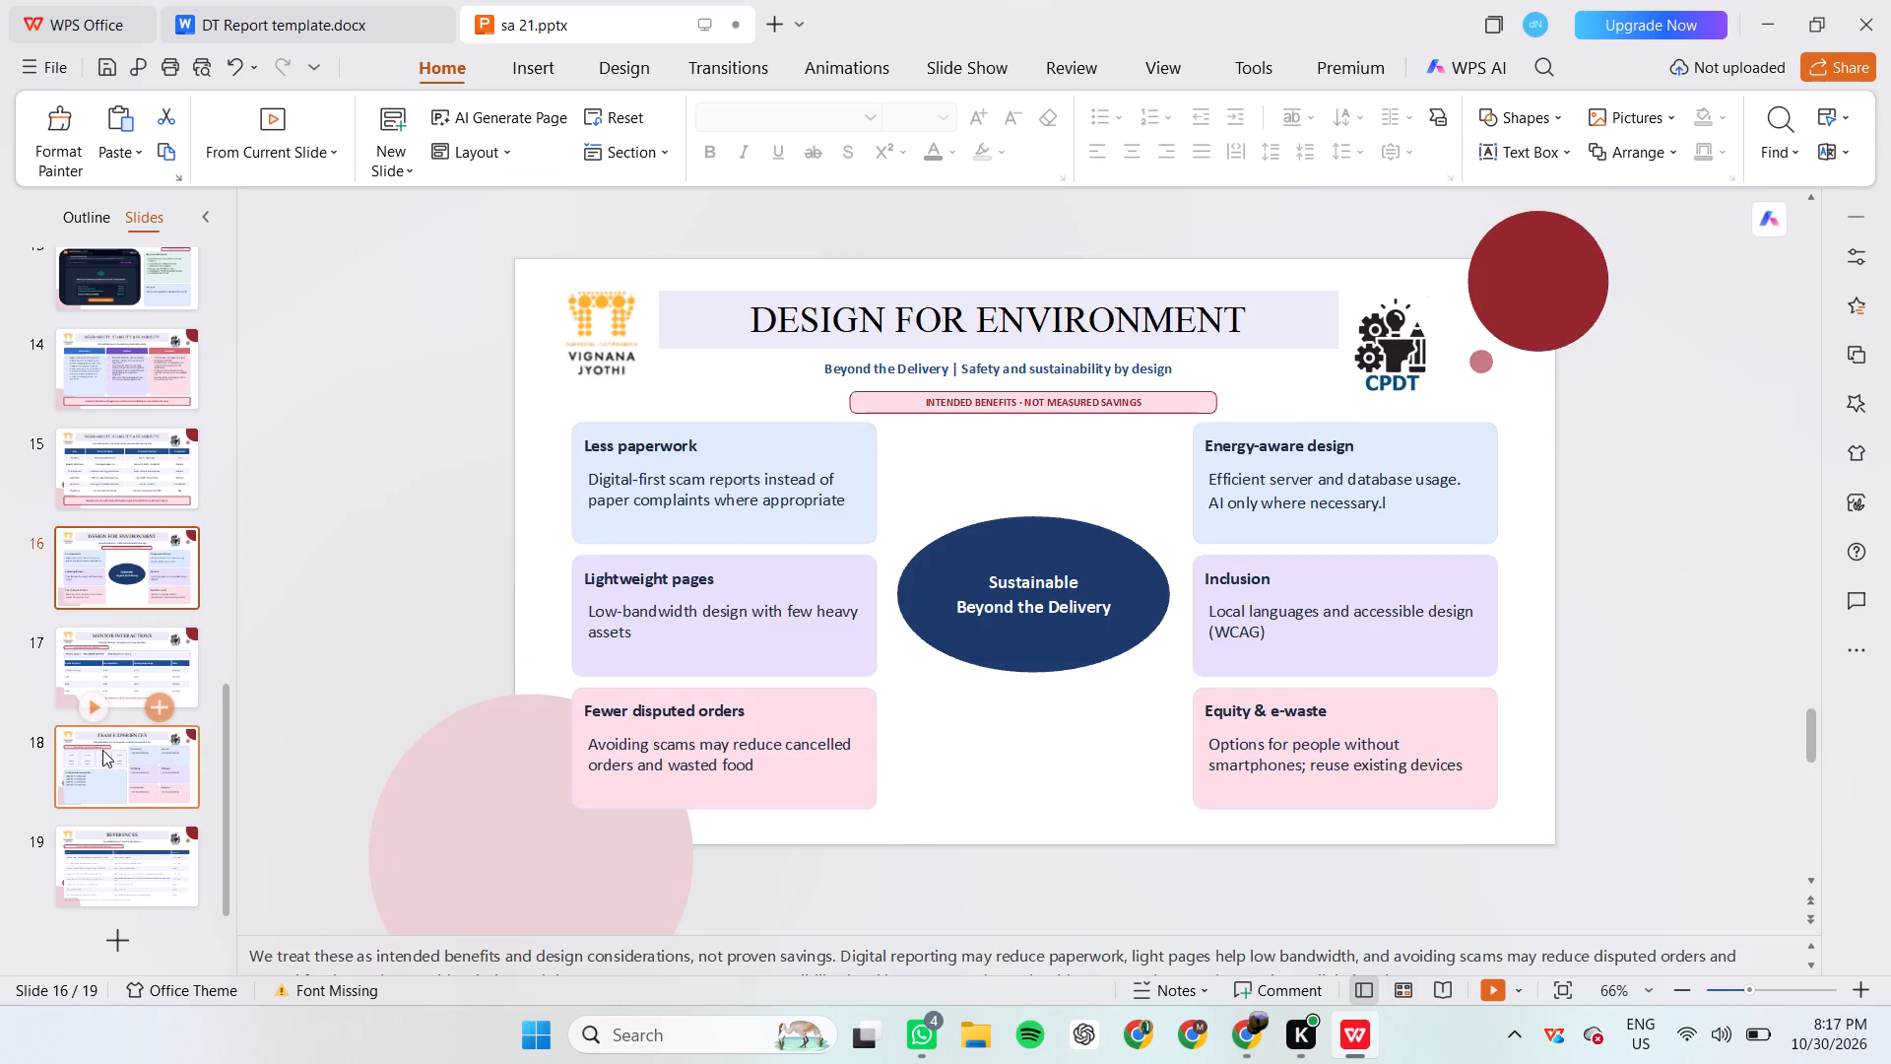
{"action": "left_click", "coordinate": [102, 751]}
{"action": "scroll", "coordinate": [102, 751], "scroll_direction": "down", "scroll_amount": 2}
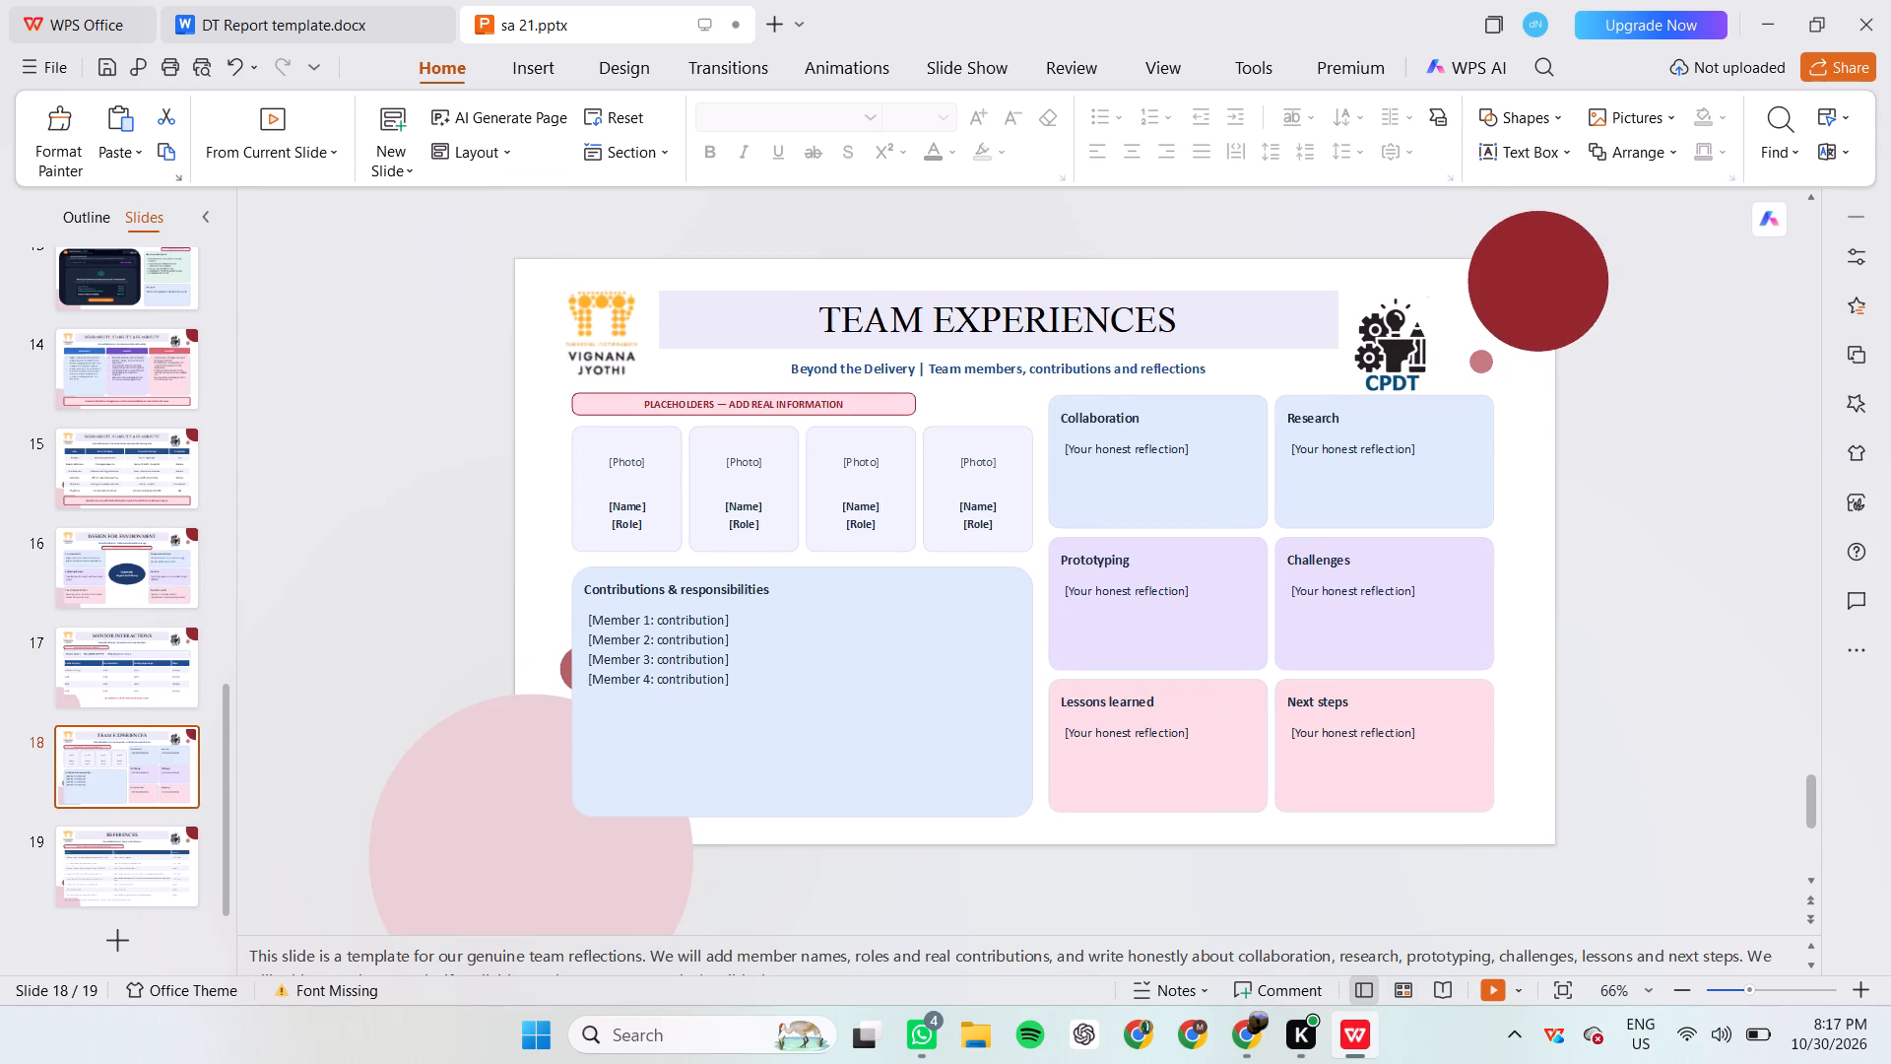
{"action": "left_click", "coordinate": [565, 670]}
{"action": "key", "text": "Delete"}
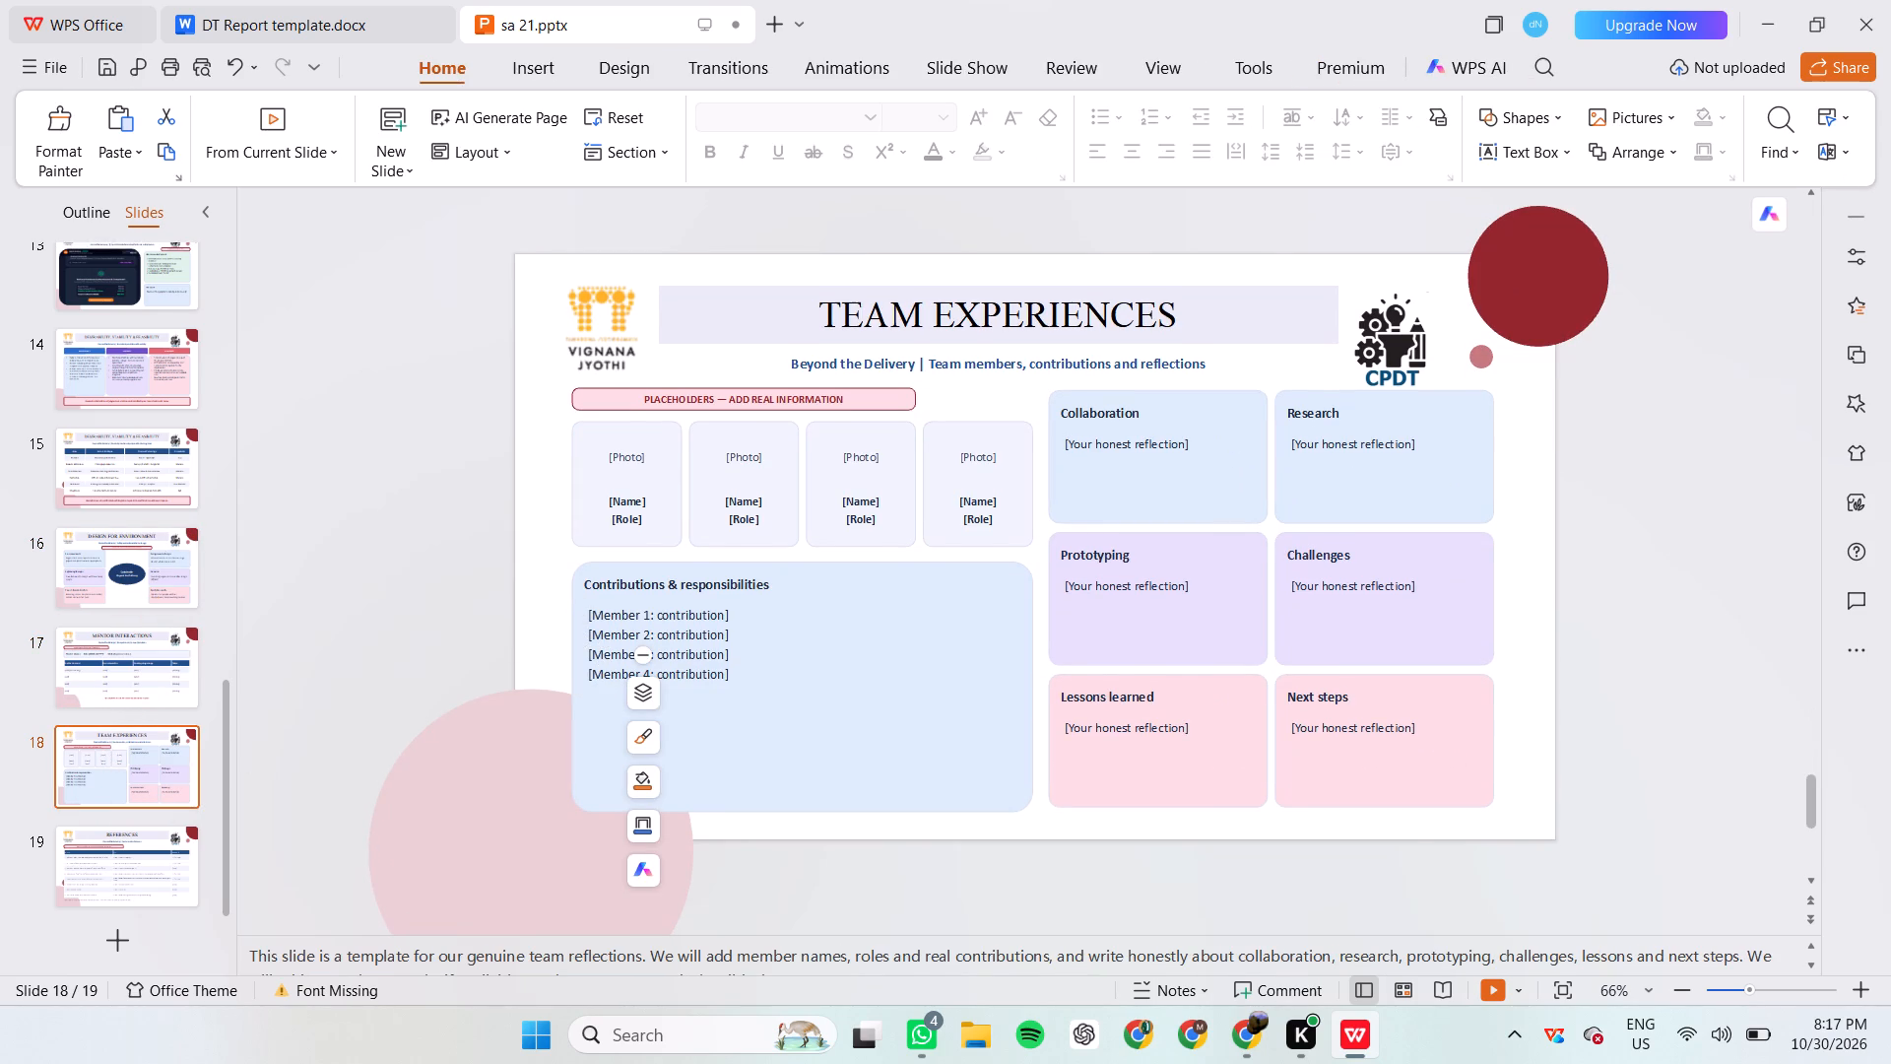
Delete the small dark-pink circle behind the left edge of the sources table on slide 19, References.
{"action": "scroll", "coordinate": [160, 770], "scroll_direction": "down", "scroll_amount": 8}
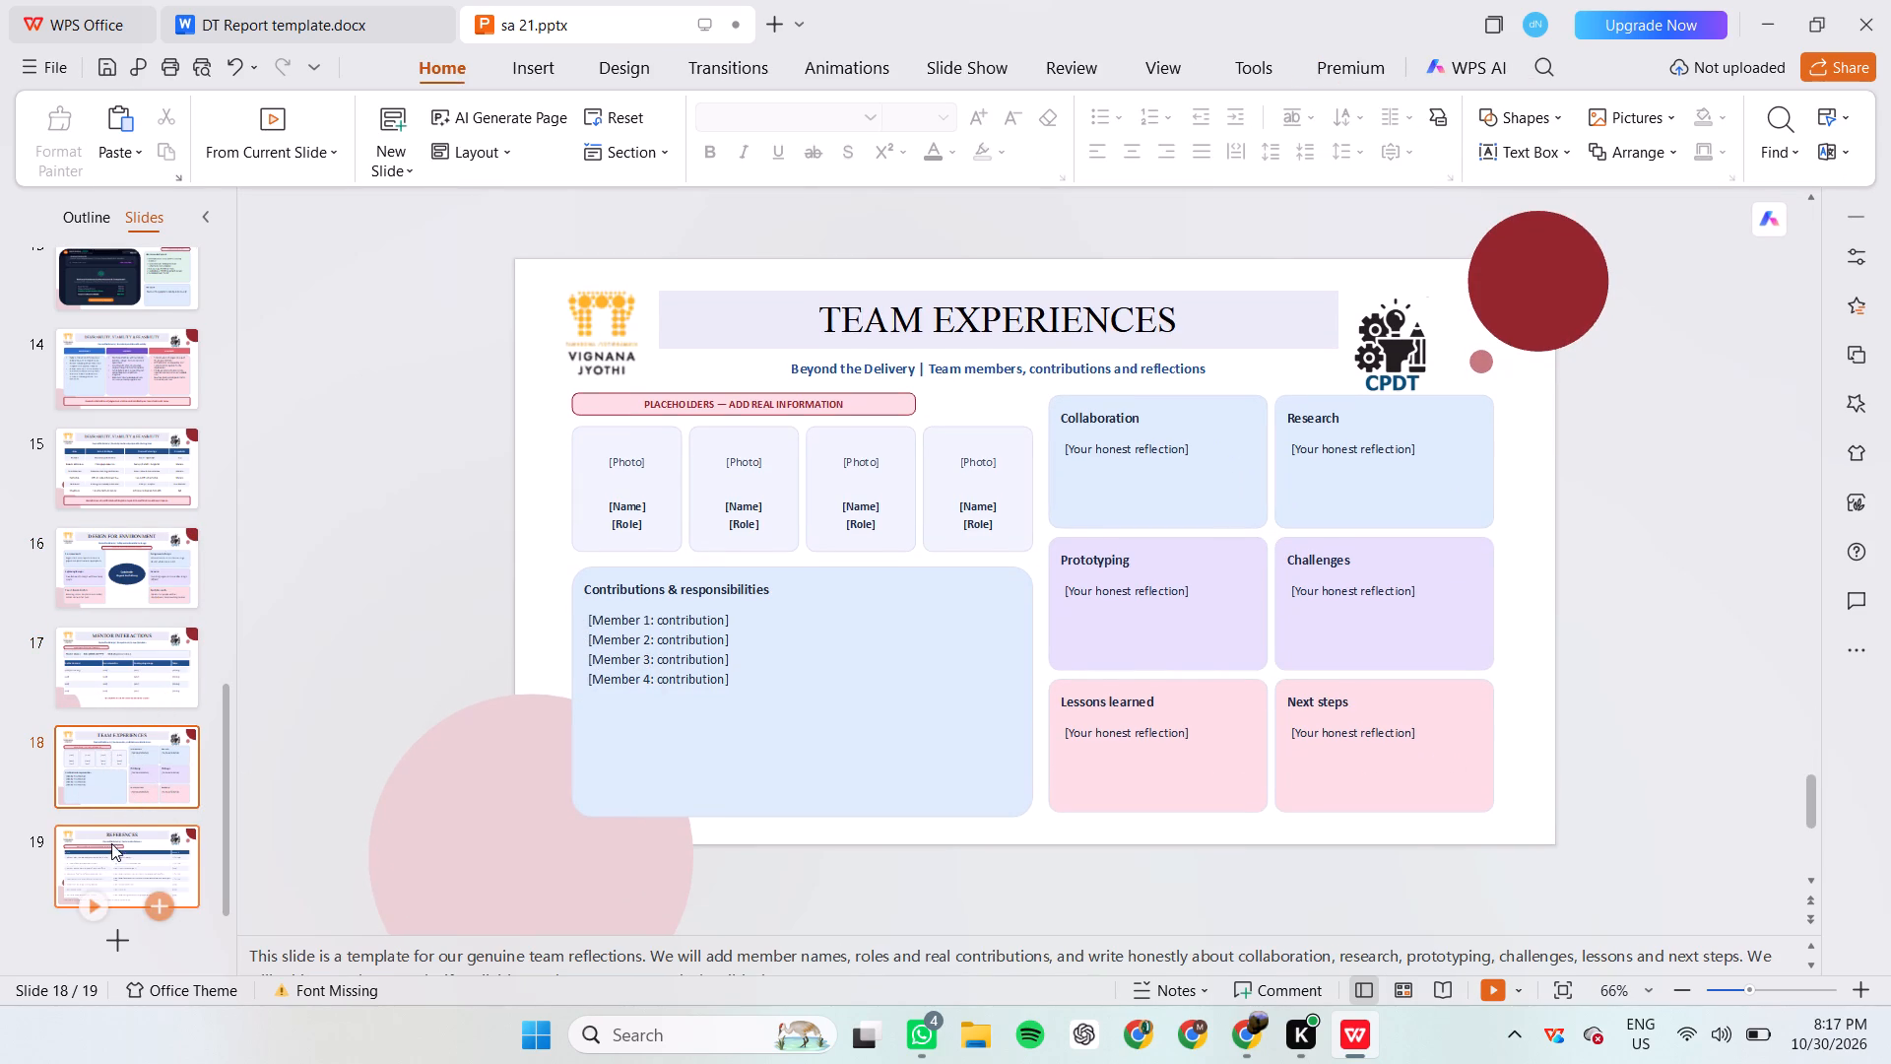
{"action": "left_click", "coordinate": [114, 861]}
{"action": "scroll", "coordinate": [416, 838], "scroll_direction": "down", "scroll_amount": 4}
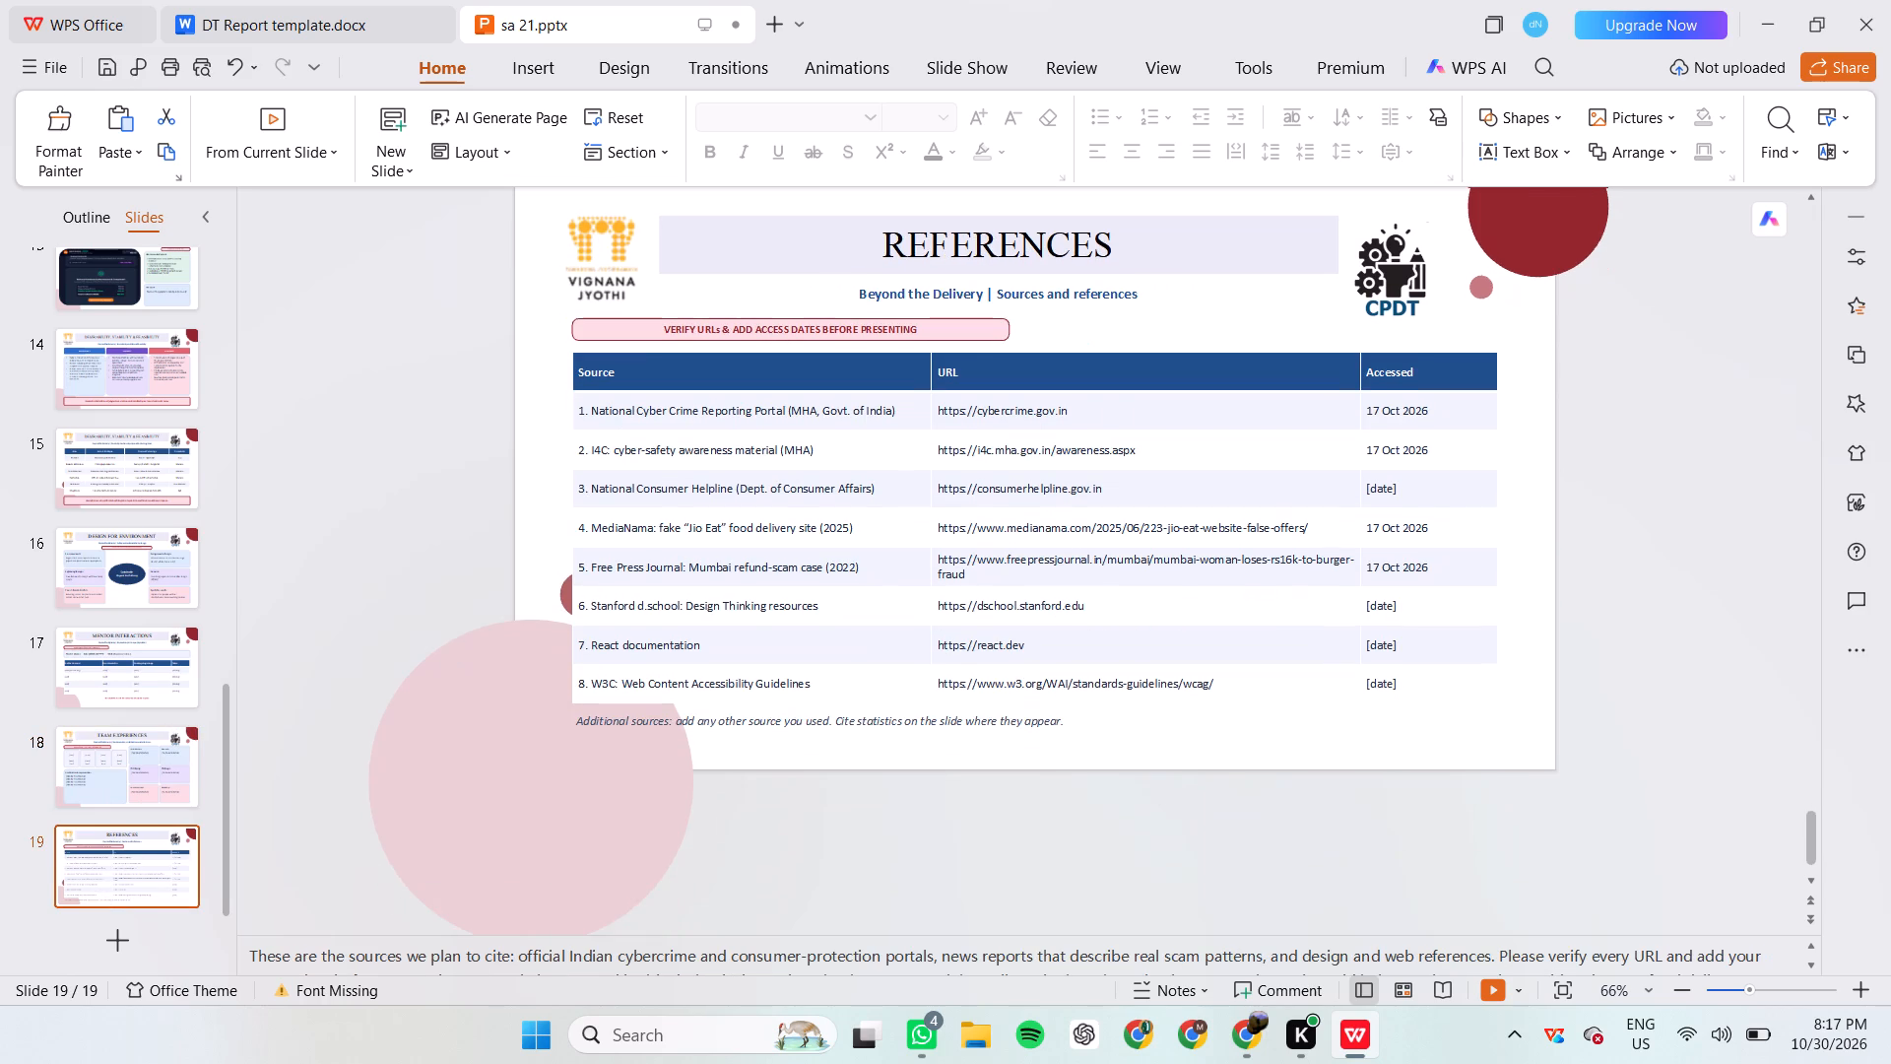
{"action": "left_click", "coordinate": [564, 572]}
{"action": "left_click", "coordinate": [567, 568]}
{"action": "left_click", "coordinate": [462, 531]}
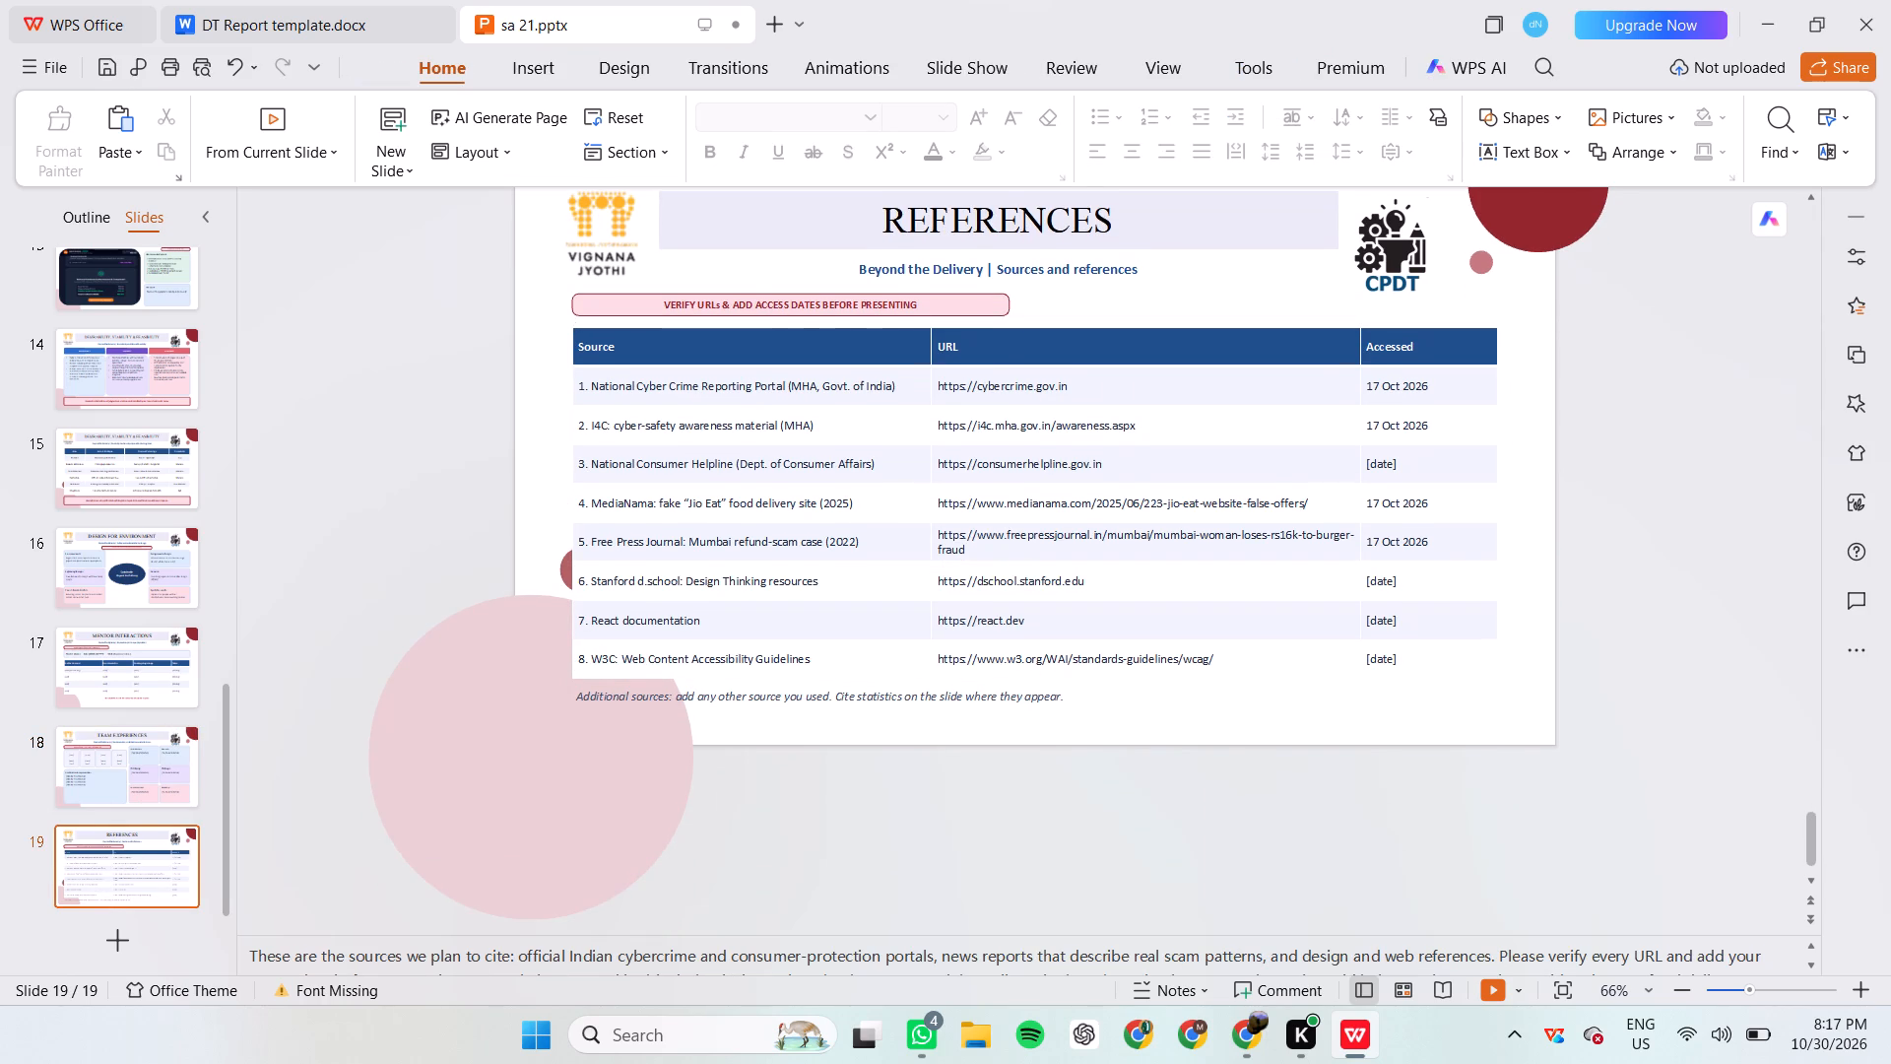
{"action": "scroll", "coordinate": [563, 568], "scroll_direction": "up", "scroll_amount": 2}
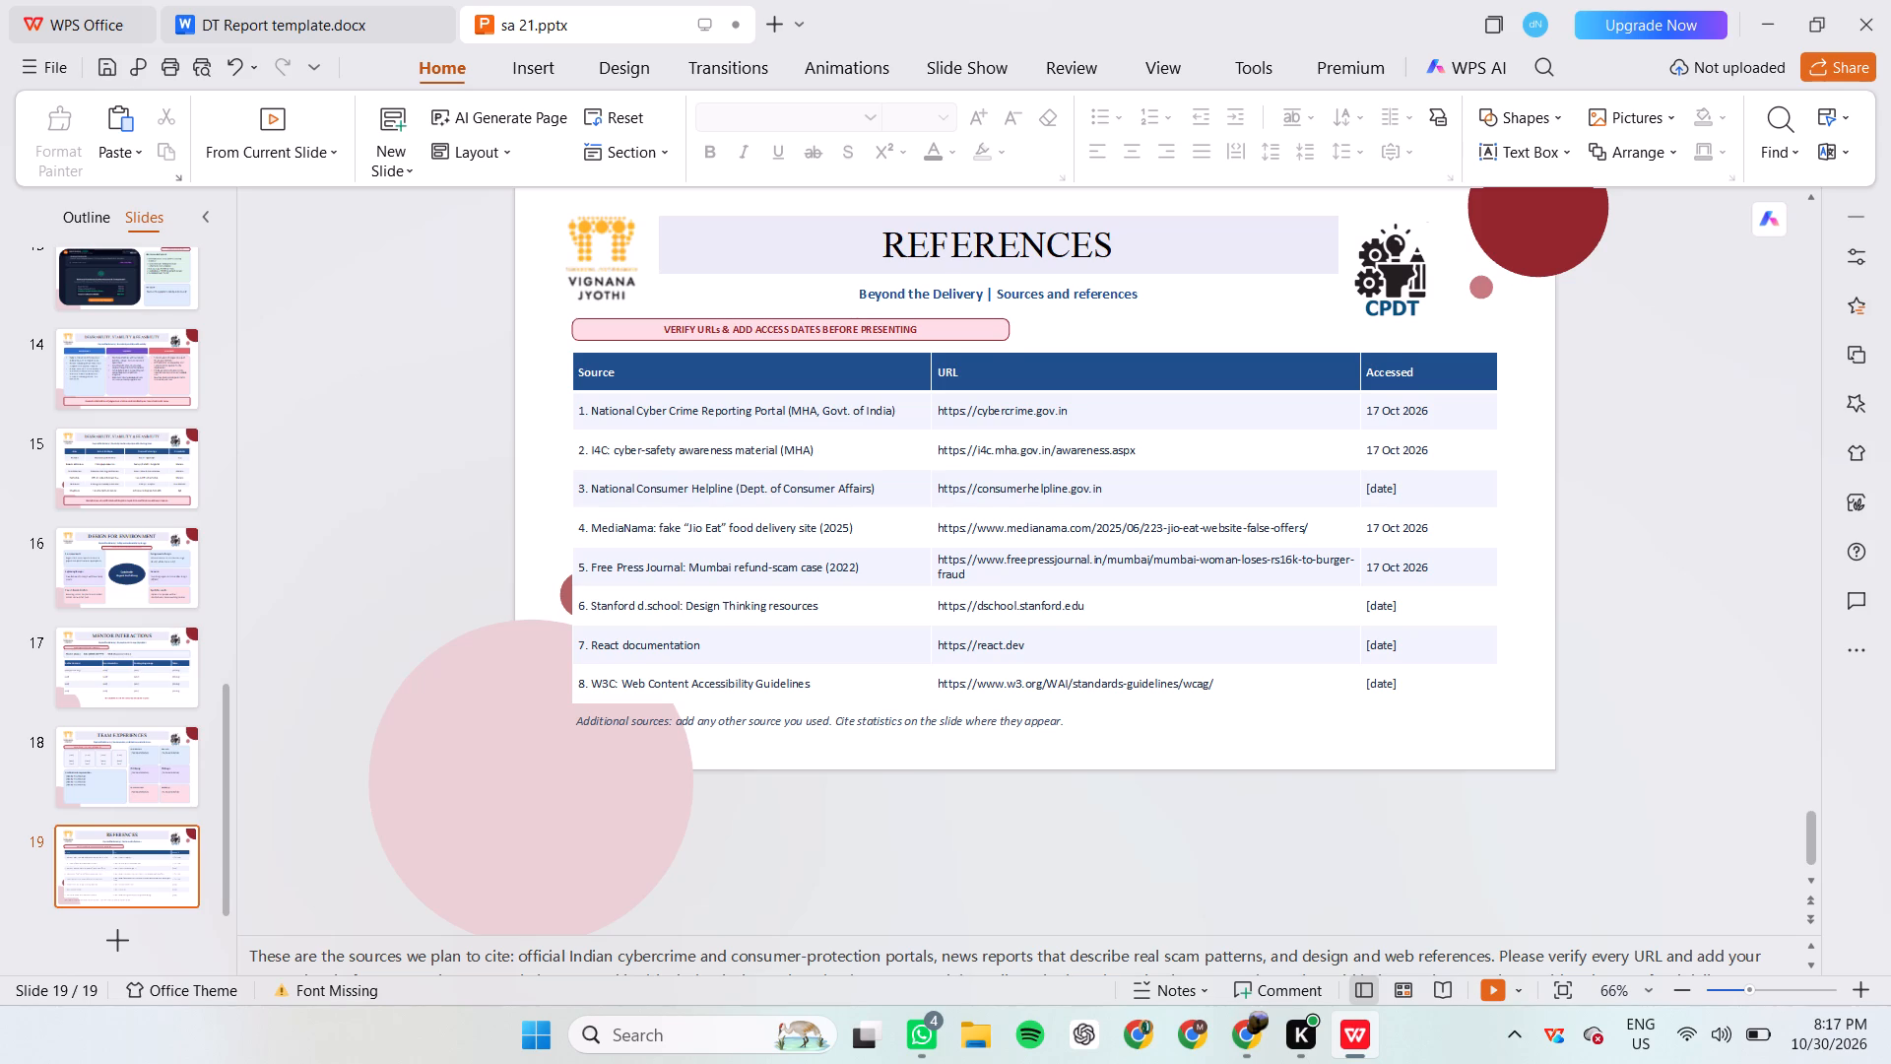
{"action": "scroll", "coordinate": [558, 632], "scroll_direction": "up", "scroll_amount": 2, "text": "ctrl"}
{"action": "scroll", "coordinate": [500, 699], "scroll_direction": "up", "scroll_amount": 4, "text": "ctrl"}
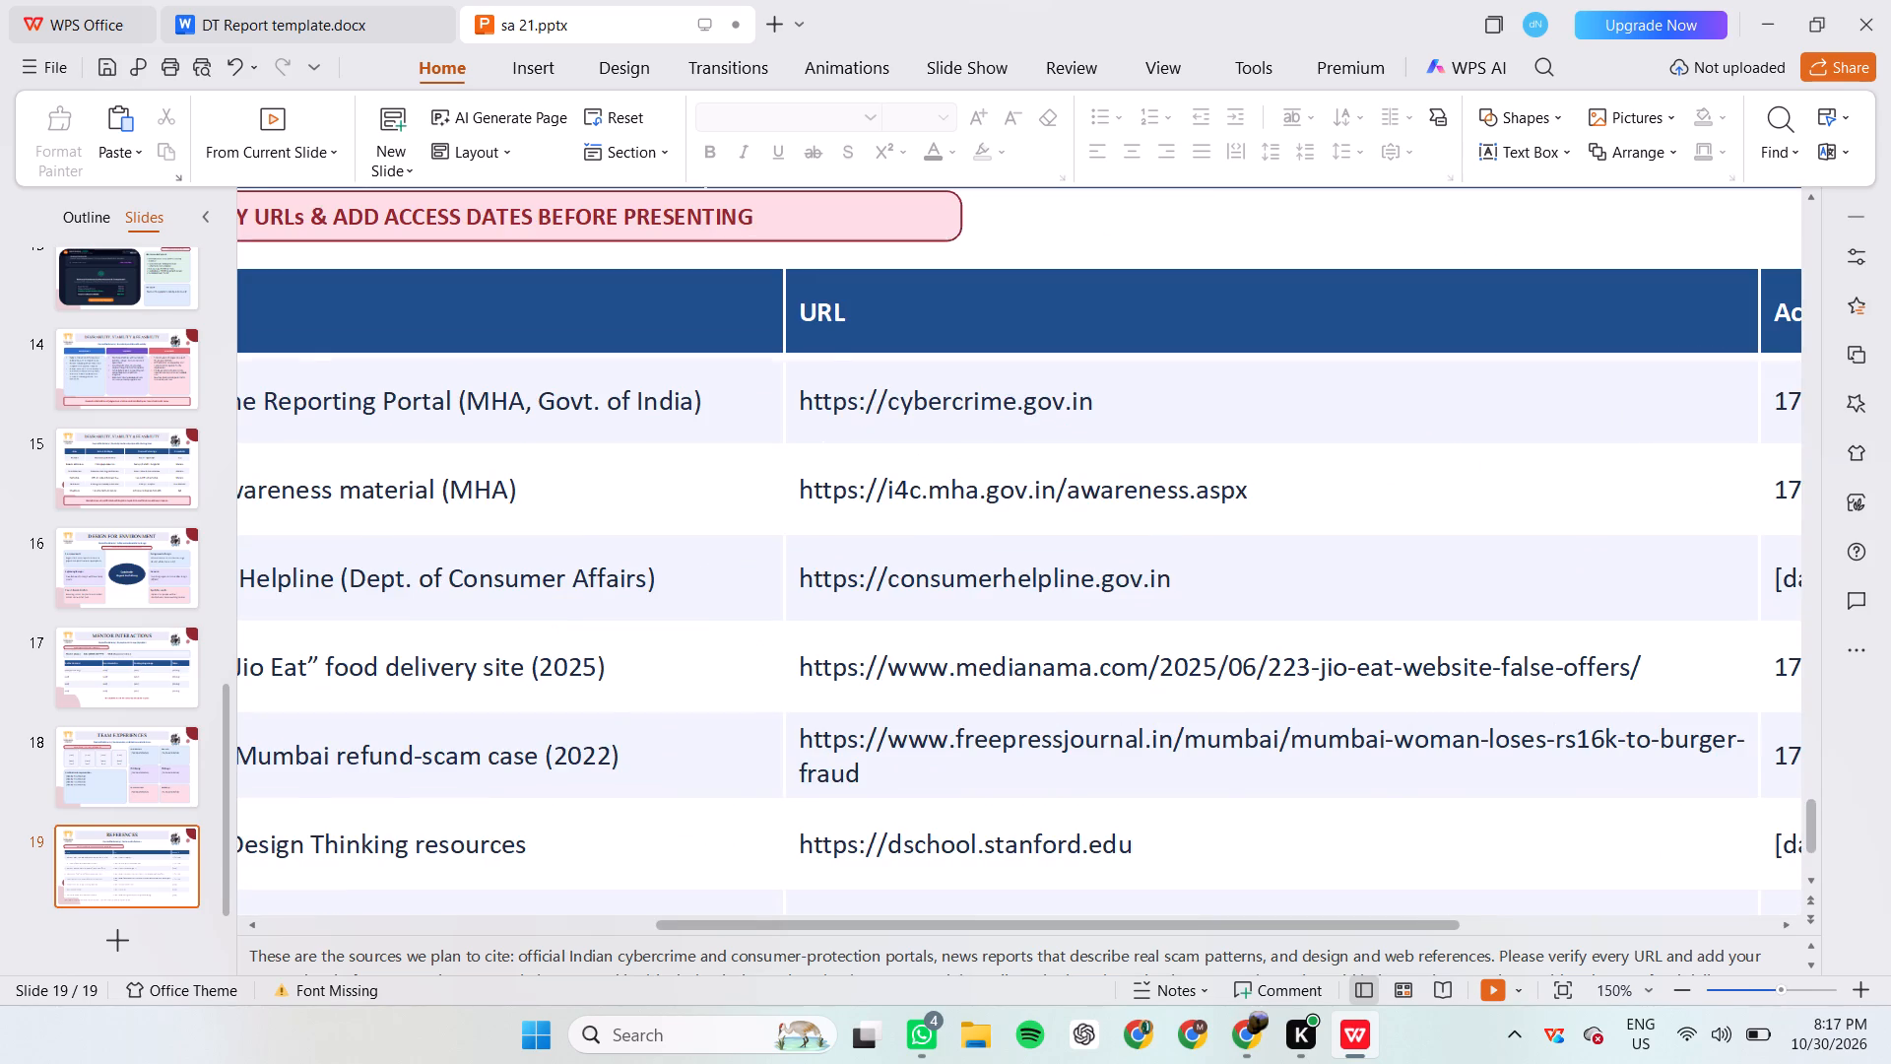
{"action": "scroll", "coordinate": [471, 722], "scroll_direction": "down", "scroll_amount": 3}
{"action": "left_click_drag", "start_coordinate": [872, 931], "coordinate": [582, 930]}
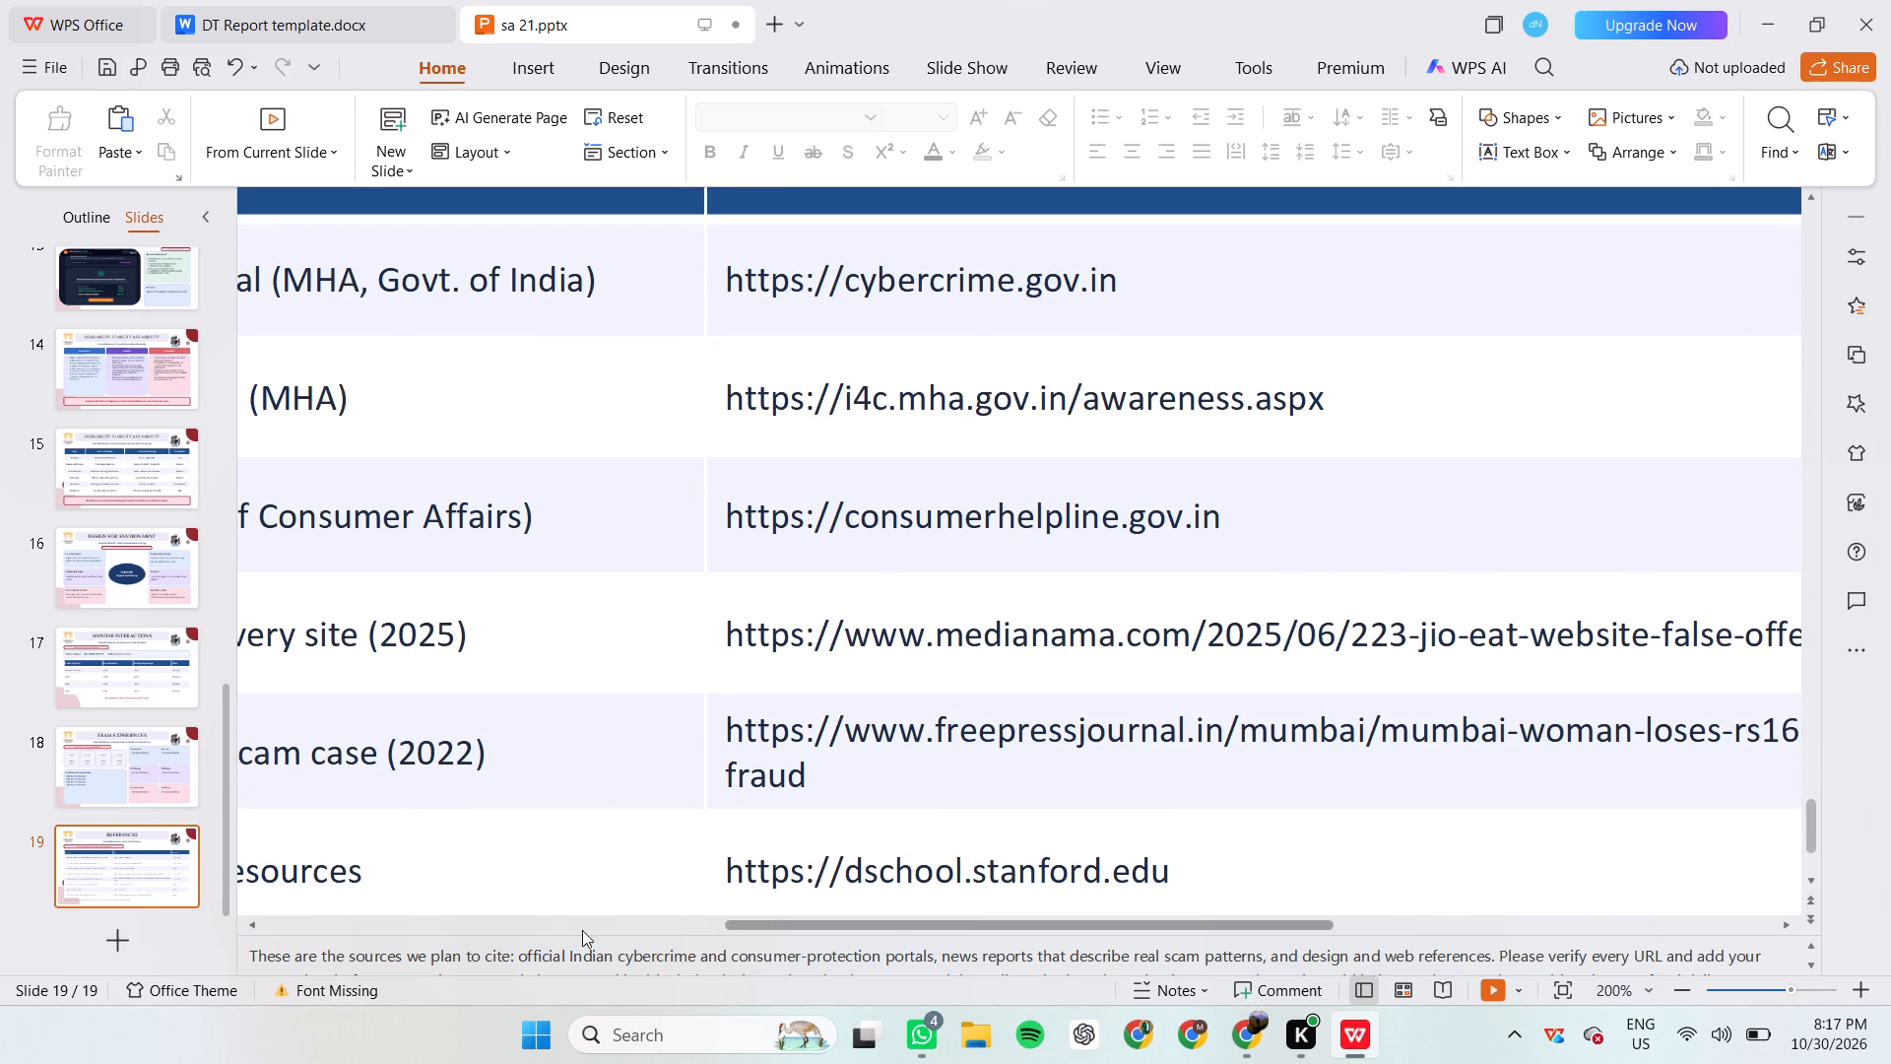
{"action": "left_click_drag", "start_coordinate": [582, 930], "coordinate": [292, 898]}
{"action": "left_click", "coordinate": [850, 826]}
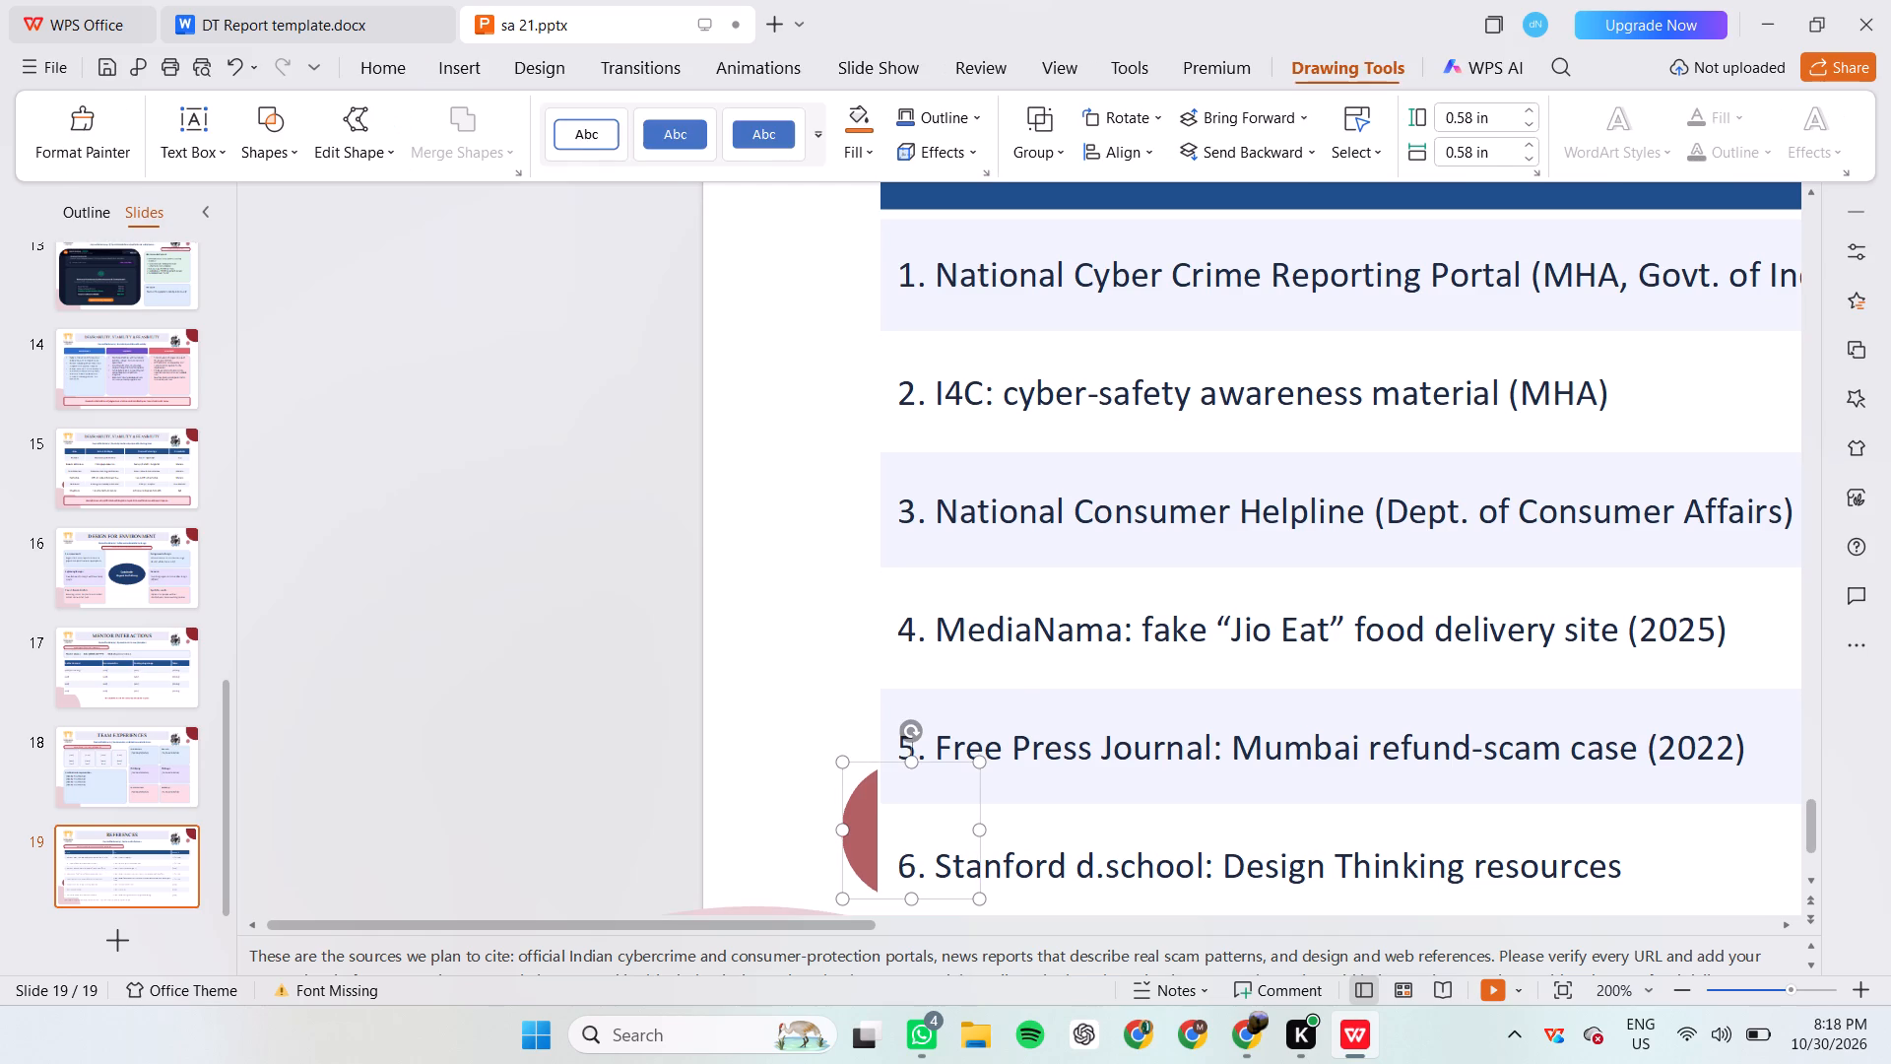
{"action": "key", "text": "Delete"}
{"action": "scroll", "coordinate": [834, 898], "scroll_direction": "down", "scroll_amount": 4, "text": "ctrl"}
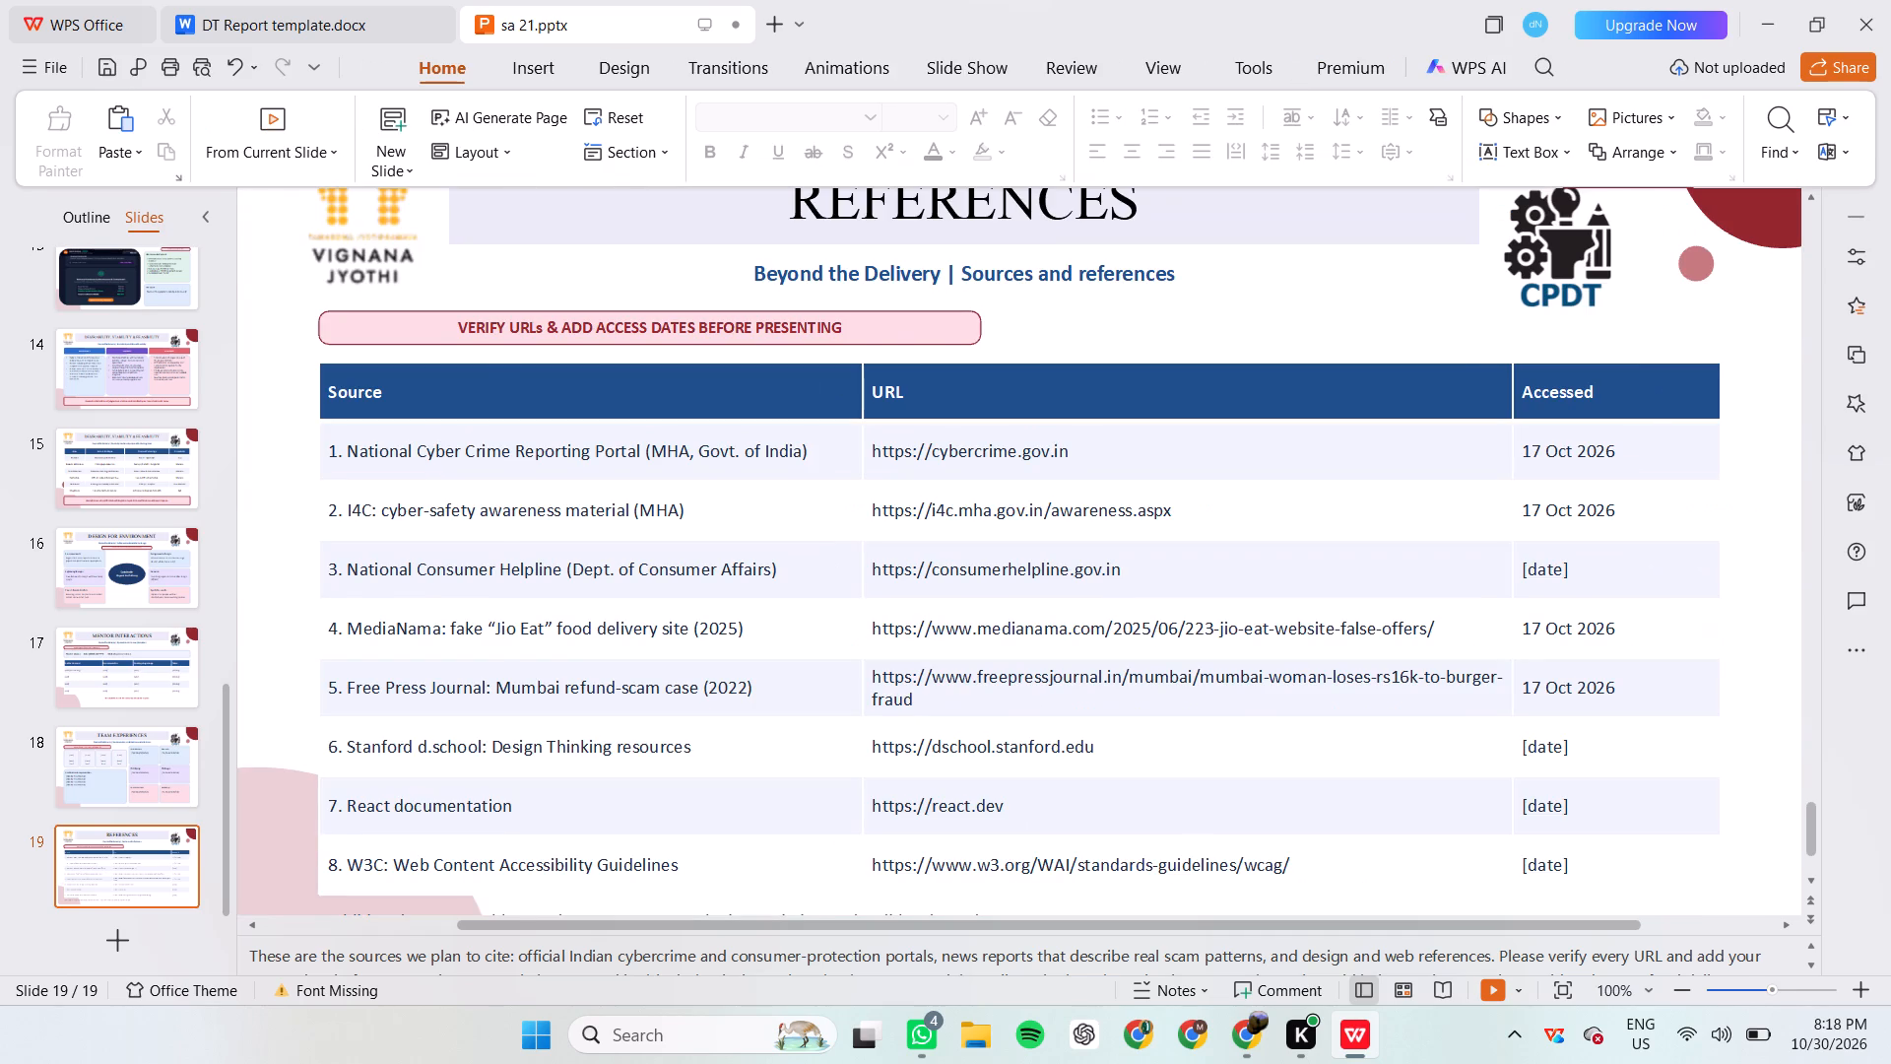
Save the presentation and return to the title slide.
{"action": "key", "text": "ctrl+s"}
{"action": "scroll", "coordinate": [101, 594], "scroll_direction": "up", "scroll_amount": 20}
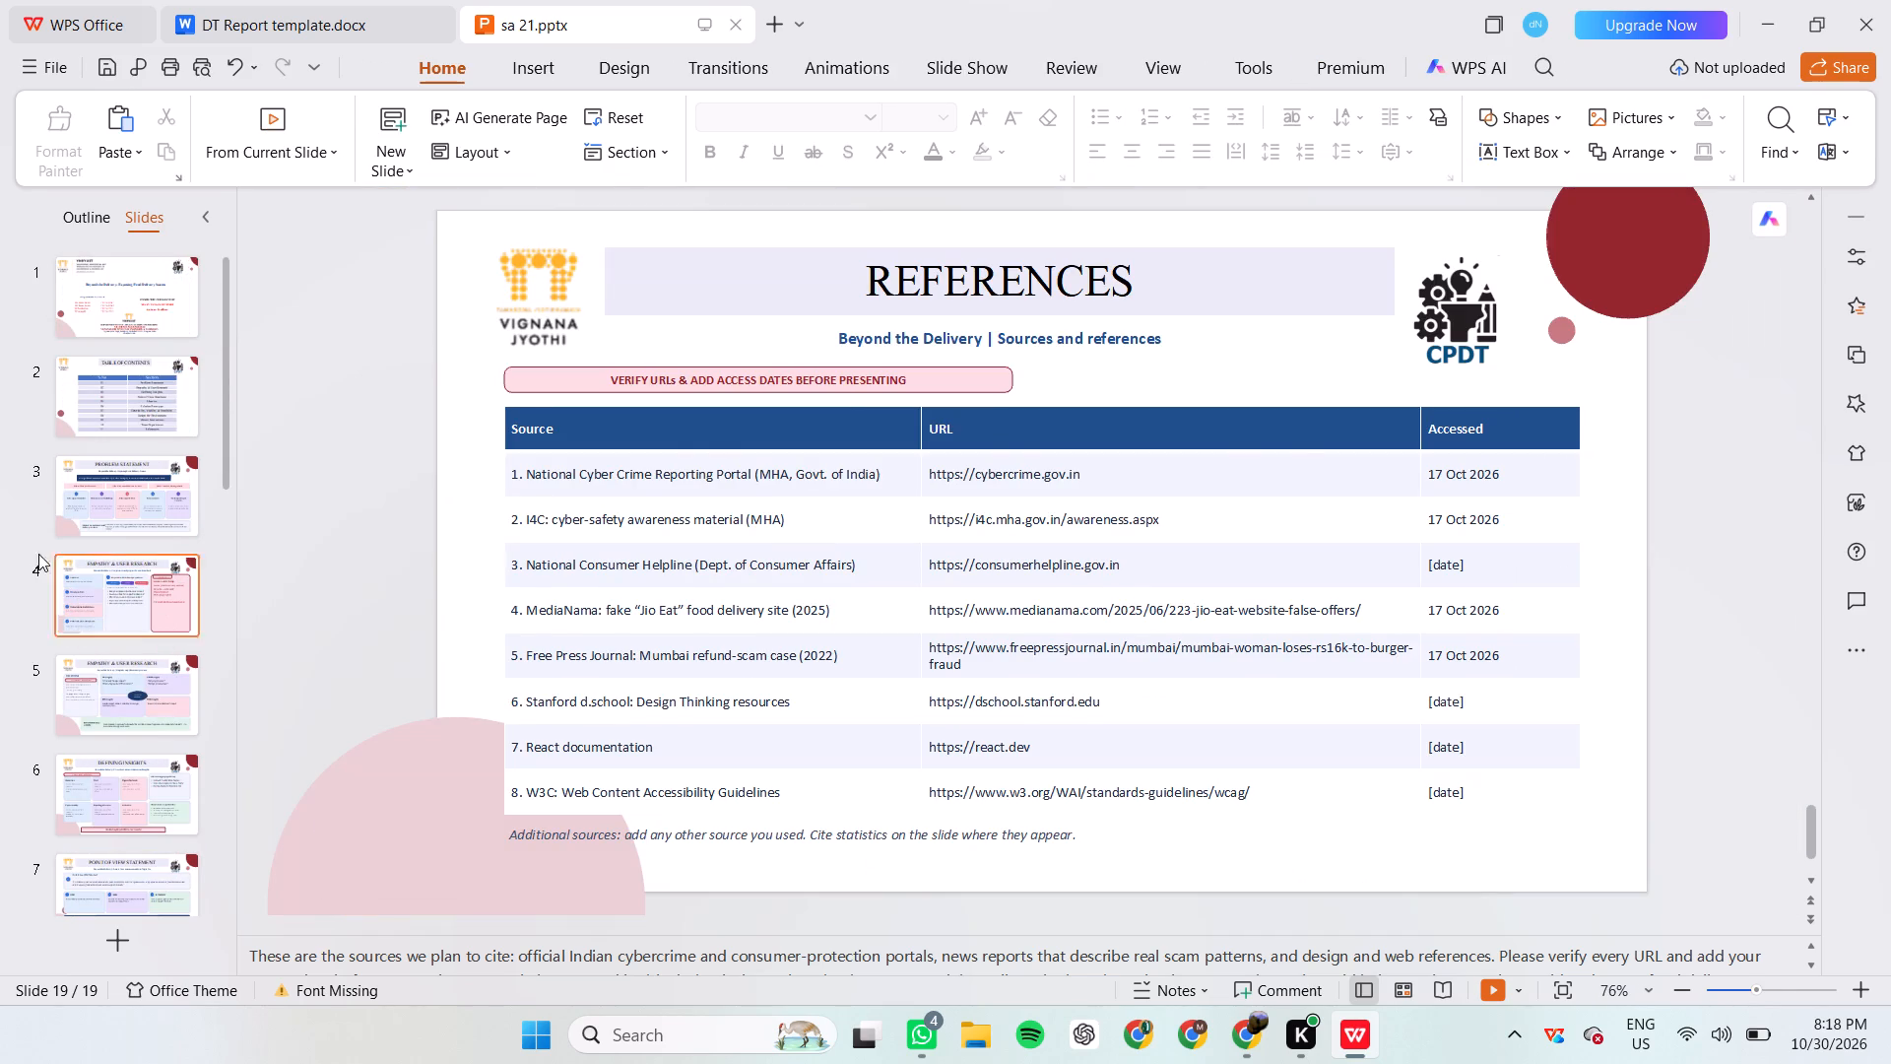
{"action": "left_click", "coordinate": [127, 292]}
{"action": "key", "text": "ctrl+s"}
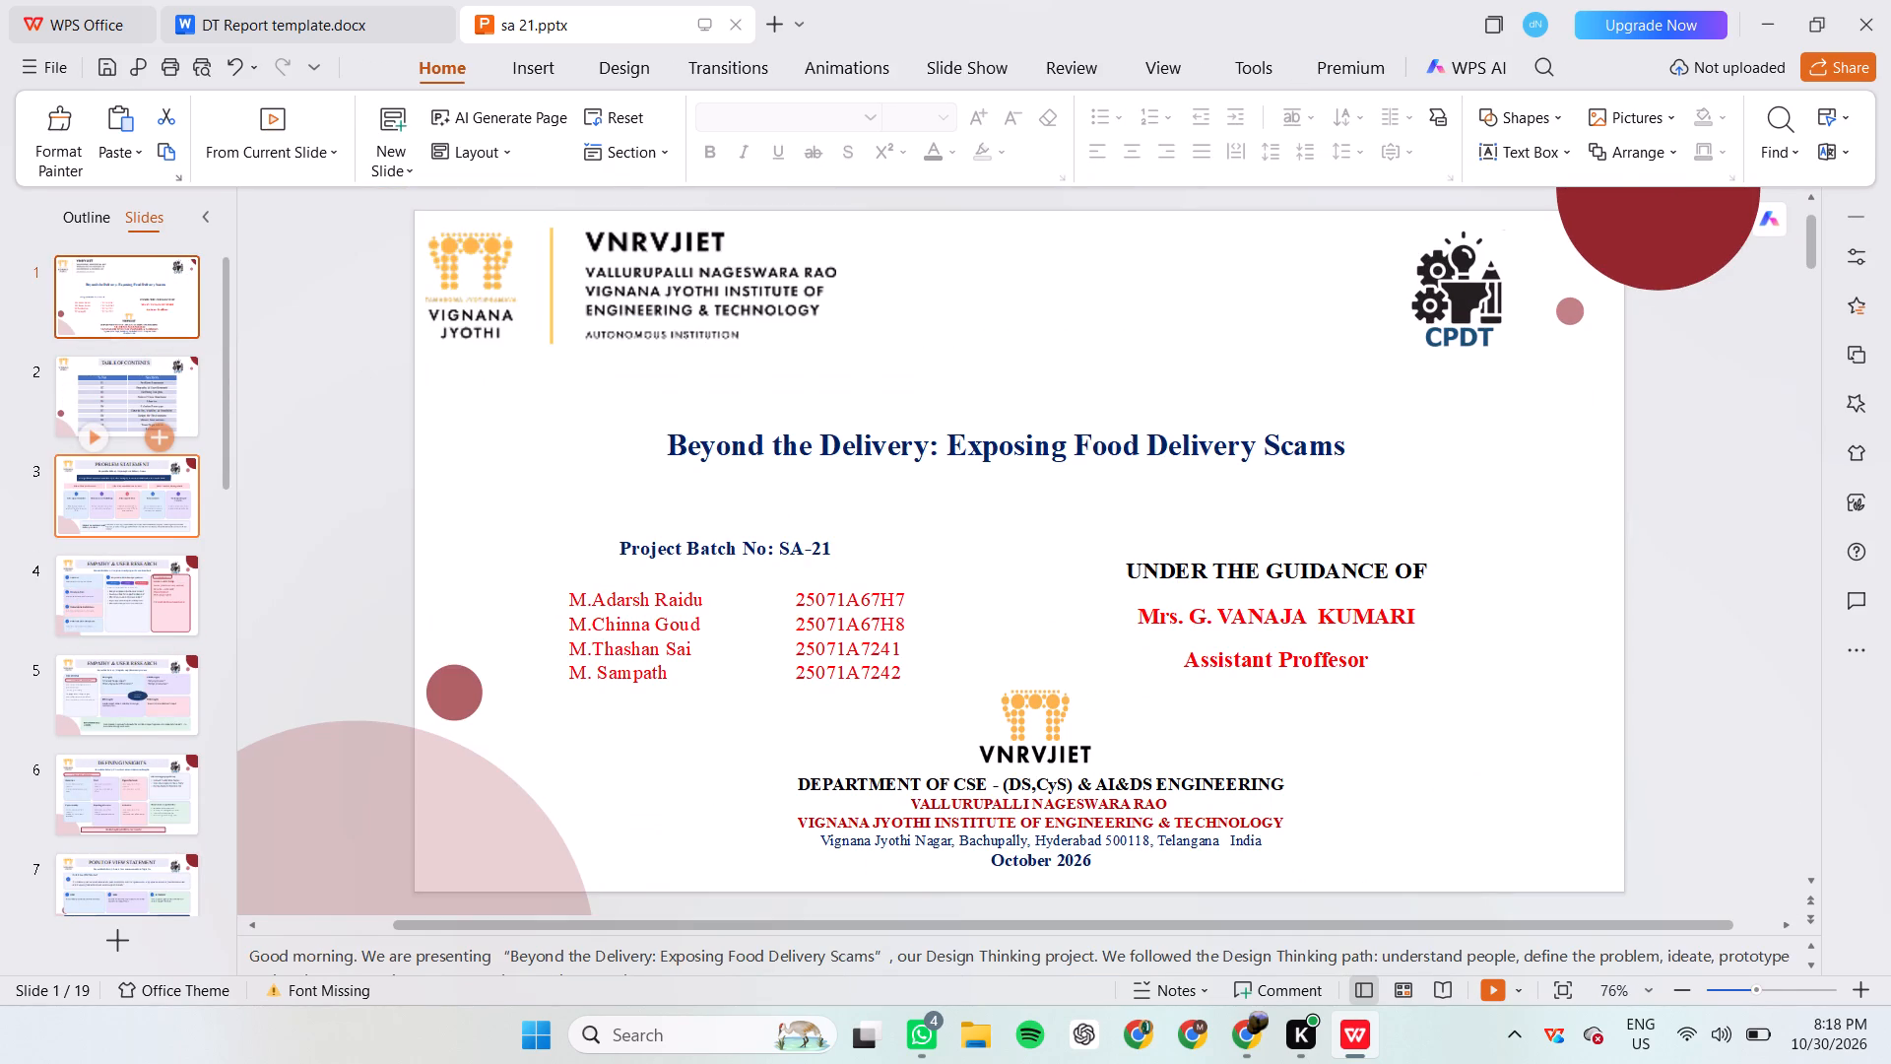
{"action": "key", "text": "ctrl+a"}
{"action": "key", "text": "ctrl+s"}
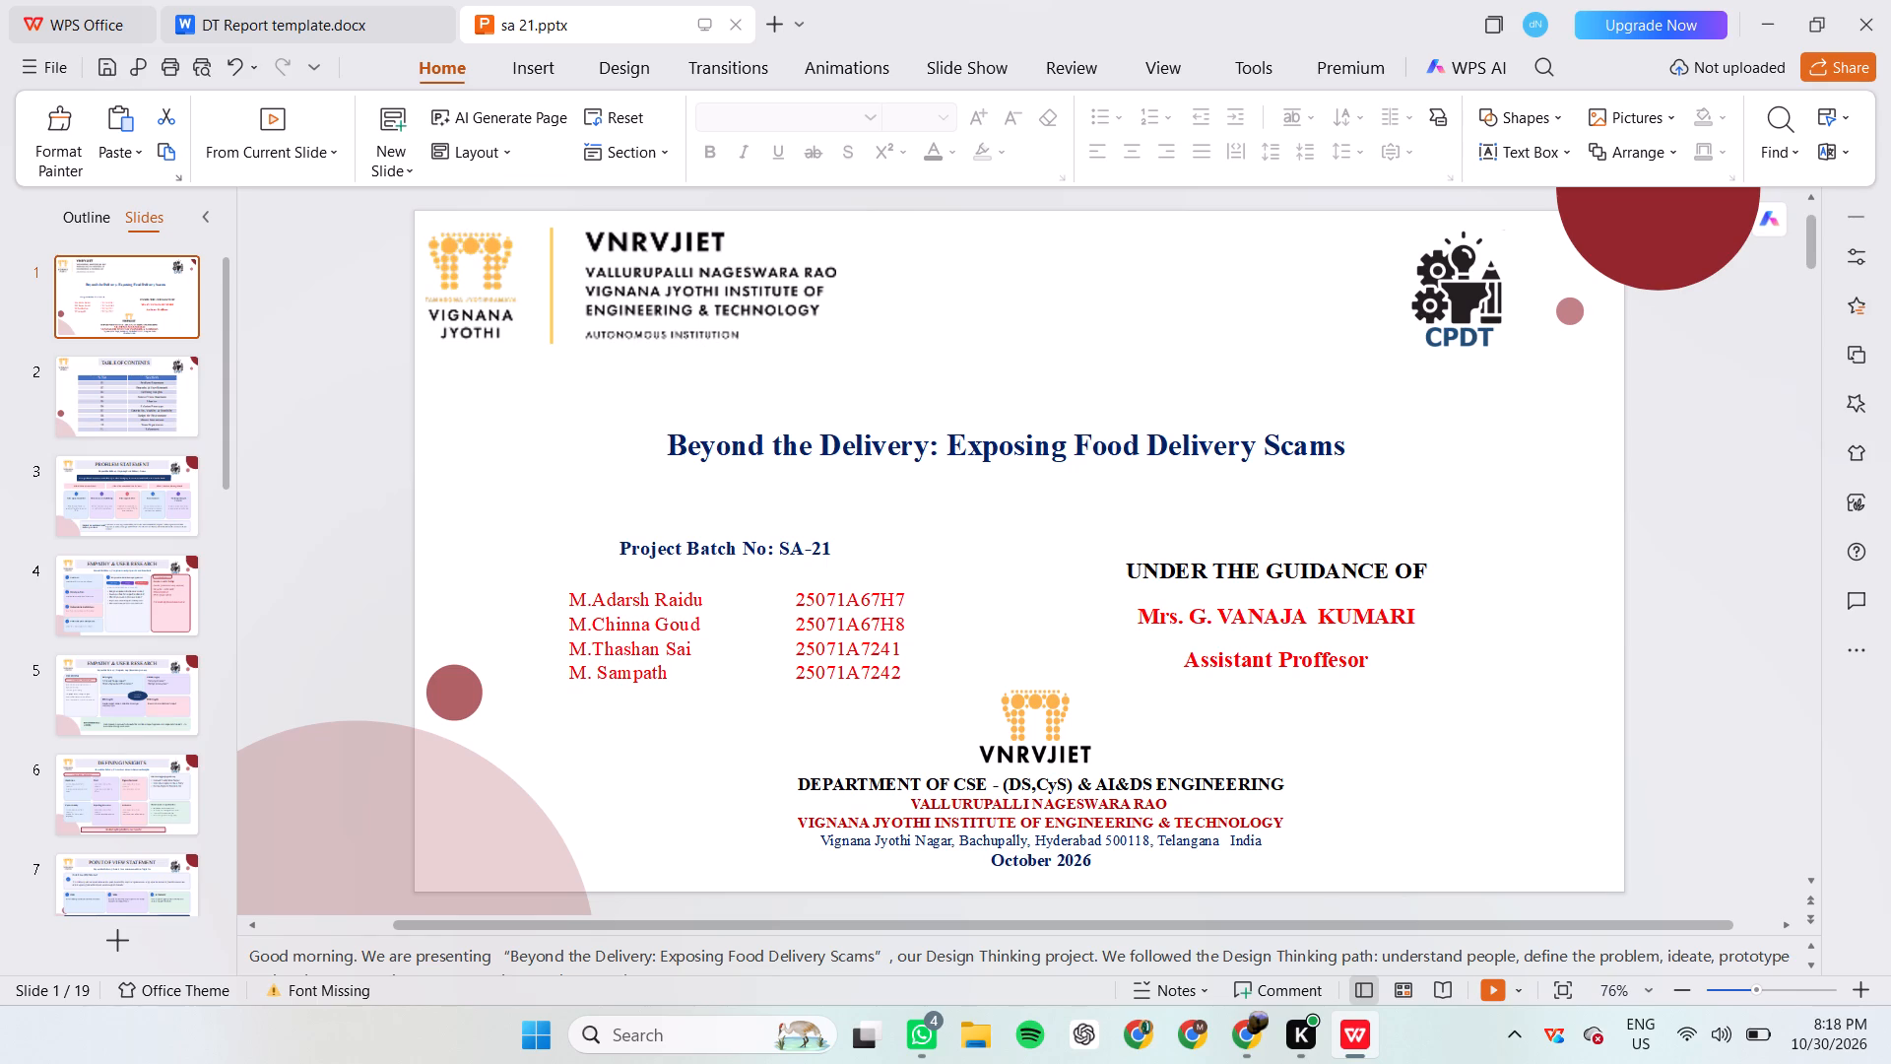
Inspect the title slide's layout in the editor and as a full-screen slide show.
{"action": "left_click", "coordinate": [1700, 440]}
{"action": "scroll", "coordinate": [1623, 464], "scroll_direction": "up", "scroll_amount": 3}
{"action": "scroll", "coordinate": [1619, 464], "scroll_direction": "down", "scroll_amount": 2}
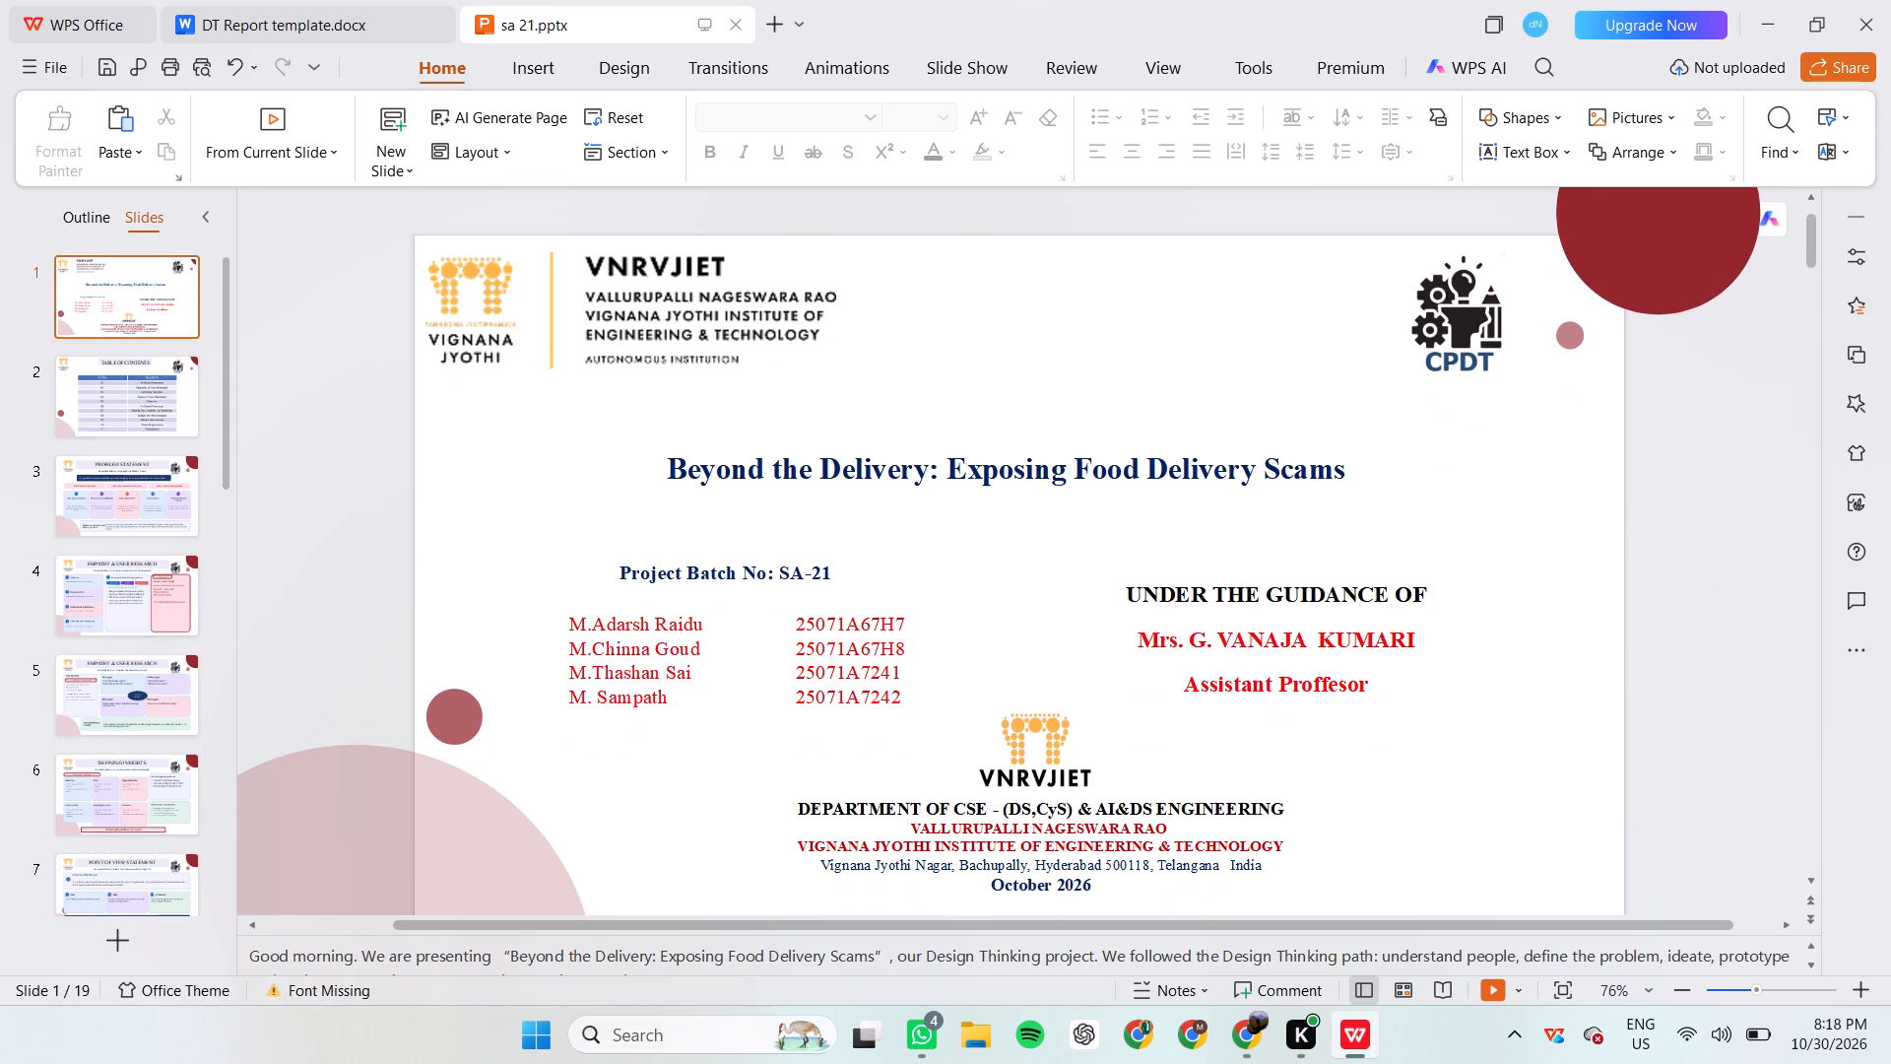
{"action": "scroll", "coordinate": [1621, 468], "scroll_direction": "down", "scroll_amount": 1}
{"action": "scroll", "coordinate": [1624, 476], "scroll_direction": "down", "scroll_amount": 4, "text": "ctrl"}
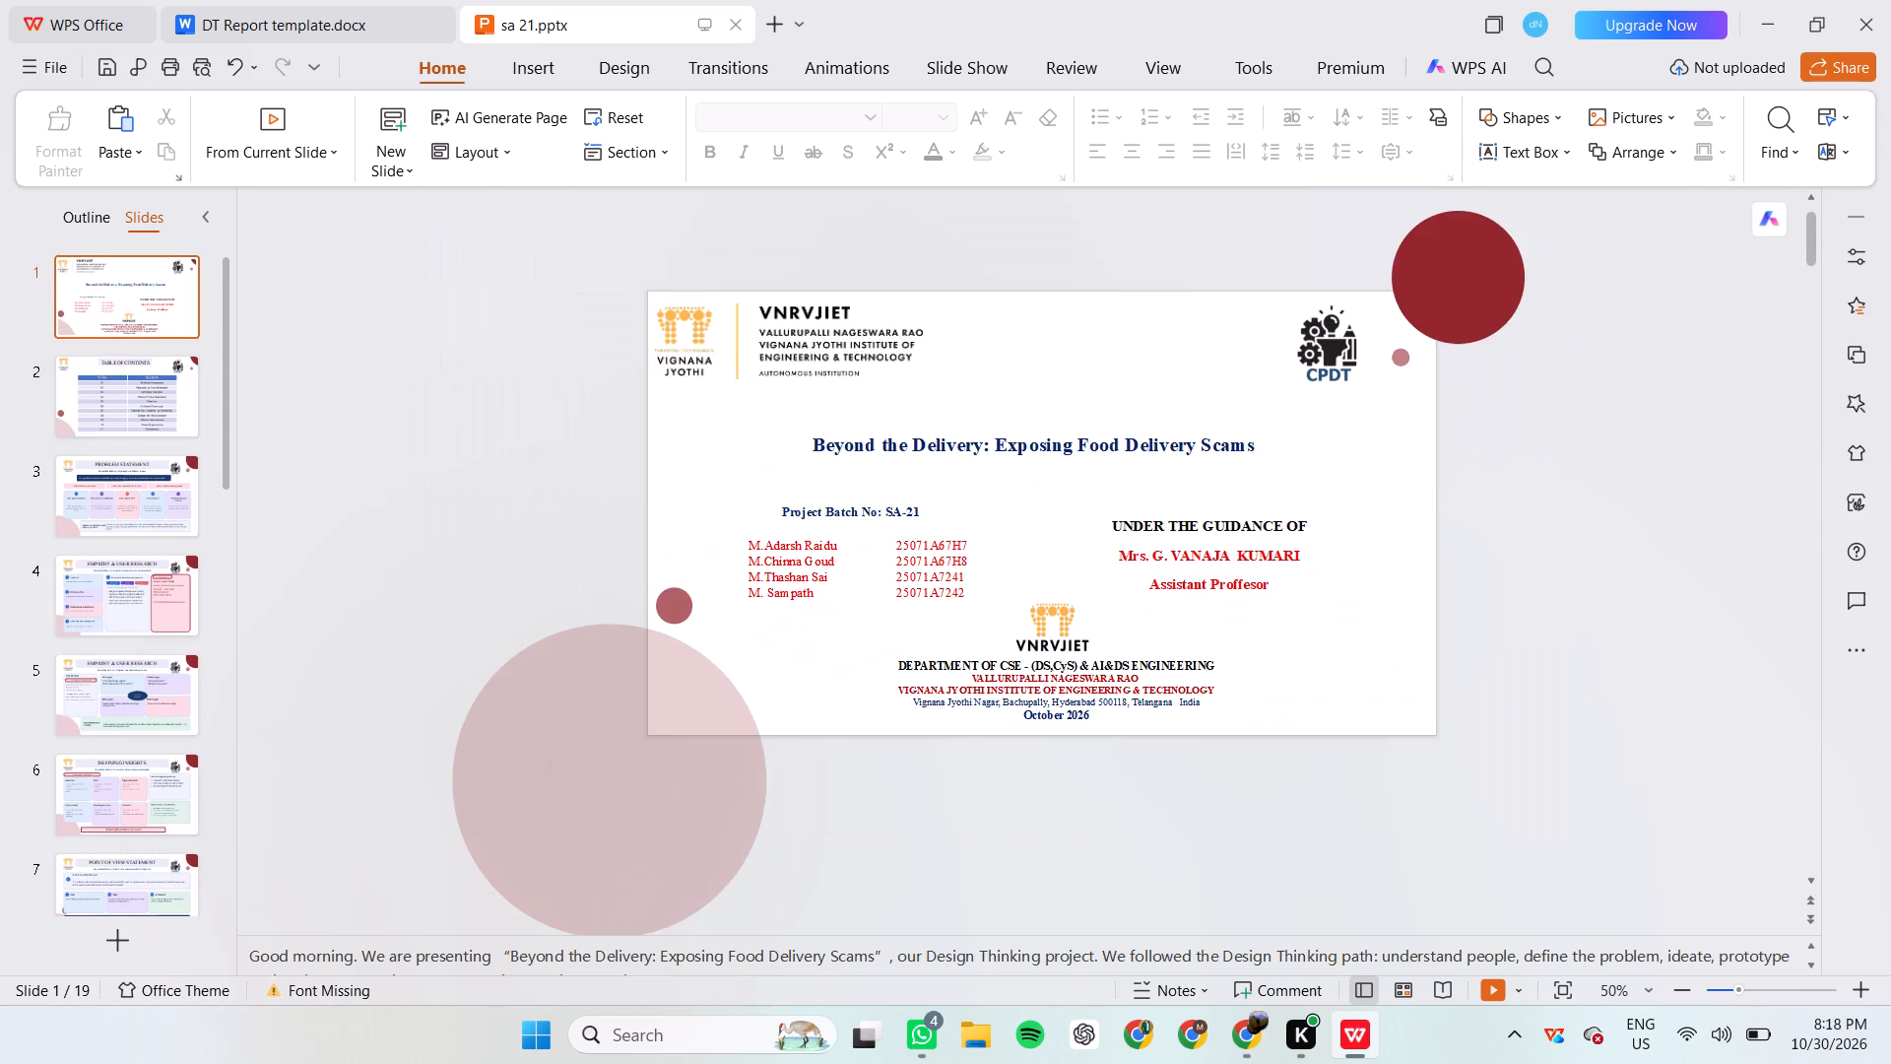
{"action": "scroll", "coordinate": [1624, 479], "scroll_direction": "up", "scroll_amount": 2, "text": "ctrl"}
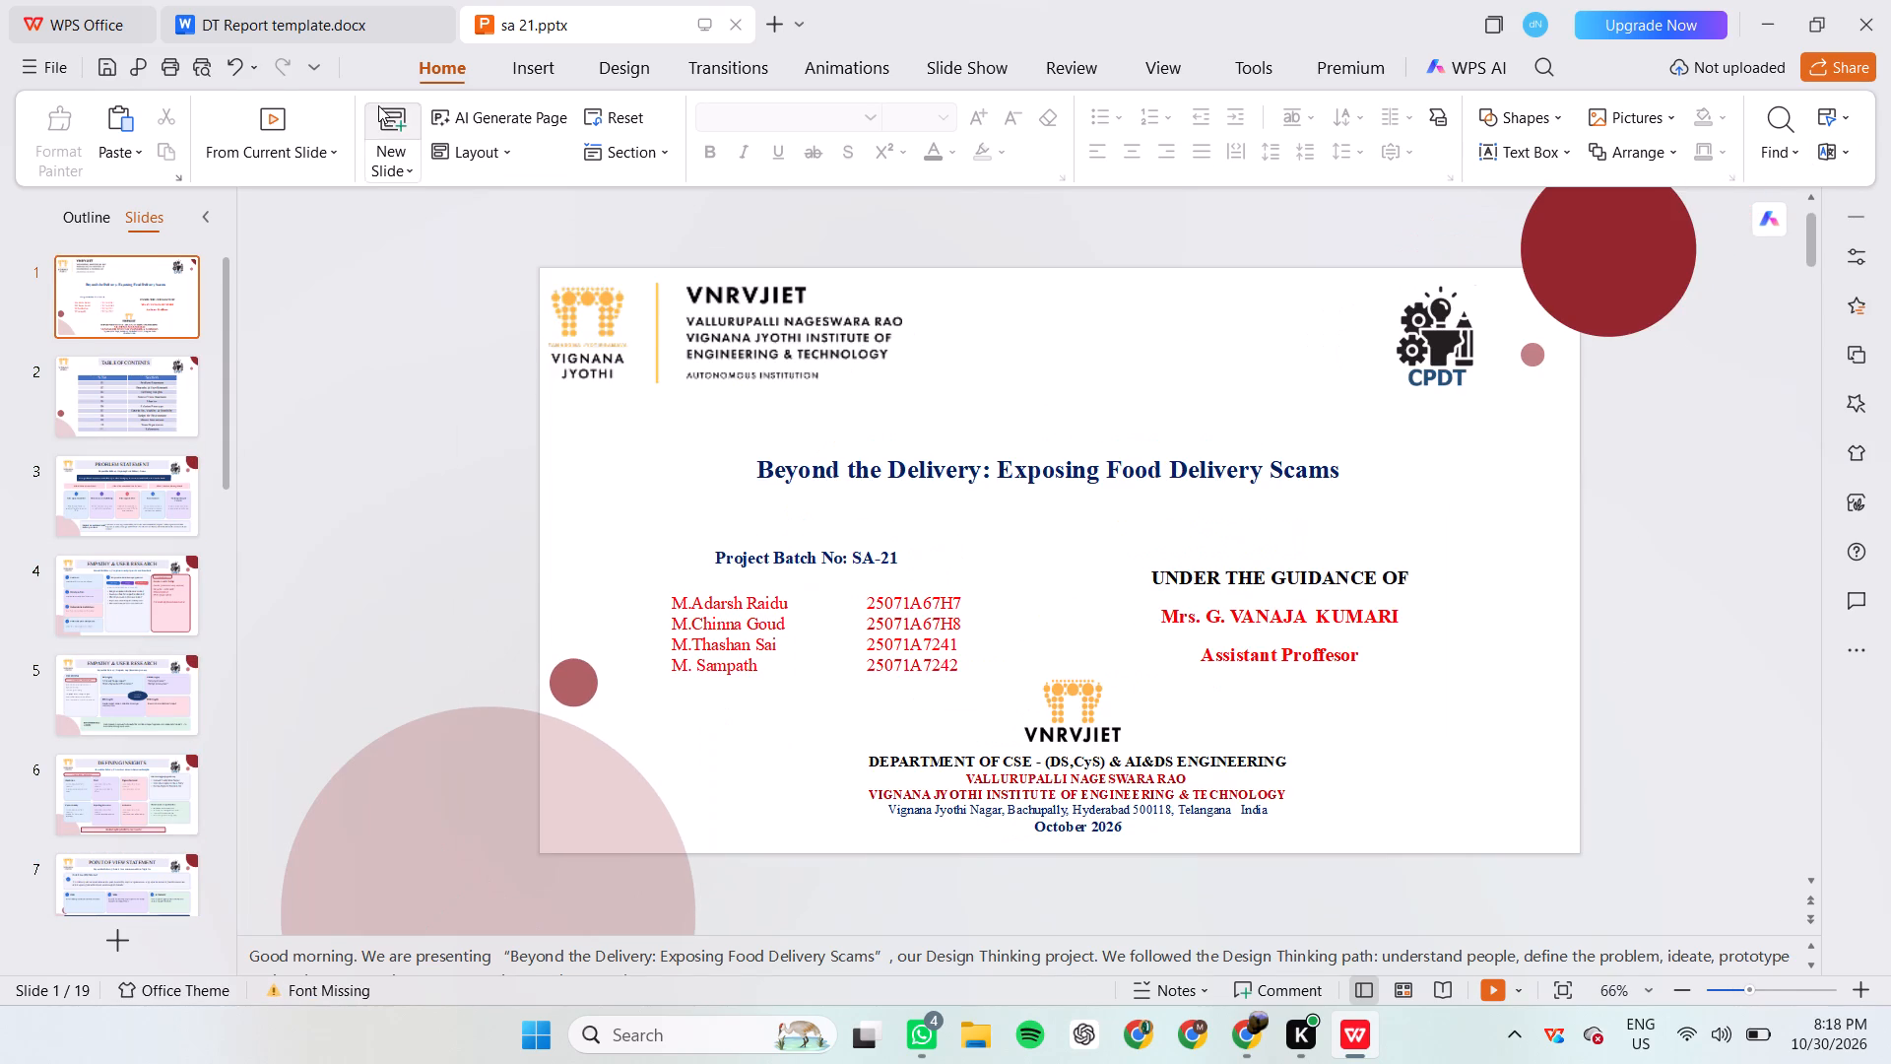
{"action": "left_click", "coordinate": [282, 138]}
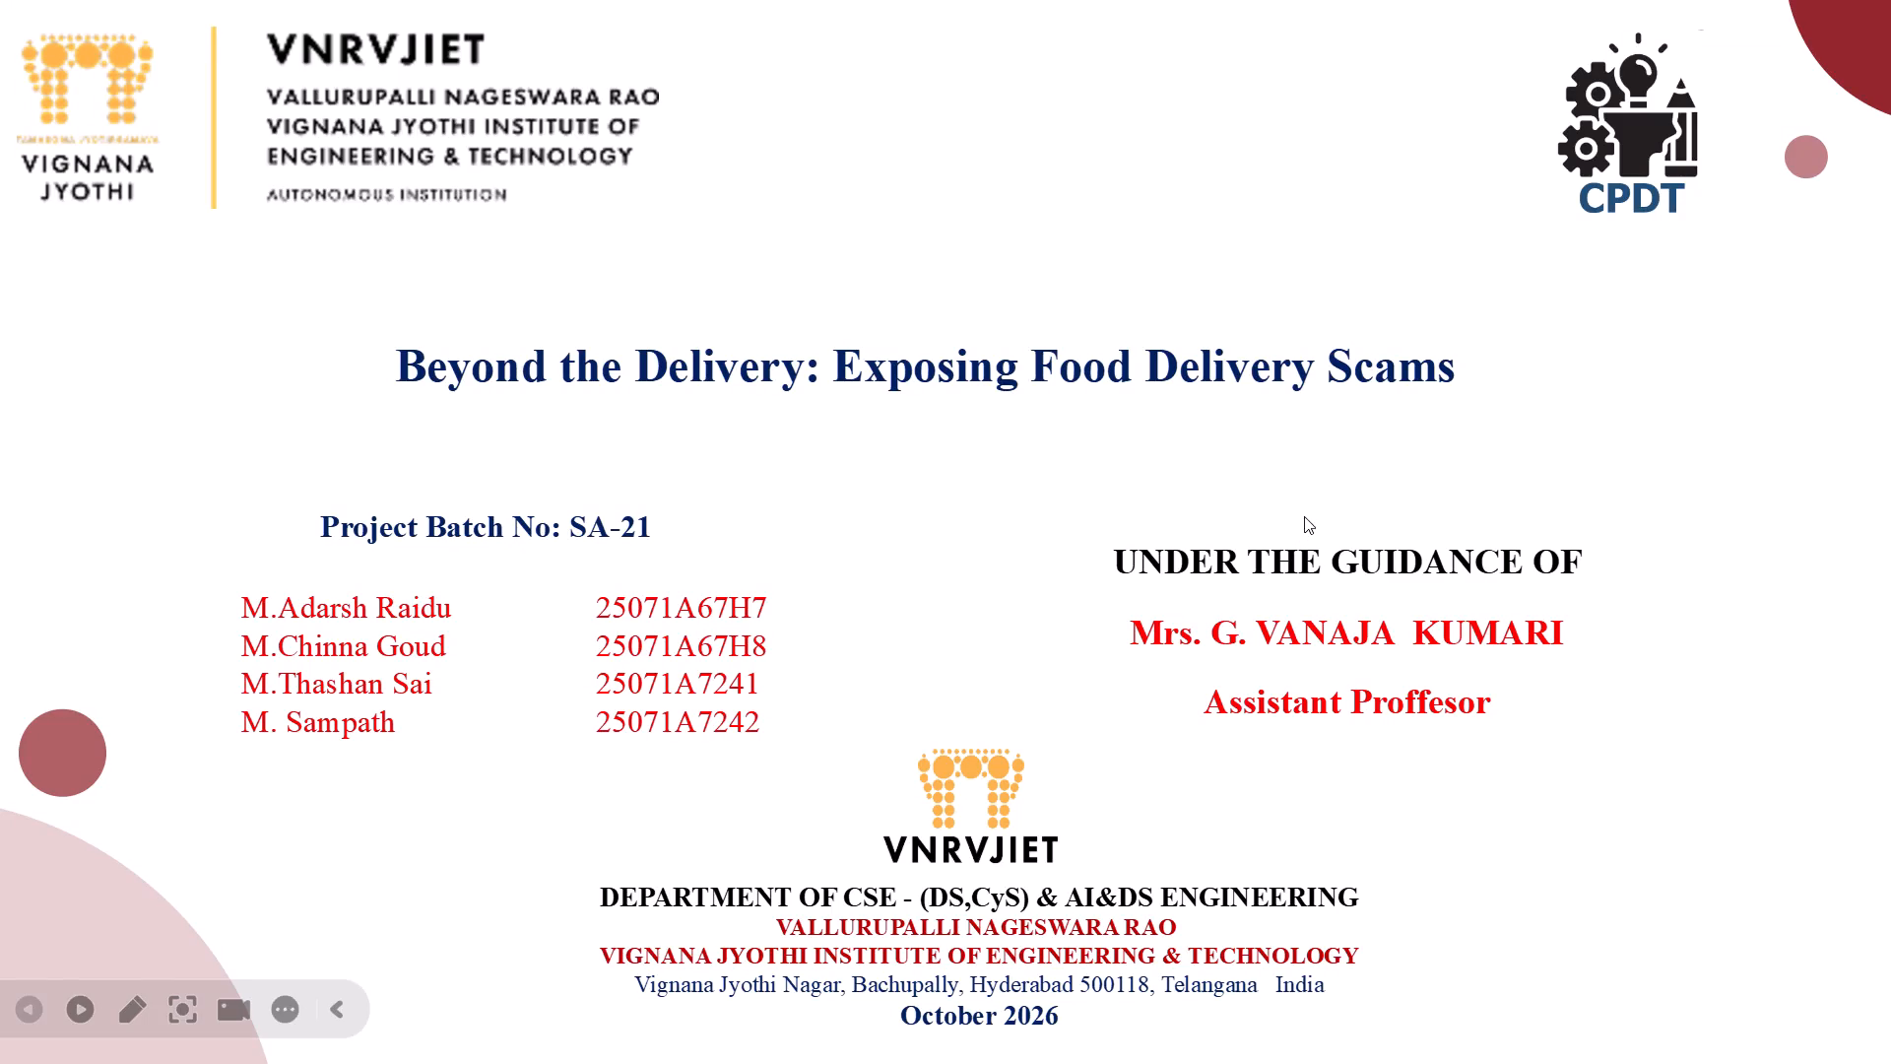
{"action": "key", "text": "Escape"}
Remove the space after the initial in the last team member's name on the title slide.
{"action": "scroll", "coordinate": [690, 693], "scroll_direction": "up", "scroll_amount": 2, "text": "ctrl"}
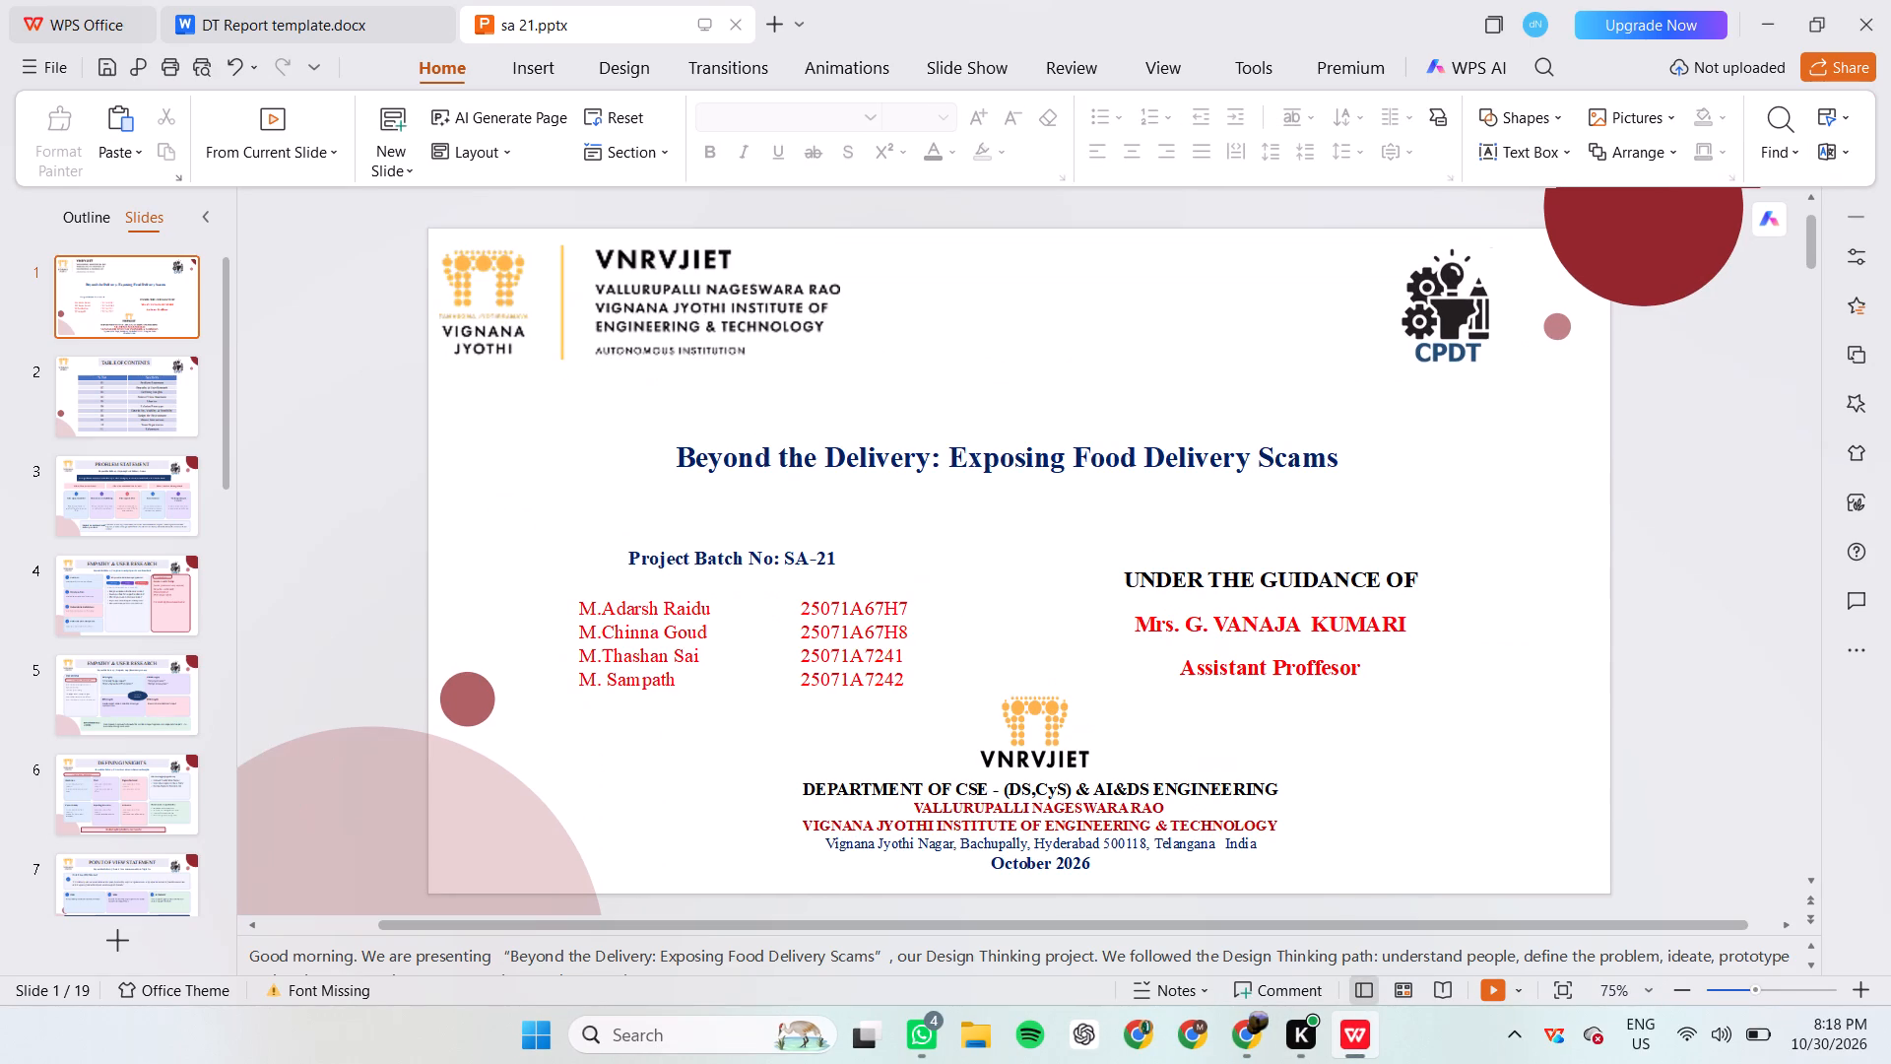
{"action": "left_click", "coordinate": [597, 670]}
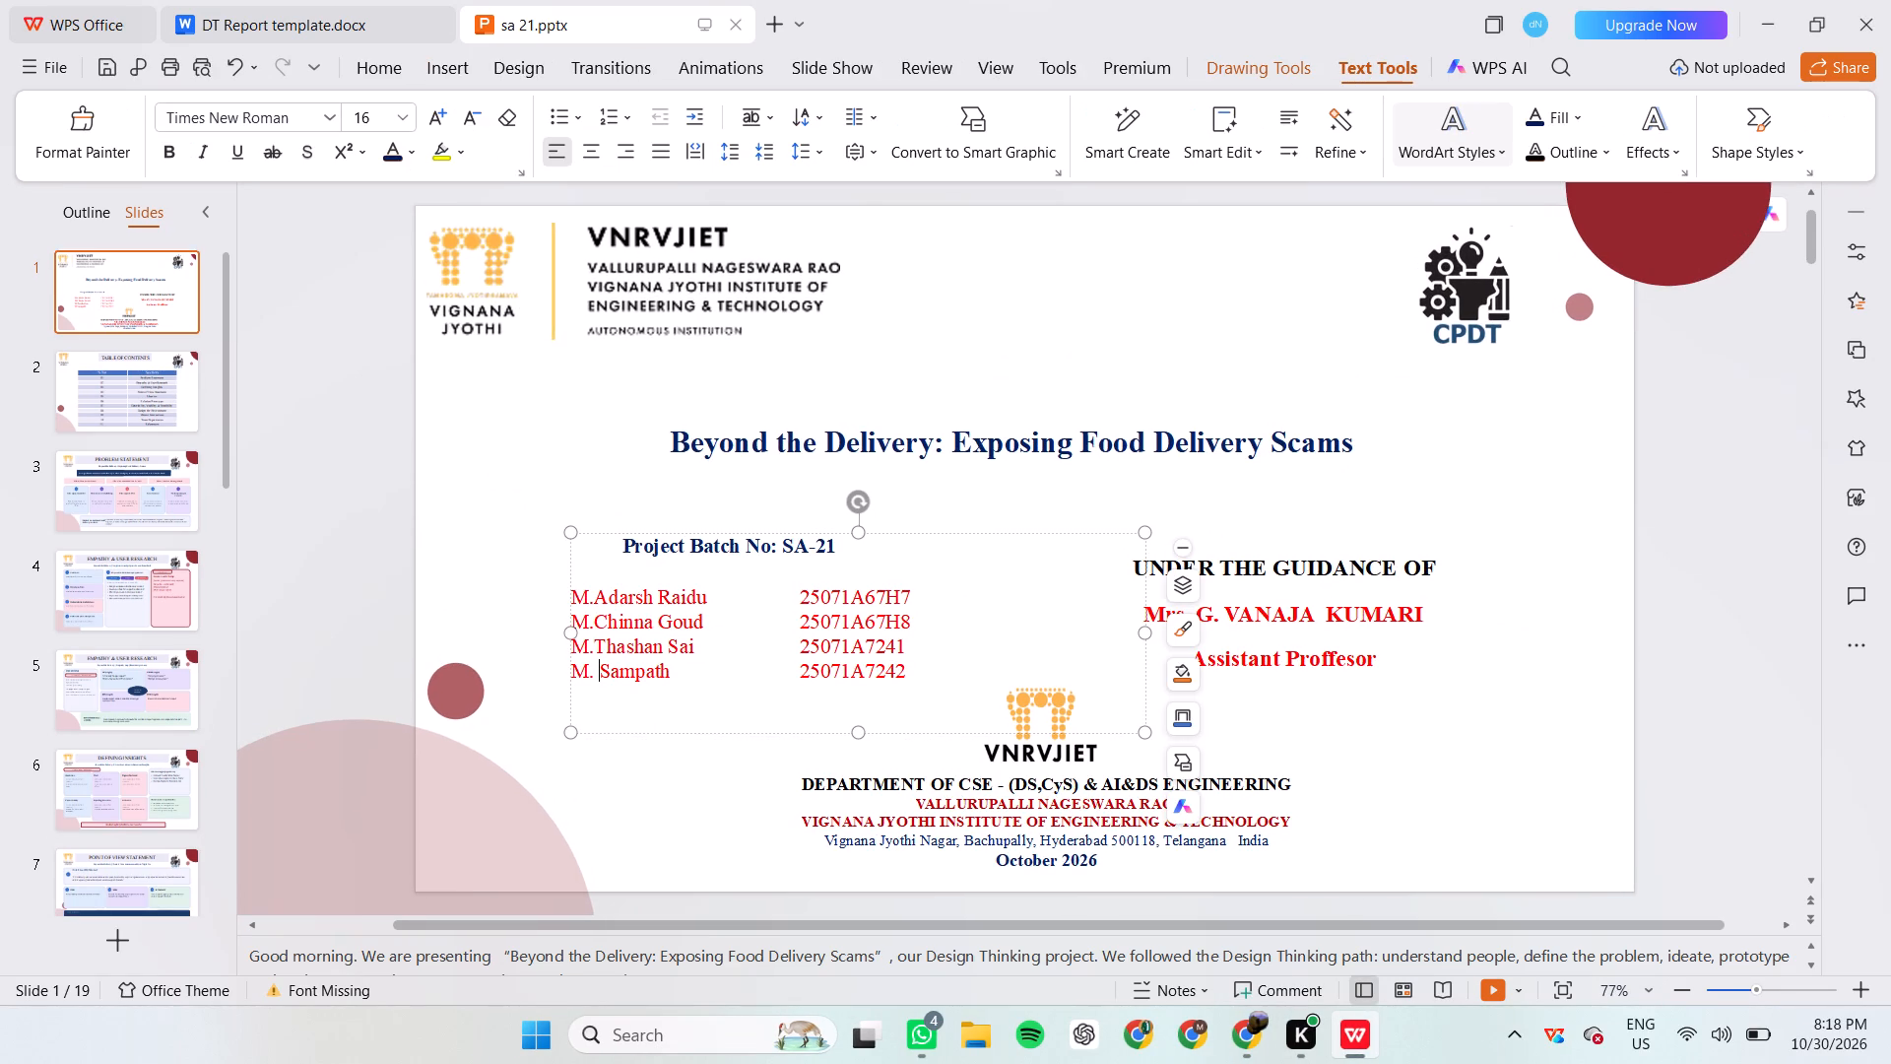
{"action": "key", "text": "BackSpace"}
Save the presentation.
{"action": "key", "text": "ctrl+s"}
Check the title slide in a full-screen slide show and return to the editor.
{"action": "left_click", "coordinate": [1702, 529]}
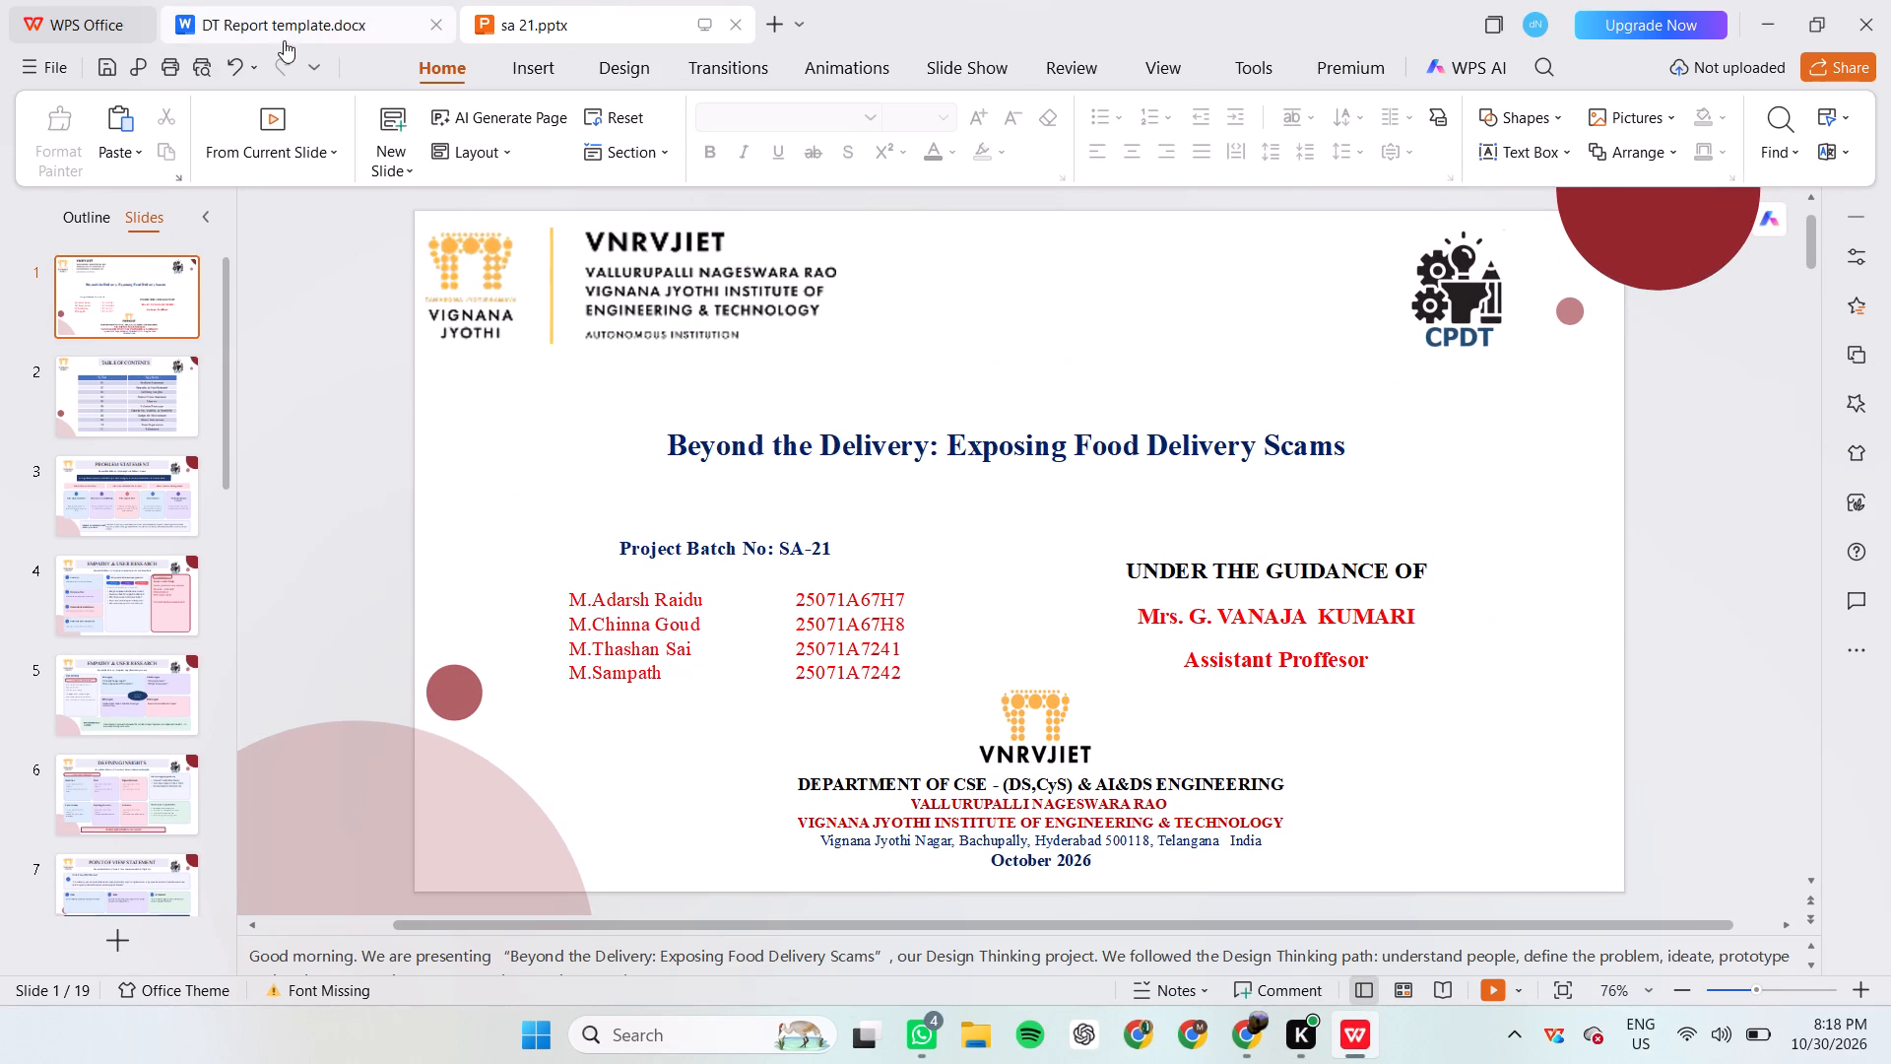
{"action": "left_click", "coordinate": [270, 130]}
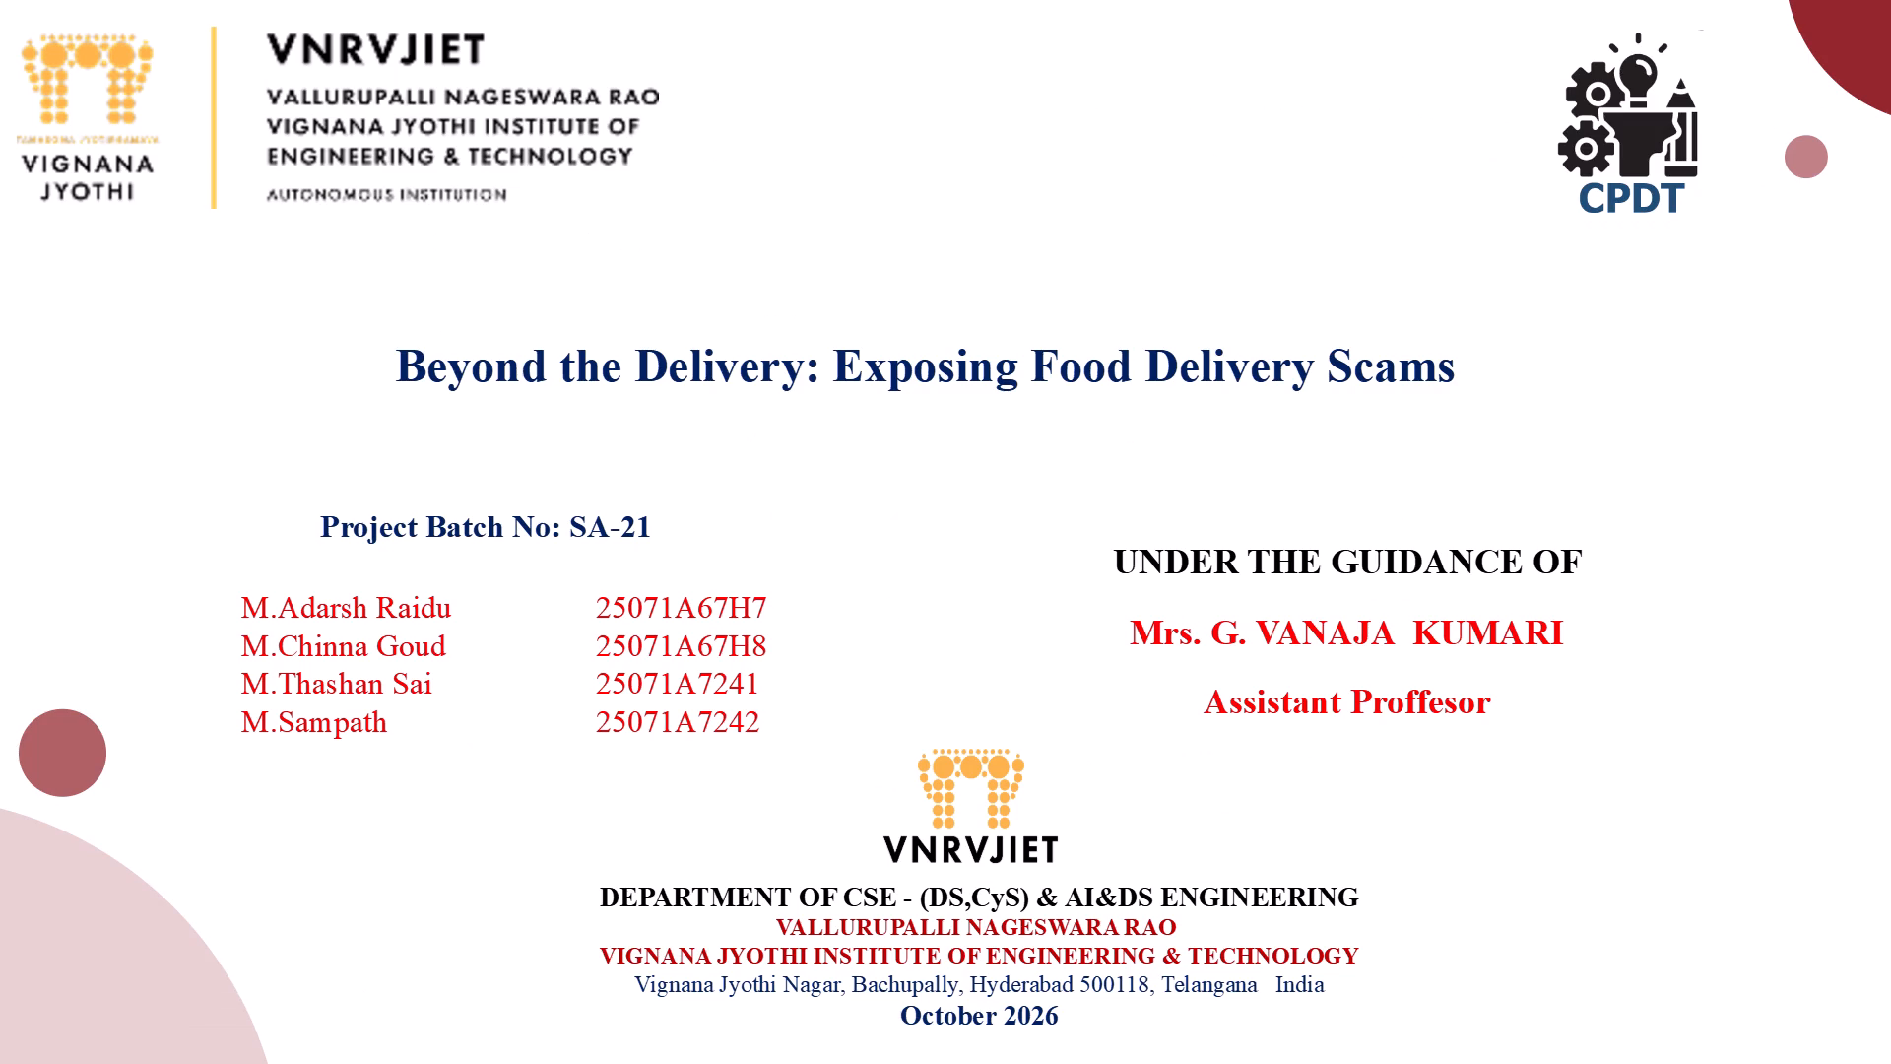
{"action": "key", "text": "Escape"}
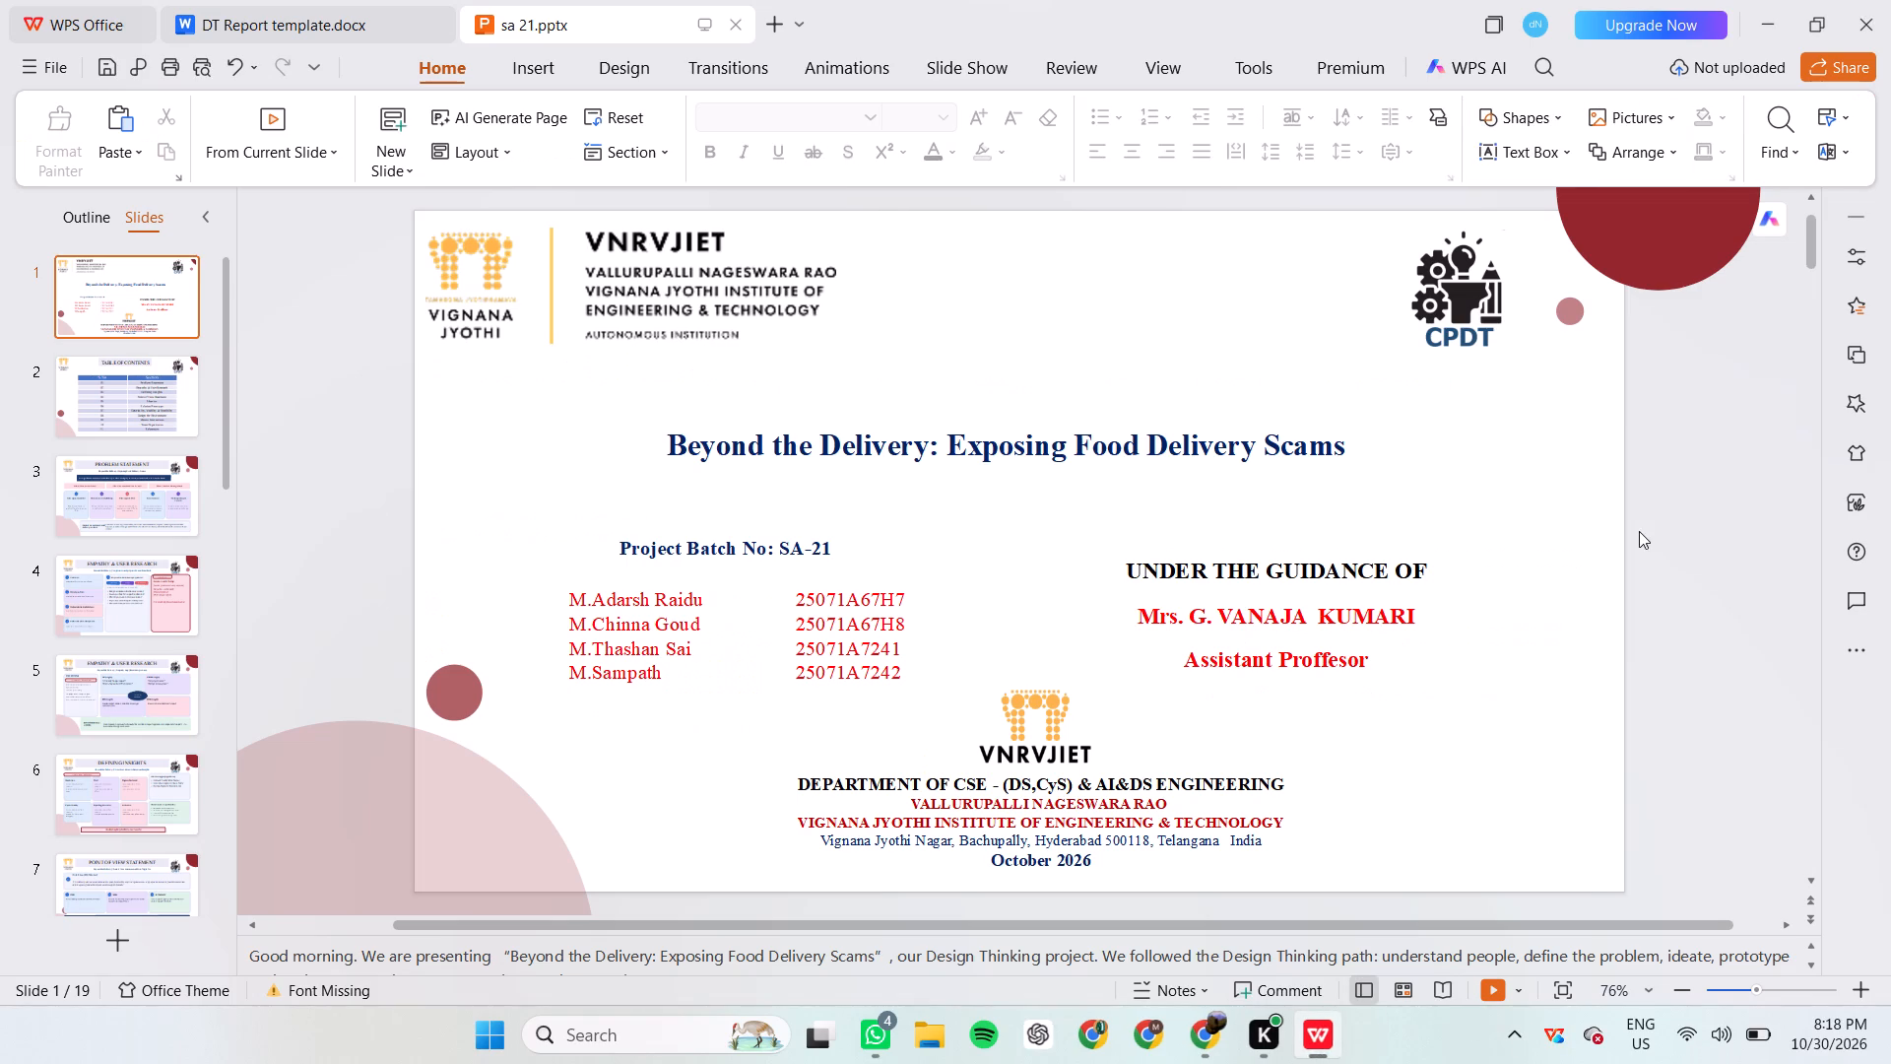
Cut the third team member's name and roll number from the title slide list and remove the emptied line.
{"action": "scroll", "coordinate": [889, 672], "scroll_direction": "up", "scroll_amount": 2, "text": "ctrl"}
{"action": "left_click", "coordinate": [827, 700]}
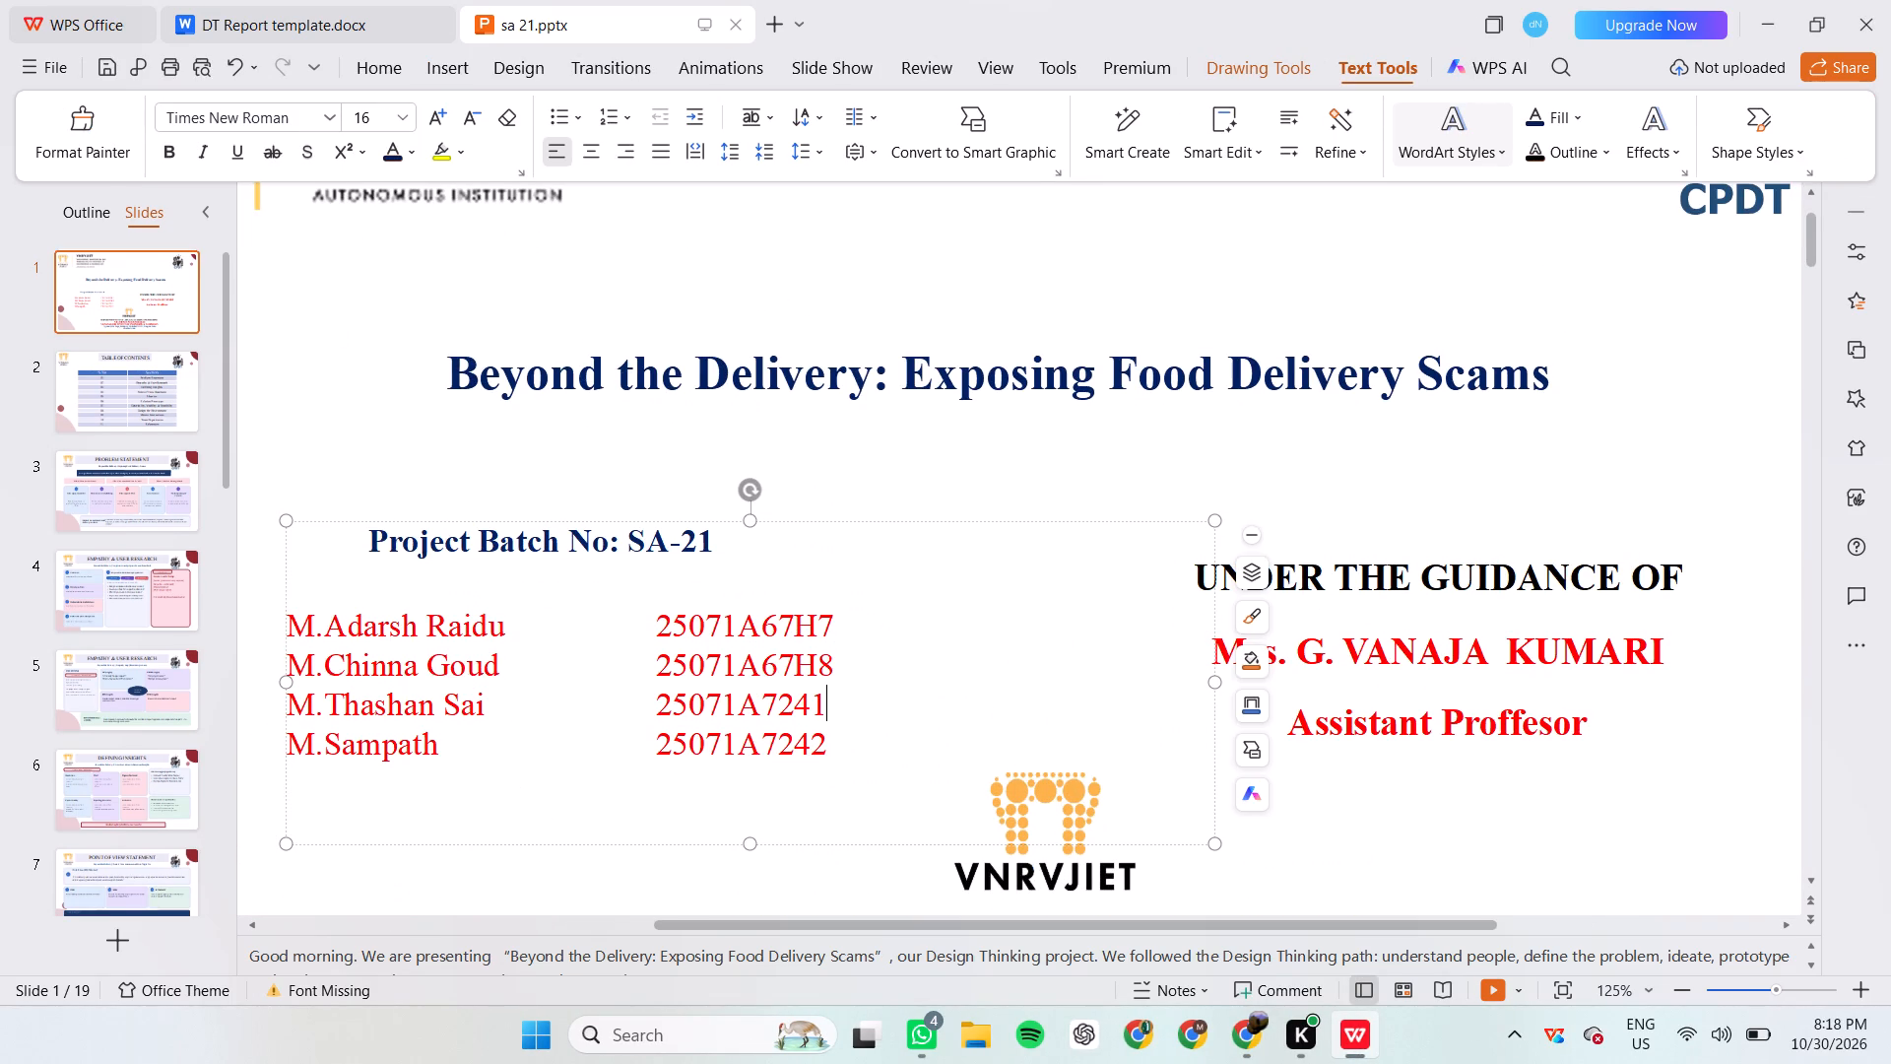
{"action": "key", "text": "ctrl+a"}
{"action": "left_click", "coordinate": [874, 713]}
{"action": "left_click", "coordinate": [822, 699]}
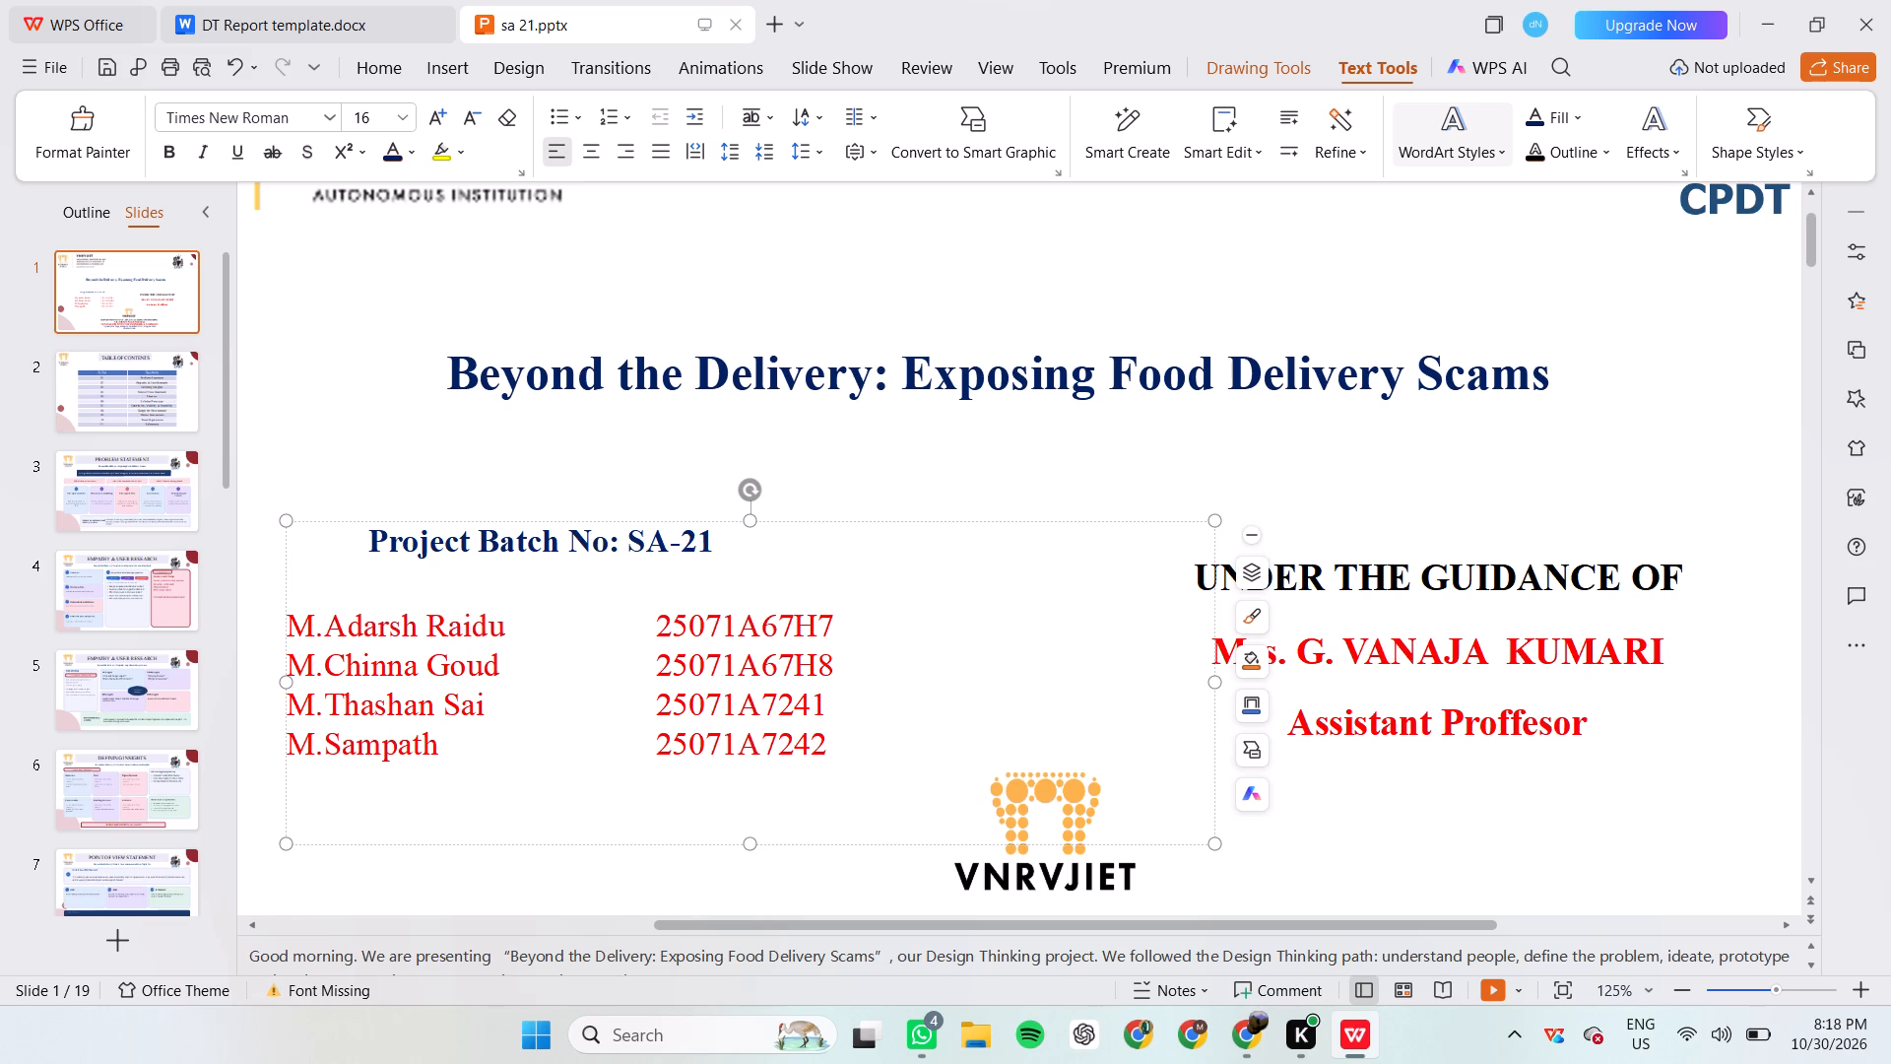
{"action": "key", "text": "ctrl+shift+Left"}
{"action": "key", "text": "ctrl+shift+Left"}
{"action": "key", "text": "ctrl+shift+Left"}
{"action": "key", "text": "ctrl+shift+Left"}
{"action": "key", "text": "ctrl+shift+Left"}
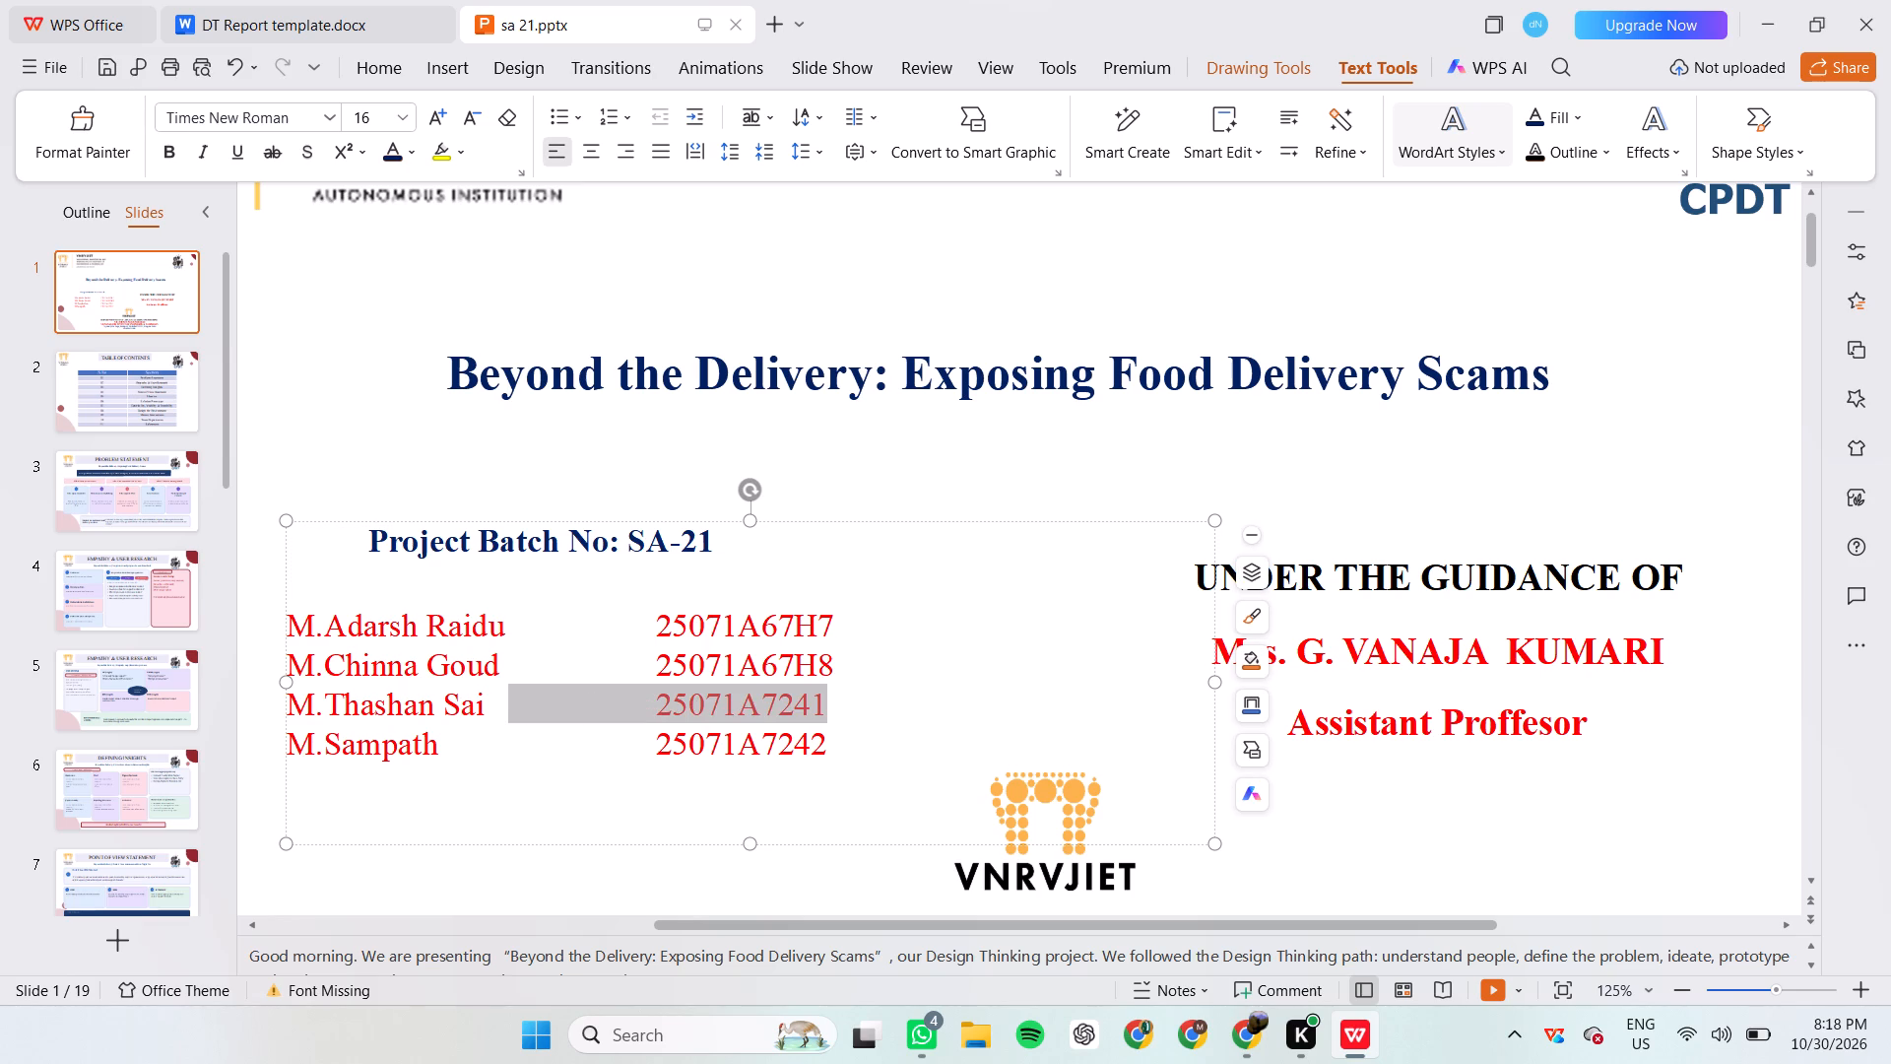
{"action": "key", "text": "ctrl+shift+Left"}
{"action": "key", "text": "ctrl+shift+Left"}
{"action": "key", "text": "ctrl+shift+Left"}
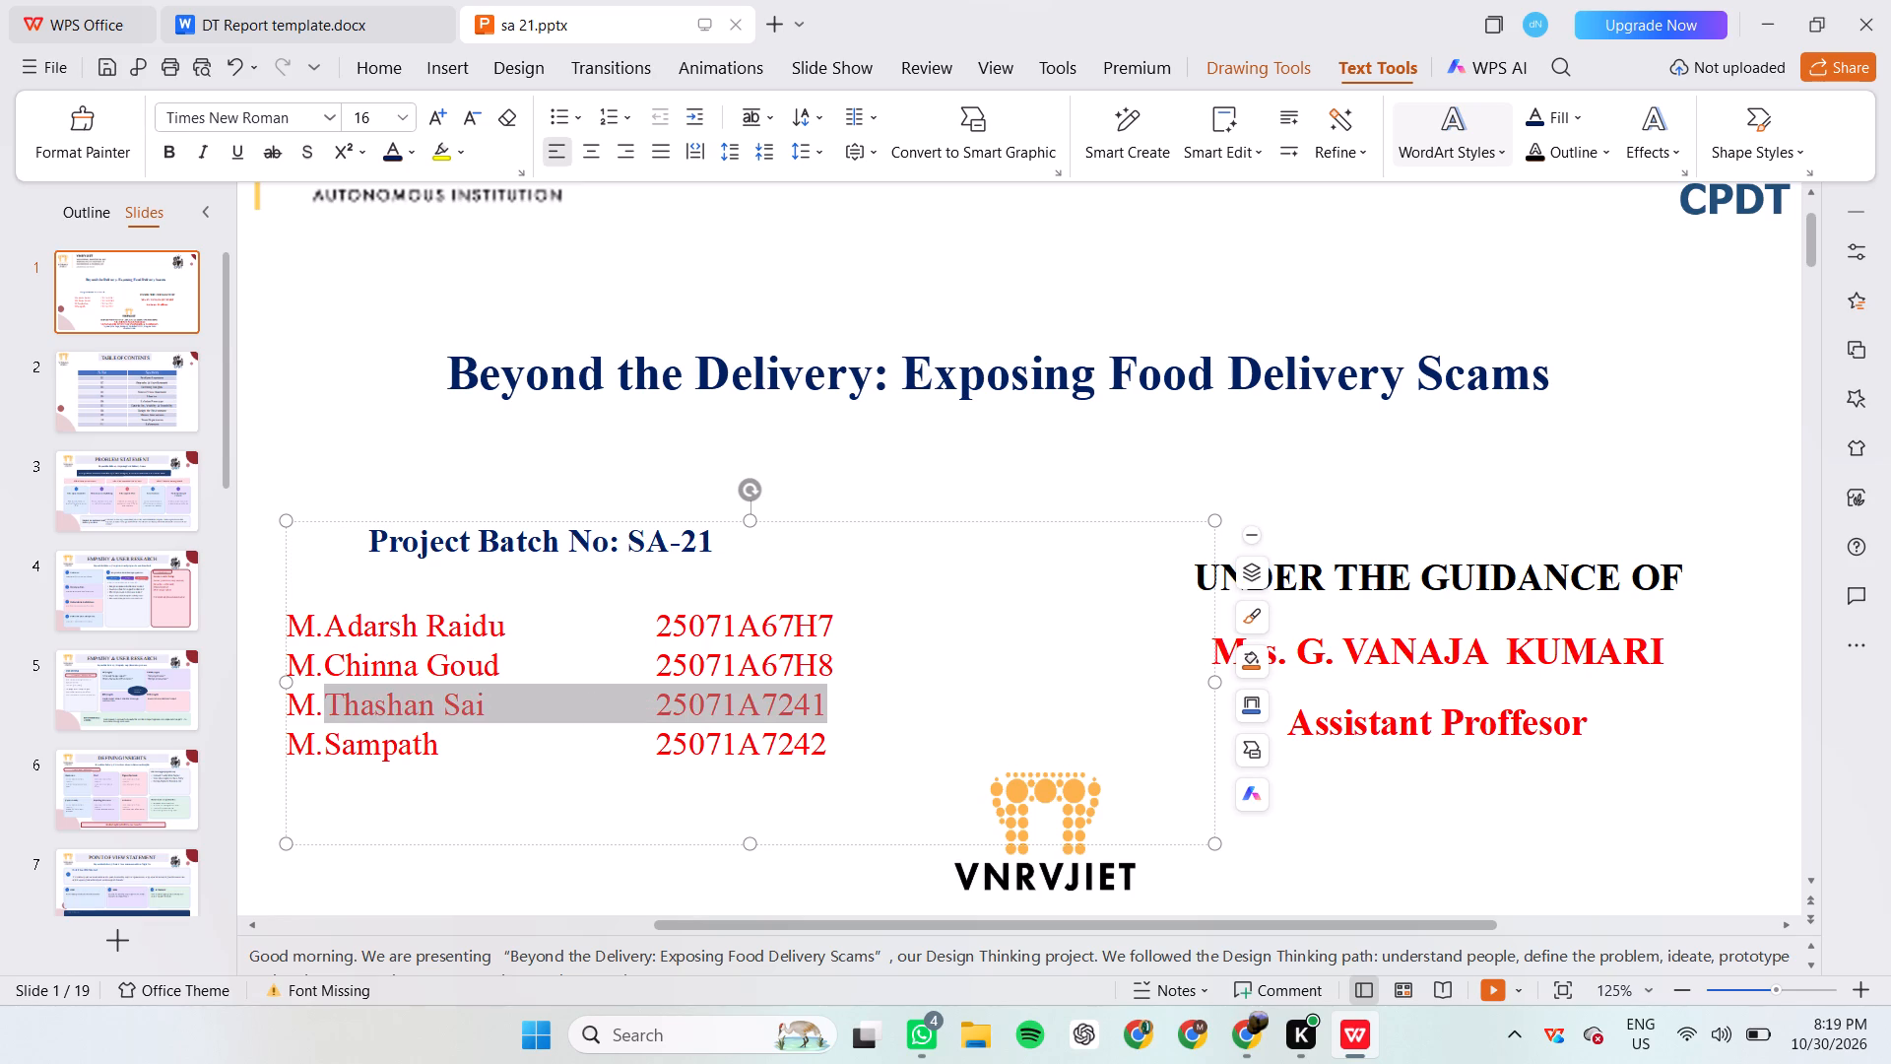
{"action": "key", "text": "ctrl+shift+Left"}
{"action": "key", "text": "ctrl+x"}
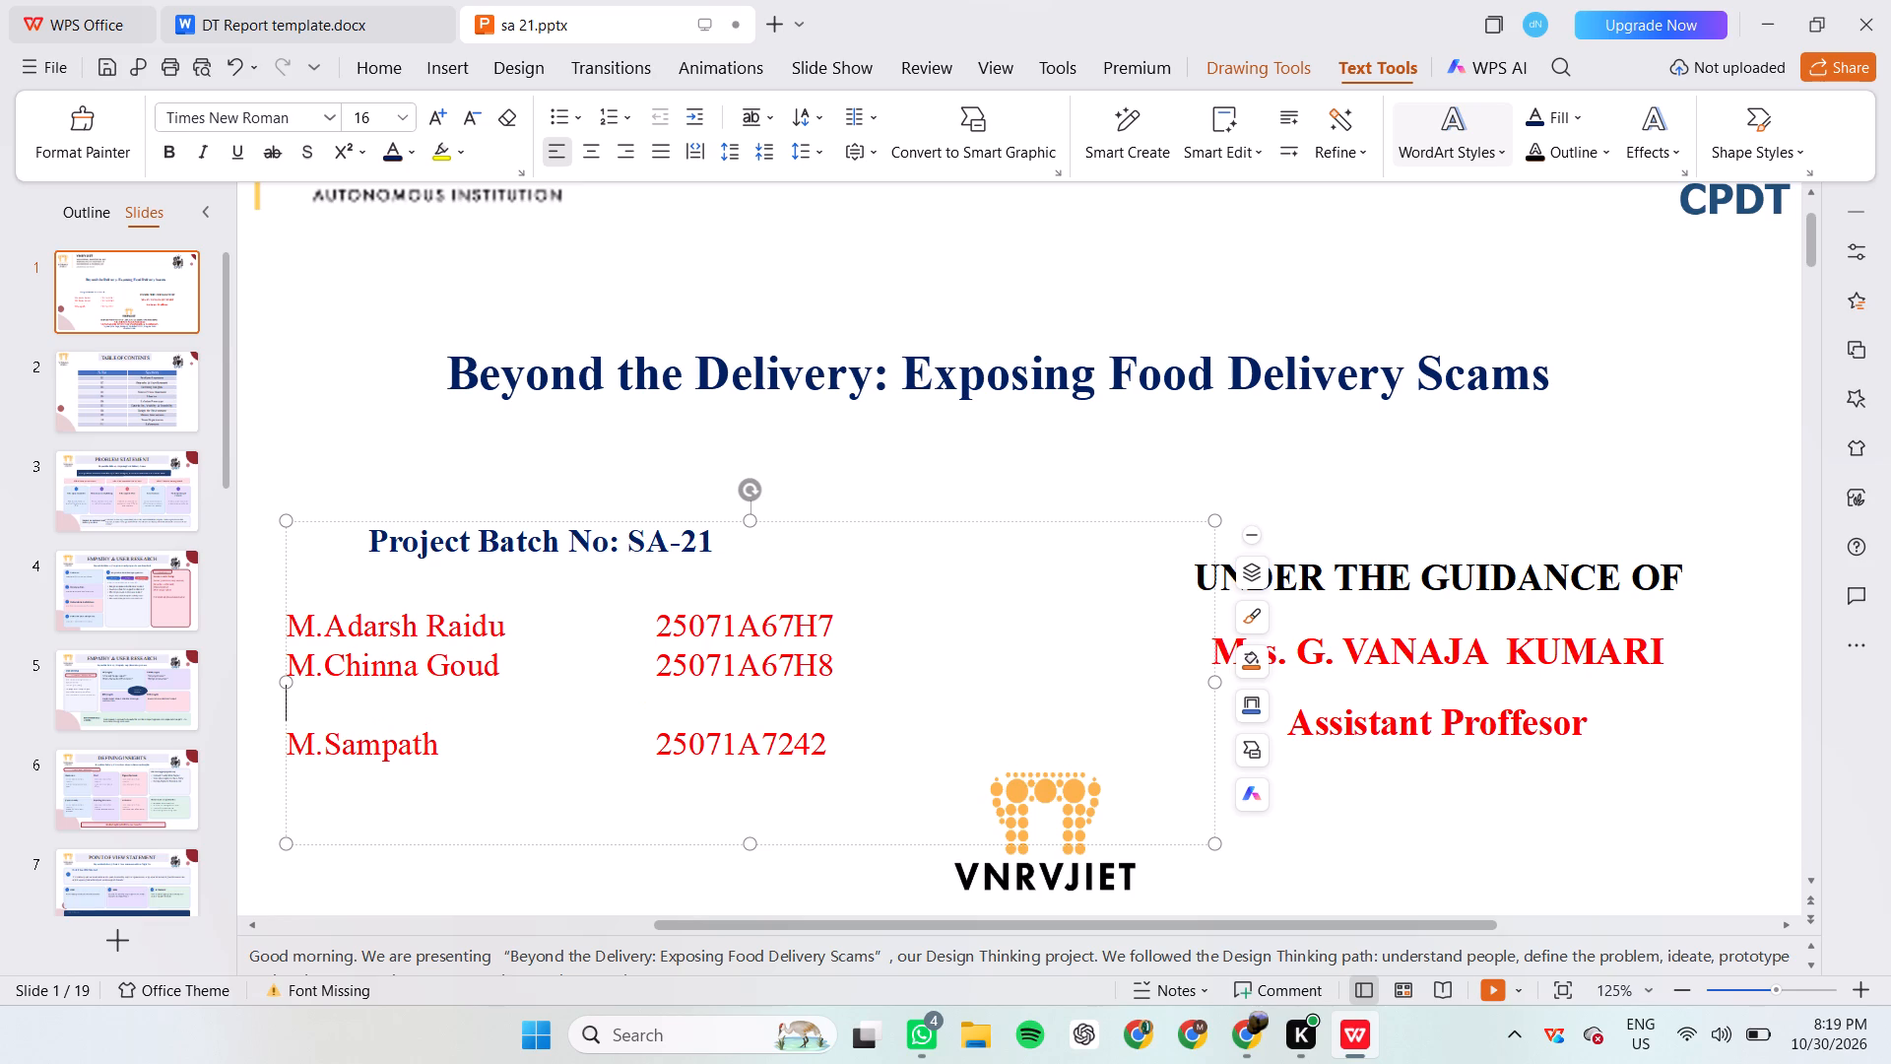
{"action": "key", "text": "Down"}
{"action": "key", "text": "BackSpace"}
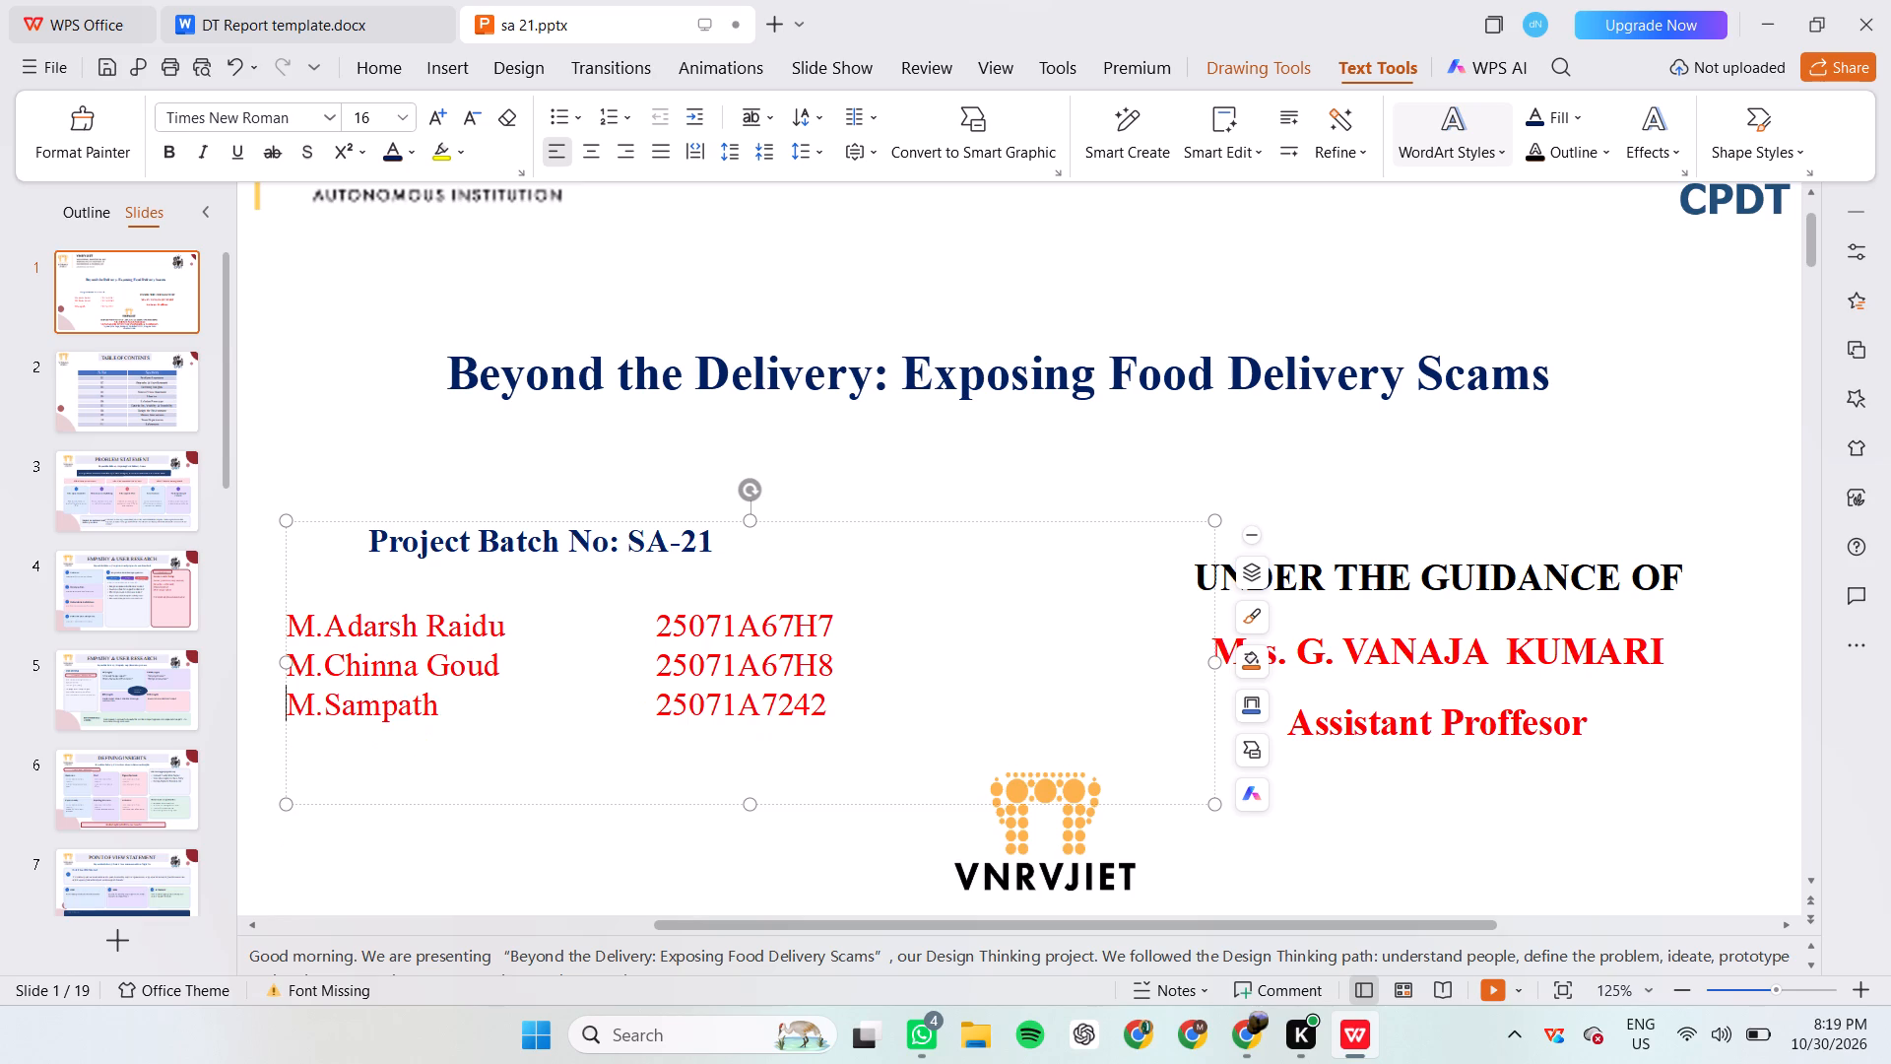
Paste the cut name and roll number on a new line below the last team member.
{"action": "key", "text": "Down"}
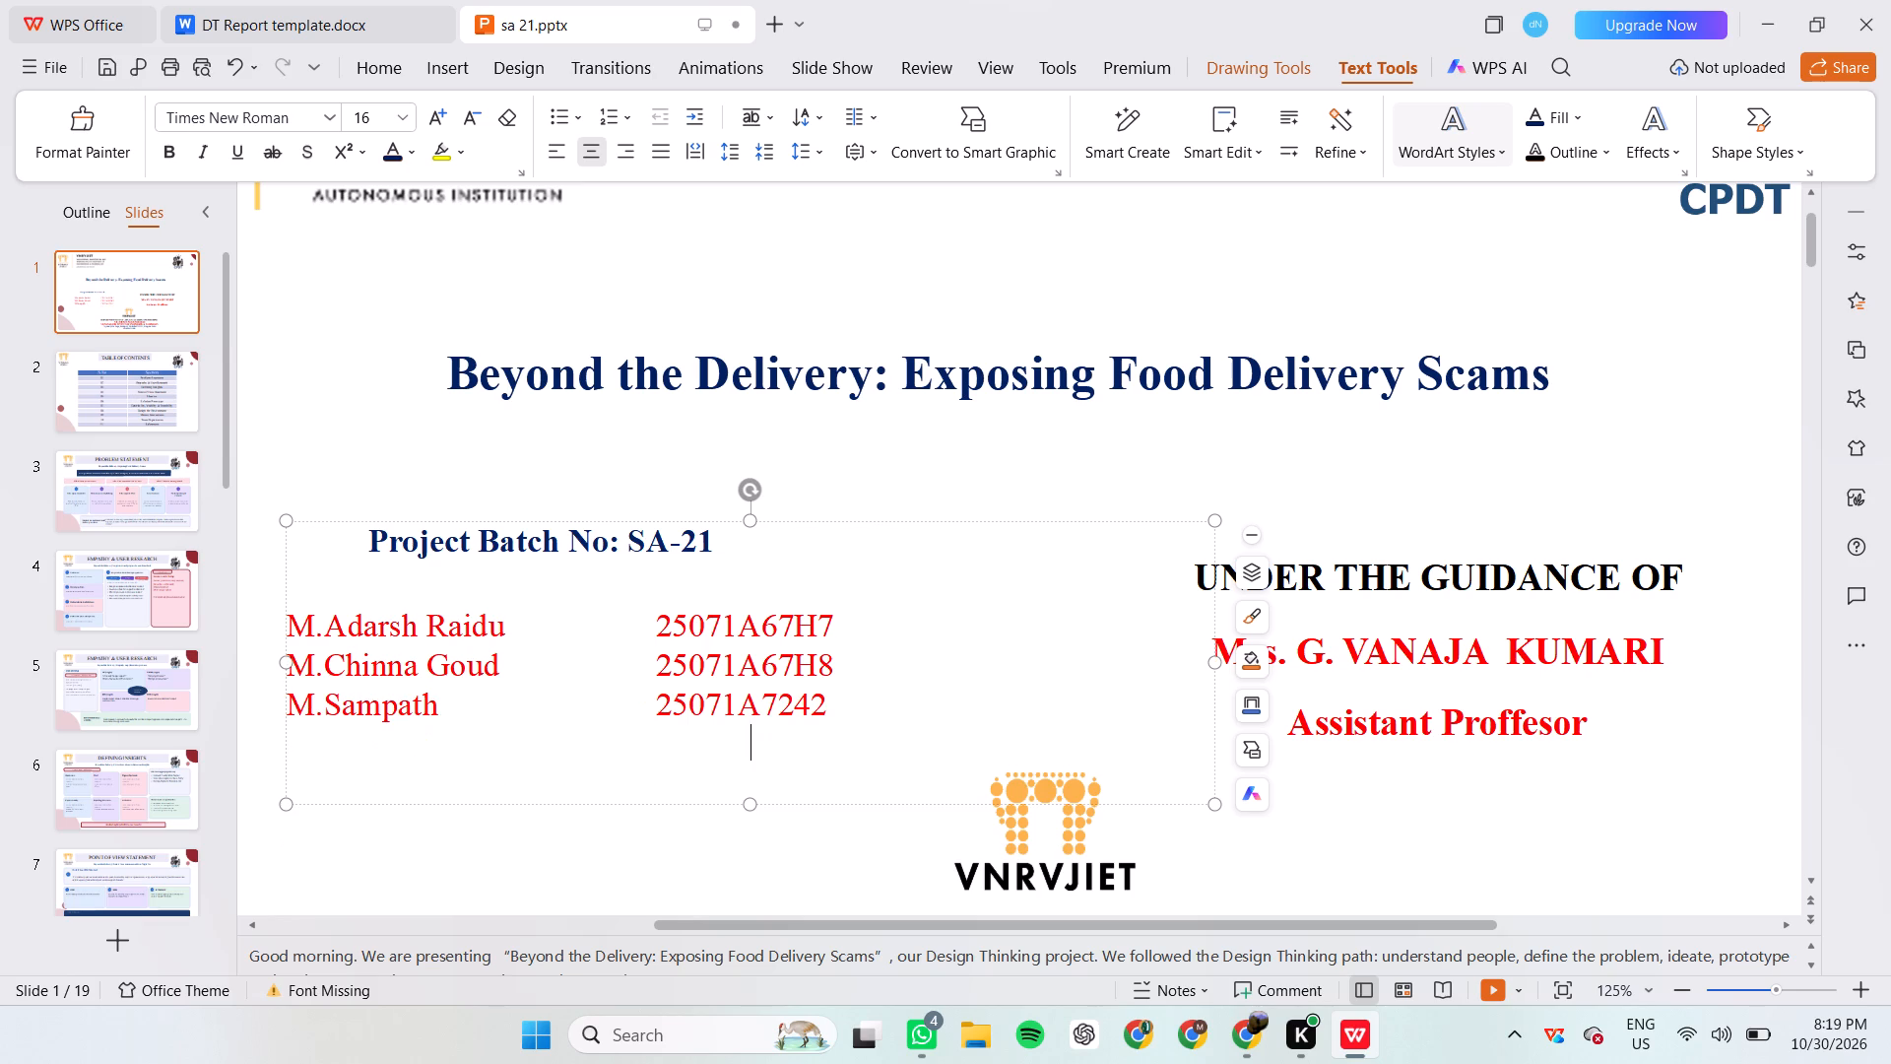
{"action": "key", "text": "Up"}
{"action": "key", "text": "Right"}
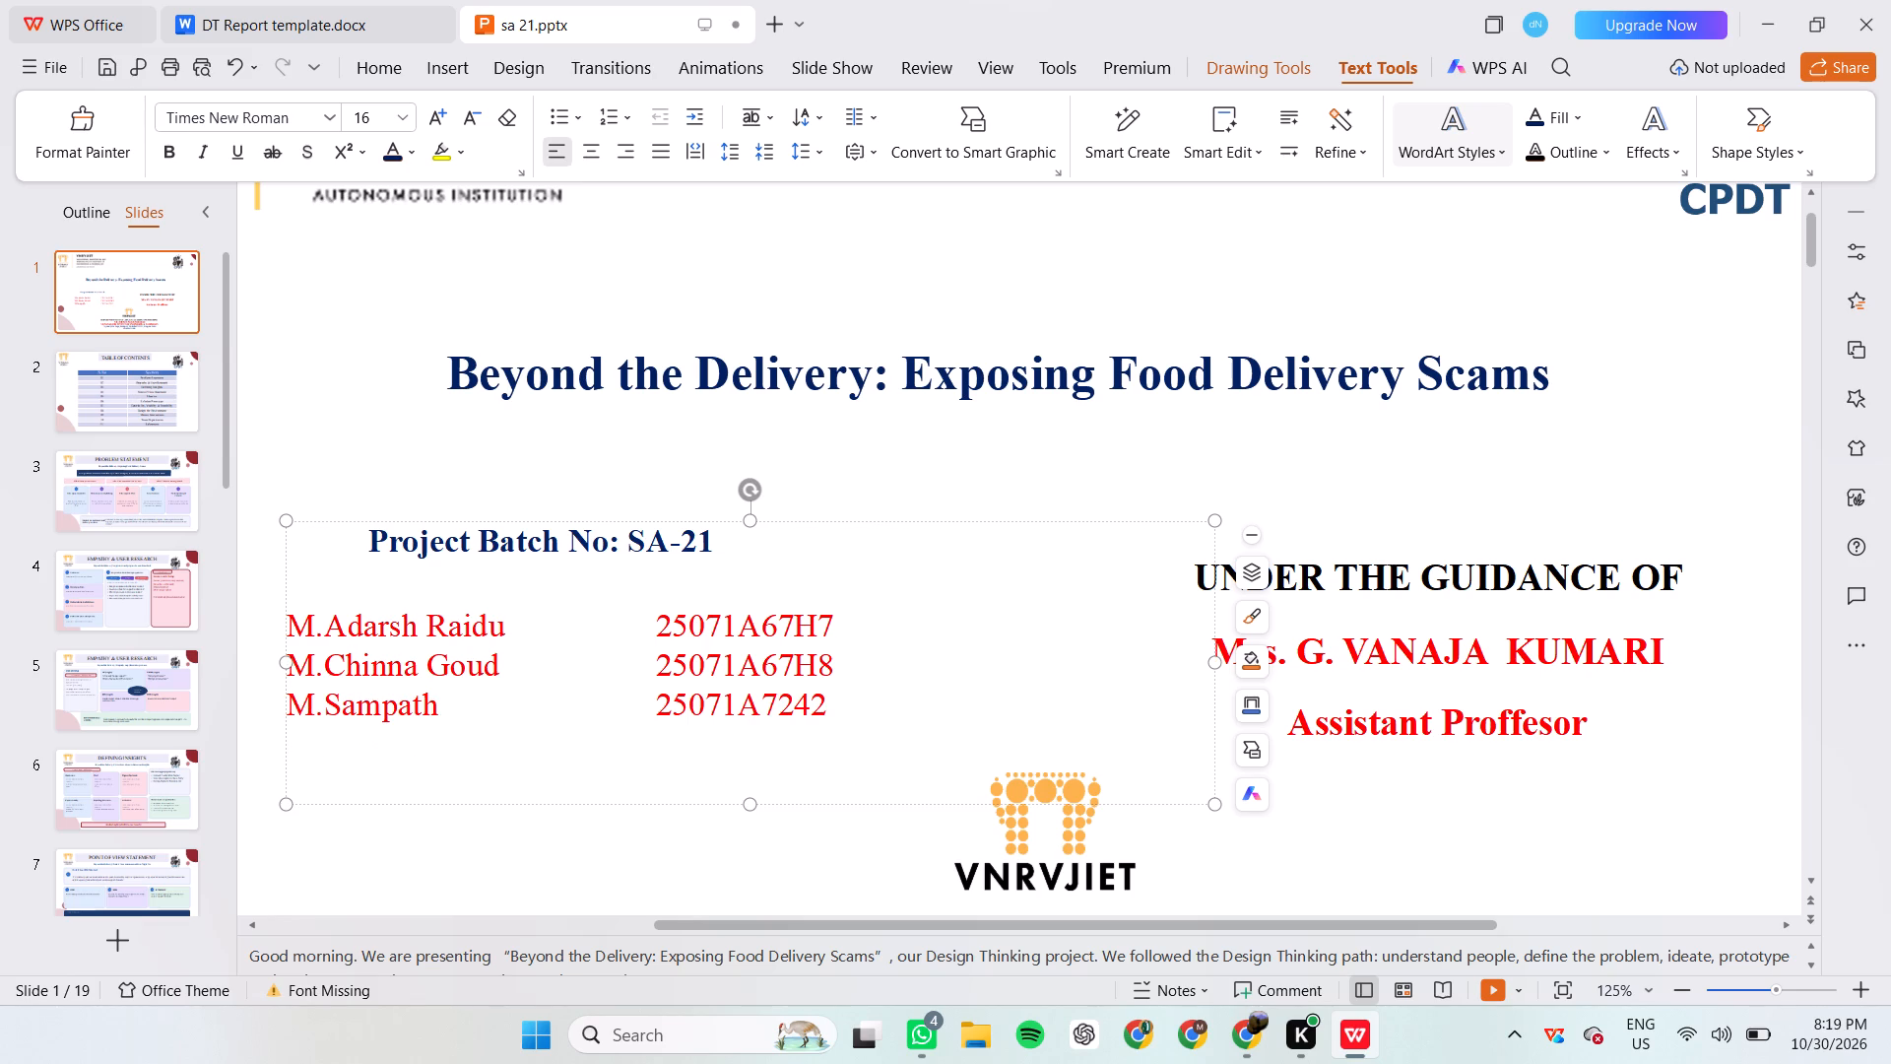
{"action": "key", "text": "ctrl+Right"}
{"action": "key", "text": "ctrl+Right"}
{"action": "key", "text": "ctrl+Right"}
{"action": "key", "text": "ctrl+Right"}
{"action": "key", "text": "ctrl+Right"}
{"action": "key", "text": "Return"}
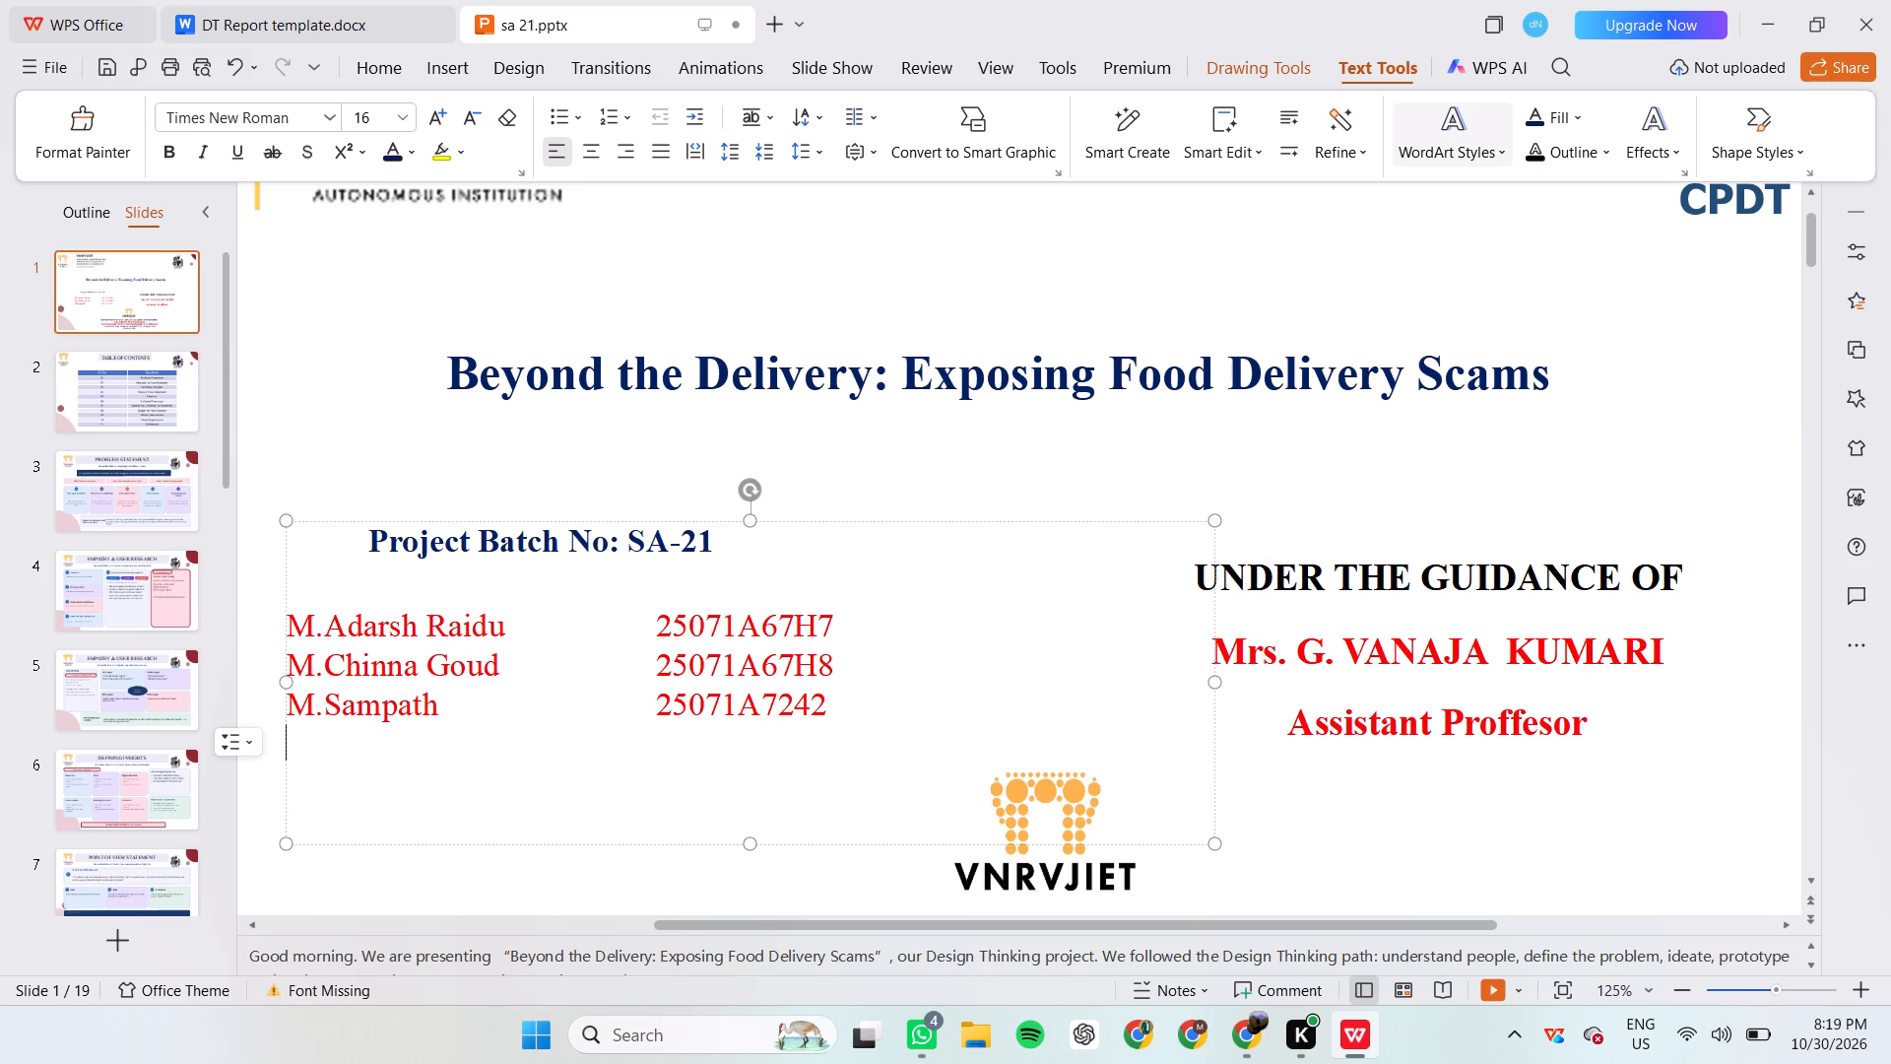
{"action": "key", "text": "ctrl+v"}
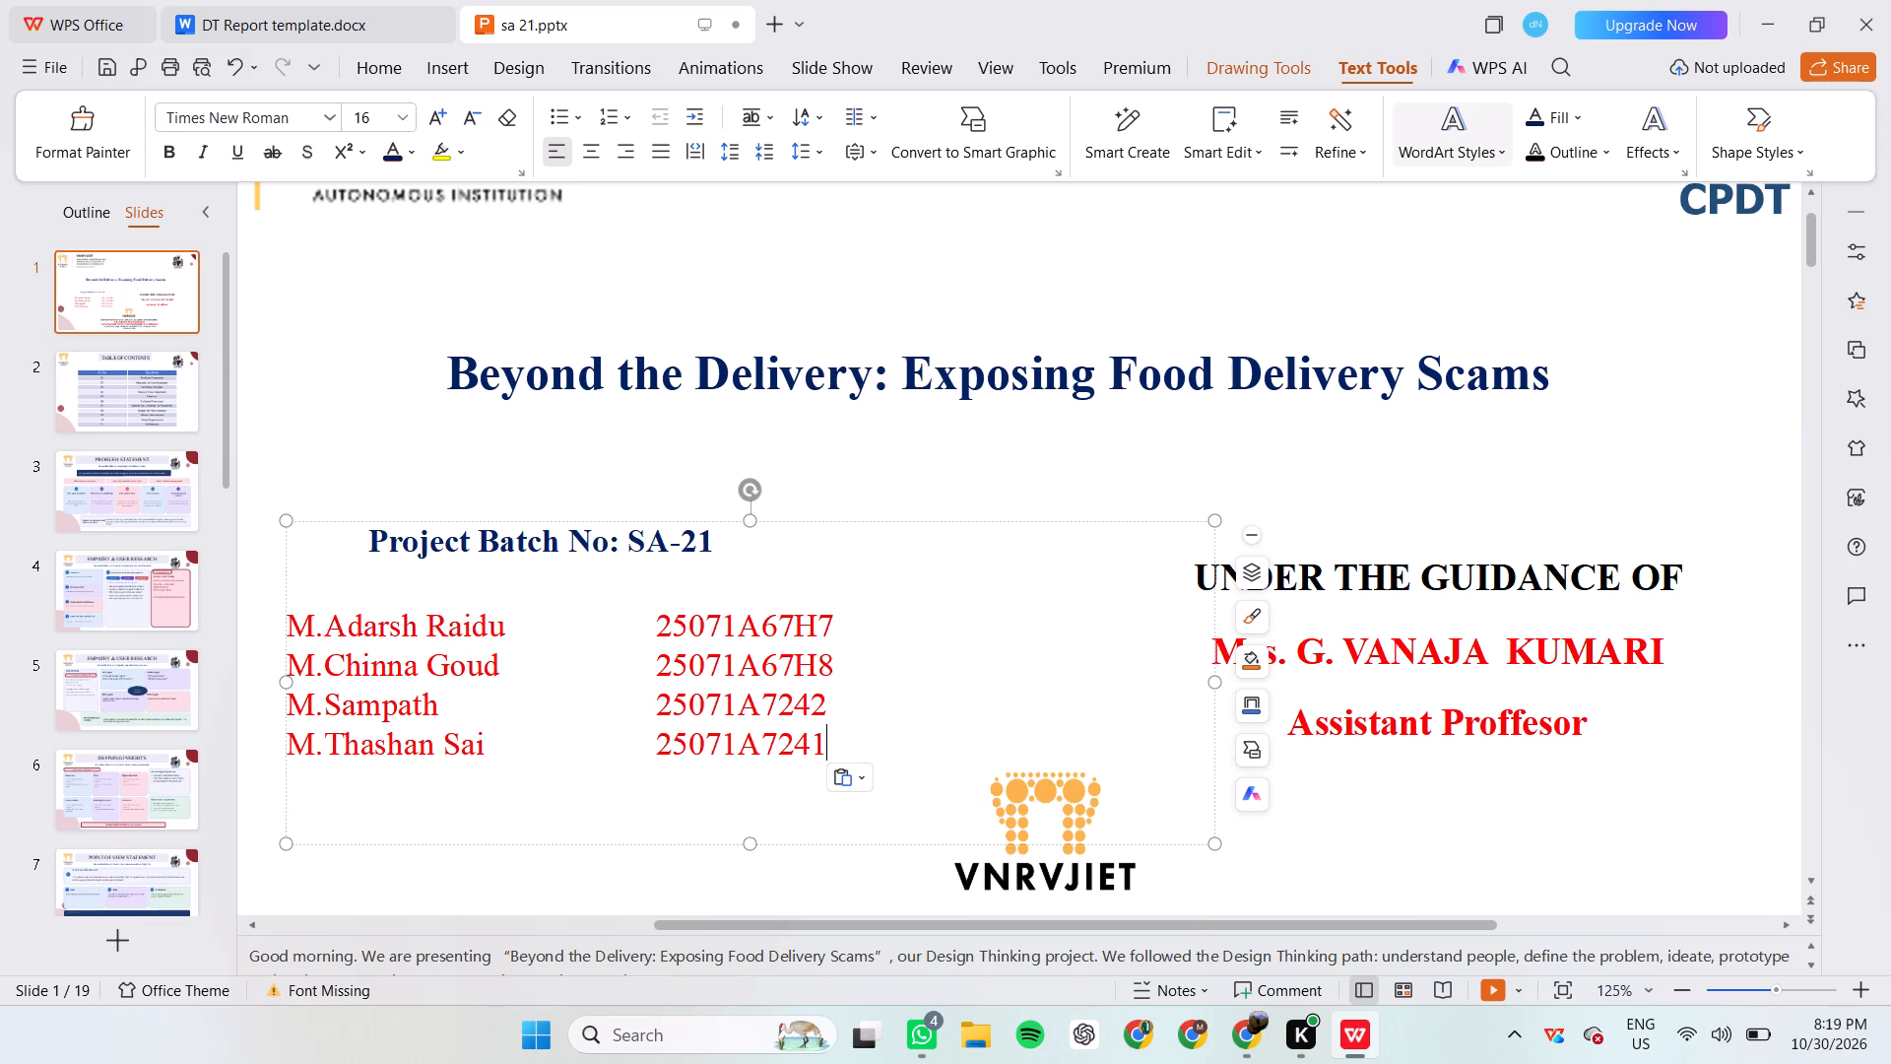
Change the final digit of the fourth member's roll number to 2 and the third member's to 1.
{"action": "key", "text": "BackSpace"}
{"action": "key", "text": "2"}
{"action": "key", "text": "Up"}
{"action": "key", "text": "BackSpace"}
{"action": "key", "text": "1"}
Save the presentation and deselect the team text box.
{"action": "key", "text": "ctrl+s"}
{"action": "key", "text": "Escape"}
{"action": "key", "text": "Escape"}
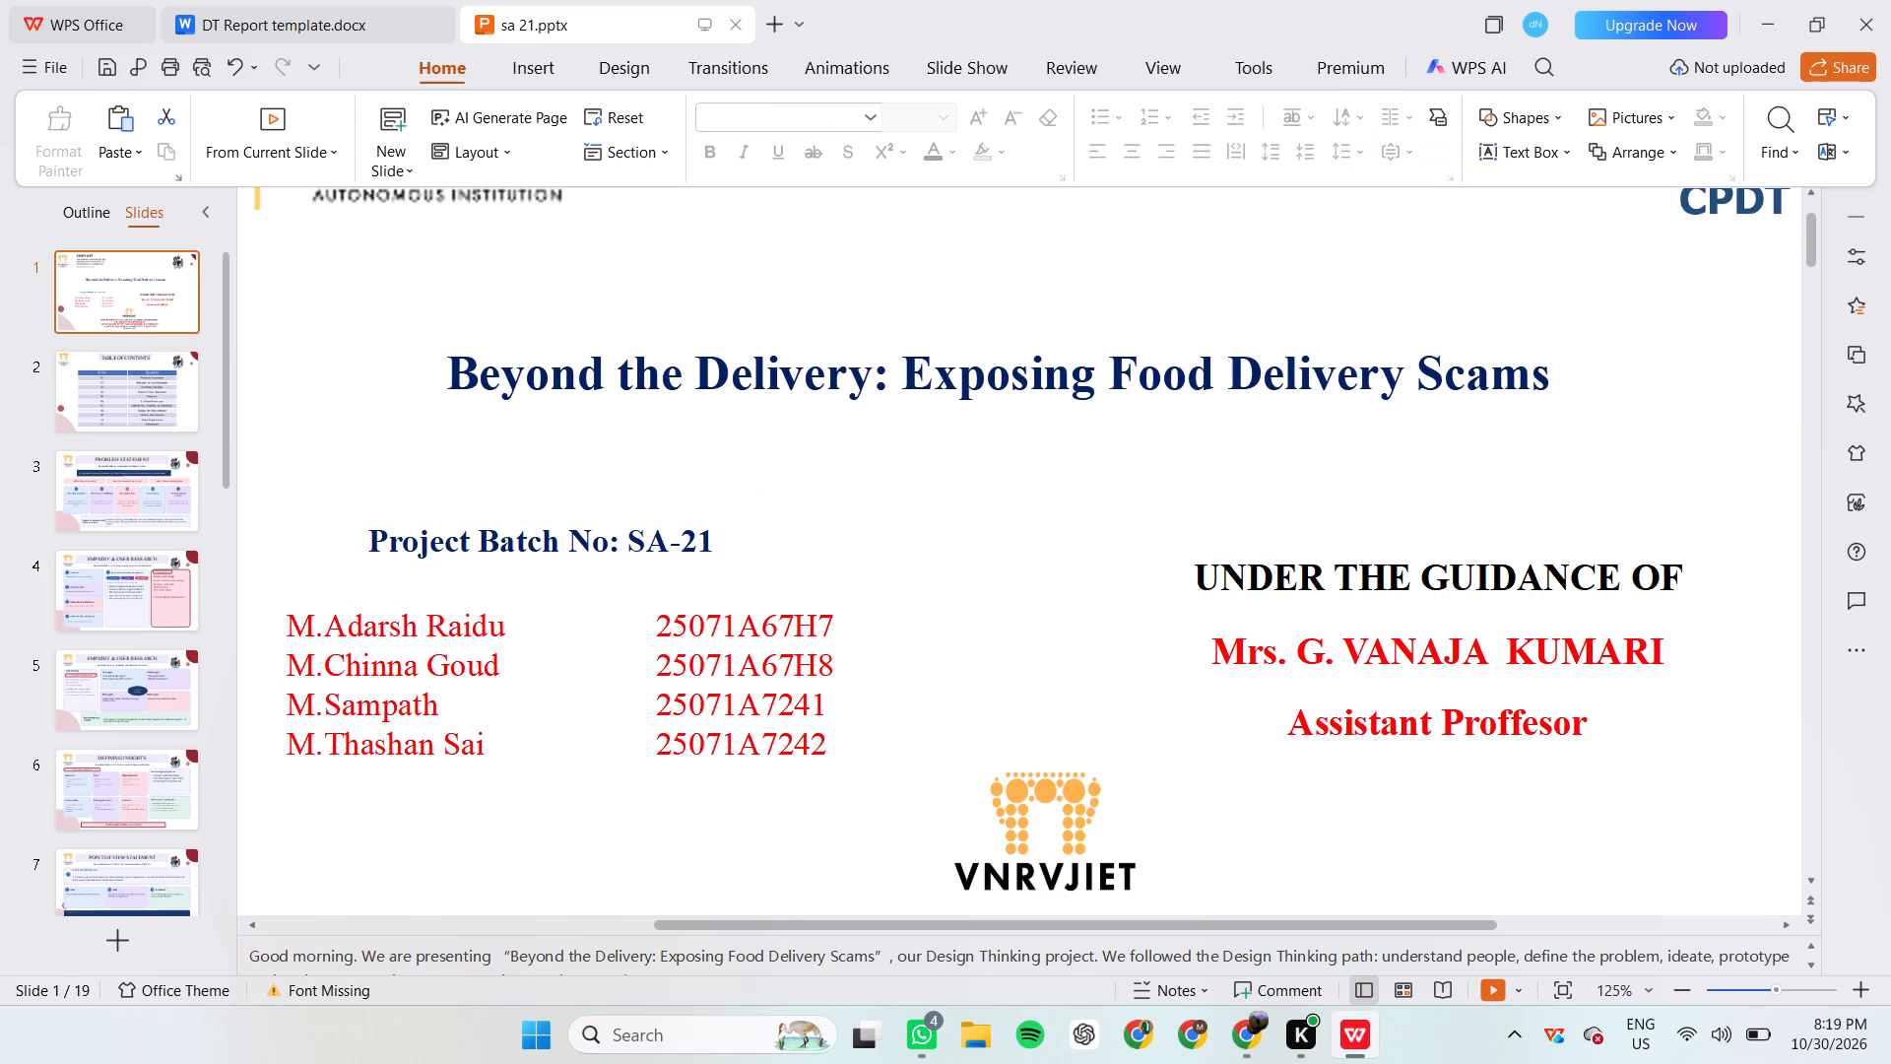
{"action": "key", "text": "Escape"}
Review the slides from the title through Empathy & User Research in a full-screen slide show.
{"action": "left_click", "coordinate": [282, 121]}
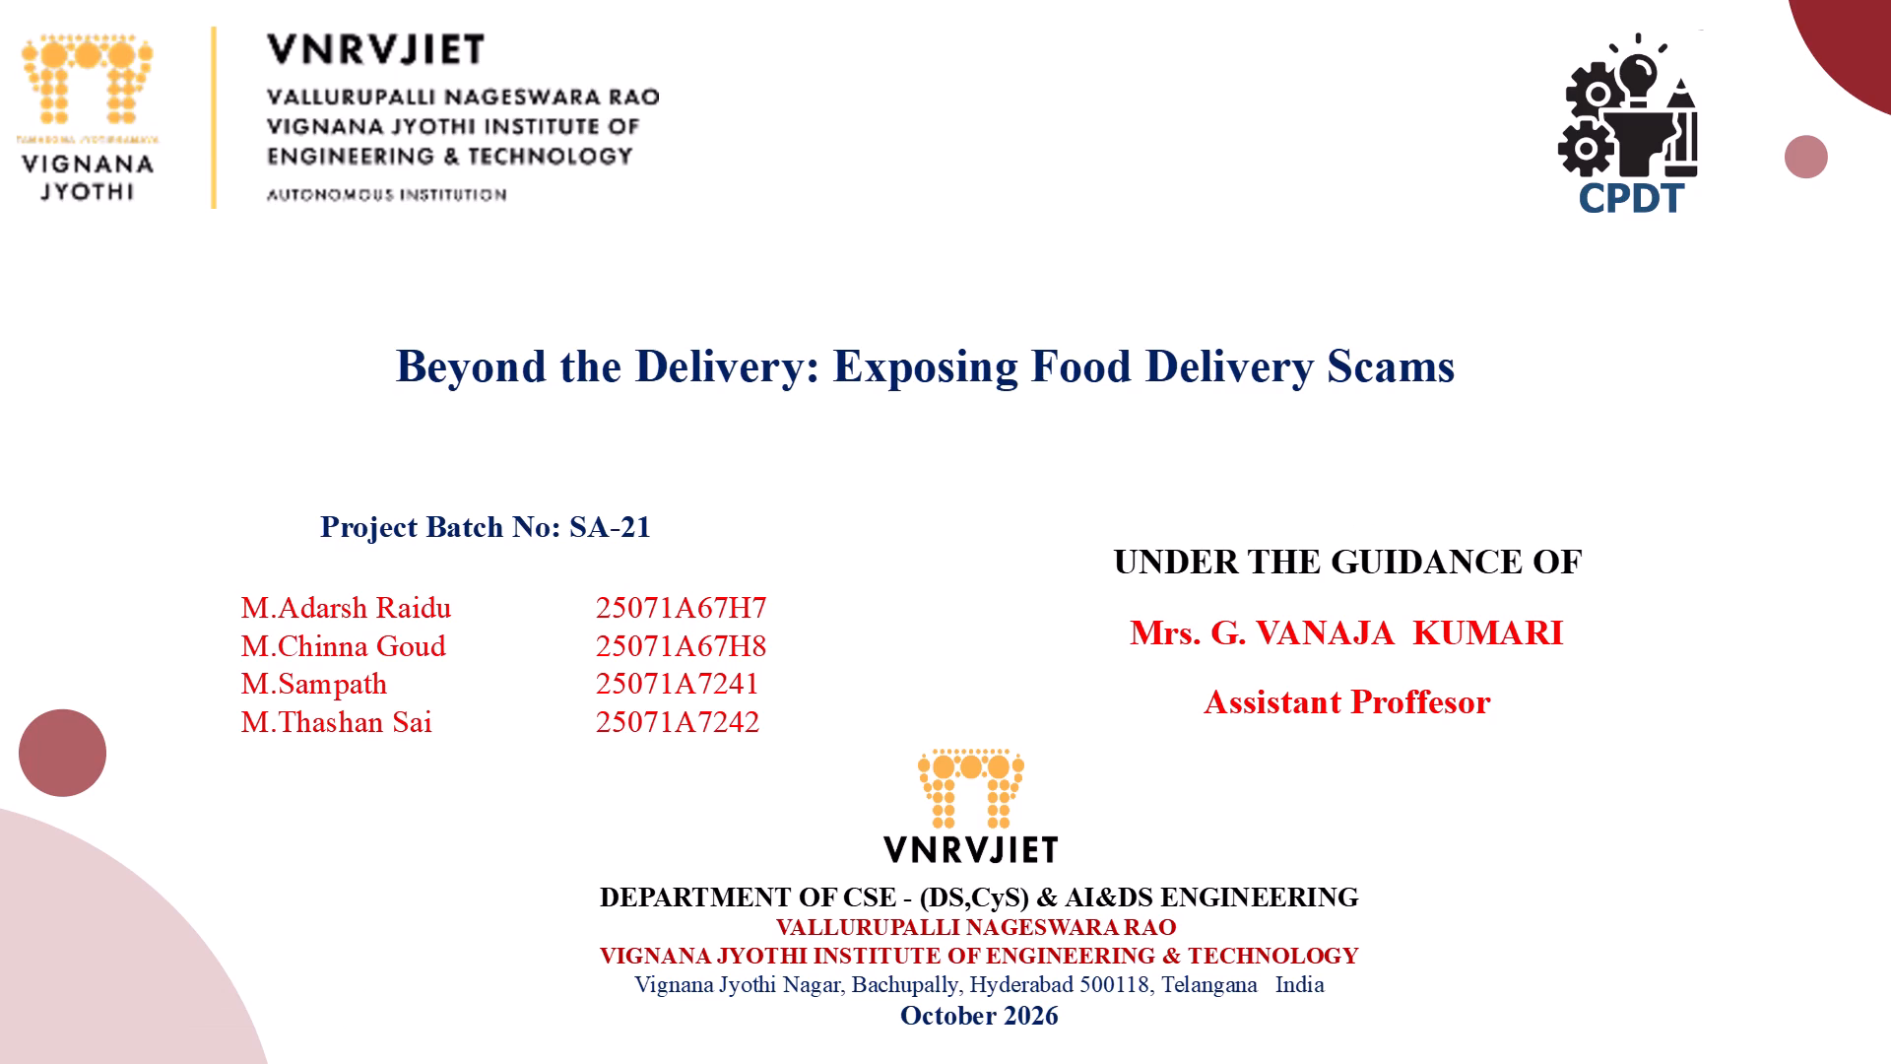
{"action": "key", "text": "Right"}
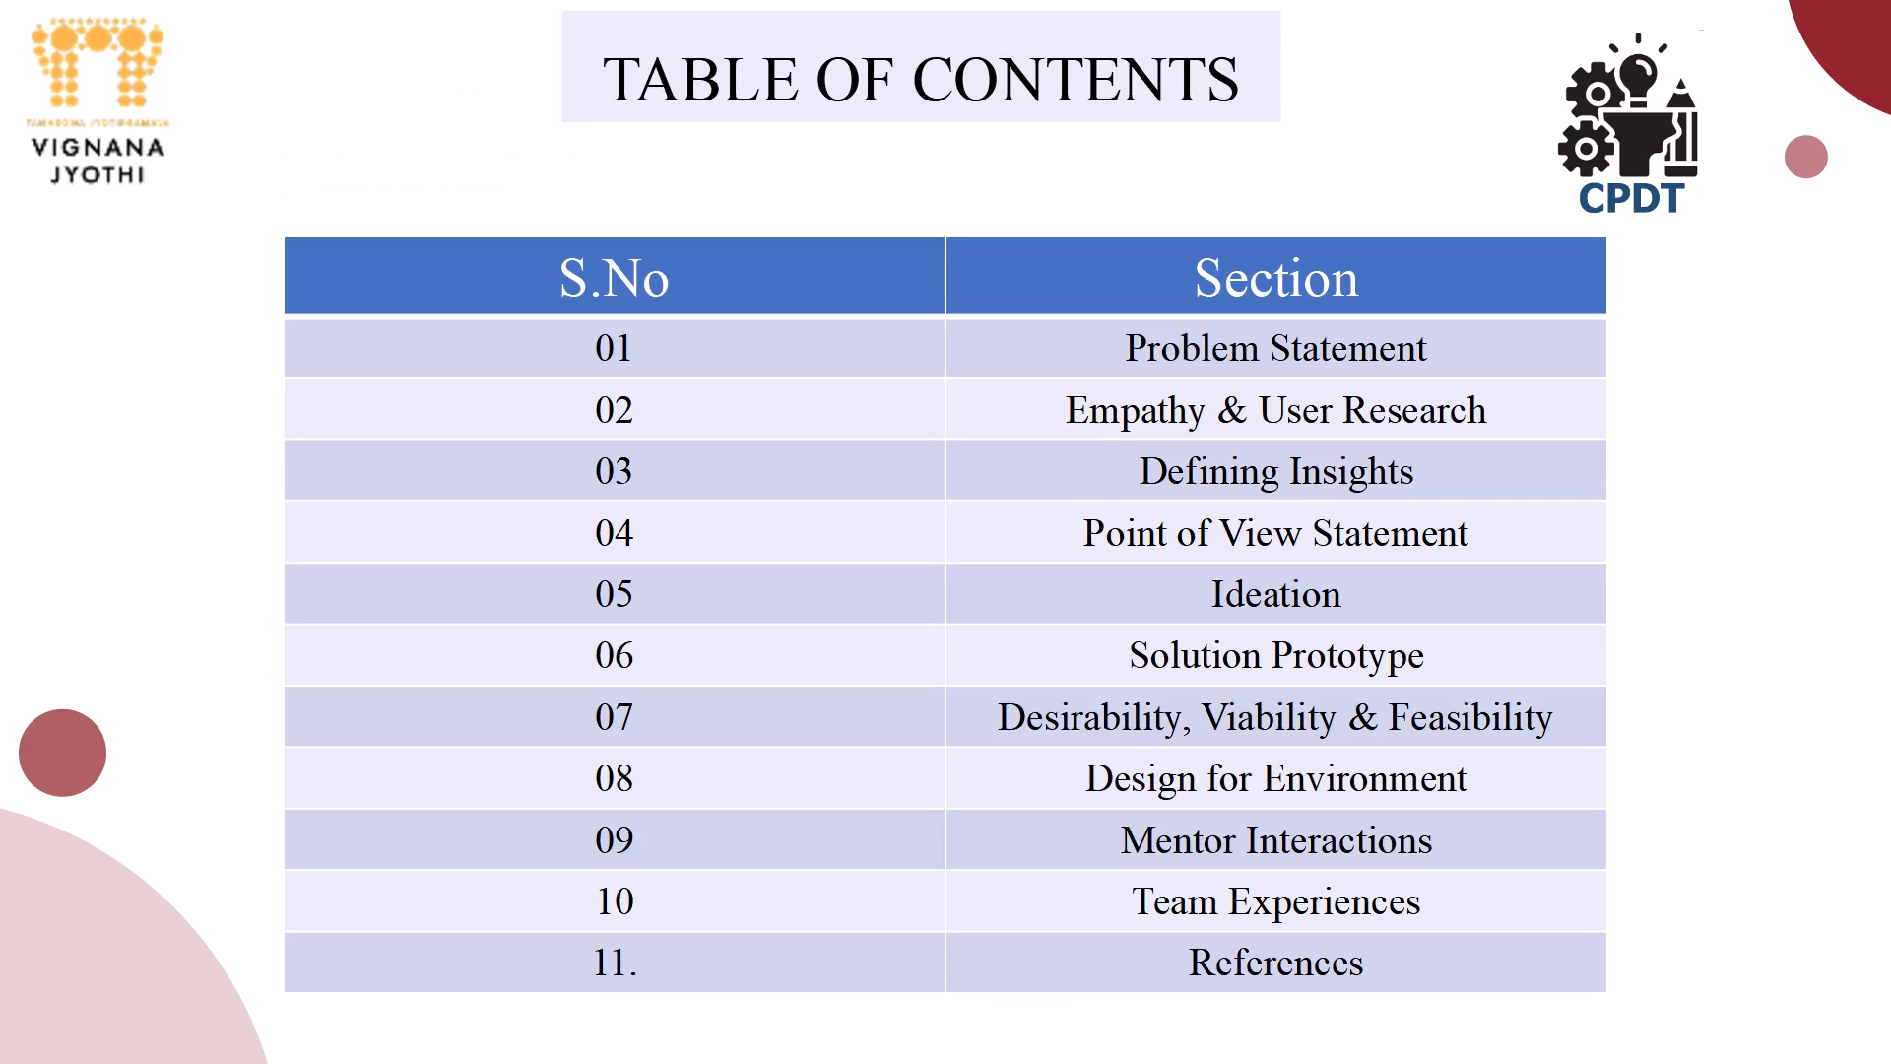
{"action": "key", "text": "Right"}
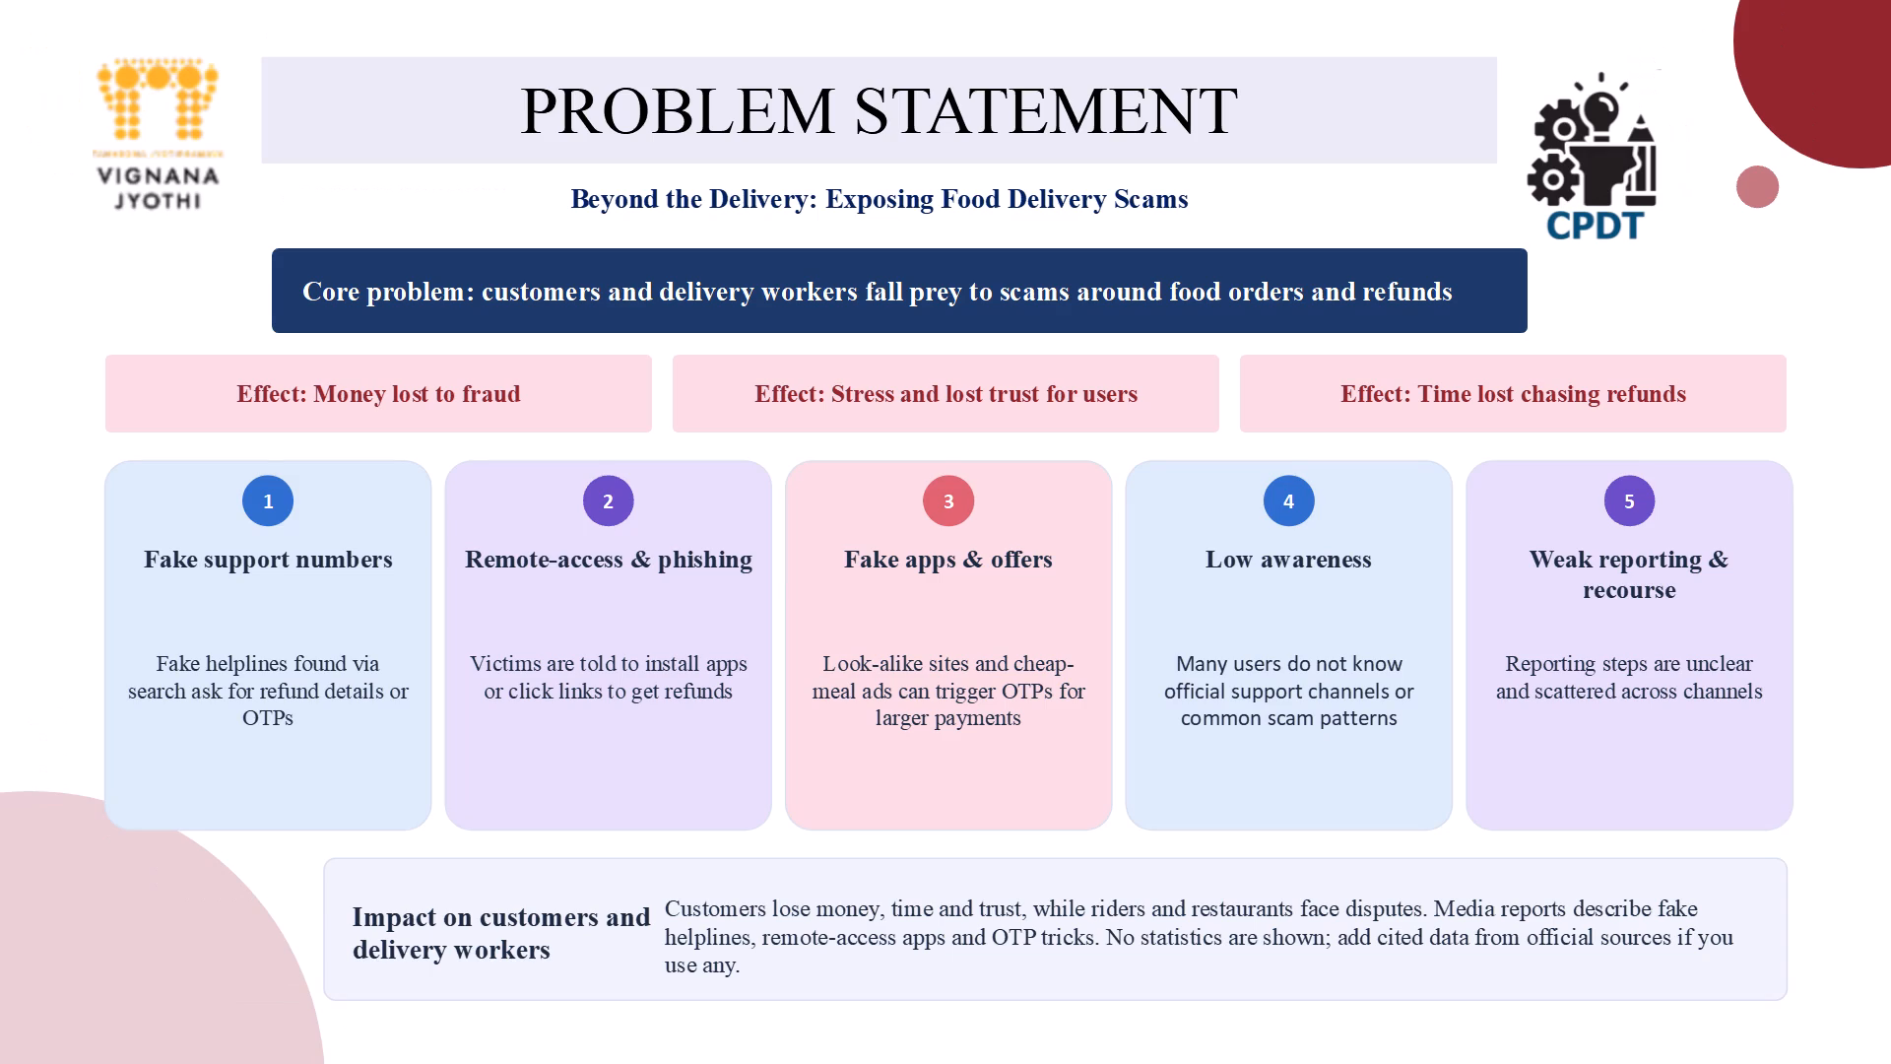
{"action": "key", "text": "Right"}
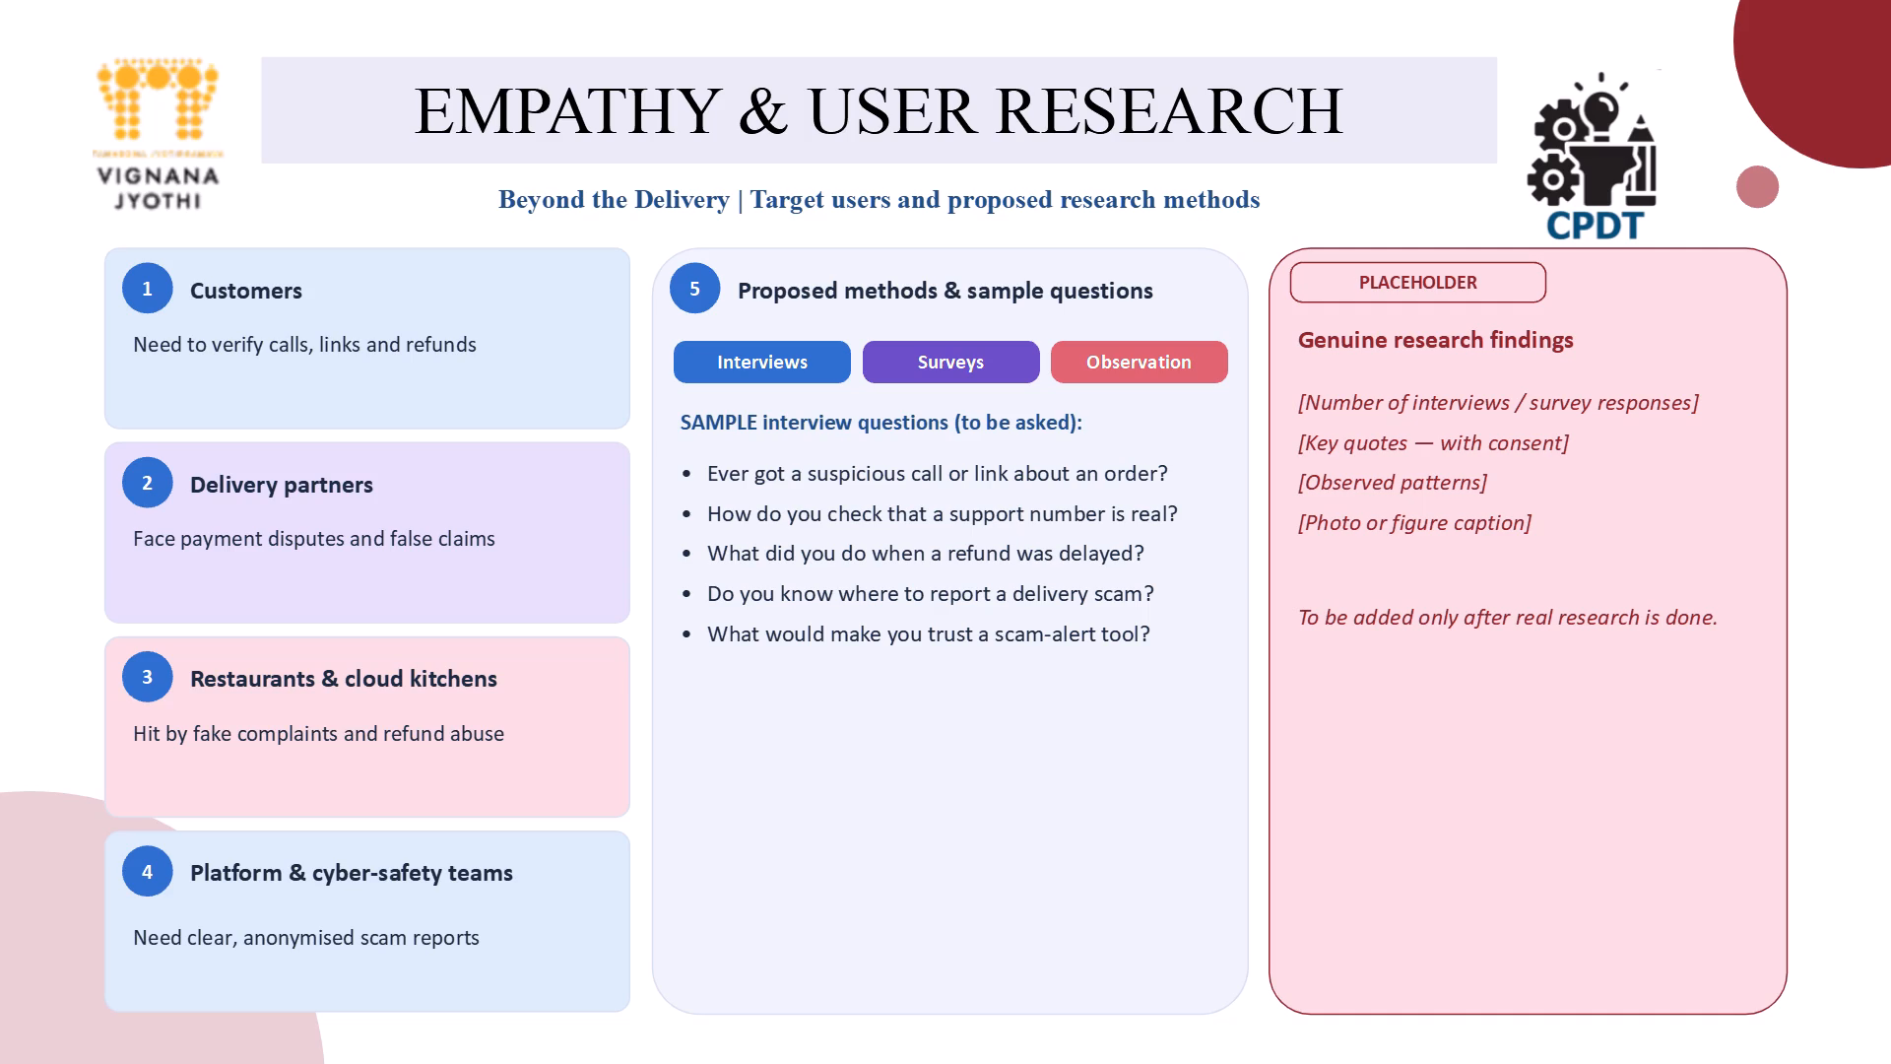
{"action": "key", "text": "Escape"}
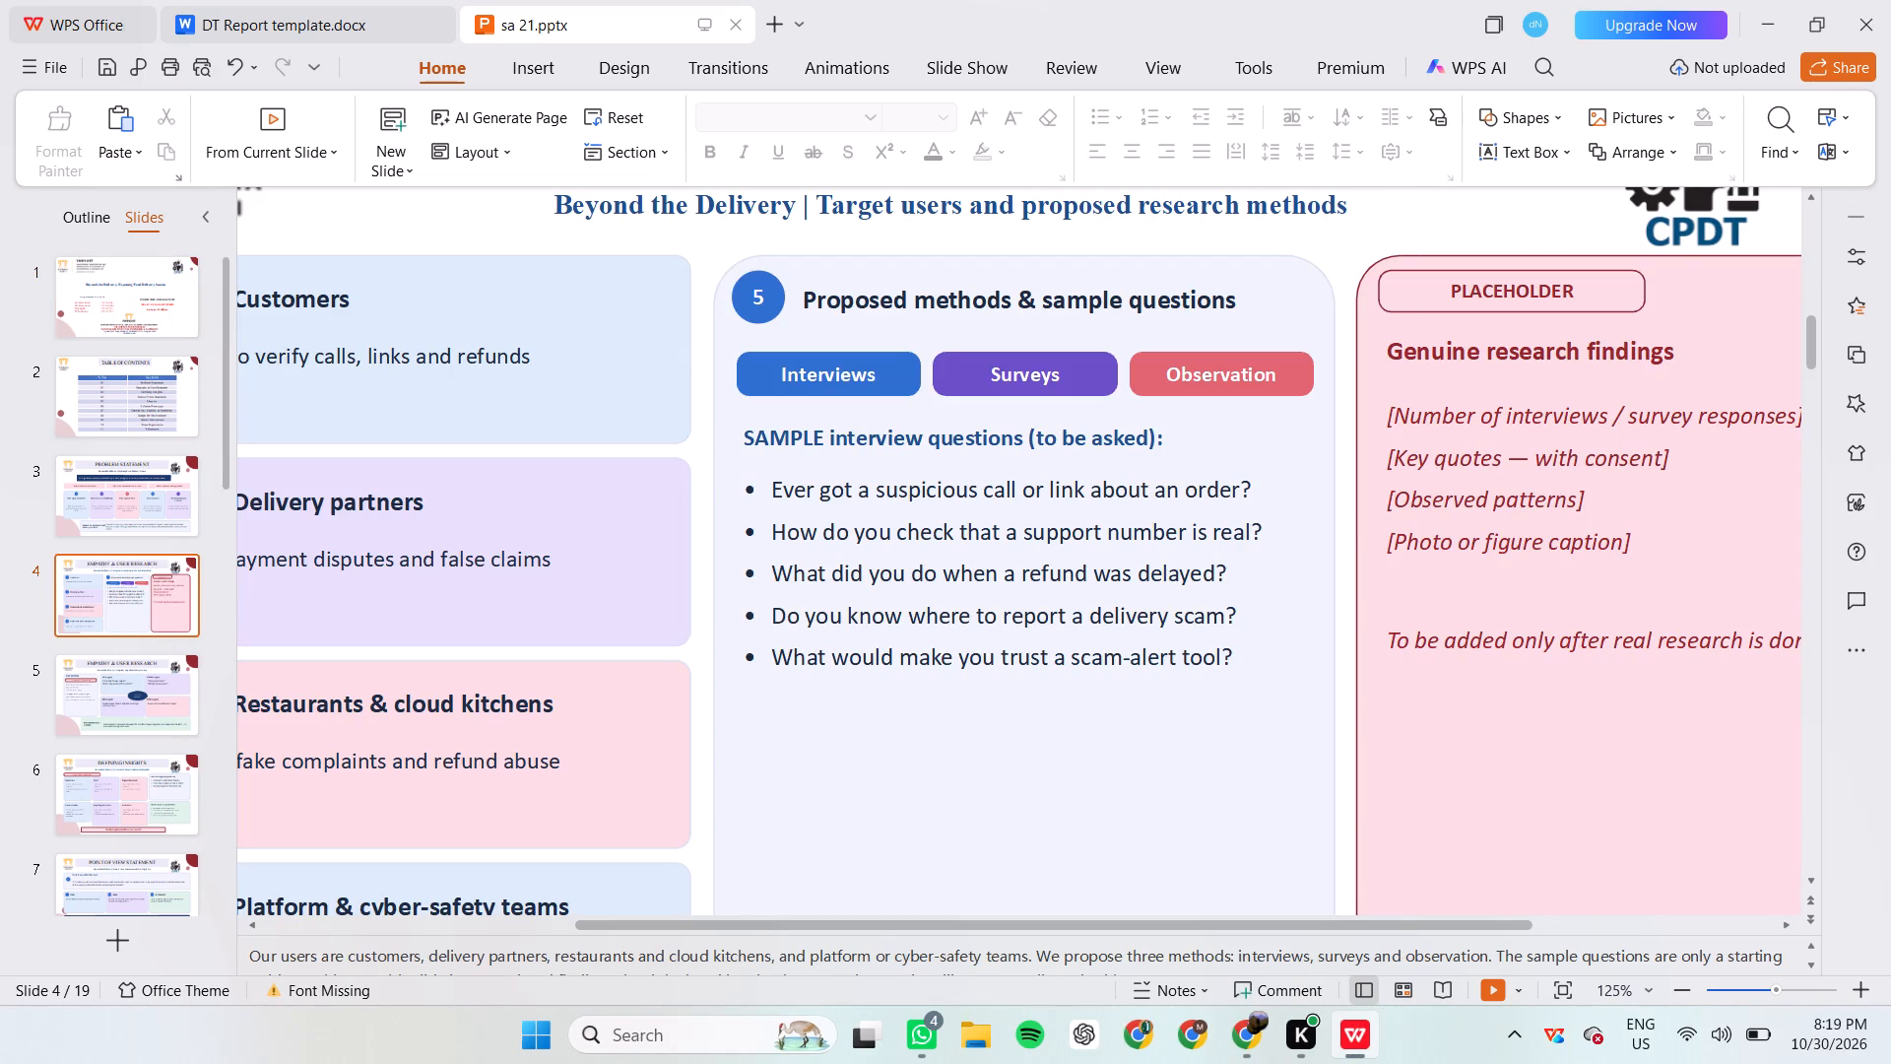
Insert a blank line between each of the five sample interview questions on the Empathy & User Research slide.
{"action": "left_click", "coordinate": [1258, 493]}
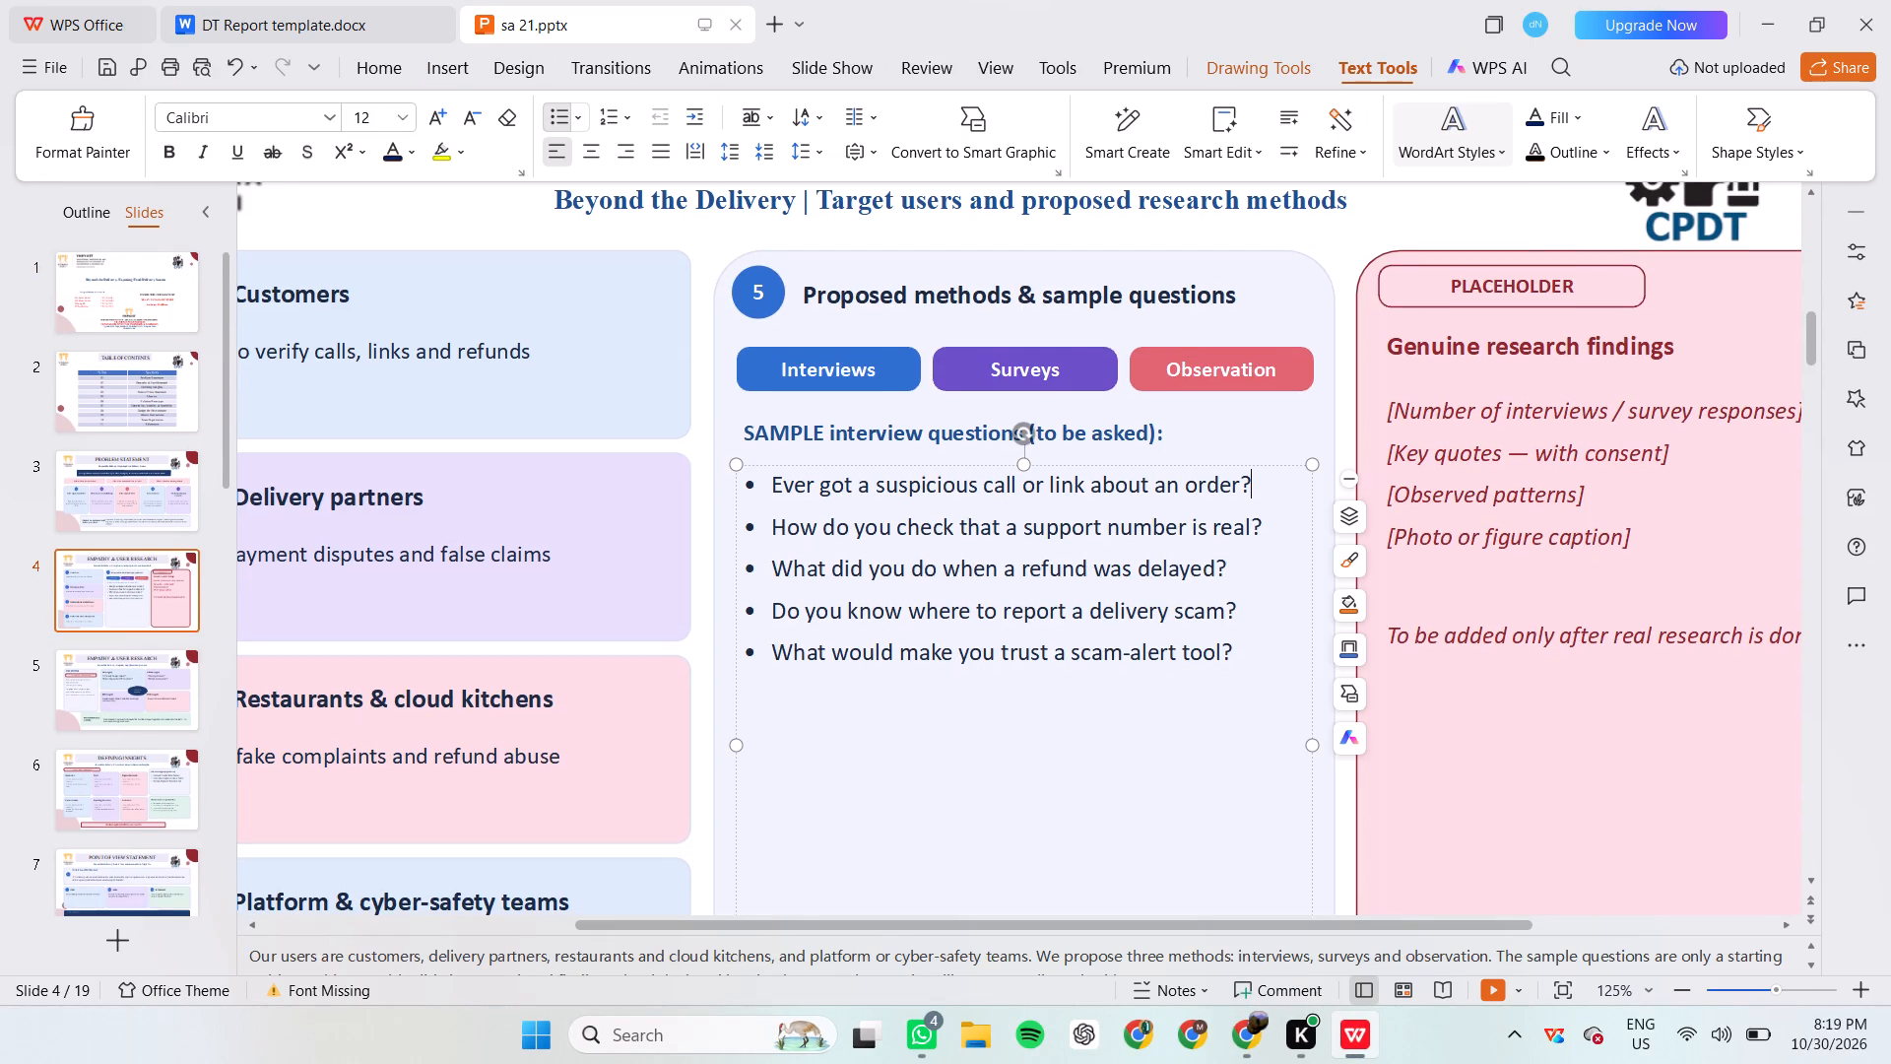
{"action": "key", "text": "Return"}
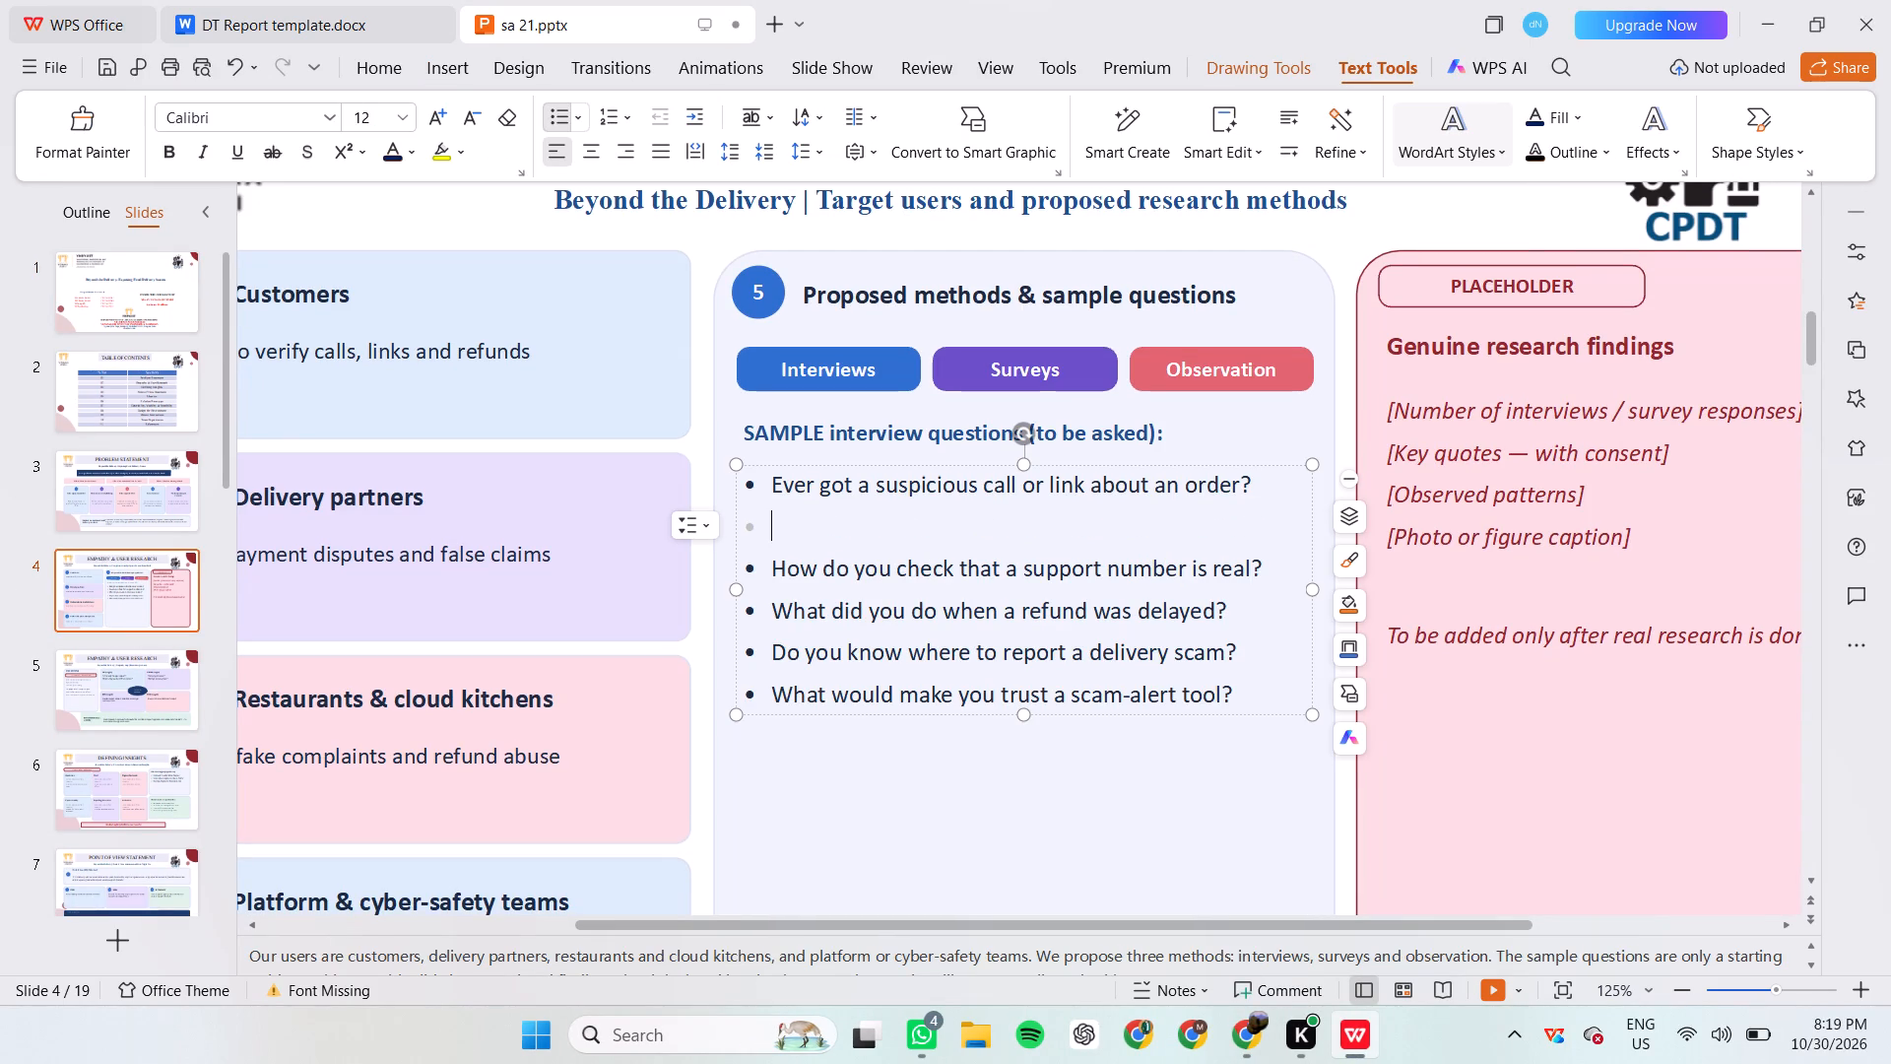
{"action": "left_click", "coordinate": [1260, 565]}
{"action": "key", "text": "Return"}
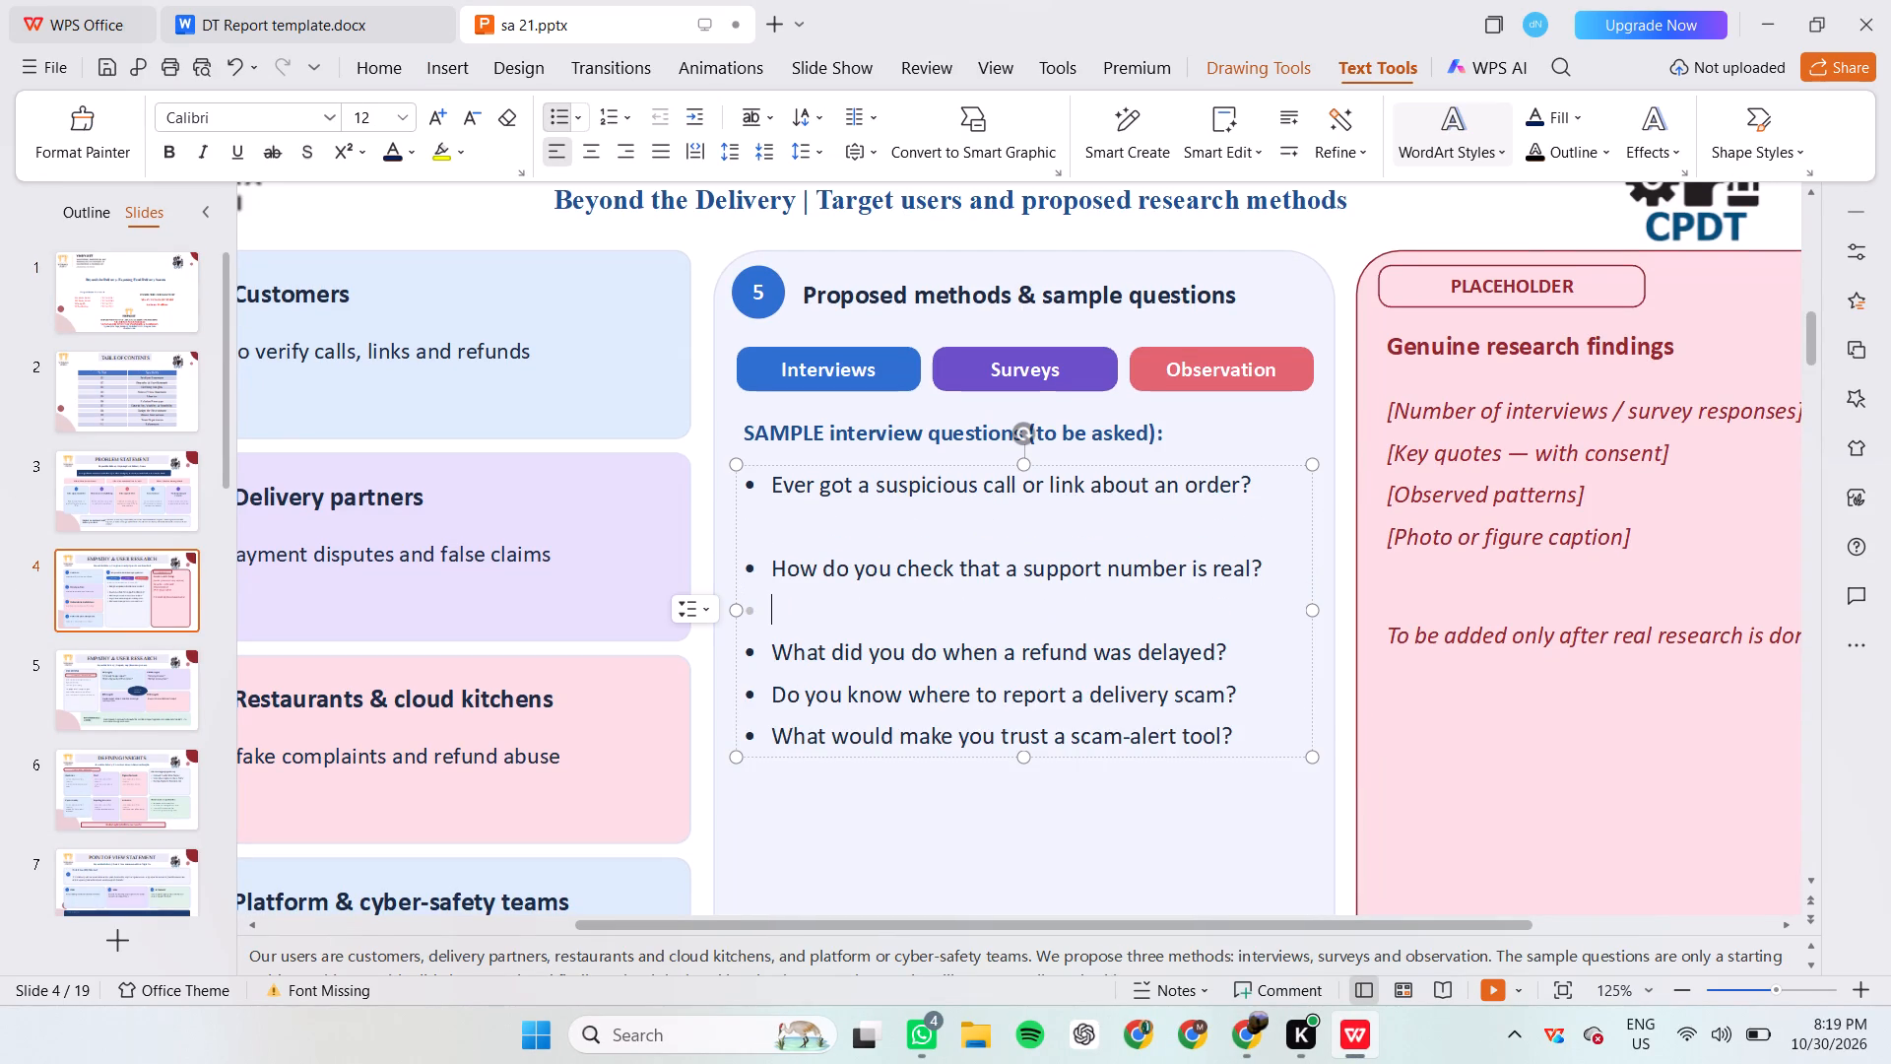
{"action": "left_click", "coordinate": [1232, 655]}
{"action": "key", "text": "Return"}
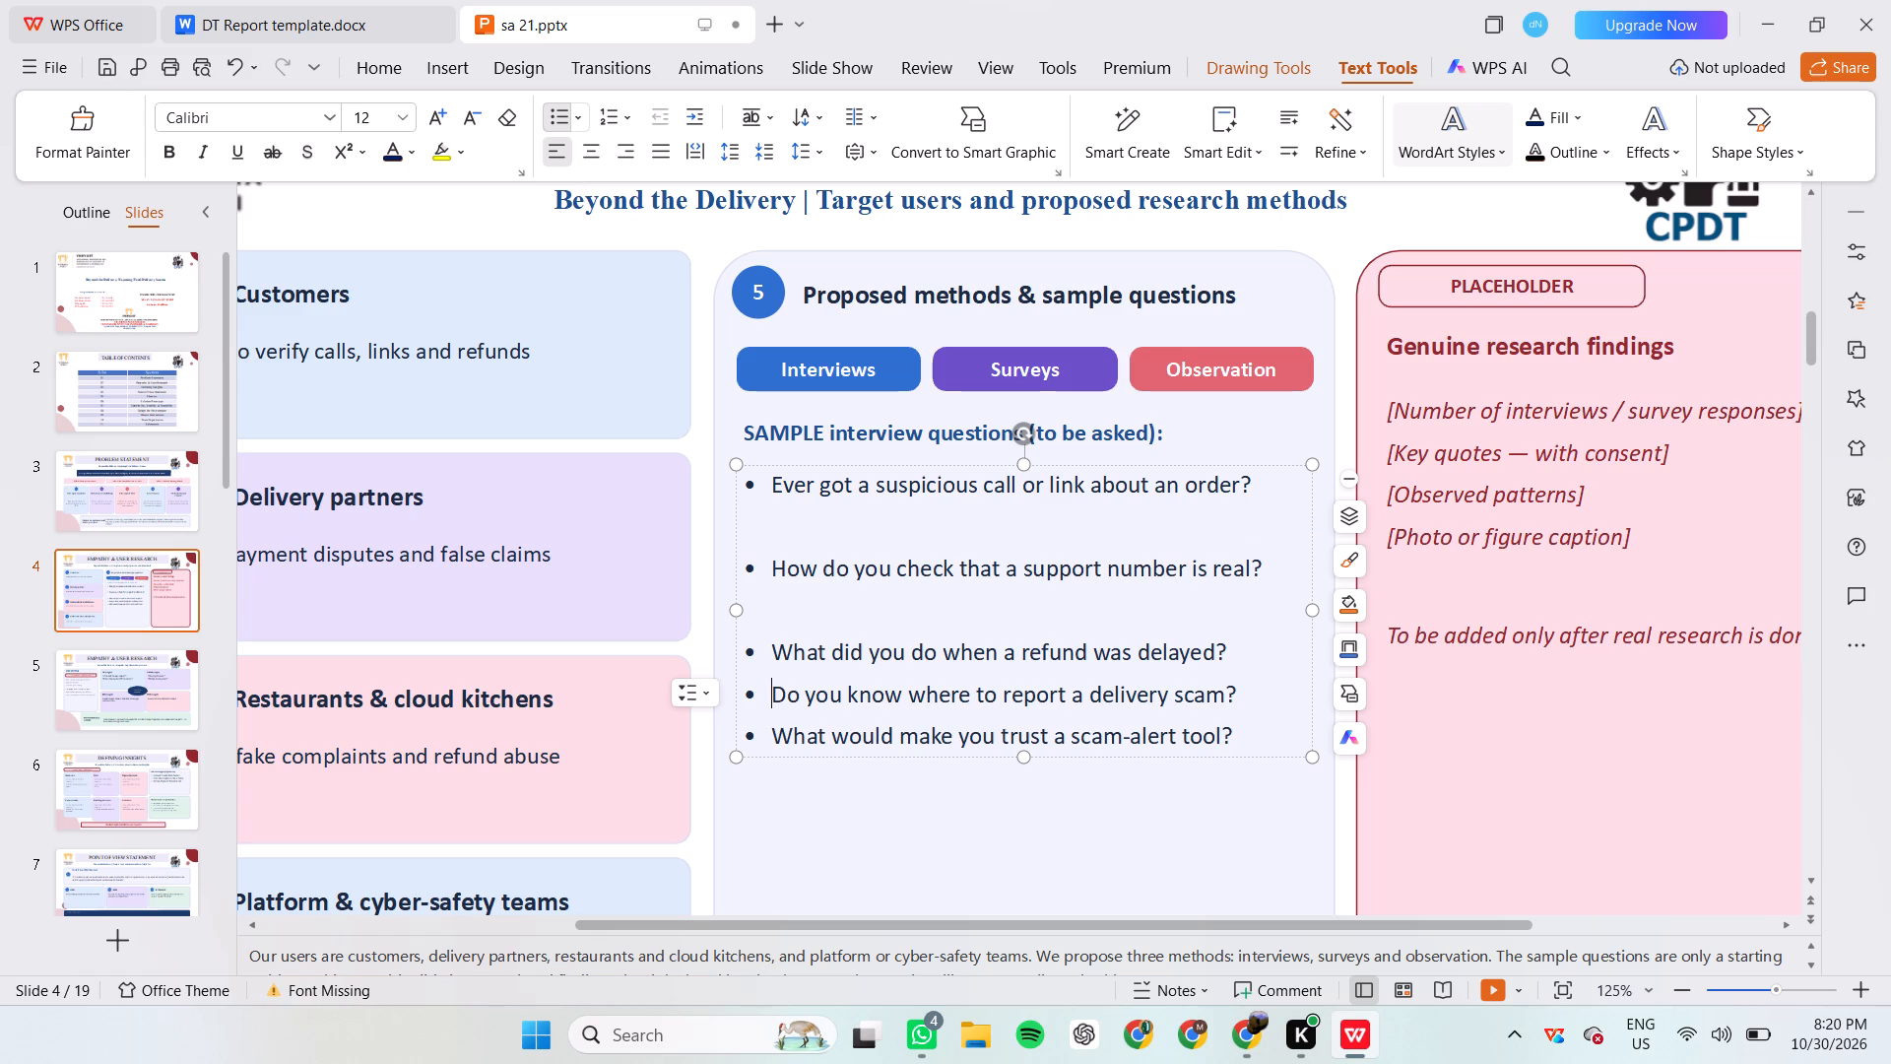
{"action": "left_click", "coordinate": [1236, 649]}
{"action": "key", "text": "Return"}
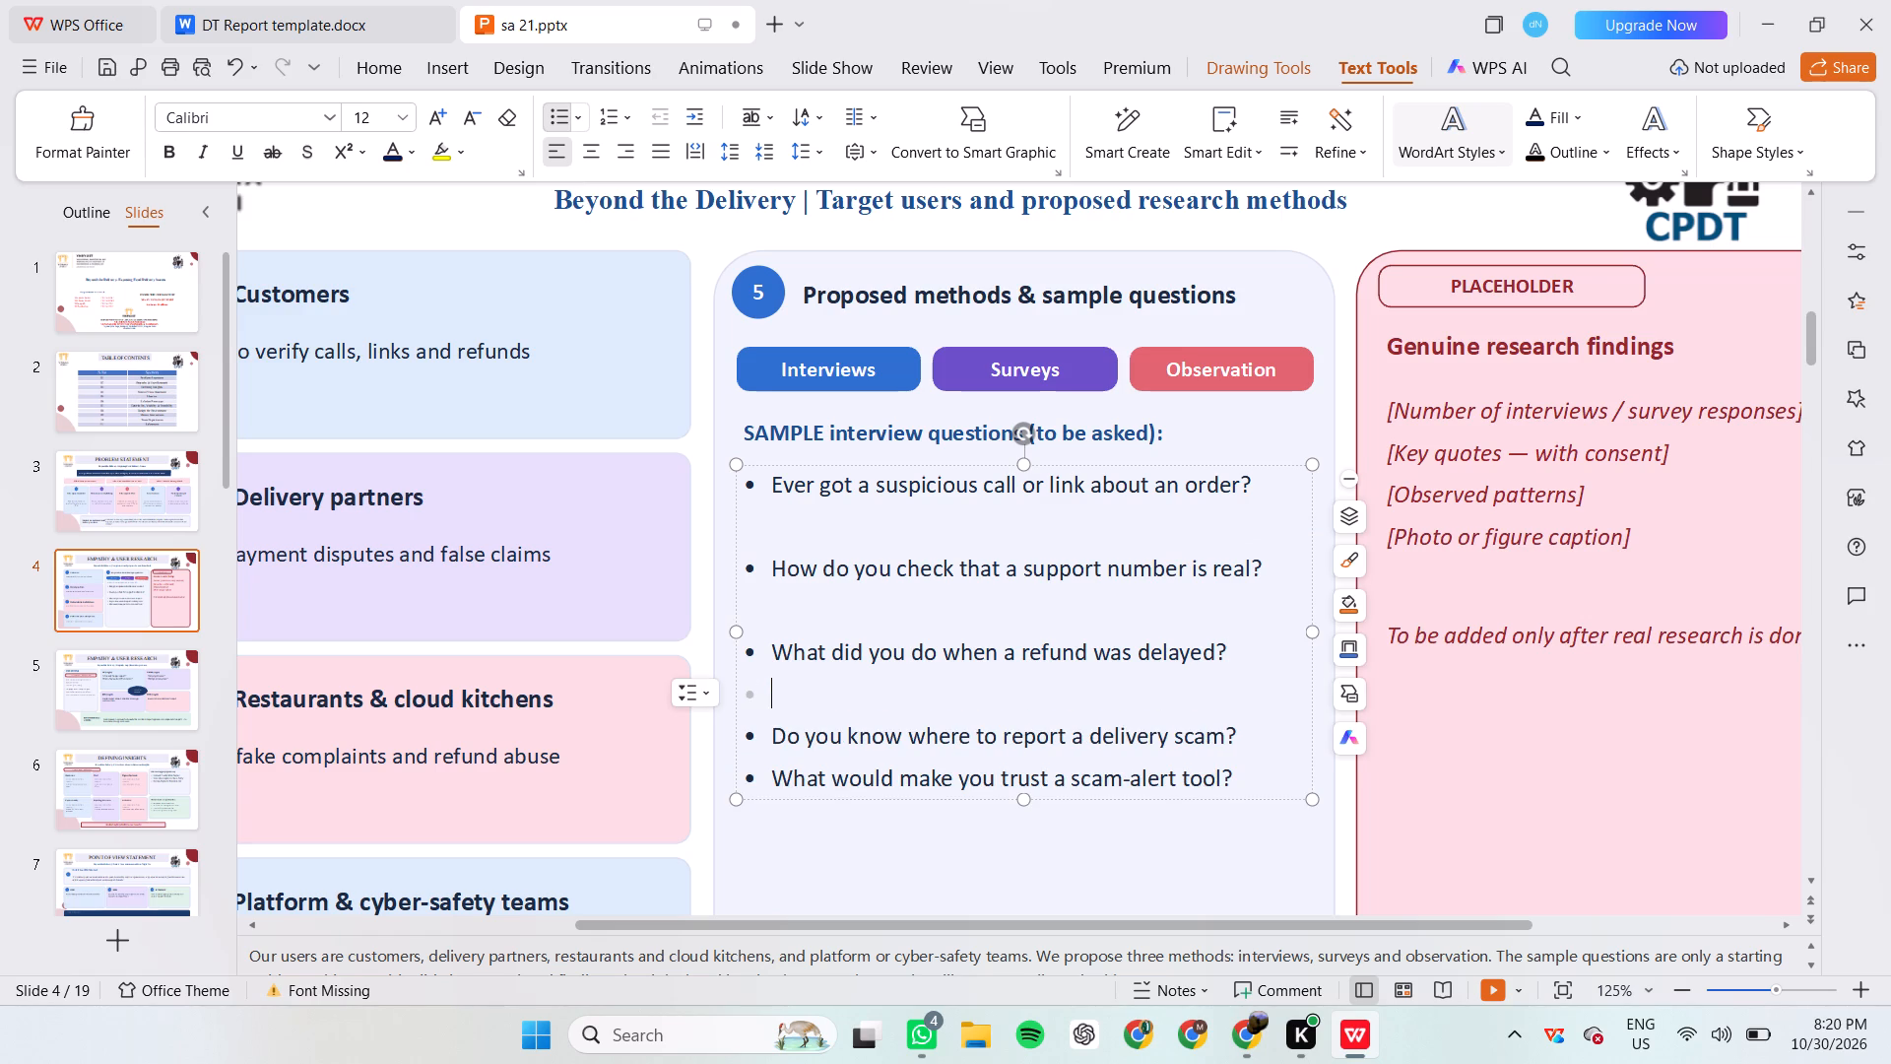
{"action": "left_click", "coordinate": [1240, 734]}
{"action": "key", "text": "Return"}
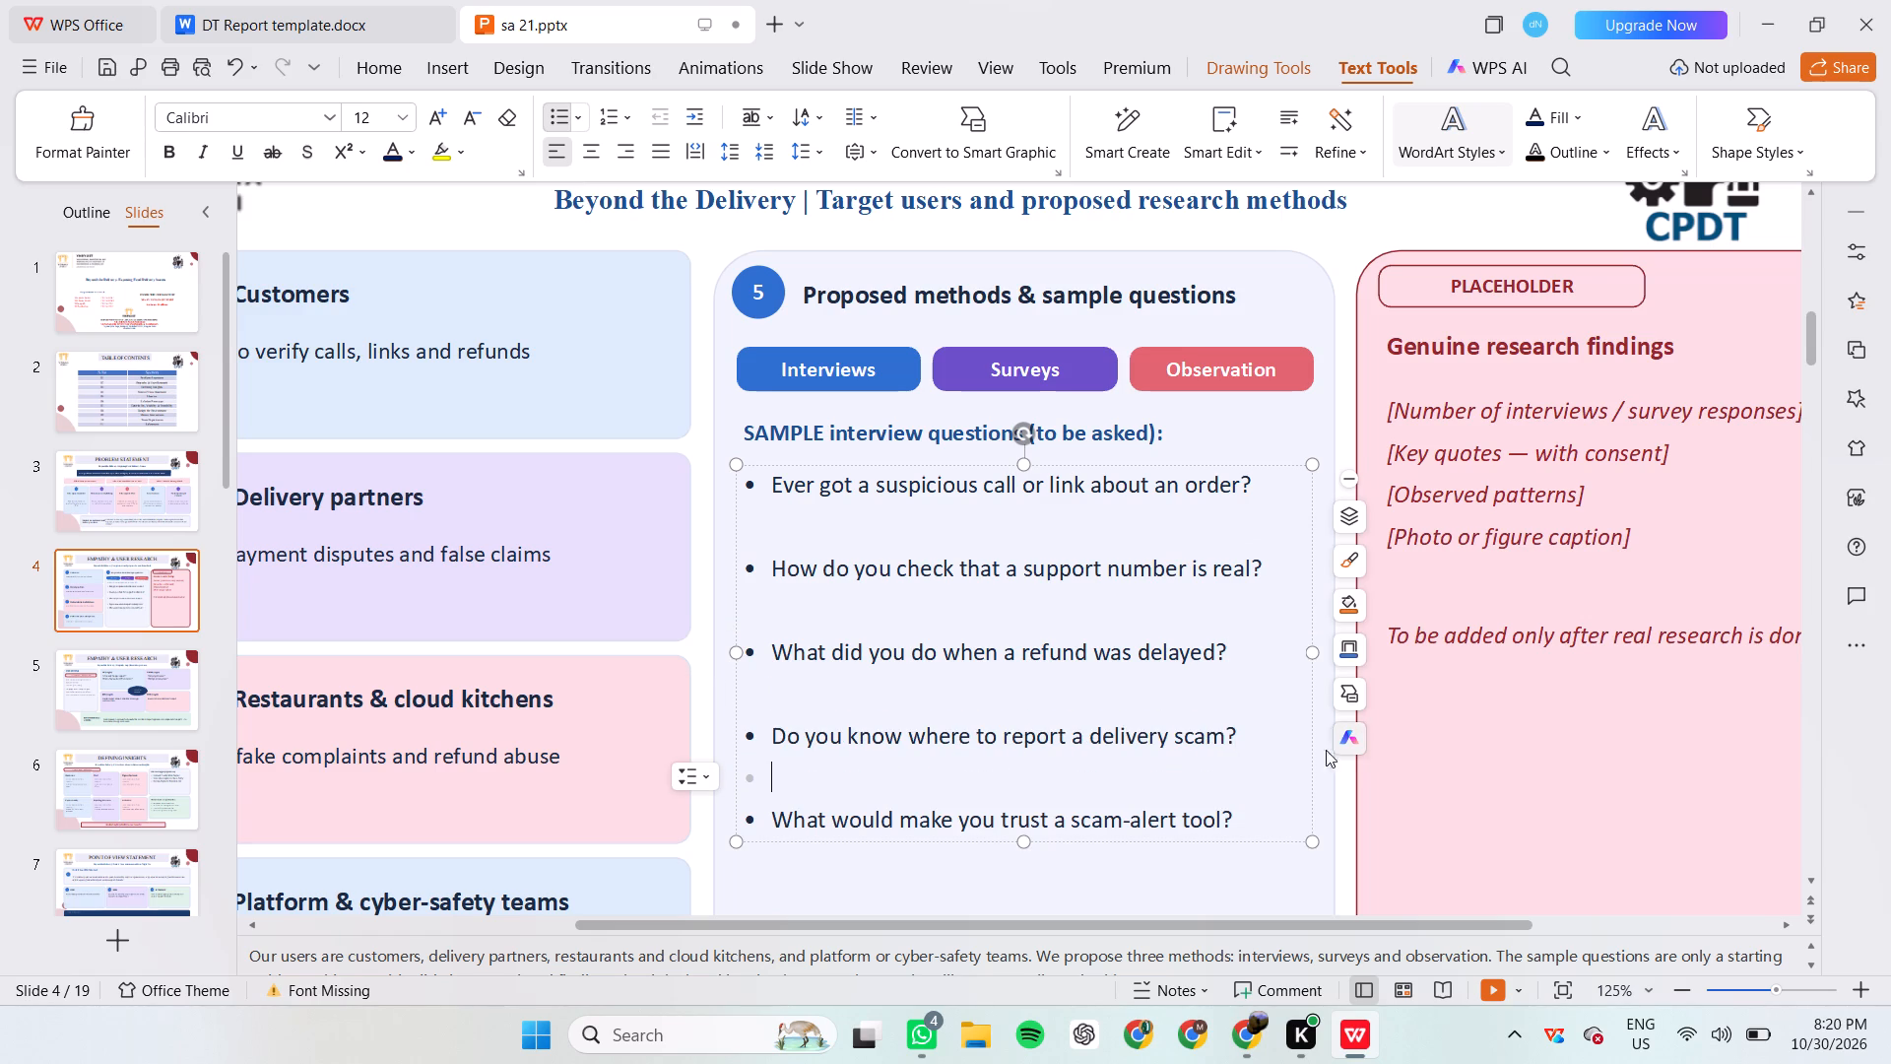
{"action": "key", "text": "Escape"}
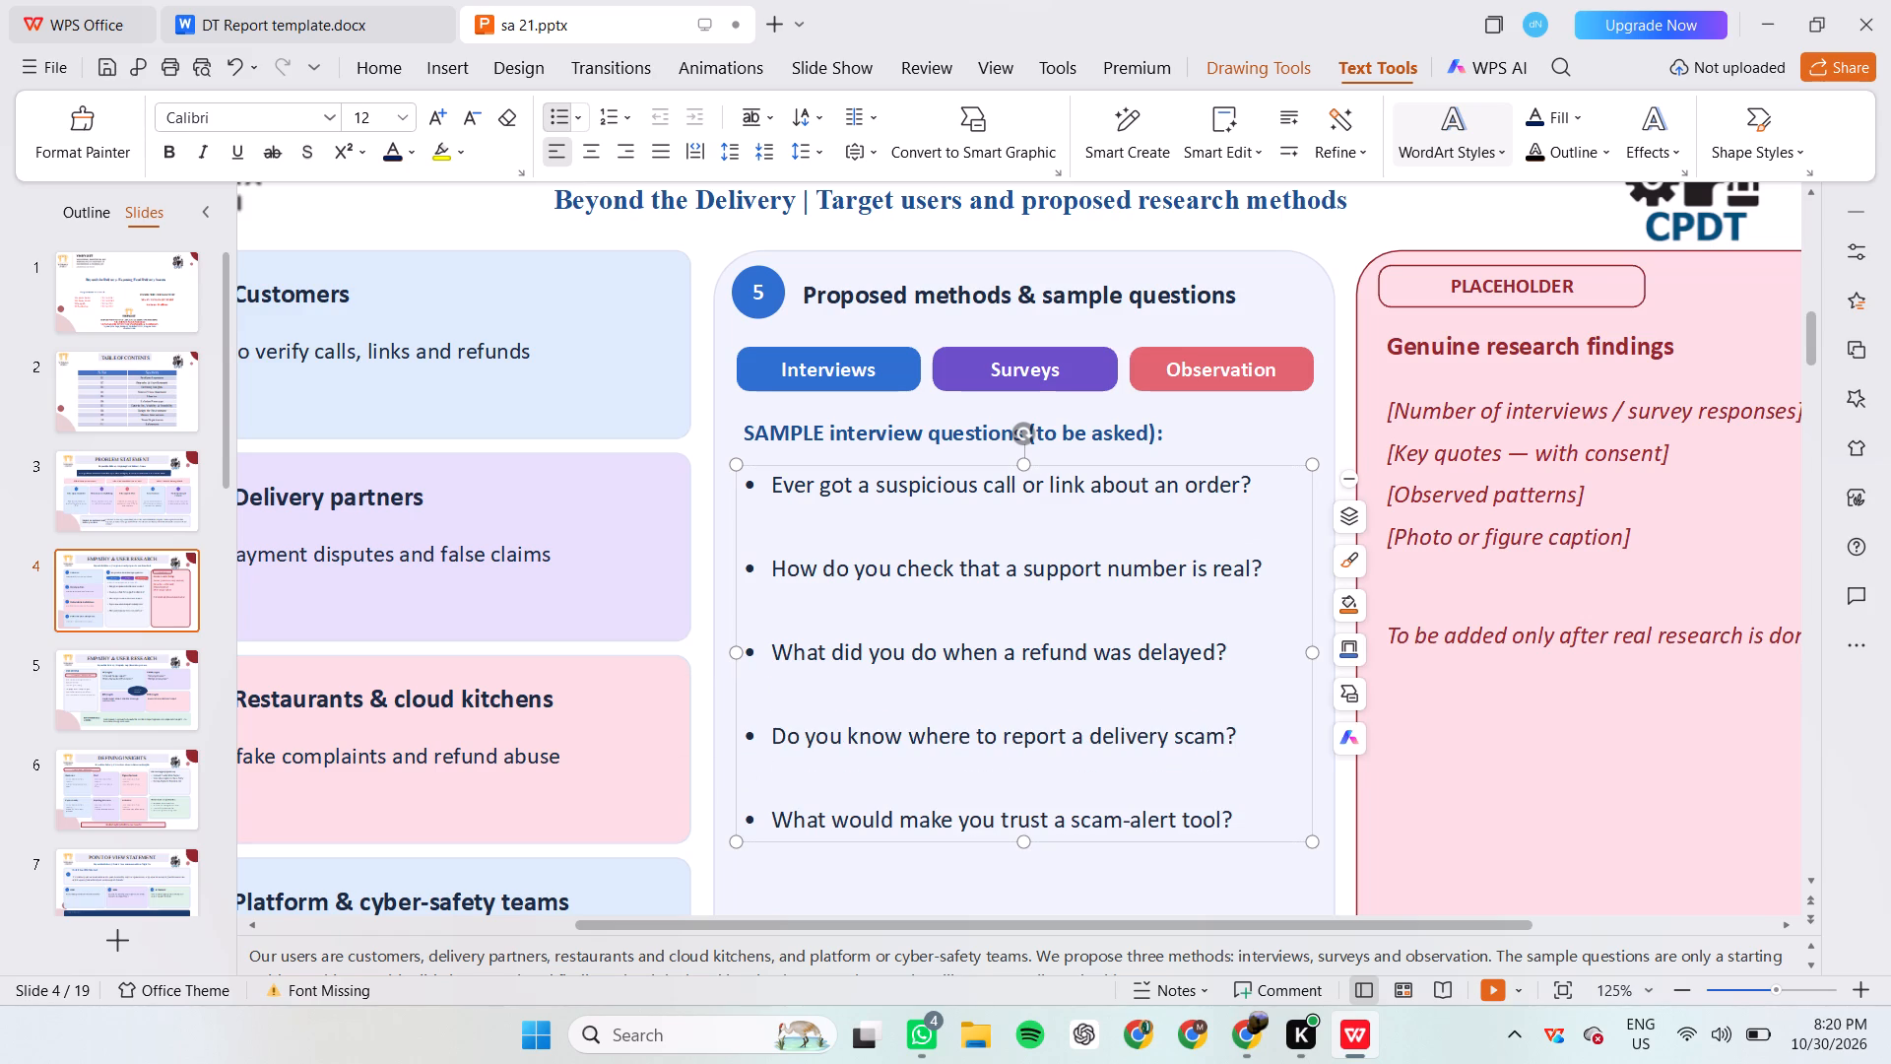
Save the presentation and deselect the interview questions.
{"action": "key", "text": "ctrl+s"}
{"action": "key", "text": "Escape"}
{"action": "key", "text": "Escape"}
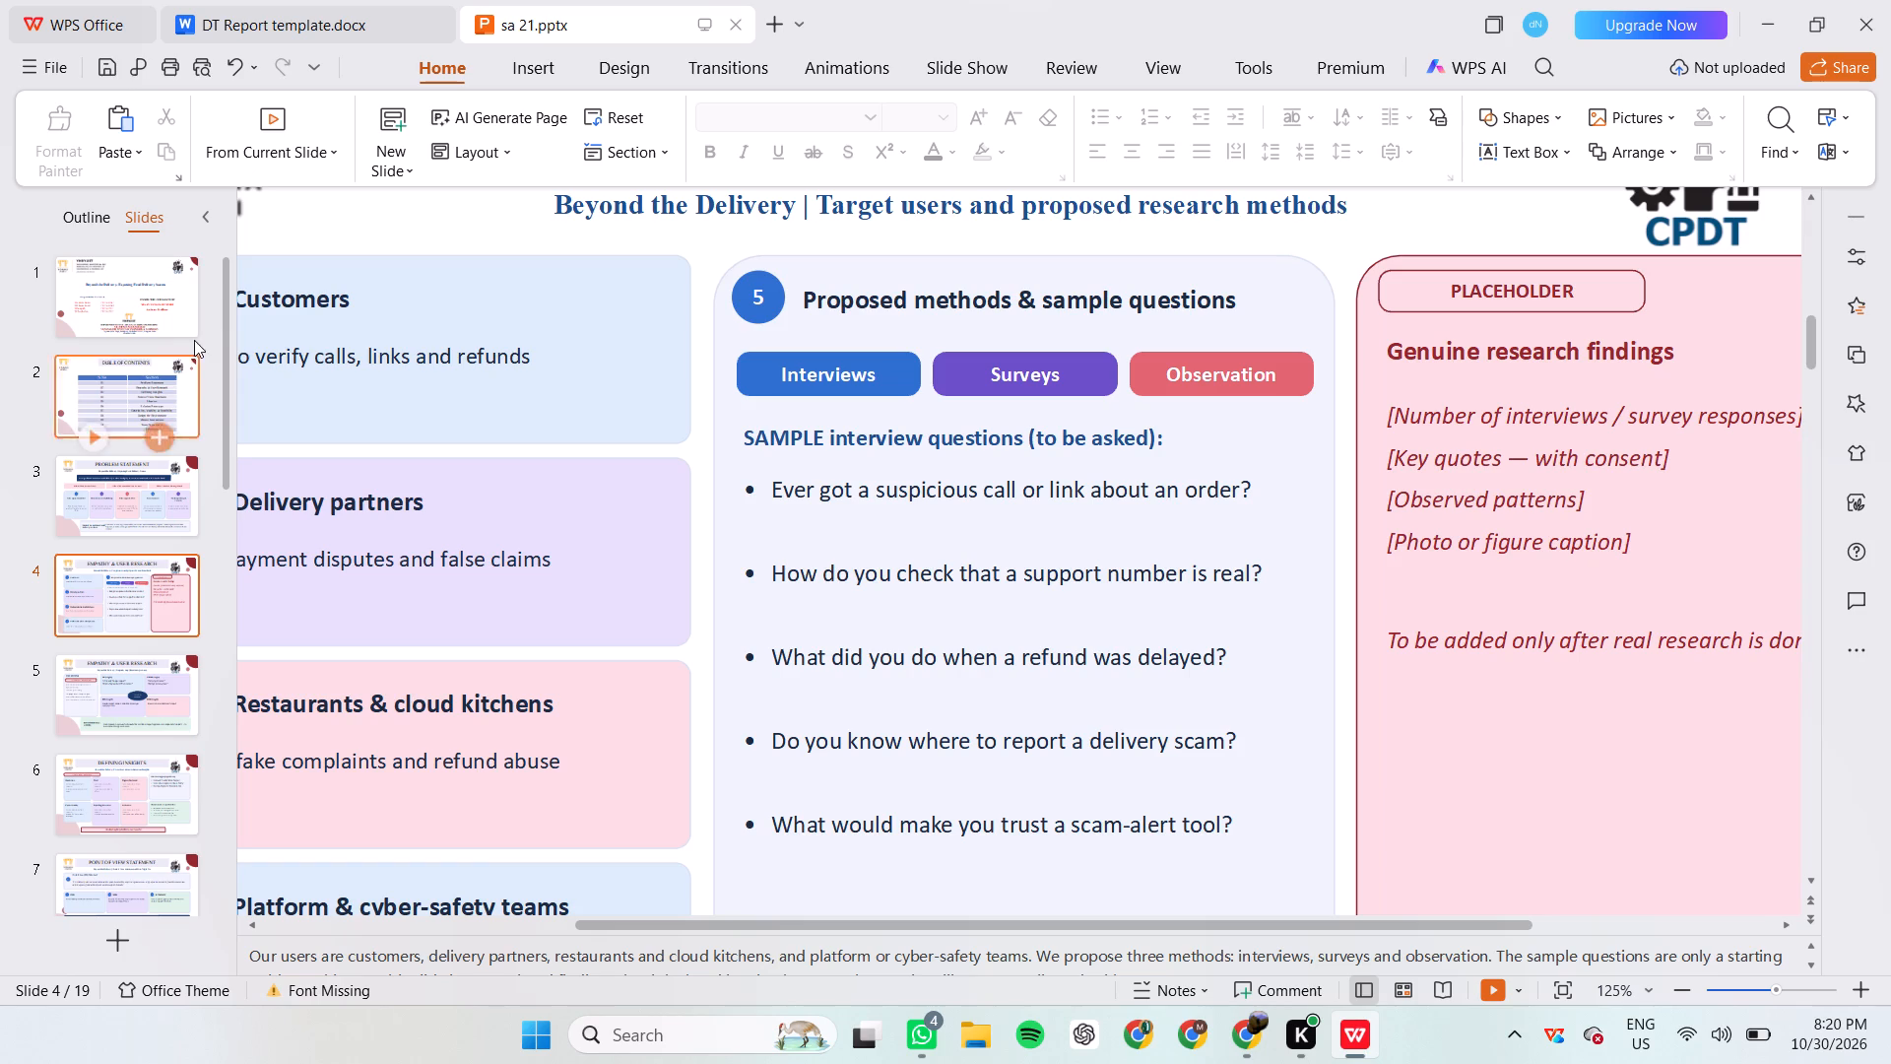
Compare the Empathy & User Research and Problem Statement slides in a full-screen slide show.
{"action": "left_click", "coordinate": [279, 121]}
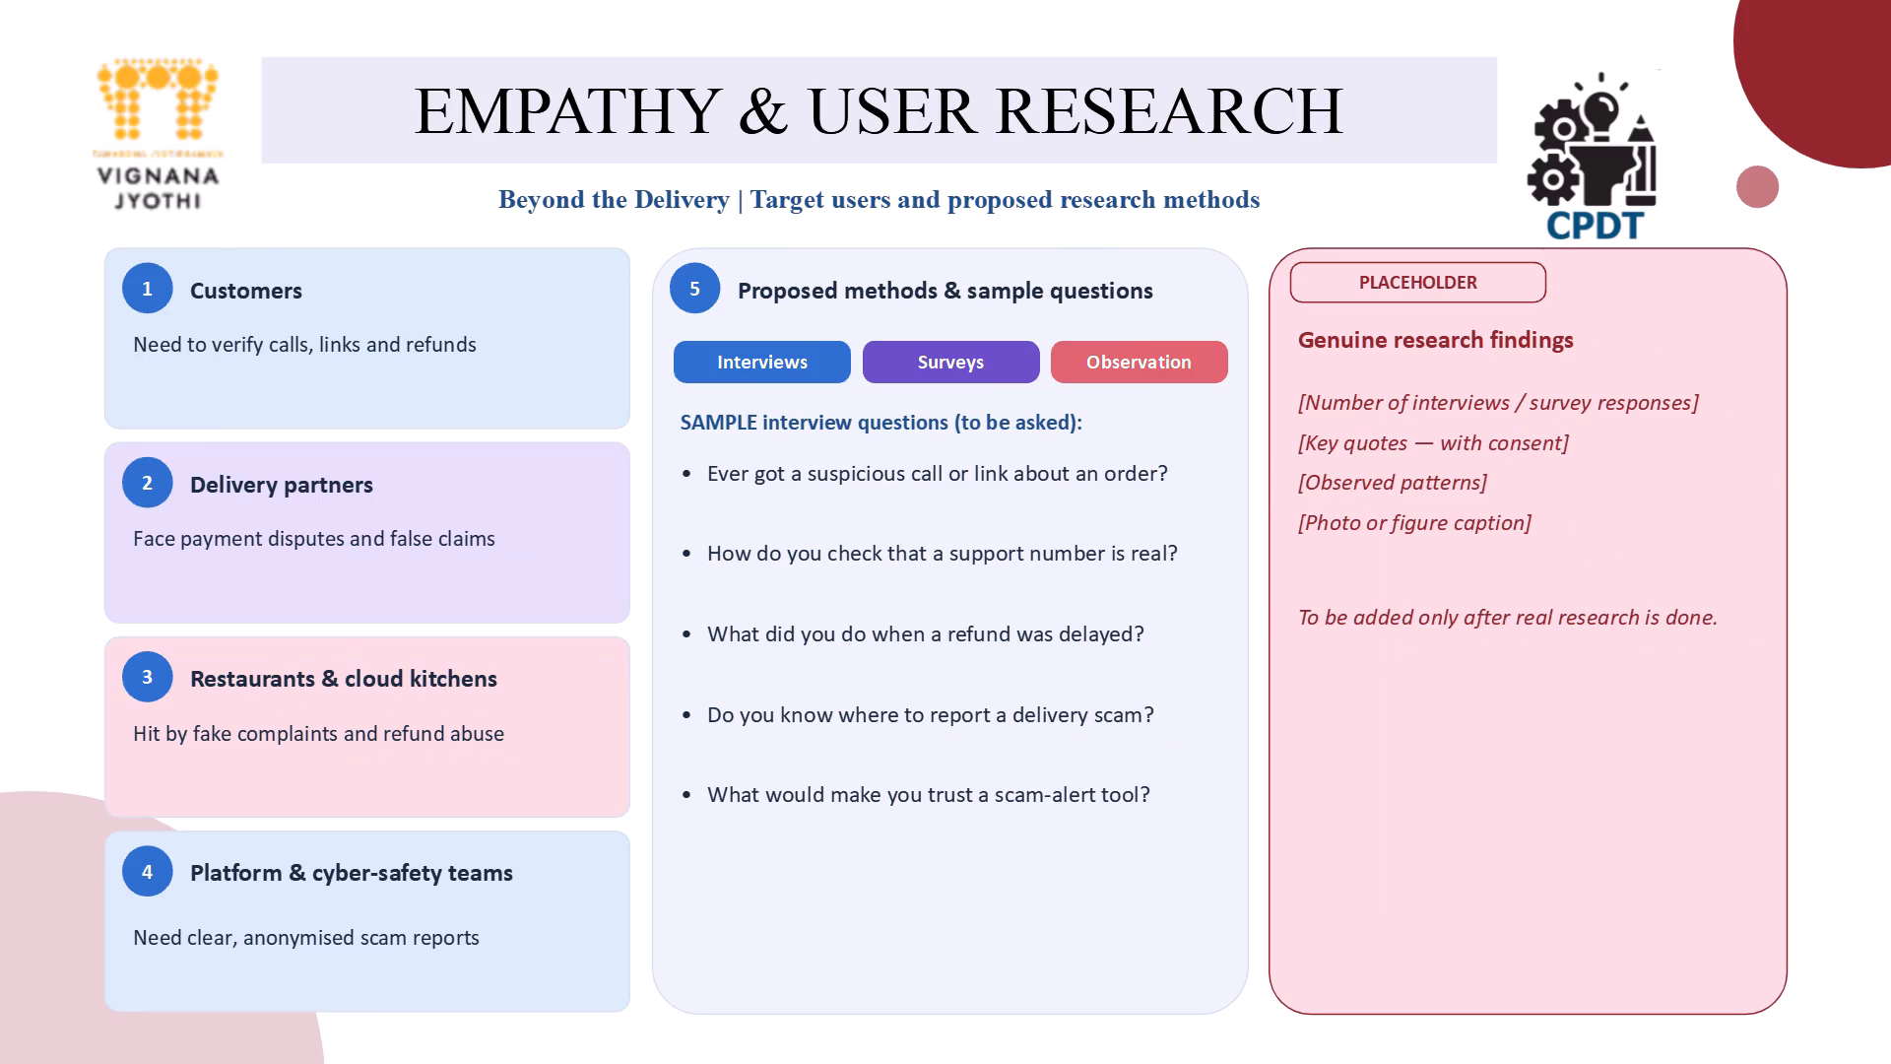
{"action": "key", "text": "Left"}
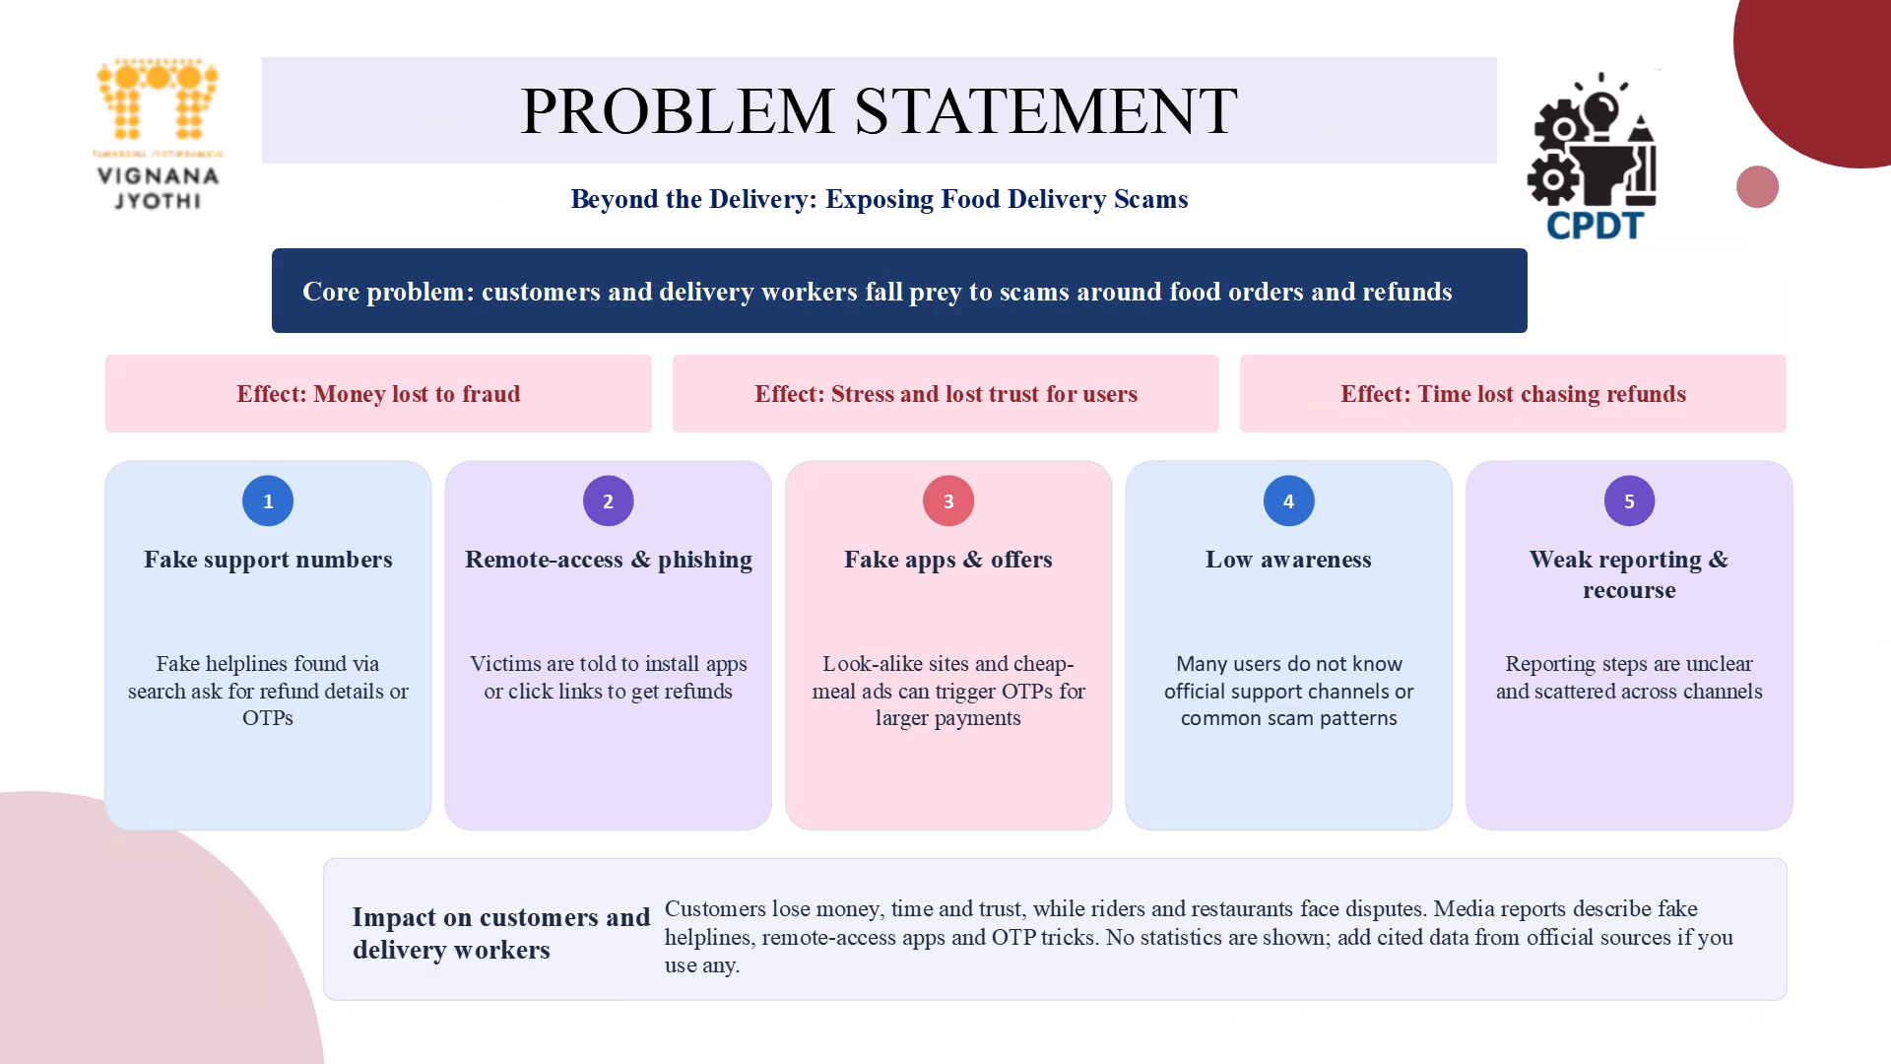
{"action": "key", "text": "Right"}
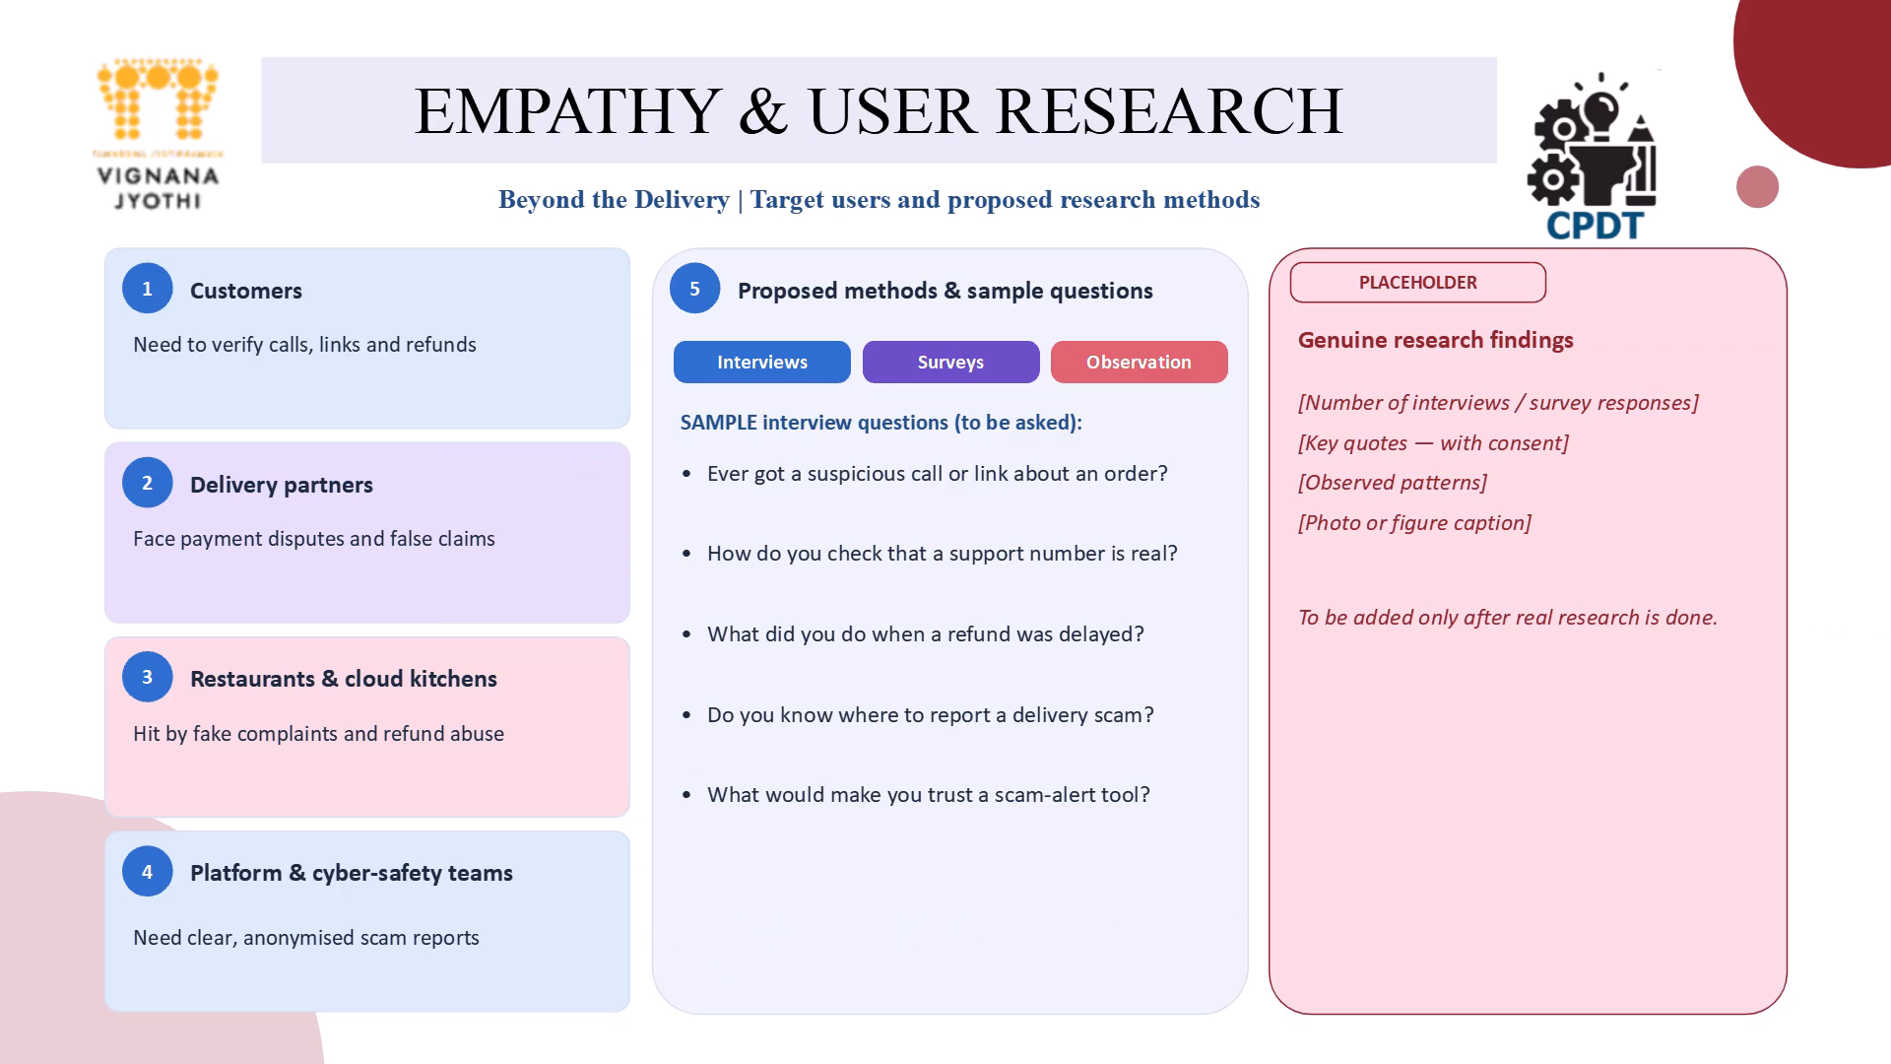
{"action": "key", "text": "Left"}
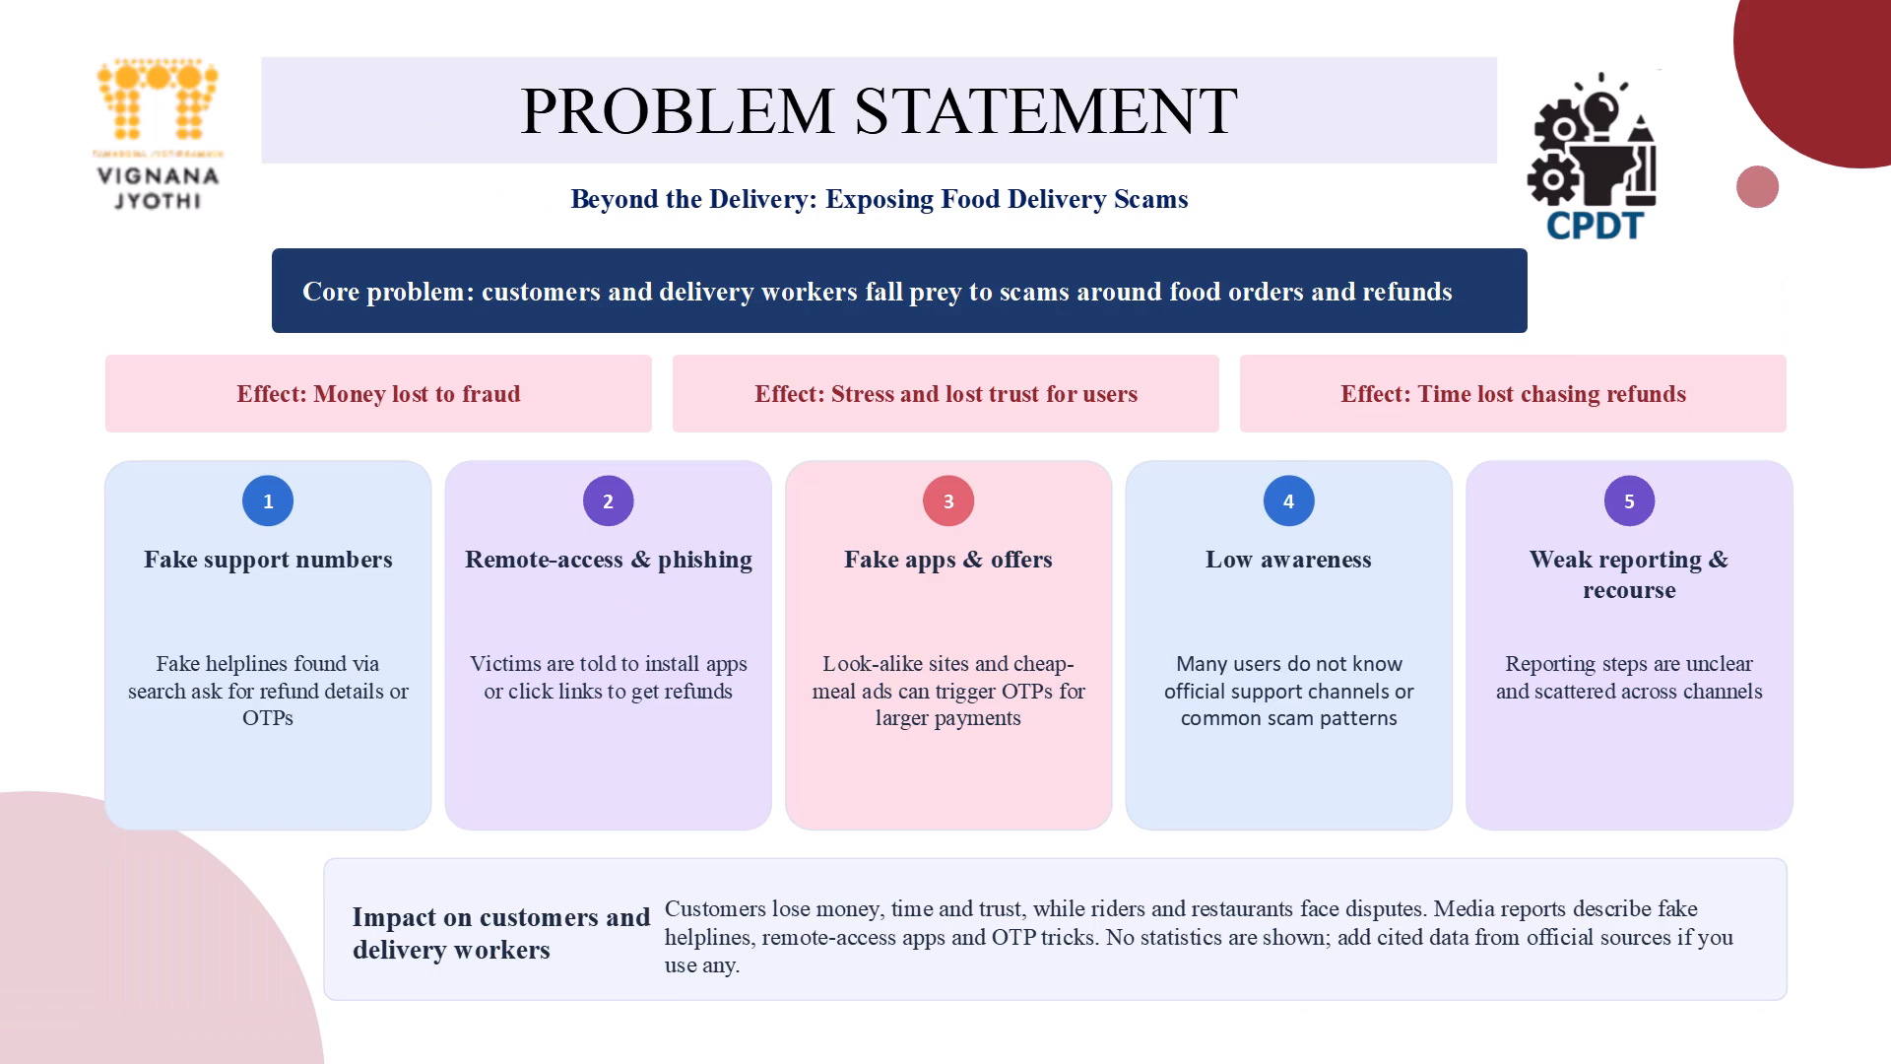
{"action": "key", "text": "Right"}
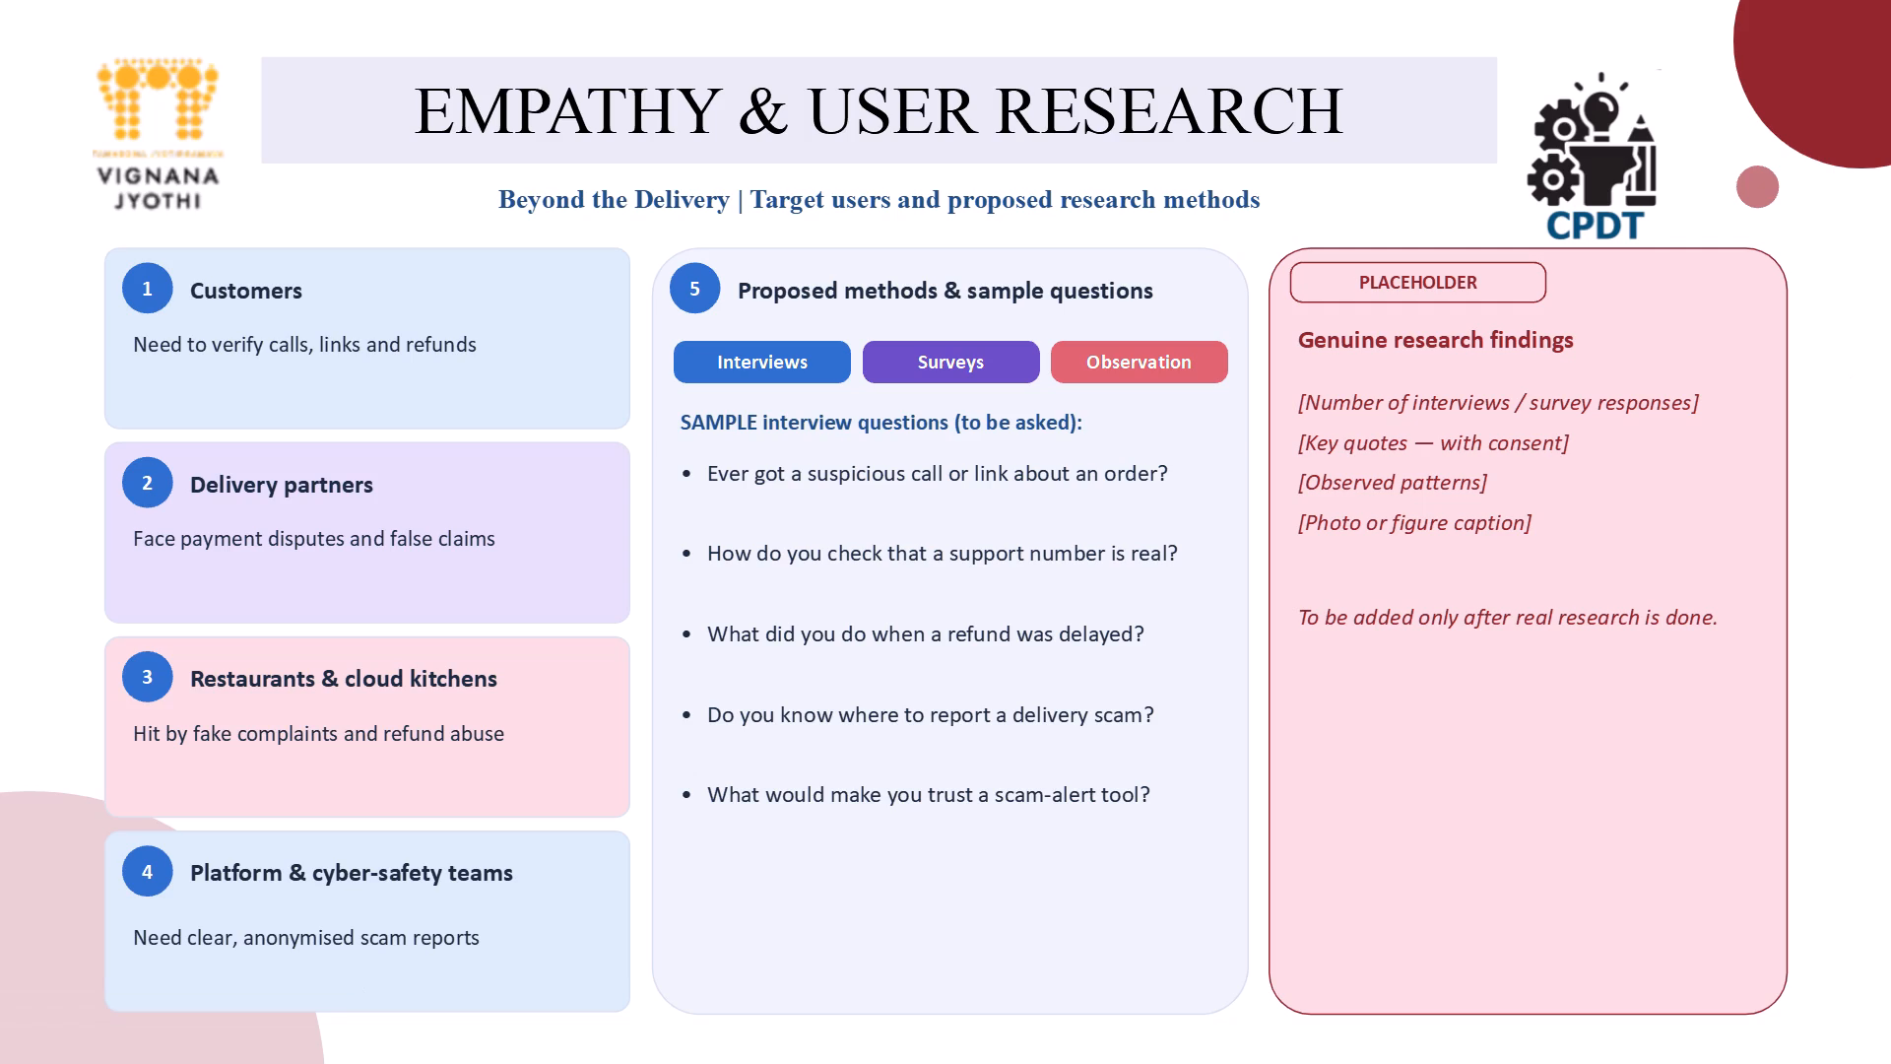
{"action": "key", "text": "Escape"}
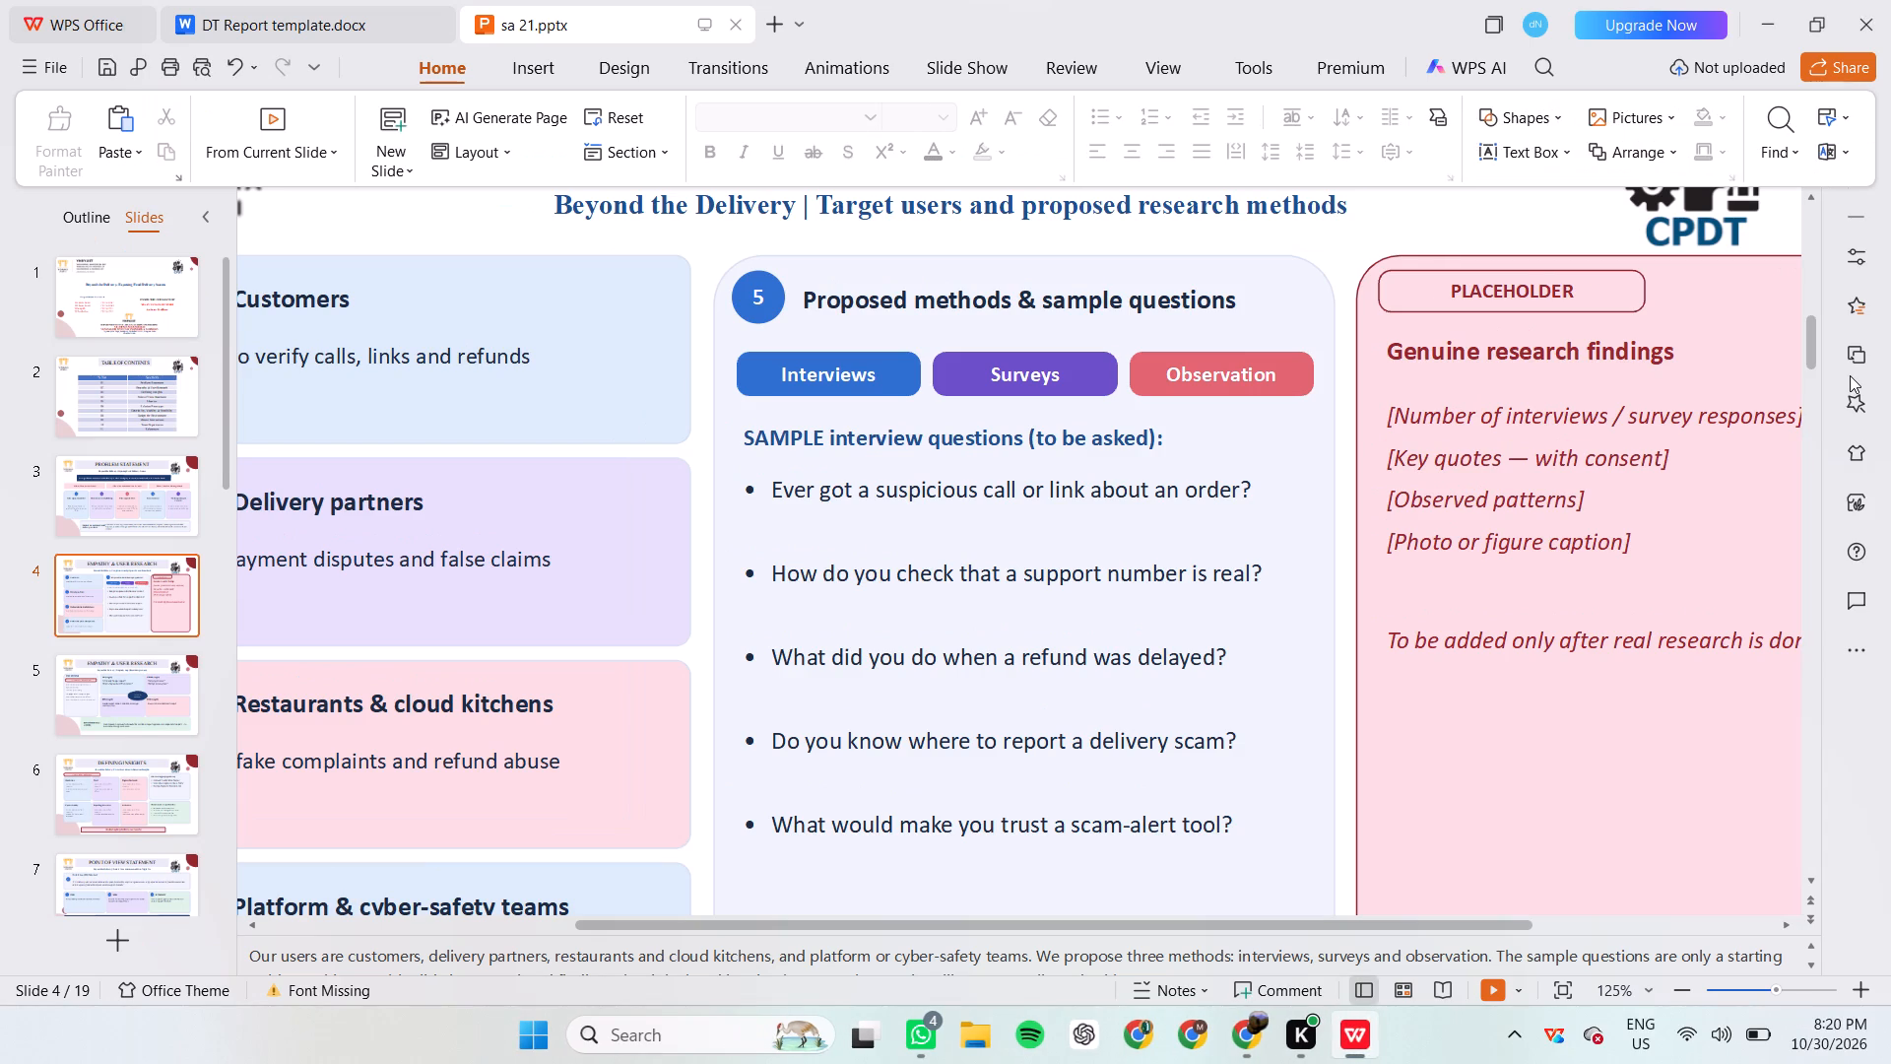
{"action": "key", "text": "f"}
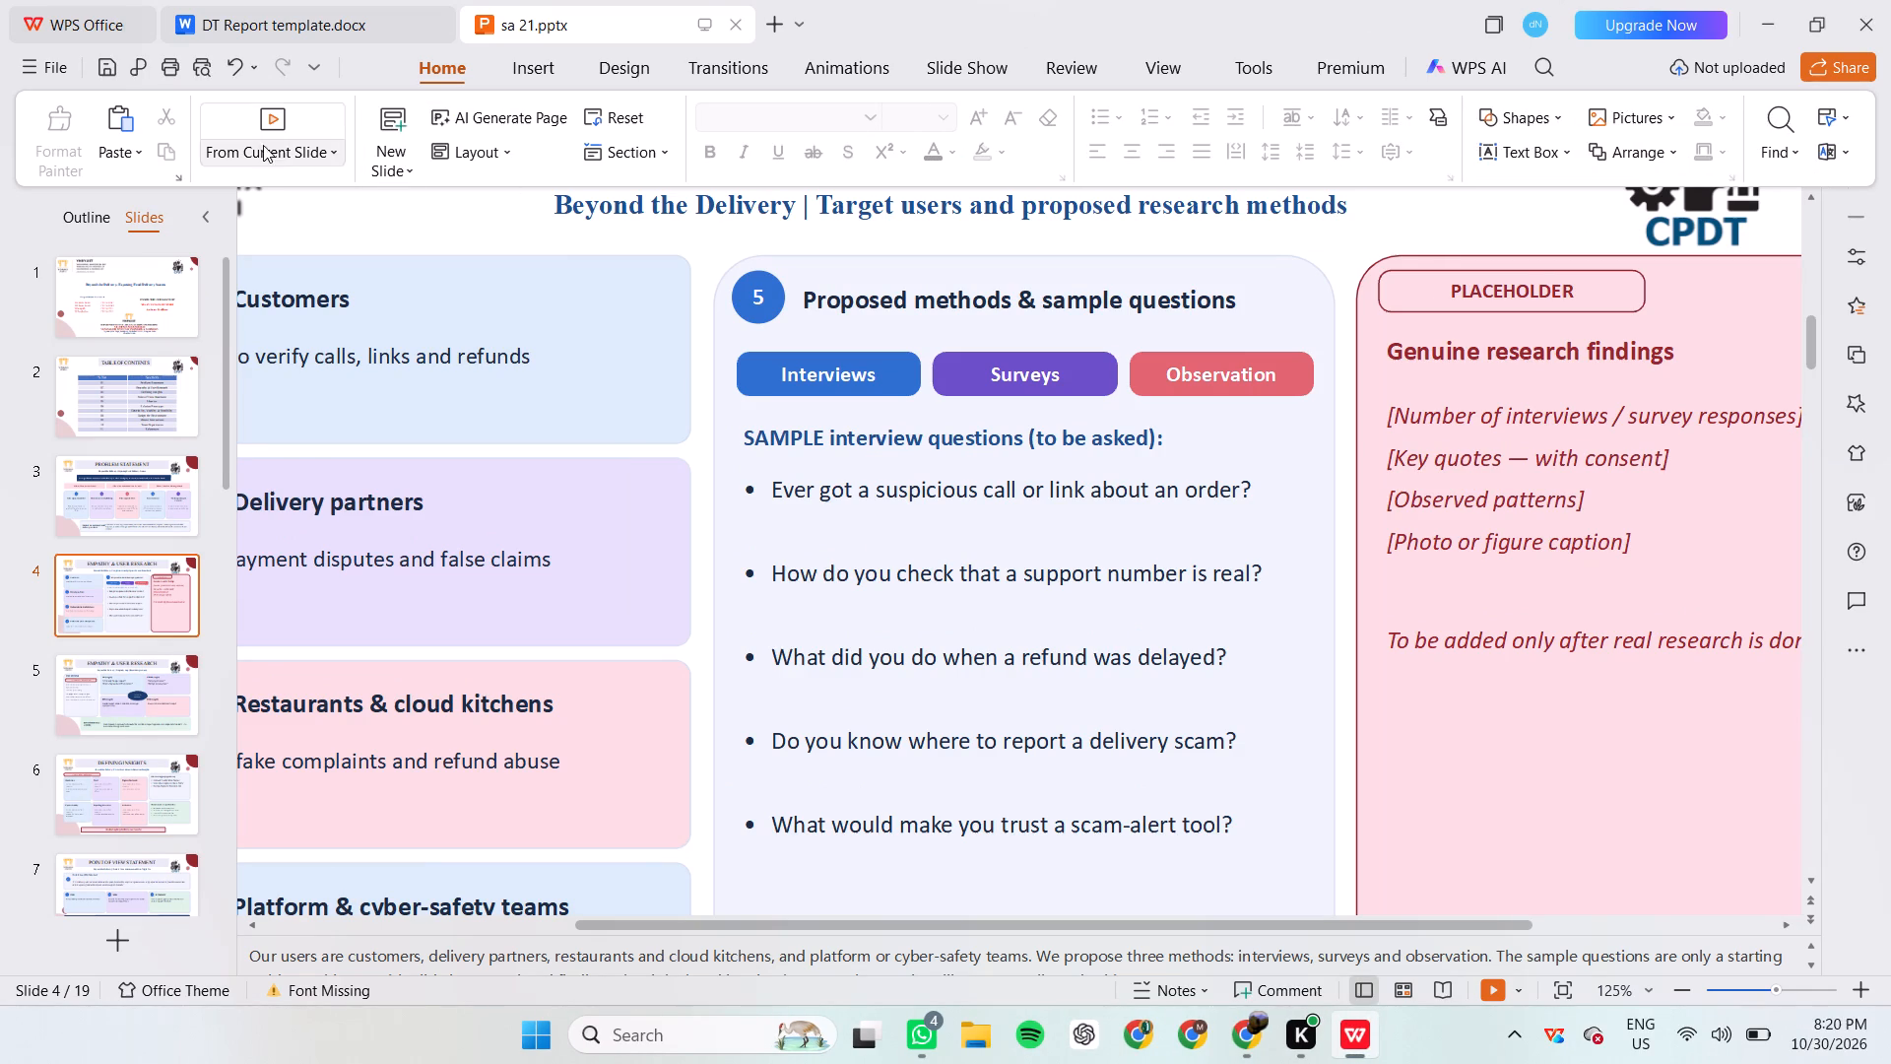
{"action": "left_click", "coordinate": [269, 118]}
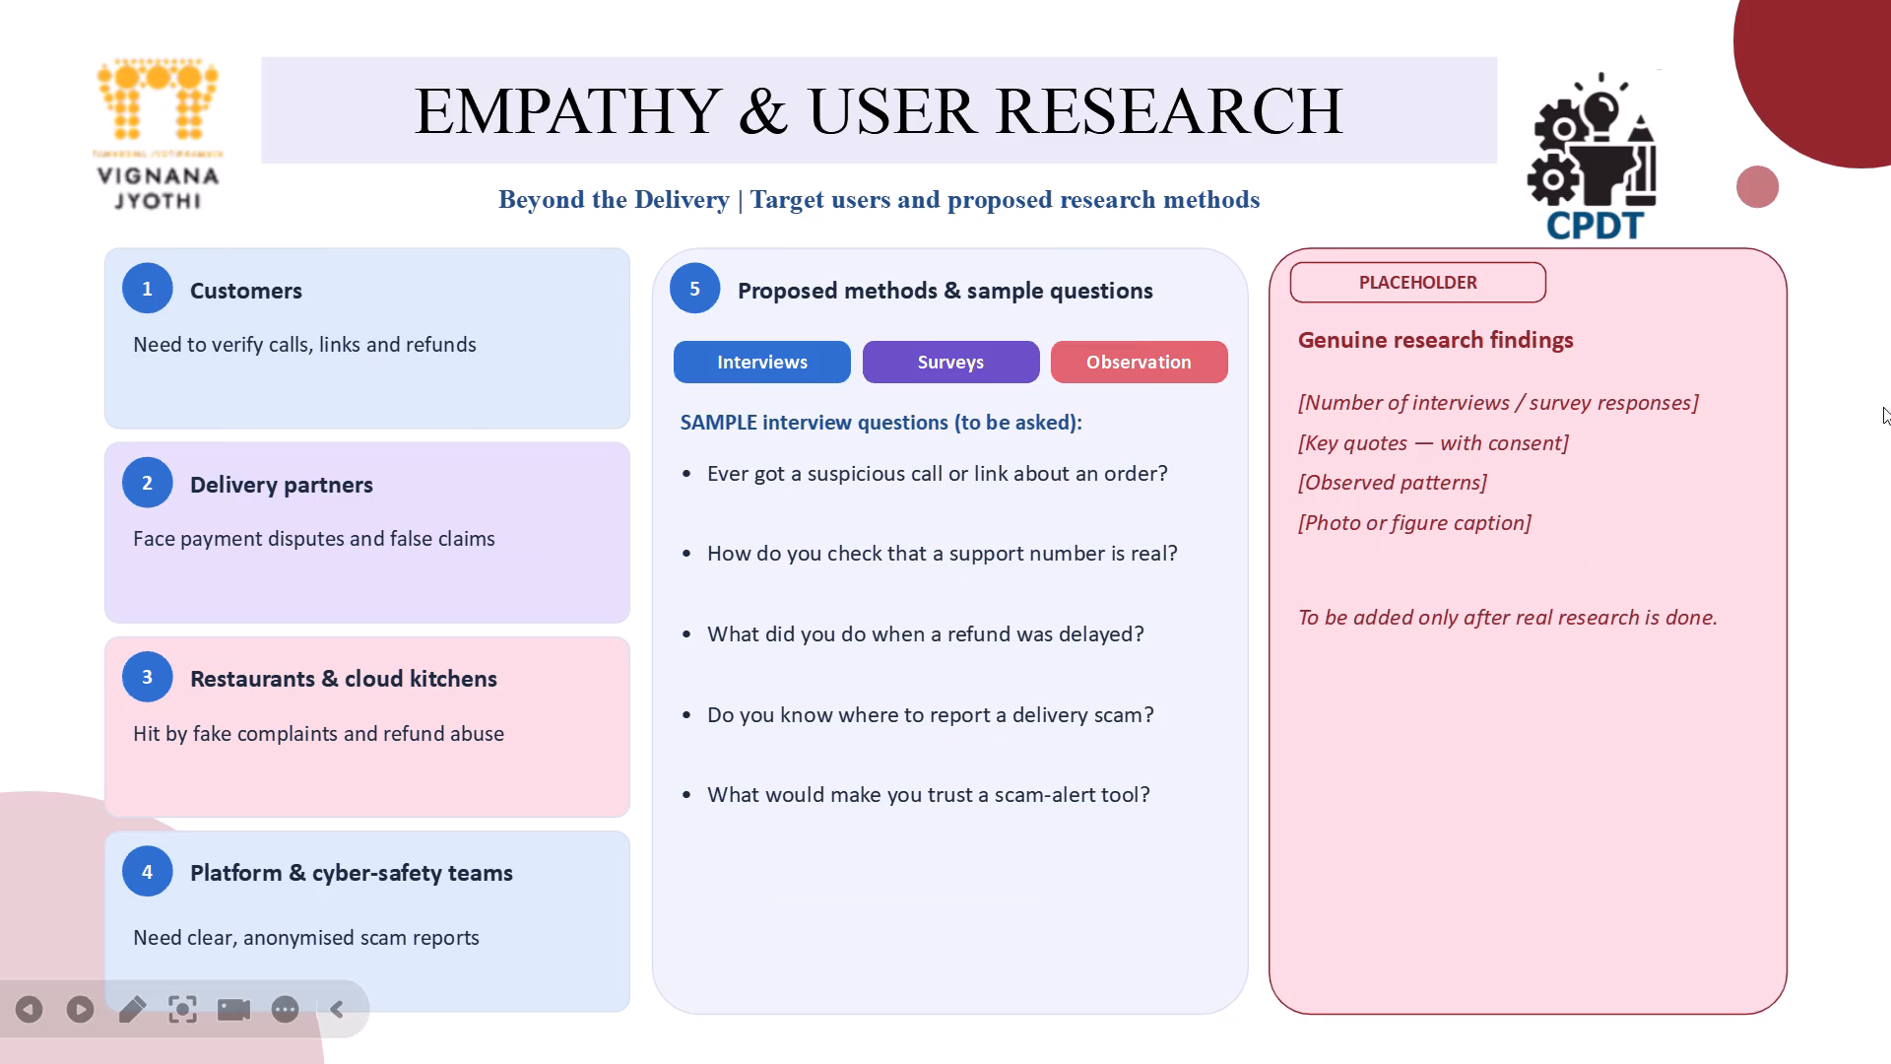
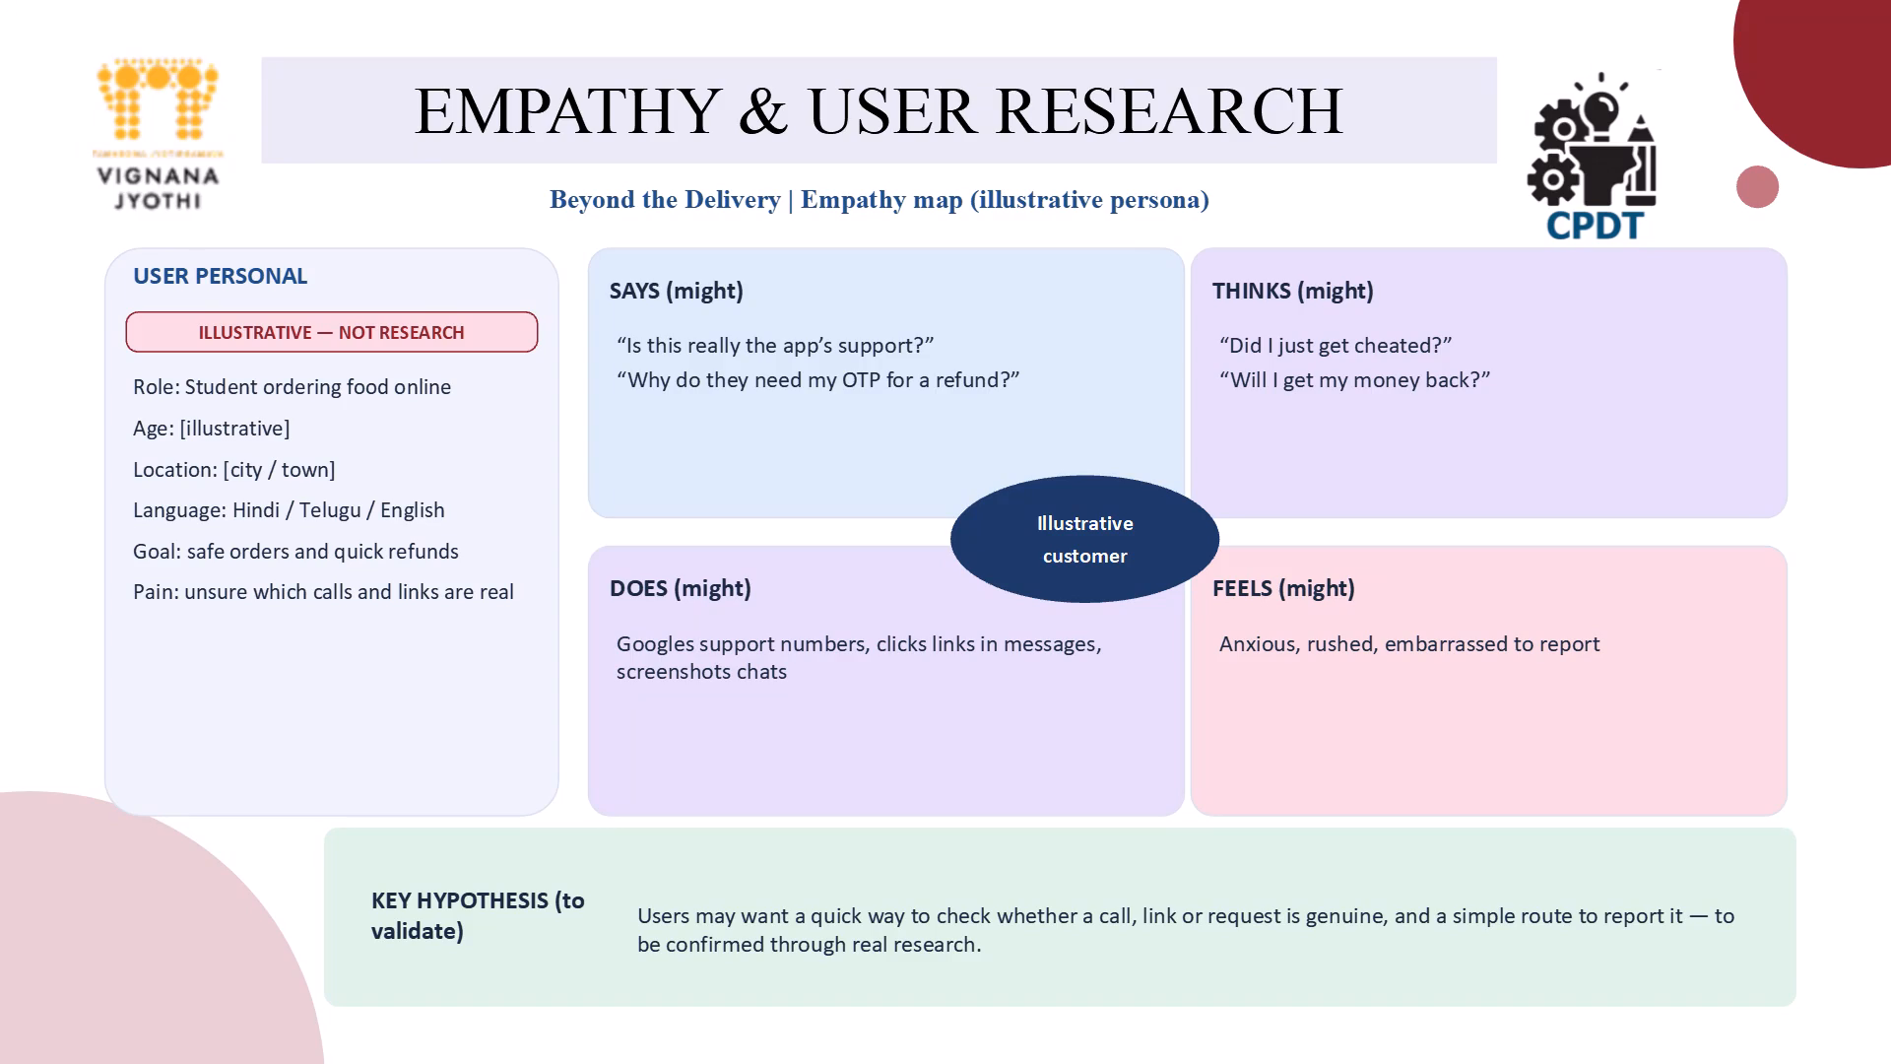
Review the slides from Defining Insights to Point of View Statement in the full-screen slide show.
{"action": "key", "text": "Right"}
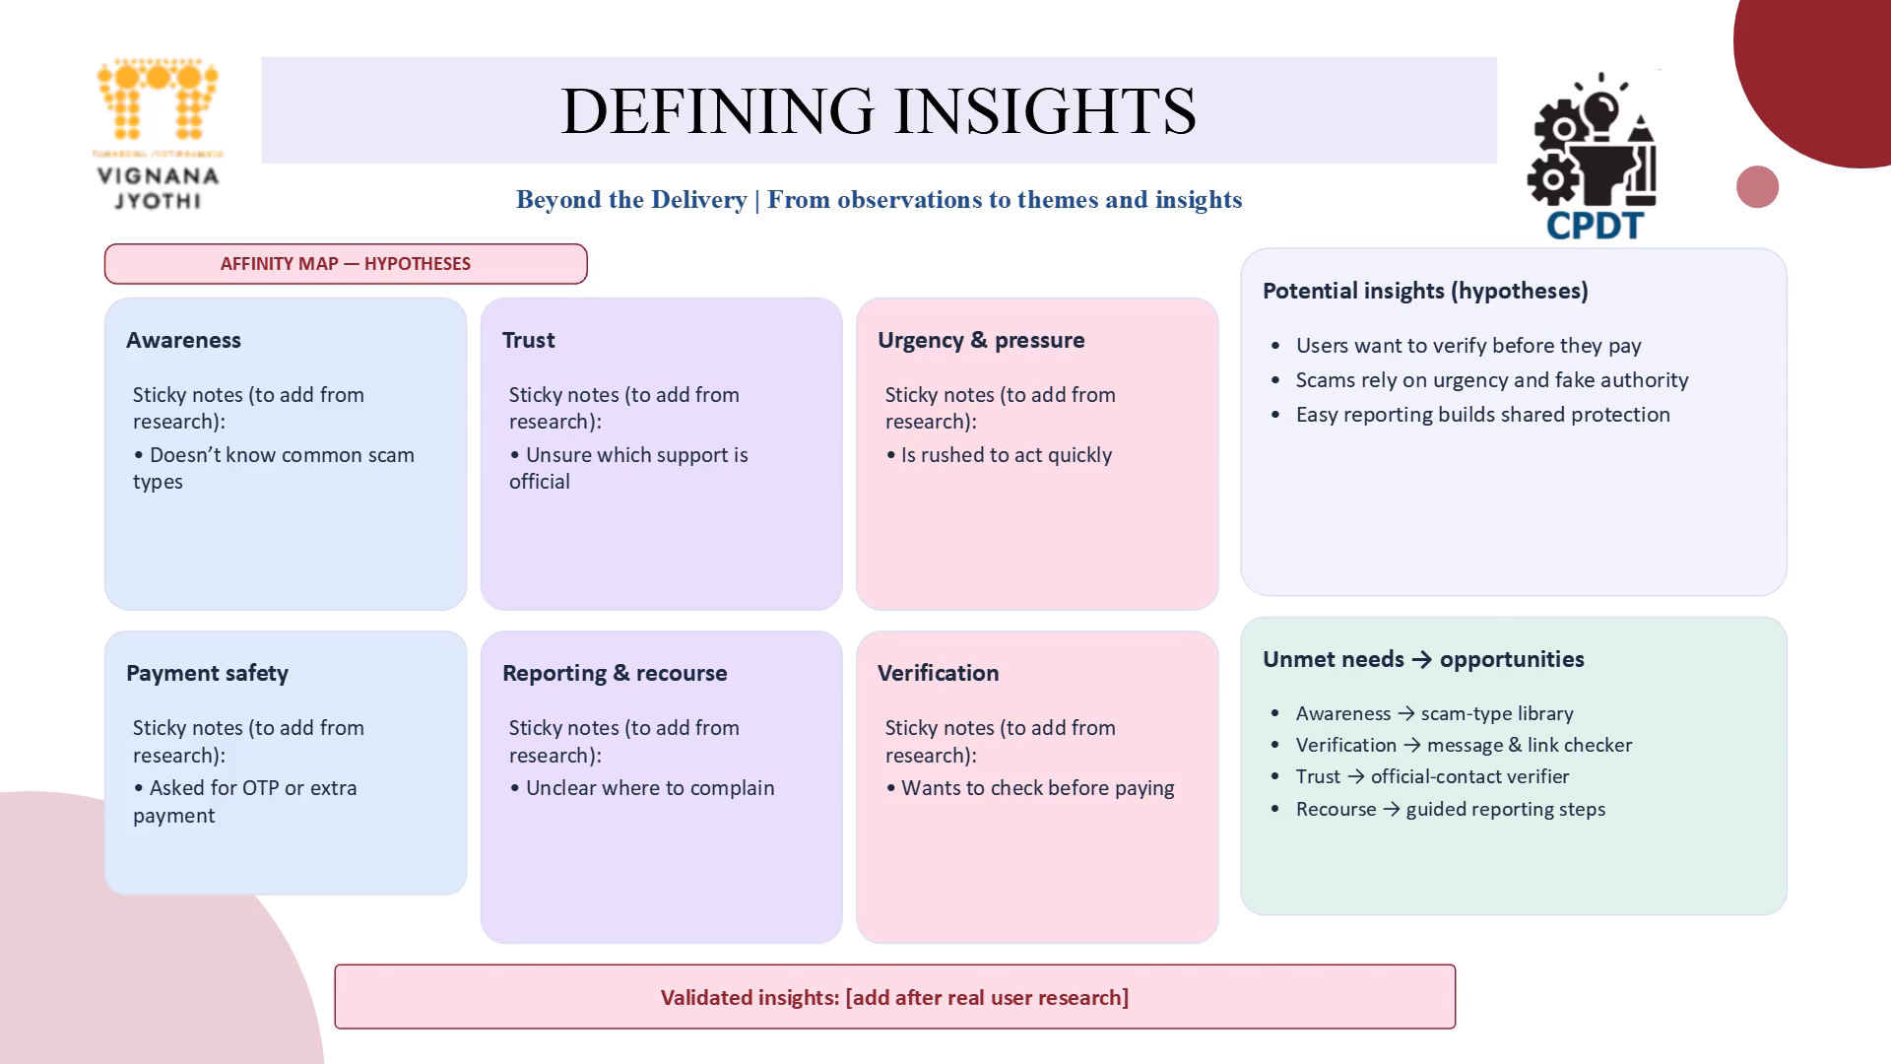
{"action": "key", "text": "Right"}
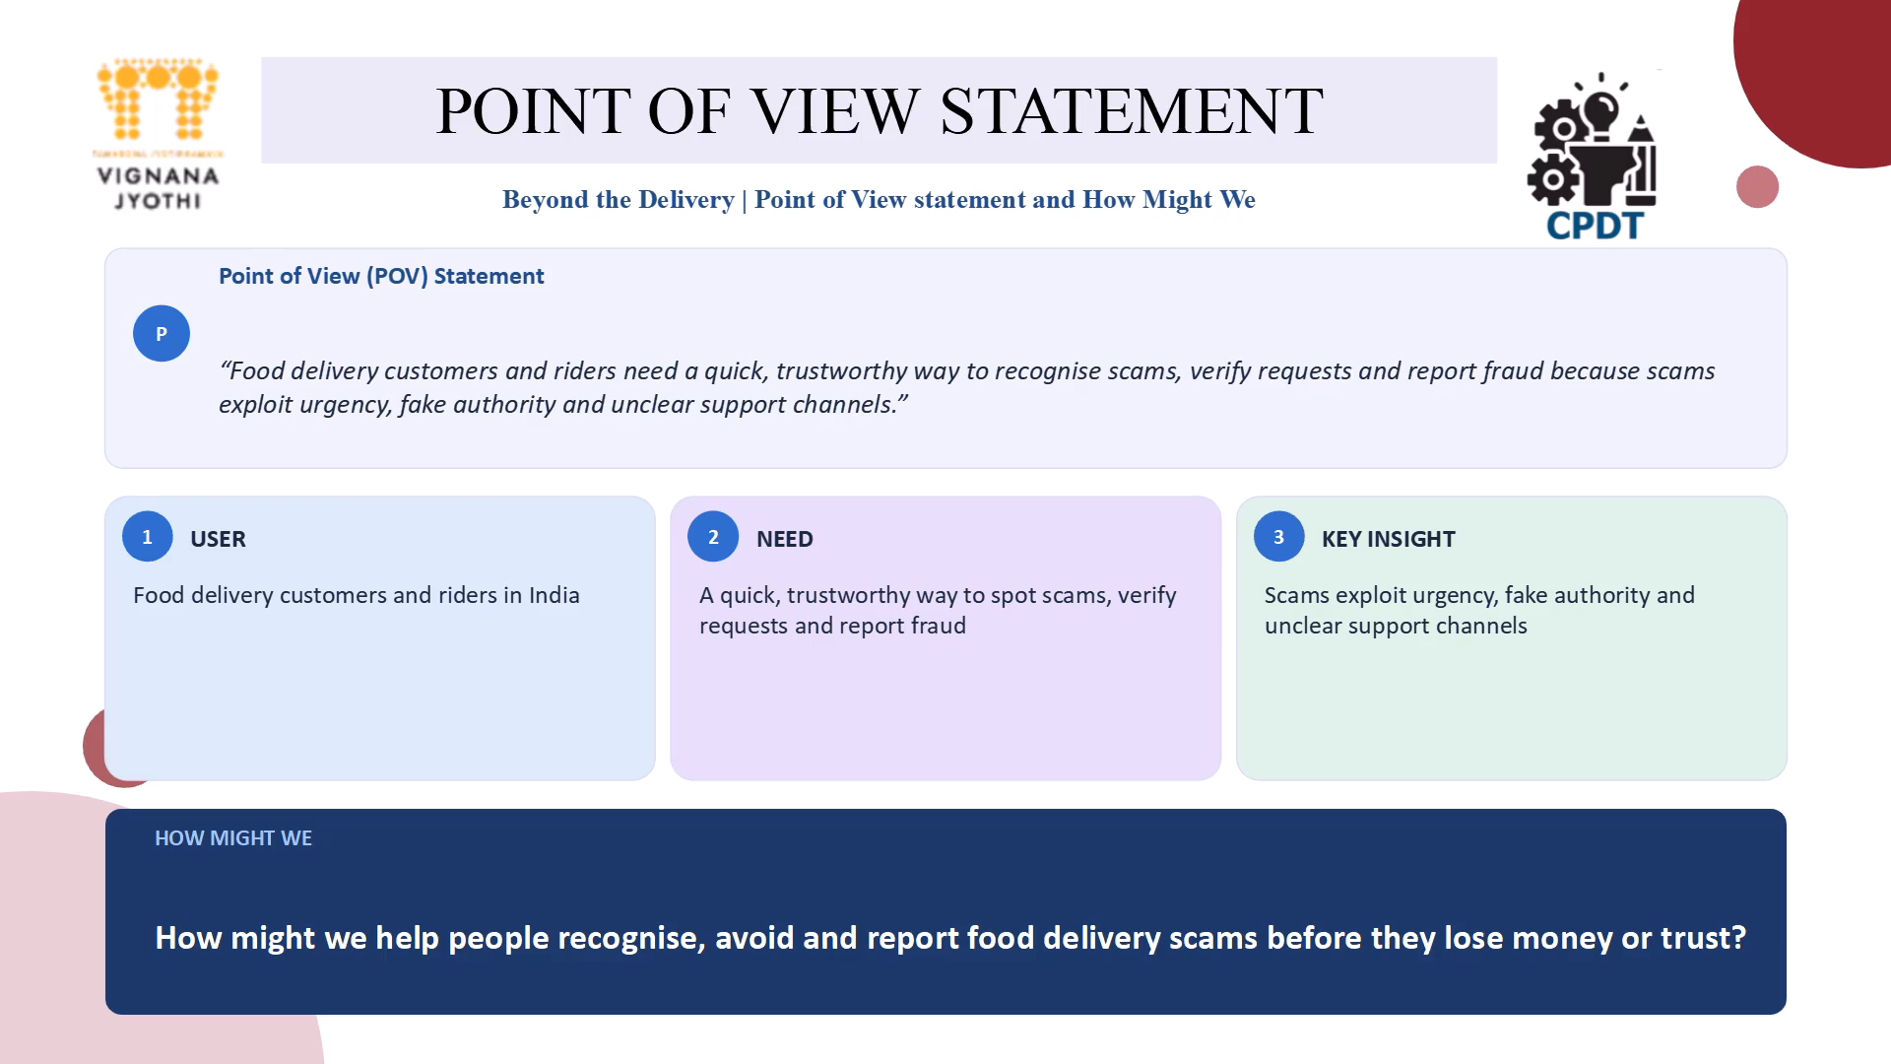
{"action": "key", "text": "Escape"}
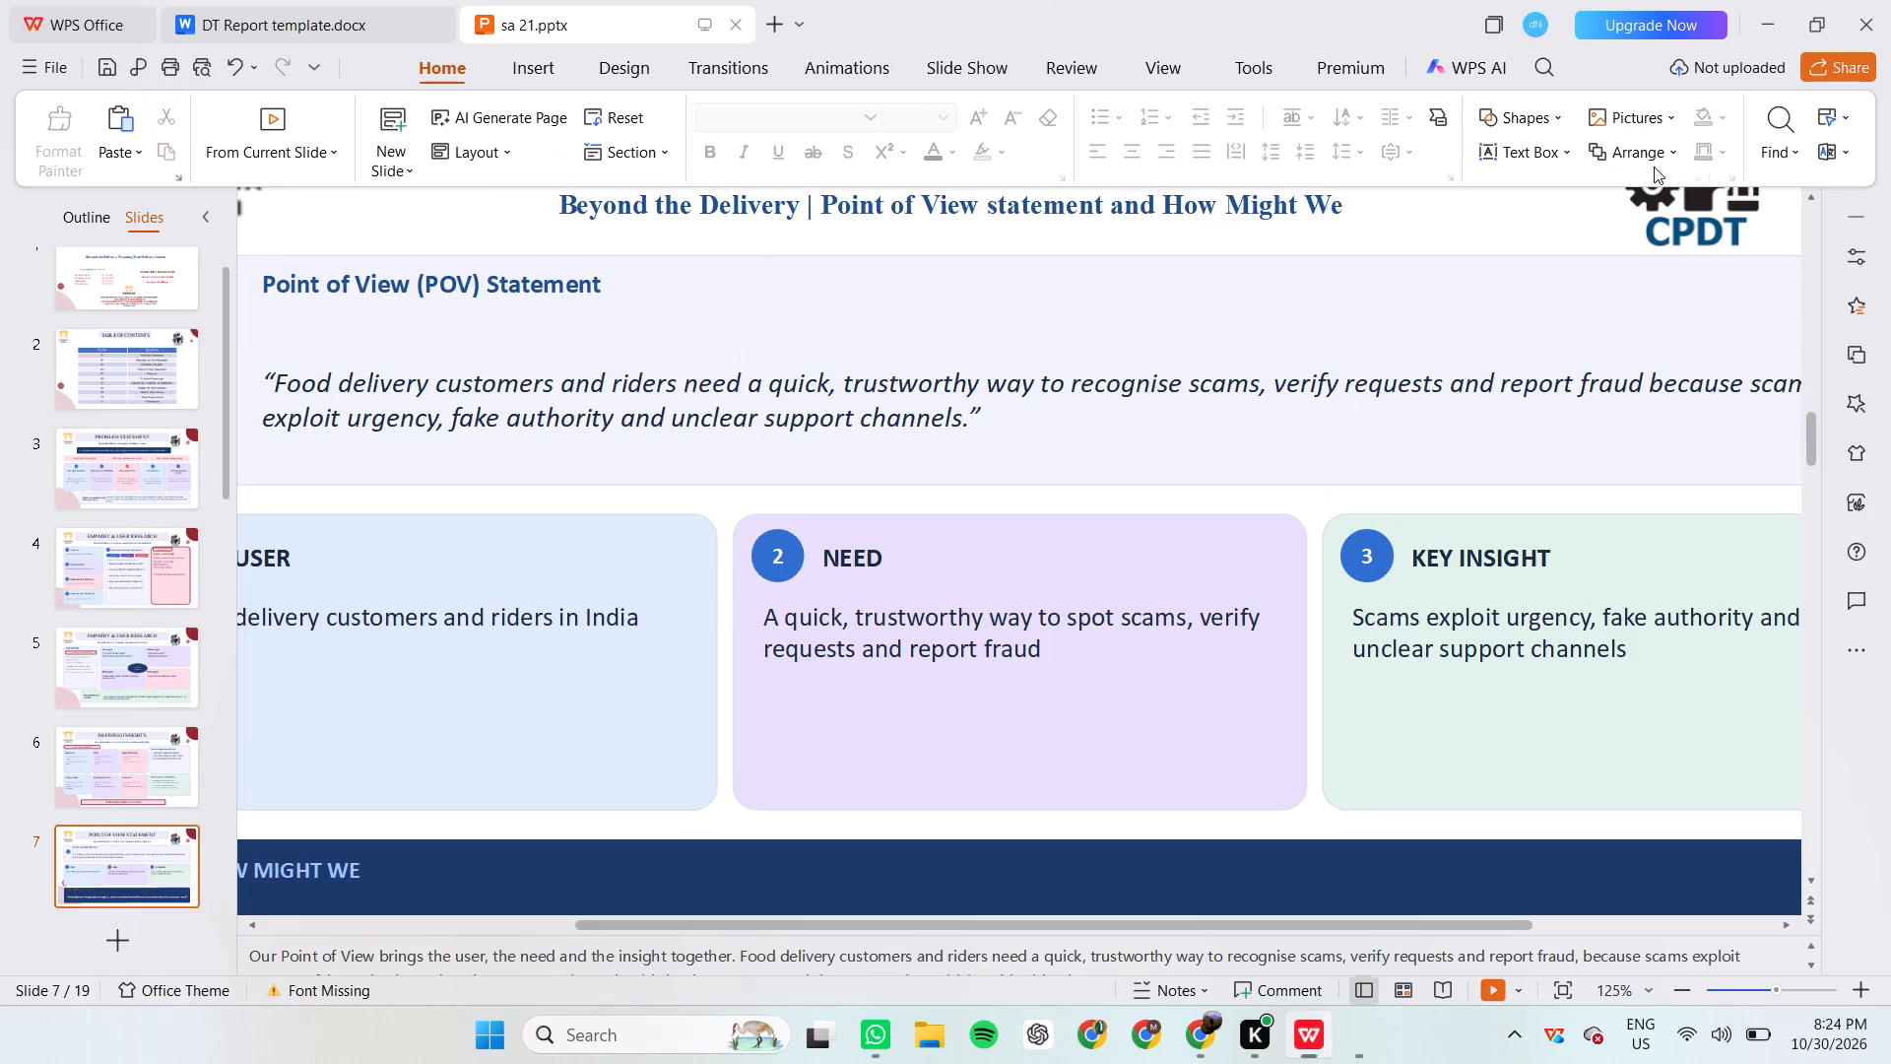
Delete the HOW MIGHT WE label text from the dark blue banner on the Point of View Statement slide.
{"action": "scroll", "coordinate": [1256, 380], "scroll_direction": "down", "scroll_amount": 2, "text": "ctrl"}
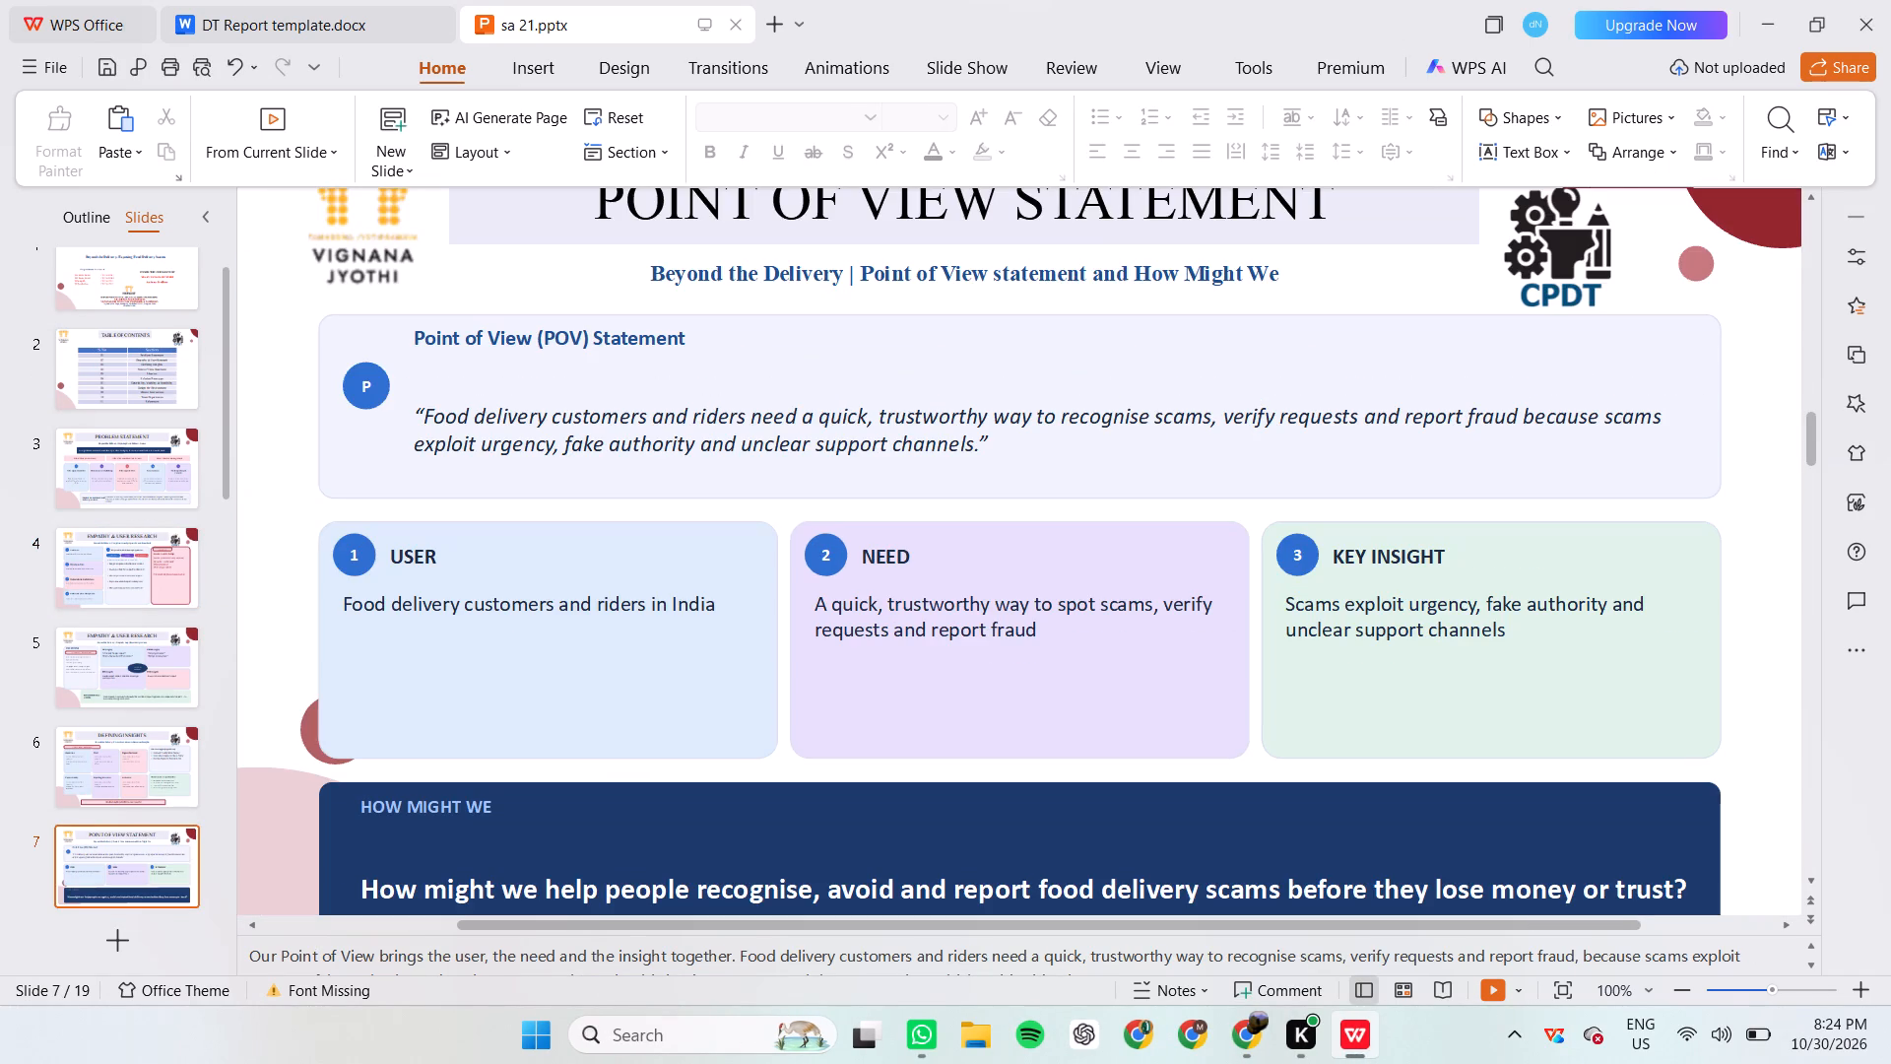
{"action": "scroll", "coordinate": [654, 762], "scroll_direction": "up", "scroll_amount": 2, "text": "ctrl"}
{"action": "scroll", "coordinate": [468, 820], "scroll_direction": "down", "scroll_amount": 1, "text": "ctrl"}
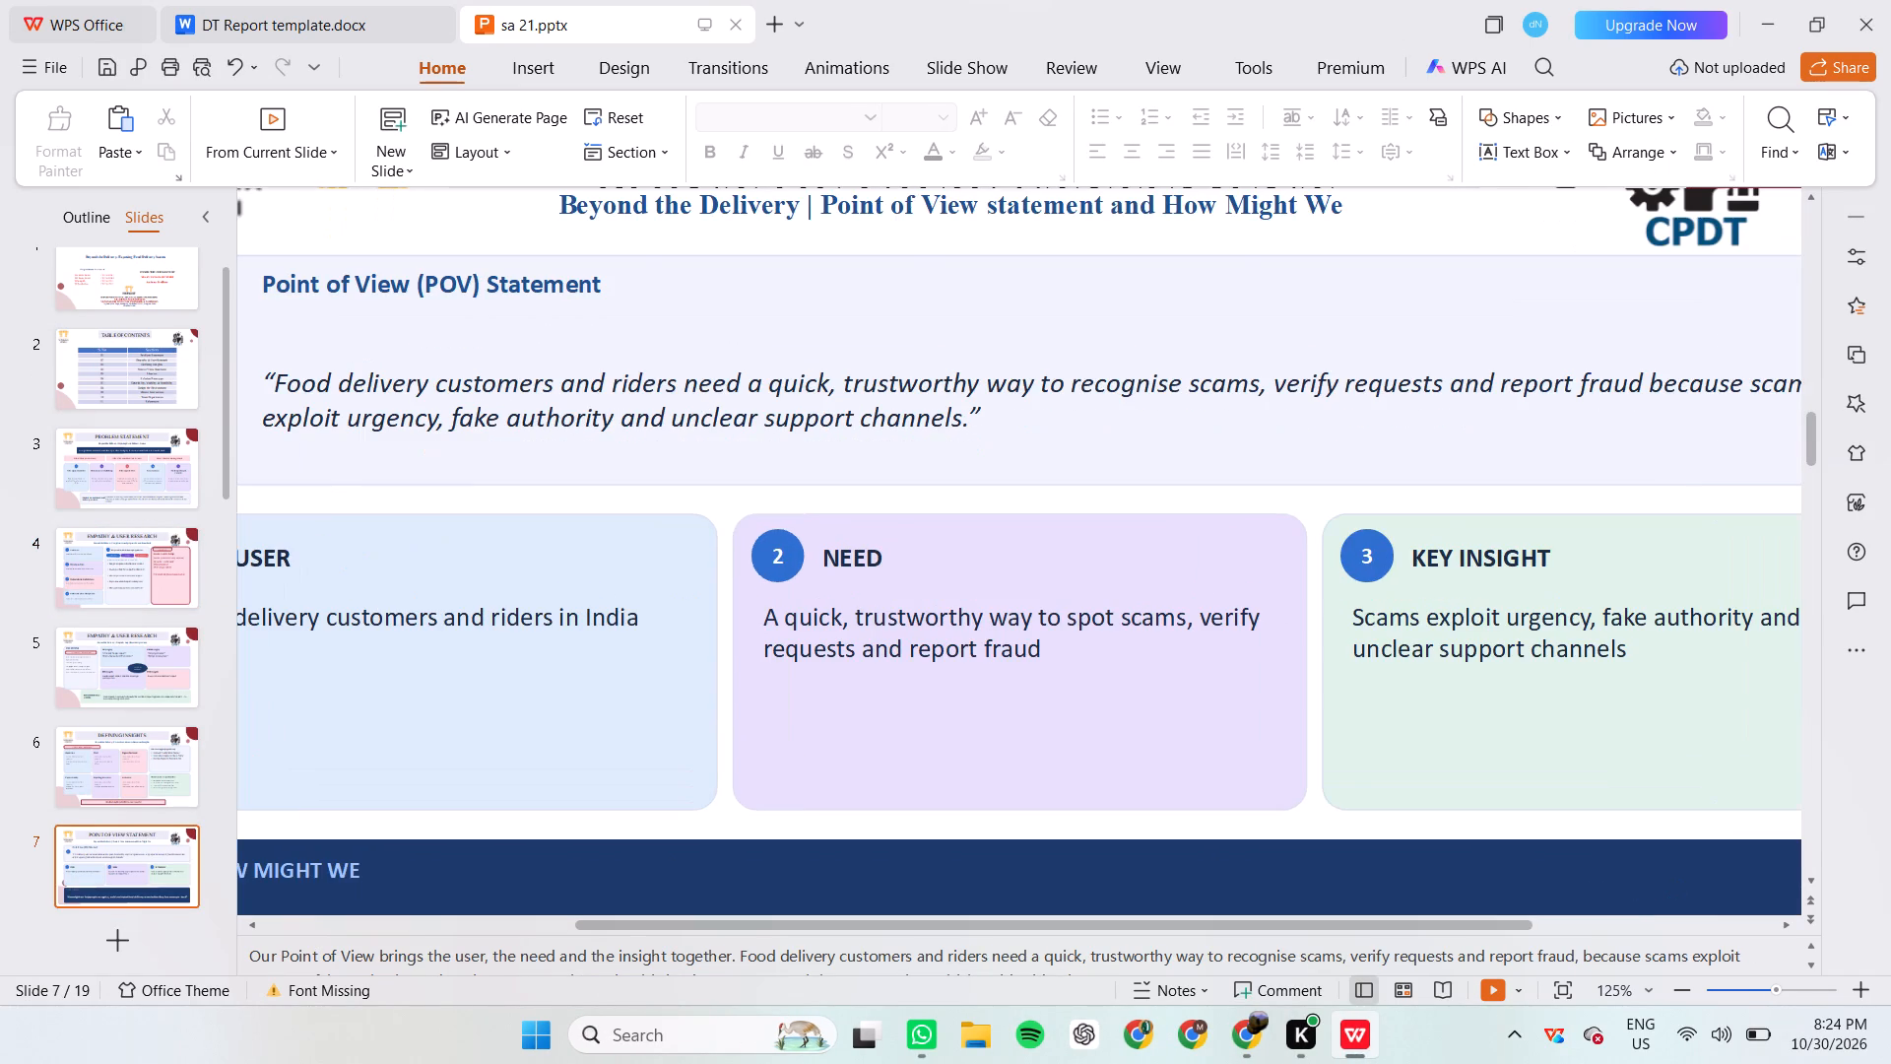
{"action": "left_click_drag", "start_coordinate": [541, 921], "coordinate": [489, 912]}
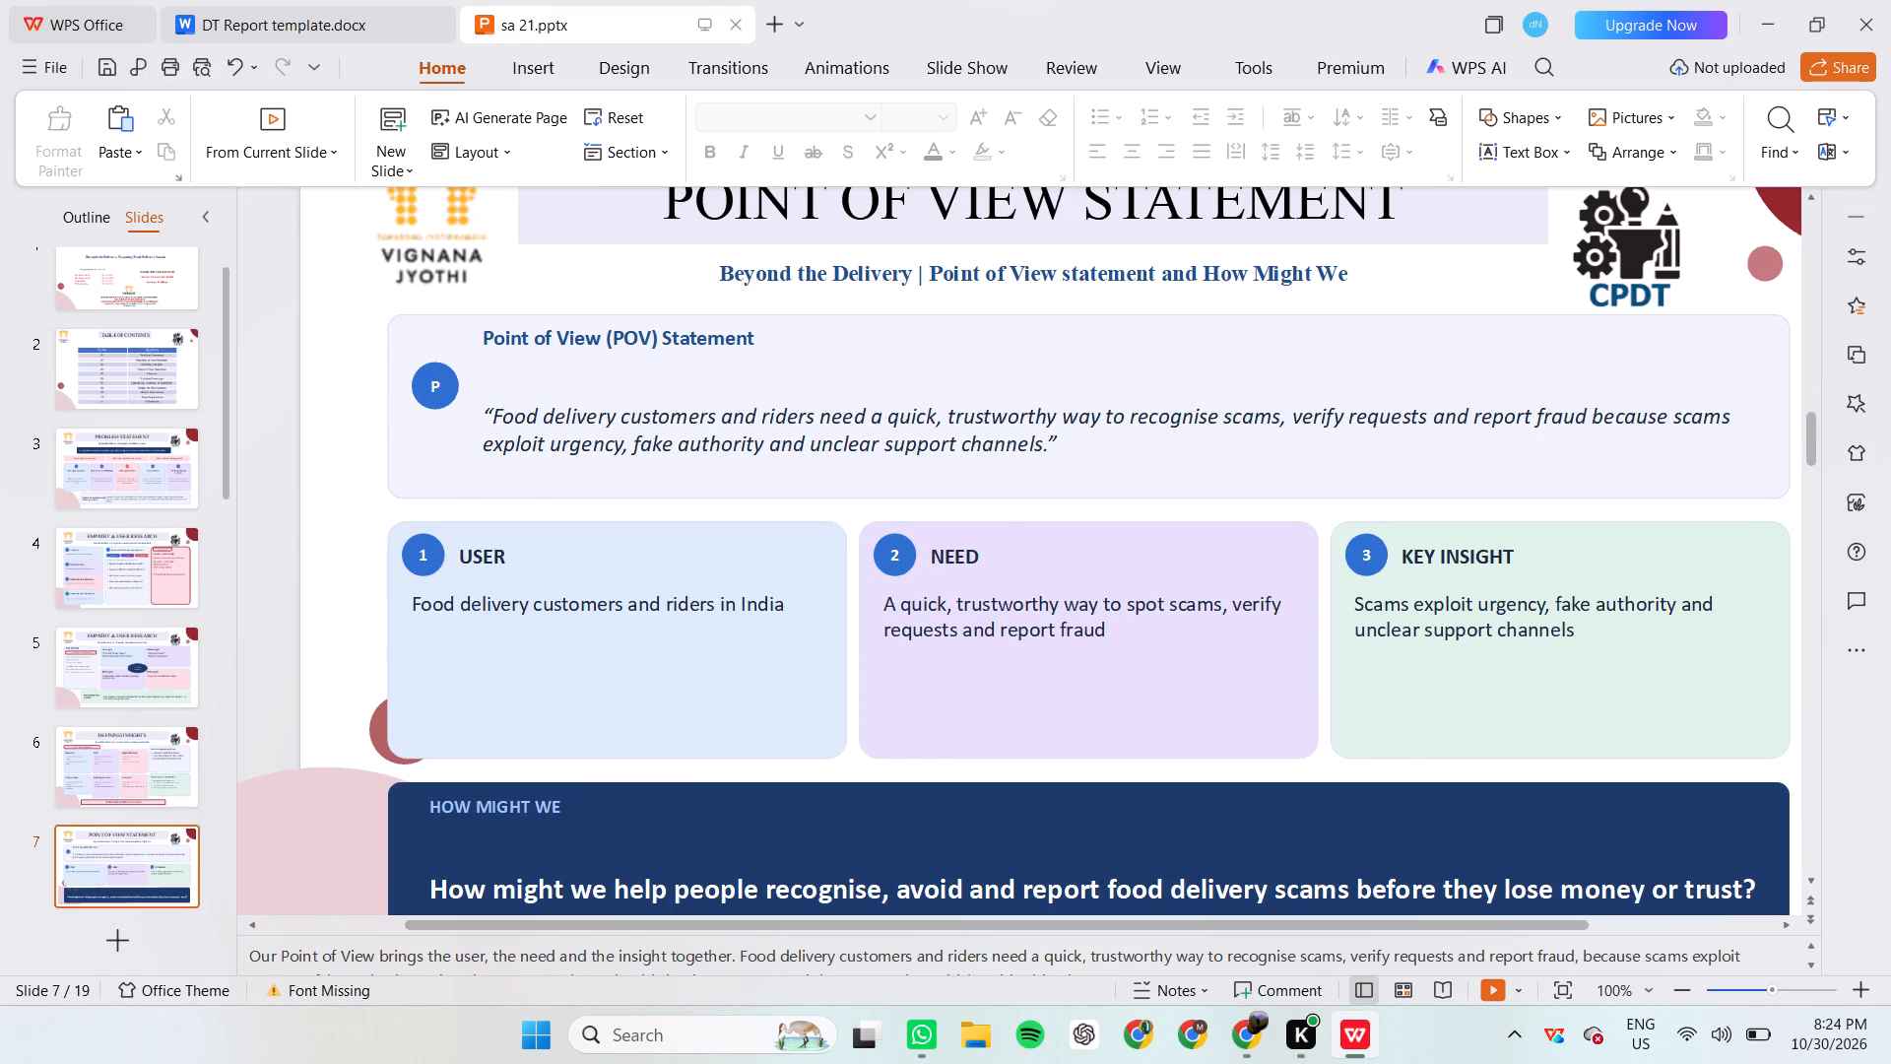
{"action": "left_click", "coordinate": [556, 809]}
{"action": "key", "text": "Delete"}
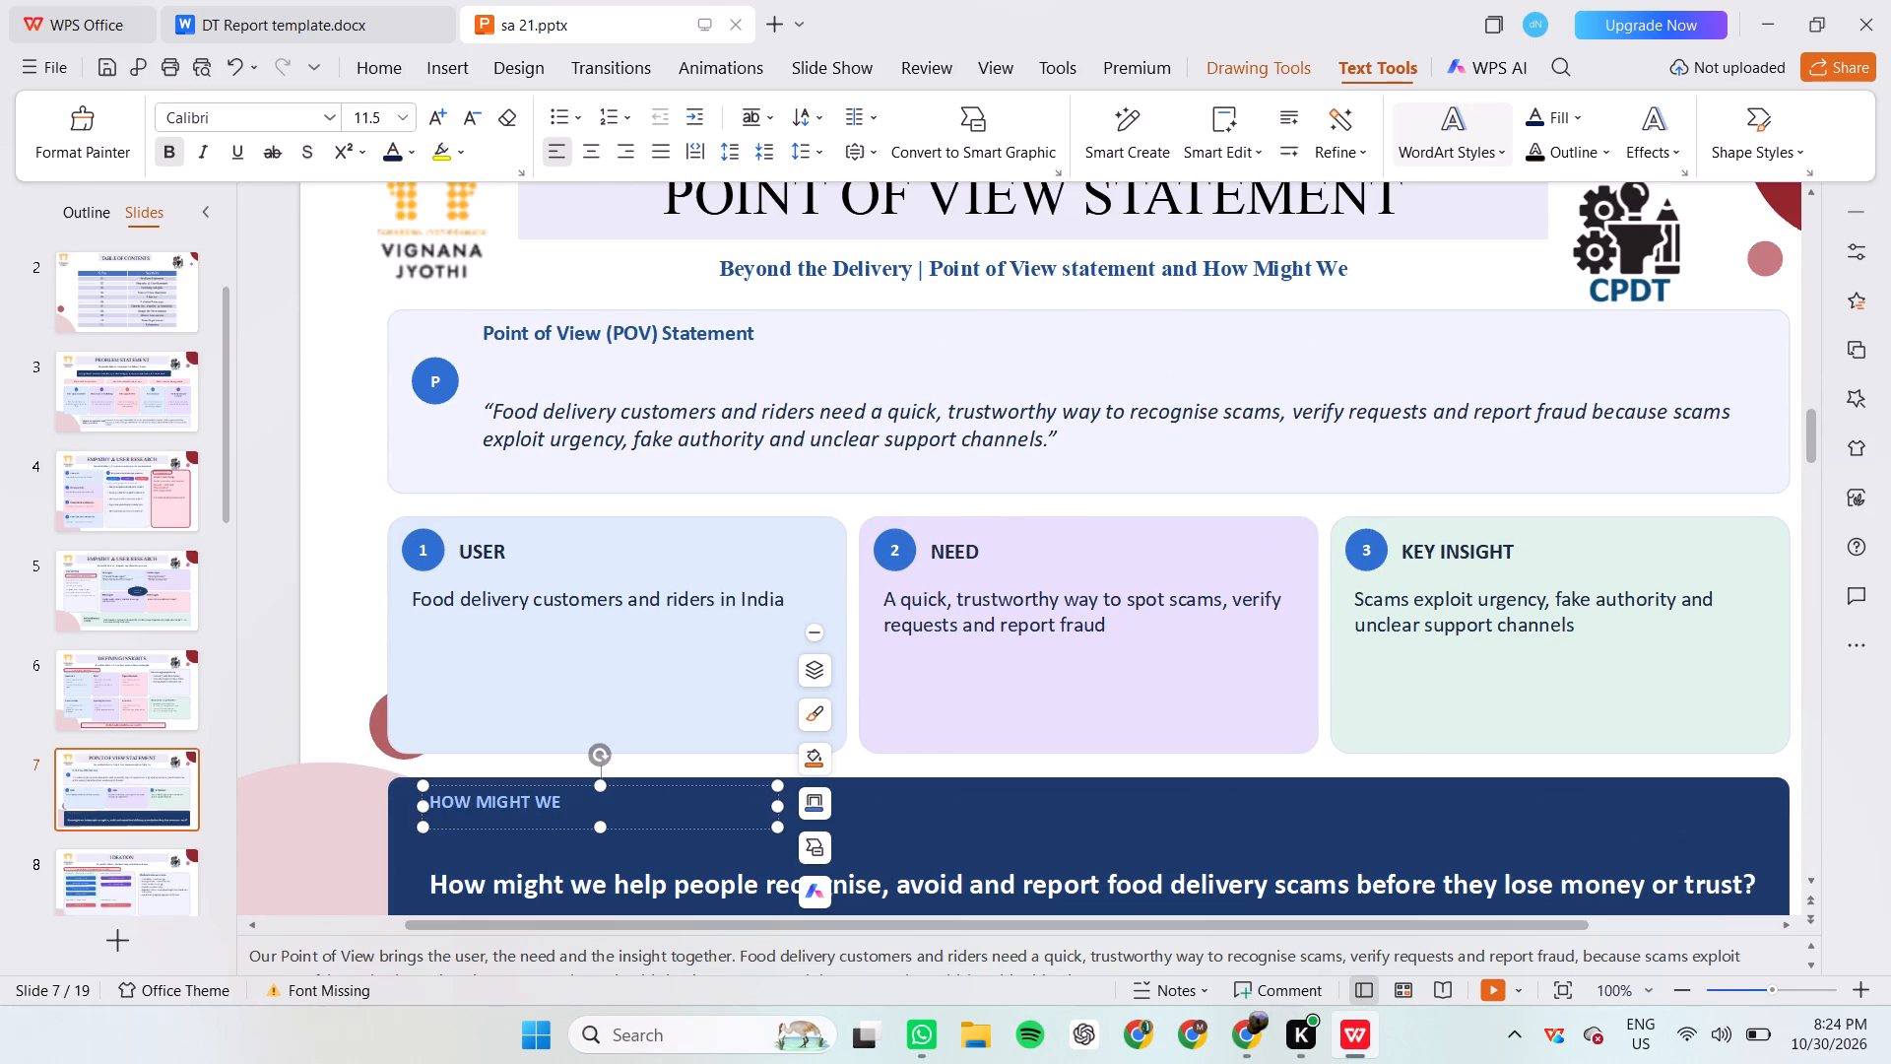
{"action": "key", "text": "BackSpace"}
{"action": "key", "text": "BackSpace"}
{"action": "key", "text": "BackSpace"}
{"action": "key", "text": "BackSpace"}
{"action": "key", "text": "BackSpace"}
{"action": "key", "text": "BackSpace"}
{"action": "key", "text": "BackSpace"}
{"action": "key", "text": "BackSpace"}
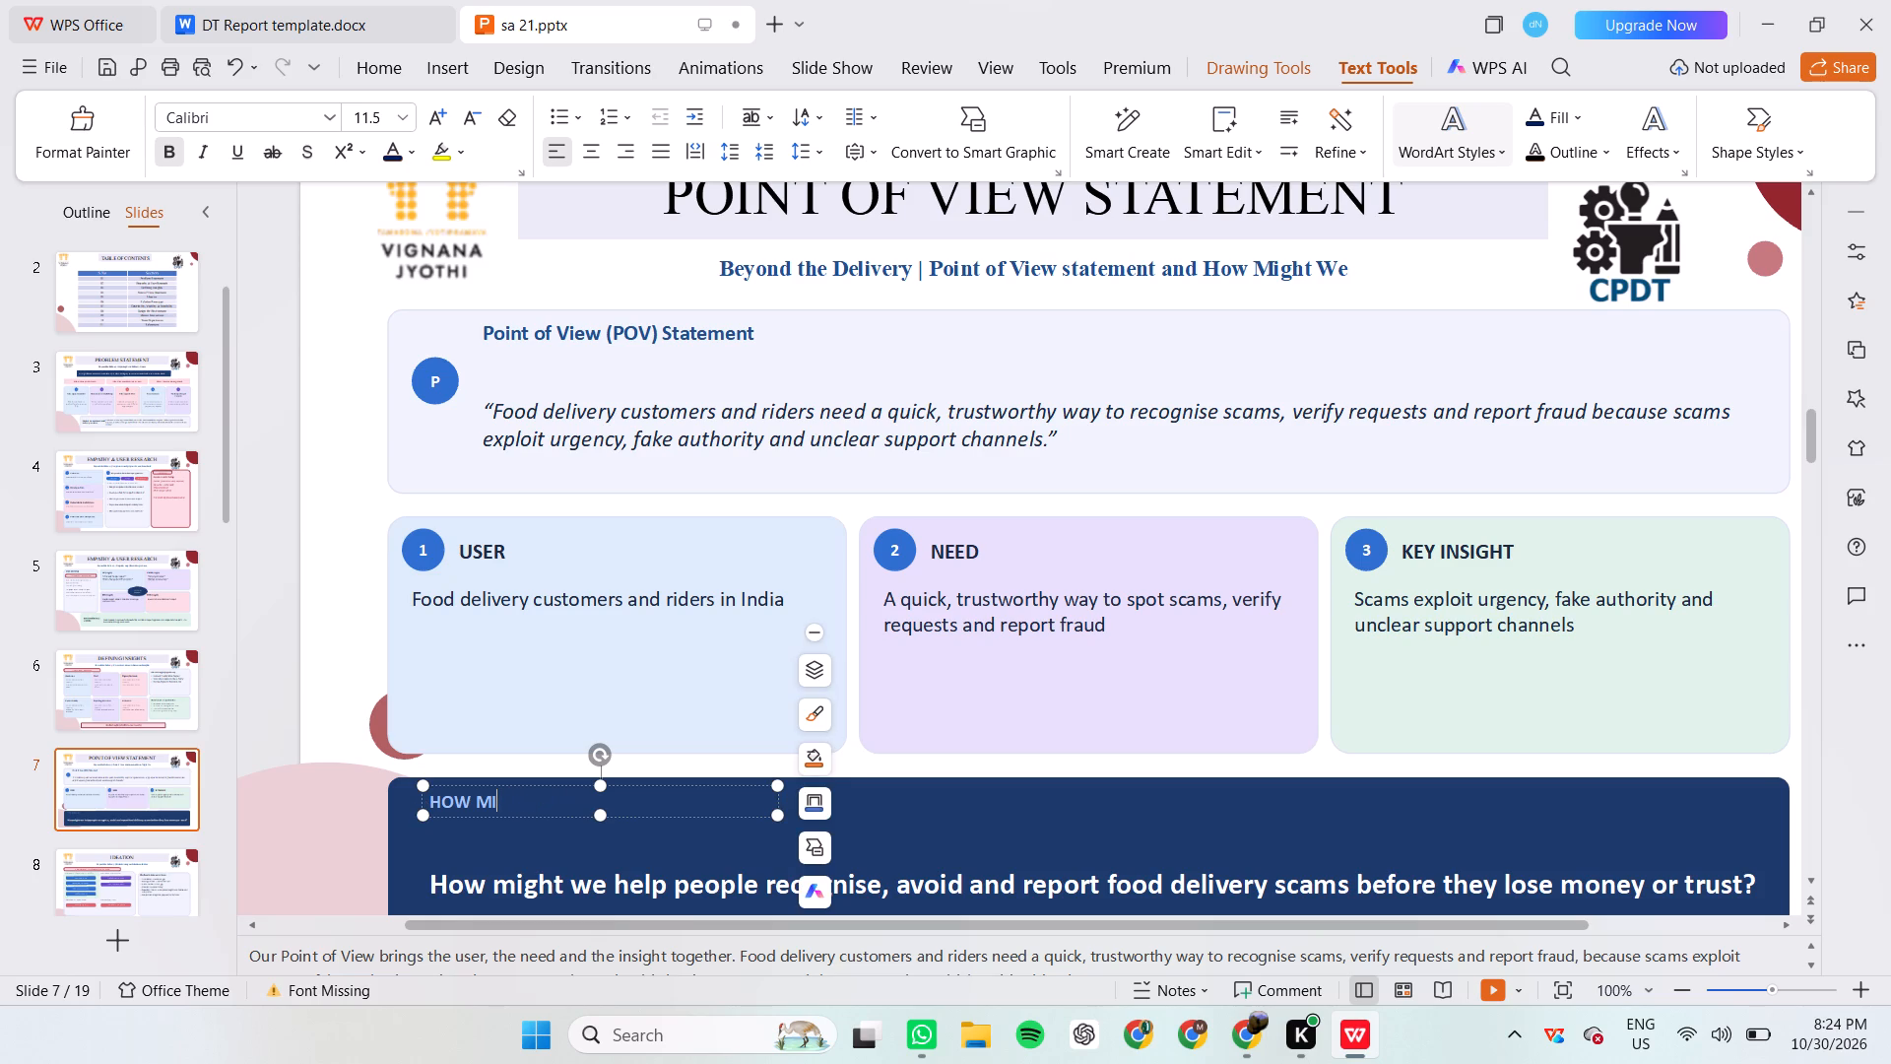
{"action": "key", "text": "BackSpace"}
{"action": "key", "text": "BackSpace"}
{"action": "key", "text": "BackSpace"}
{"action": "key", "text": "BackSpace"}
{"action": "key", "text": "BackSpace"}
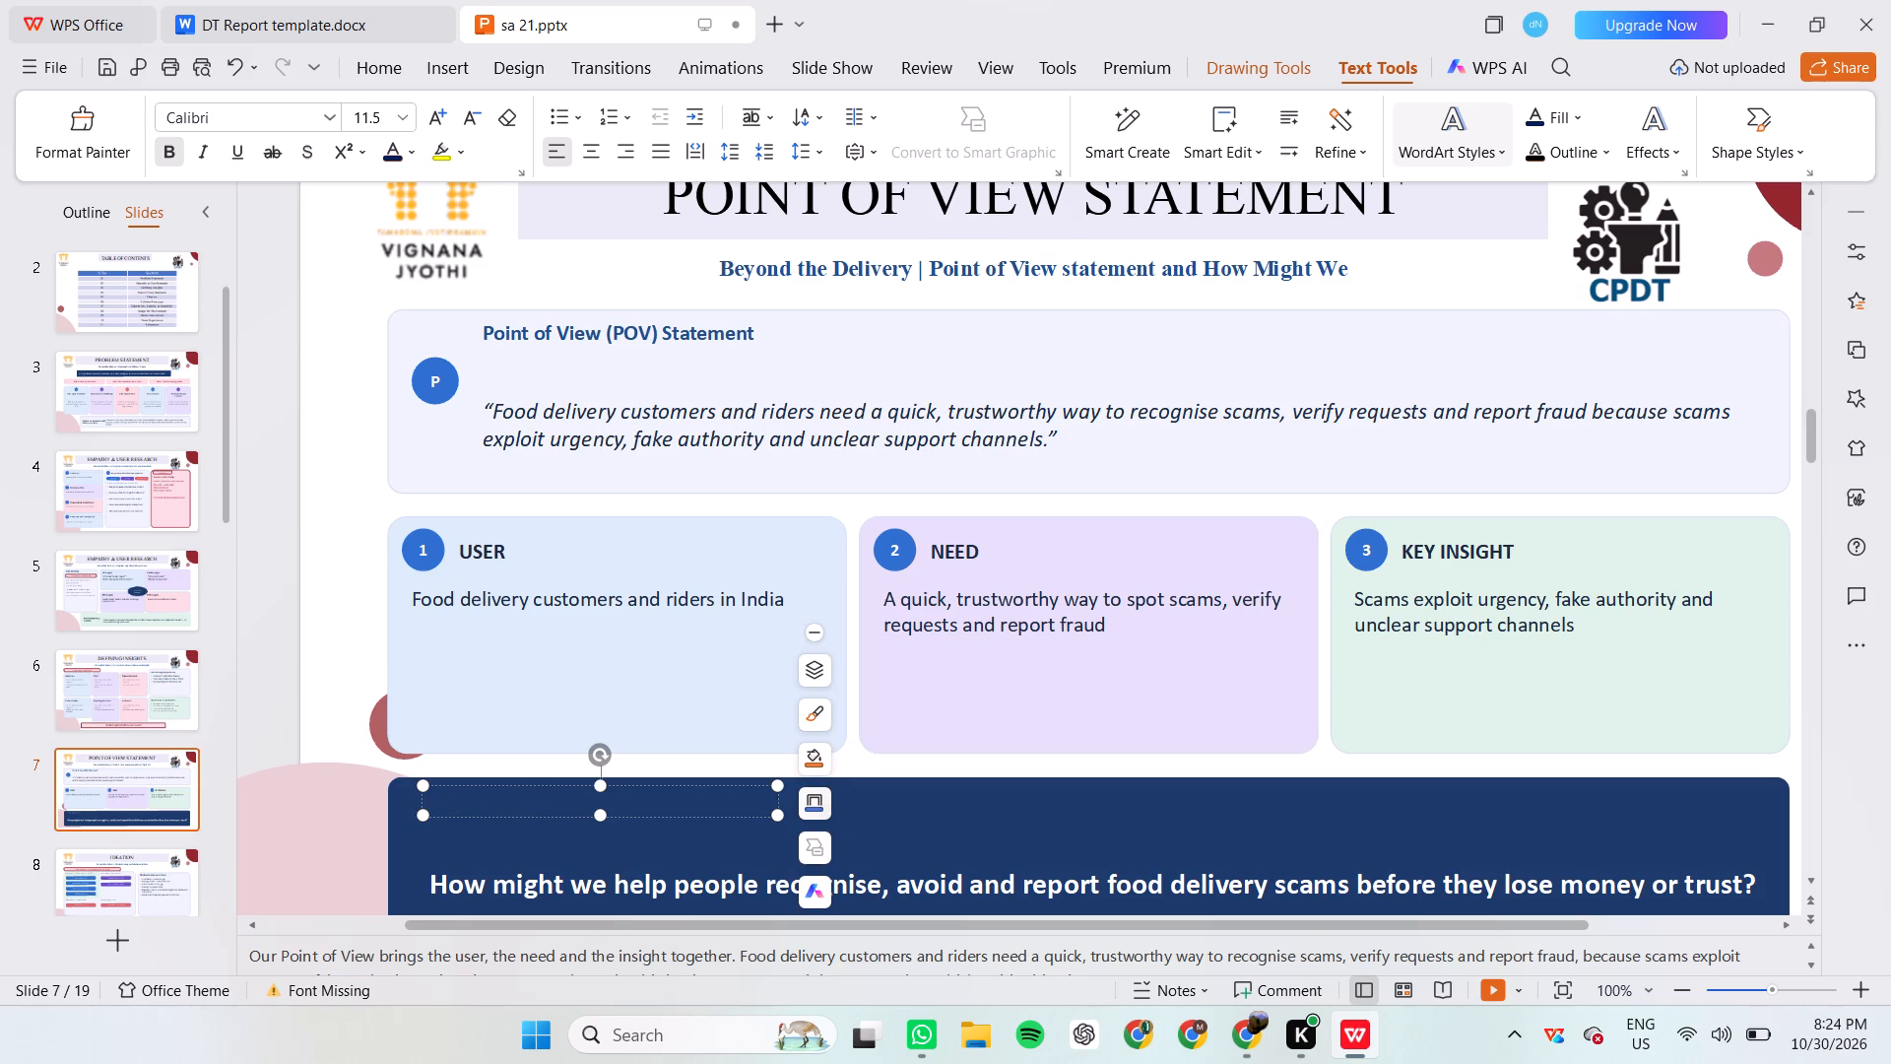
Shorten the dark blue banner and its text box from below, and move the How might we question up to the banner's vertical middle.
{"action": "left_click", "coordinate": [906, 773]}
{"action": "left_click", "coordinate": [698, 833]}
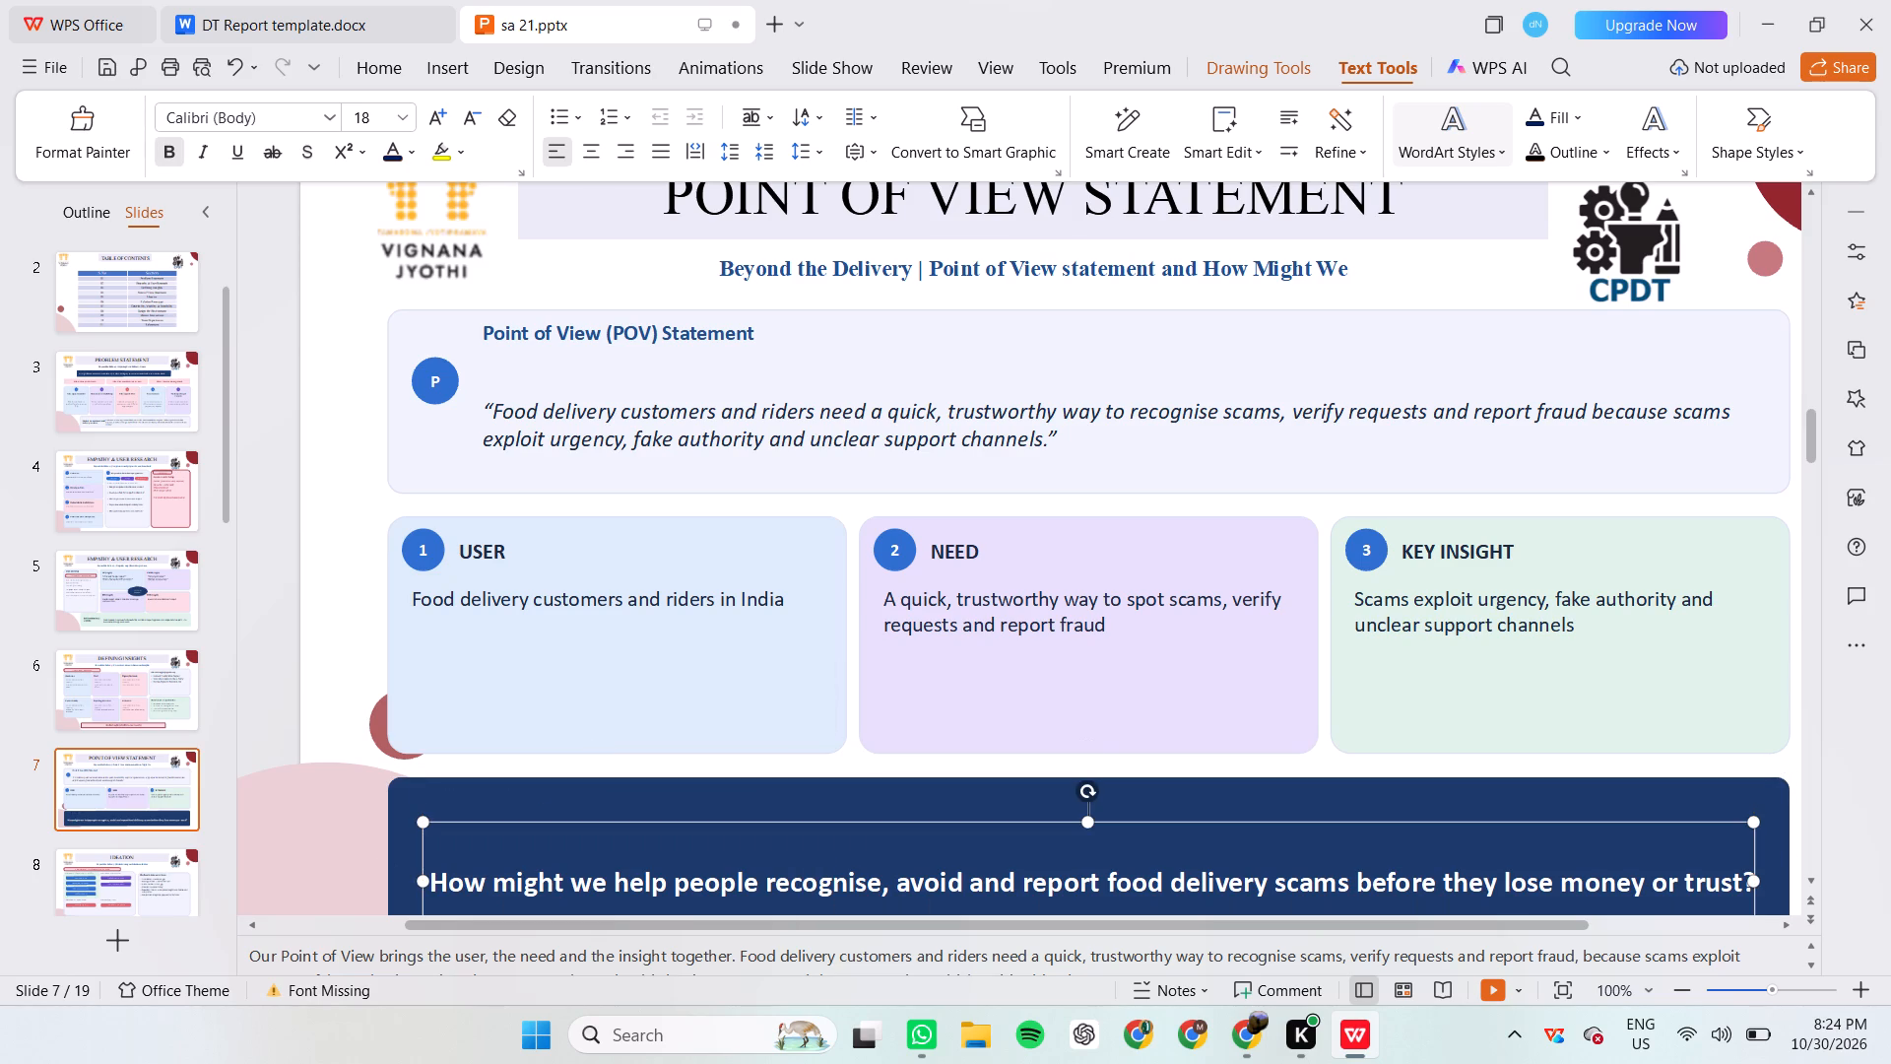
{"action": "scroll", "coordinate": [965, 761], "scroll_direction": "down", "scroll_amount": 1, "text": "ctrl"}
{"action": "scroll", "coordinate": [971, 756], "scroll_direction": "up", "scroll_amount": 1, "text": "ctrl"}
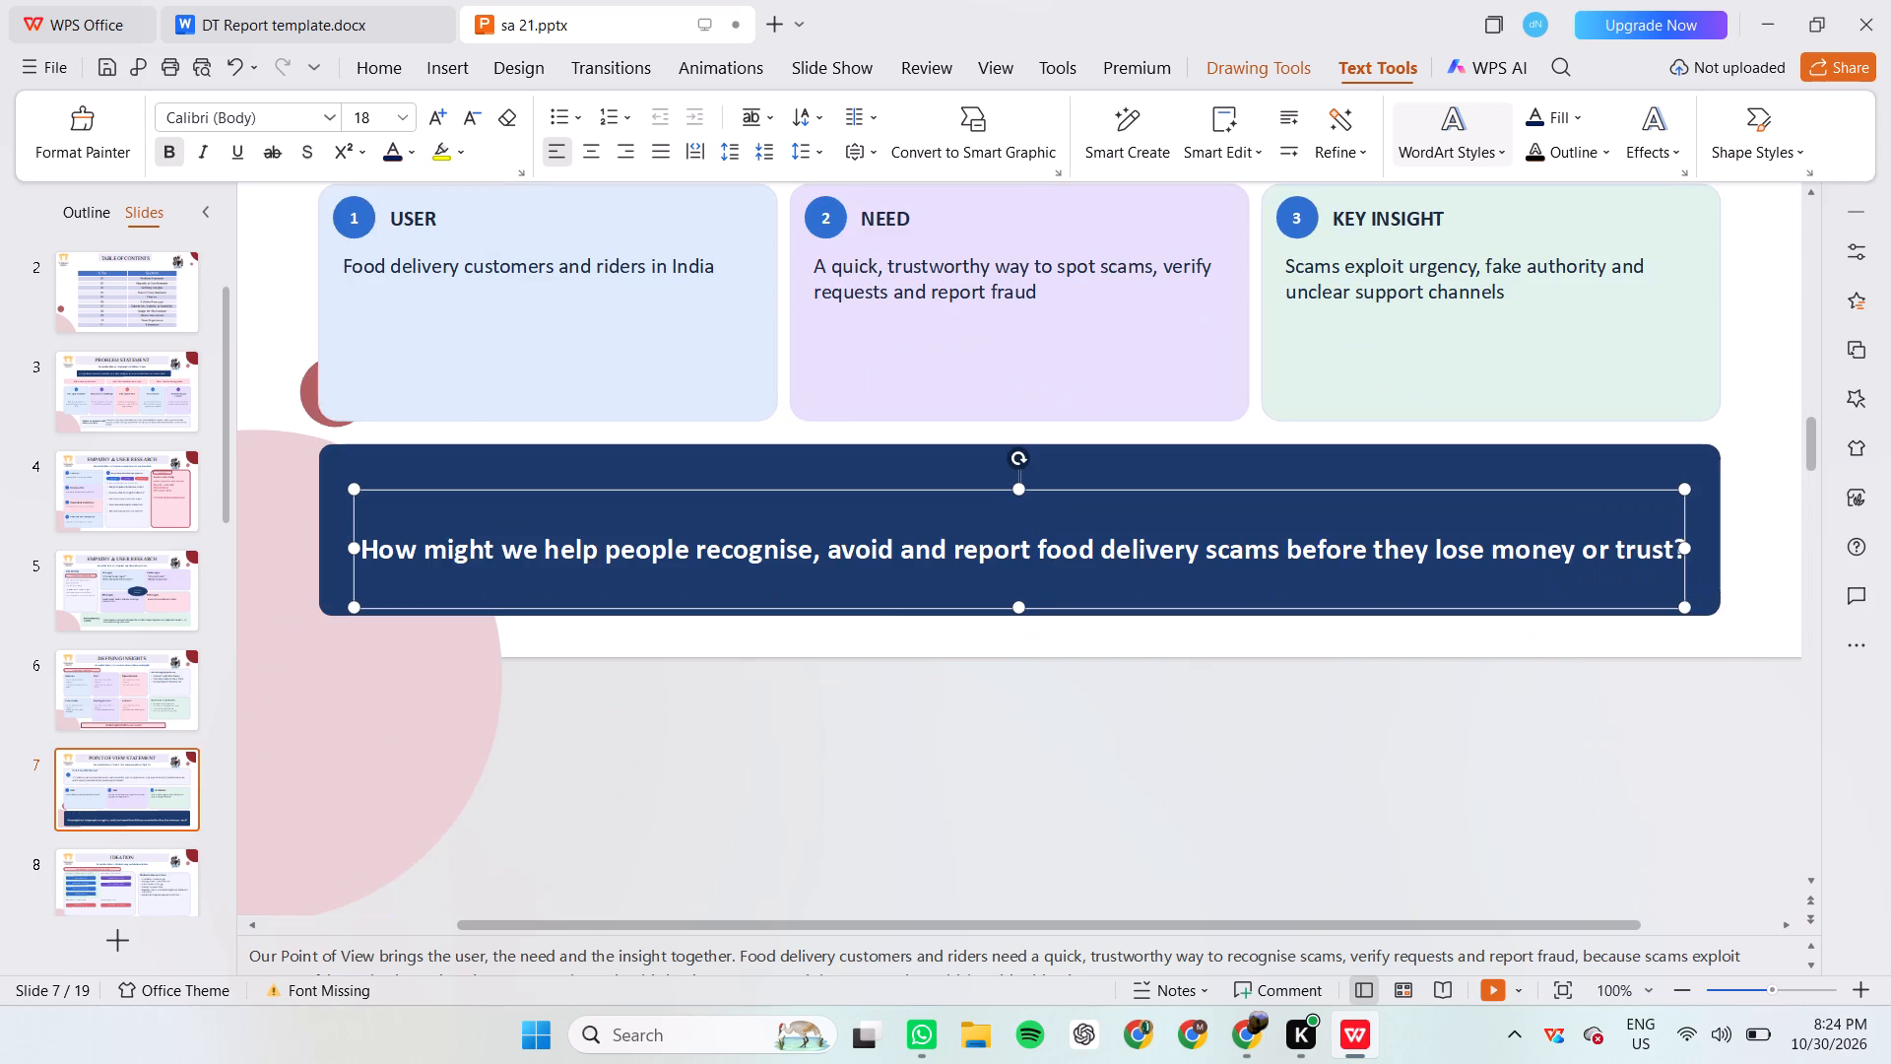
{"action": "left_click_drag", "start_coordinate": [1019, 610], "coordinate": [1019, 595]}
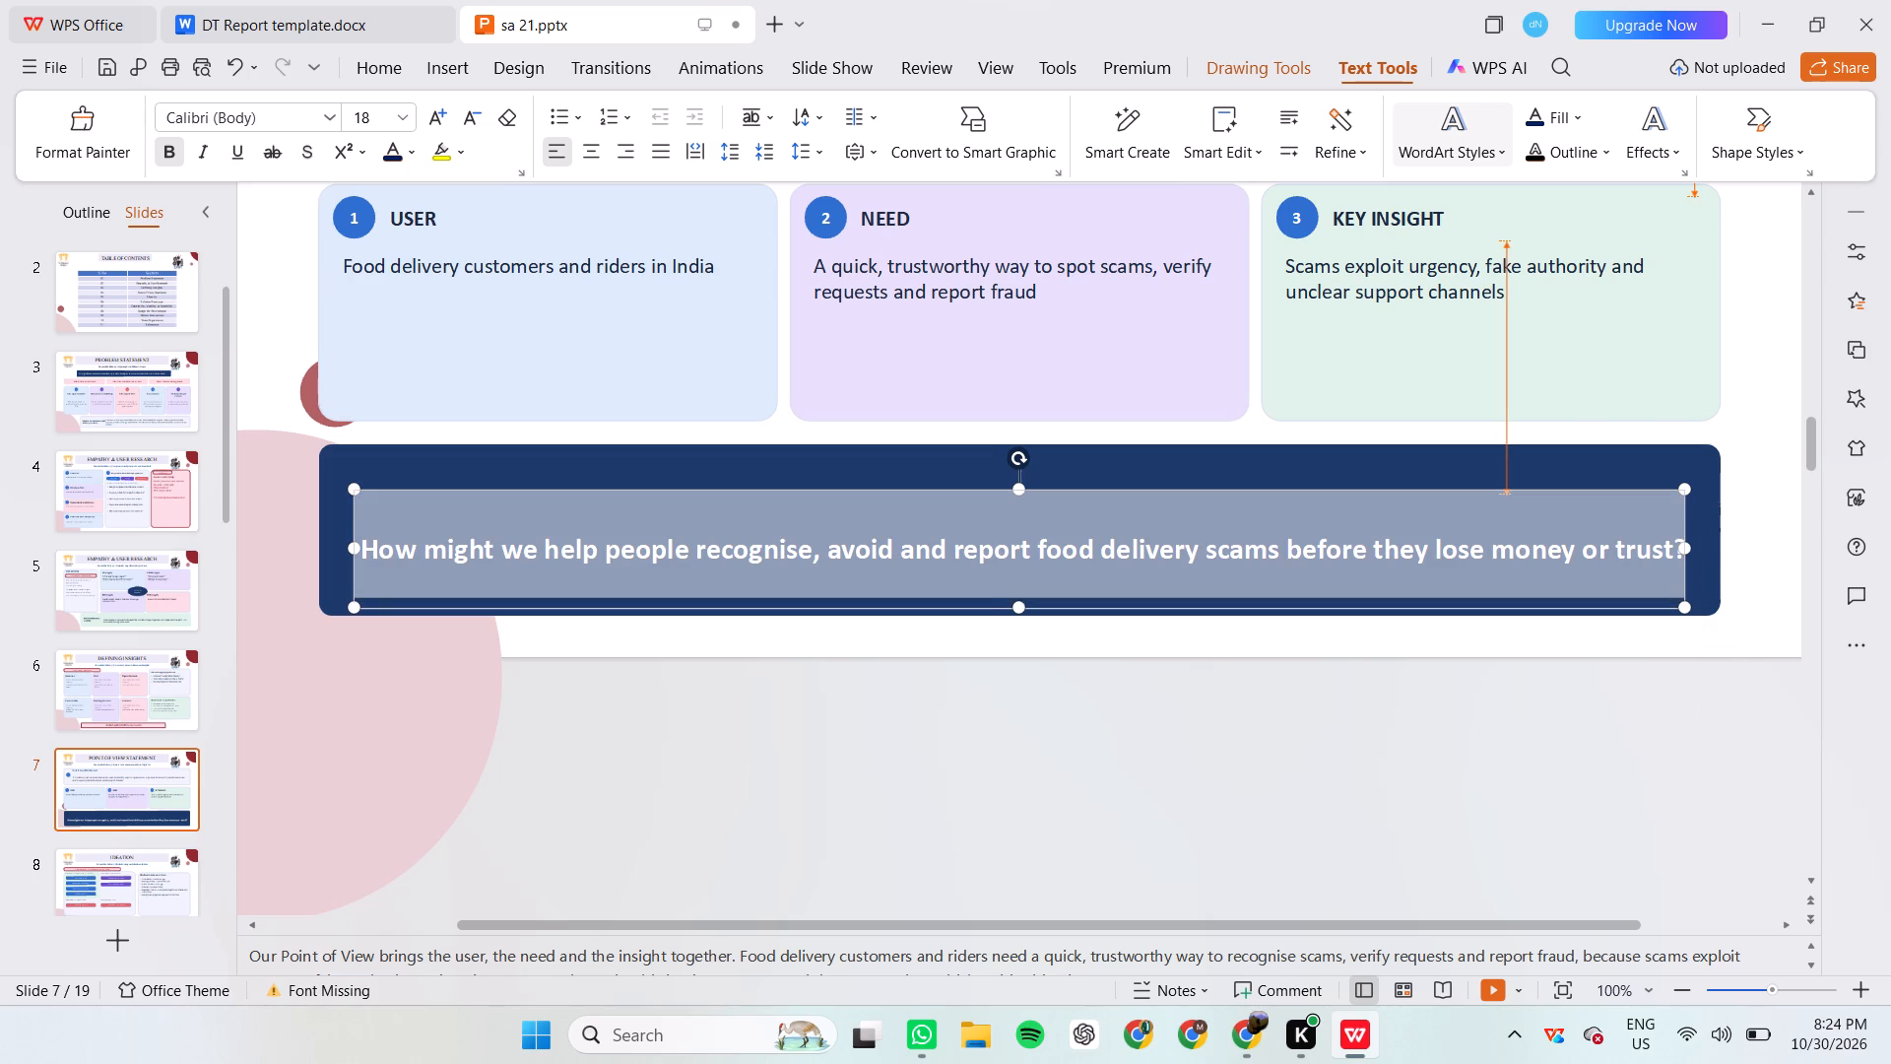
{"action": "left_click", "coordinate": [1004, 697]}
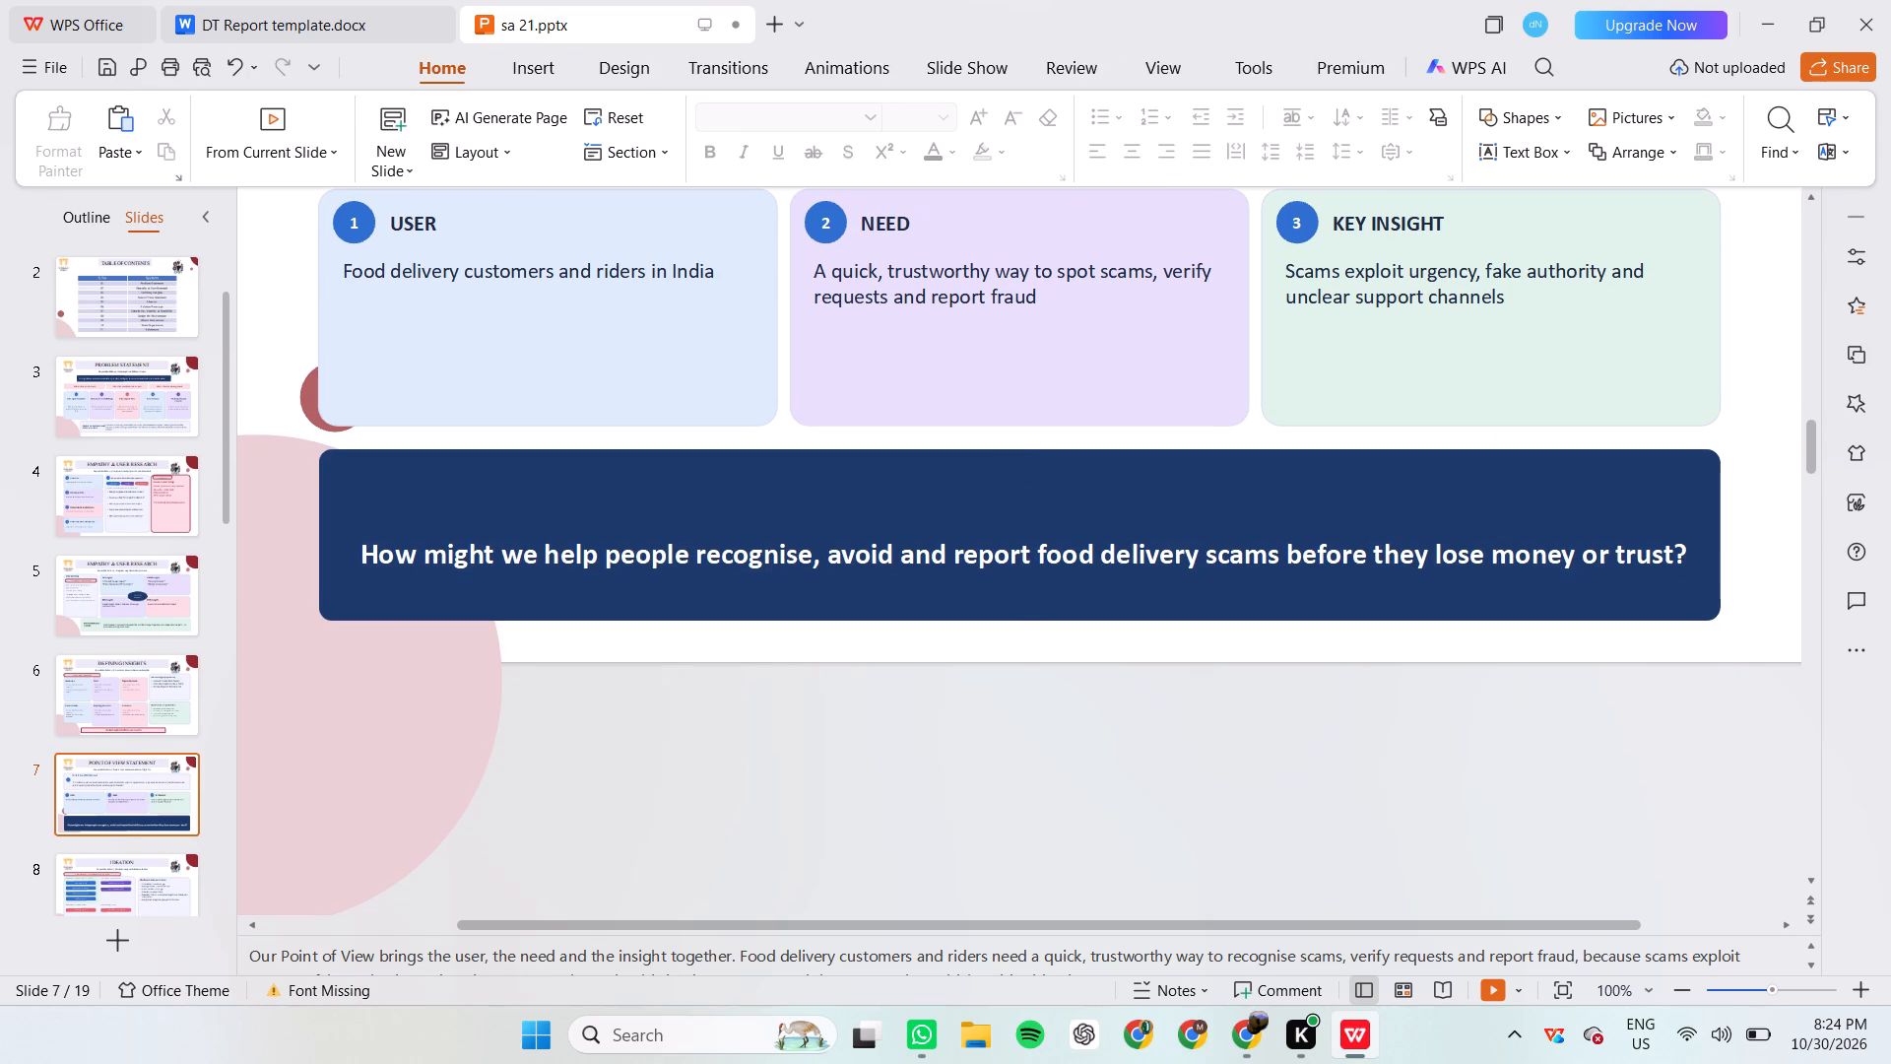
{"action": "left_click", "coordinate": [1042, 617]}
{"action": "left_click_drag", "start_coordinate": [1020, 616], "coordinate": [1020, 588]}
{"action": "left_click", "coordinate": [1013, 562]}
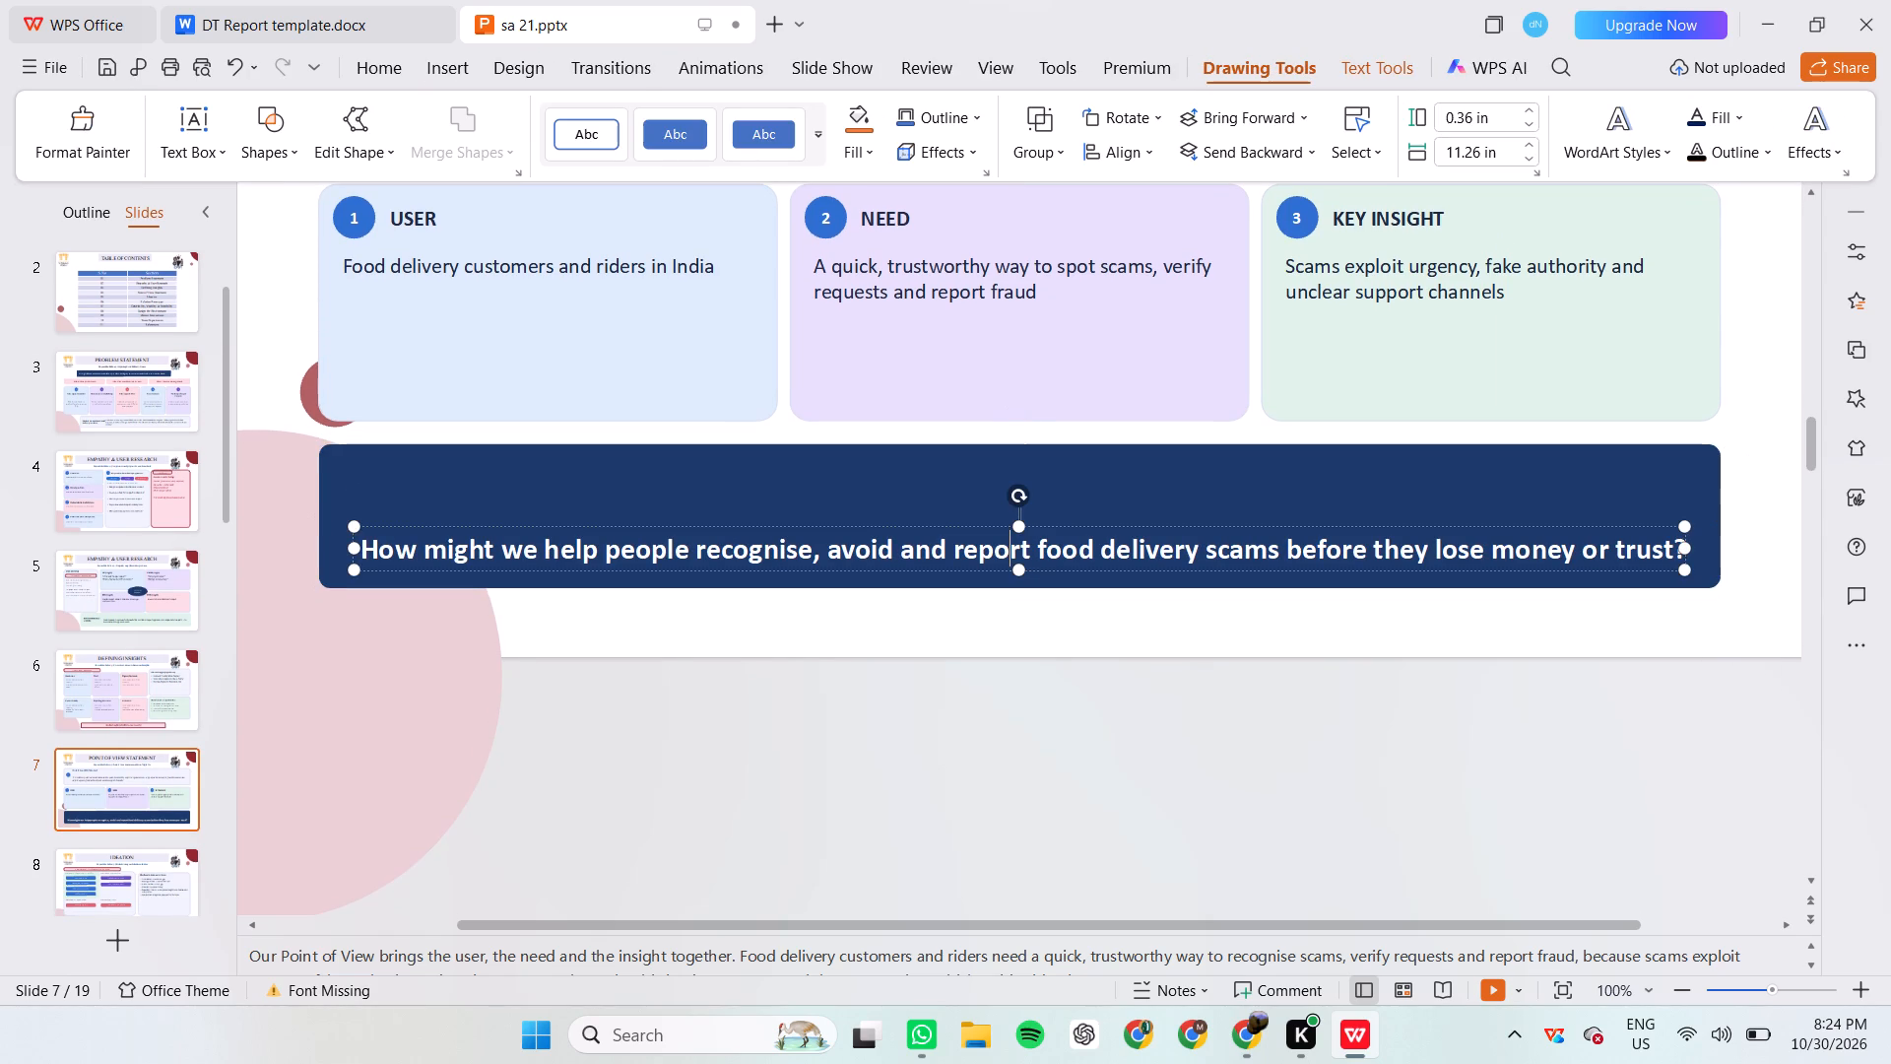
{"action": "left_click_drag", "start_coordinate": [1068, 567], "coordinate": [1070, 565]}
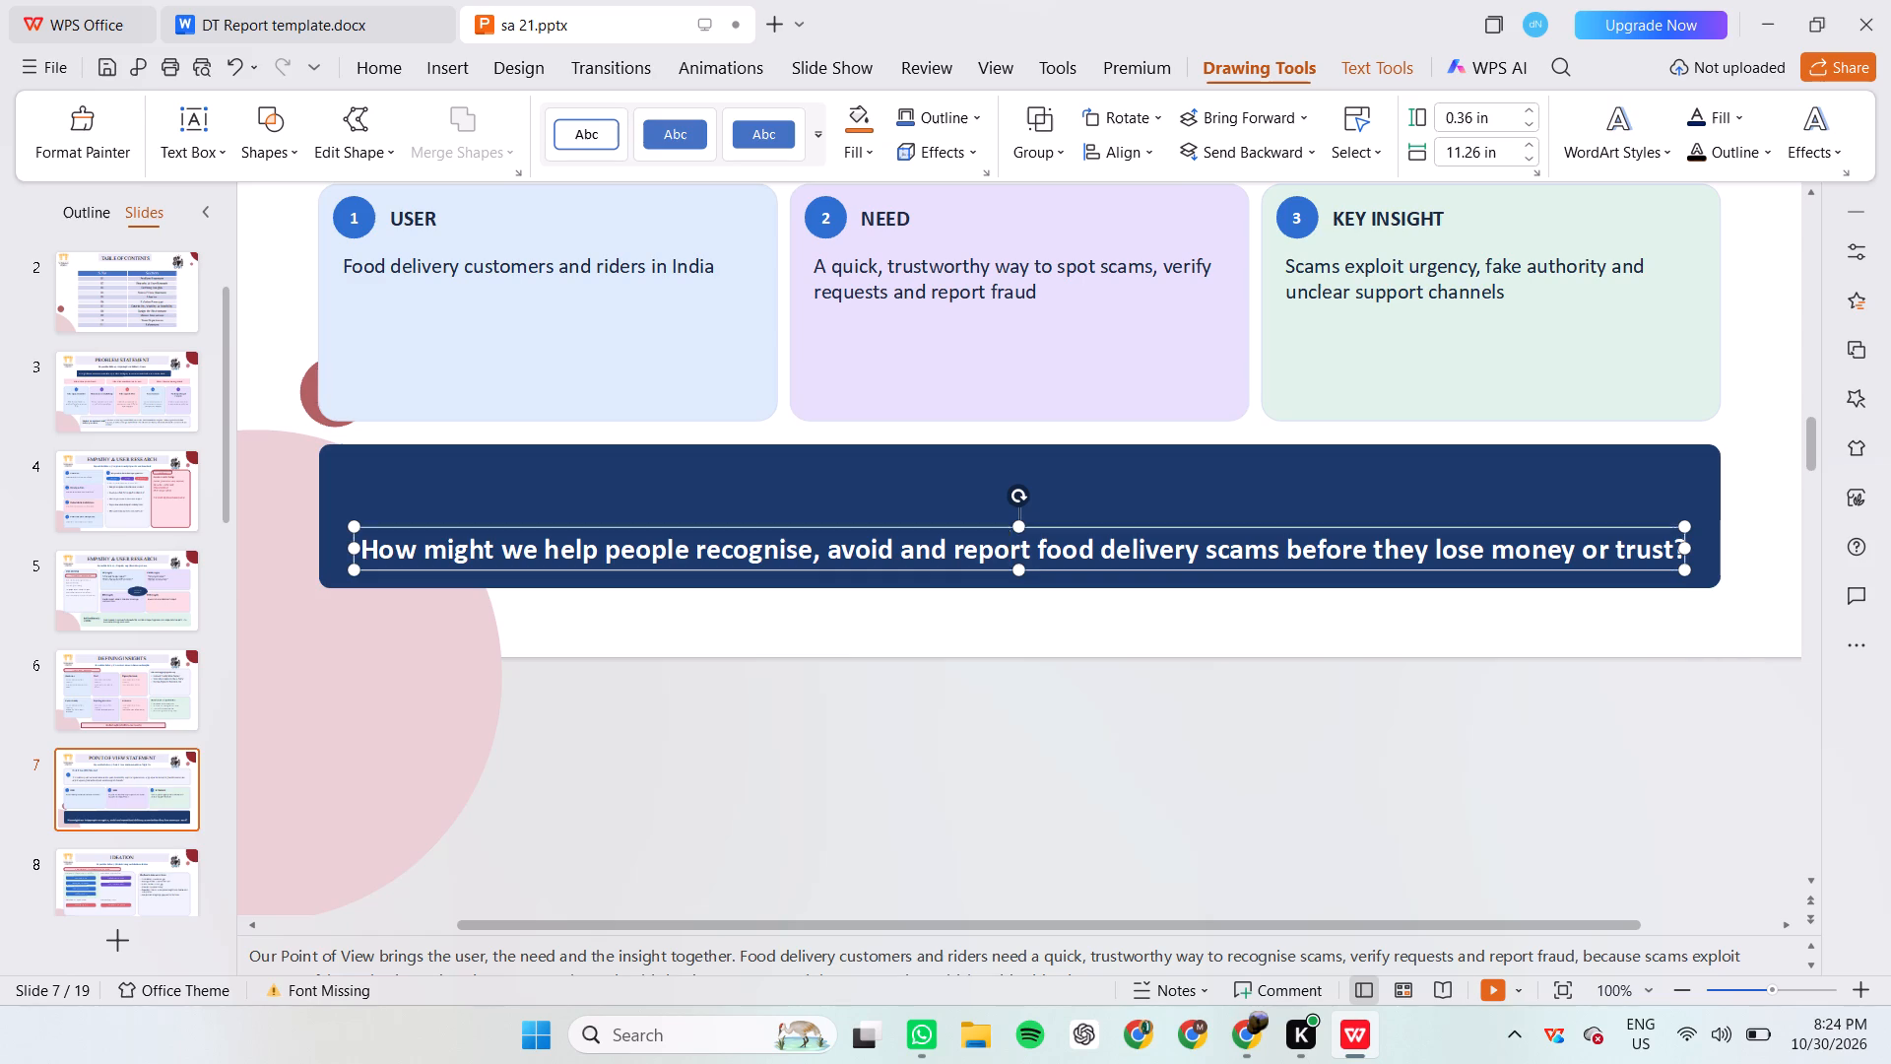
{"action": "left_click_drag", "start_coordinate": [1070, 565], "coordinate": [1070, 537]}
{"action": "left_click", "coordinate": [1053, 675]}
Move the Point of View (POV) Statement heading down to just above the quoted statement and save the presentation.
{"action": "scroll", "coordinate": [1048, 768], "scroll_direction": "up", "scroll_amount": 4}
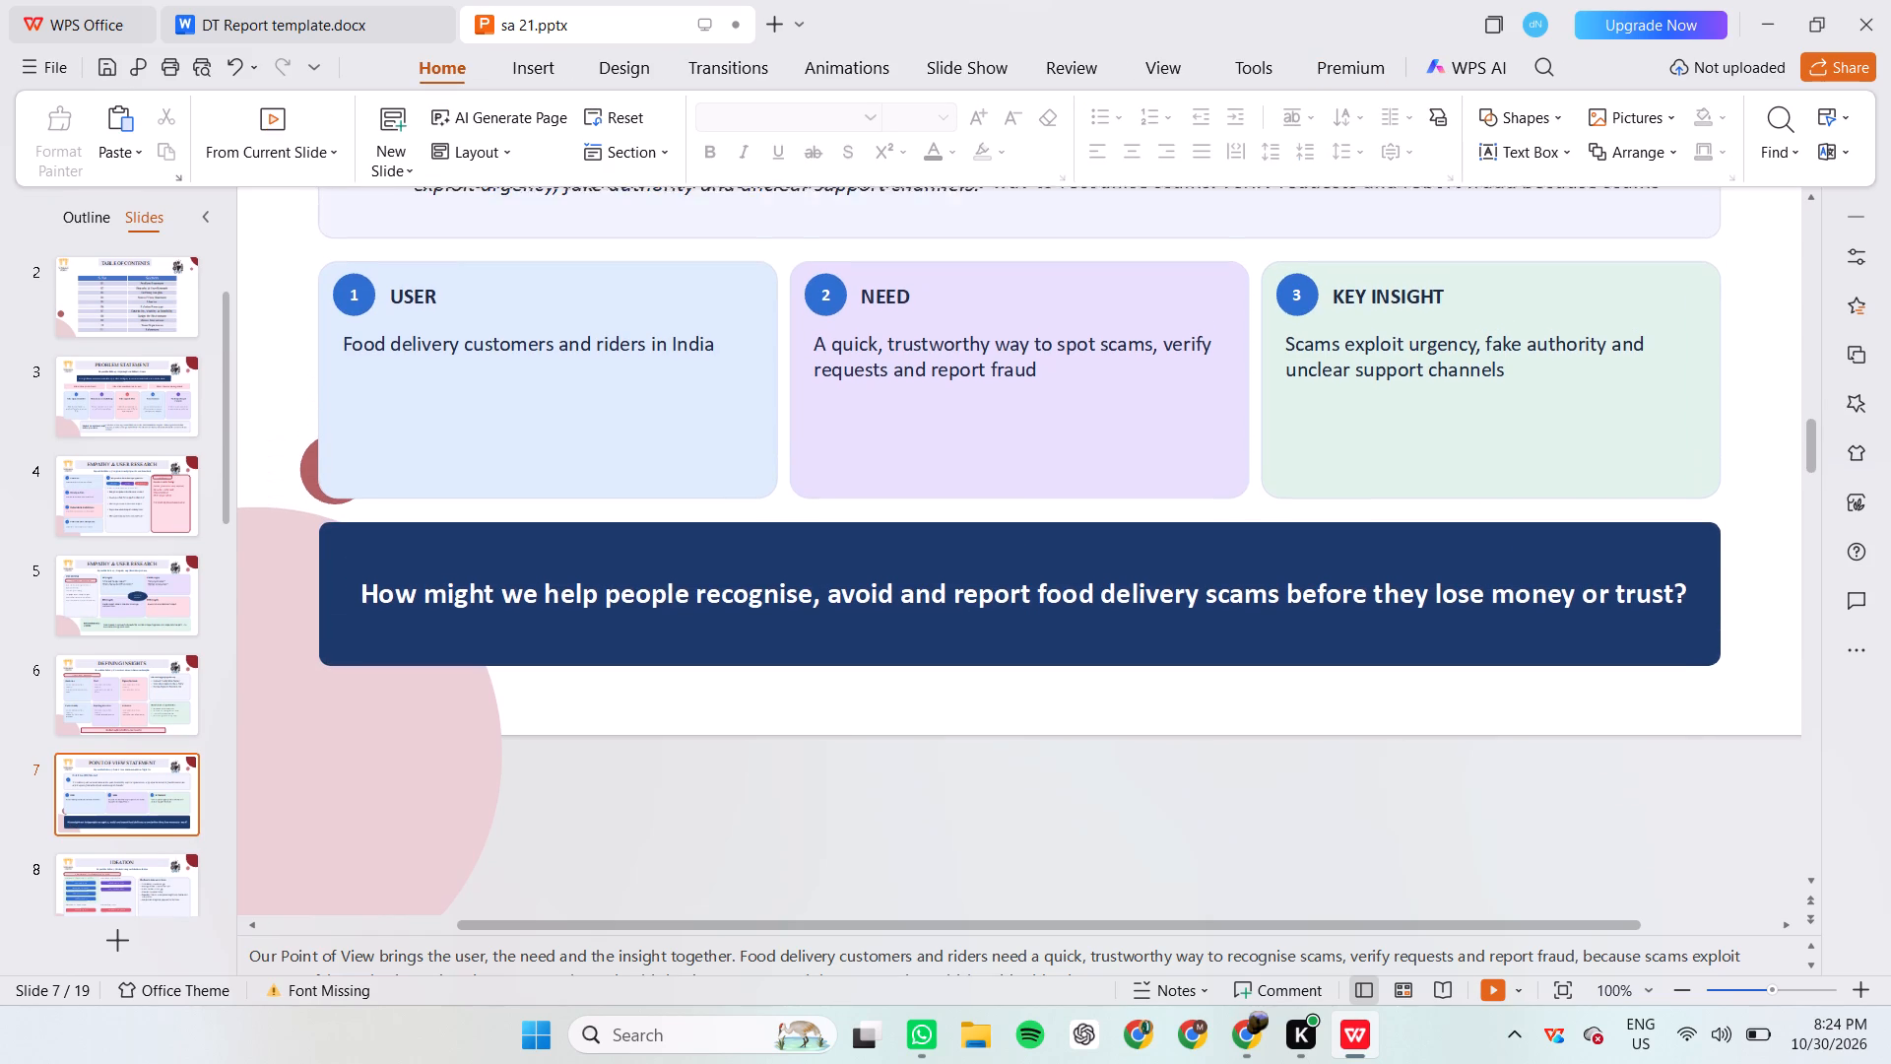
{"action": "scroll", "coordinate": [1047, 768], "scroll_direction": "up", "scroll_amount": 11}
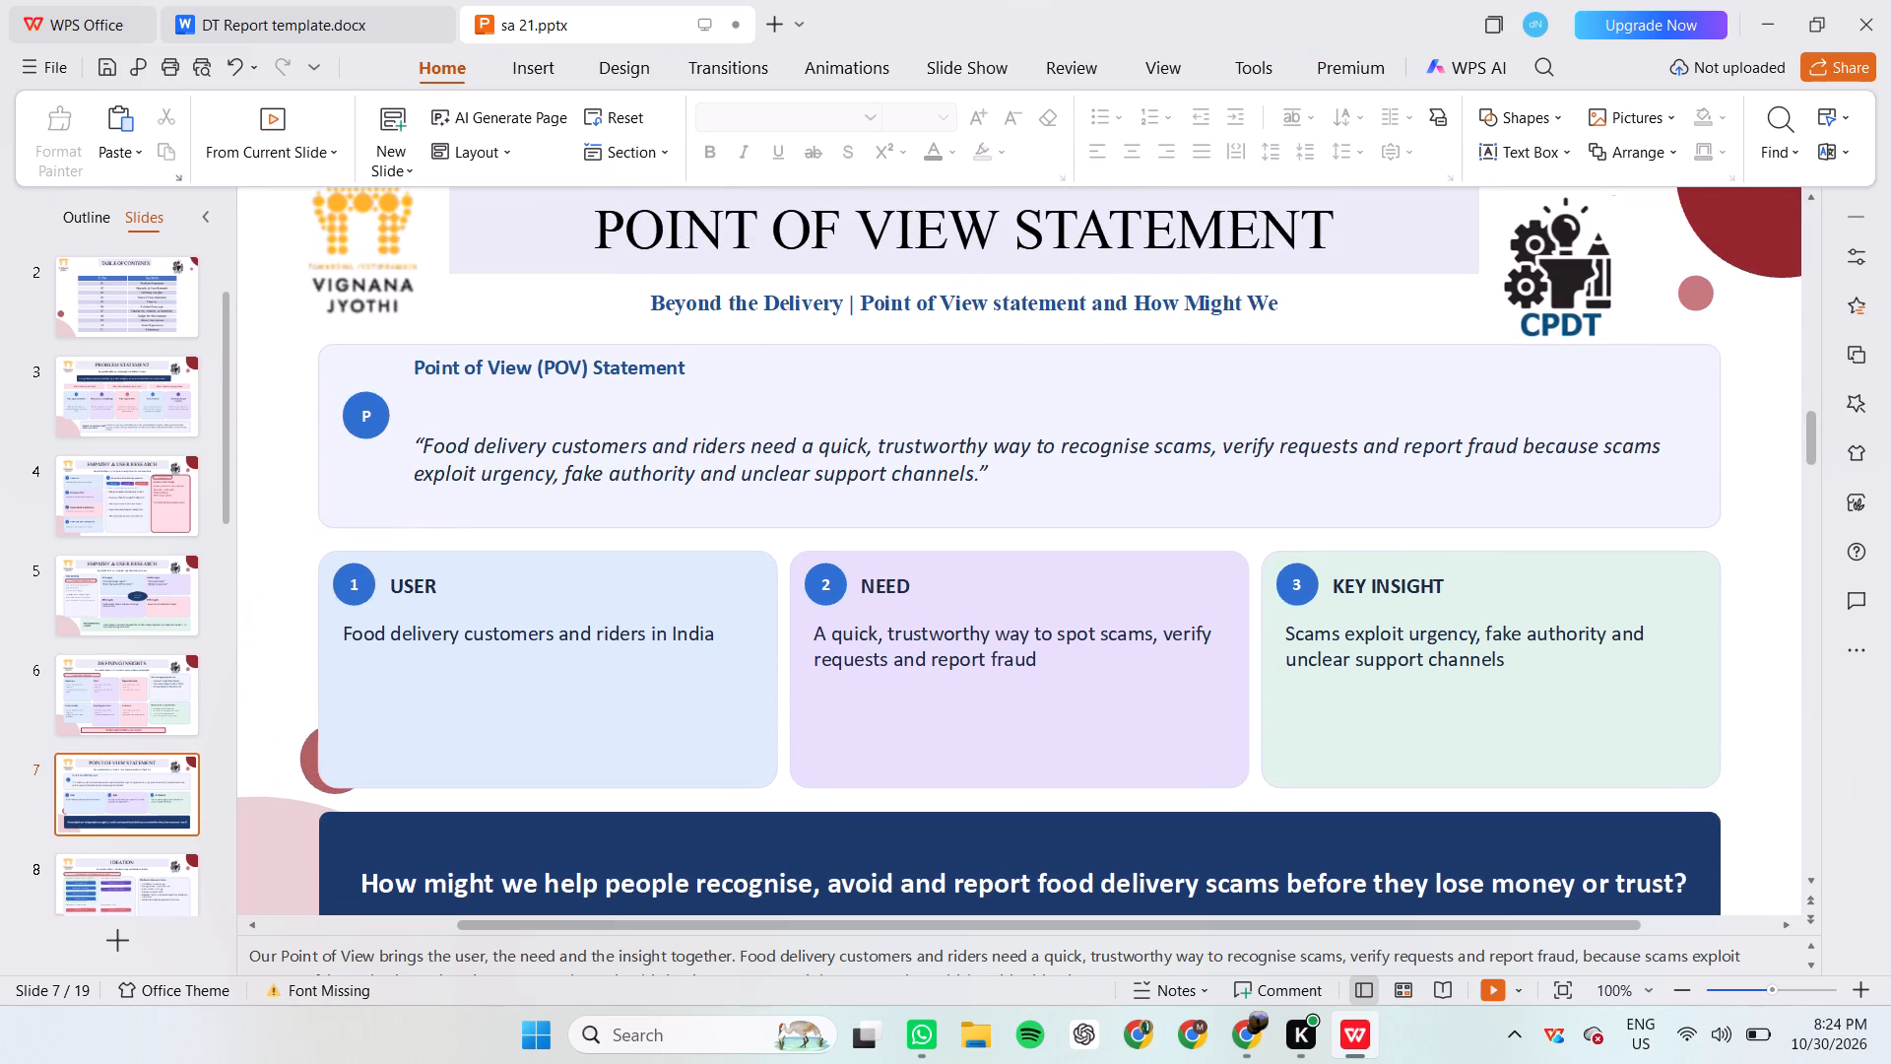
{"action": "left_click", "coordinate": [411, 369]}
{"action": "left_click", "coordinate": [413, 369]}
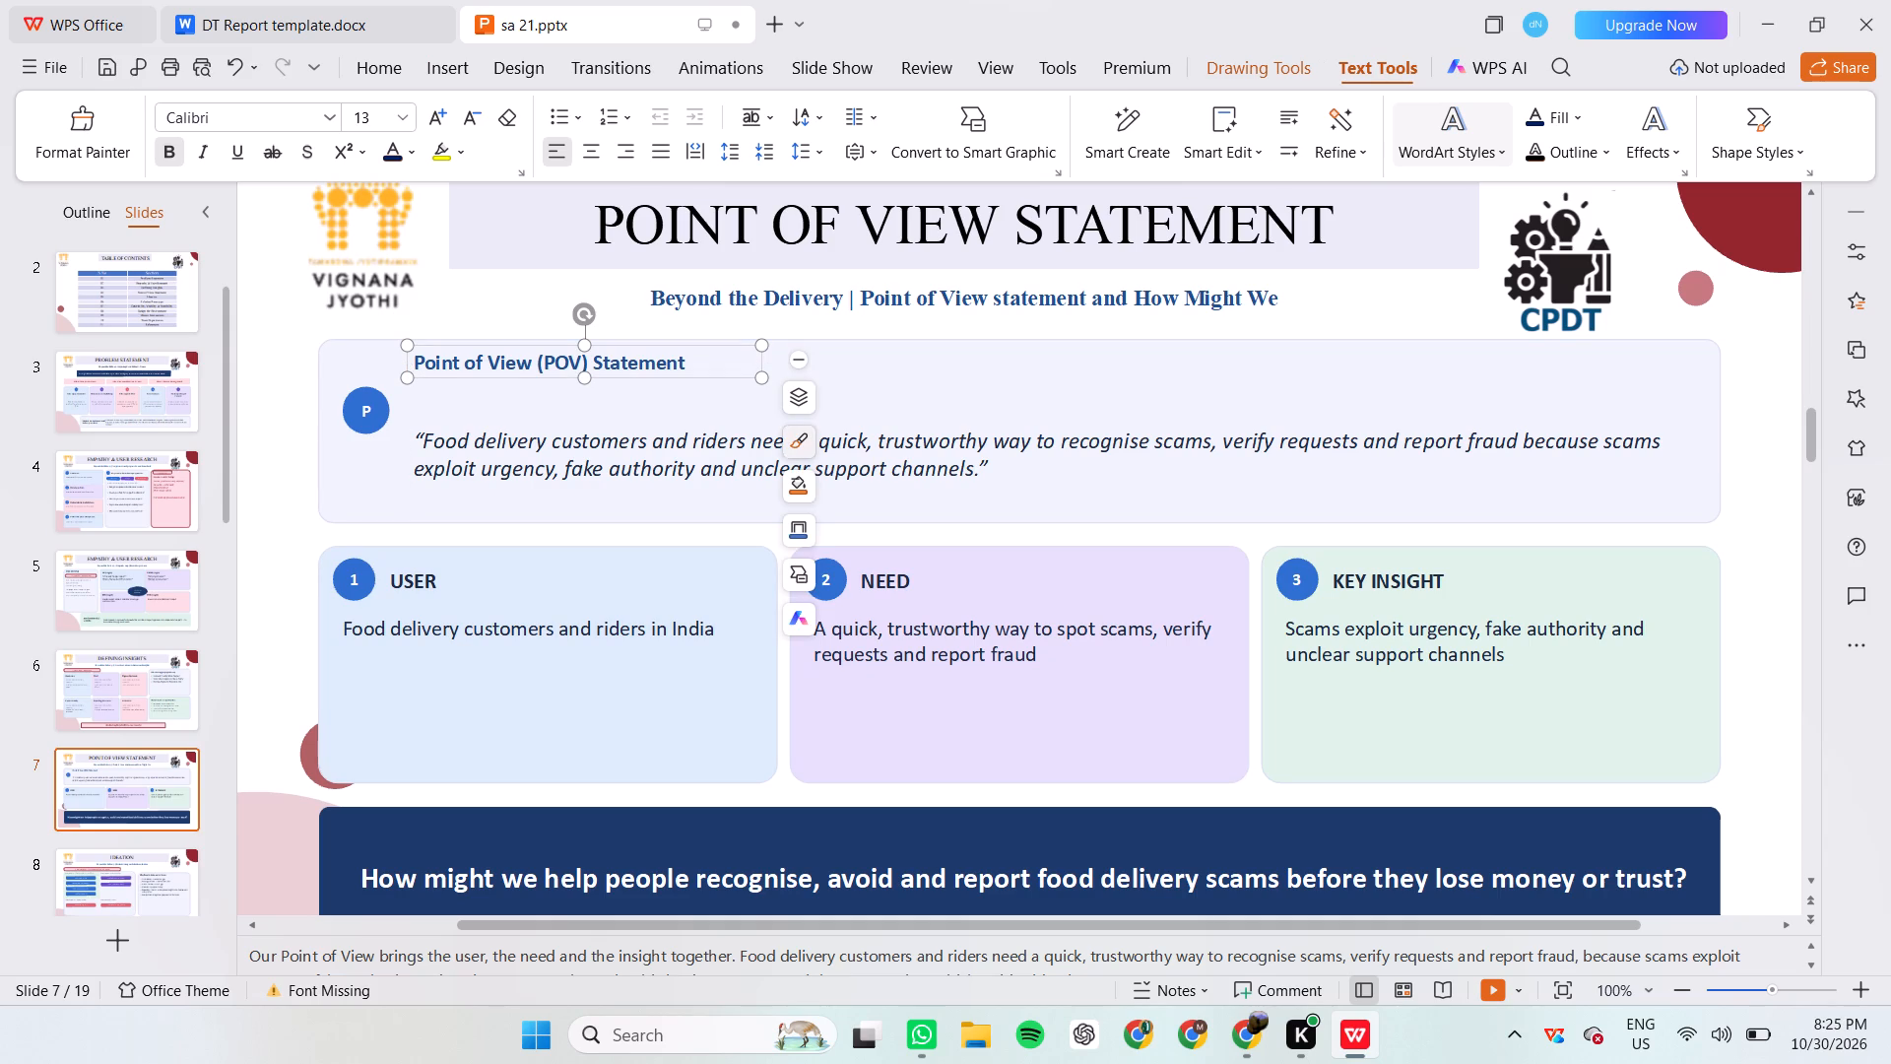
{"action": "left_click_drag", "start_coordinate": [635, 381], "coordinate": [635, 401]}
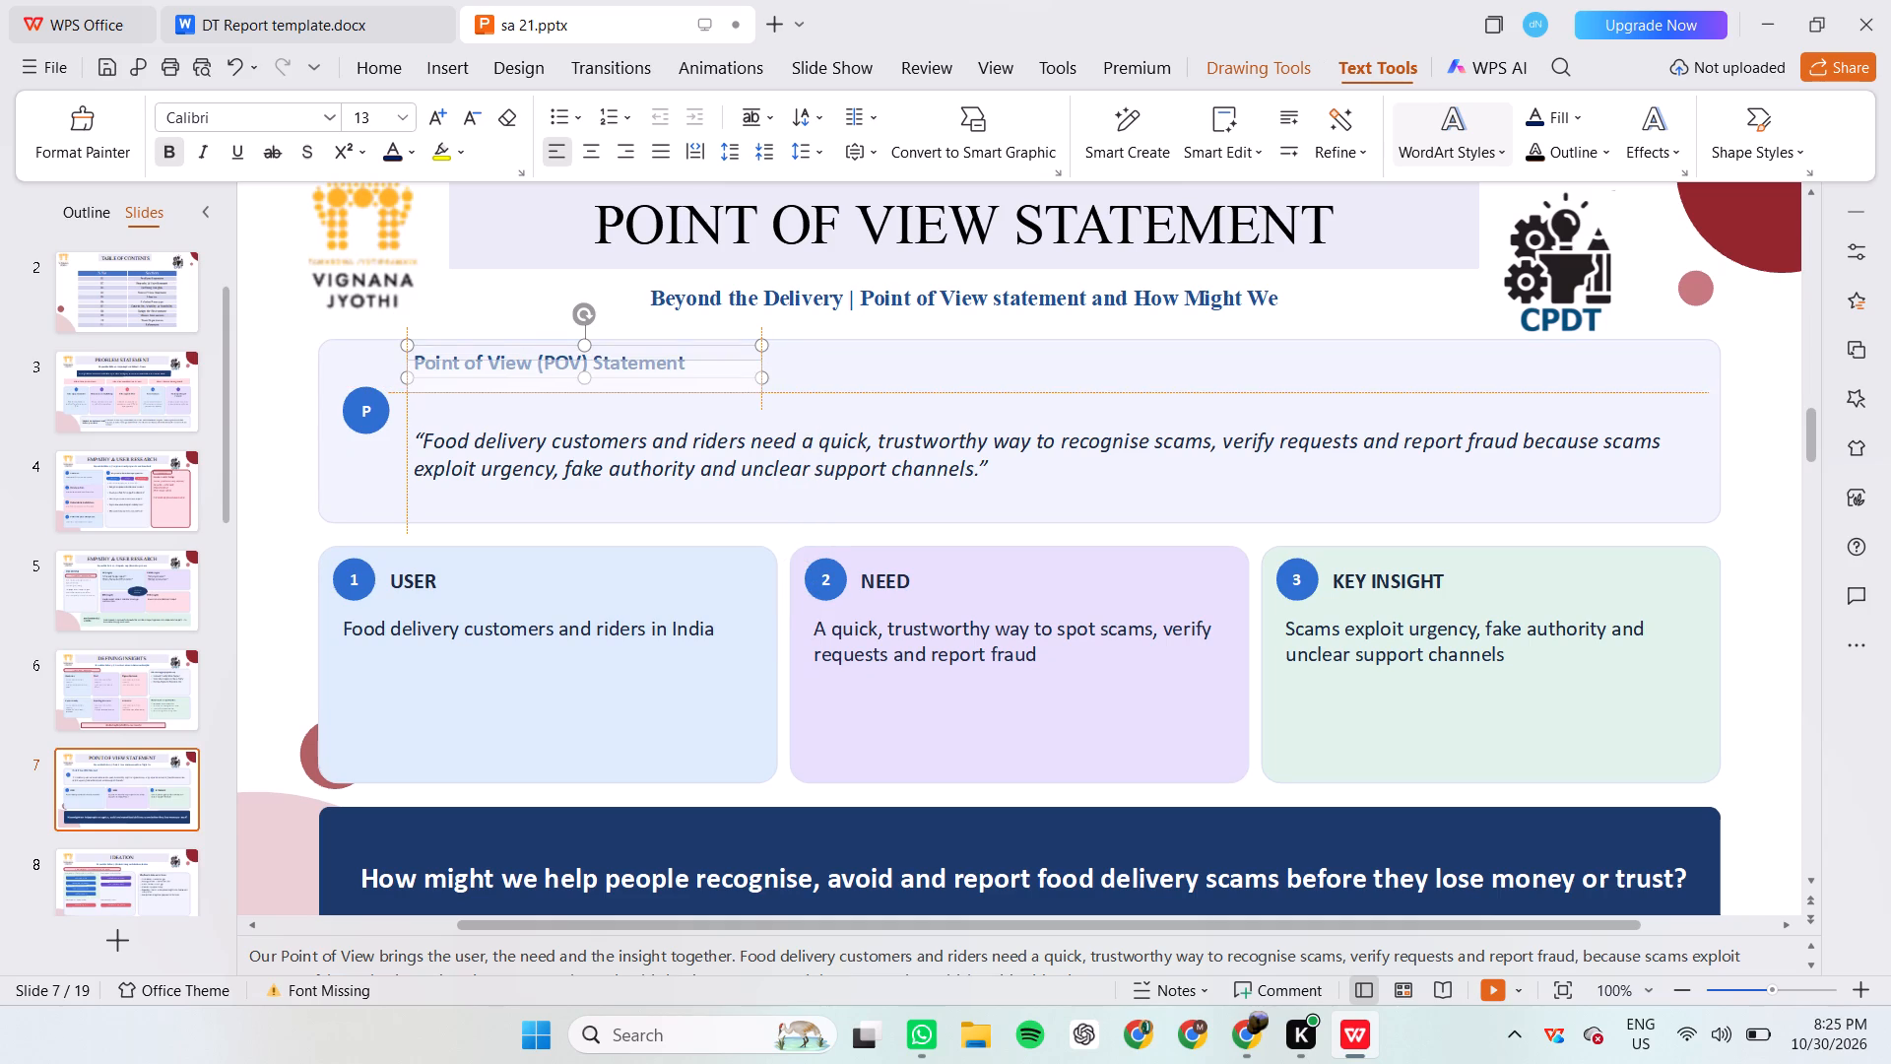
{"action": "left_click_drag", "start_coordinate": [635, 401], "coordinate": [635, 416]}
{"action": "key", "text": "Escape"}
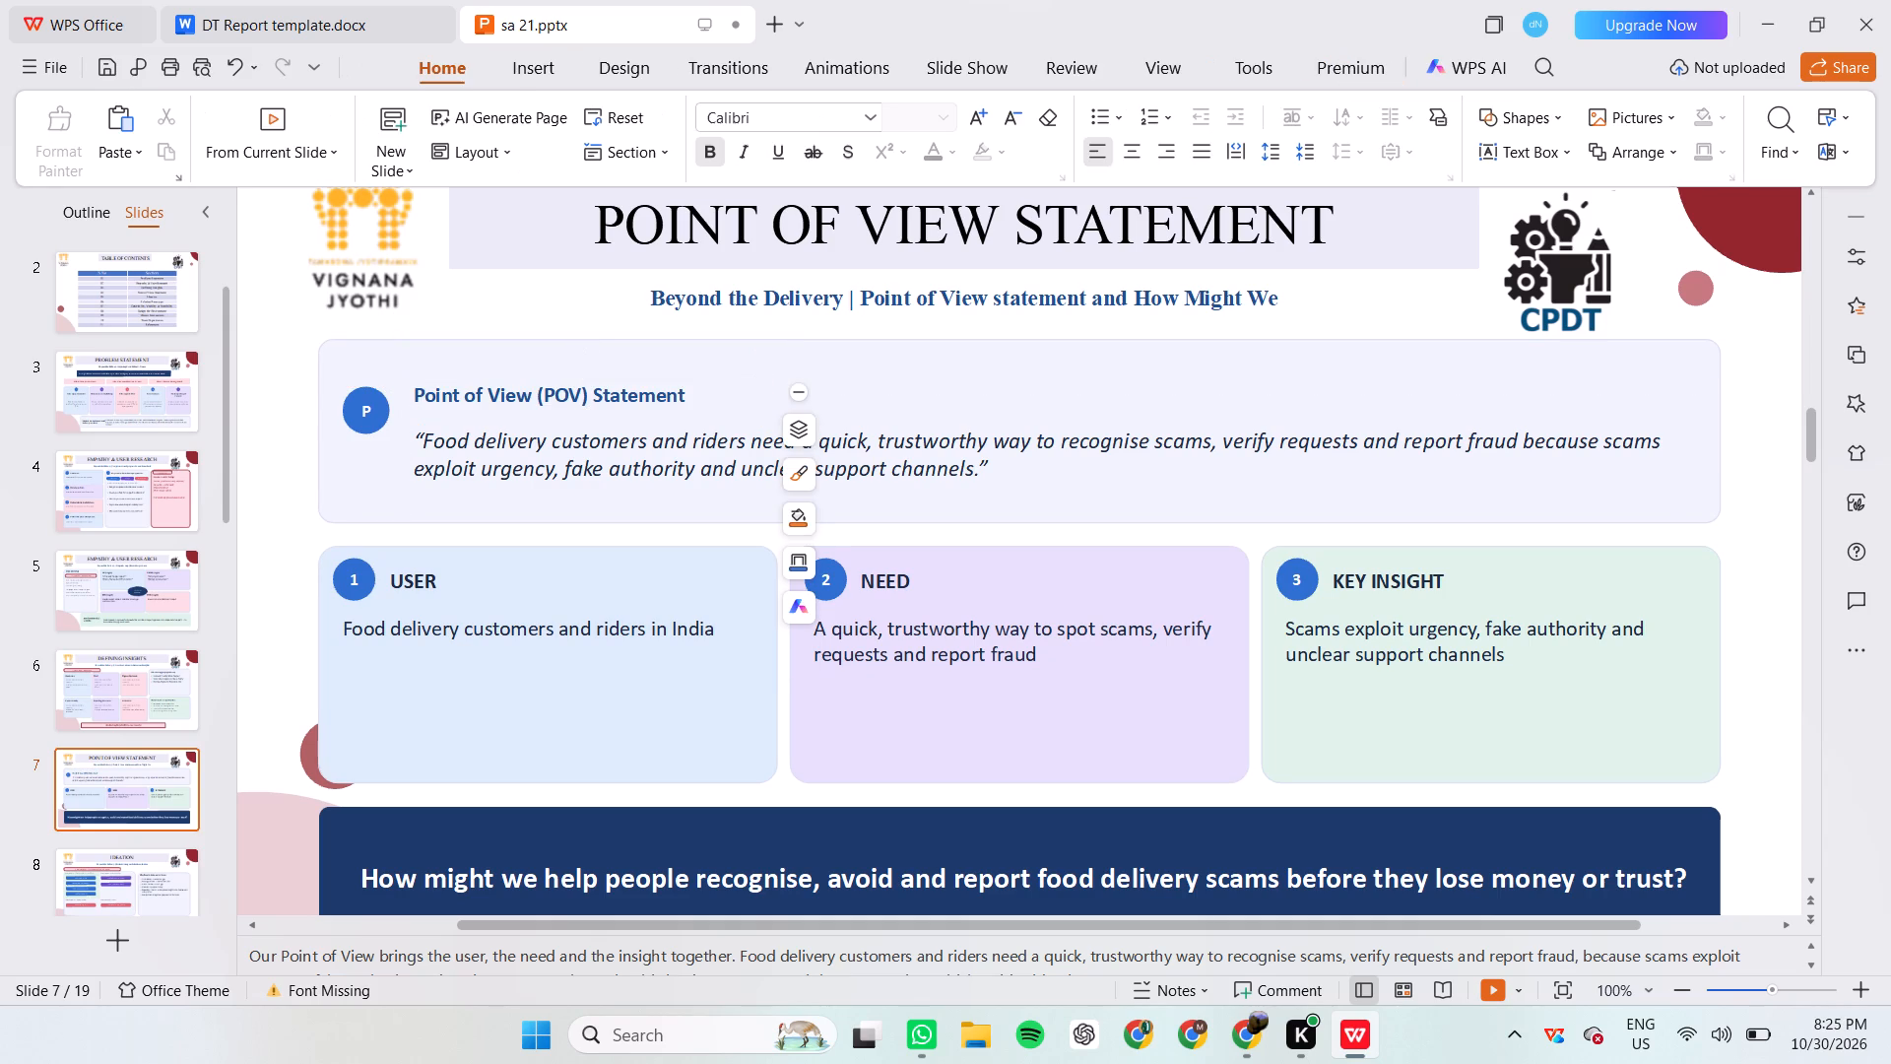
{"action": "key", "text": "ctrl+s"}
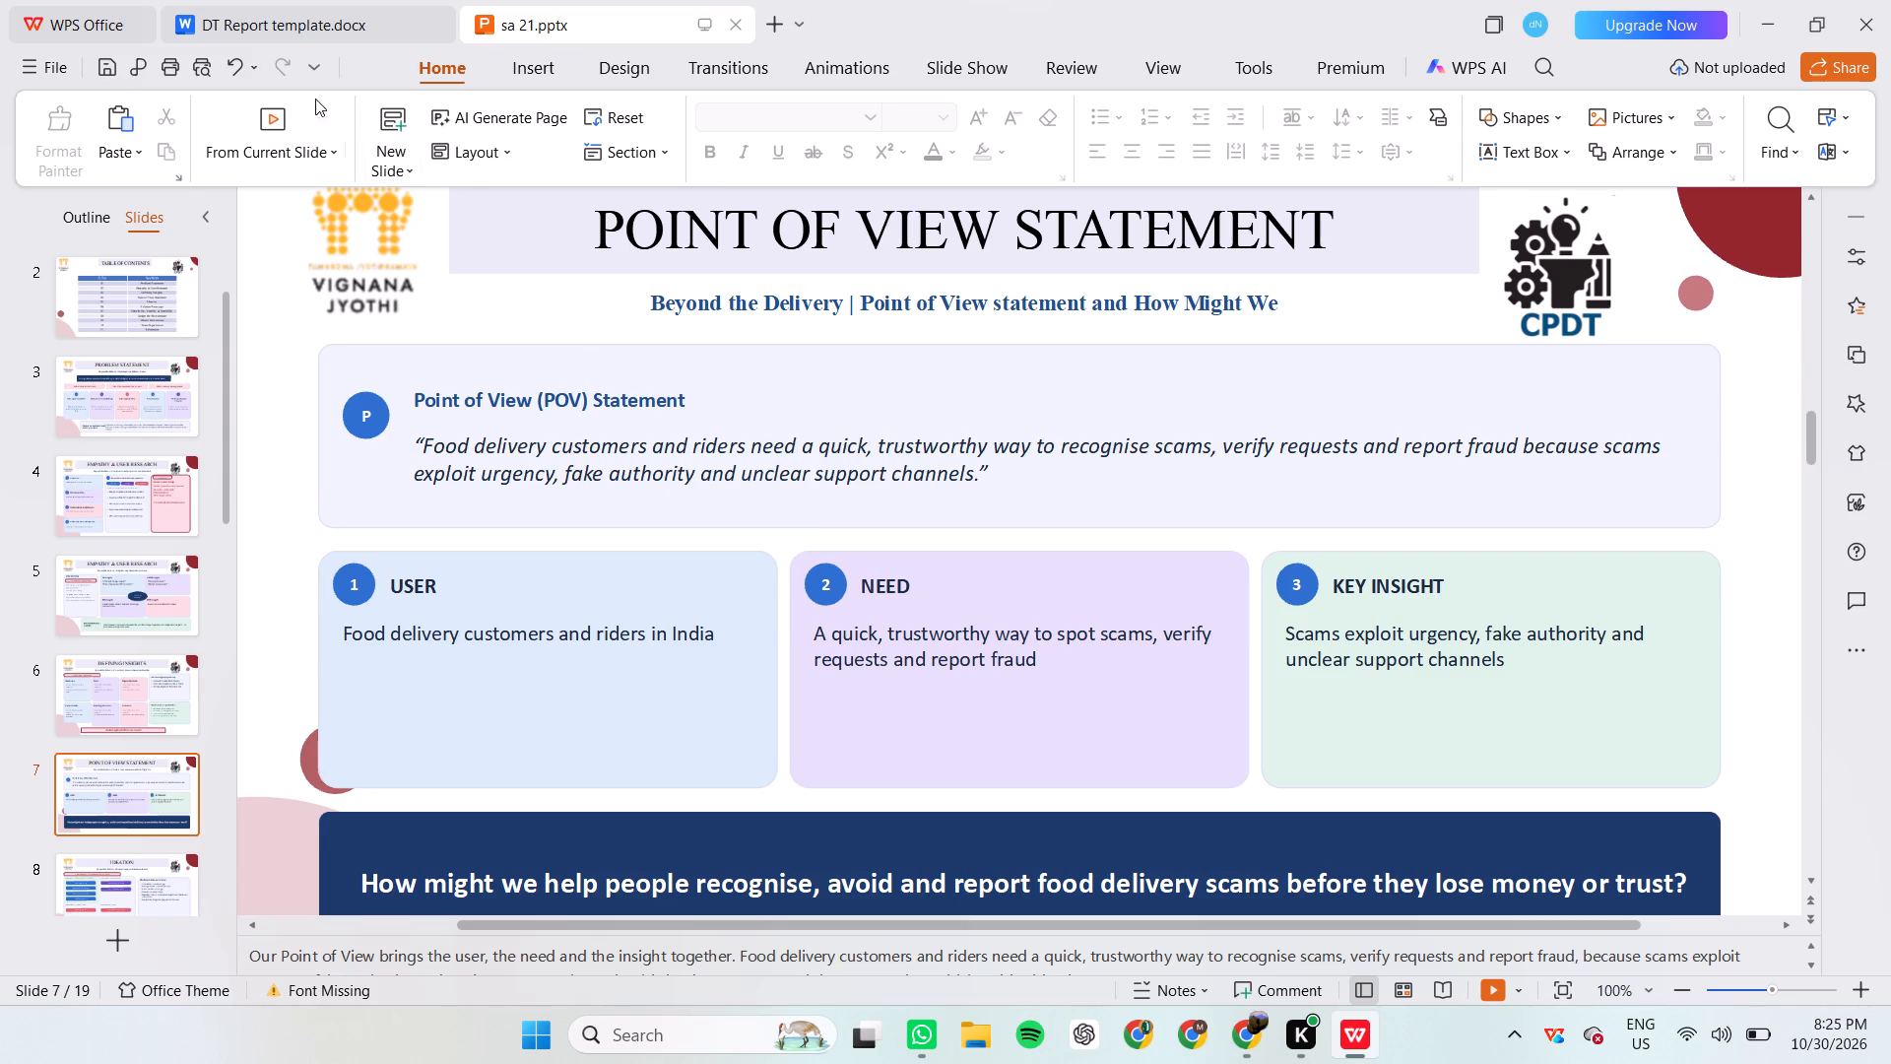
Check the Point of View Statement and Ideation slides in a full-screen slide show.
{"action": "left_click", "coordinate": [275, 113]}
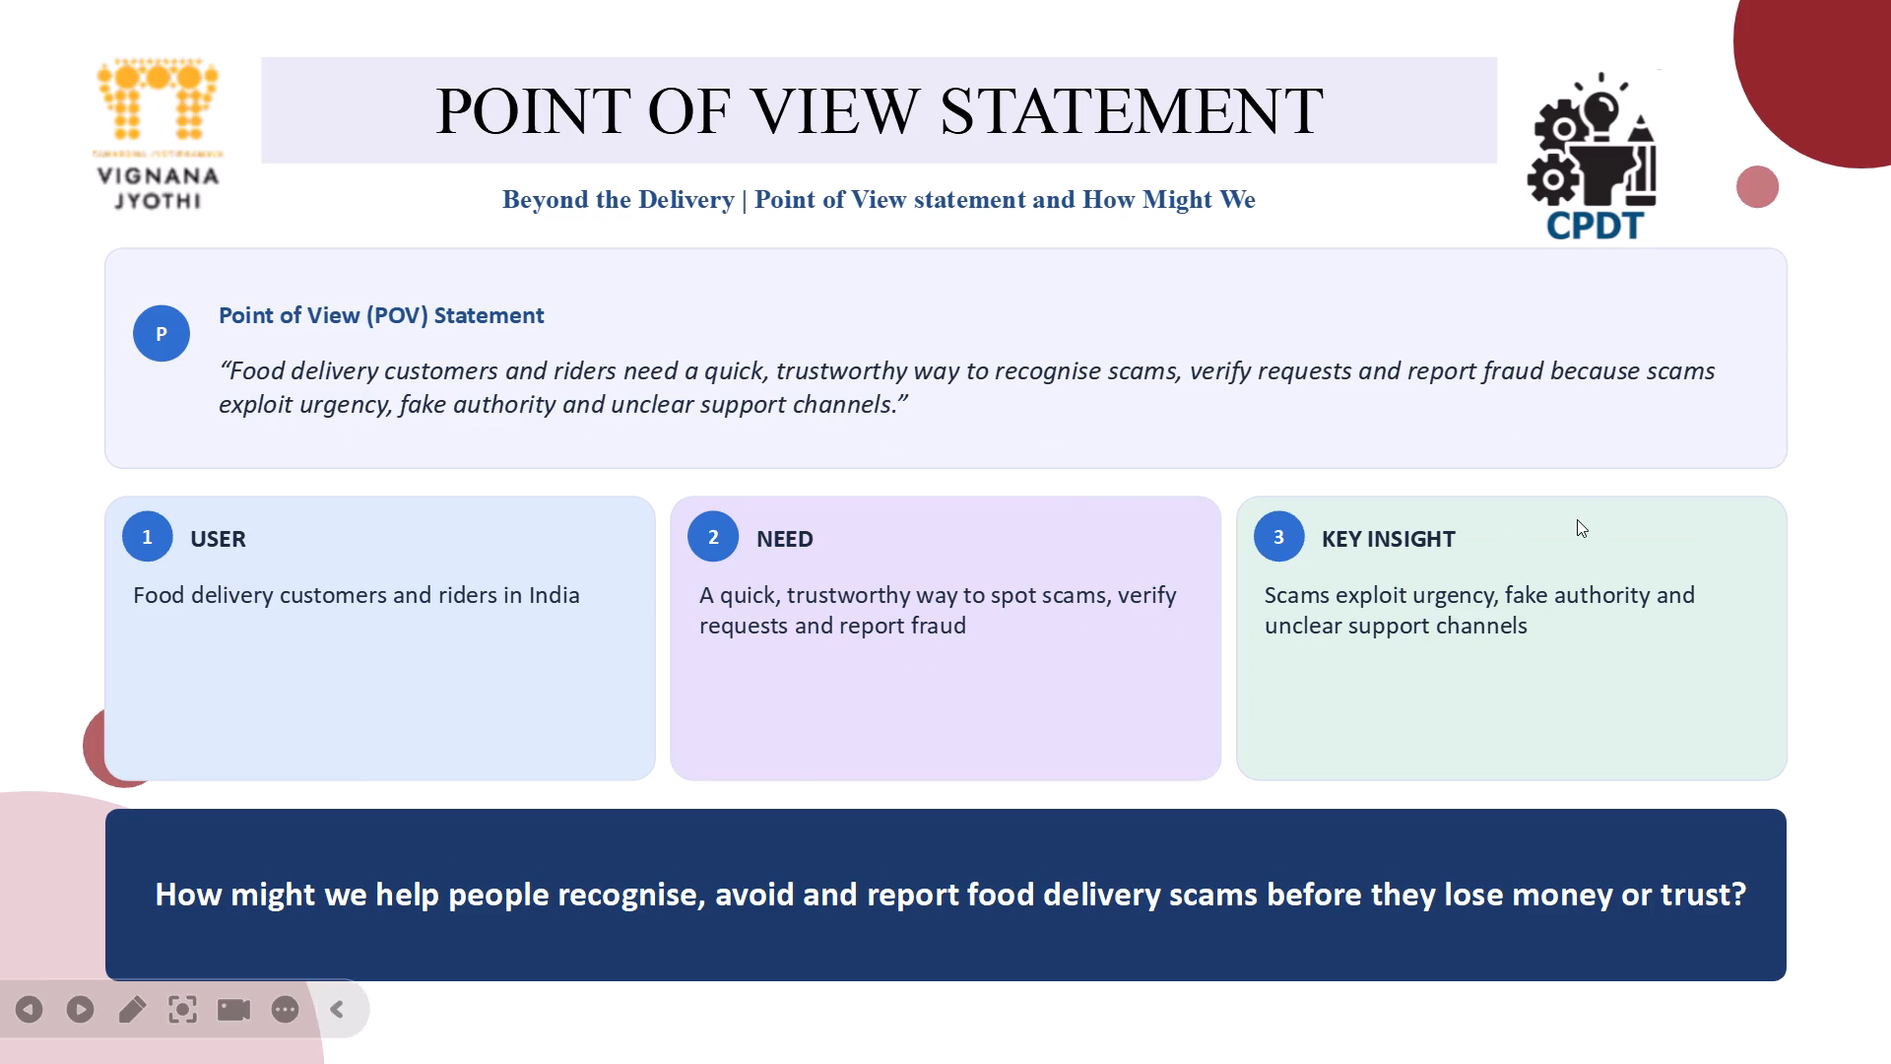
{"action": "key", "text": "Right"}
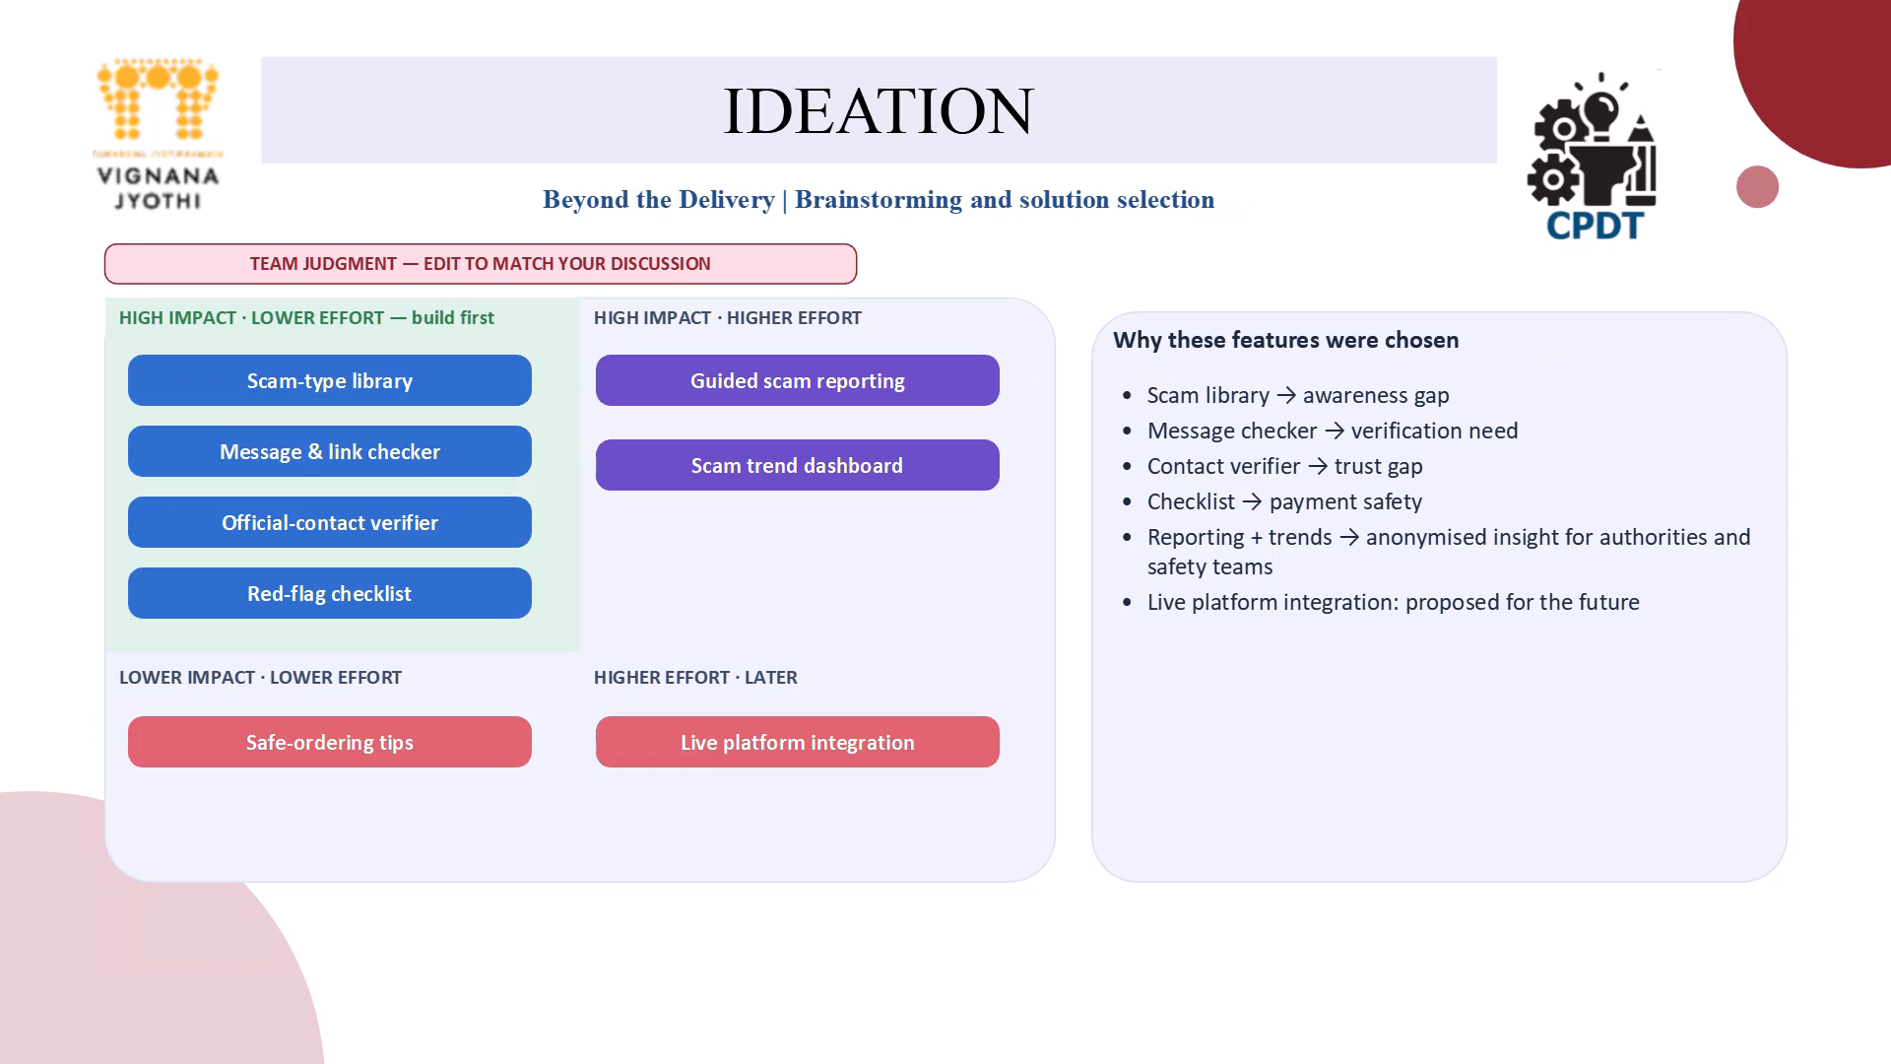
{"action": "key", "text": "Escape"}
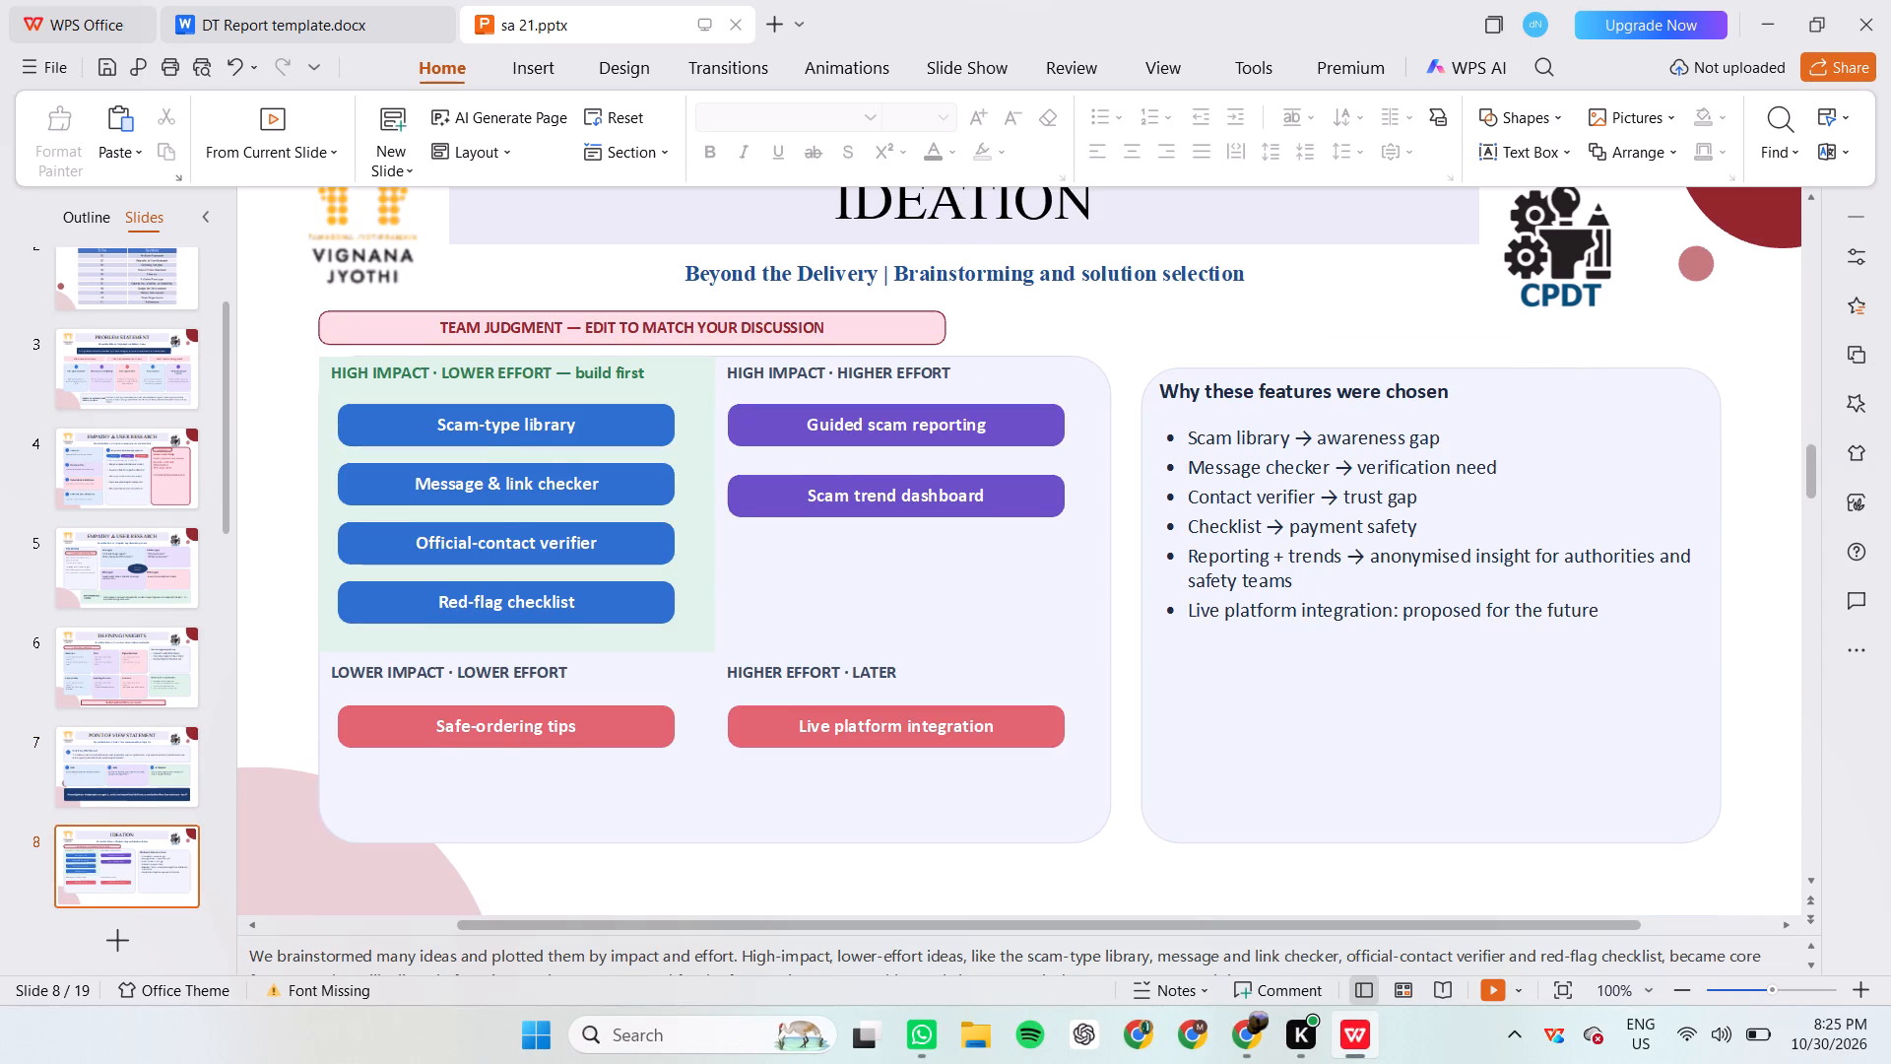
Nudge the LOWER IMPACT · LOWER EFFORT label on the Ideation slide slightly right and down above Safe-ordering tips.
{"action": "left_click", "coordinate": [514, 671]}
{"action": "left_click_drag", "start_coordinate": [587, 679], "coordinate": [607, 683]}
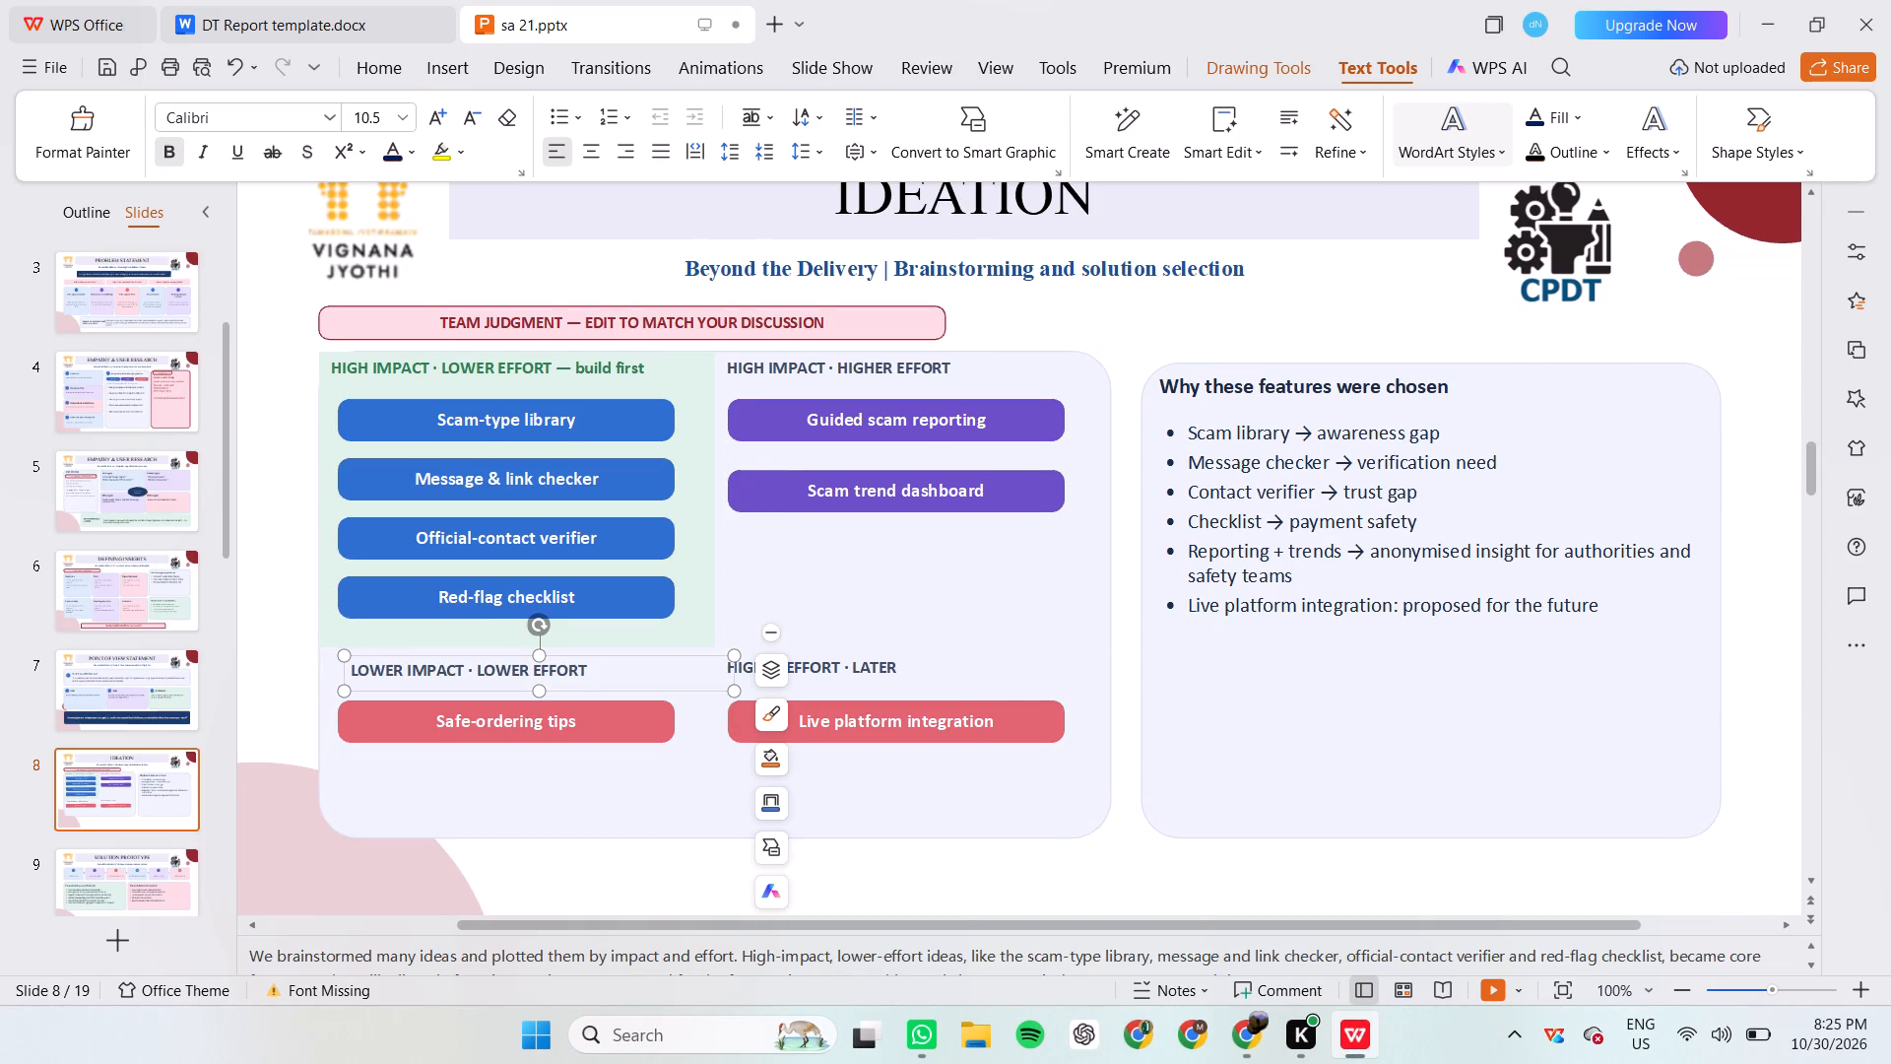
Insert a blank line between each of the six bullets under Why these features were chosen.
{"action": "left_click", "coordinate": [1468, 434]}
{"action": "key", "text": "Return"}
{"action": "left_click", "coordinate": [1499, 490]}
{"action": "key", "text": "Return"}
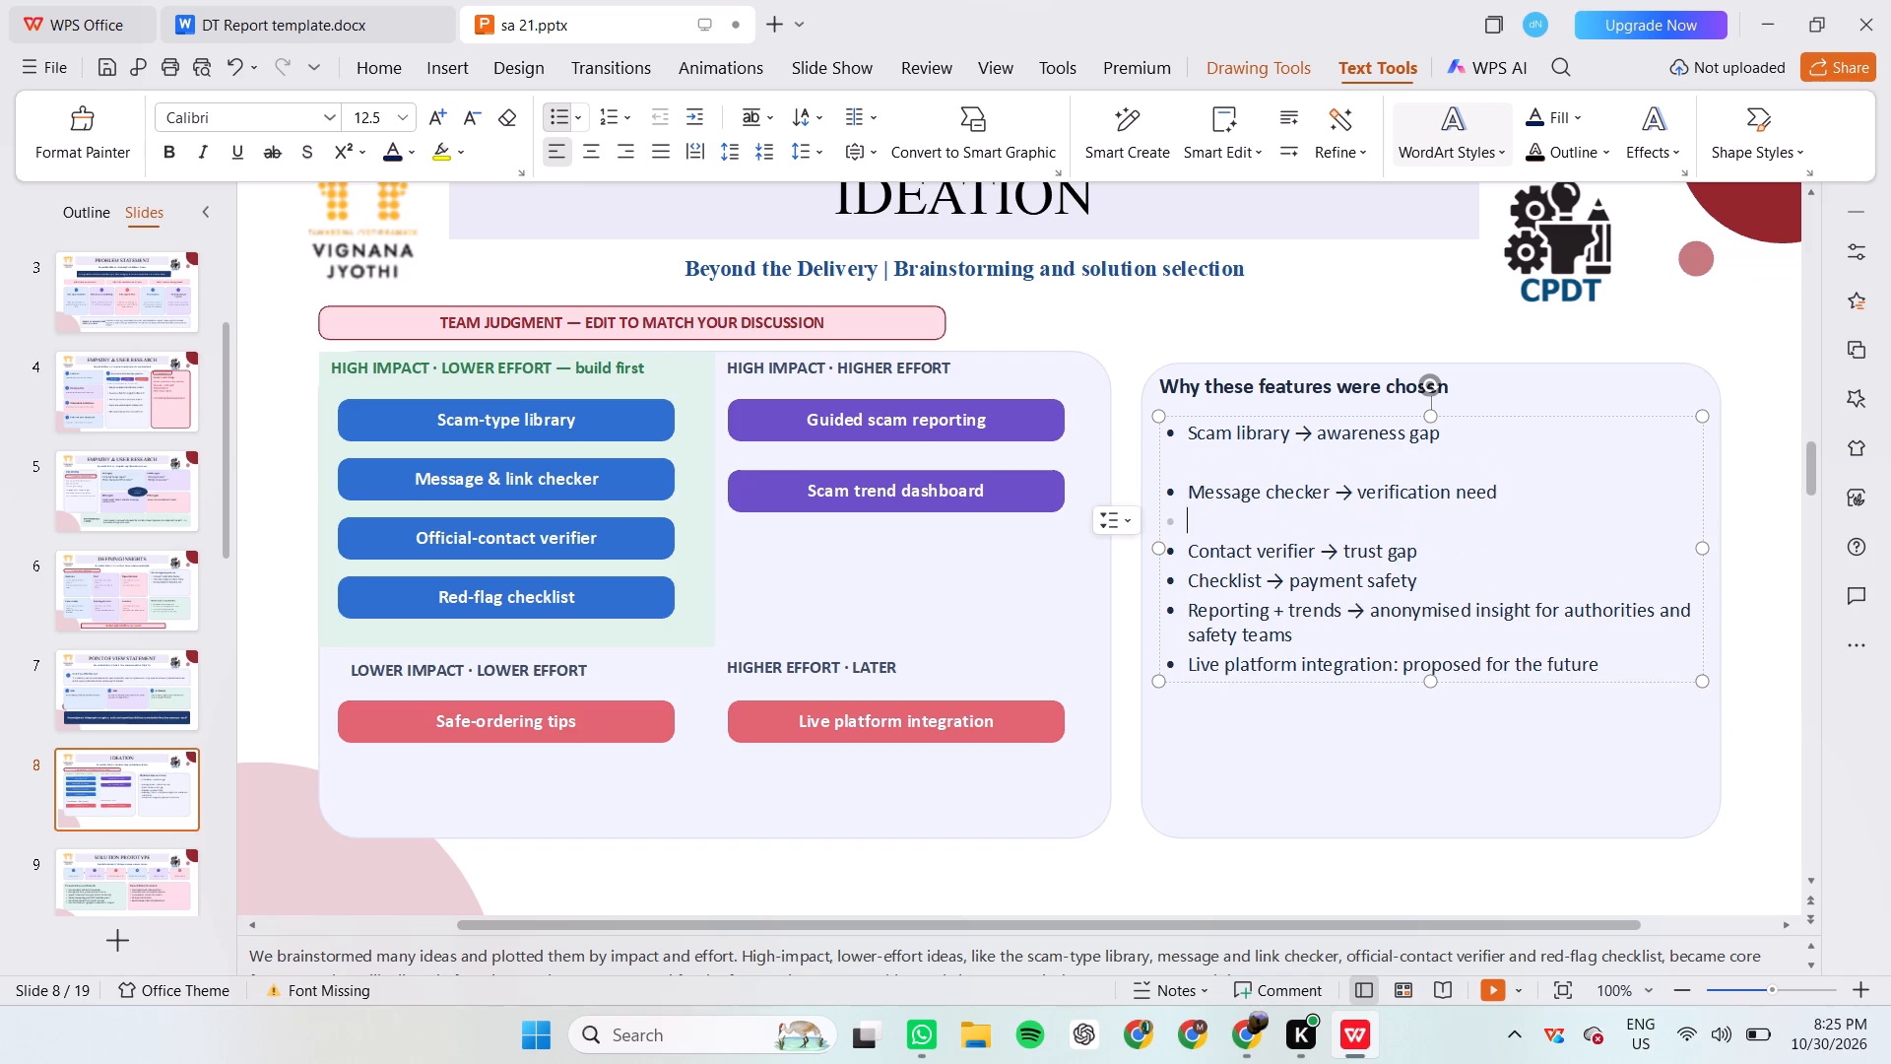
{"action": "left_click", "coordinate": [1450, 552]}
{"action": "key", "text": "Return"}
{"action": "left_click", "coordinate": [1427, 605]}
{"action": "key", "text": "Return"}
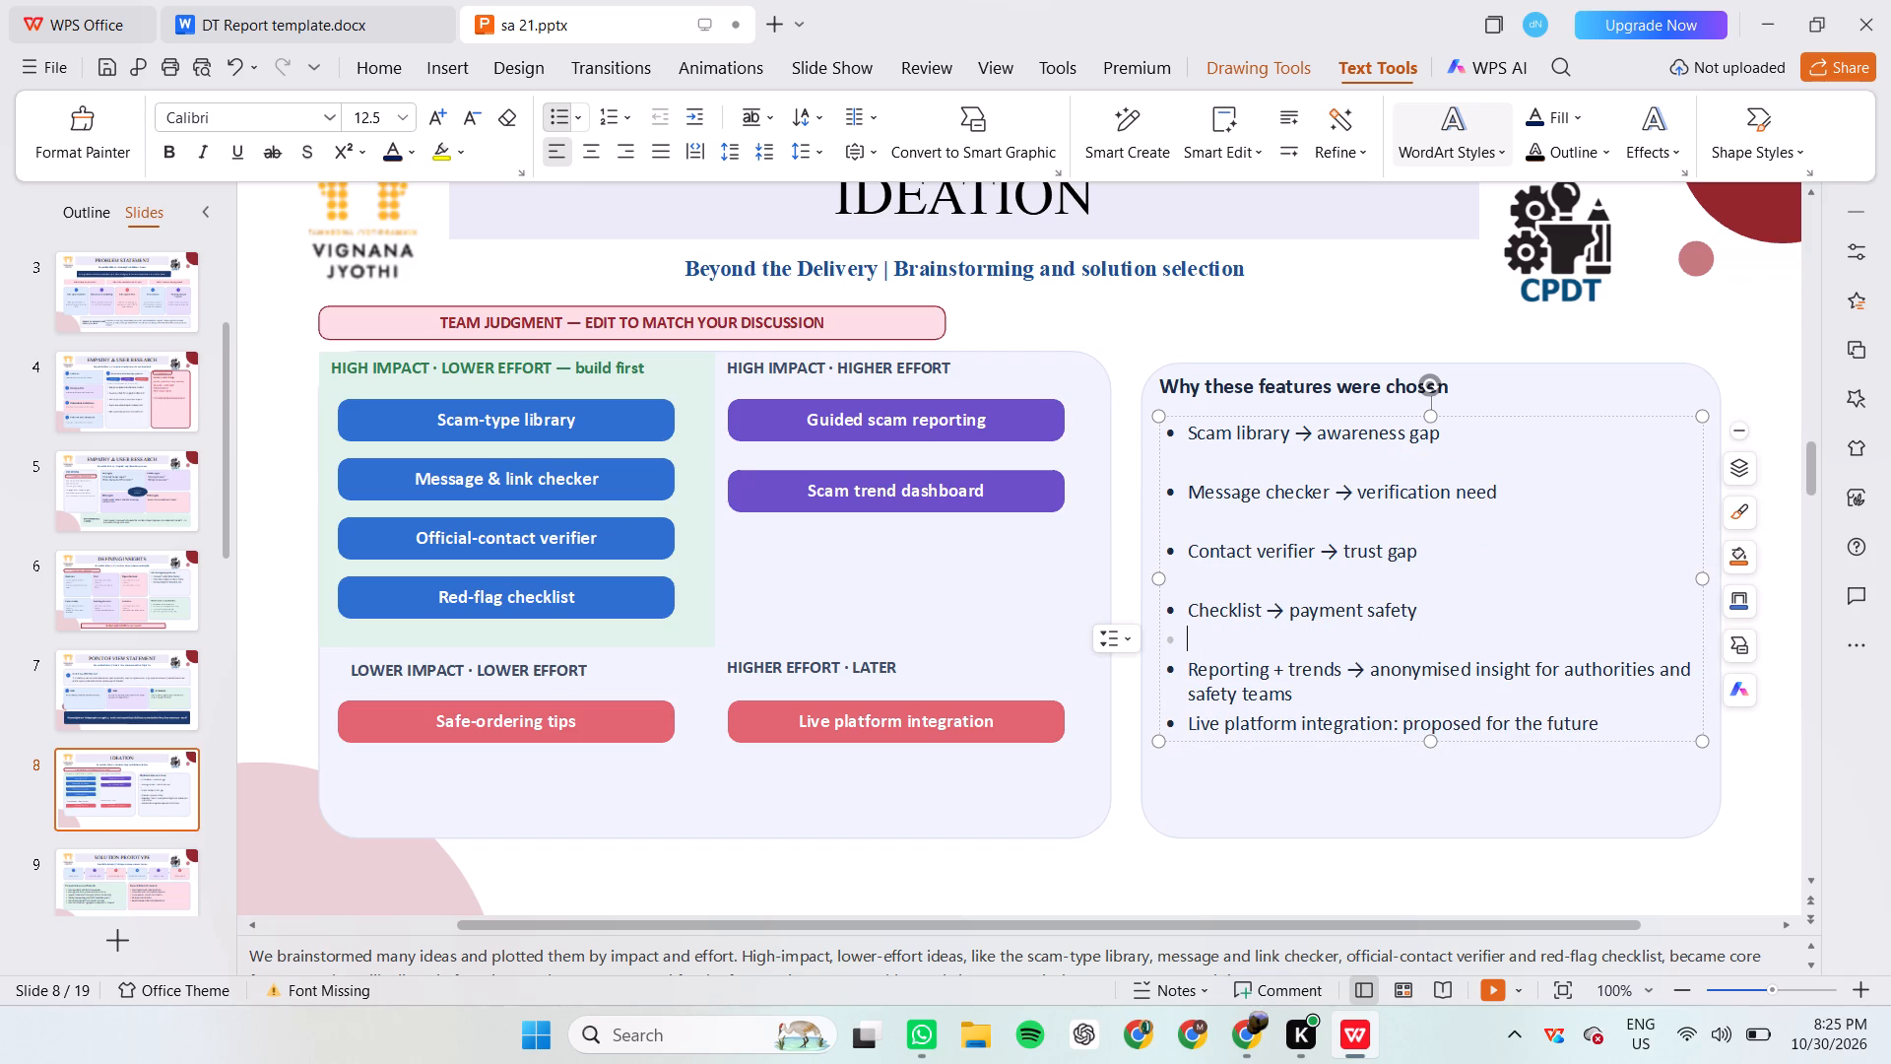
{"action": "left_click", "coordinate": [1378, 693]}
{"action": "key", "text": "Return"}
{"action": "key", "text": "Escape"}
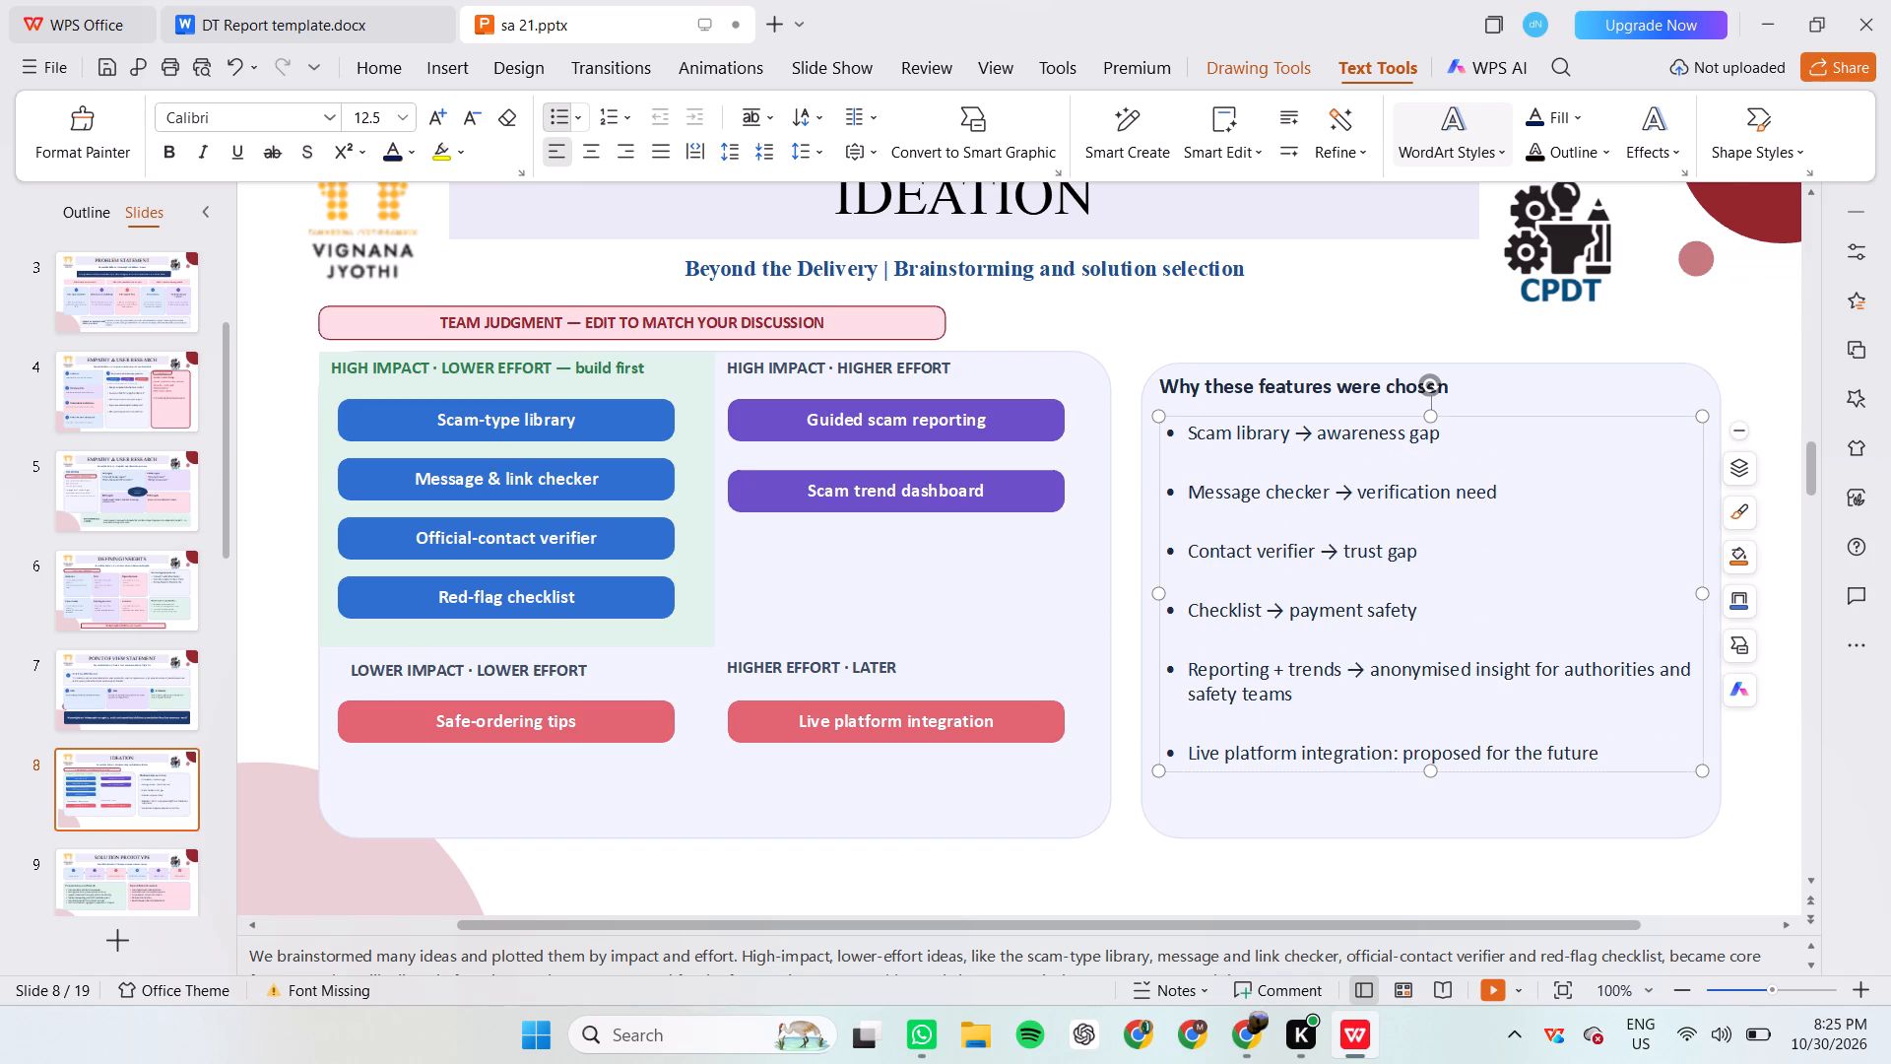
{"action": "key", "text": "Escape"}
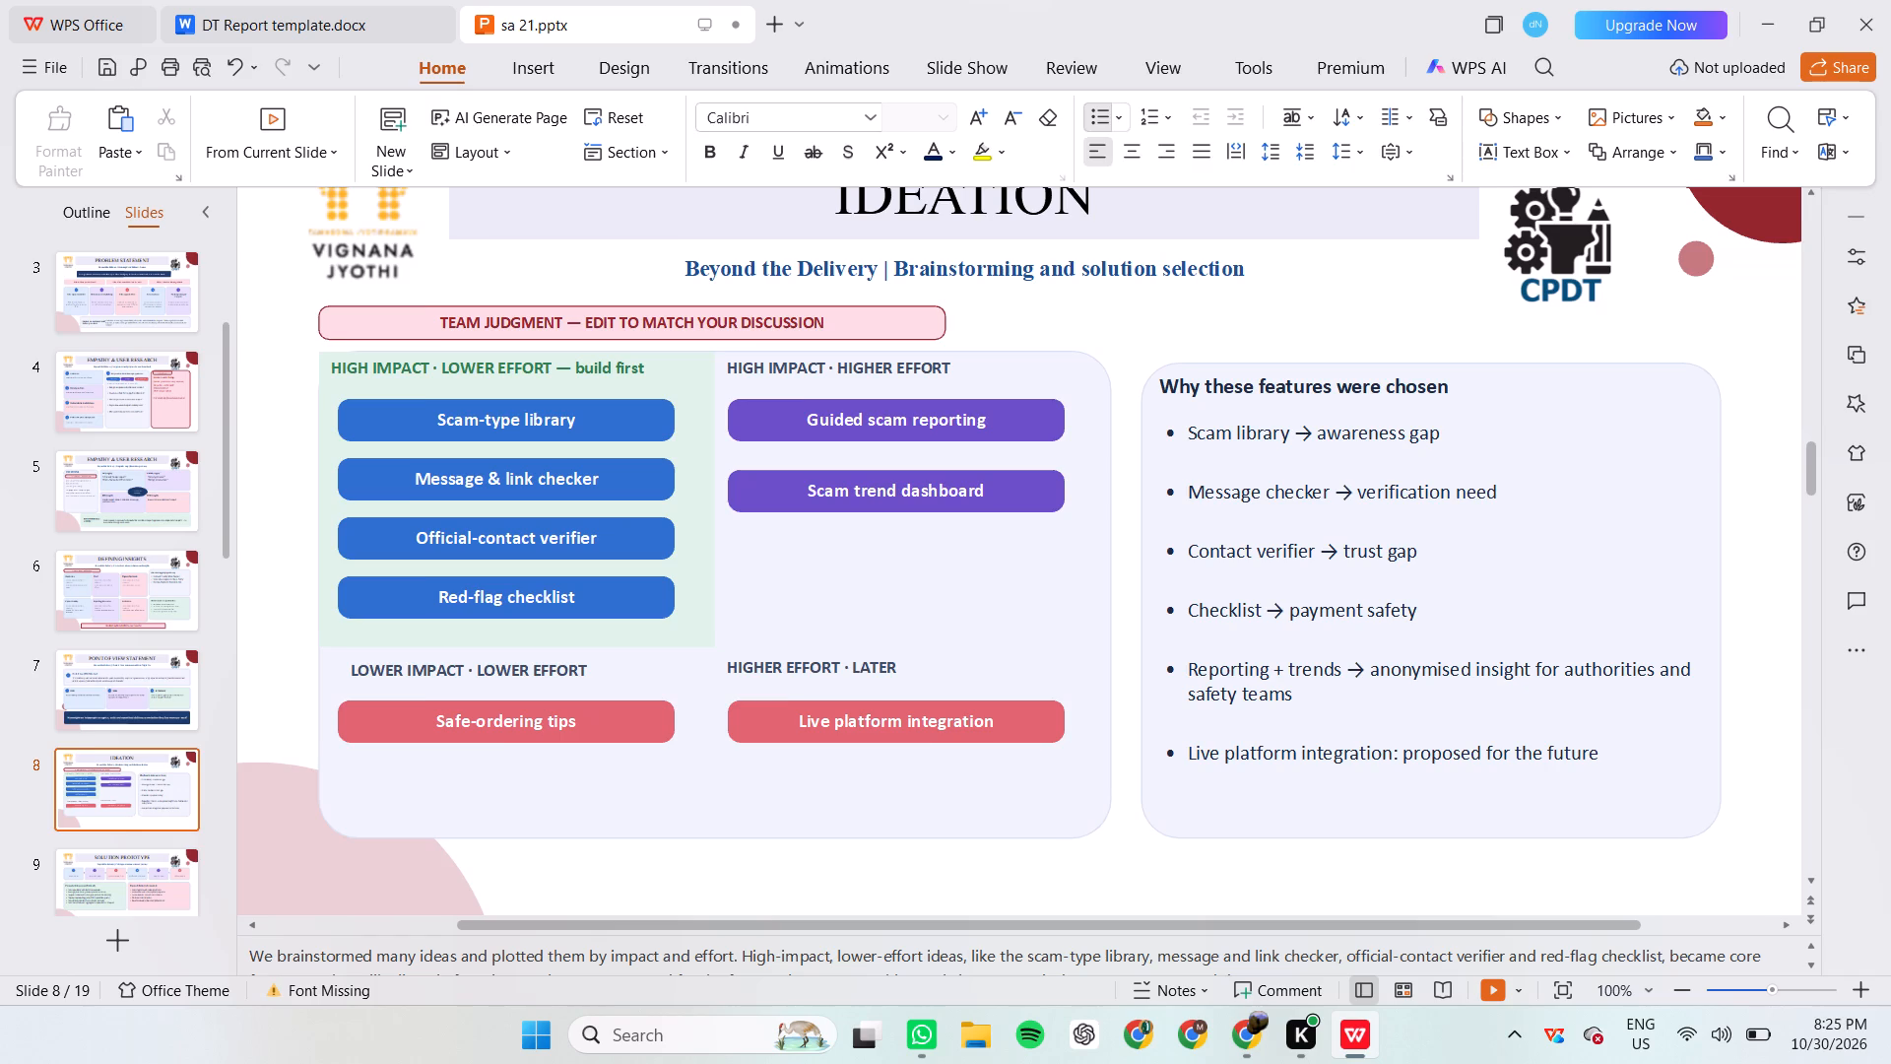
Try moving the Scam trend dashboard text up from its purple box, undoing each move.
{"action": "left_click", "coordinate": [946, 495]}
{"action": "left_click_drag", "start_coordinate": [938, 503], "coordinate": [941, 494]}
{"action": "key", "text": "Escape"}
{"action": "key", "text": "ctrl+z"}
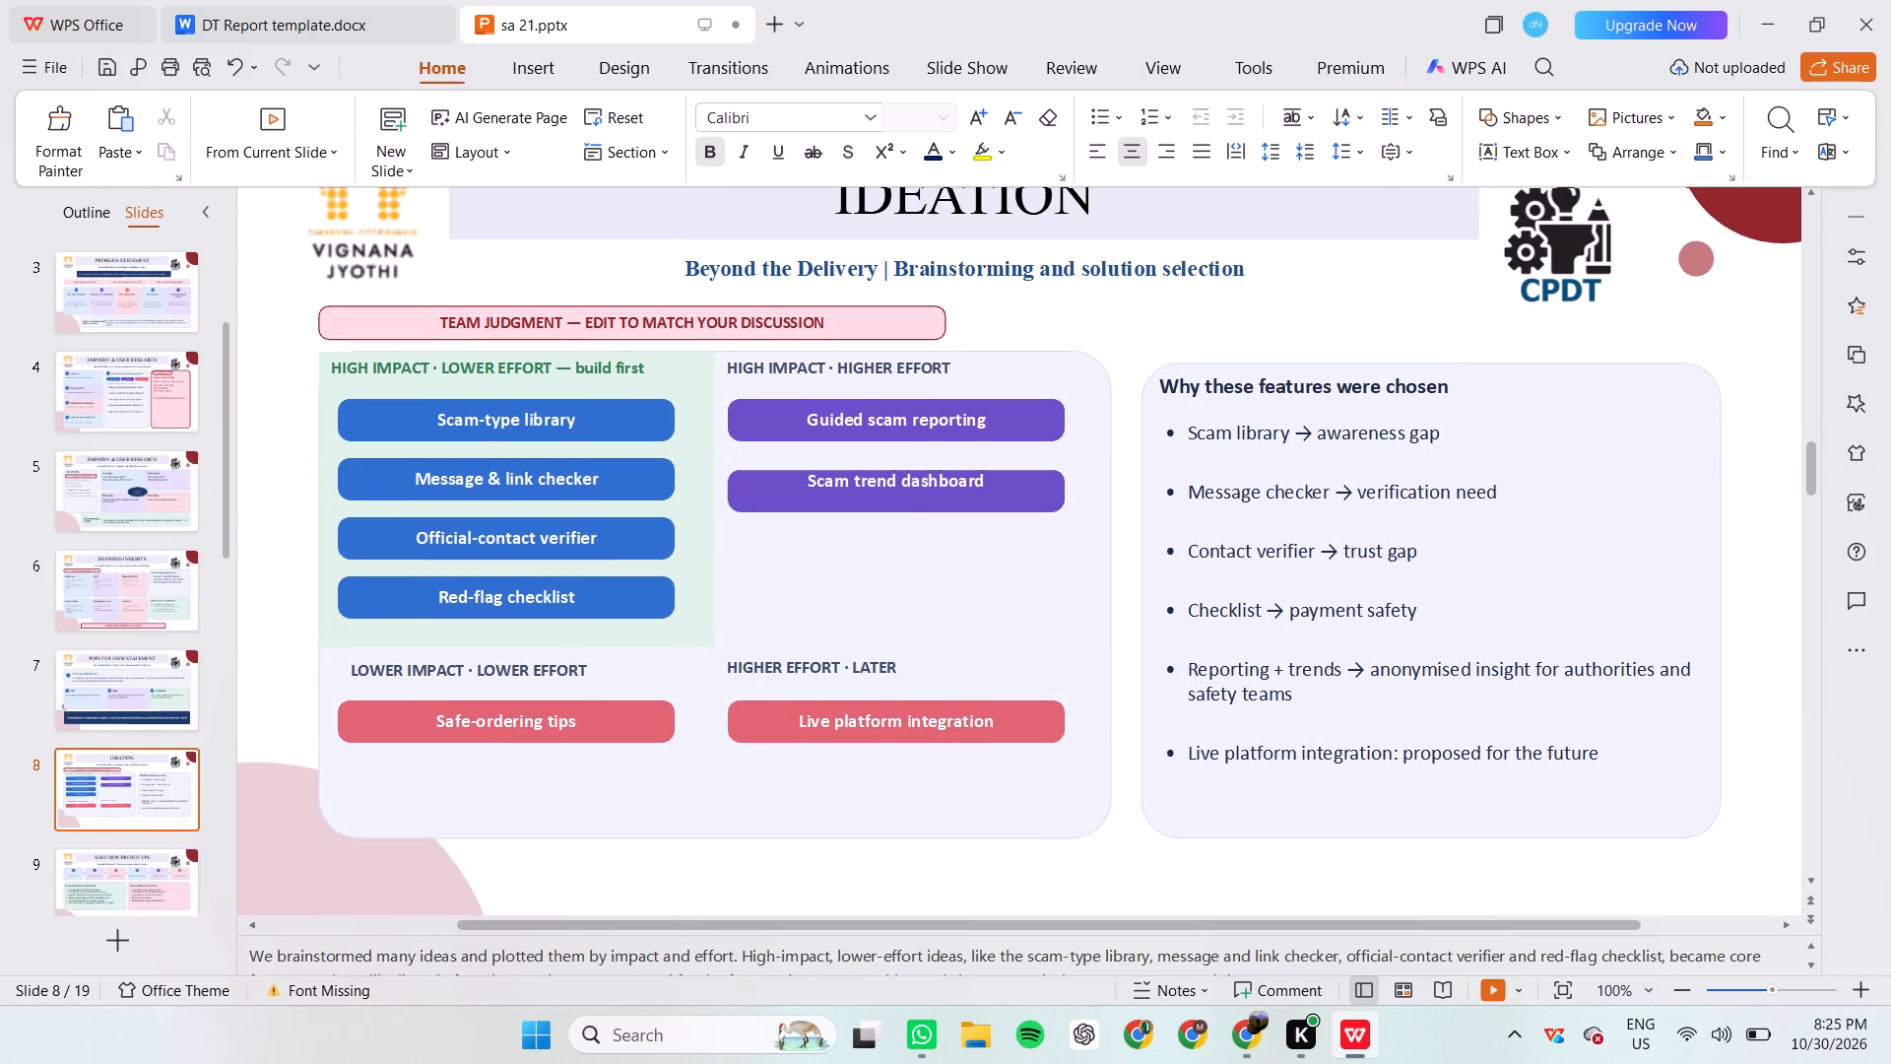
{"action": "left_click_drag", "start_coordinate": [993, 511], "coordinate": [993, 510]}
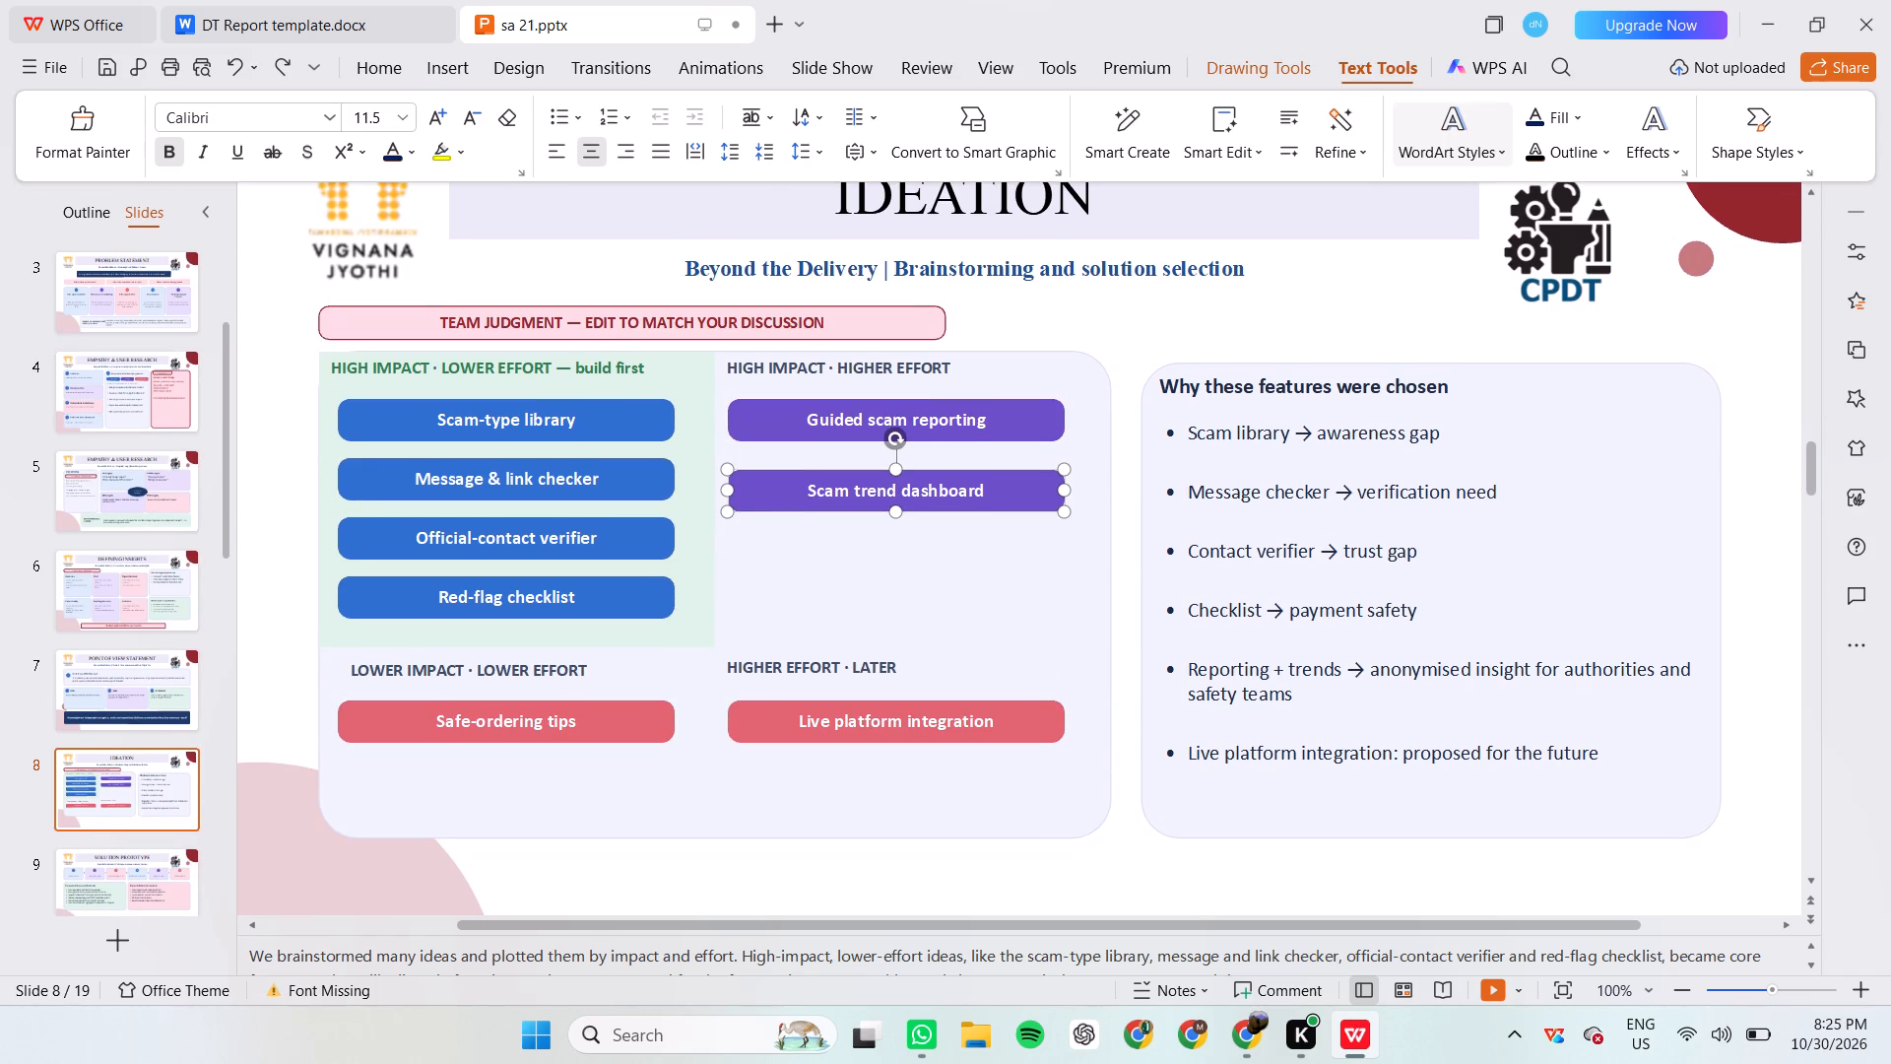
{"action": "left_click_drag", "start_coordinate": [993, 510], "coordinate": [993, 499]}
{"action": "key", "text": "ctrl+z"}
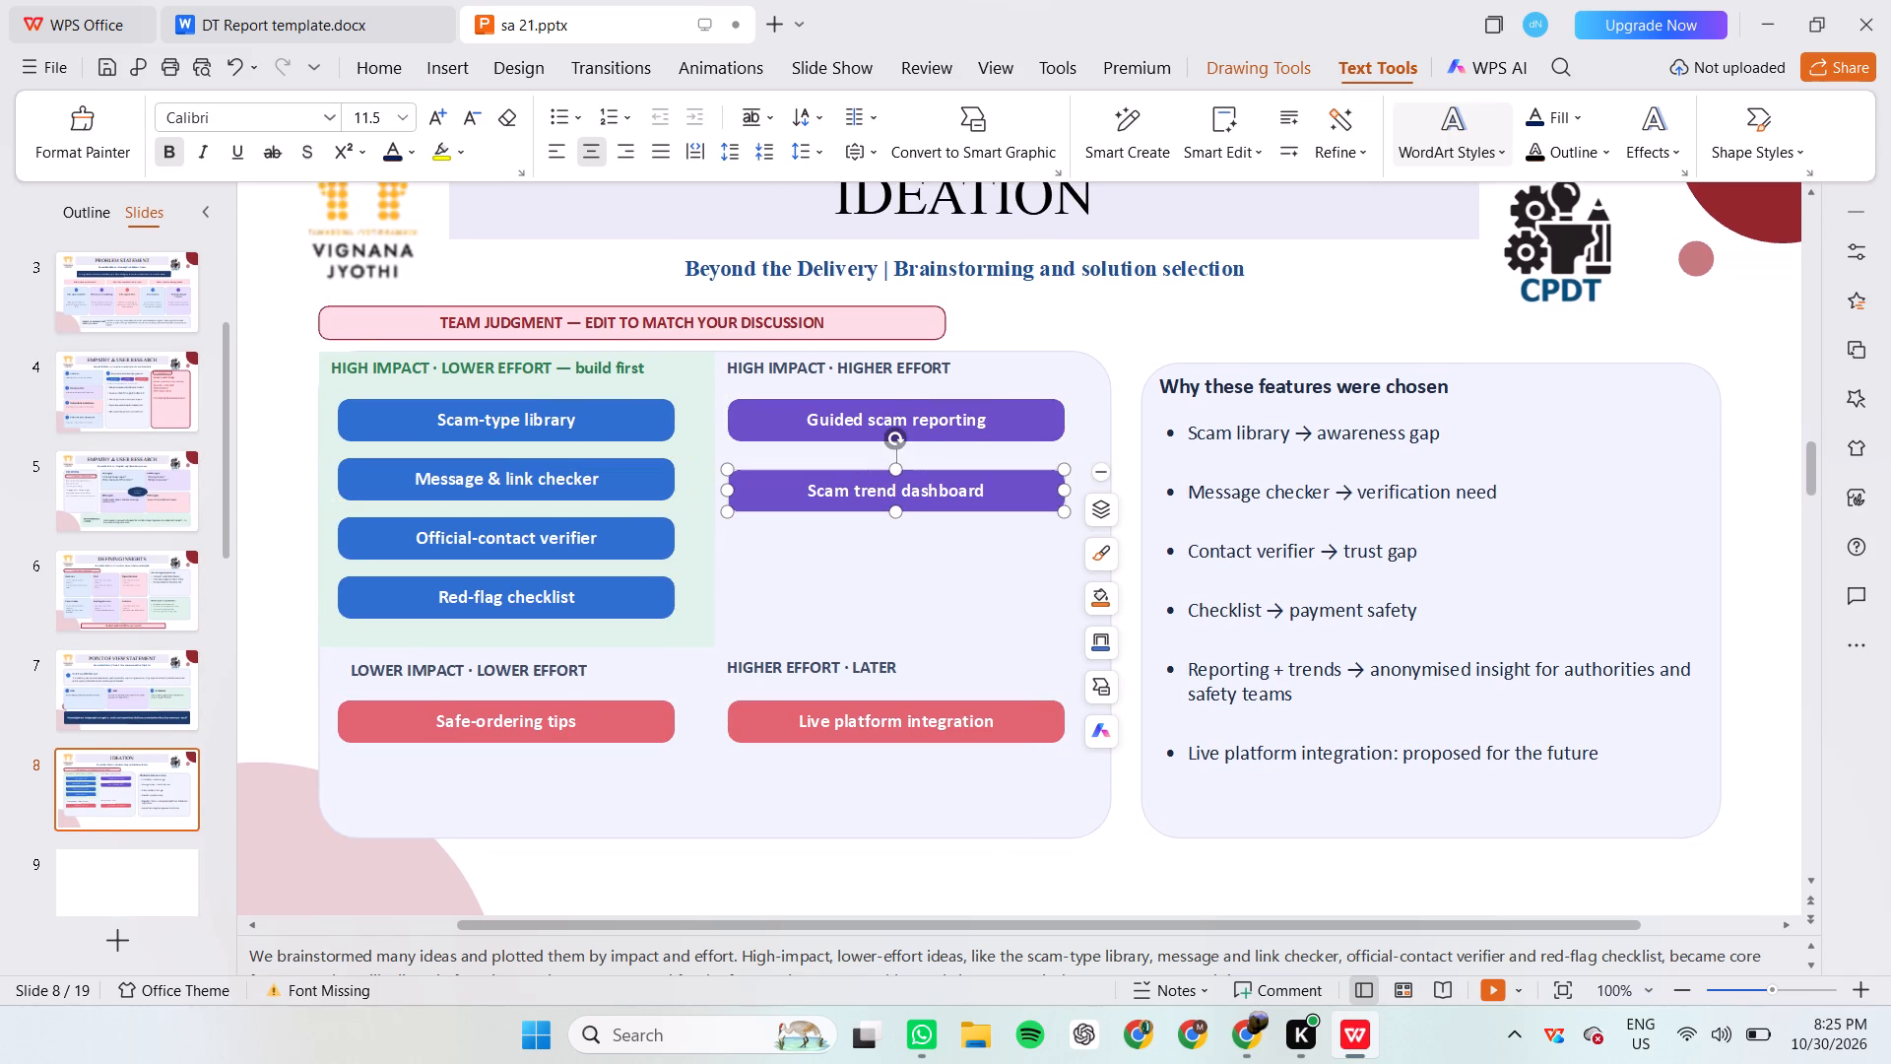
Move the Scam trend dashboard text and its purple box up level with Message & link checker, and save the presentation.
{"action": "left_click", "coordinate": [971, 588]}
{"action": "left_click", "coordinate": [737, 490]}
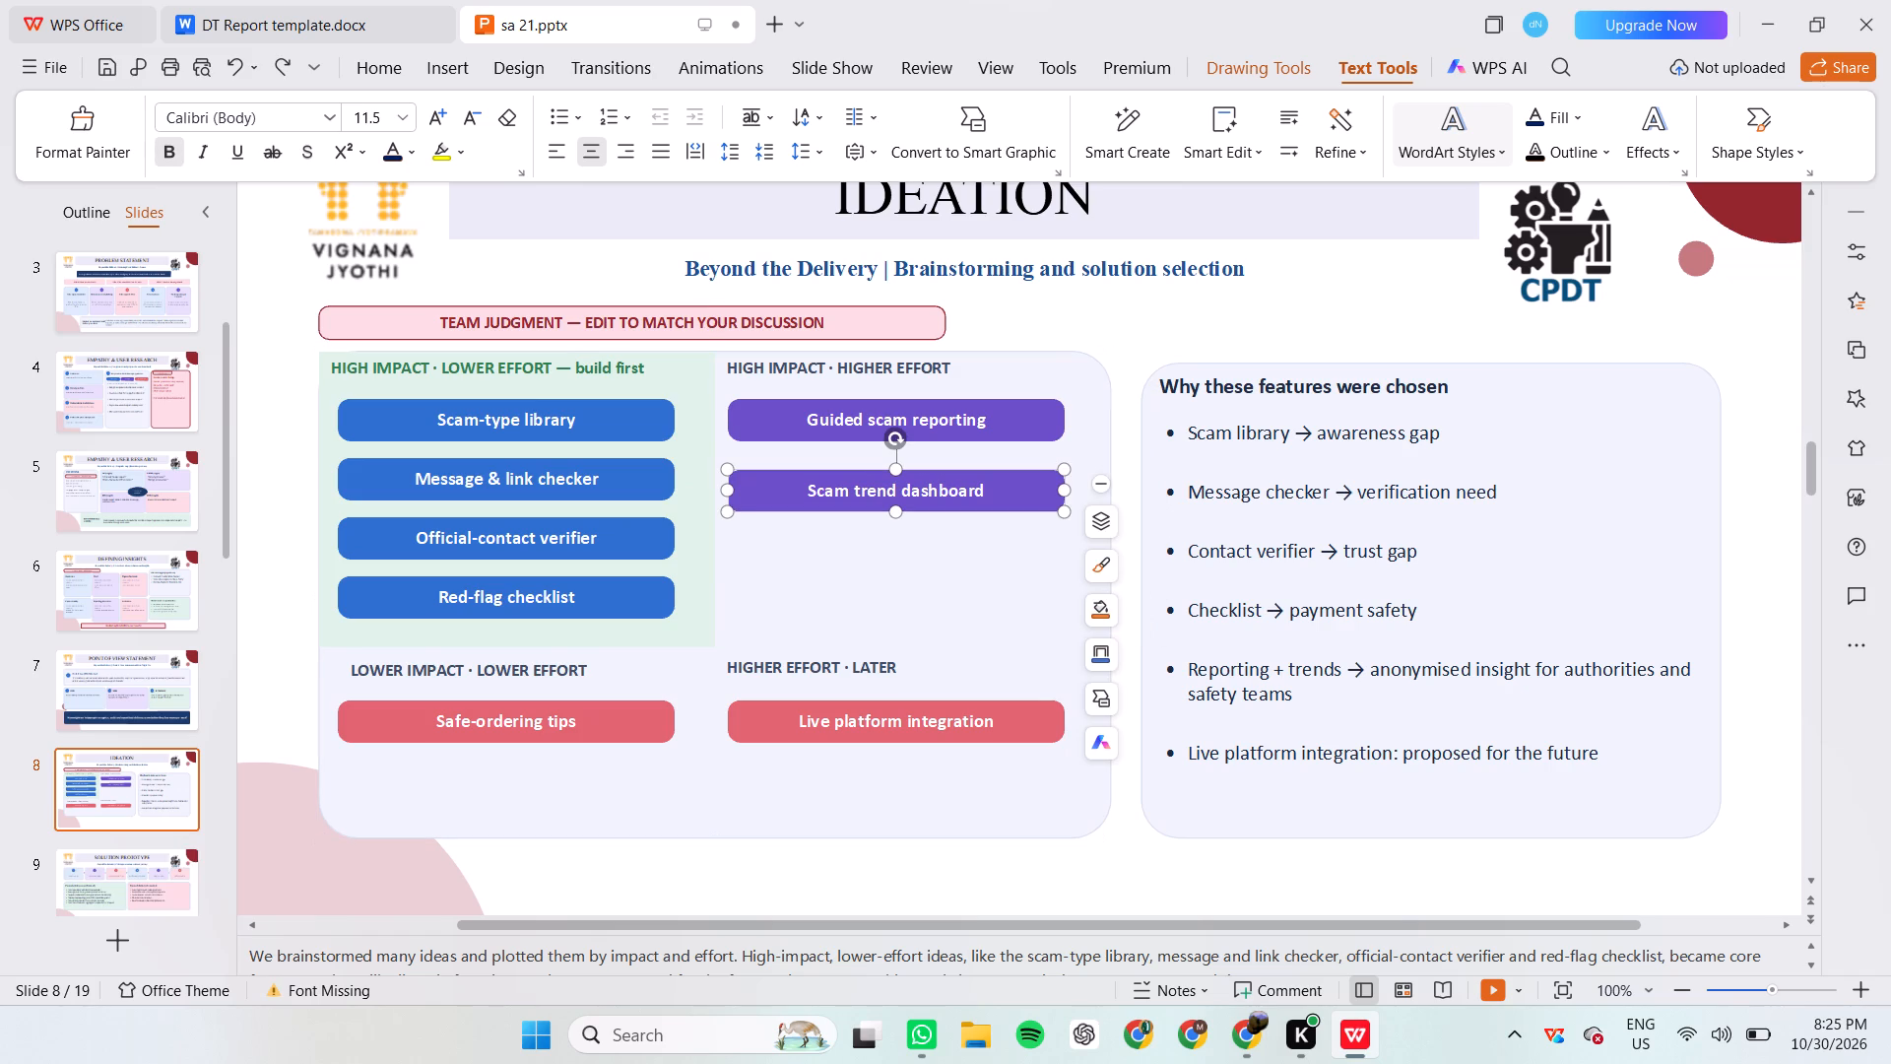
{"action": "left_click", "coordinate": [941, 509]}
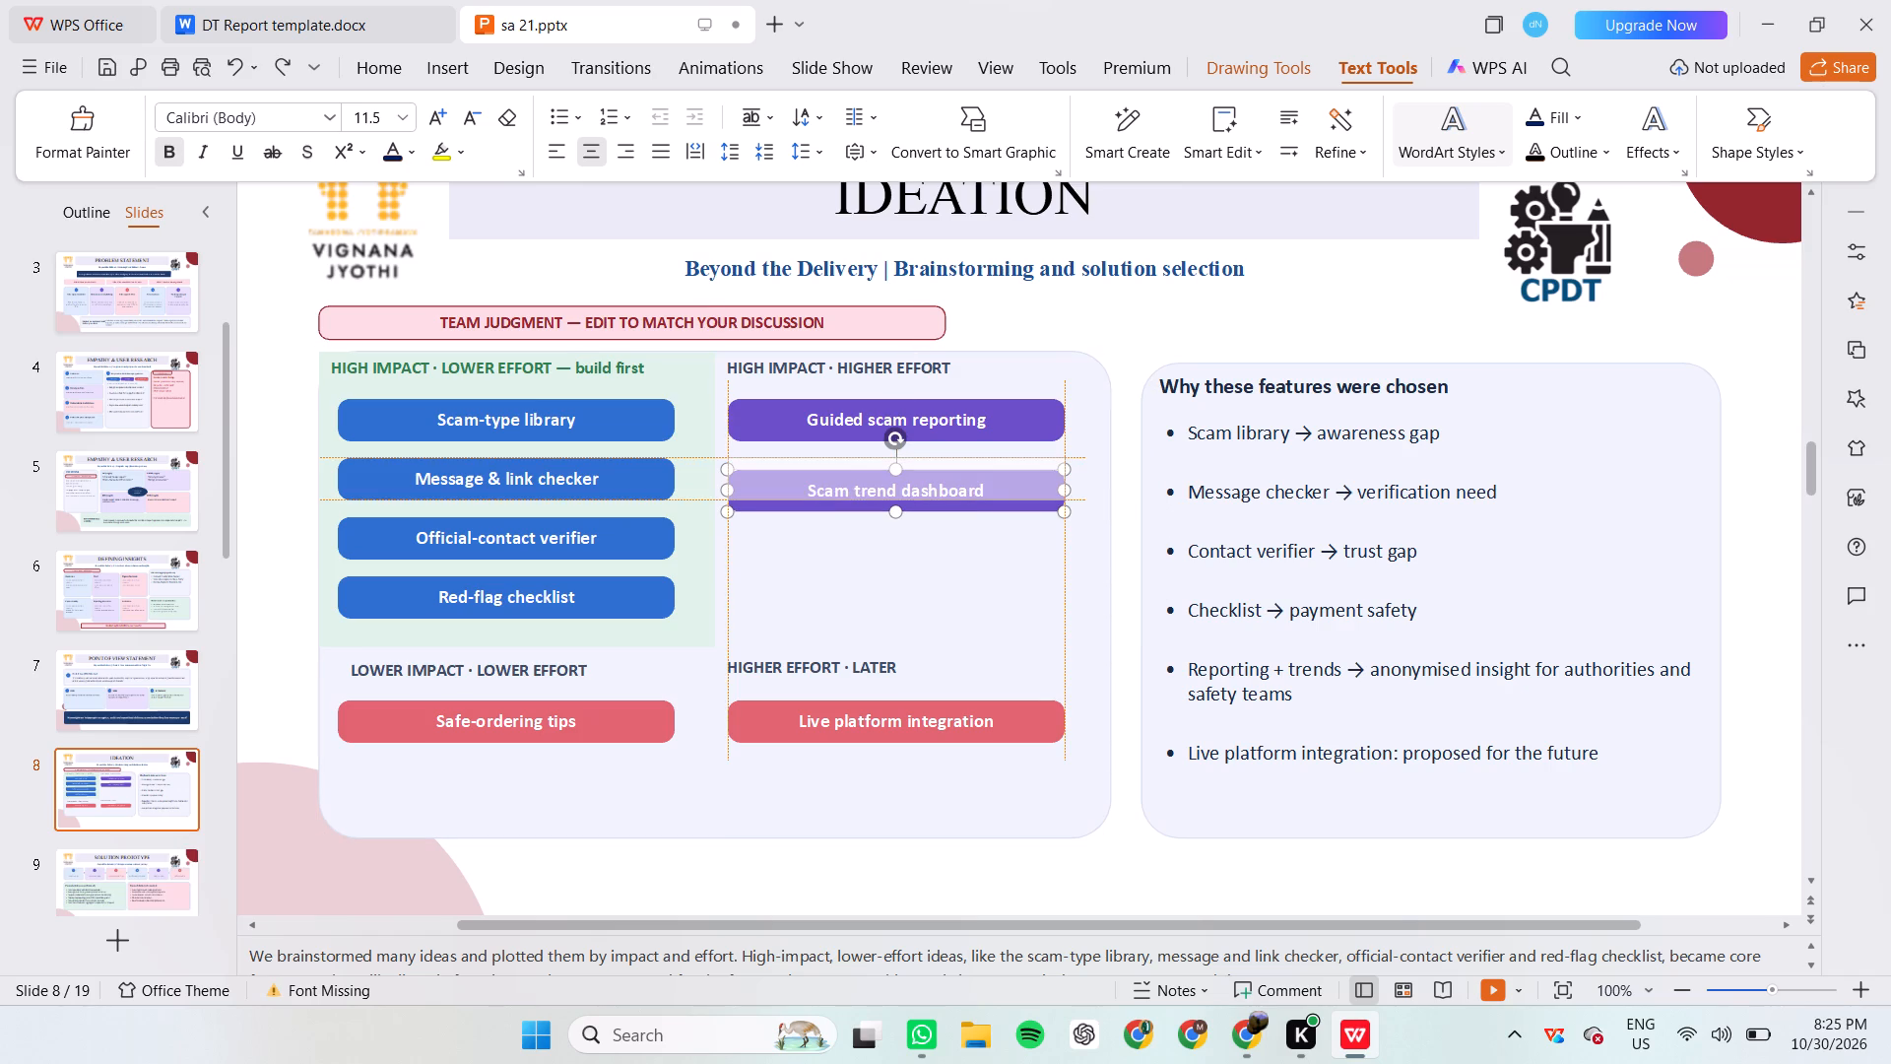
{"action": "left_click", "coordinate": [929, 512]}
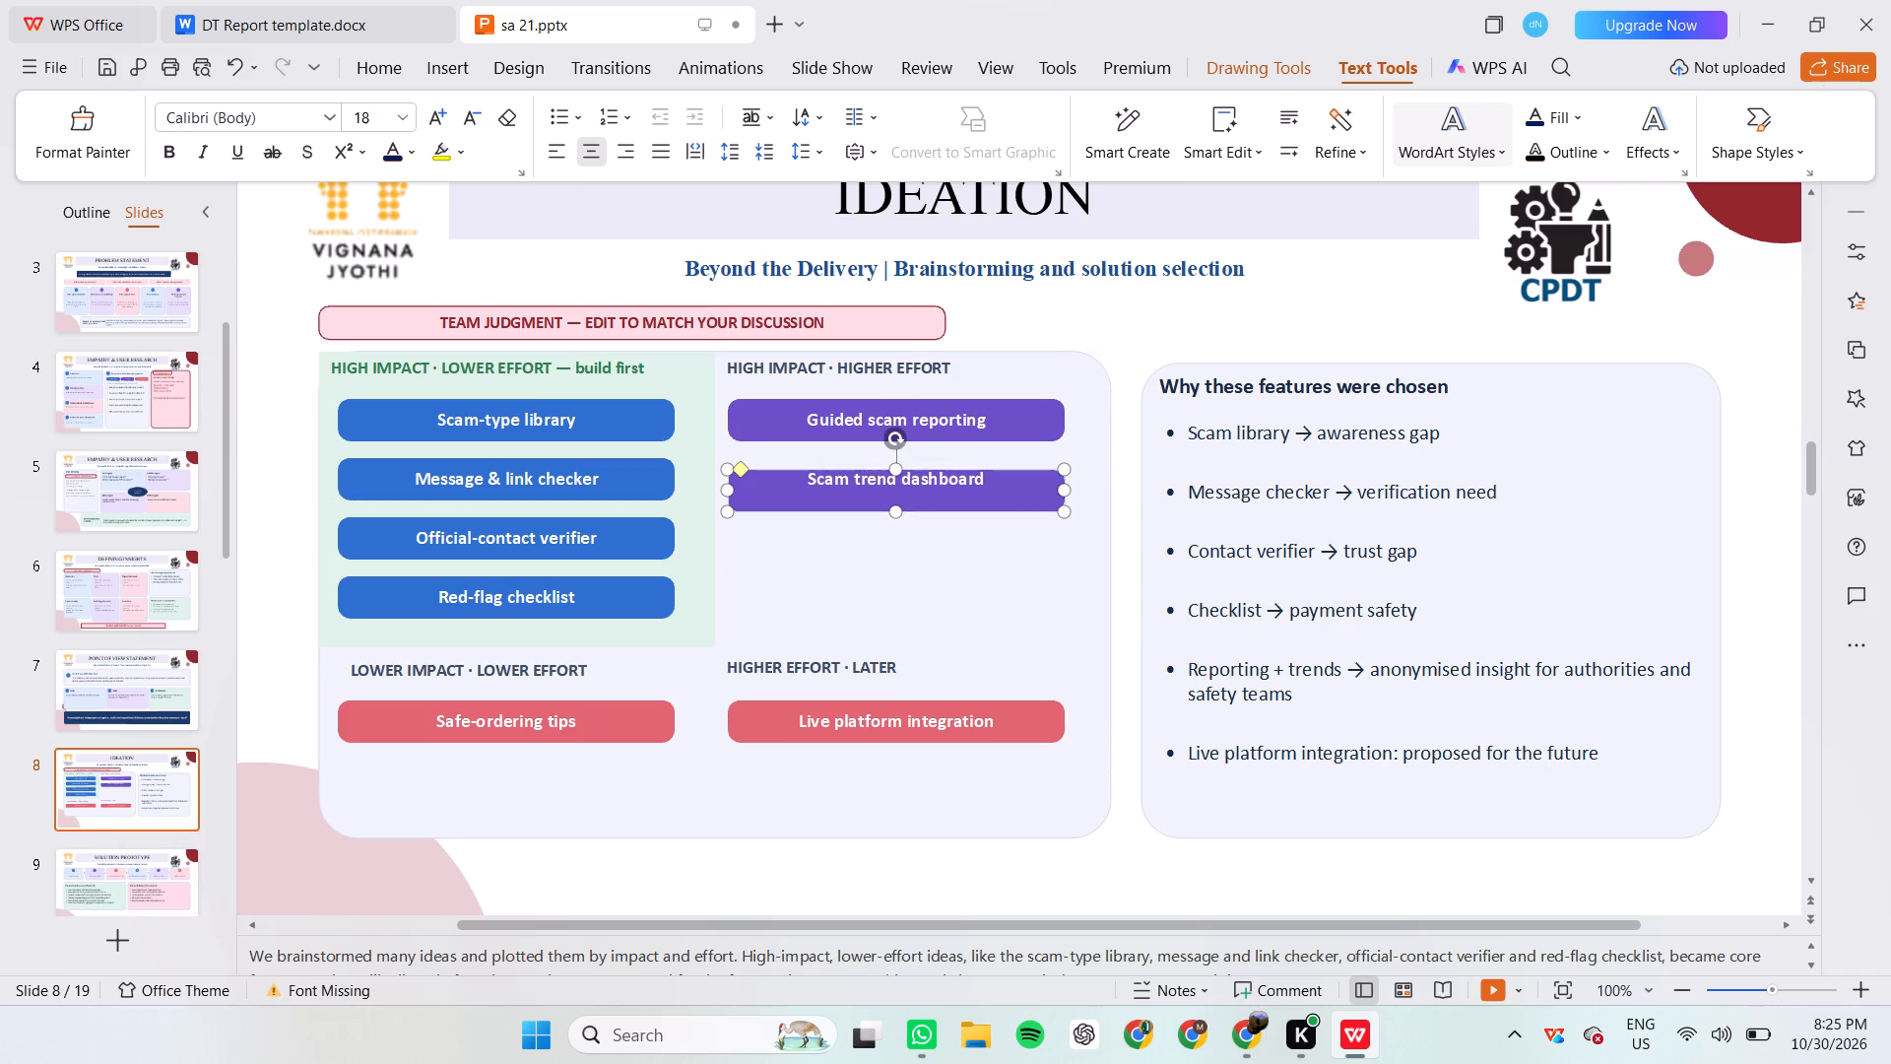
{"action": "left_click_drag", "start_coordinate": [935, 510], "coordinate": [938, 499]}
{"action": "left_click", "coordinate": [909, 564]}
{"action": "key", "text": "ctrl+s"}
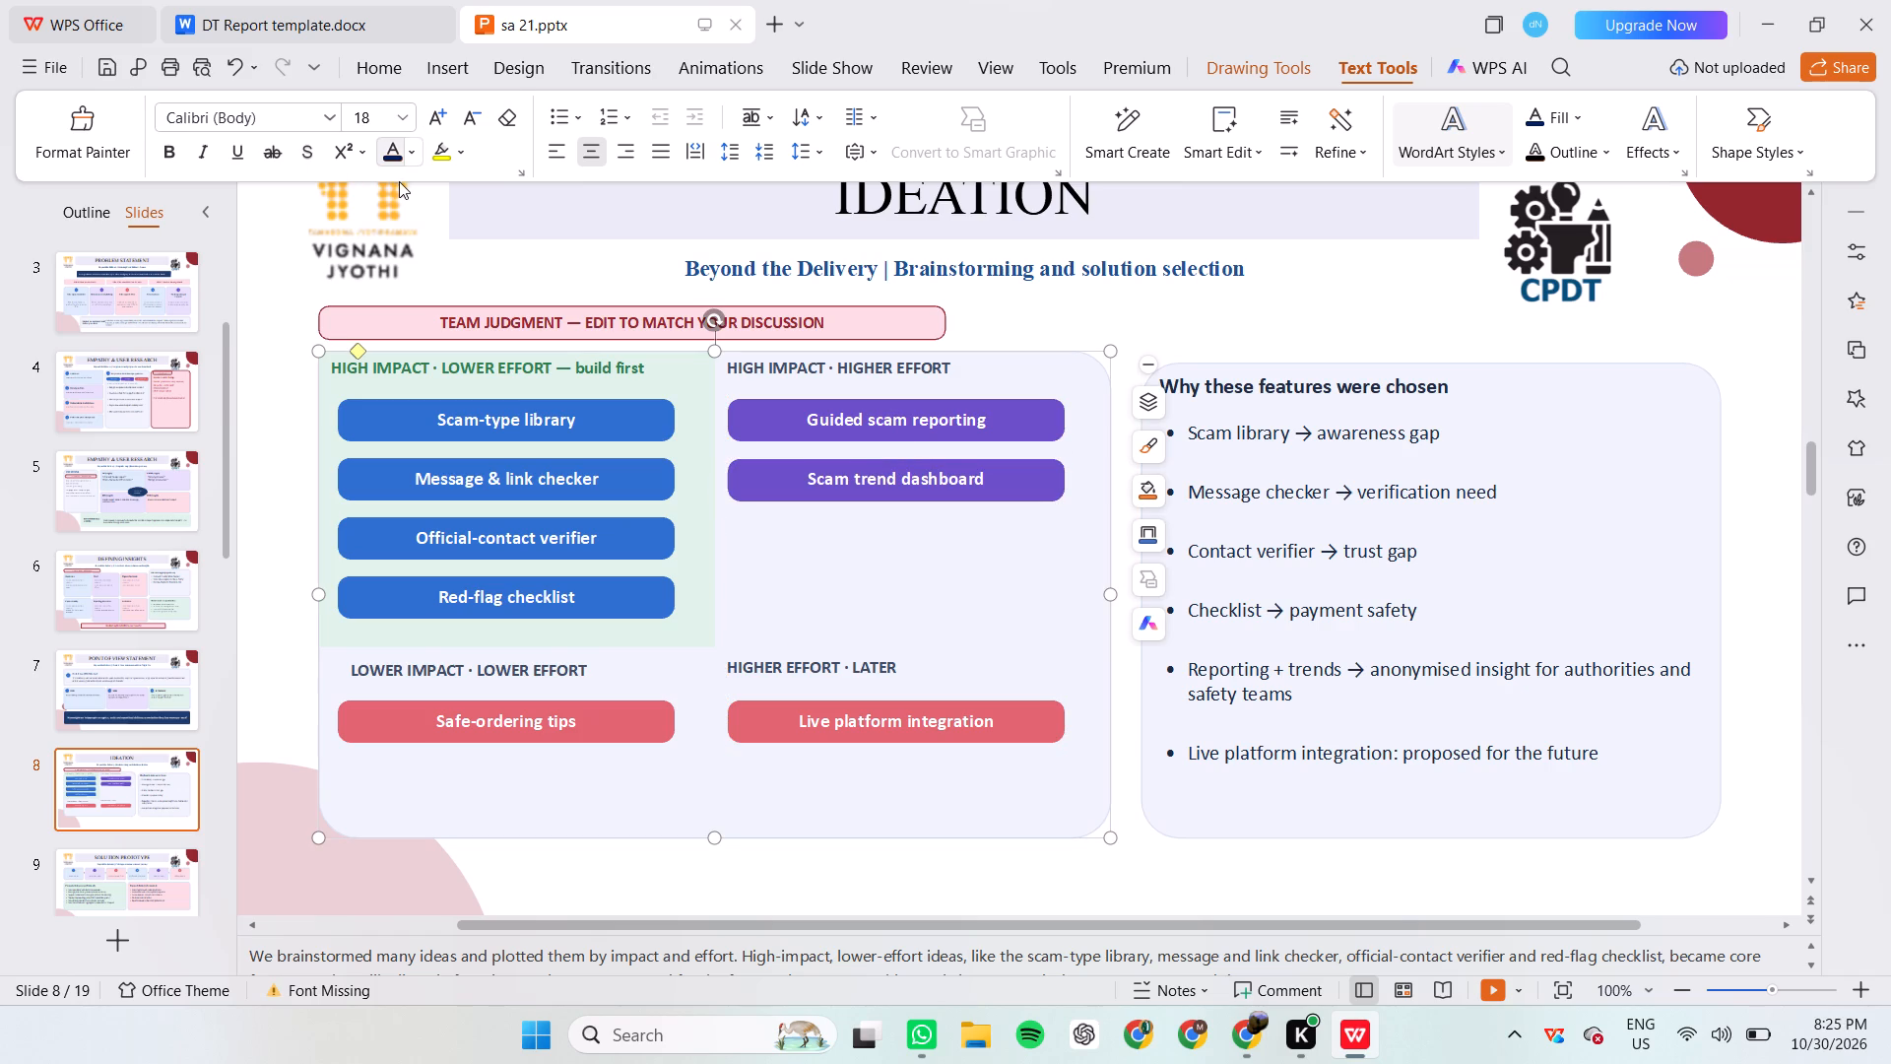
Check the Ideation slide and the two Solution Prototype slides after it in a full-screen slide show.
{"action": "key", "text": "Escape"}
{"action": "left_click", "coordinate": [293, 118]}
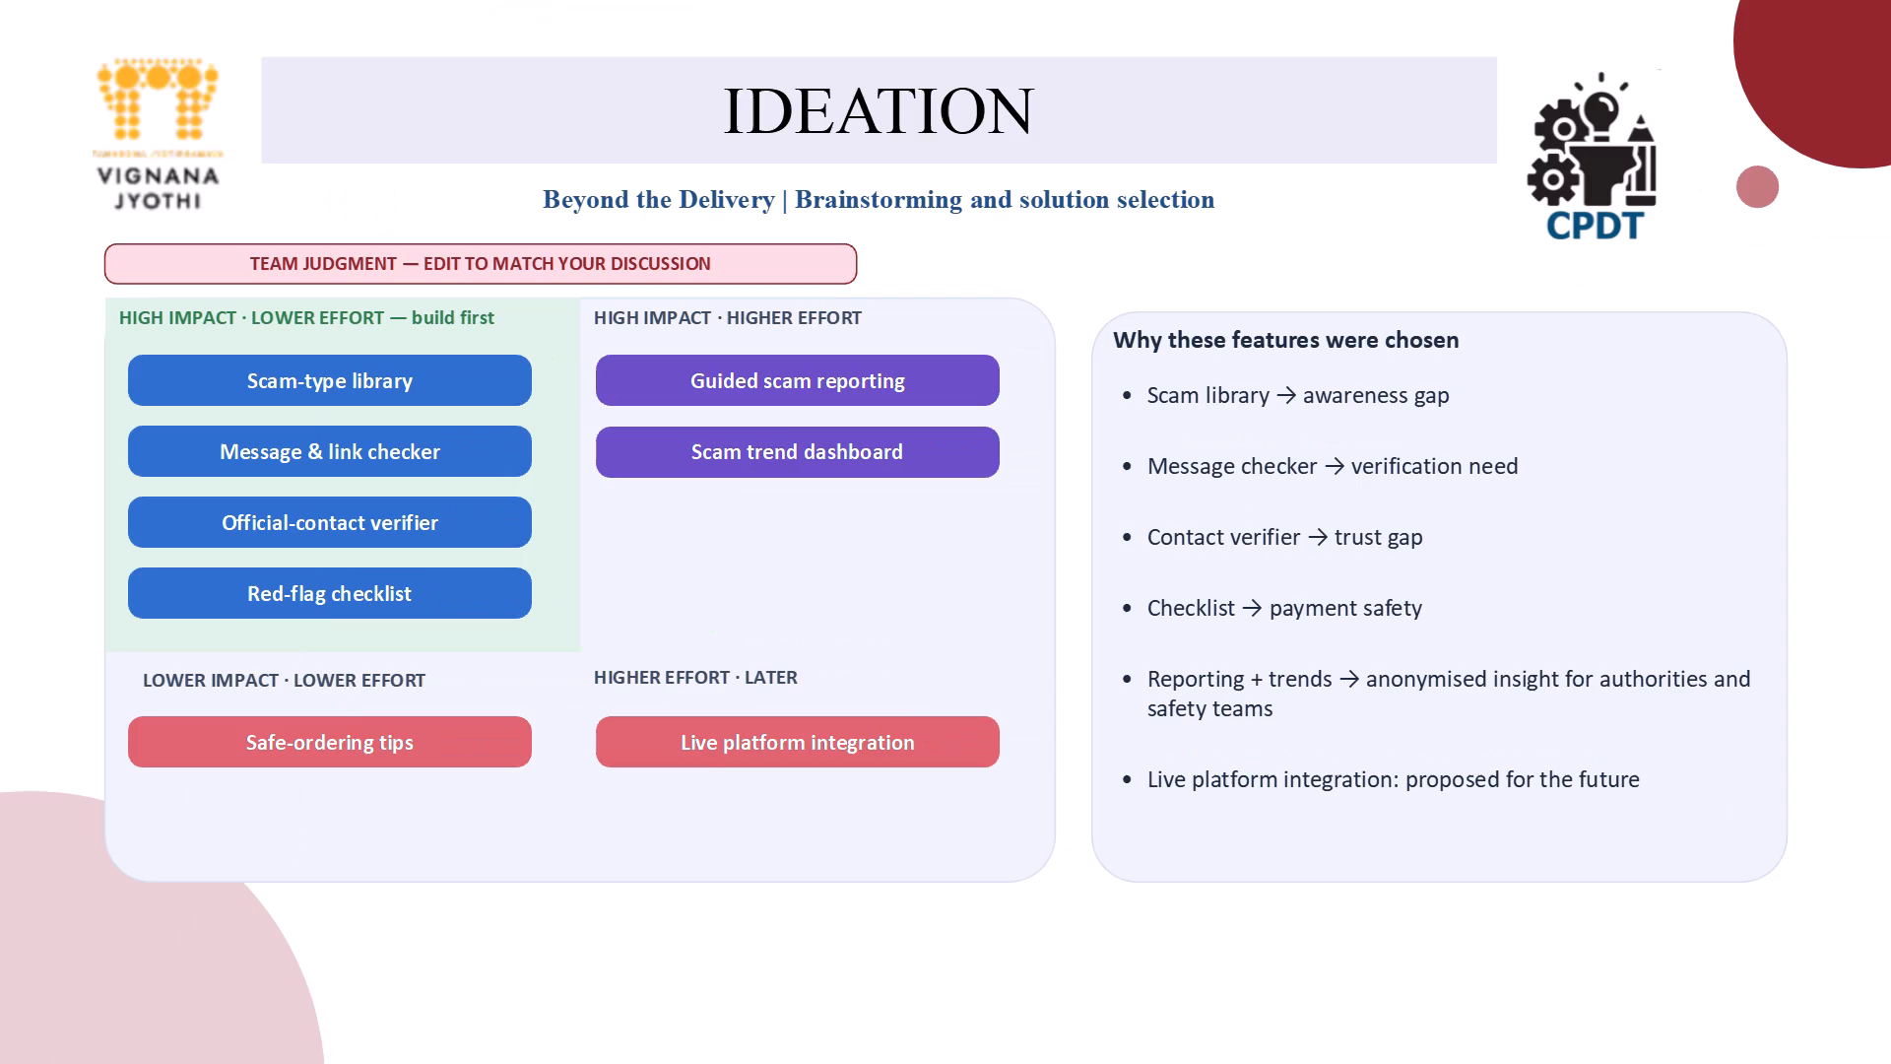
{"action": "key", "text": "Right"}
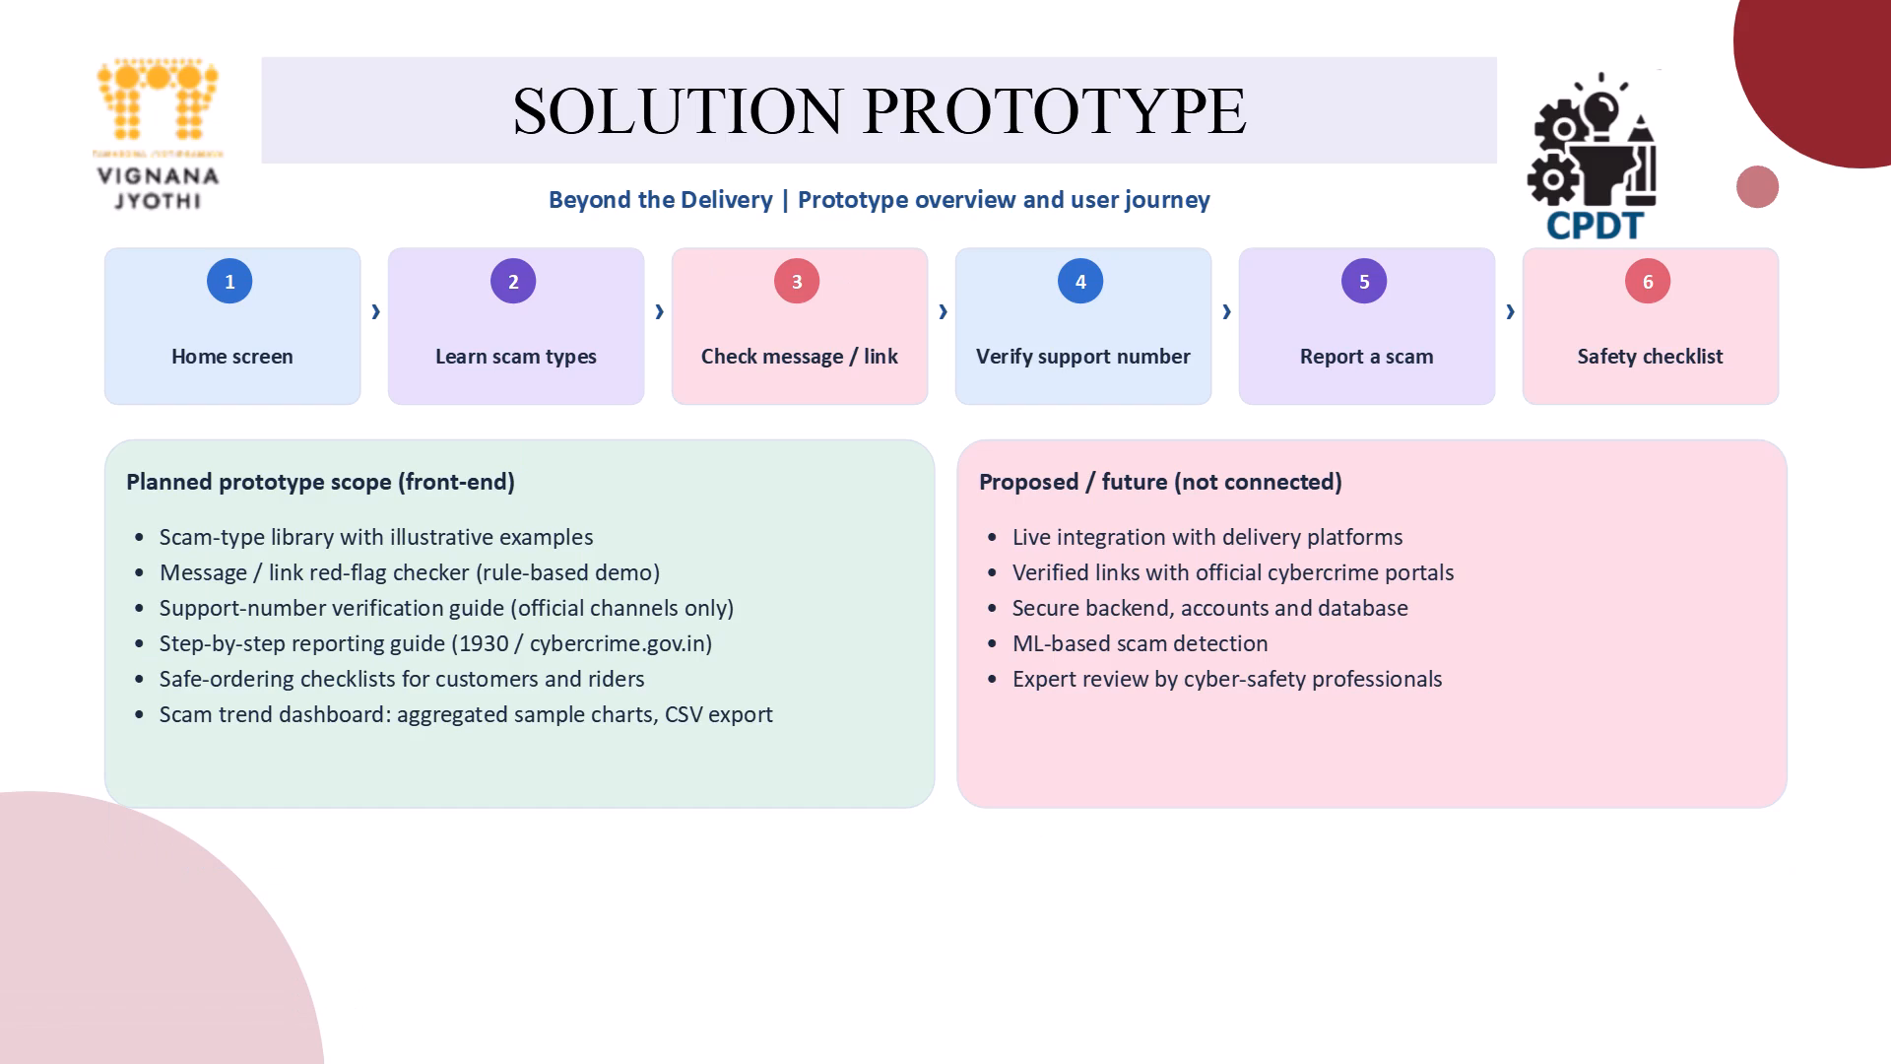
{"action": "key", "text": "Right"}
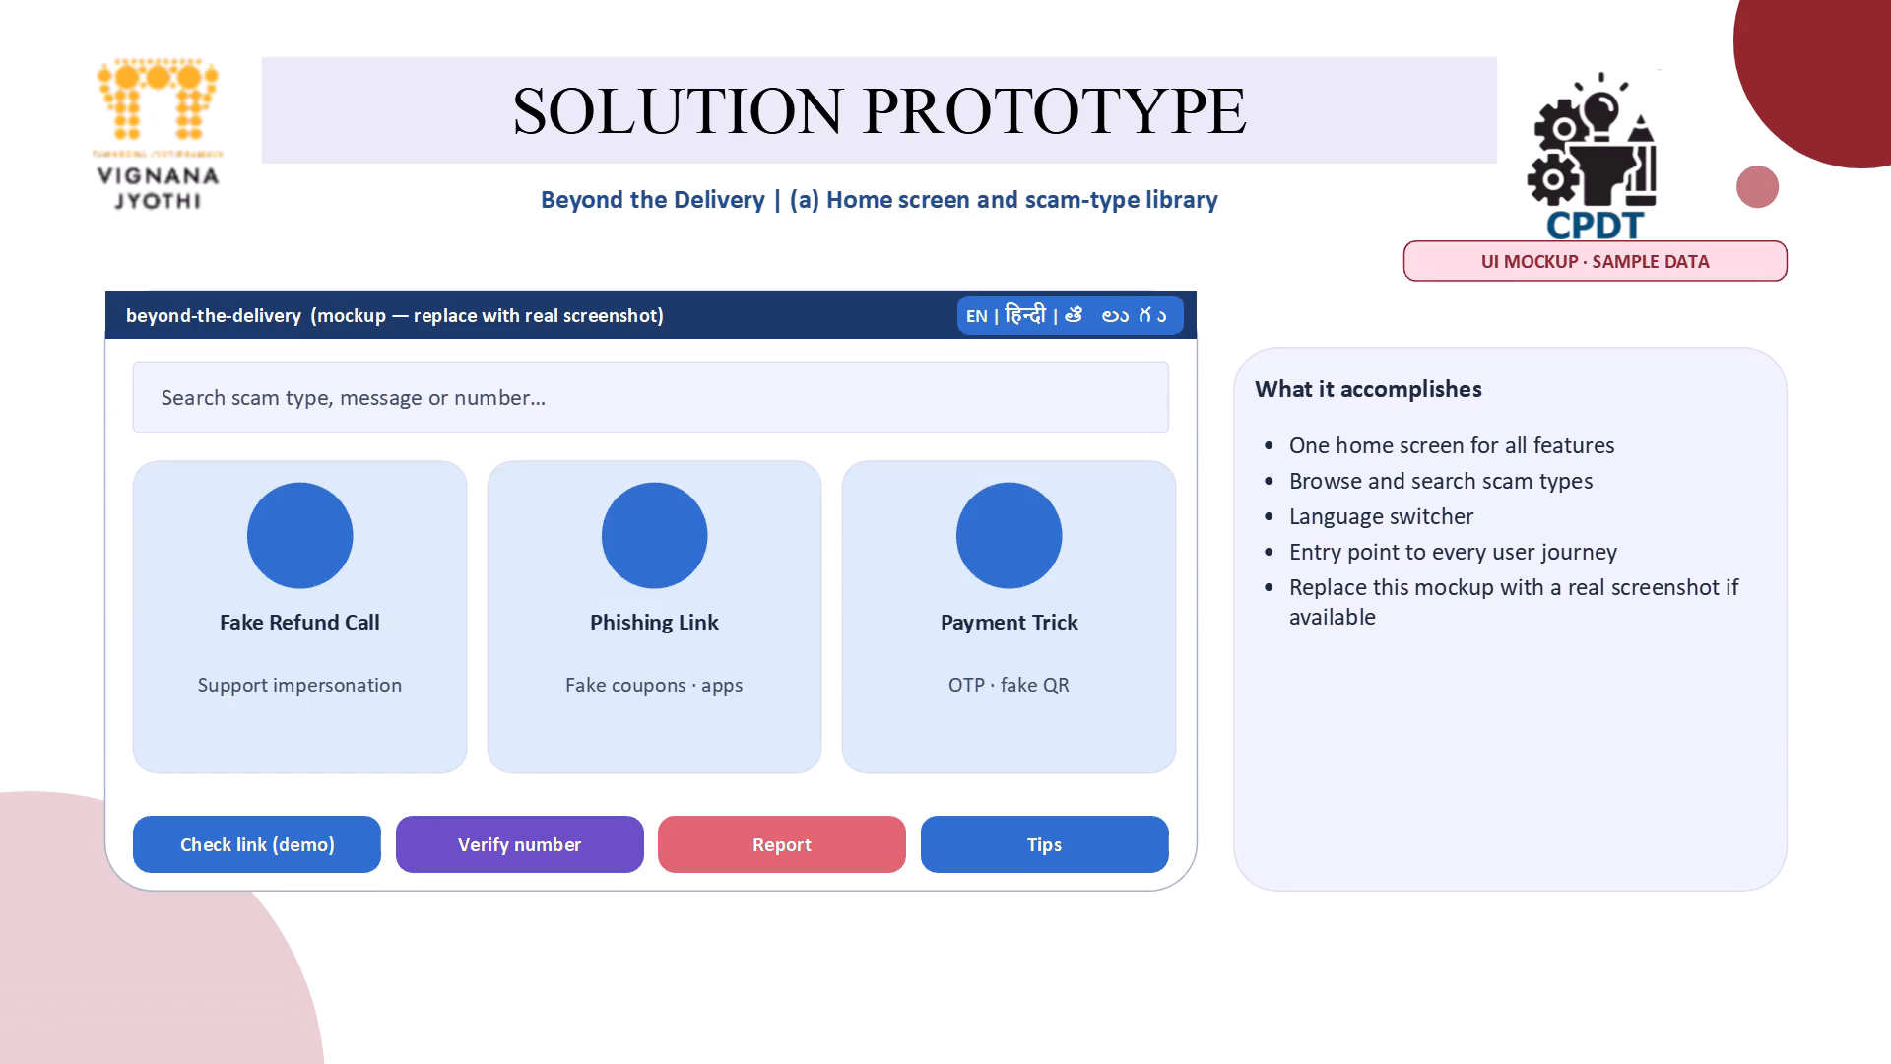
{"action": "key", "text": "Escape"}
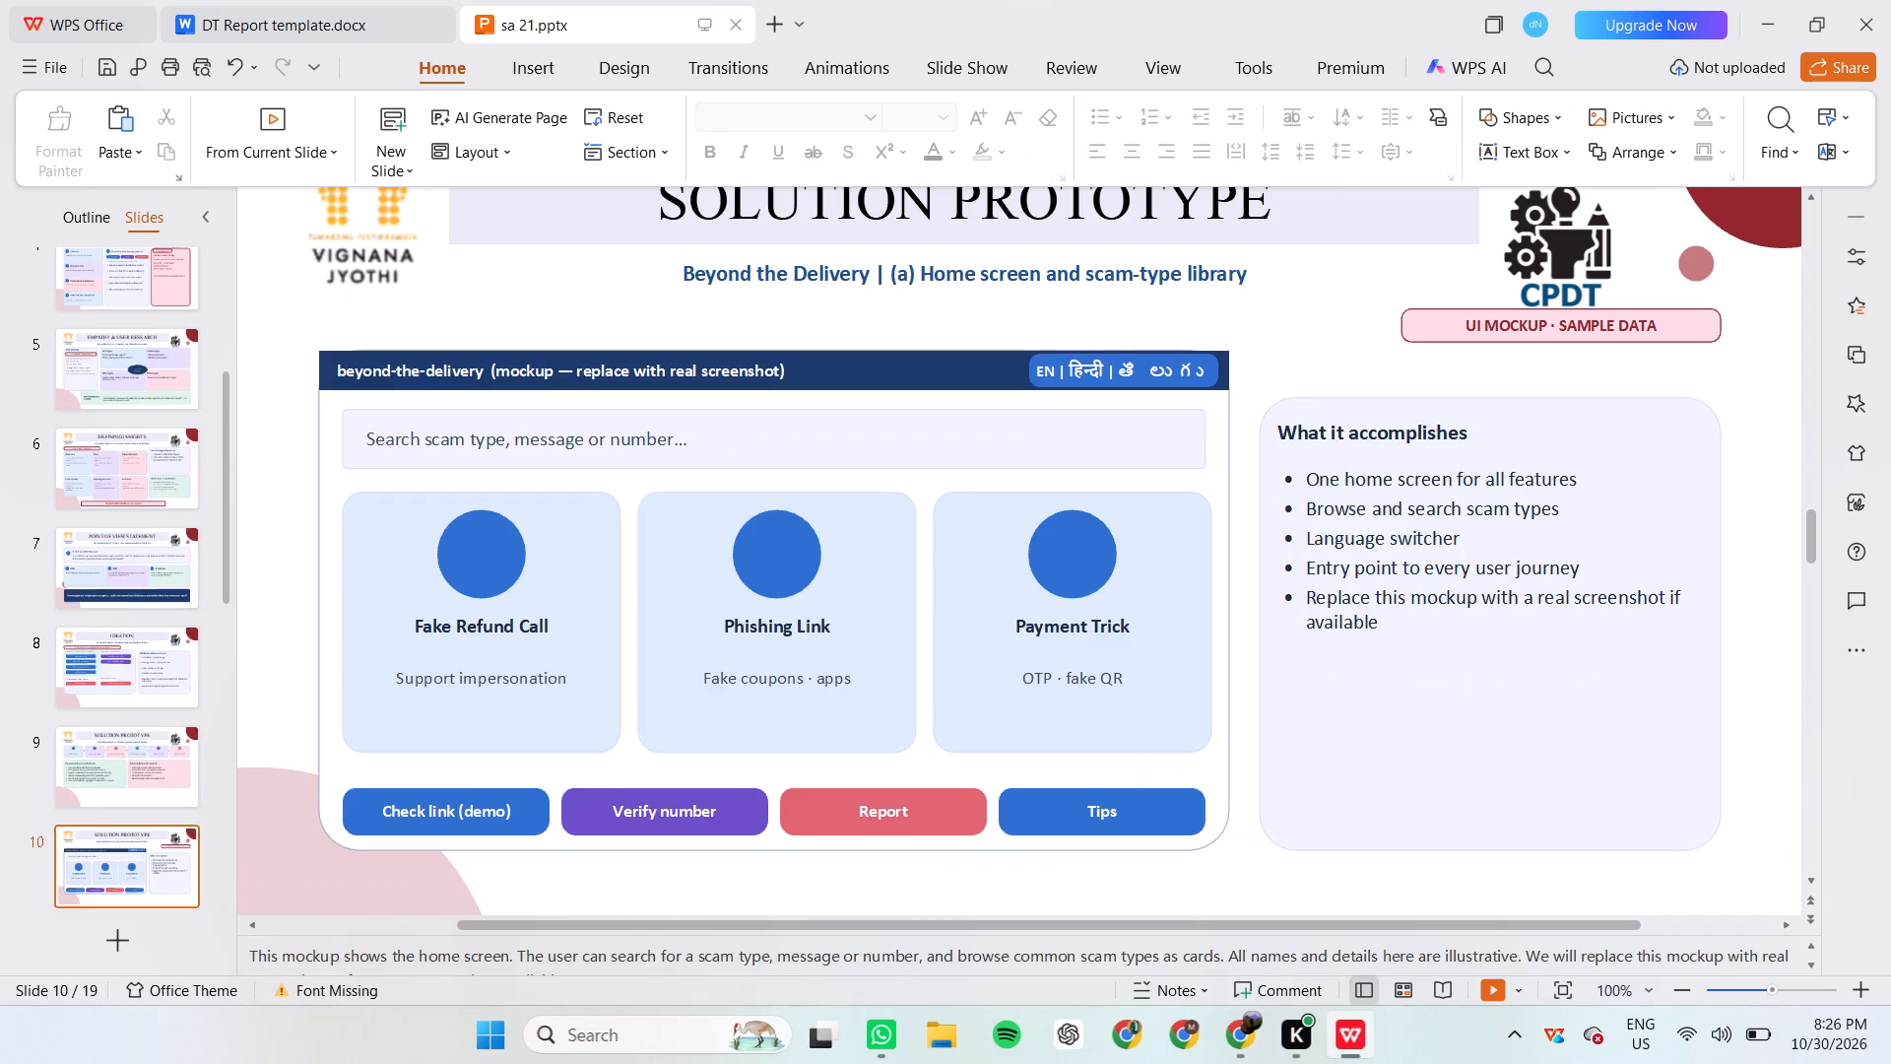
Insert a blank line between each of the five bullets under What it accomplishes on slide 10 and save the presentation.
{"action": "left_click", "coordinate": [1585, 478]}
{"action": "key", "text": "Return"}
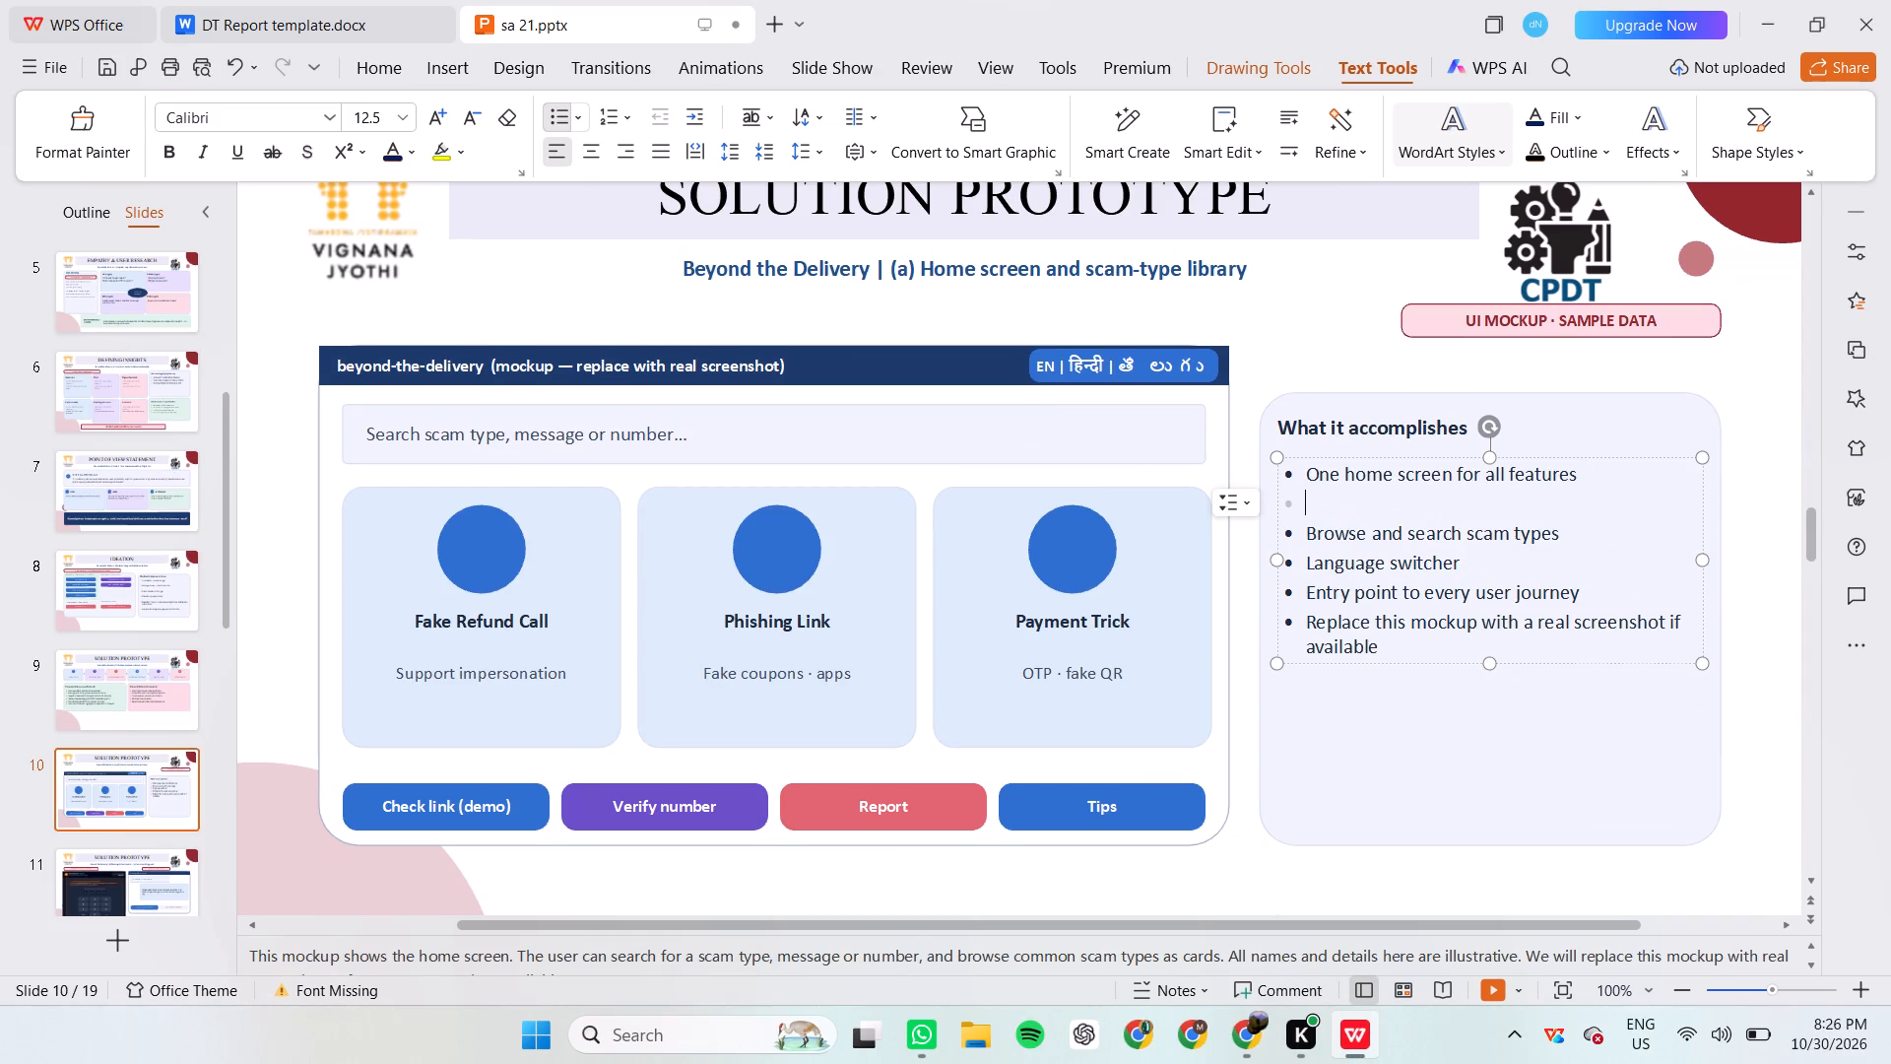
{"action": "left_click", "coordinate": [1580, 519]}
{"action": "left_click", "coordinate": [1575, 532]}
{"action": "key", "text": "Return"}
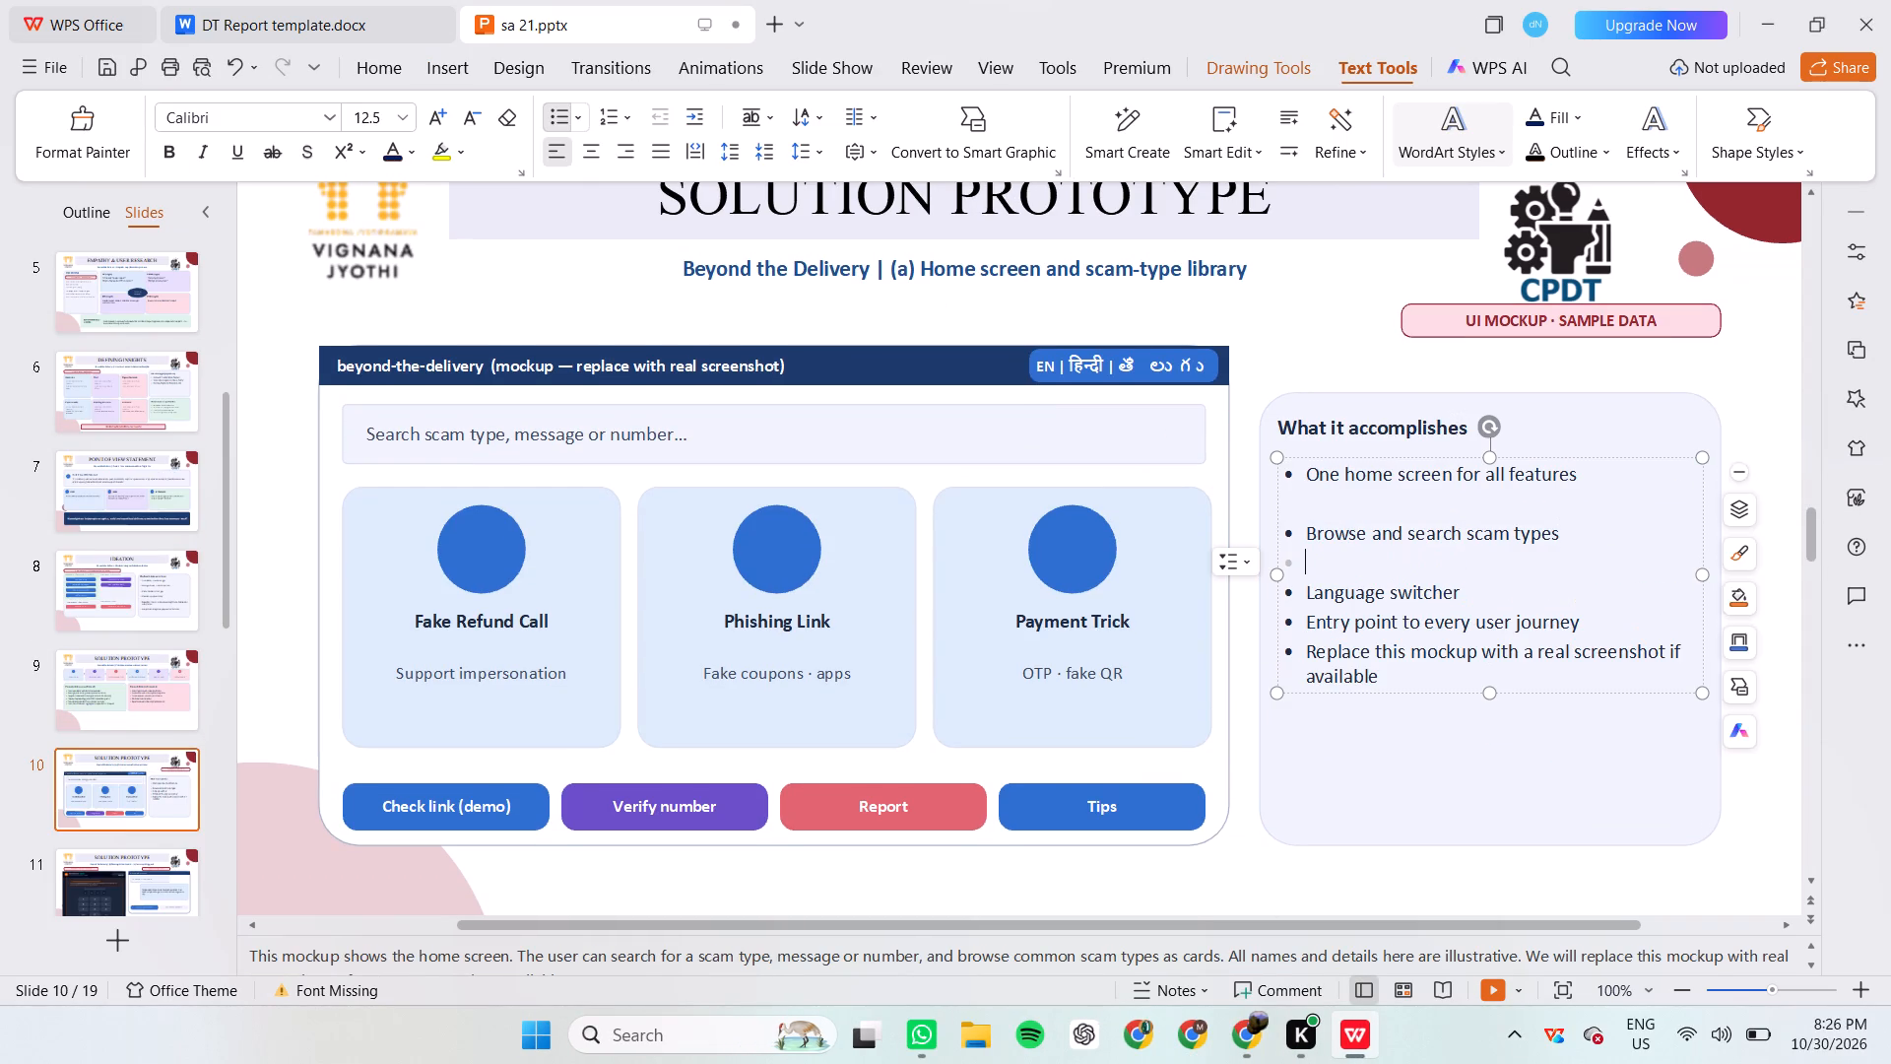
{"action": "left_click", "coordinate": [1476, 581]}
{"action": "key", "text": "Return"}
{"action": "left_click", "coordinate": [1586, 646]}
{"action": "key", "text": "Return"}
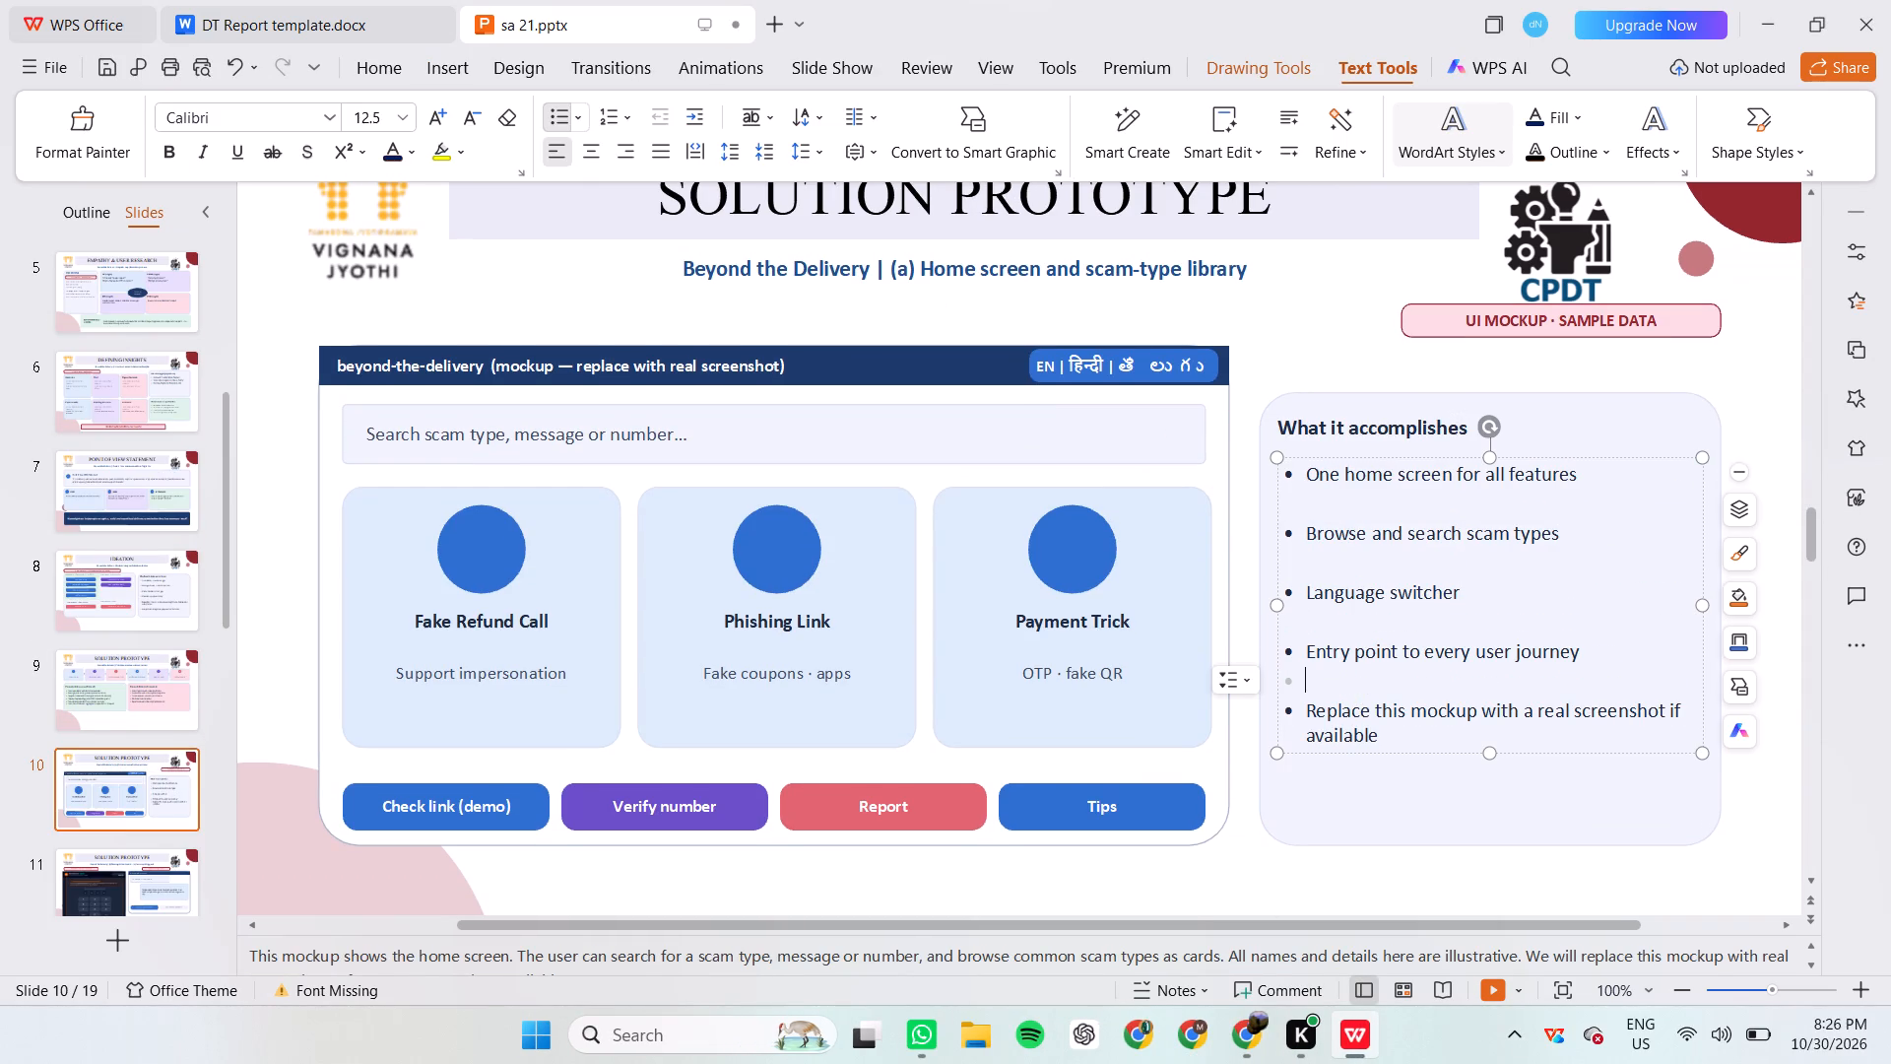
{"action": "key", "text": "ctrl+s"}
Check slide 10 and the Message & link checker slide after it in a full-screen slide show.
{"action": "key", "text": "Escape"}
{"action": "key", "text": "Escape"}
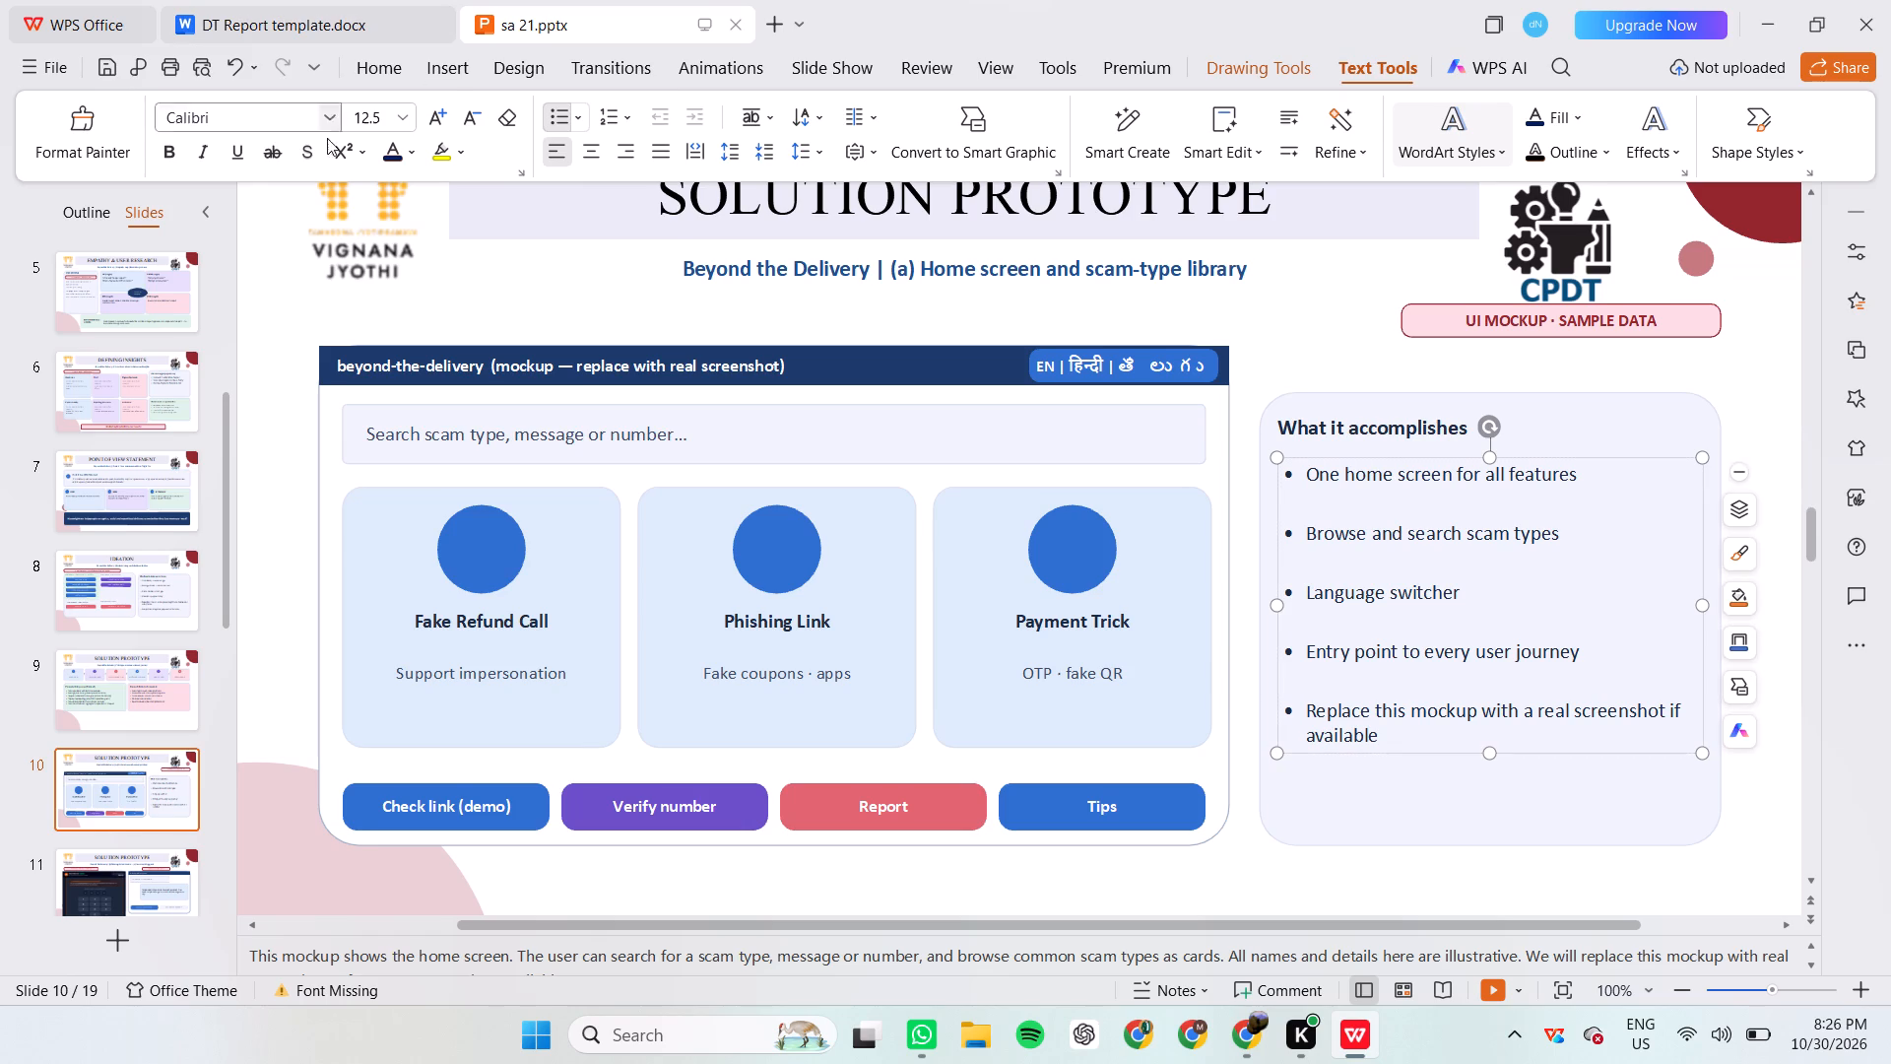
{"action": "left_click", "coordinate": [290, 115]}
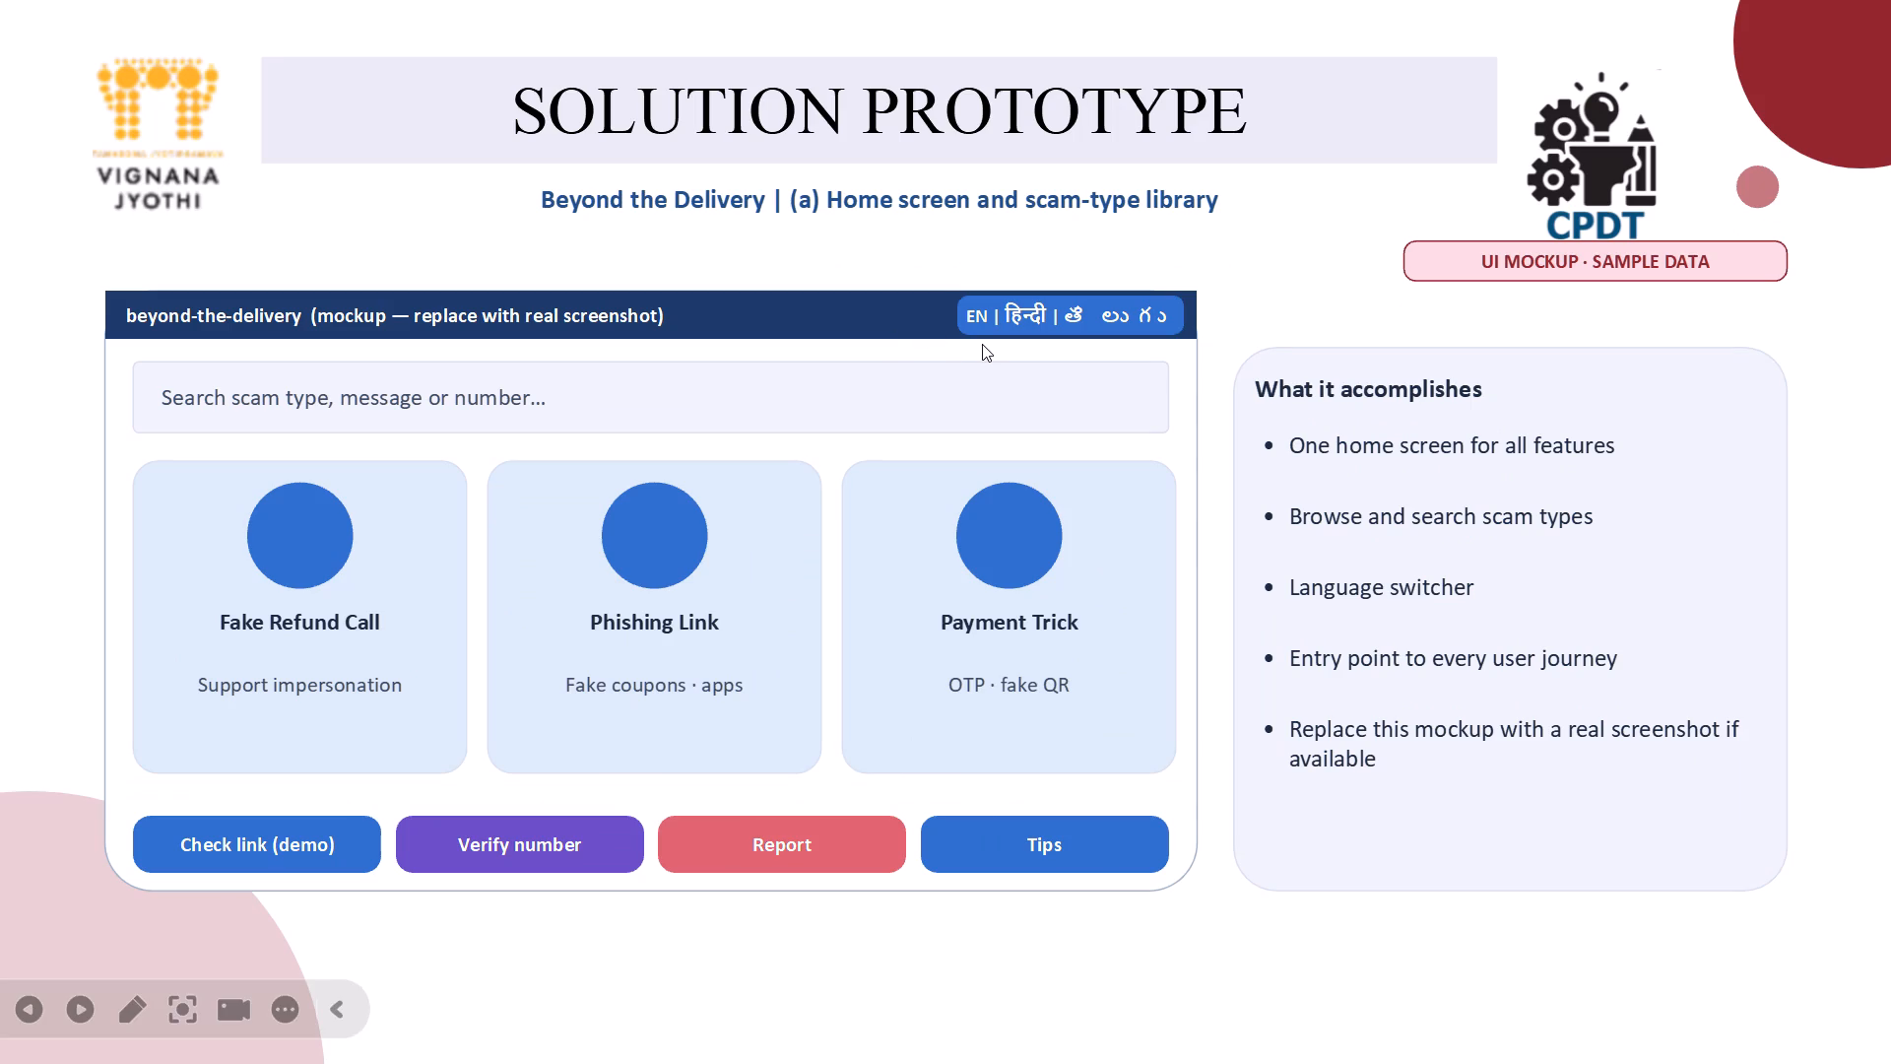
{"action": "key", "text": "Right"}
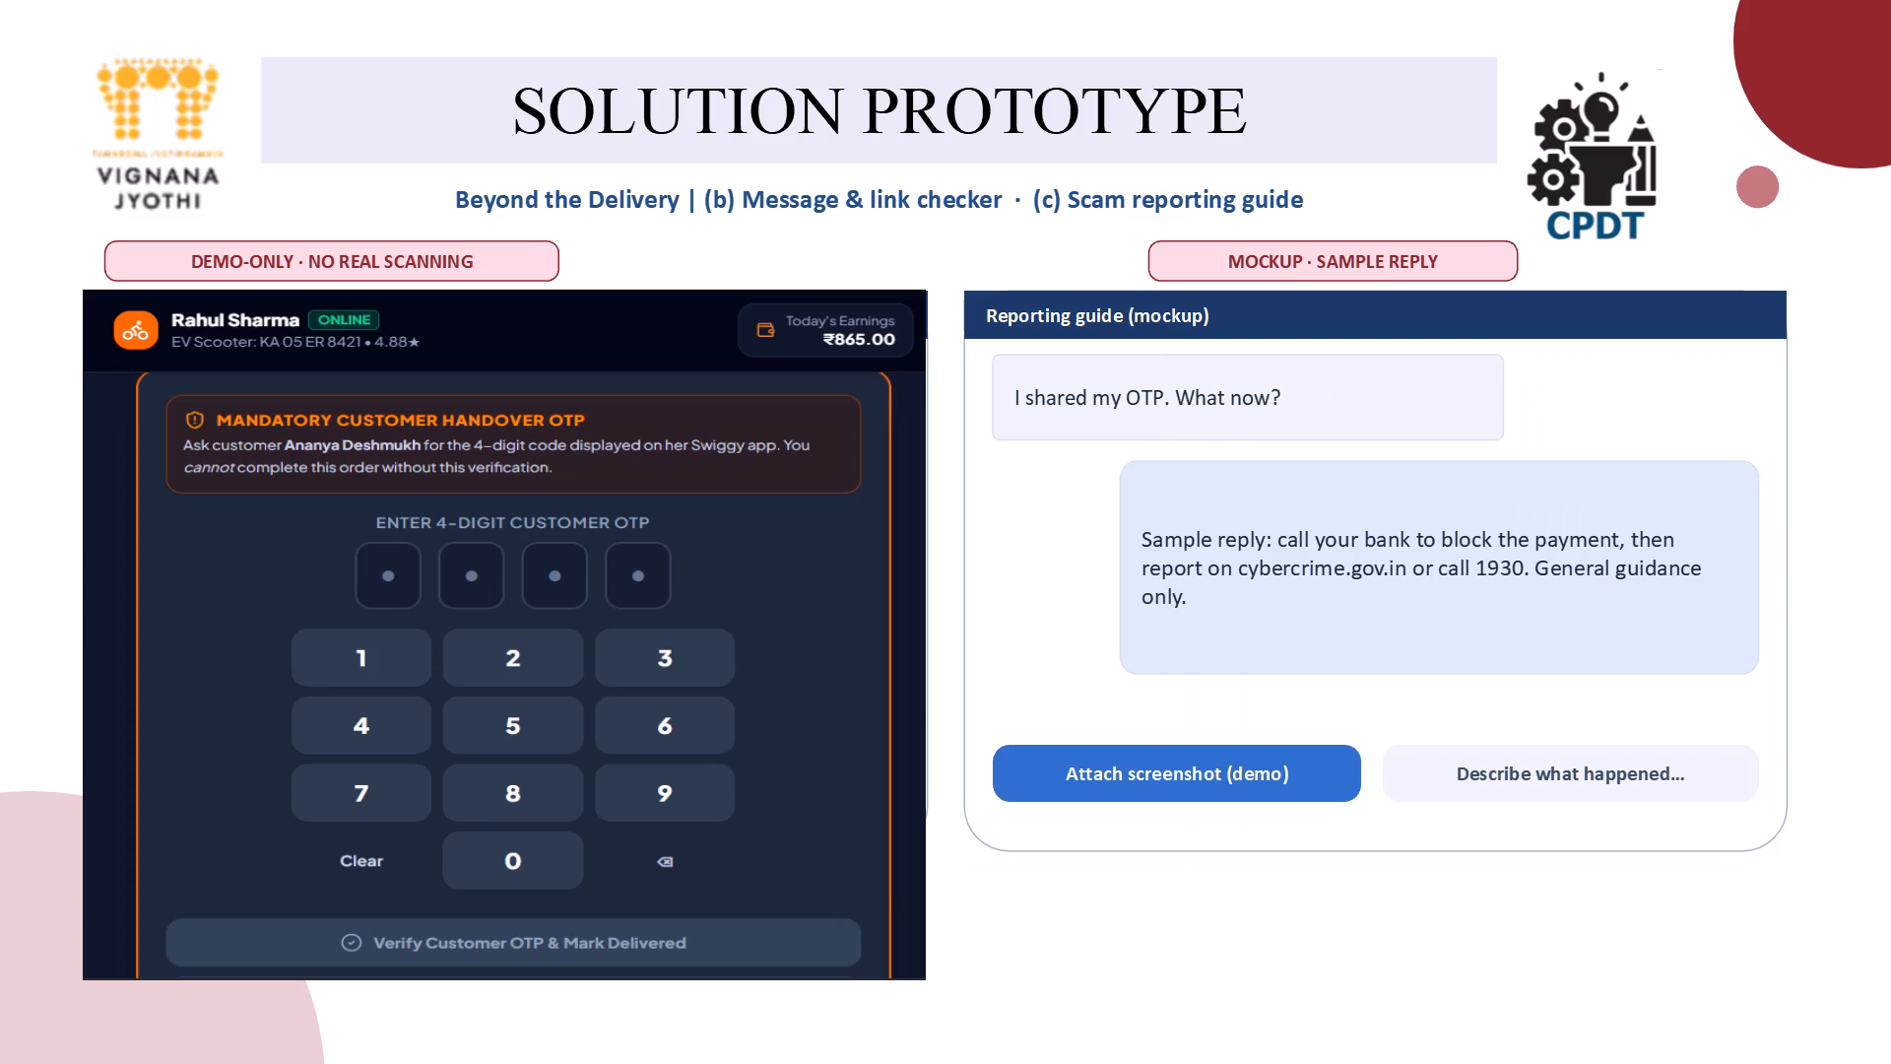
{"action": "key", "text": "Escape"}
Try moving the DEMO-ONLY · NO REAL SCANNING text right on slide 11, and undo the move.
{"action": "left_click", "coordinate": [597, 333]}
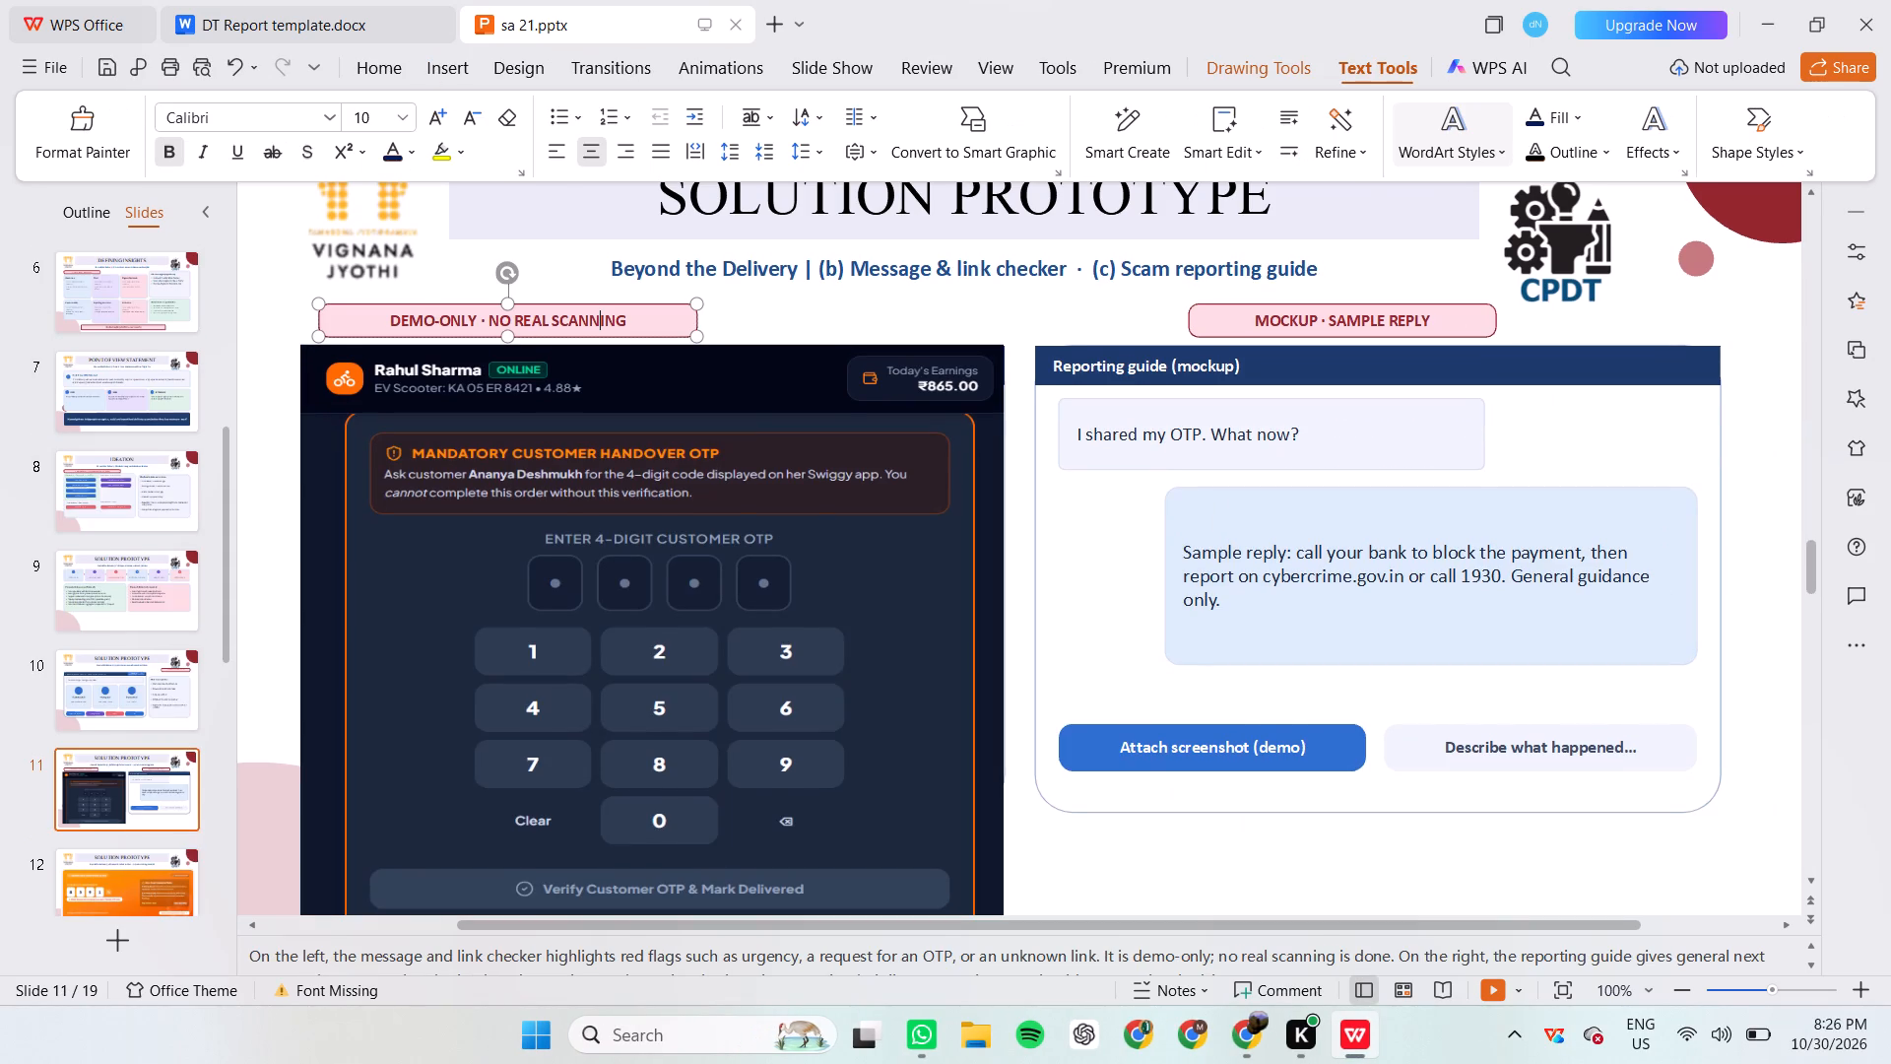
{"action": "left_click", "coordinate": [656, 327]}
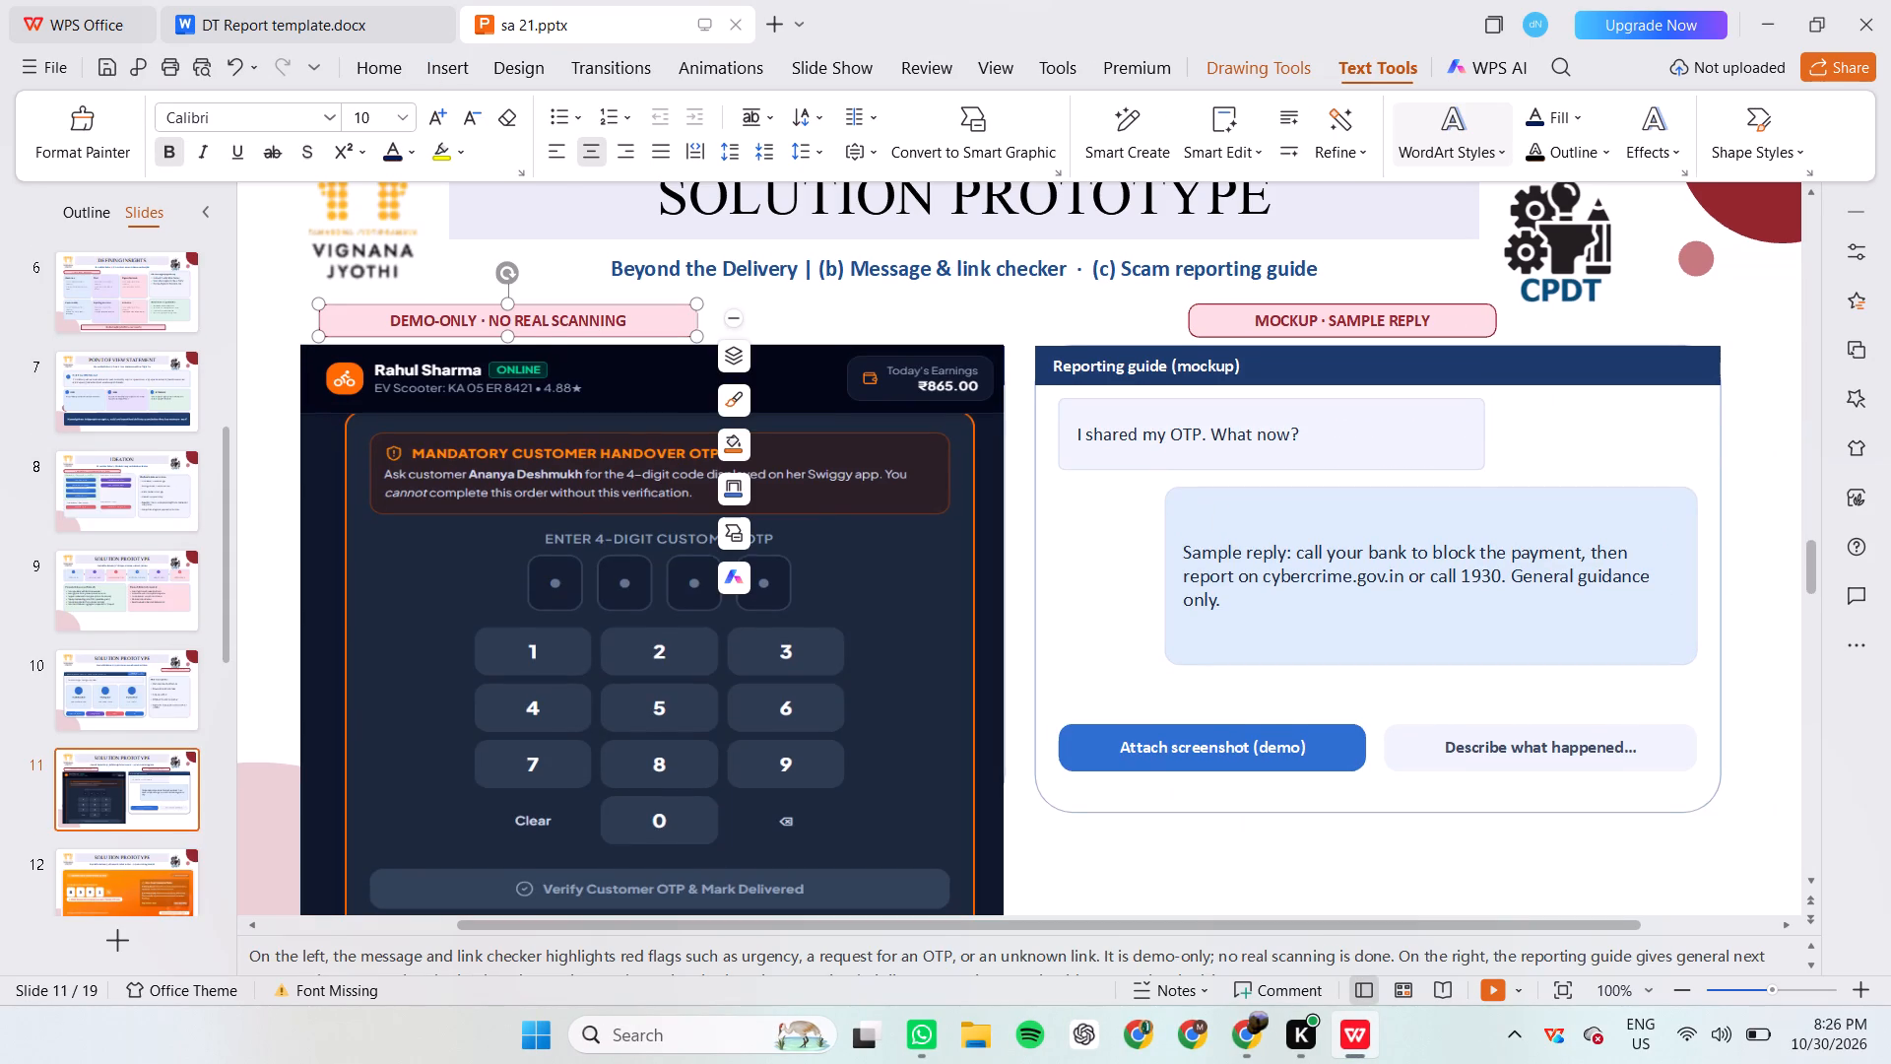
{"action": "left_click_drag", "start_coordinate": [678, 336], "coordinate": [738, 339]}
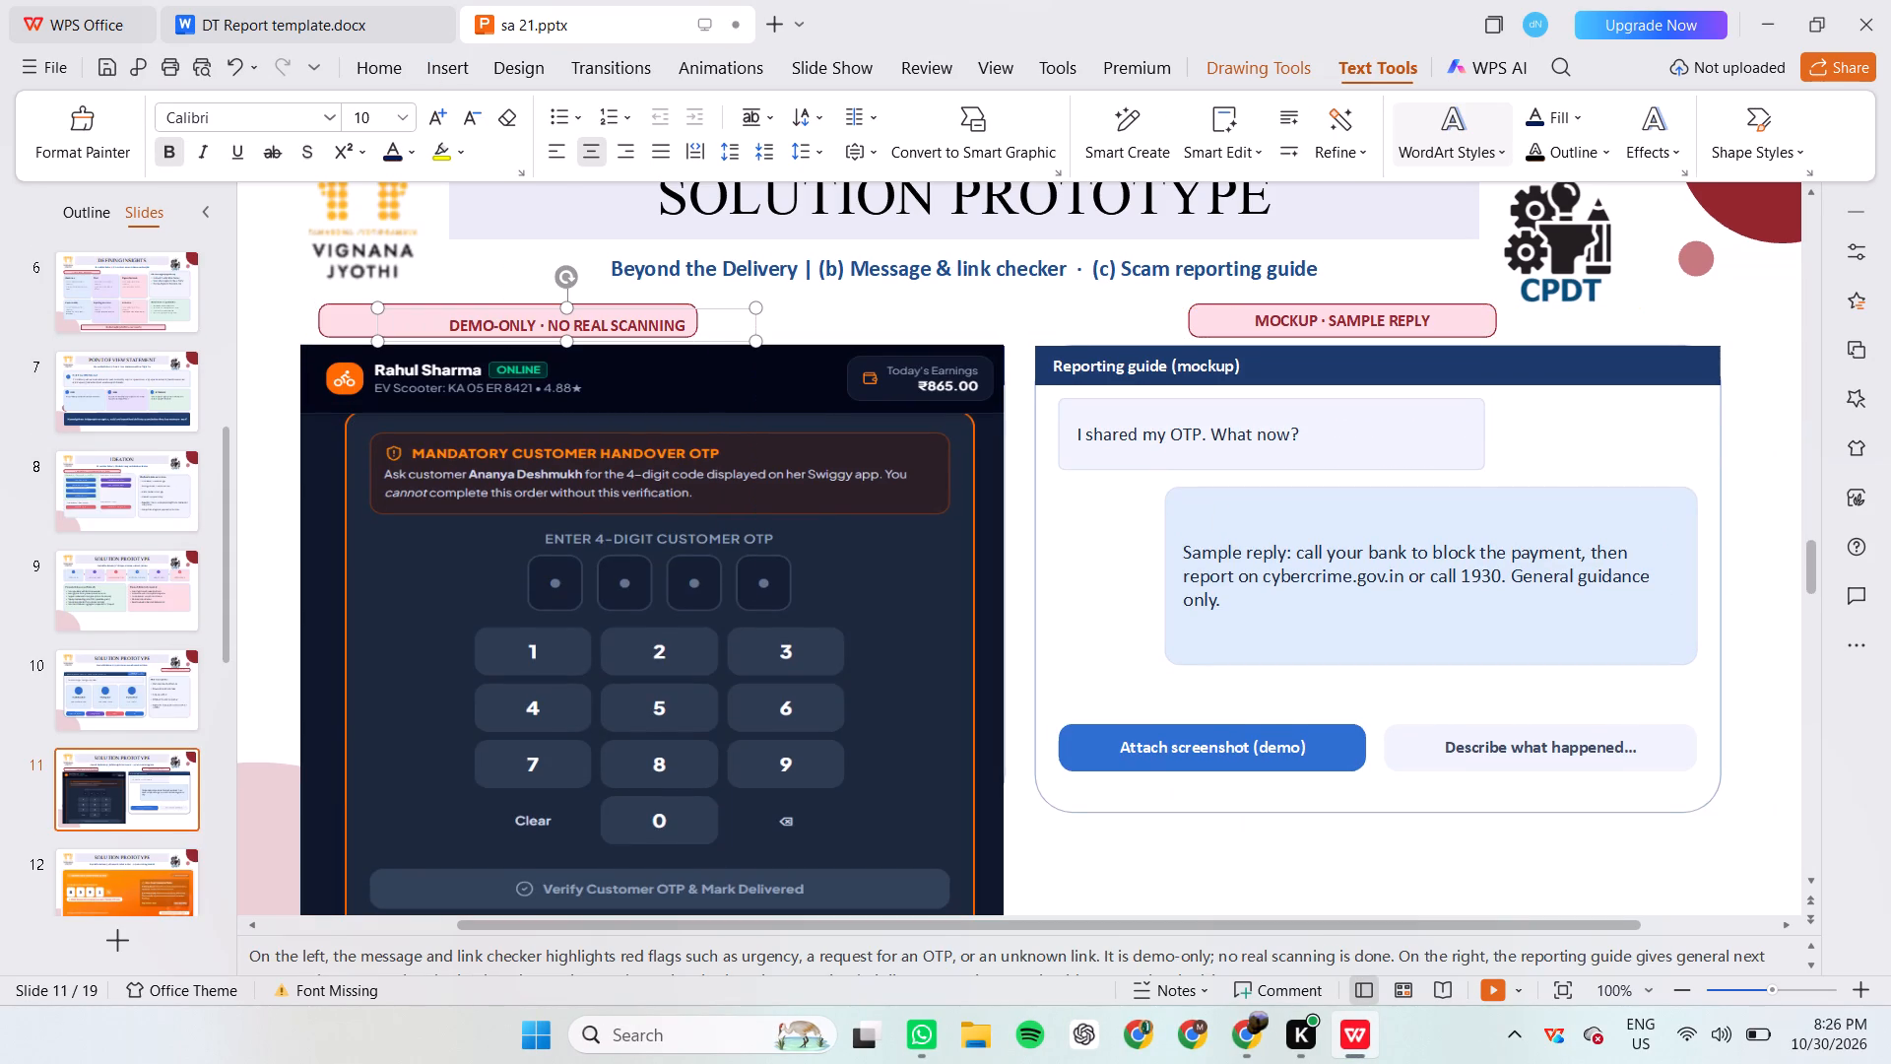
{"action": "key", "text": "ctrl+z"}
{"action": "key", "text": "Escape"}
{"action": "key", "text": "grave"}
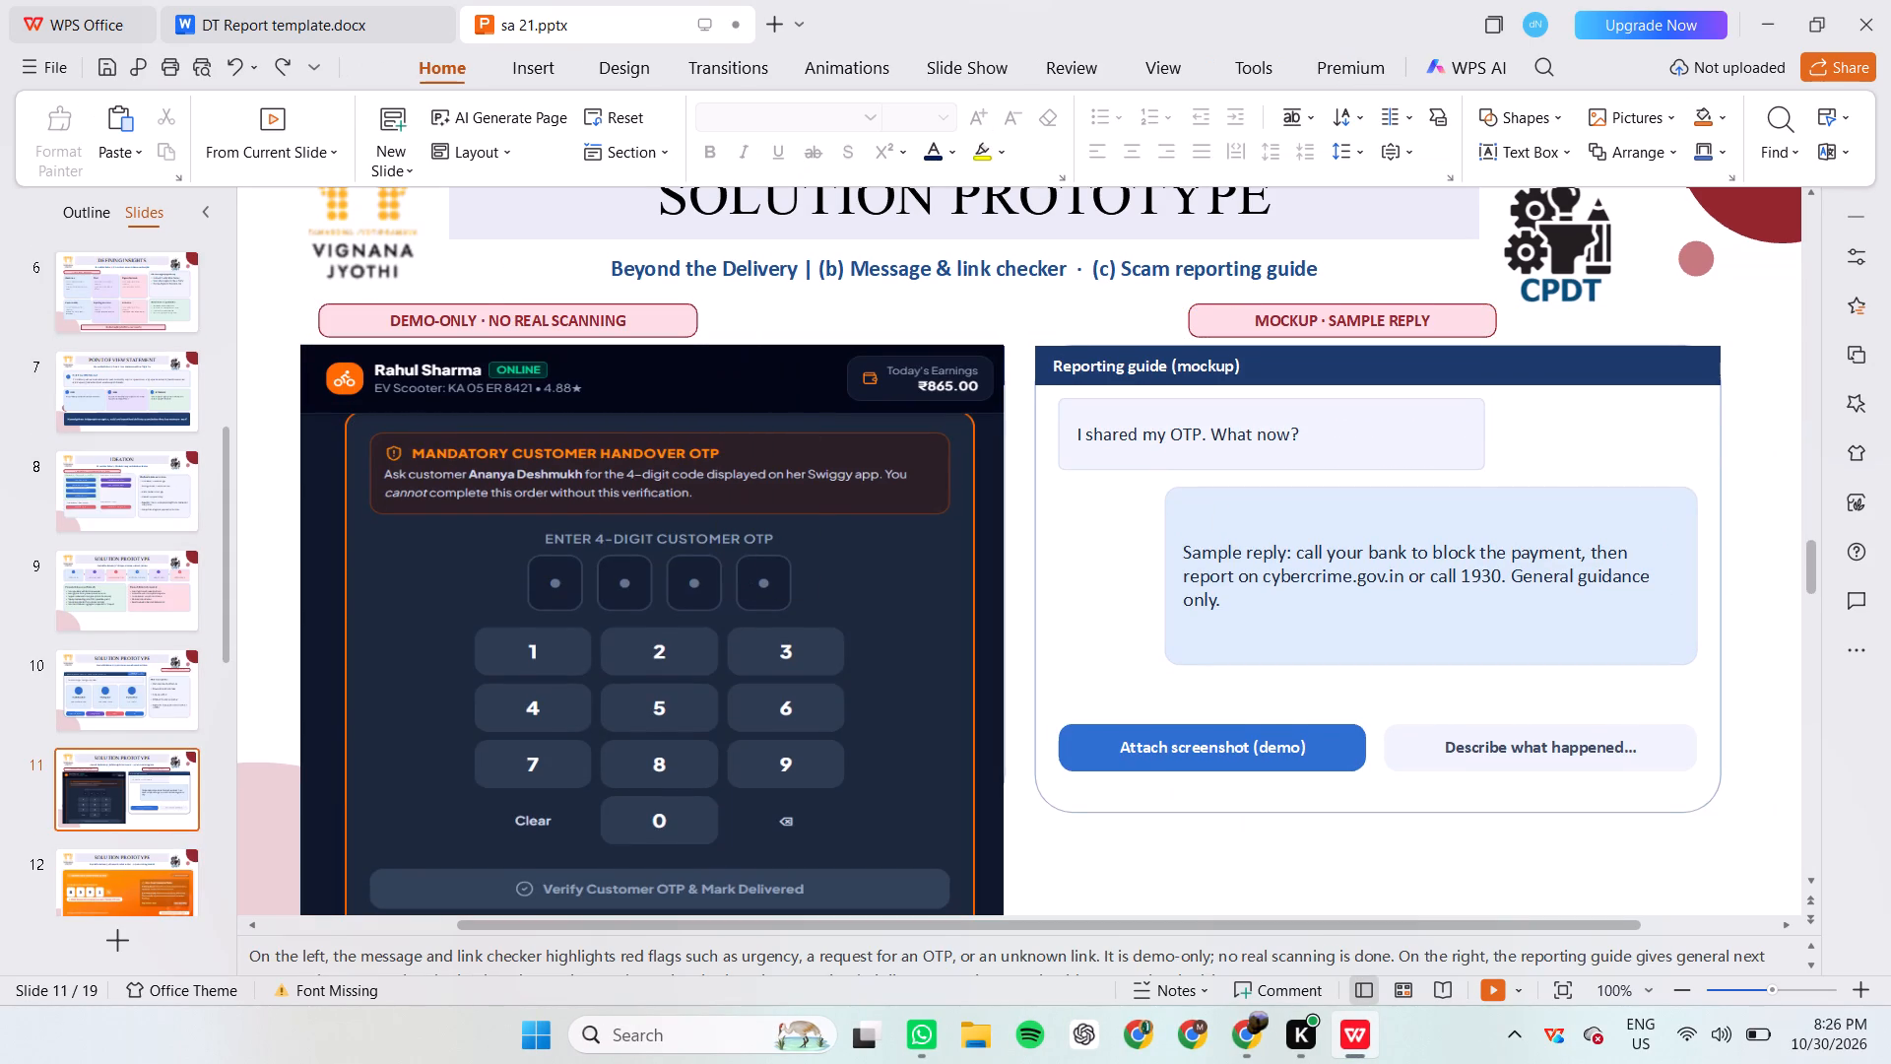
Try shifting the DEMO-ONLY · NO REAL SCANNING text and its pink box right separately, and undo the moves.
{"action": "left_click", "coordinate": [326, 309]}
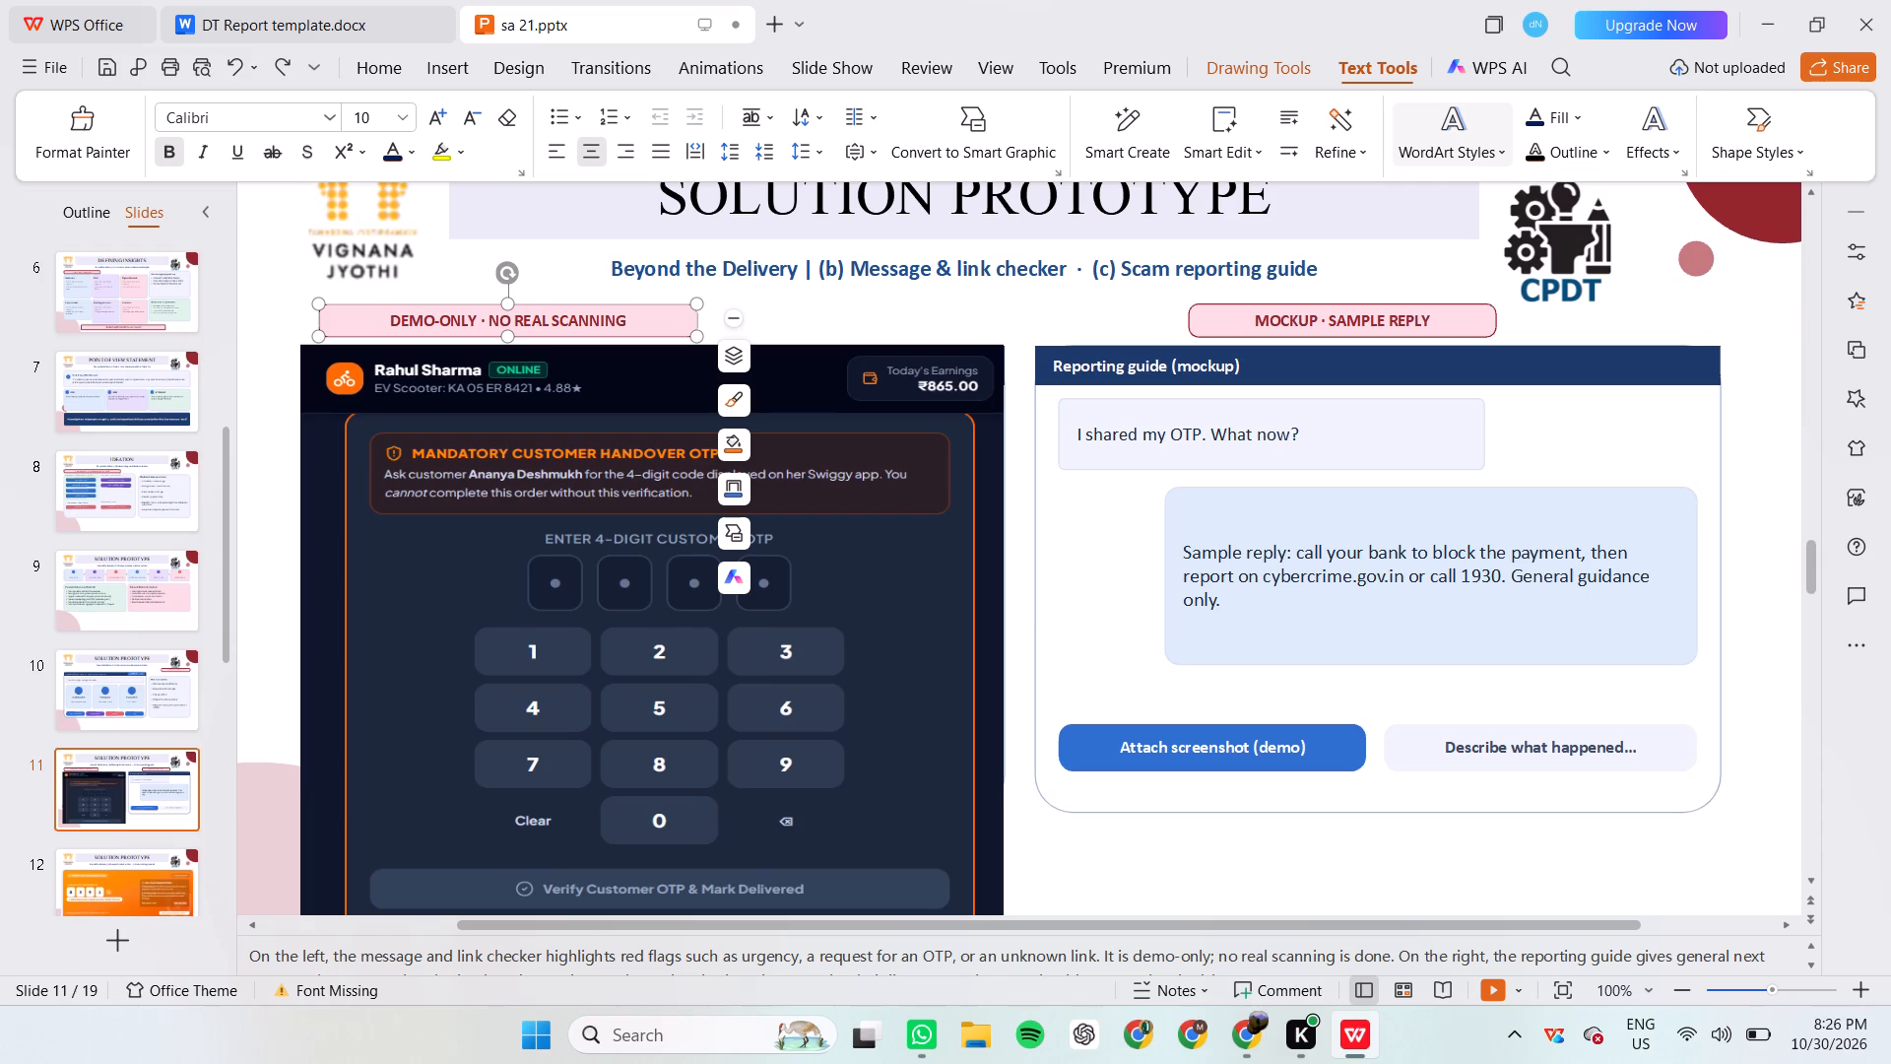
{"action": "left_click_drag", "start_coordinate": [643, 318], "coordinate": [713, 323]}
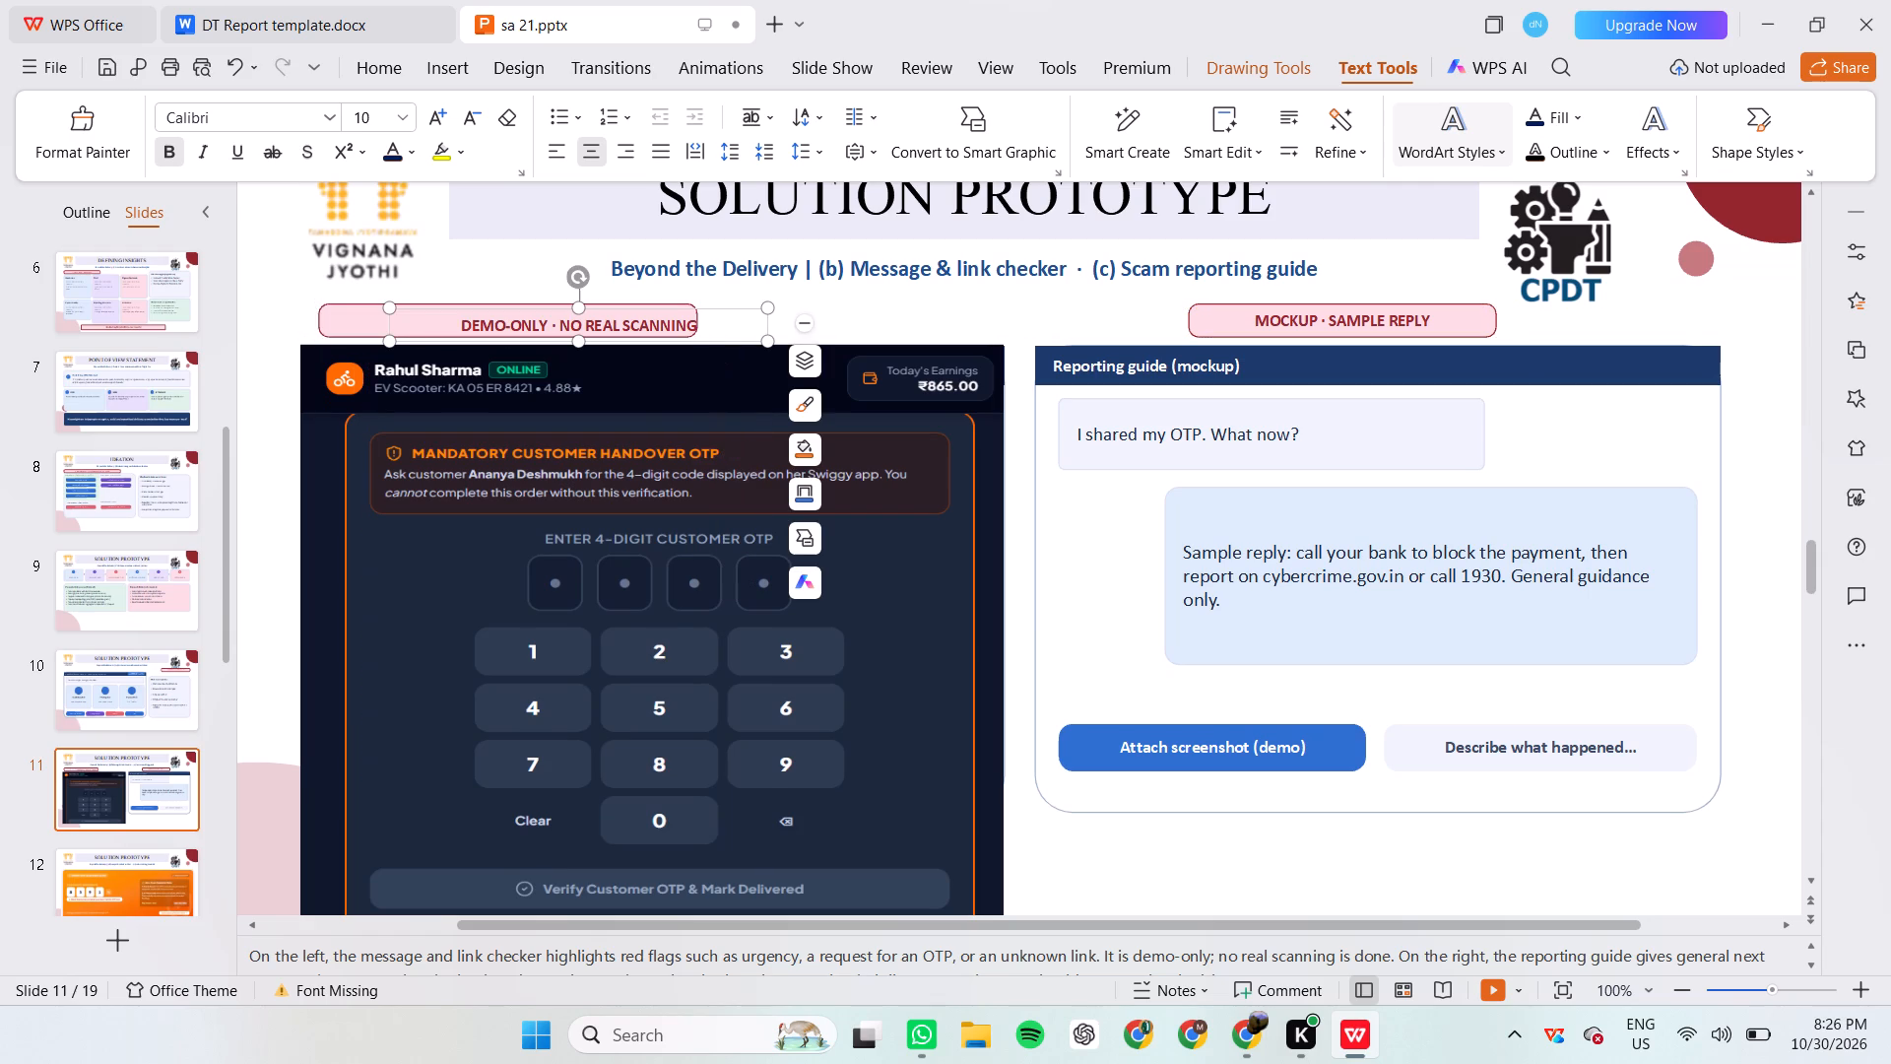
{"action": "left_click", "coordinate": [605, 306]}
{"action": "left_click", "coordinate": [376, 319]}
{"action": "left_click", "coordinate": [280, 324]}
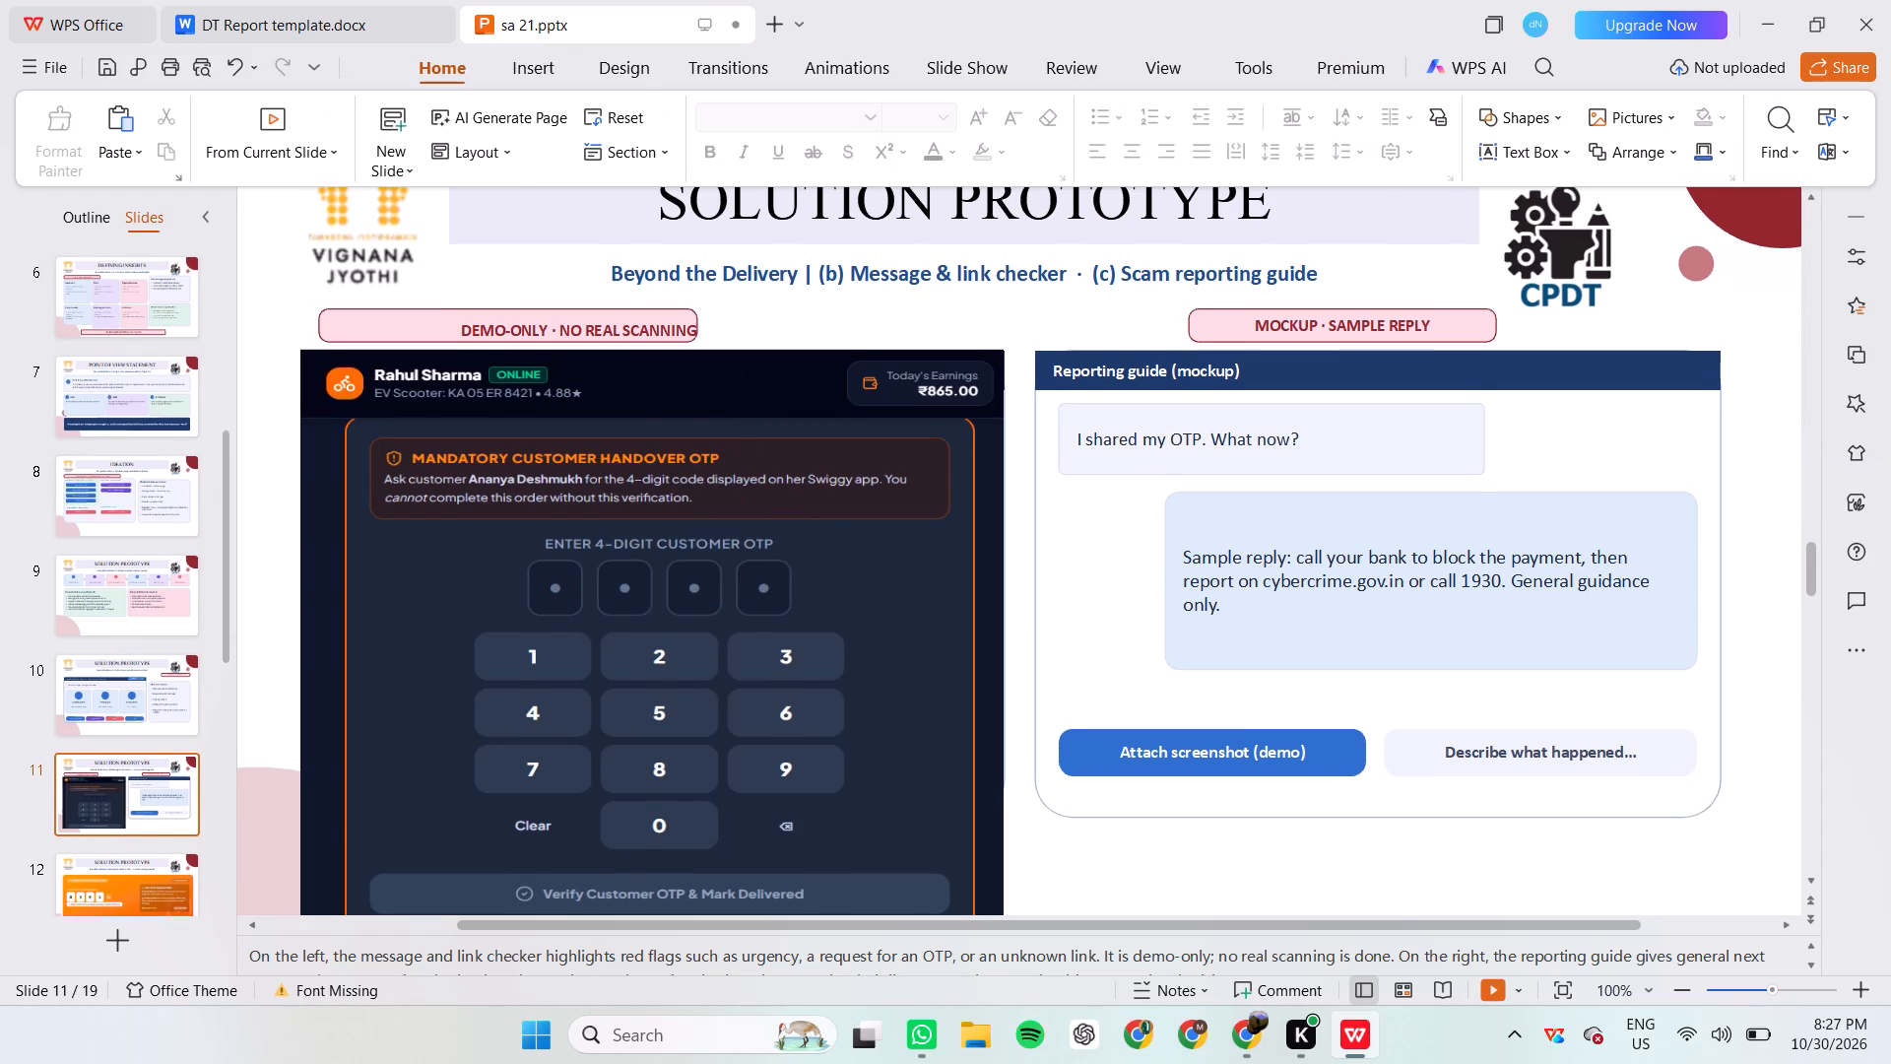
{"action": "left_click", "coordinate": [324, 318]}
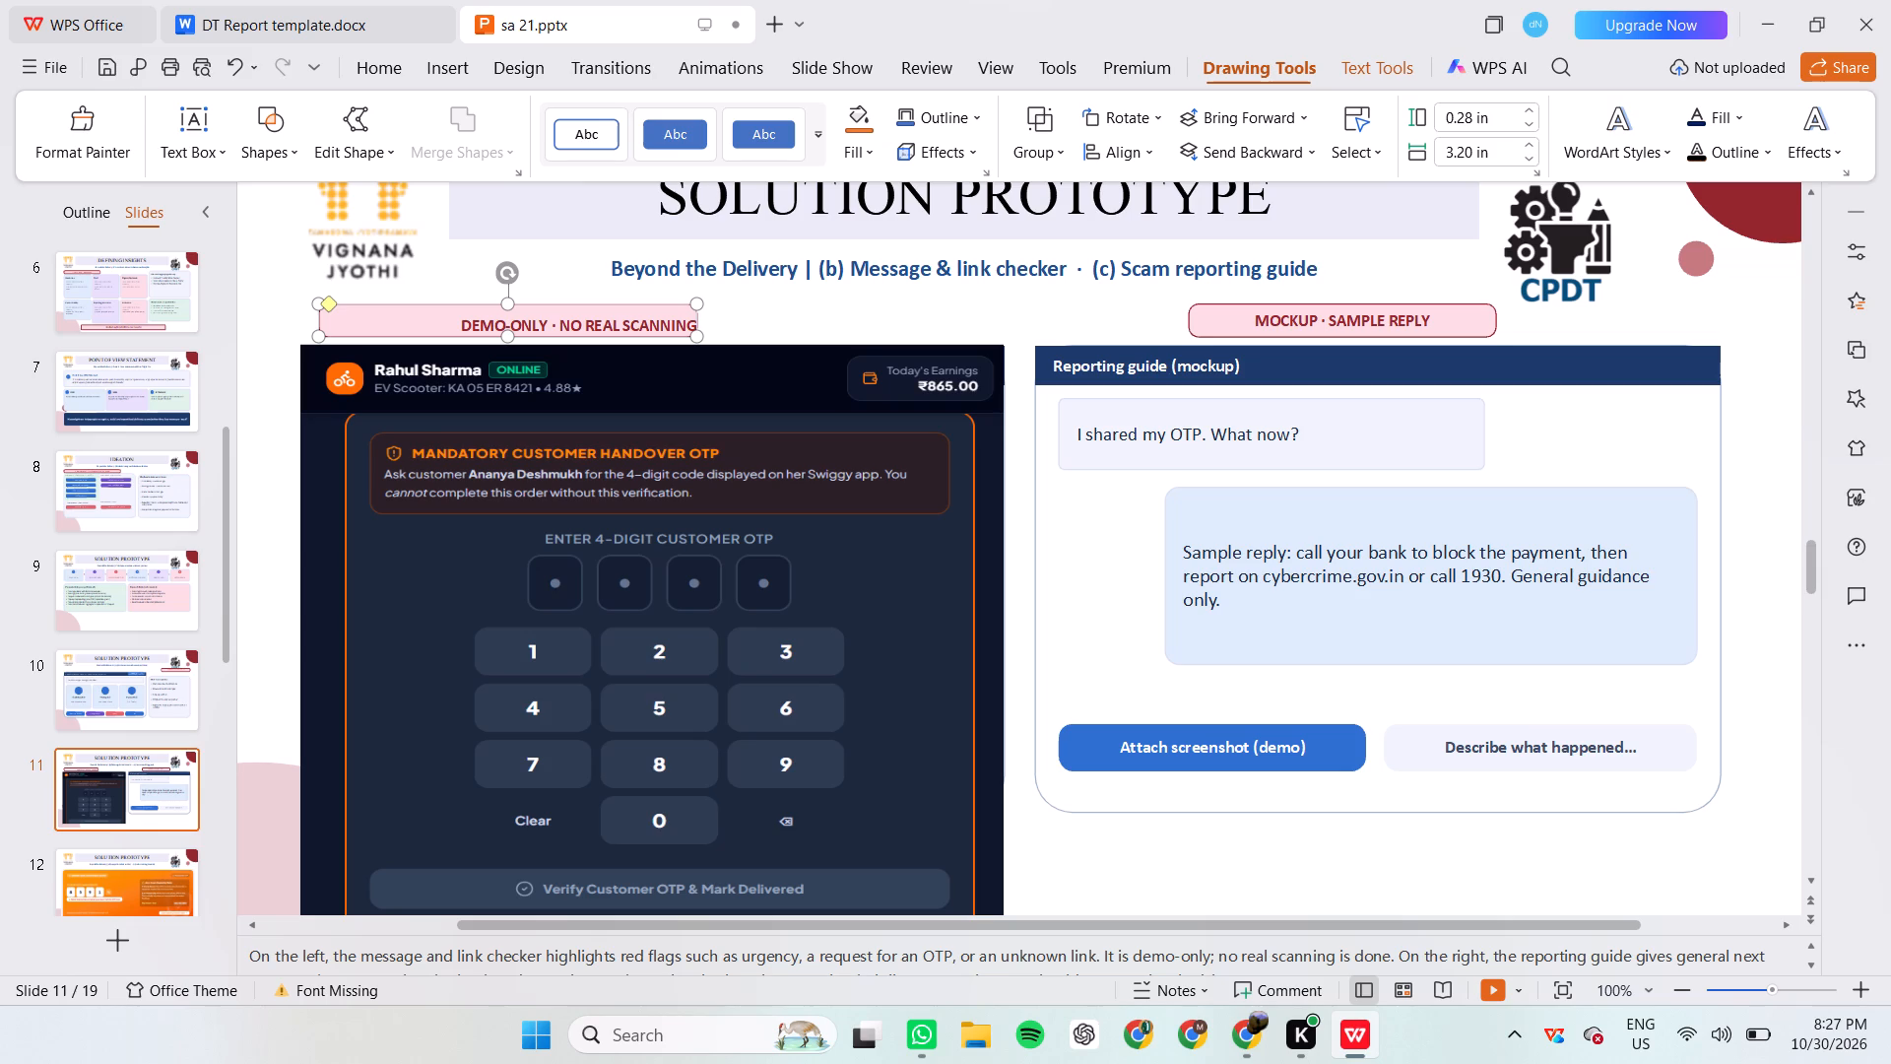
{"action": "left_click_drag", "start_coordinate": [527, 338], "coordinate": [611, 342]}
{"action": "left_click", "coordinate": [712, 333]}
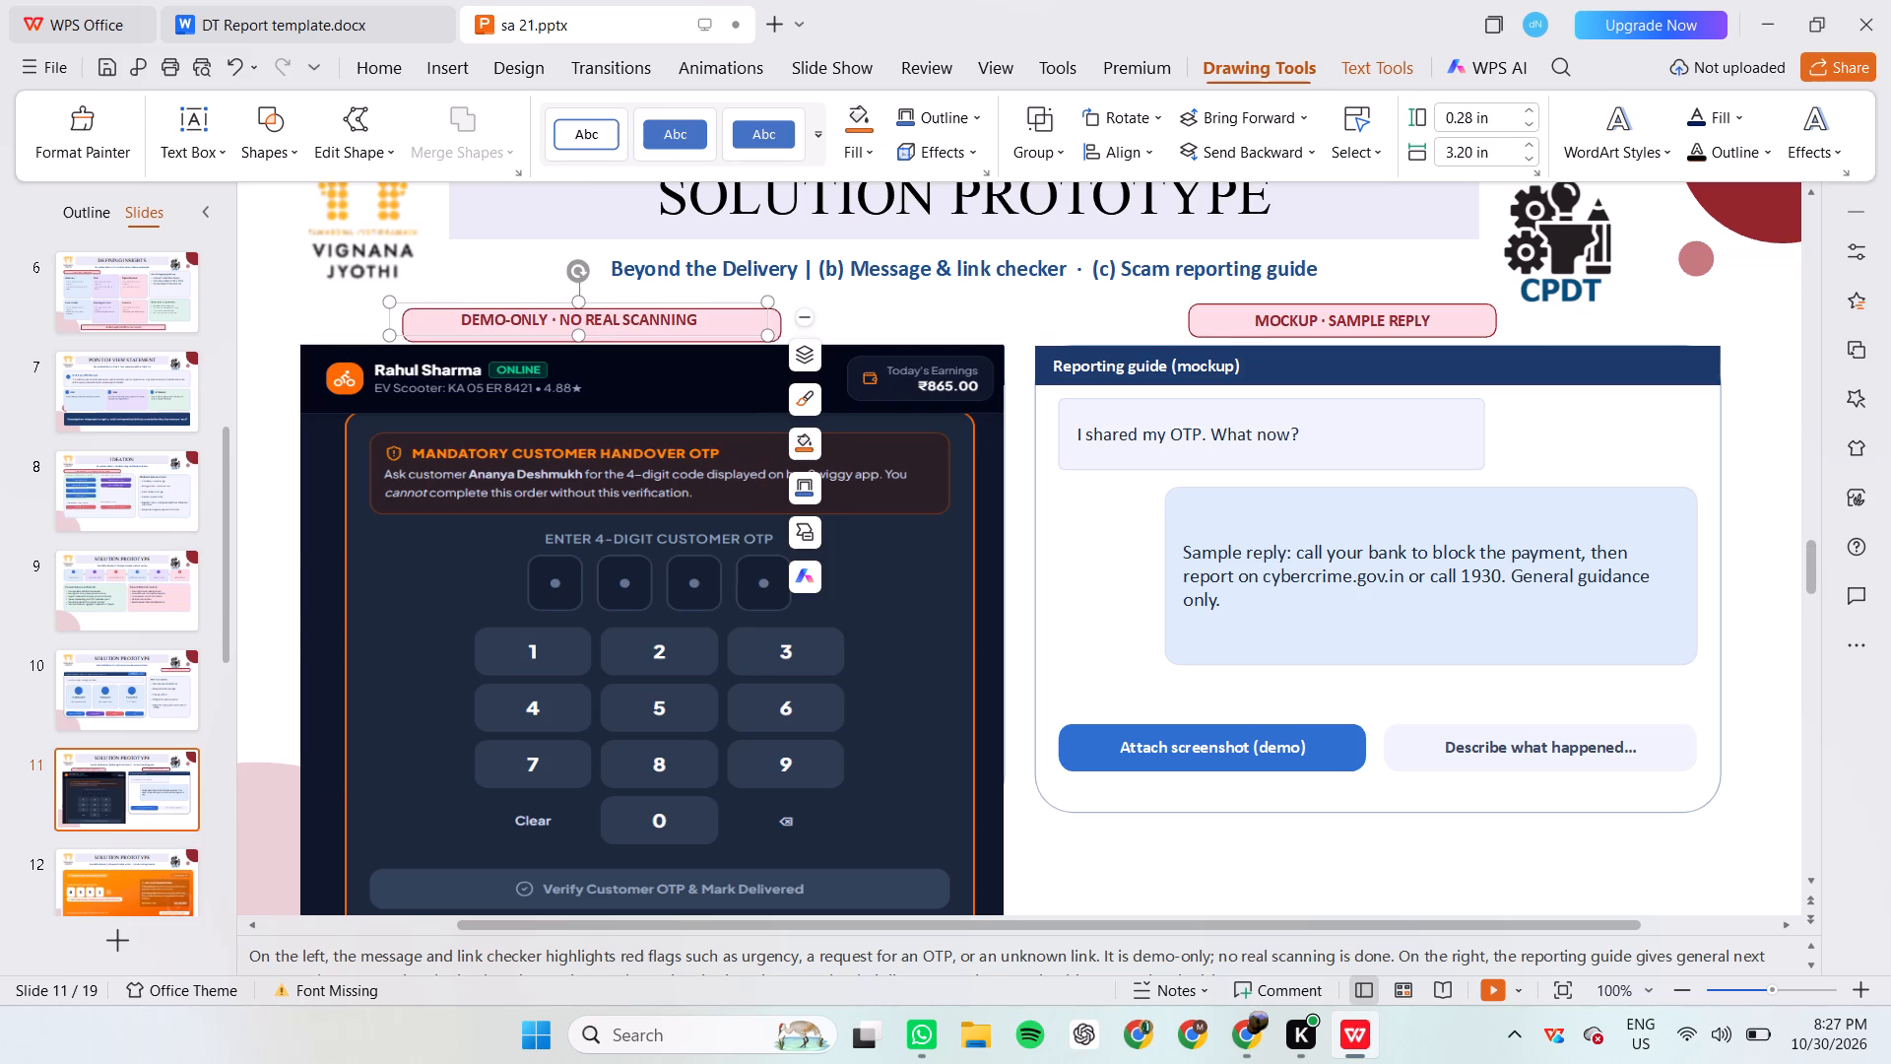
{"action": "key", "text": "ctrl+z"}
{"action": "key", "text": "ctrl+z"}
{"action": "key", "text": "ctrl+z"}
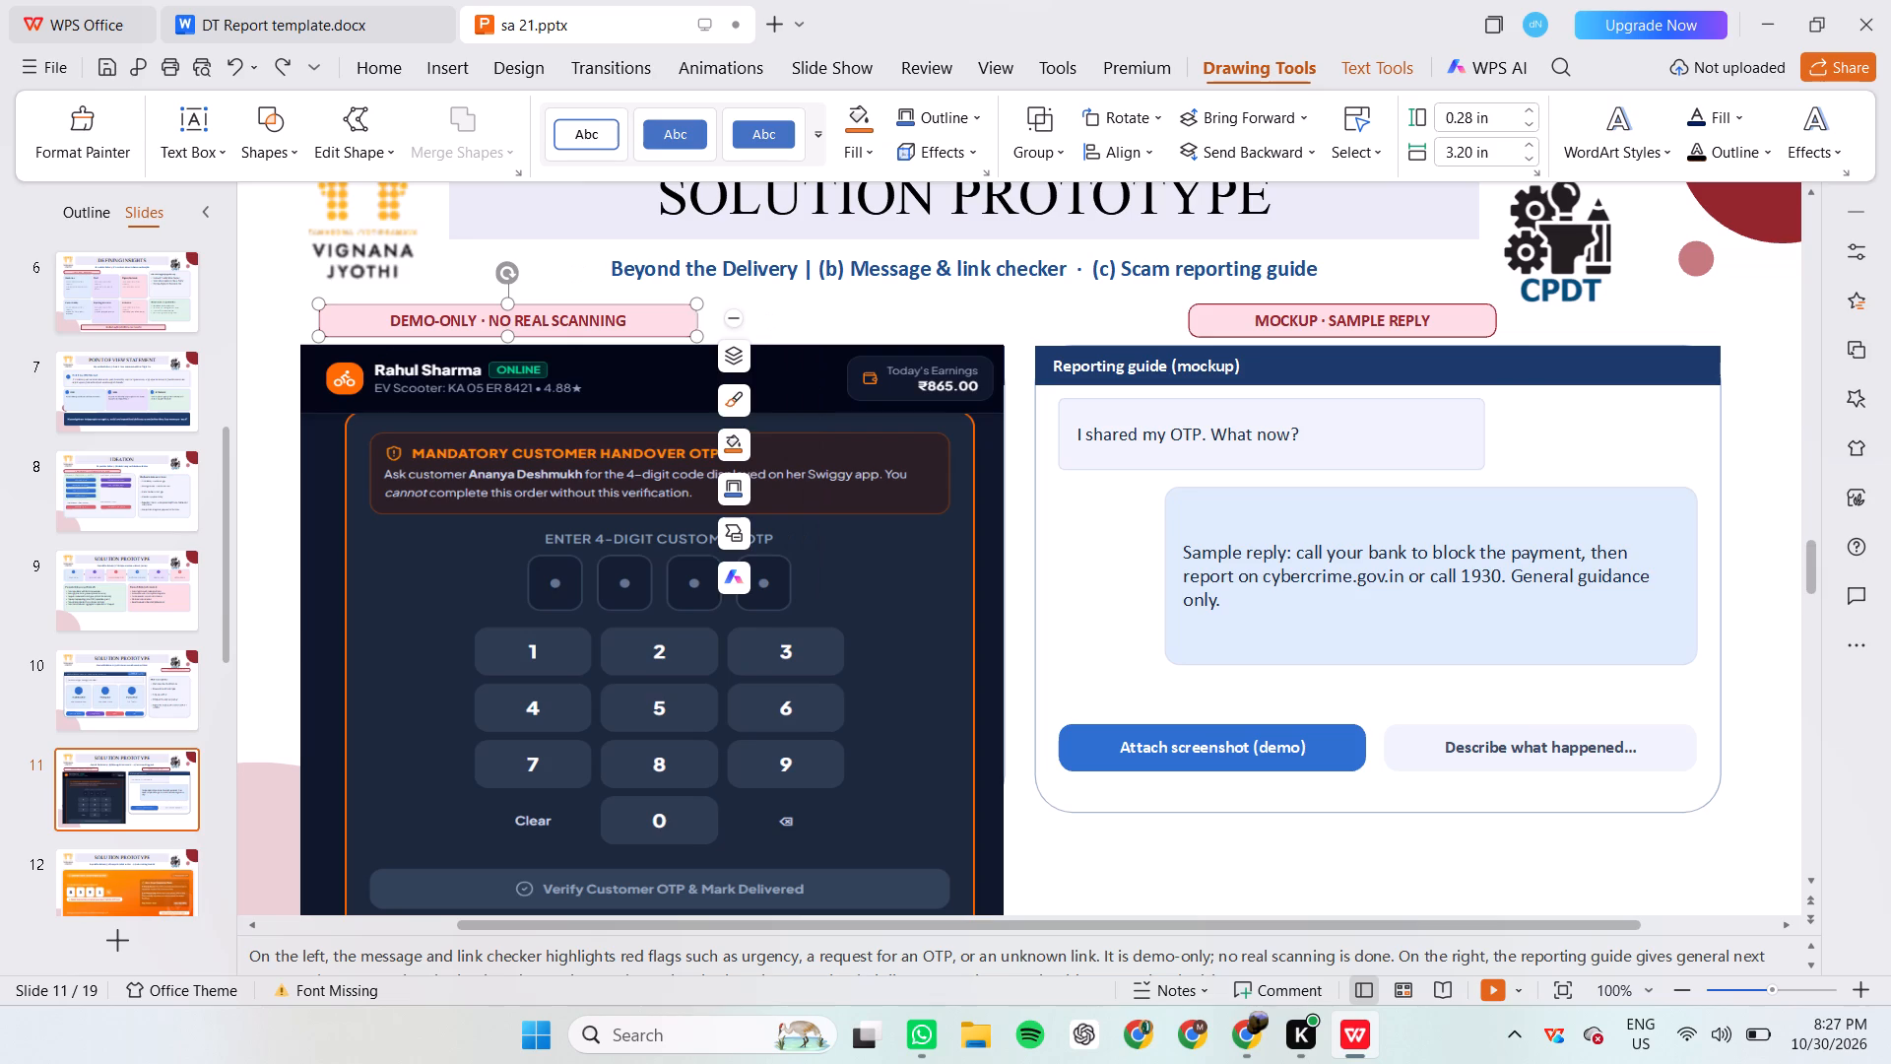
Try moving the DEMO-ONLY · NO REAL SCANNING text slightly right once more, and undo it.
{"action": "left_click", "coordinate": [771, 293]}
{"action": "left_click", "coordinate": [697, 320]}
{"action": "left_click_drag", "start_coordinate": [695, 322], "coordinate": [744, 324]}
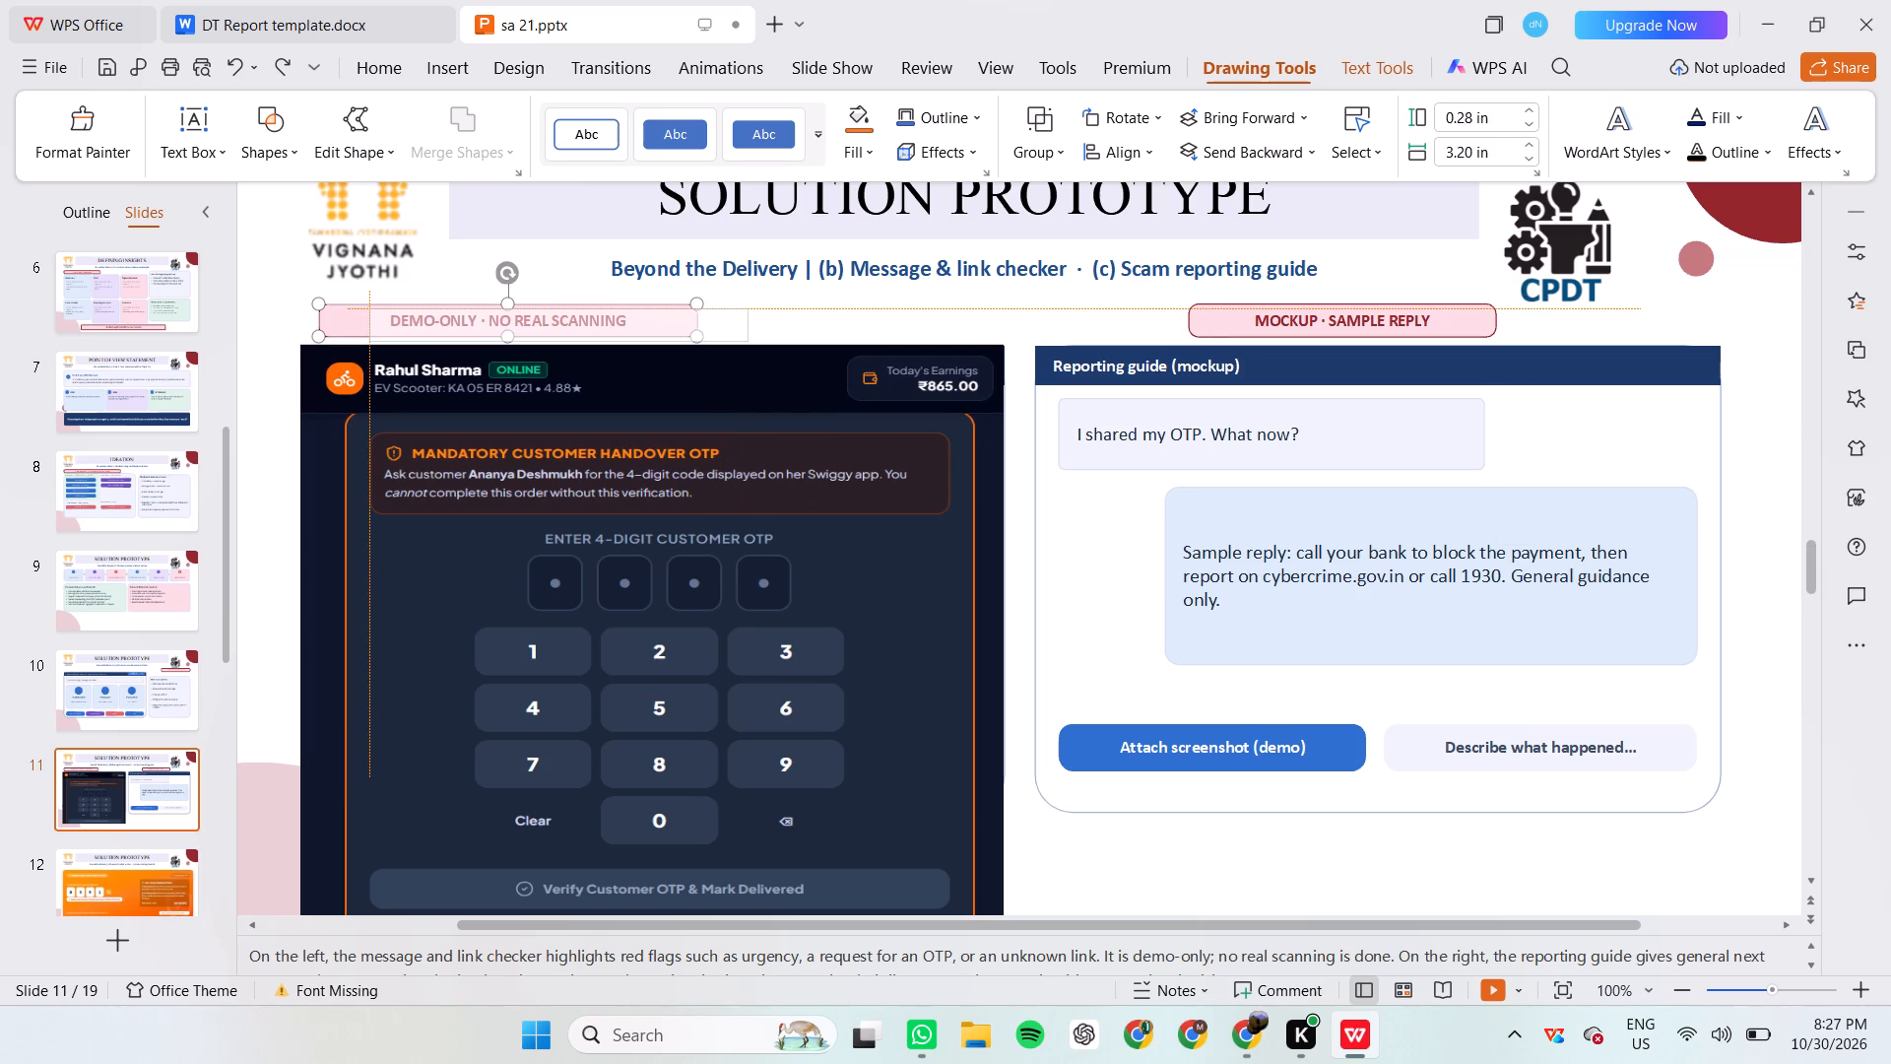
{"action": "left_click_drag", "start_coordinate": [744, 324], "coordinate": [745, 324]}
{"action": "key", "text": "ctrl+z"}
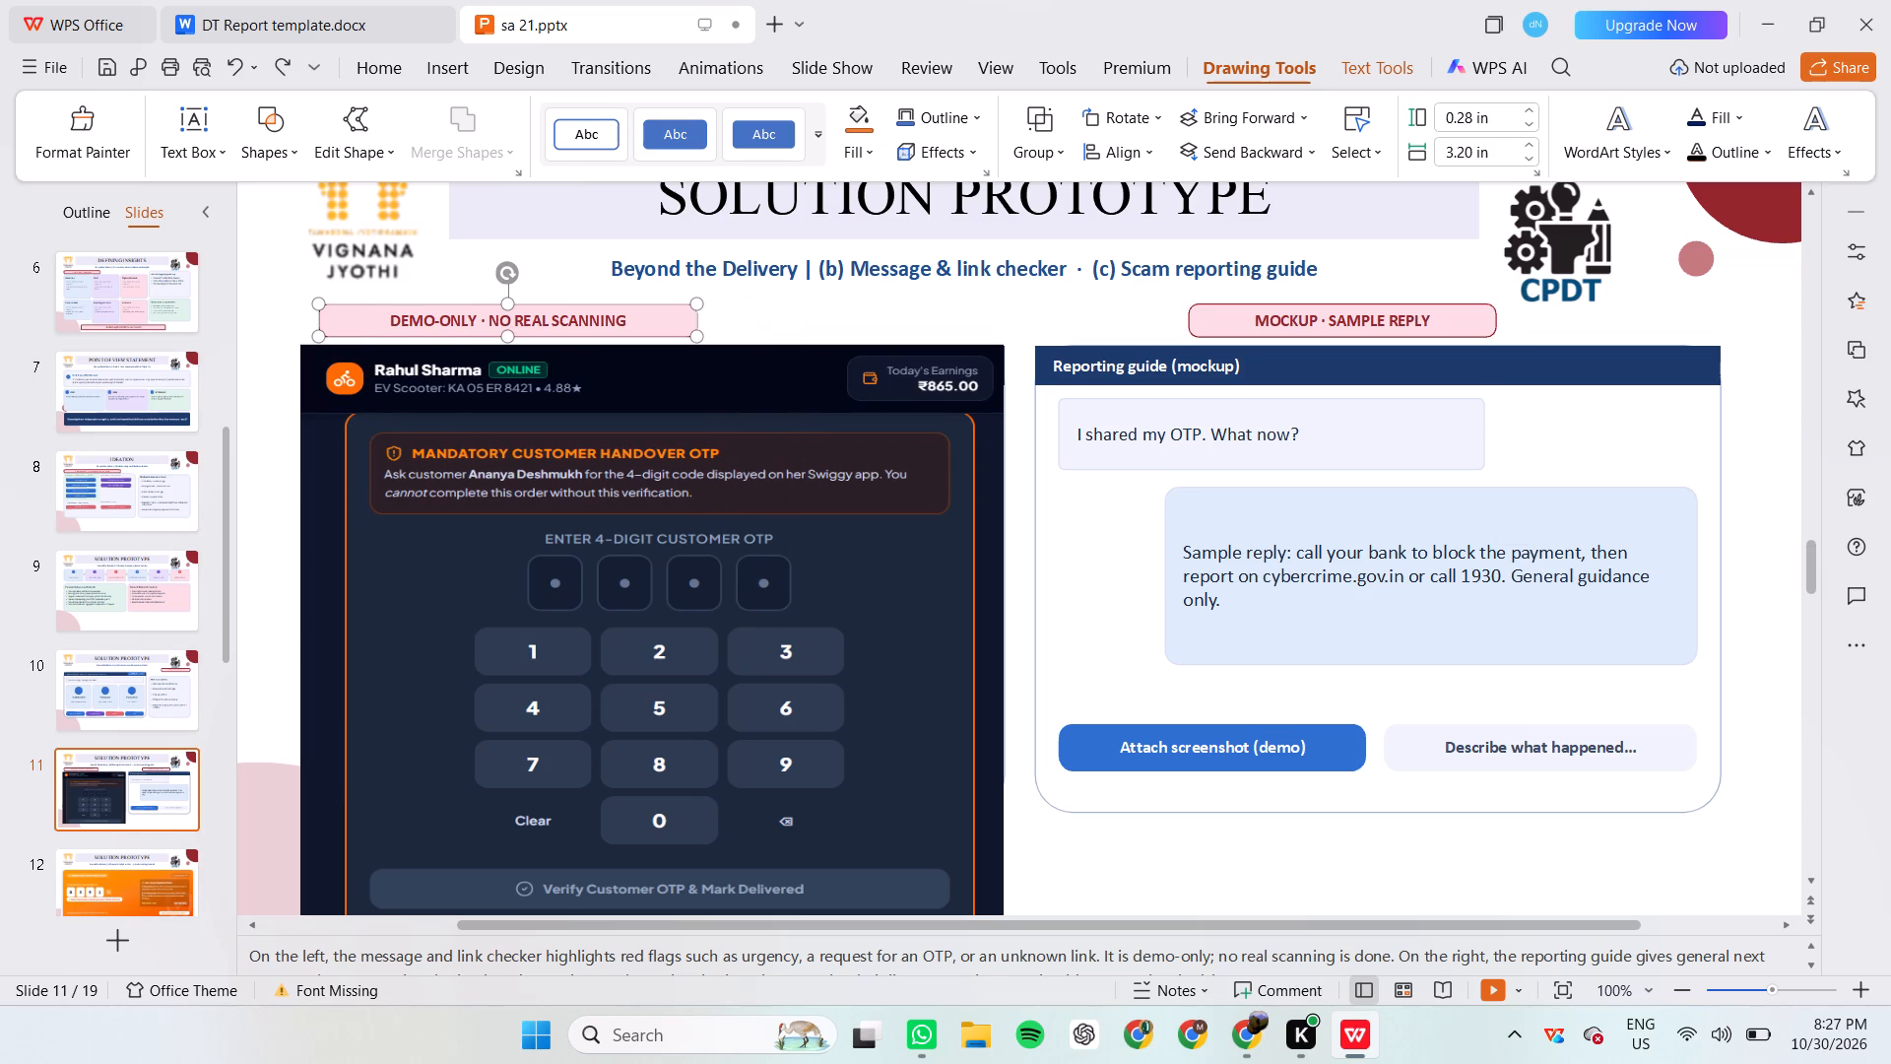
Move the DEMO-ONLY · NO REAL SCANNING text and its pink box right on slide 11, keeping the text centred in the box.
{"action": "left_click", "coordinate": [405, 280]}
{"action": "scroll", "coordinate": [351, 310], "scroll_direction": "up", "scroll_amount": 3, "text": "ctrl"}
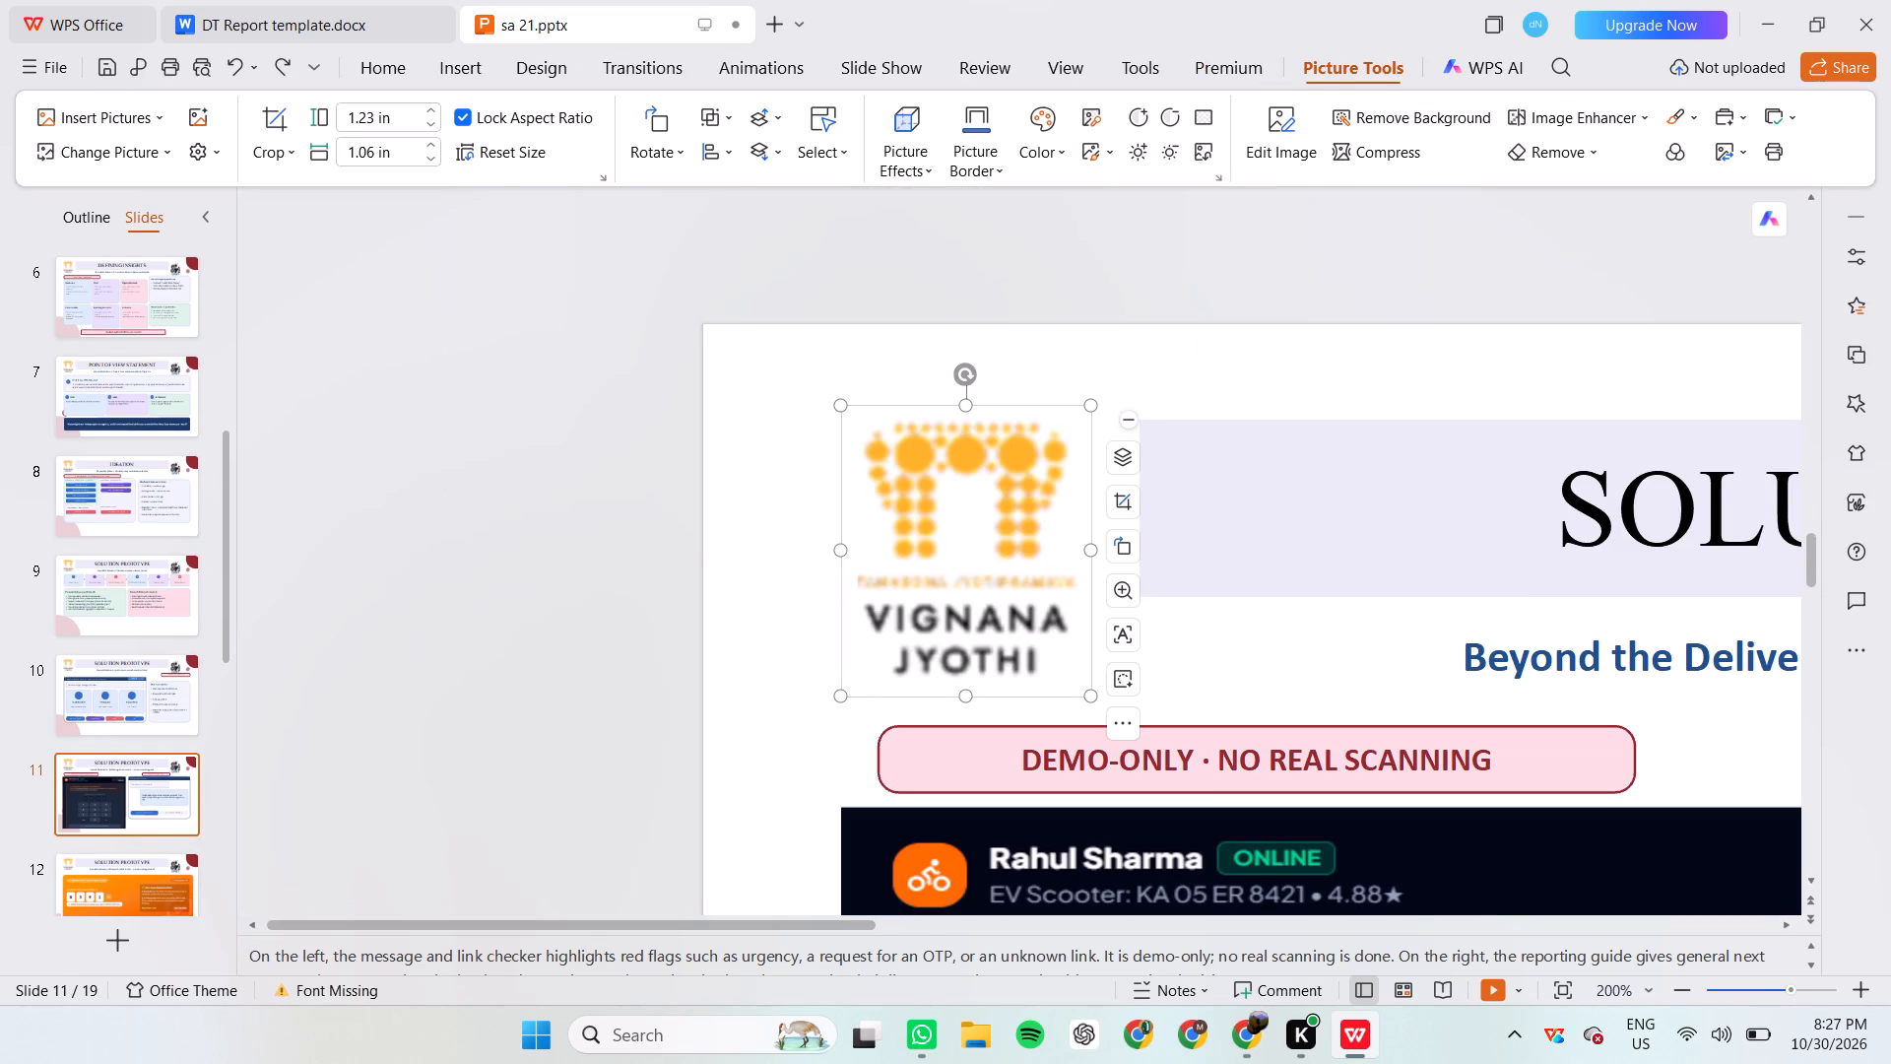
{"action": "left_click", "coordinate": [885, 728]}
{"action": "left_click", "coordinate": [904, 742]}
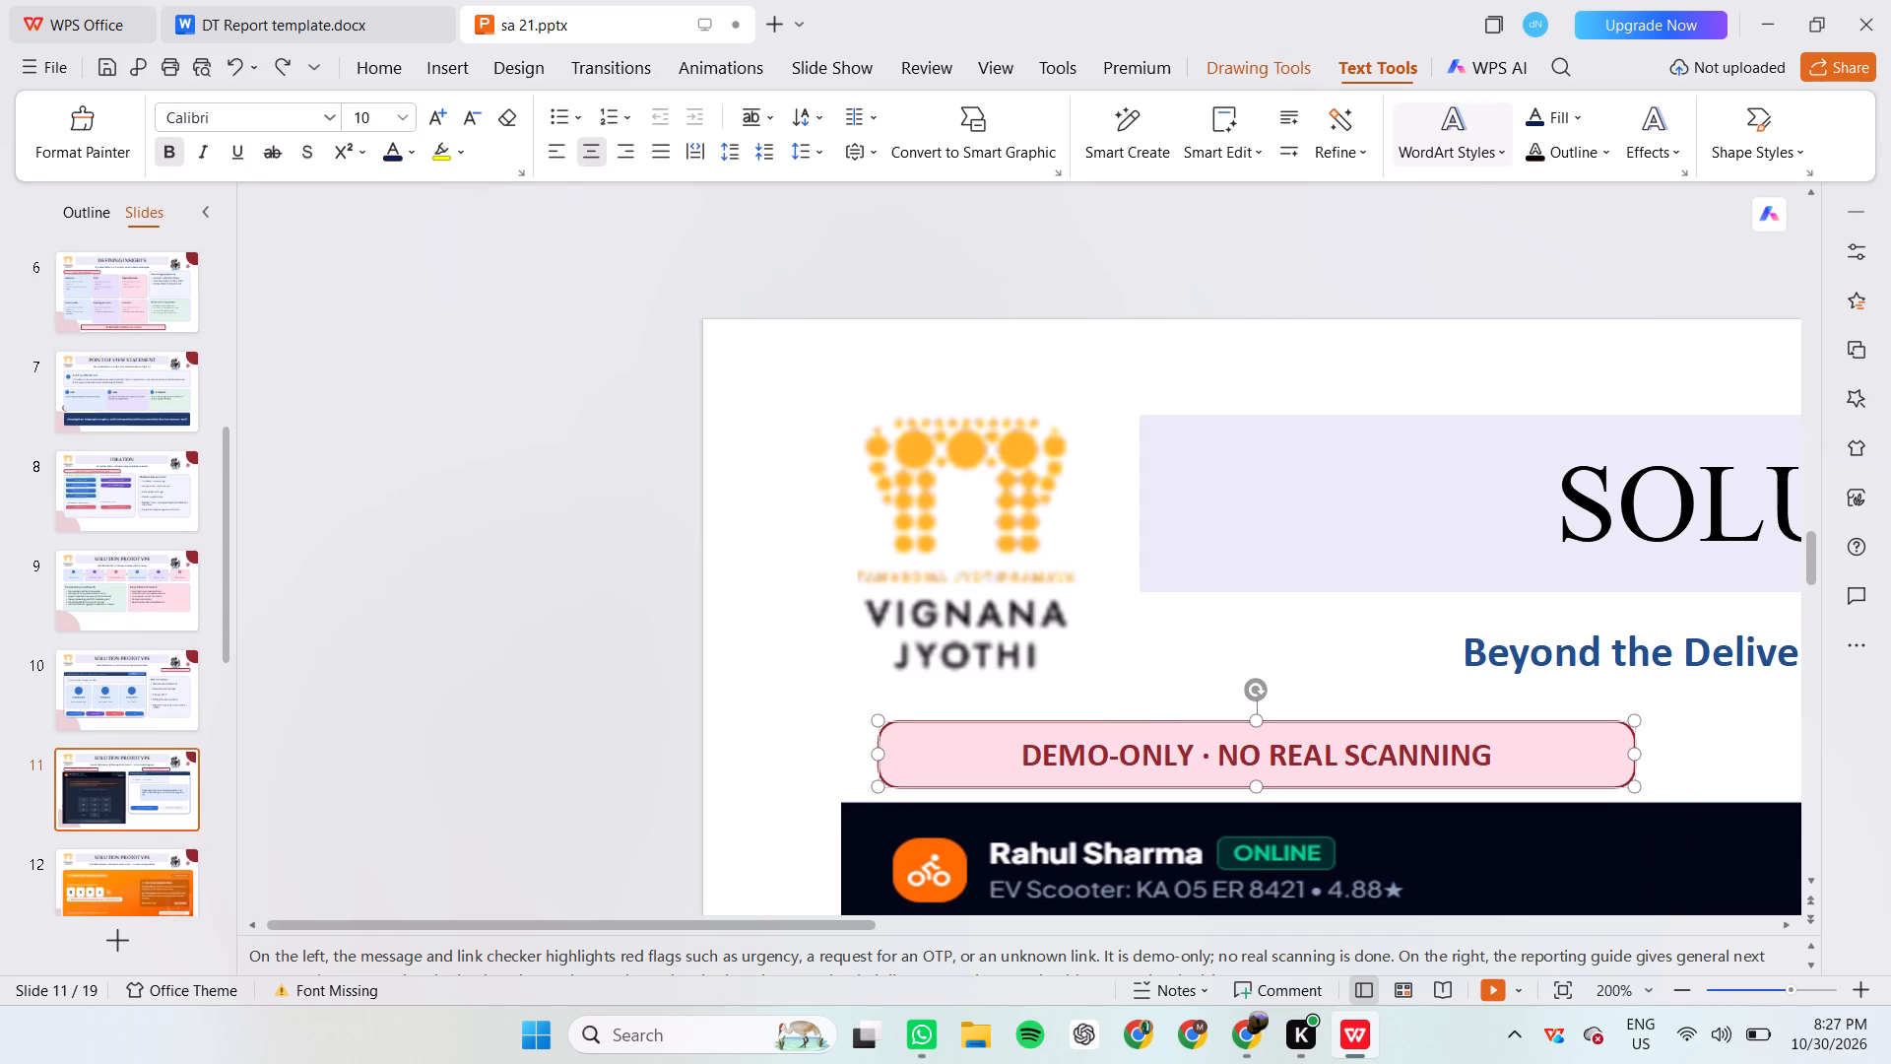
{"action": "scroll", "coordinate": [899, 730], "scroll_direction": "up", "scroll_amount": 2, "text": "ctrl"}
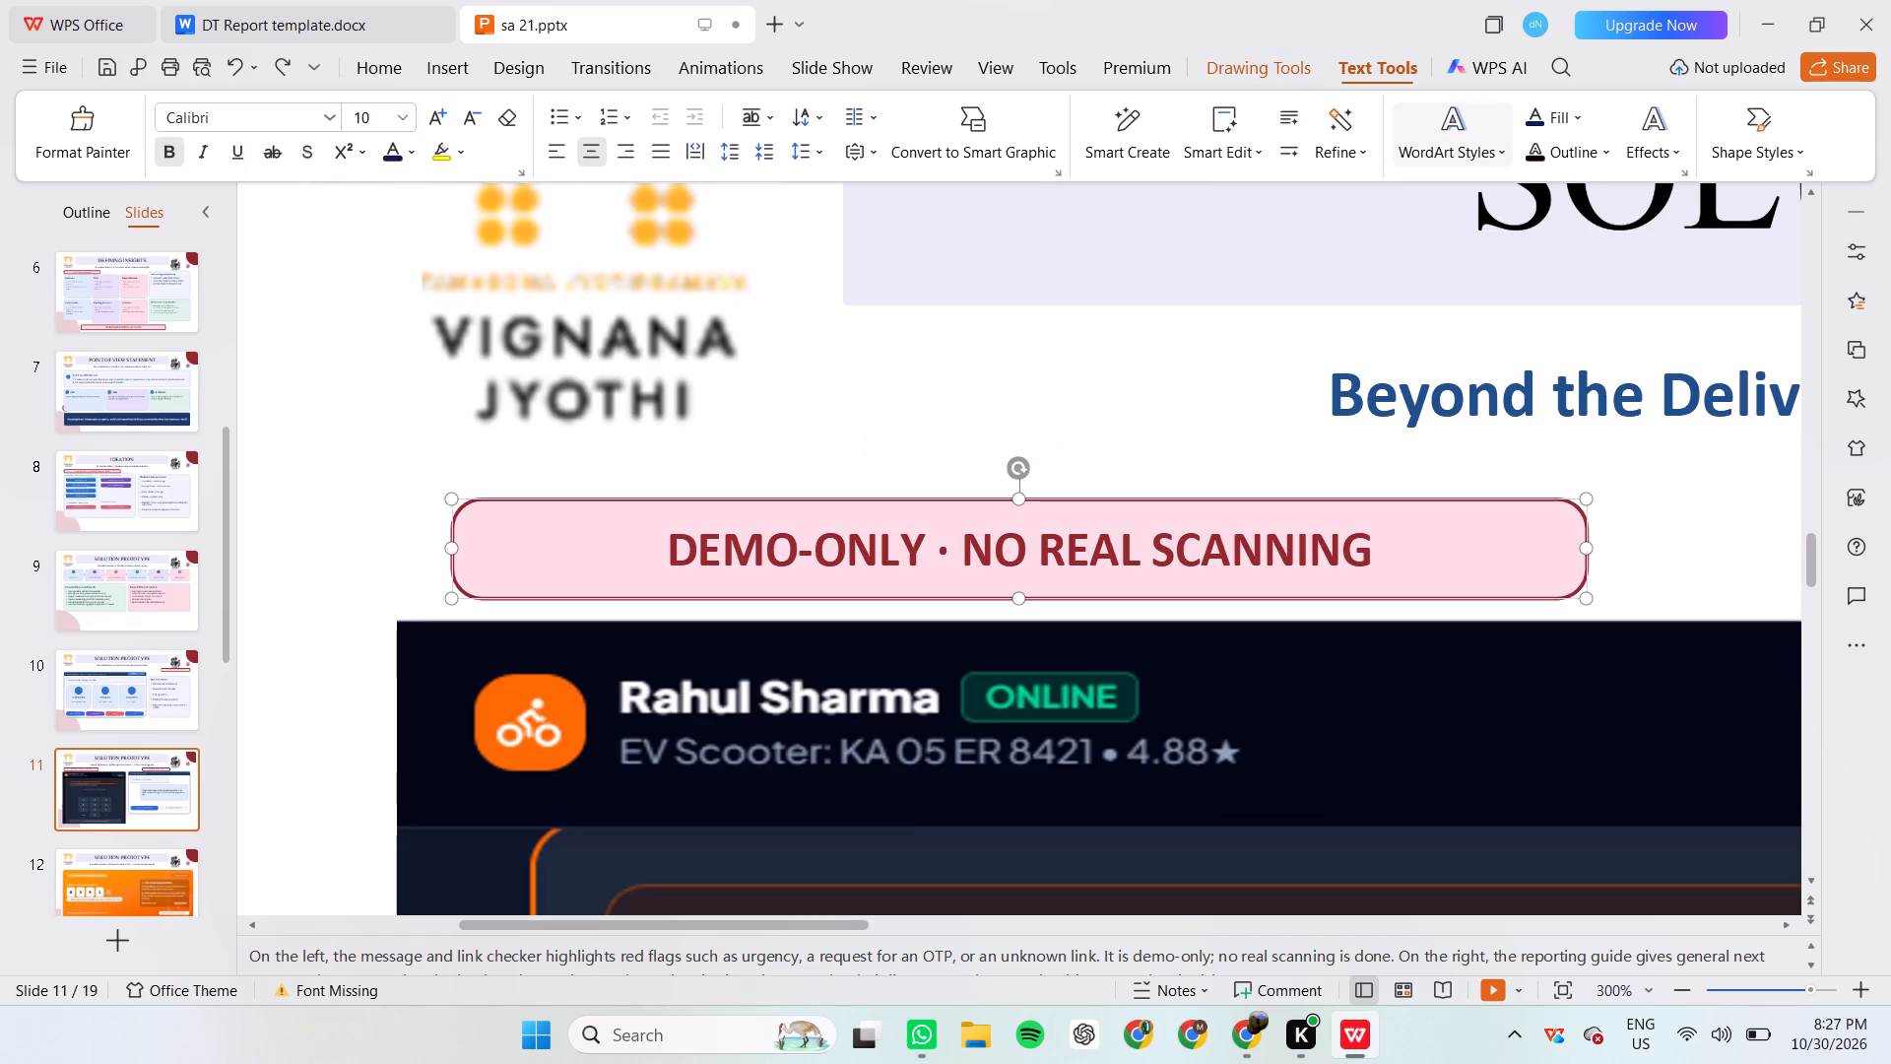
{"action": "left_click", "coordinate": [717, 480]}
{"action": "left_click", "coordinate": [717, 480]}
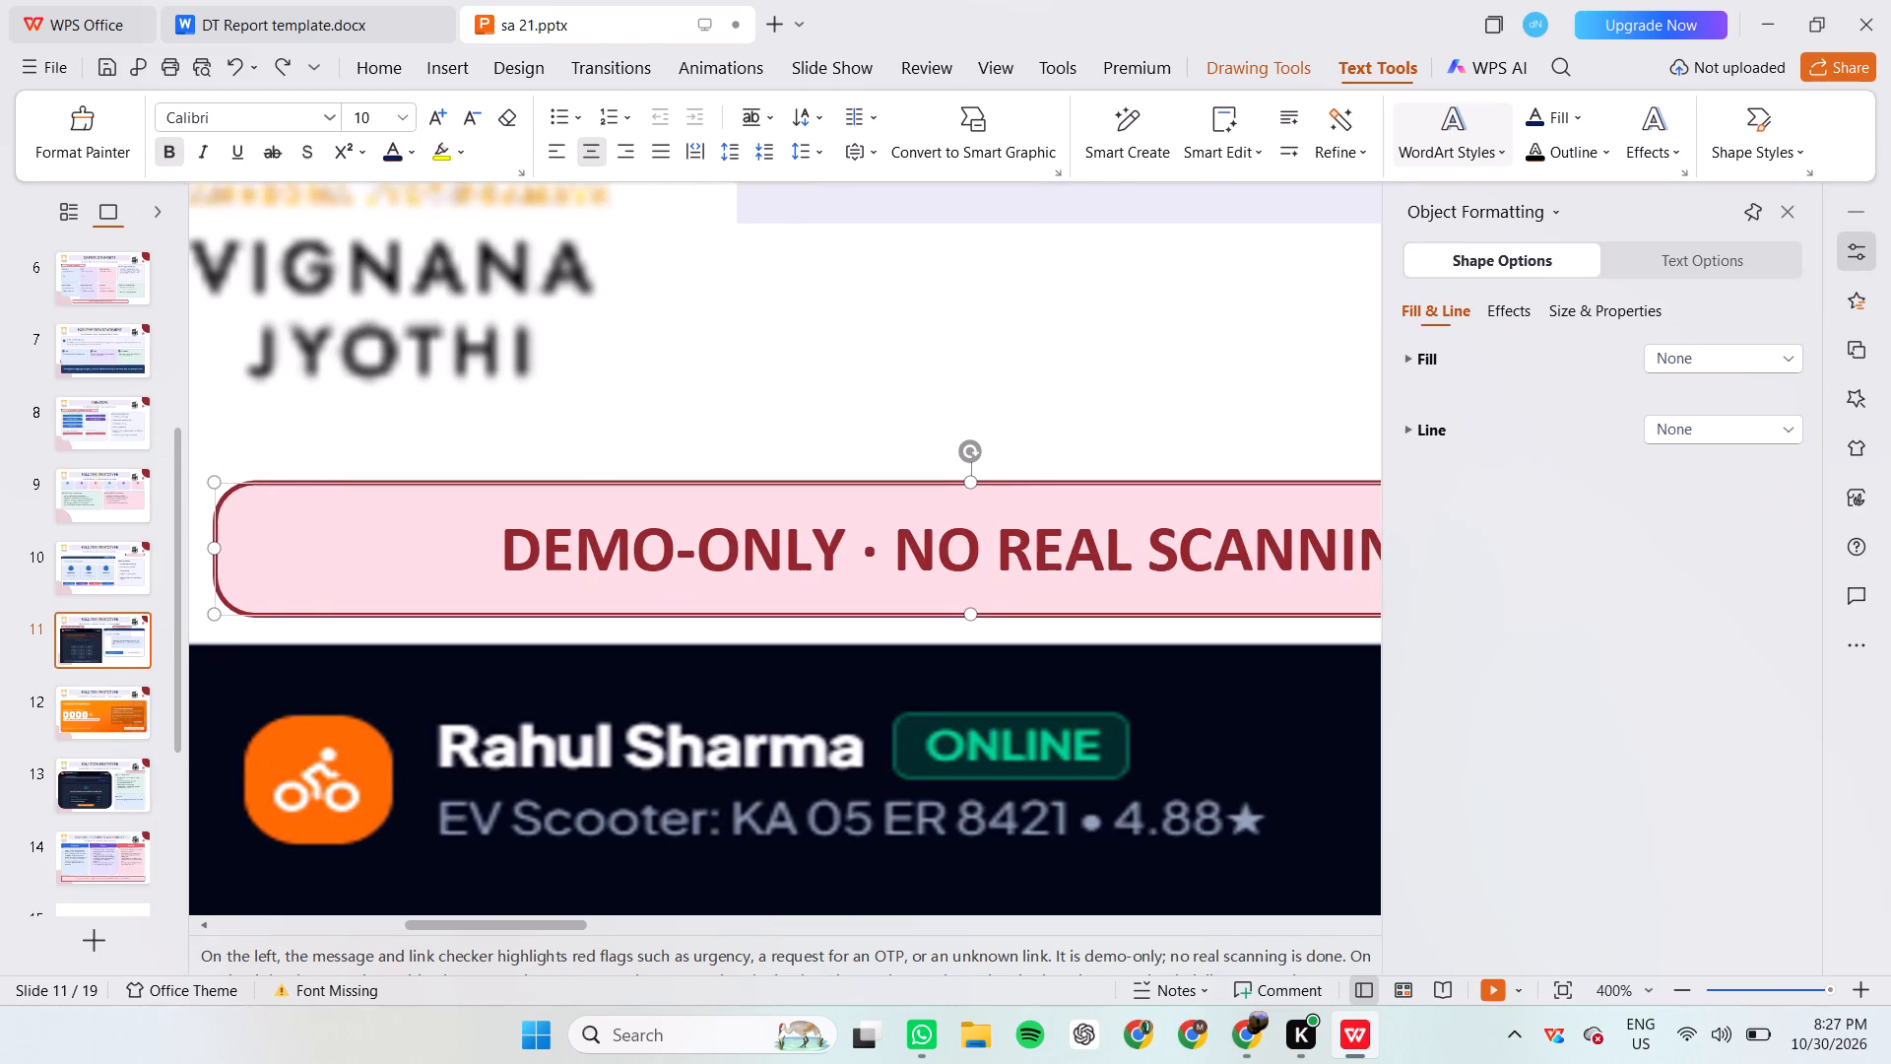
{"action": "left_click", "coordinate": [1787, 212]}
{"action": "scroll", "coordinate": [1495, 514], "scroll_direction": "down", "scroll_amount": 2, "text": "ctrl"}
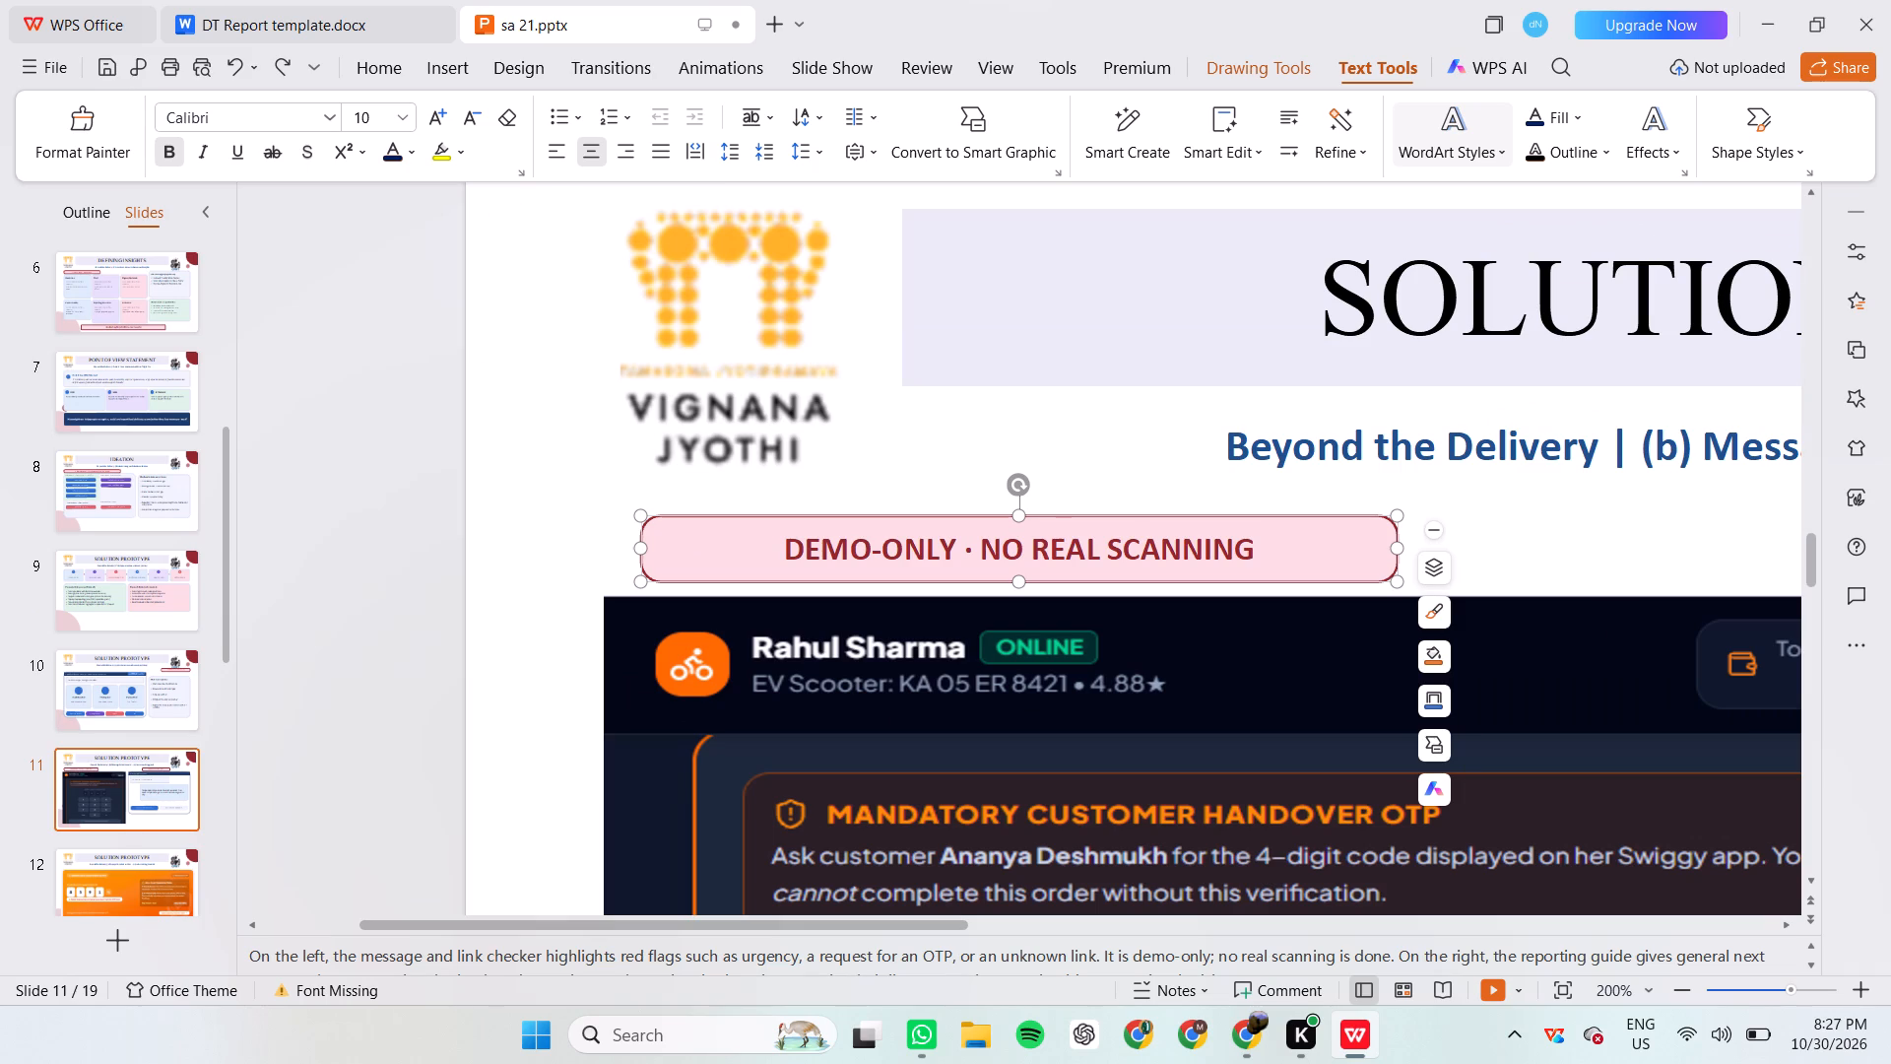
{"action": "left_click_drag", "start_coordinate": [1294, 553], "coordinate": [1476, 553]}
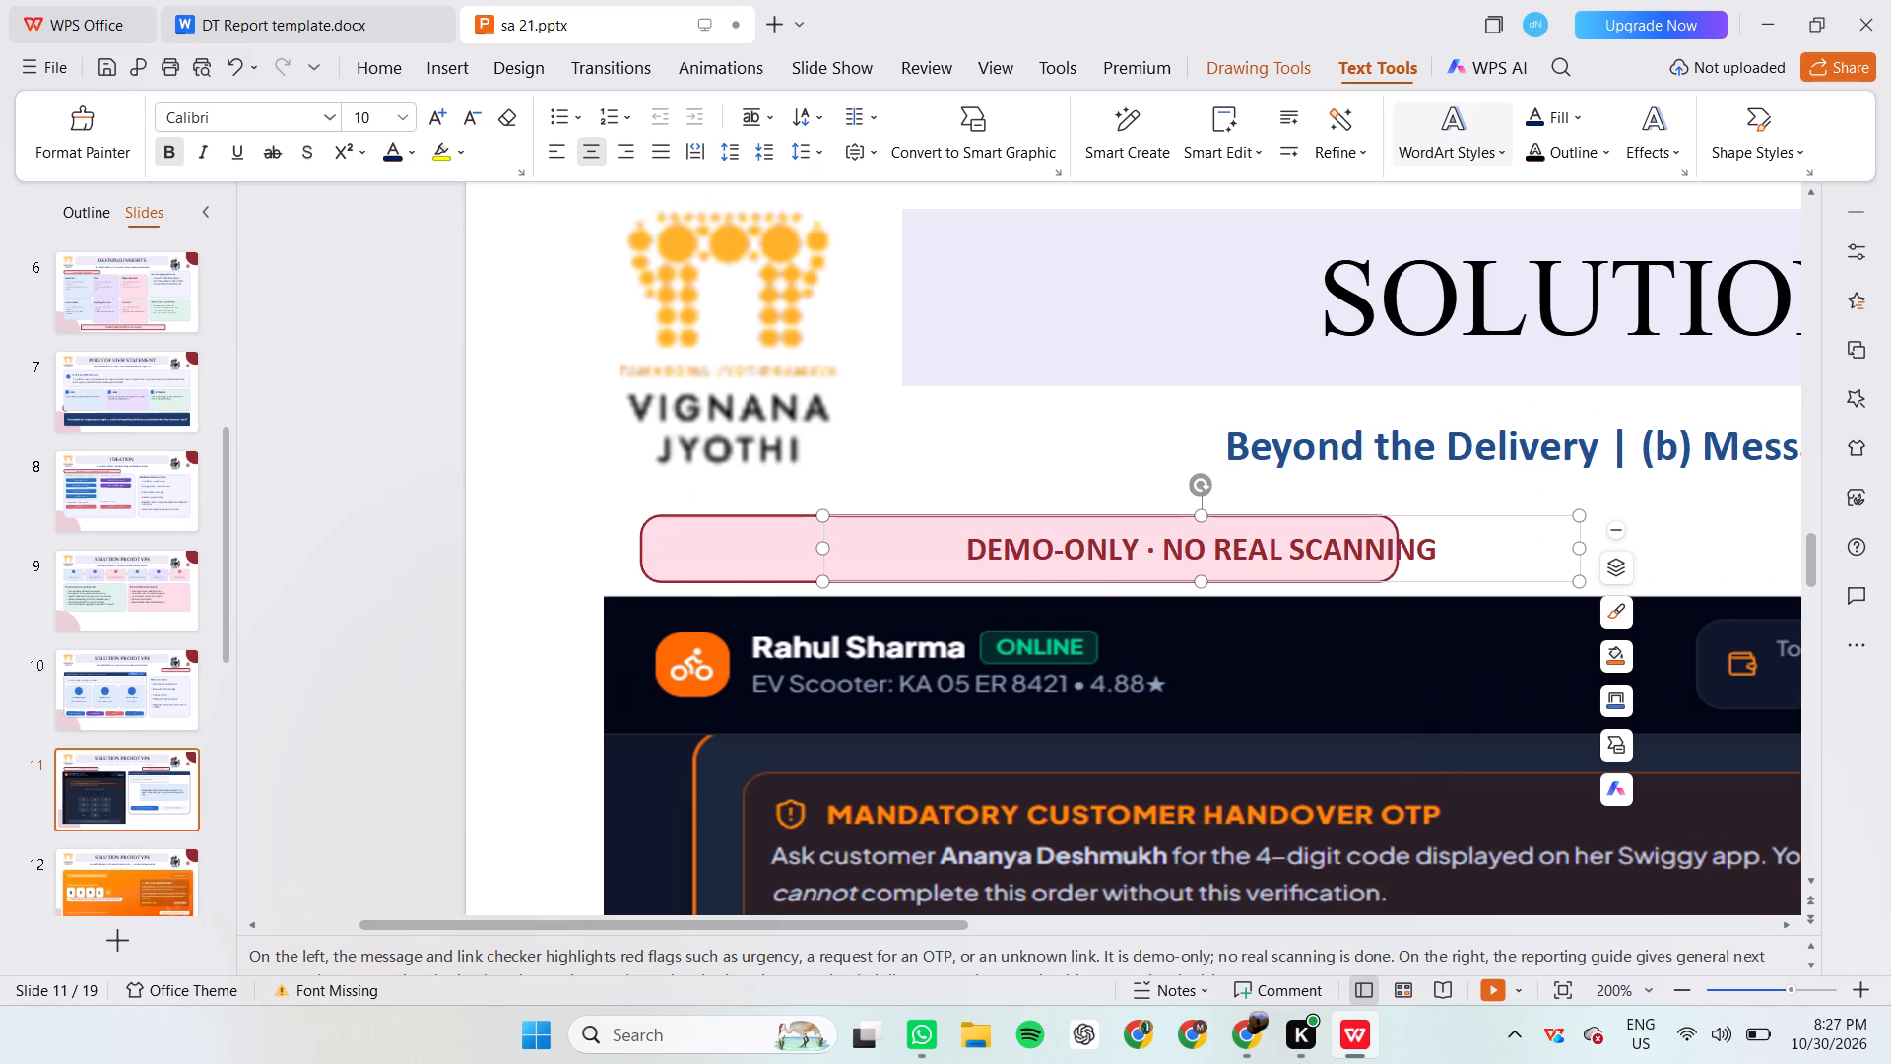
{"action": "left_click", "coordinate": [720, 553]}
{"action": "left_click_drag", "start_coordinate": [720, 552], "coordinate": [920, 562]}
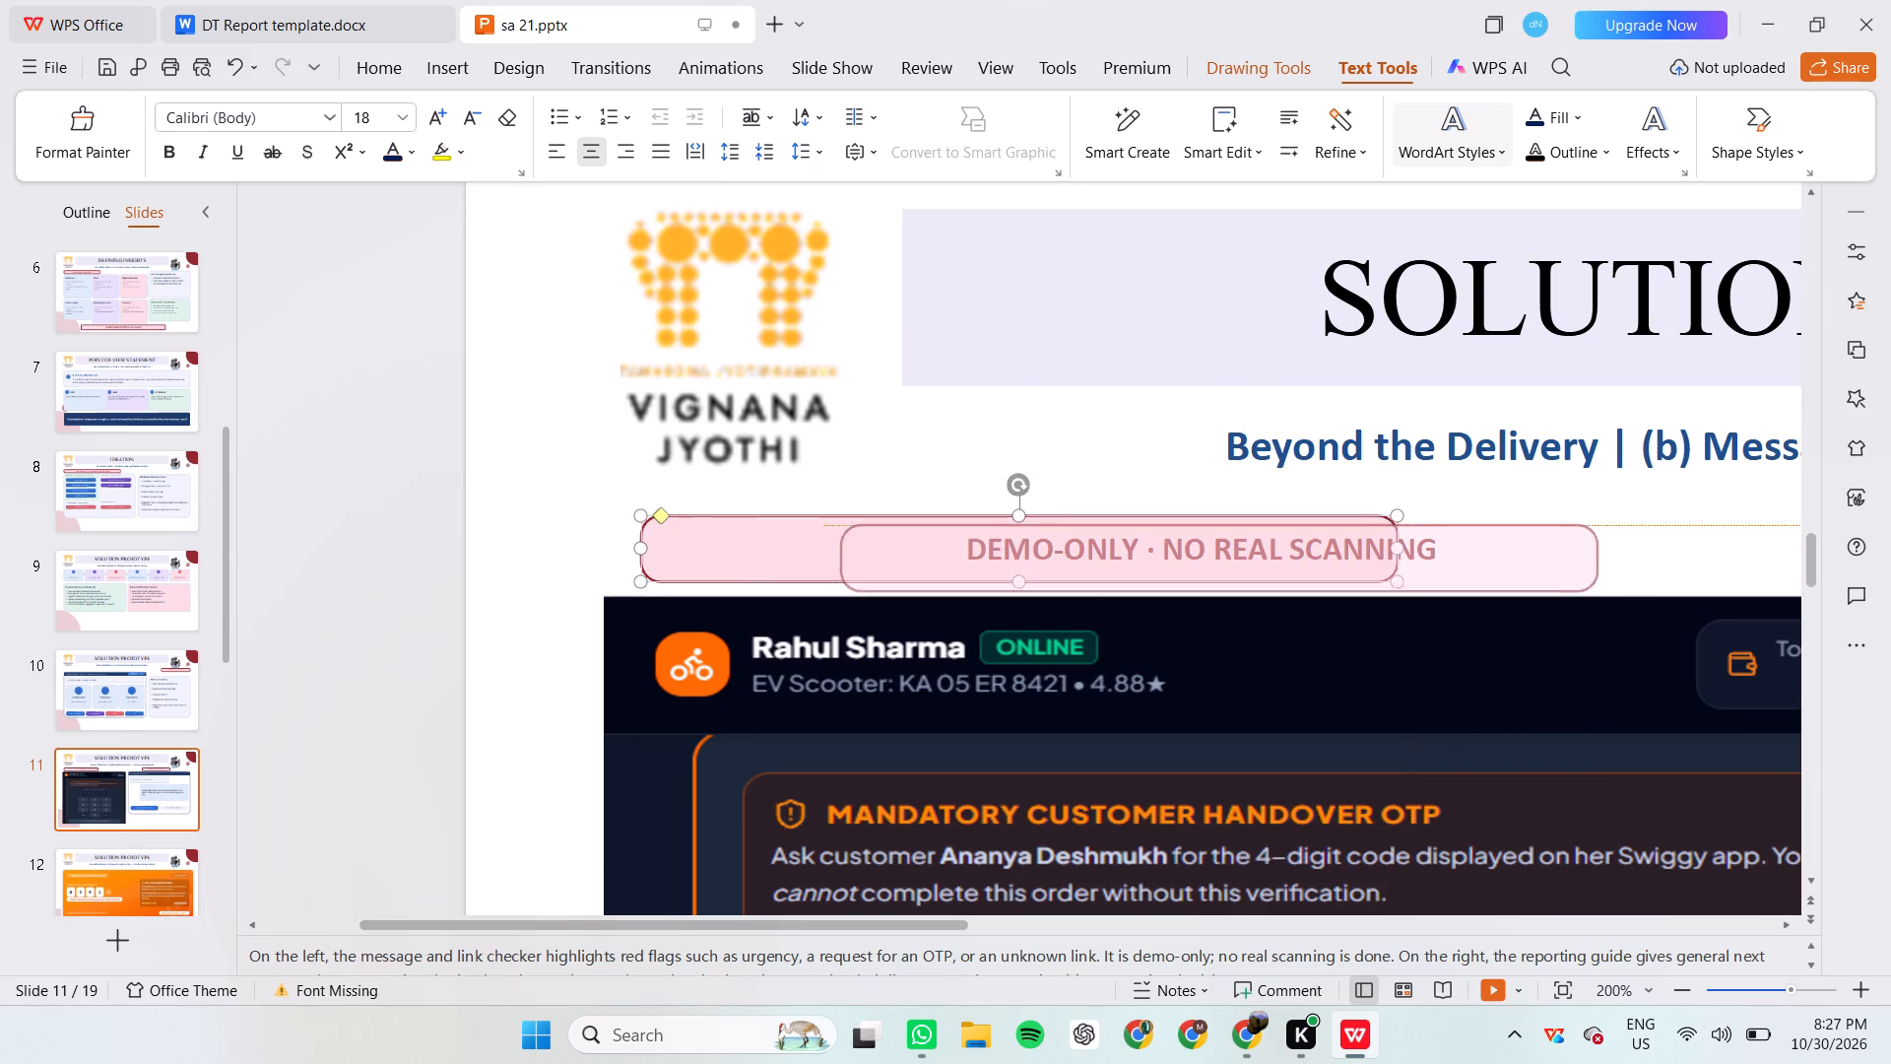
{"action": "left_click_drag", "start_coordinate": [920, 562], "coordinate": [898, 550]}
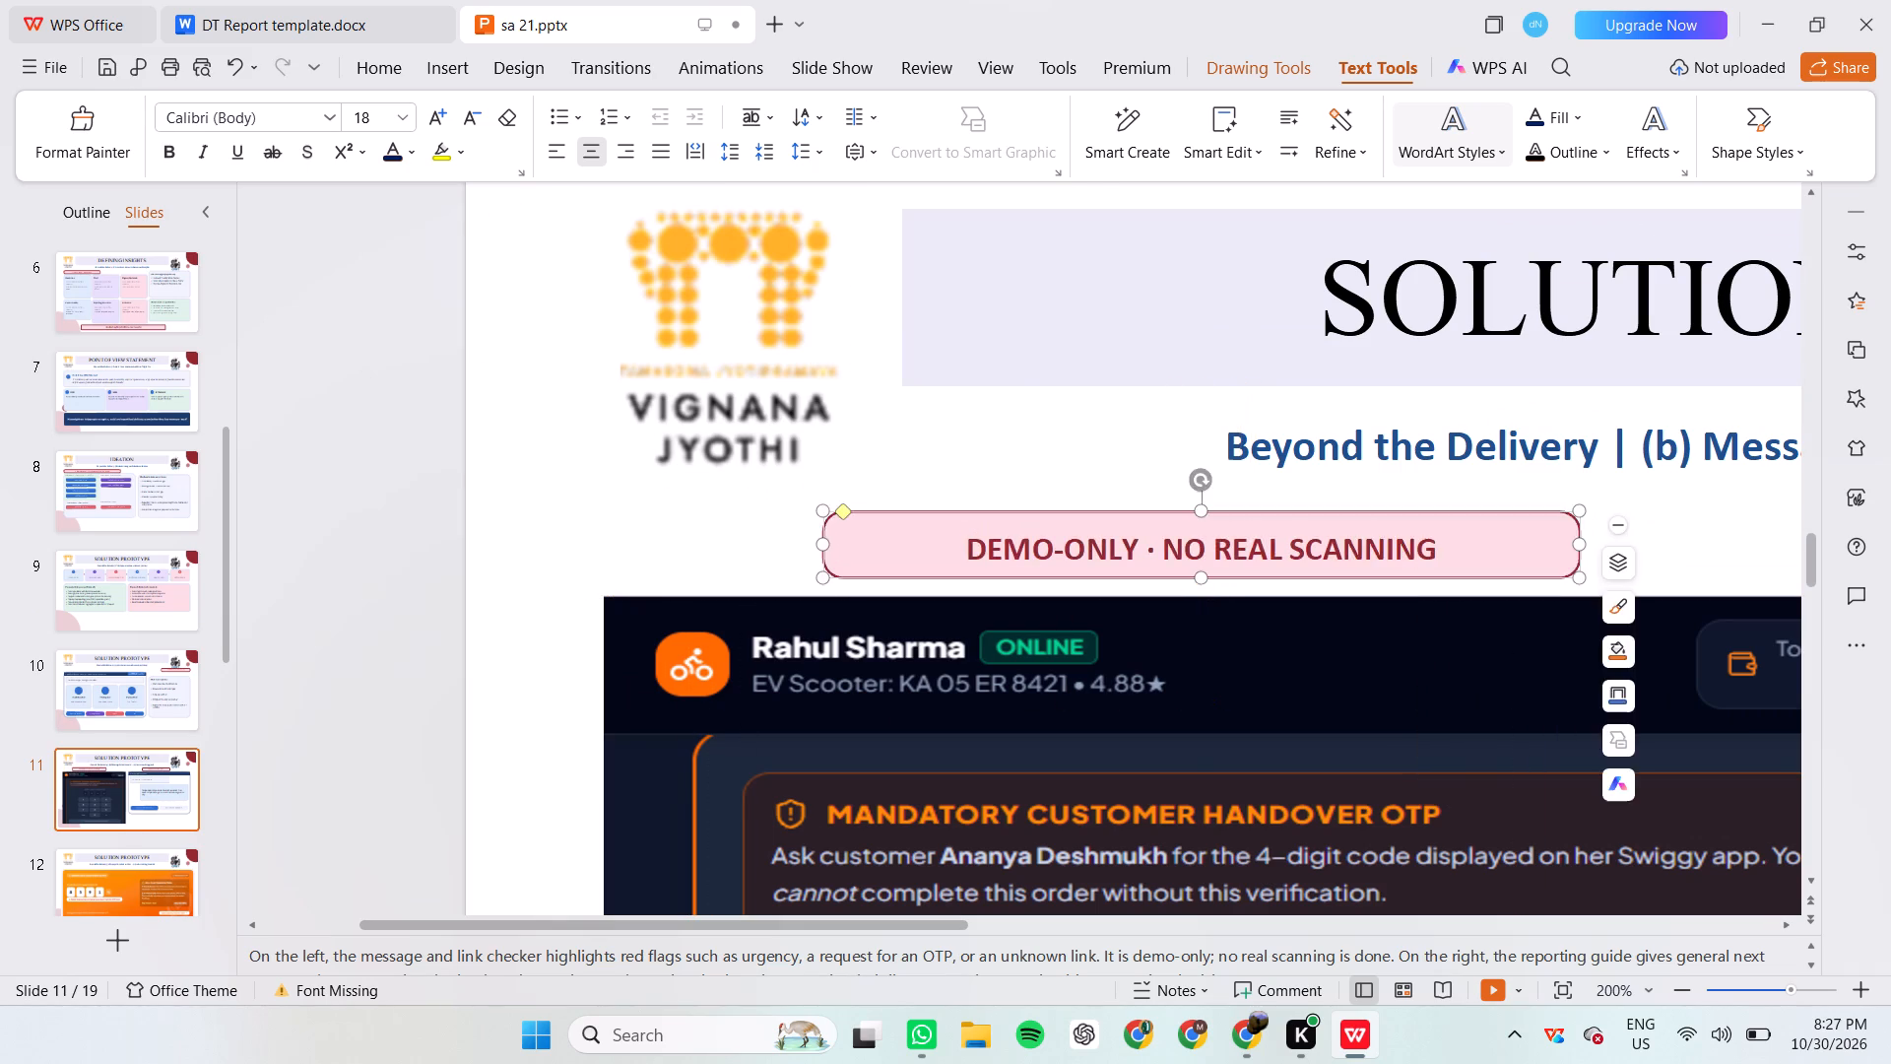
Check the repositioned label against the rest of slide 11 and save the presentation.
{"action": "scroll", "coordinate": [1281, 500], "scroll_direction": "down", "scroll_amount": 2, "text": "ctrl"}
{"action": "scroll", "coordinate": [1318, 594], "scroll_direction": "down", "scroll_amount": 2, "text": "ctrl"}
{"action": "scroll", "coordinate": [1183, 522], "scroll_direction": "up", "scroll_amount": 1, "text": "ctrl"}
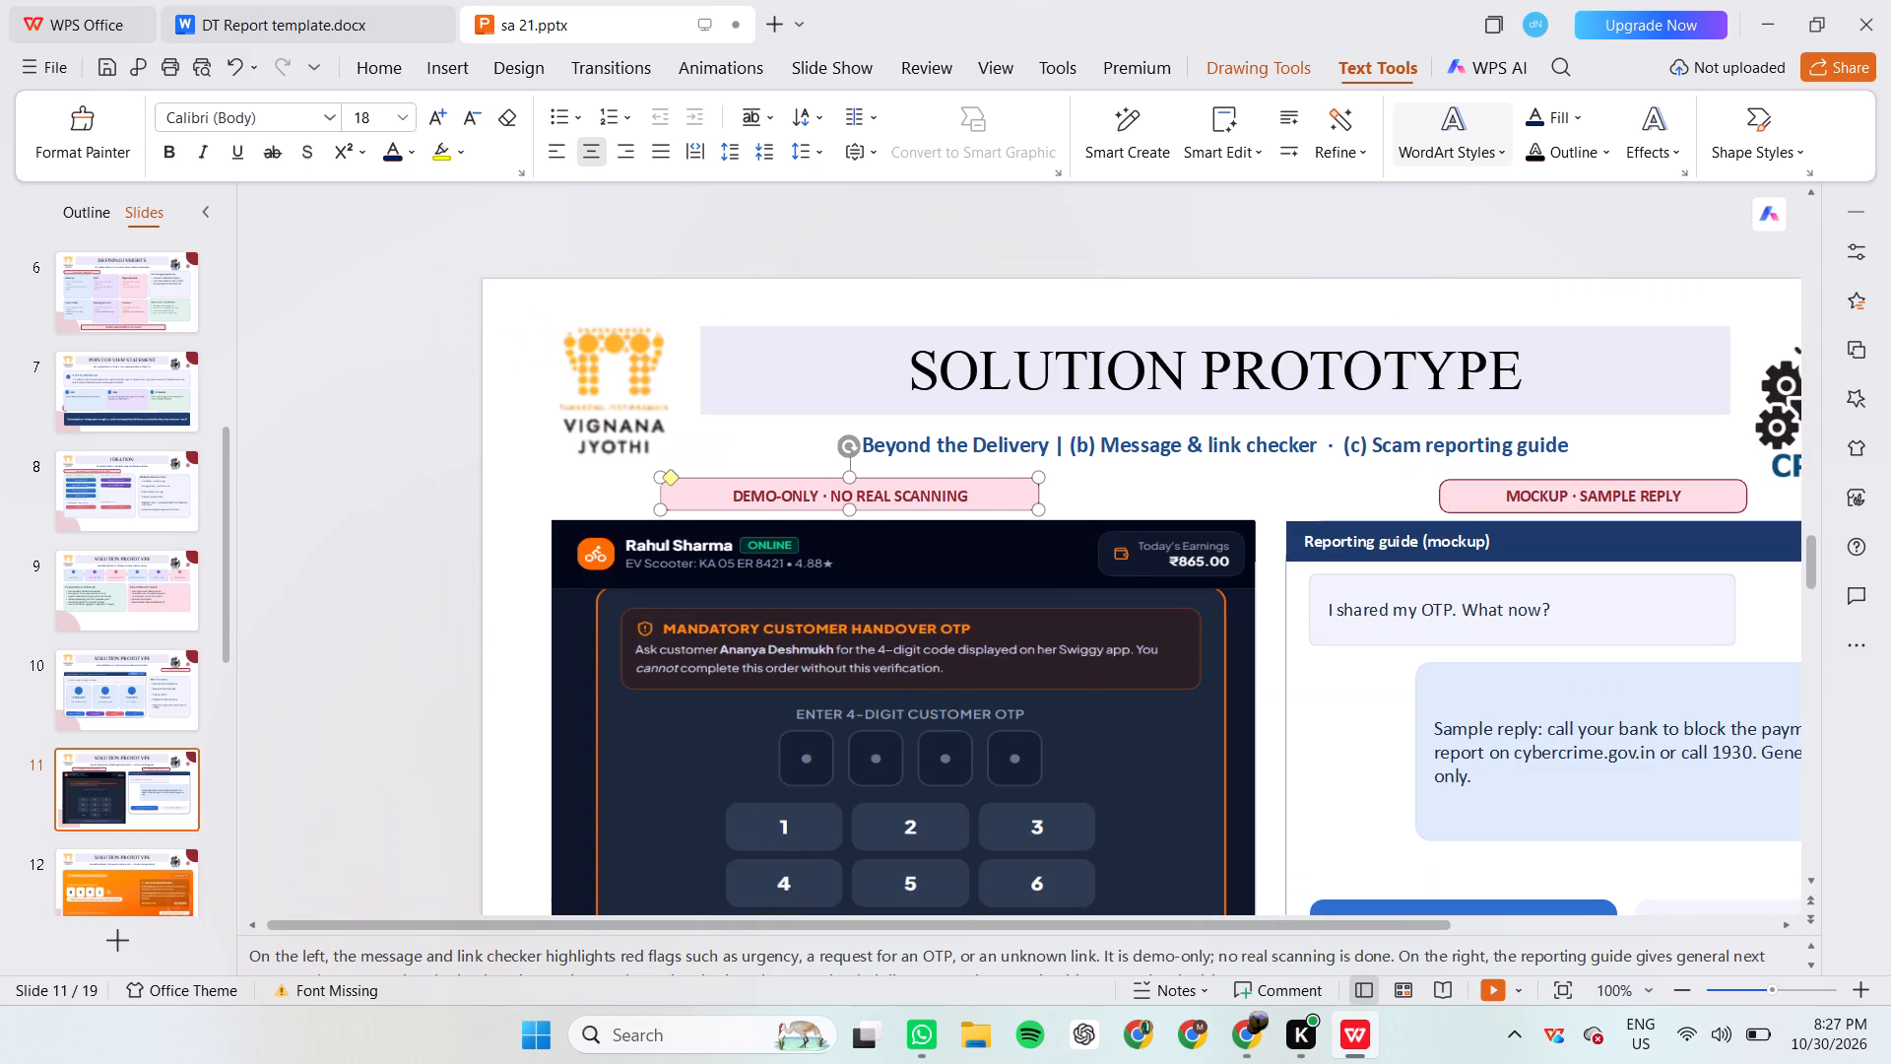
{"action": "scroll", "coordinate": [1587, 595], "scroll_direction": "down", "scroll_amount": 1}
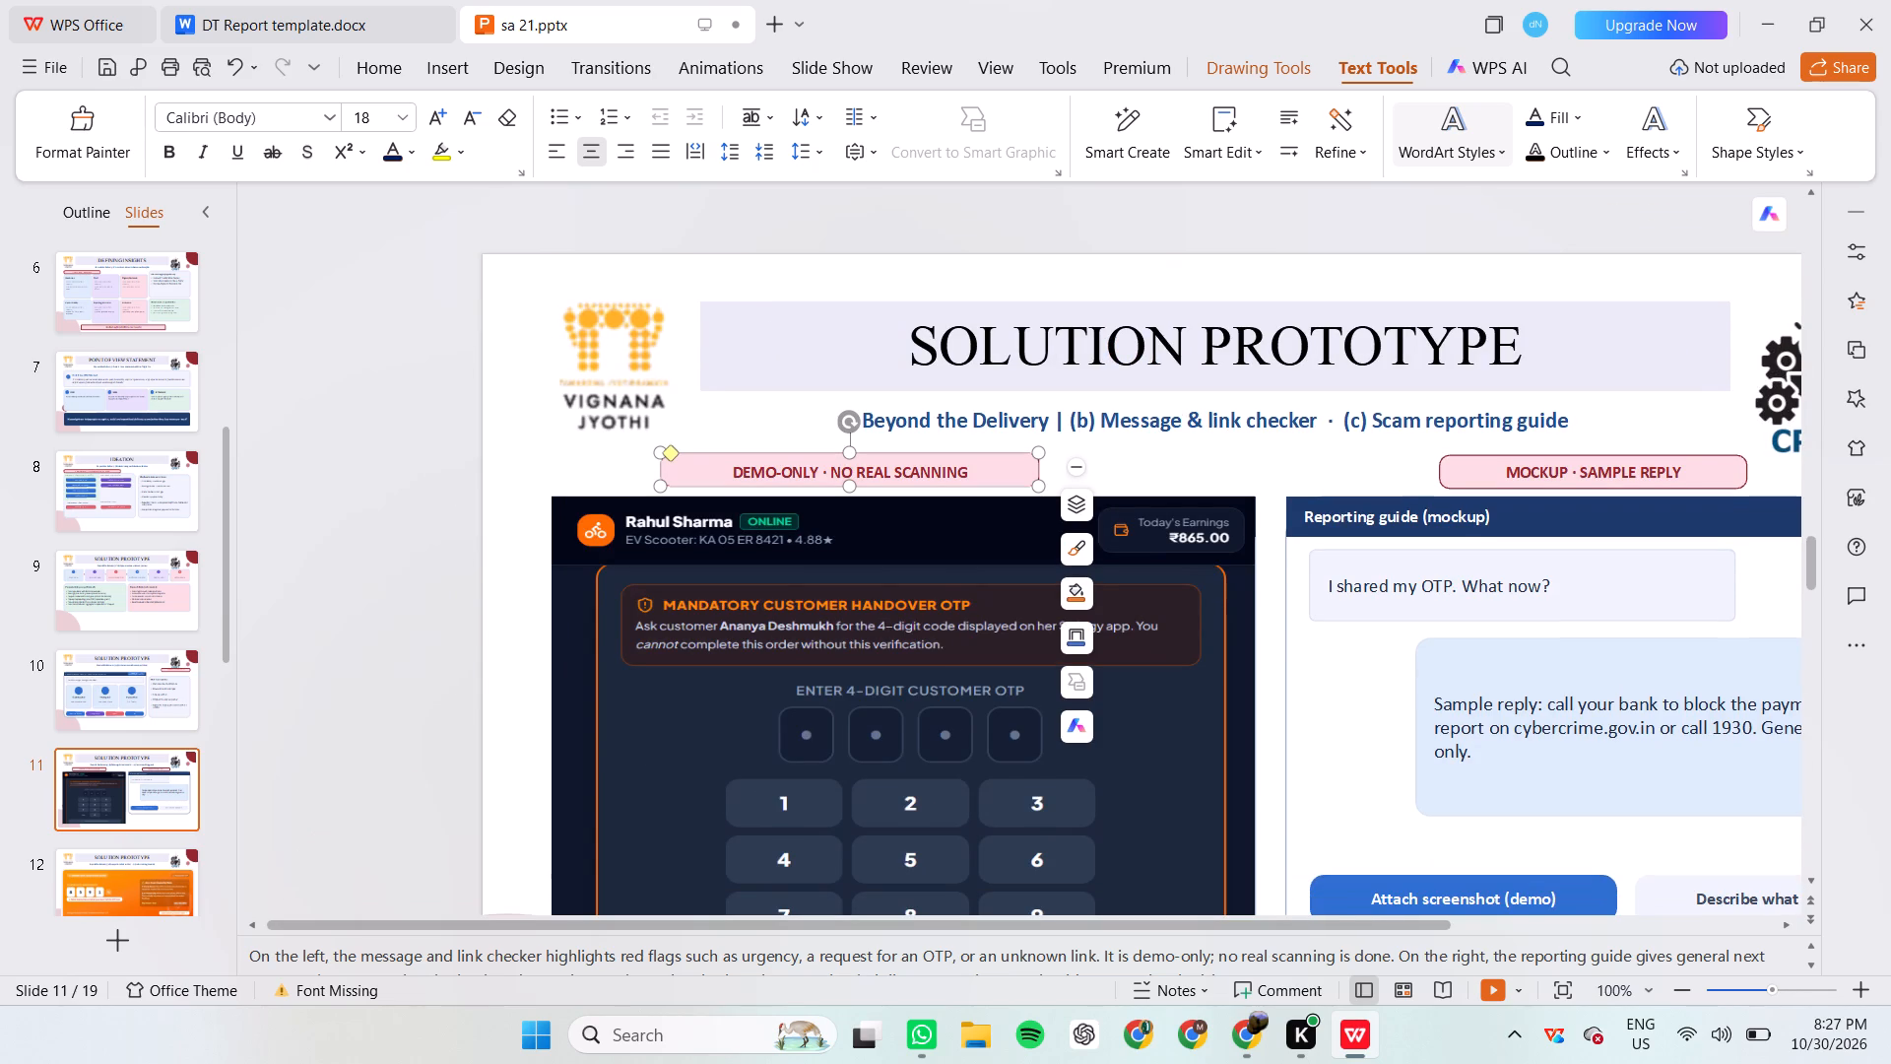
{"action": "left_click_drag", "start_coordinate": [1327, 920], "coordinate": [1657, 929]}
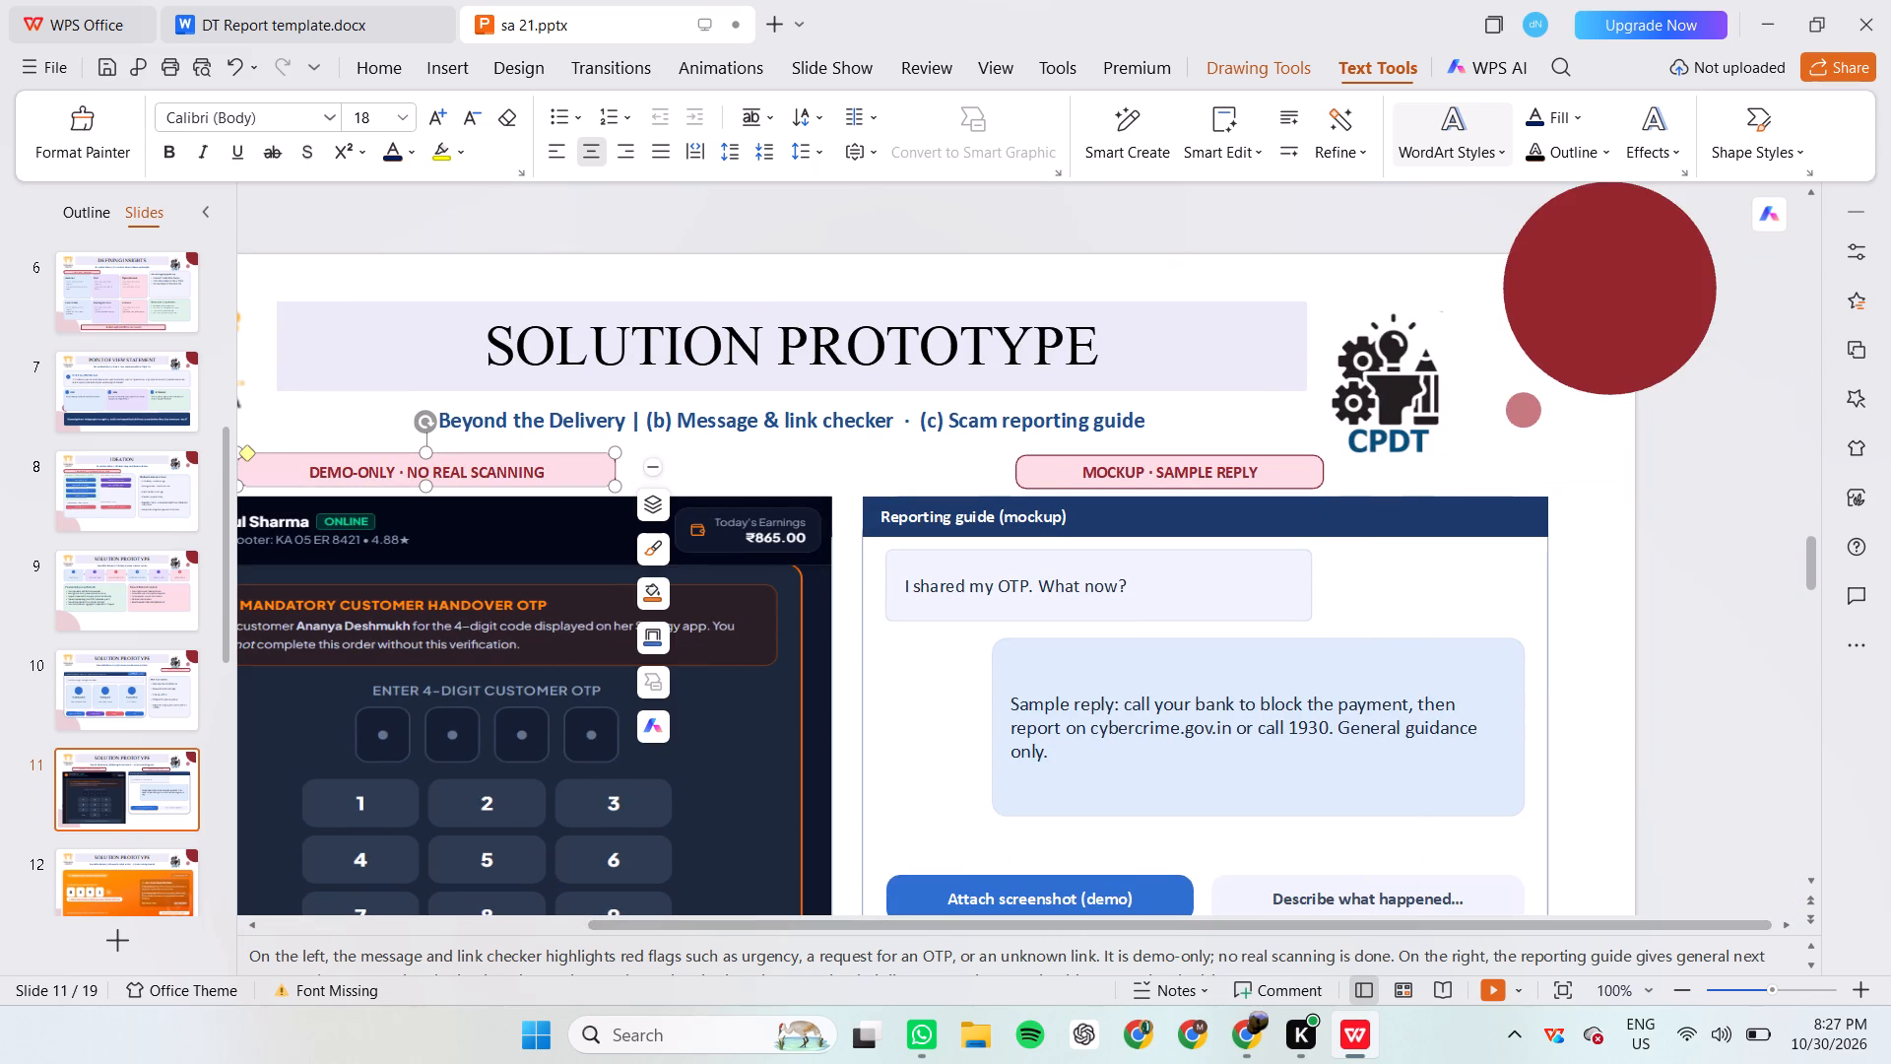
{"action": "left_click", "coordinate": [1671, 487]}
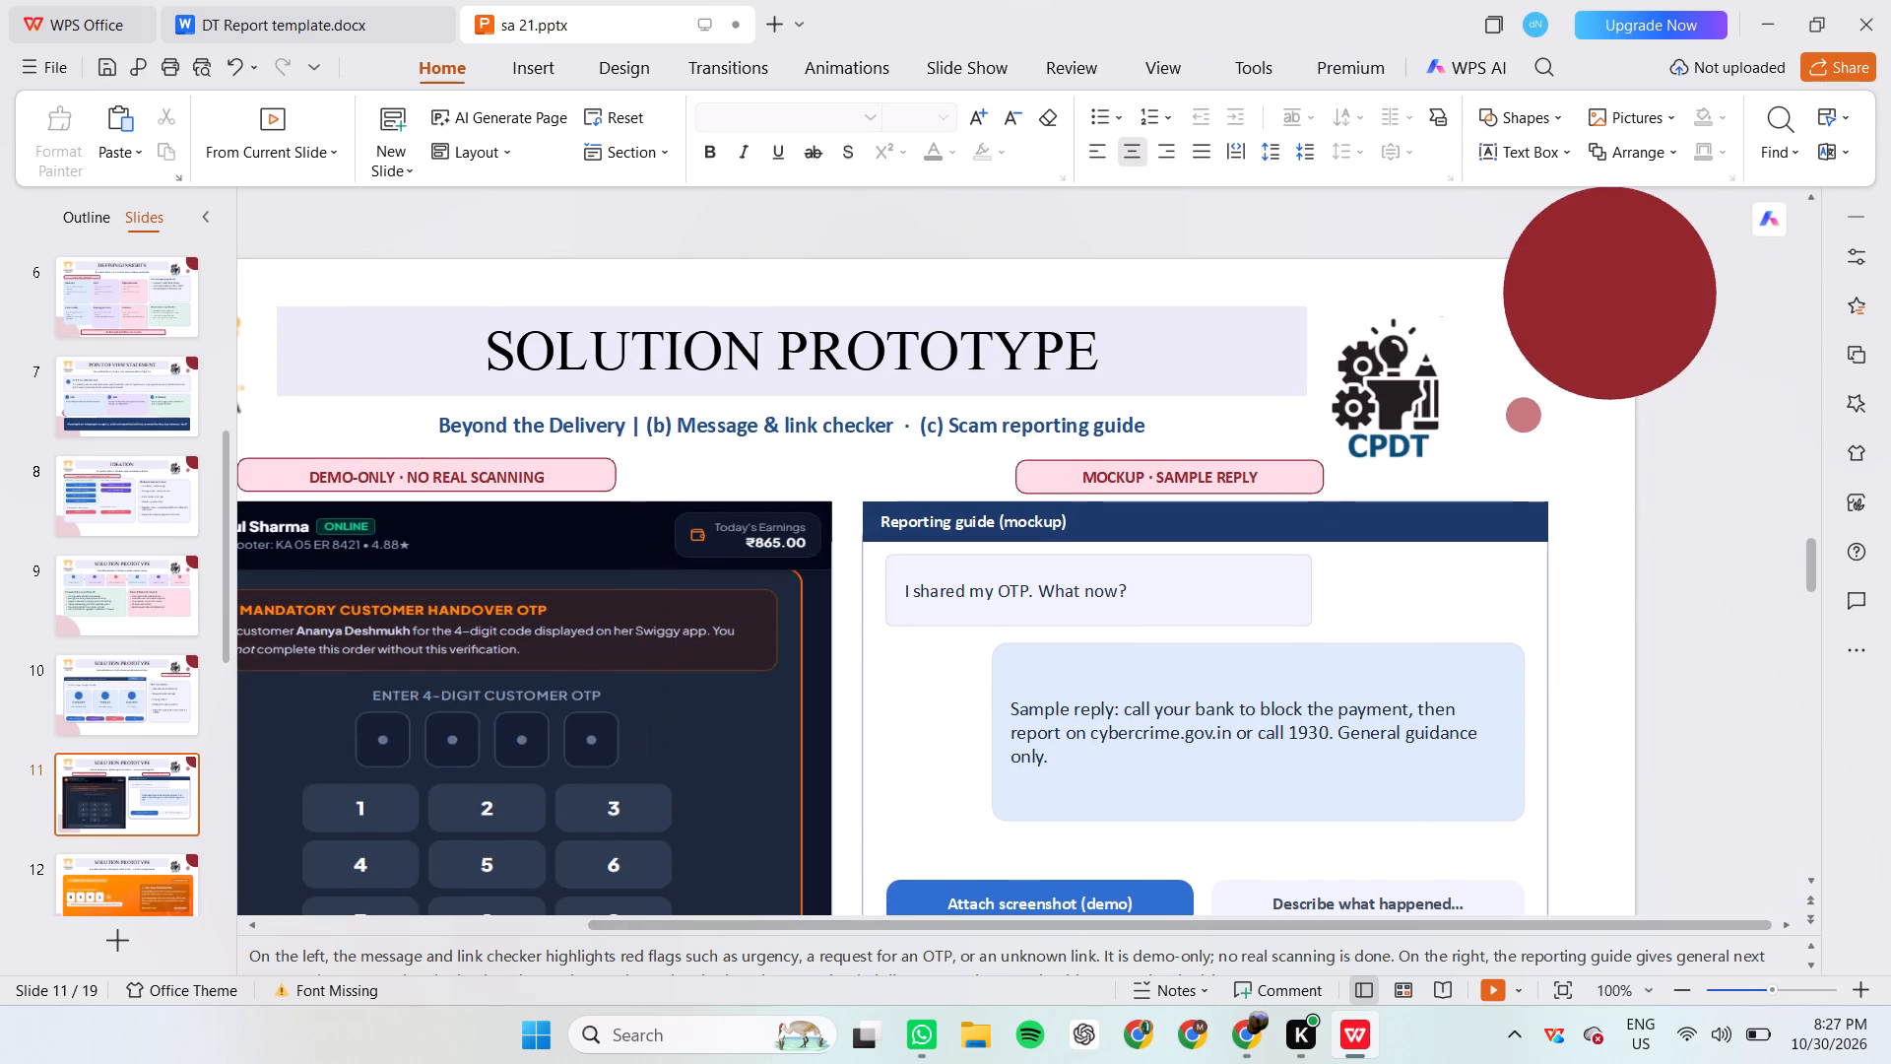
{"action": "key", "text": "Escape"}
{"action": "key", "text": "ctrl+s"}
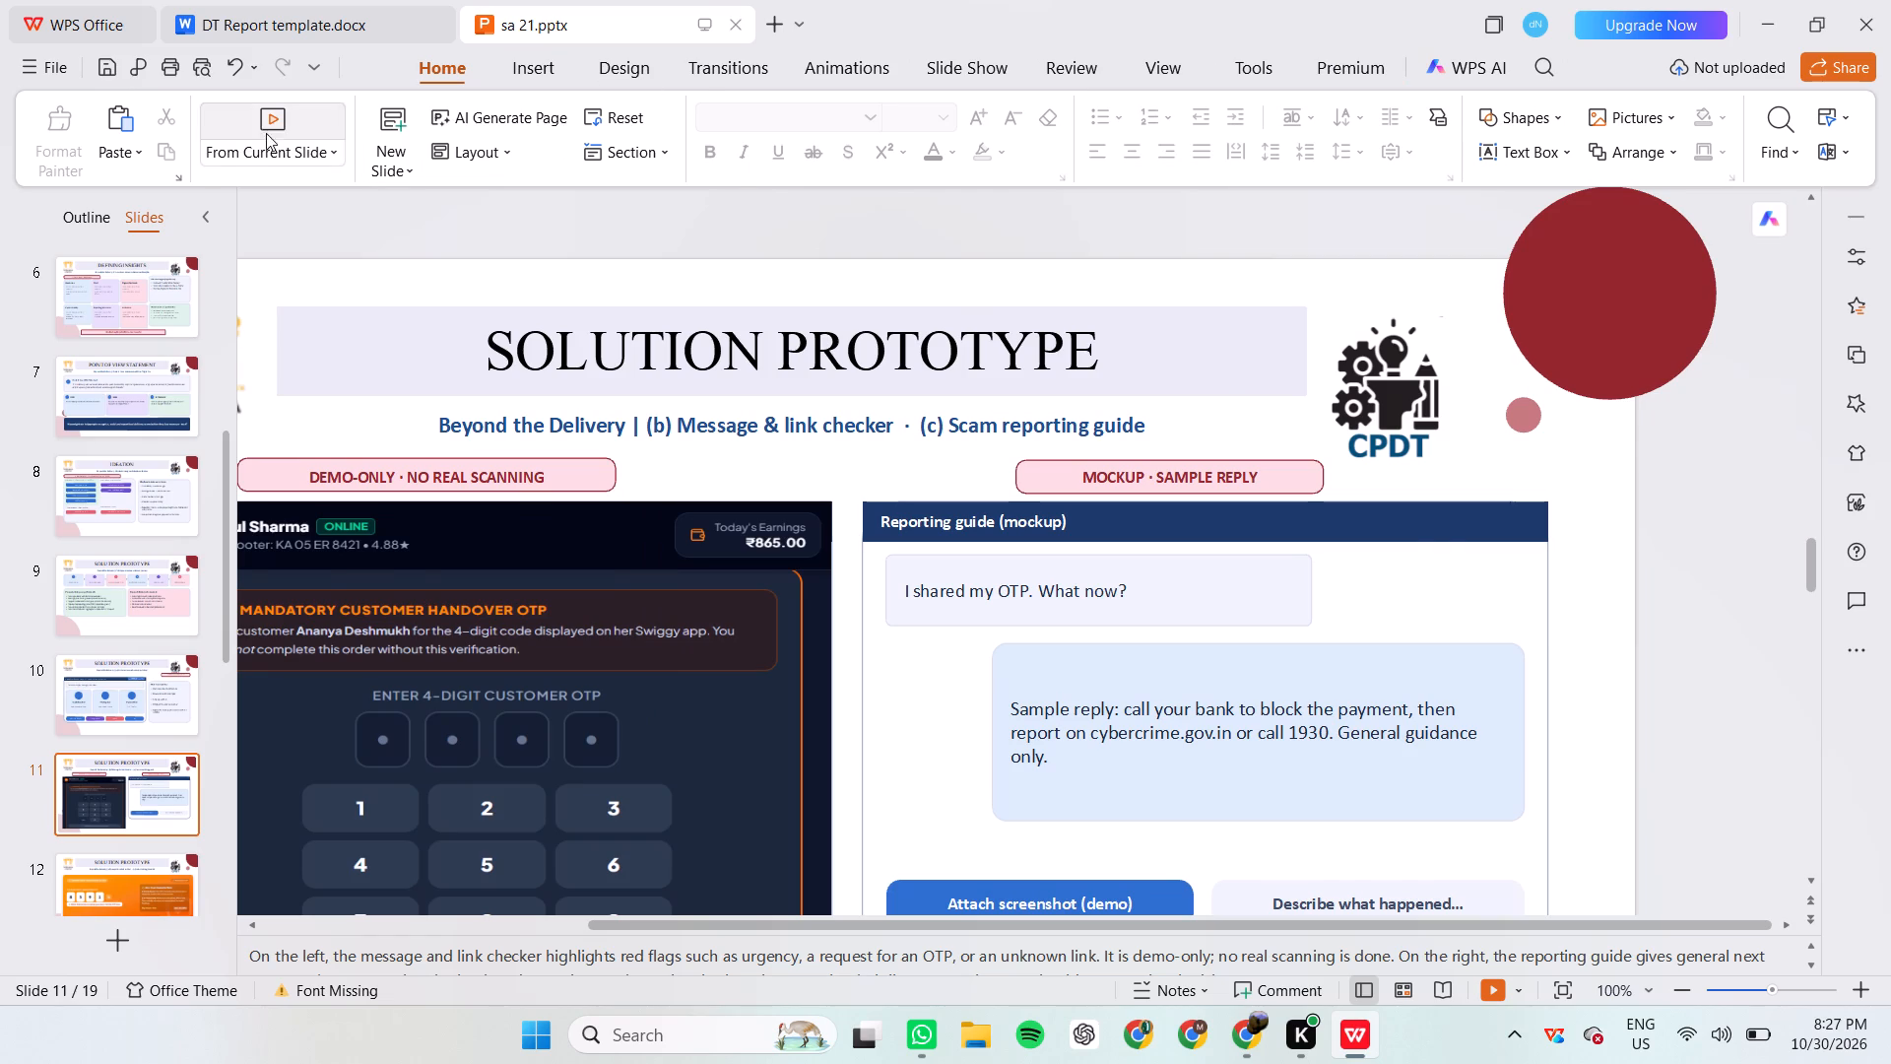
{"action": "left_click", "coordinate": [270, 131]}
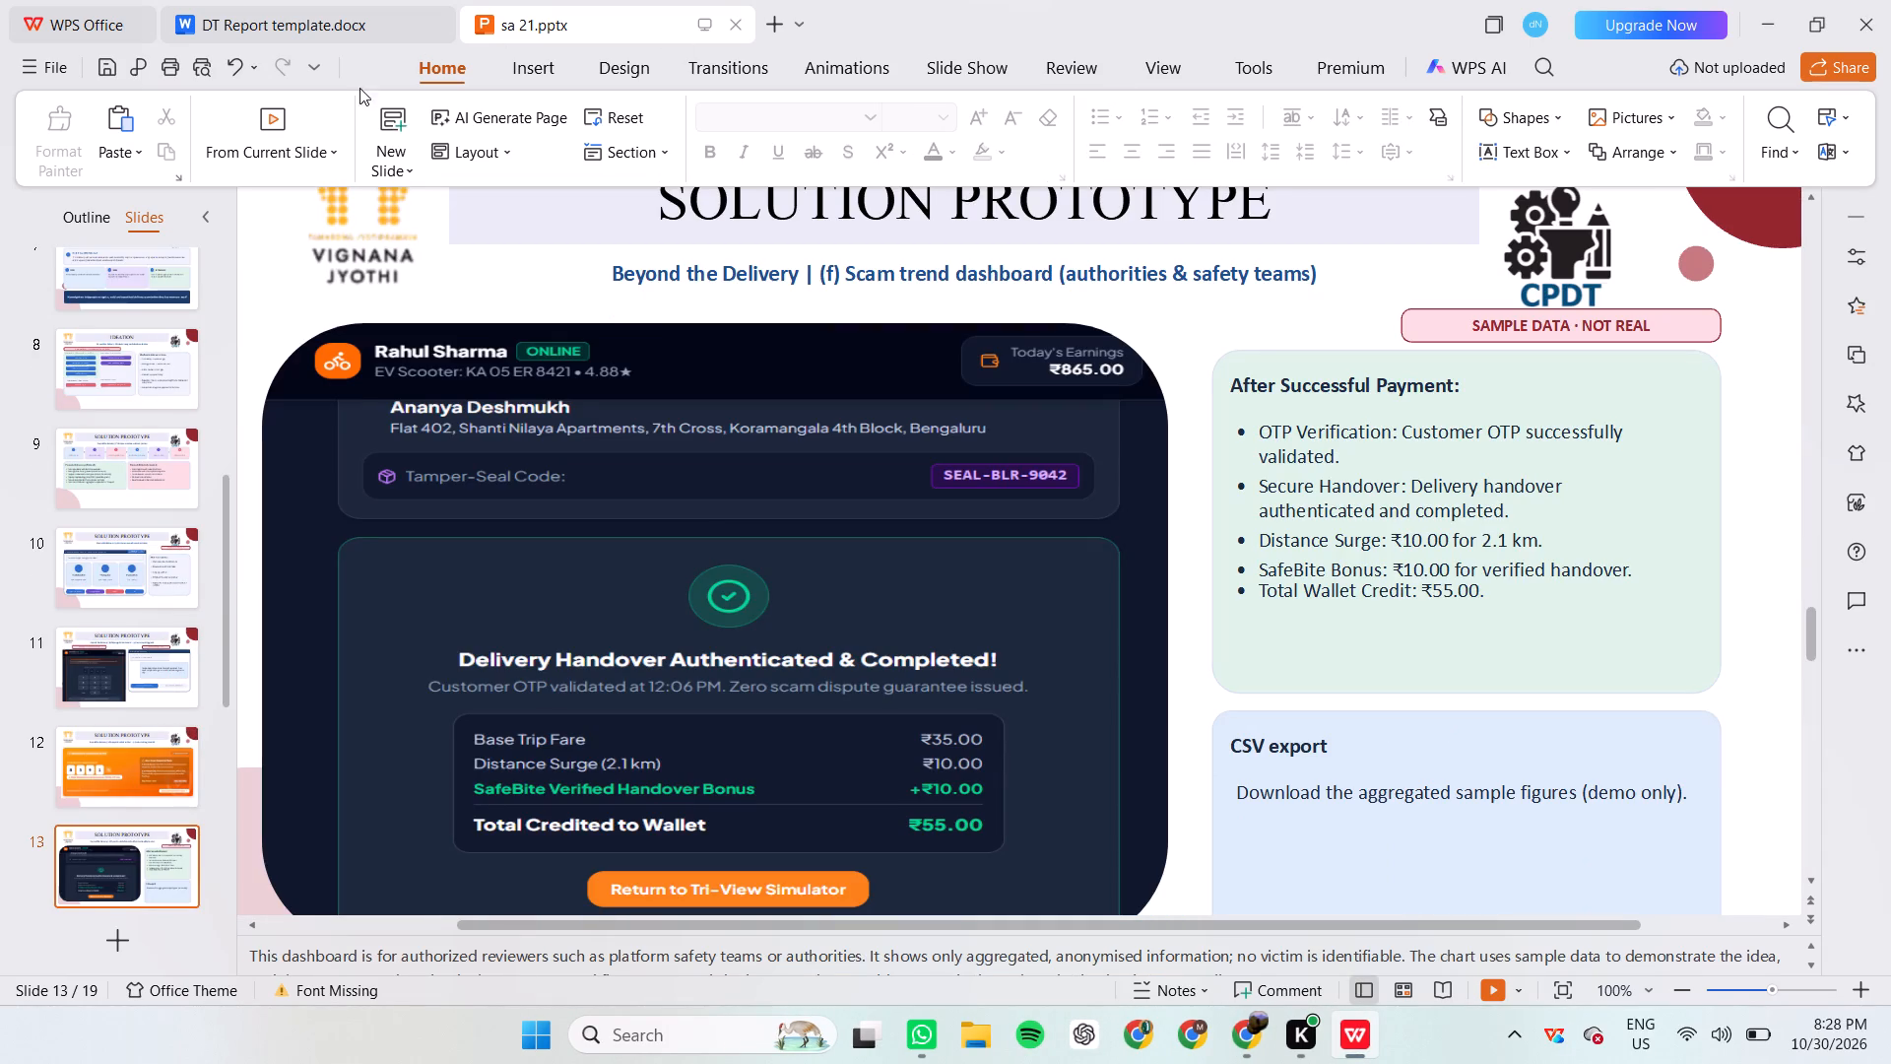
{"action": "left_click", "coordinate": [291, 135]}
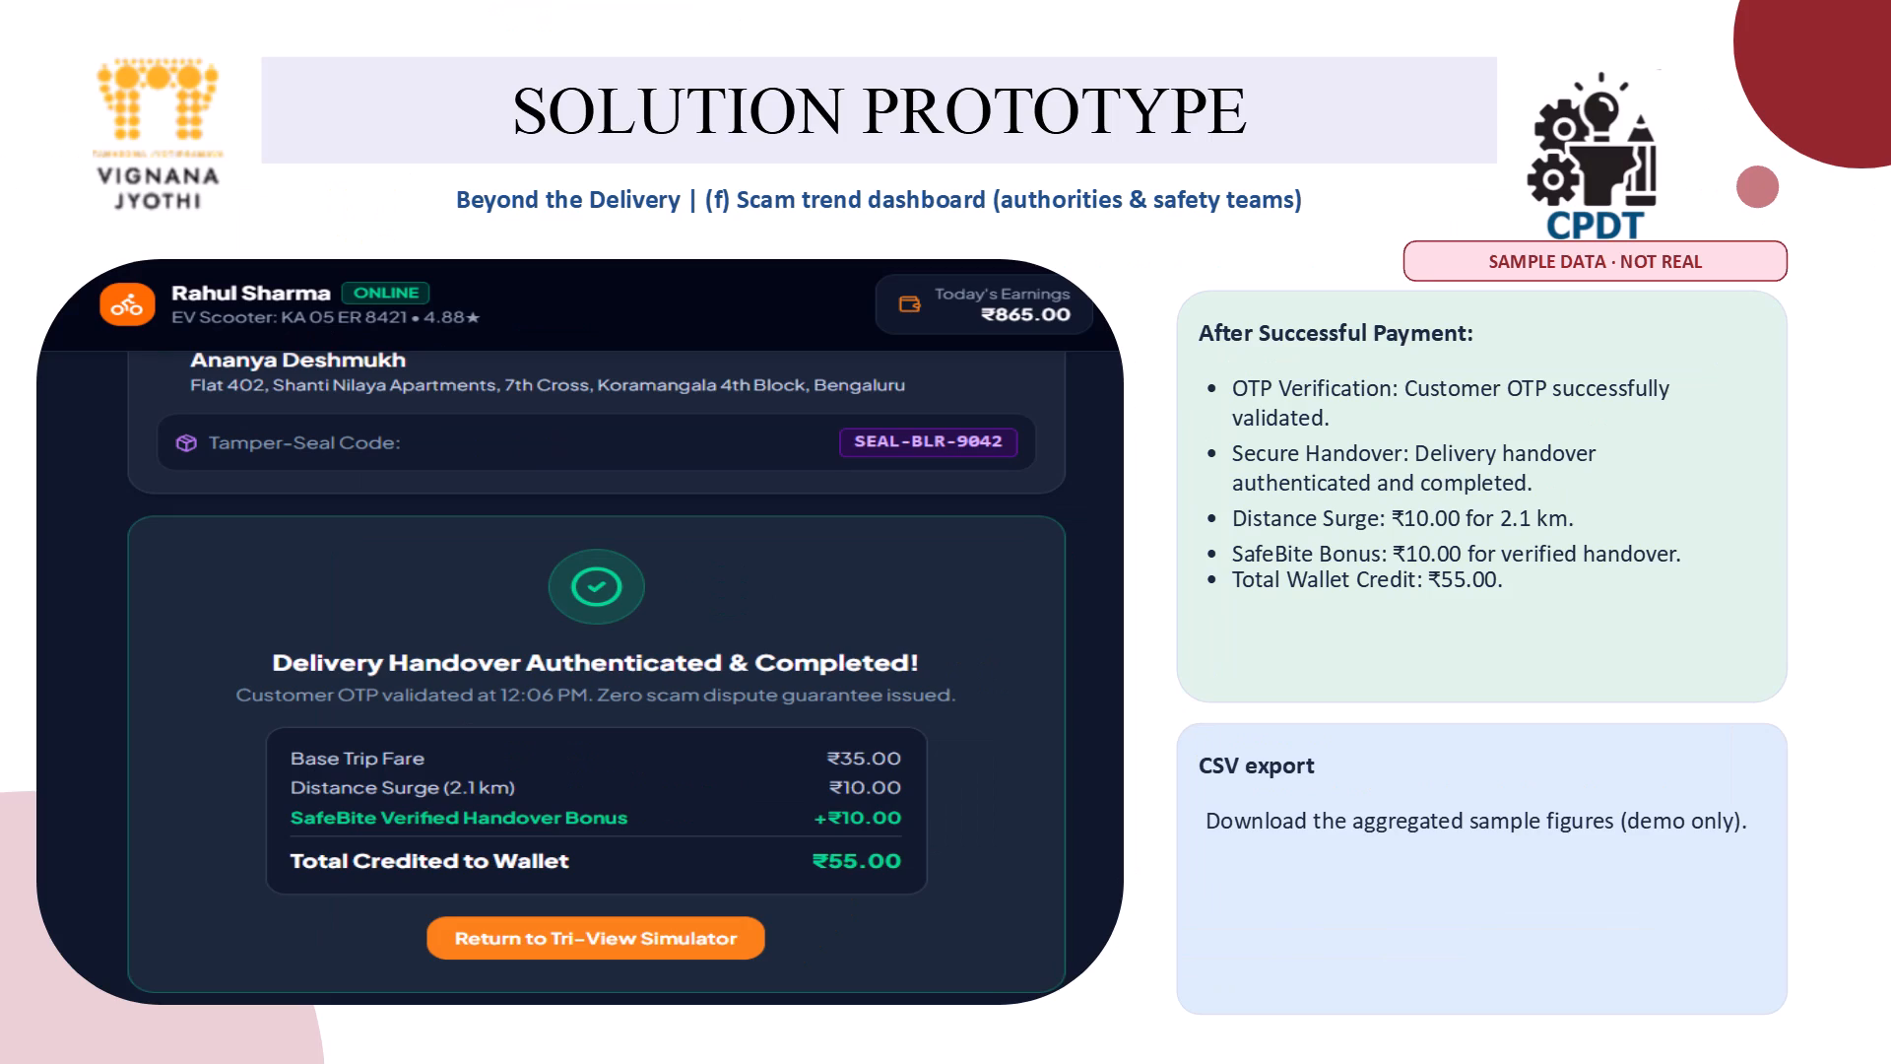
{"action": "key", "text": "Right"}
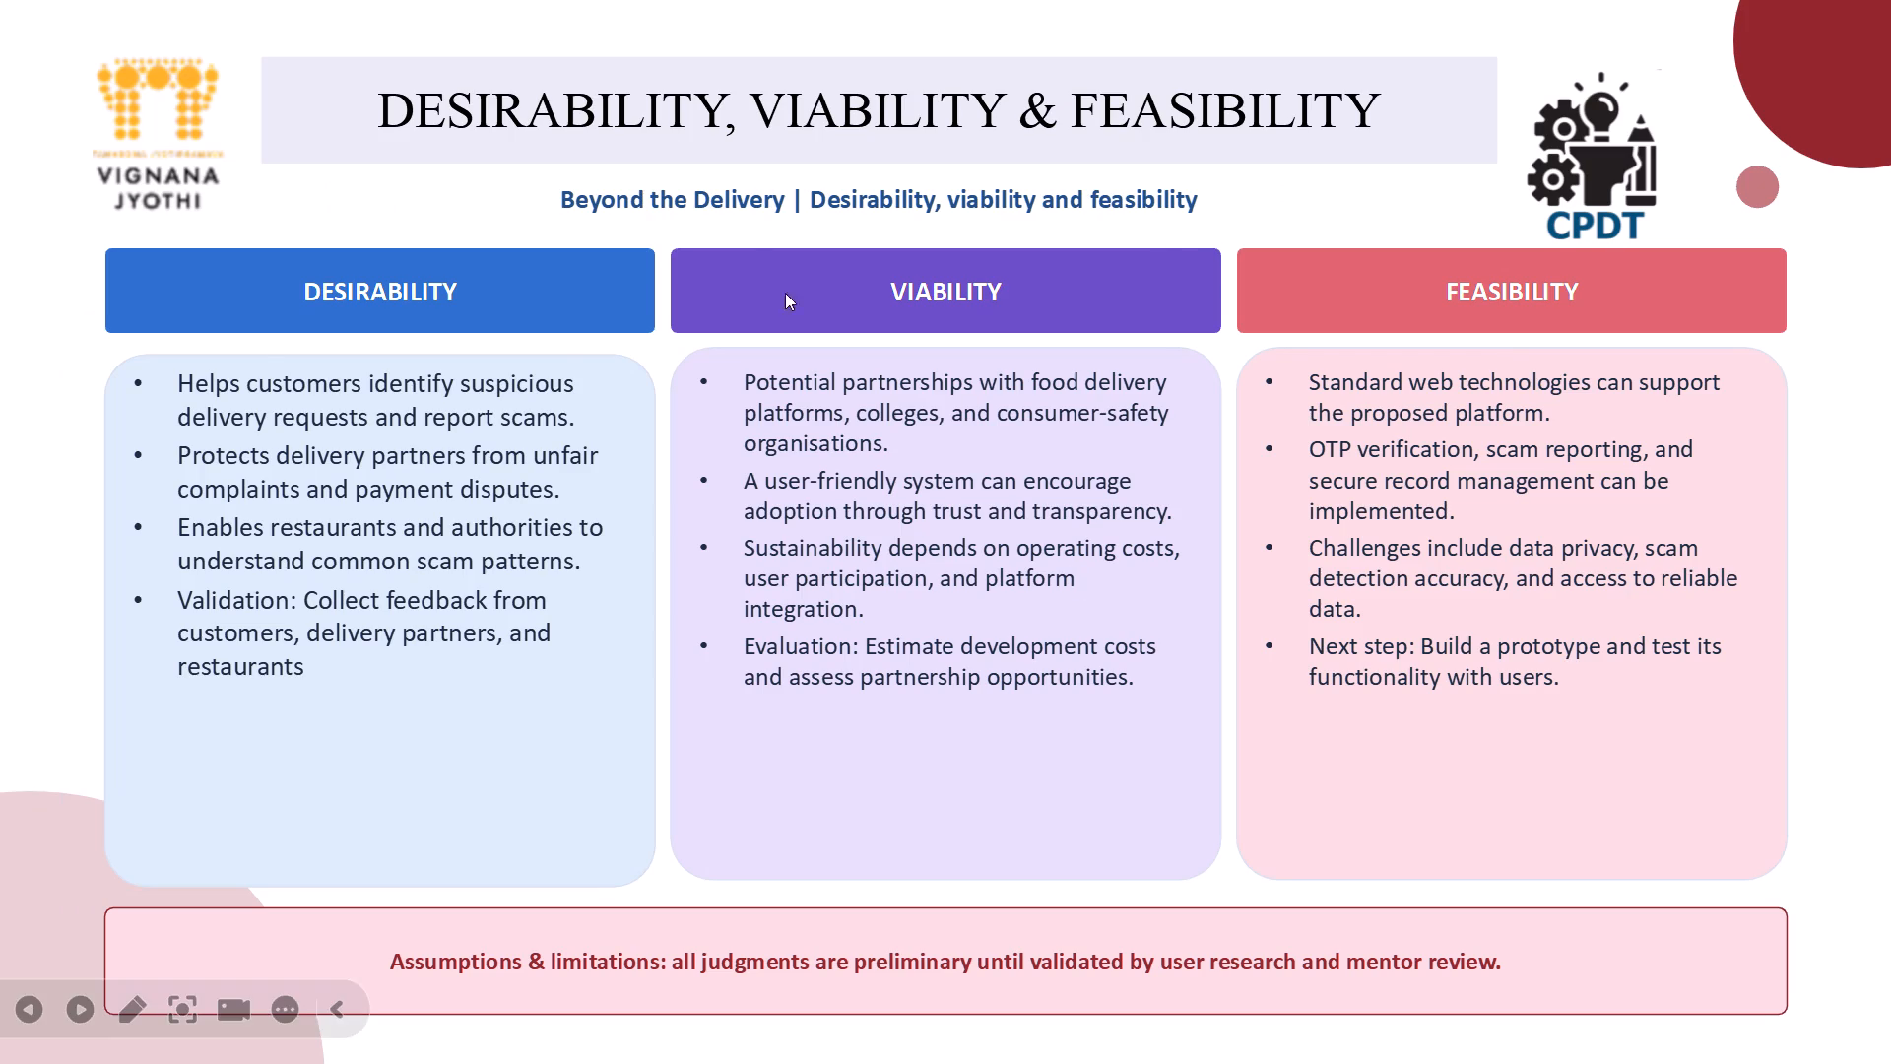
{"action": "key", "text": "Escape"}
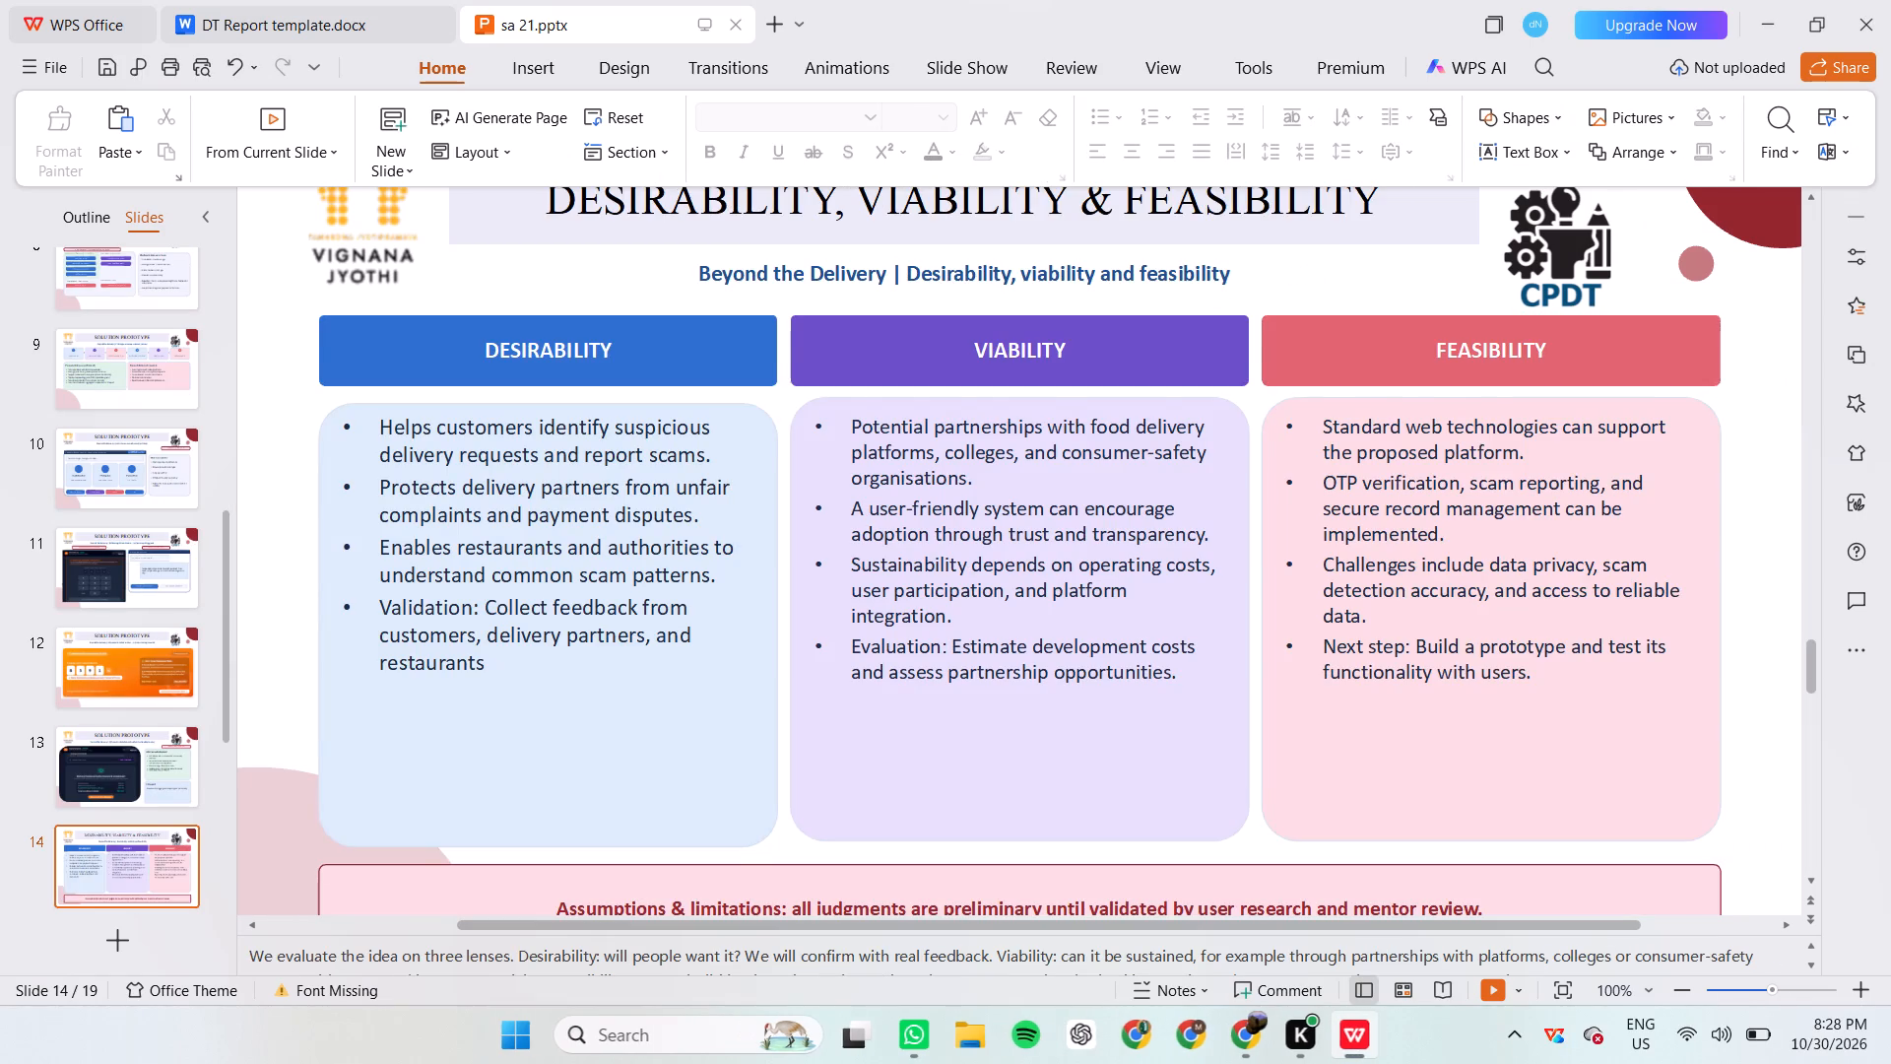
Change the font of the Assumptions & limitations text at the bottom of slide 14 to Times New Roman.
{"action": "scroll", "coordinate": [1121, 818], "scroll_direction": "down", "scroll_amount": 3}
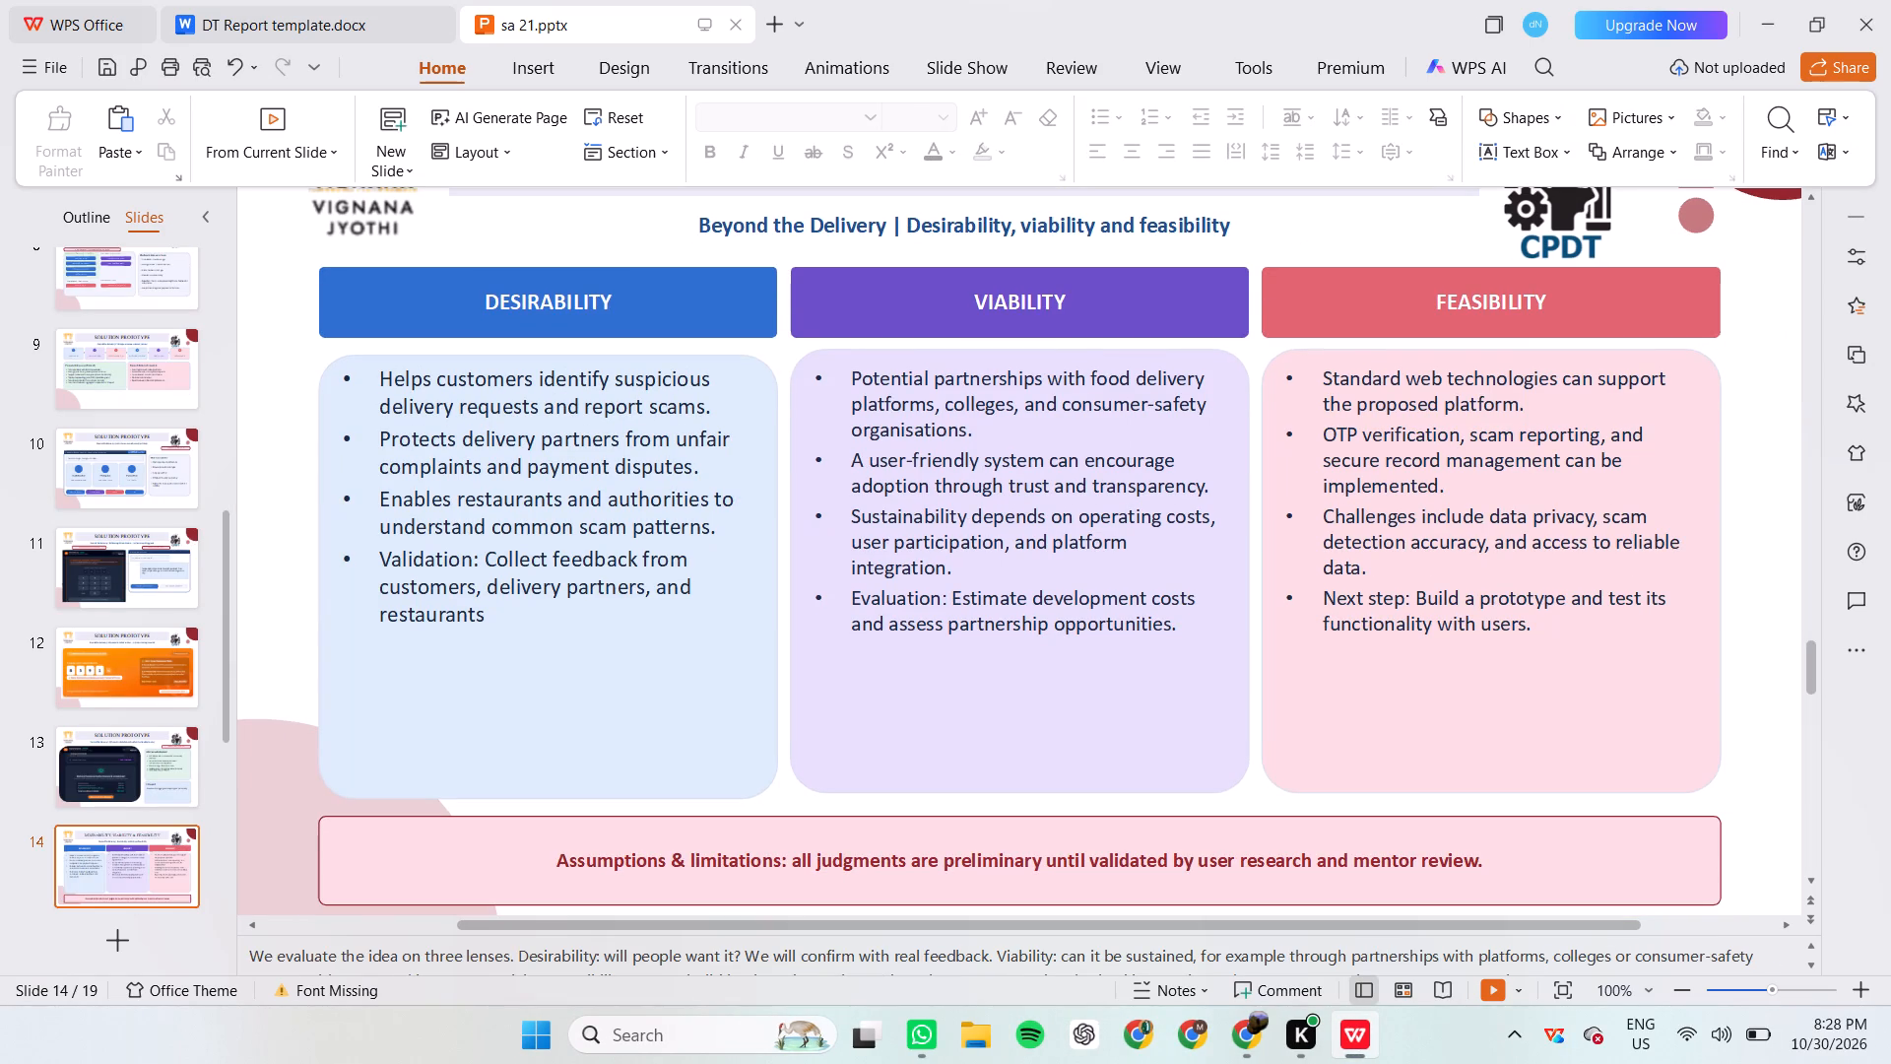
{"action": "left_click", "coordinate": [1479, 840]}
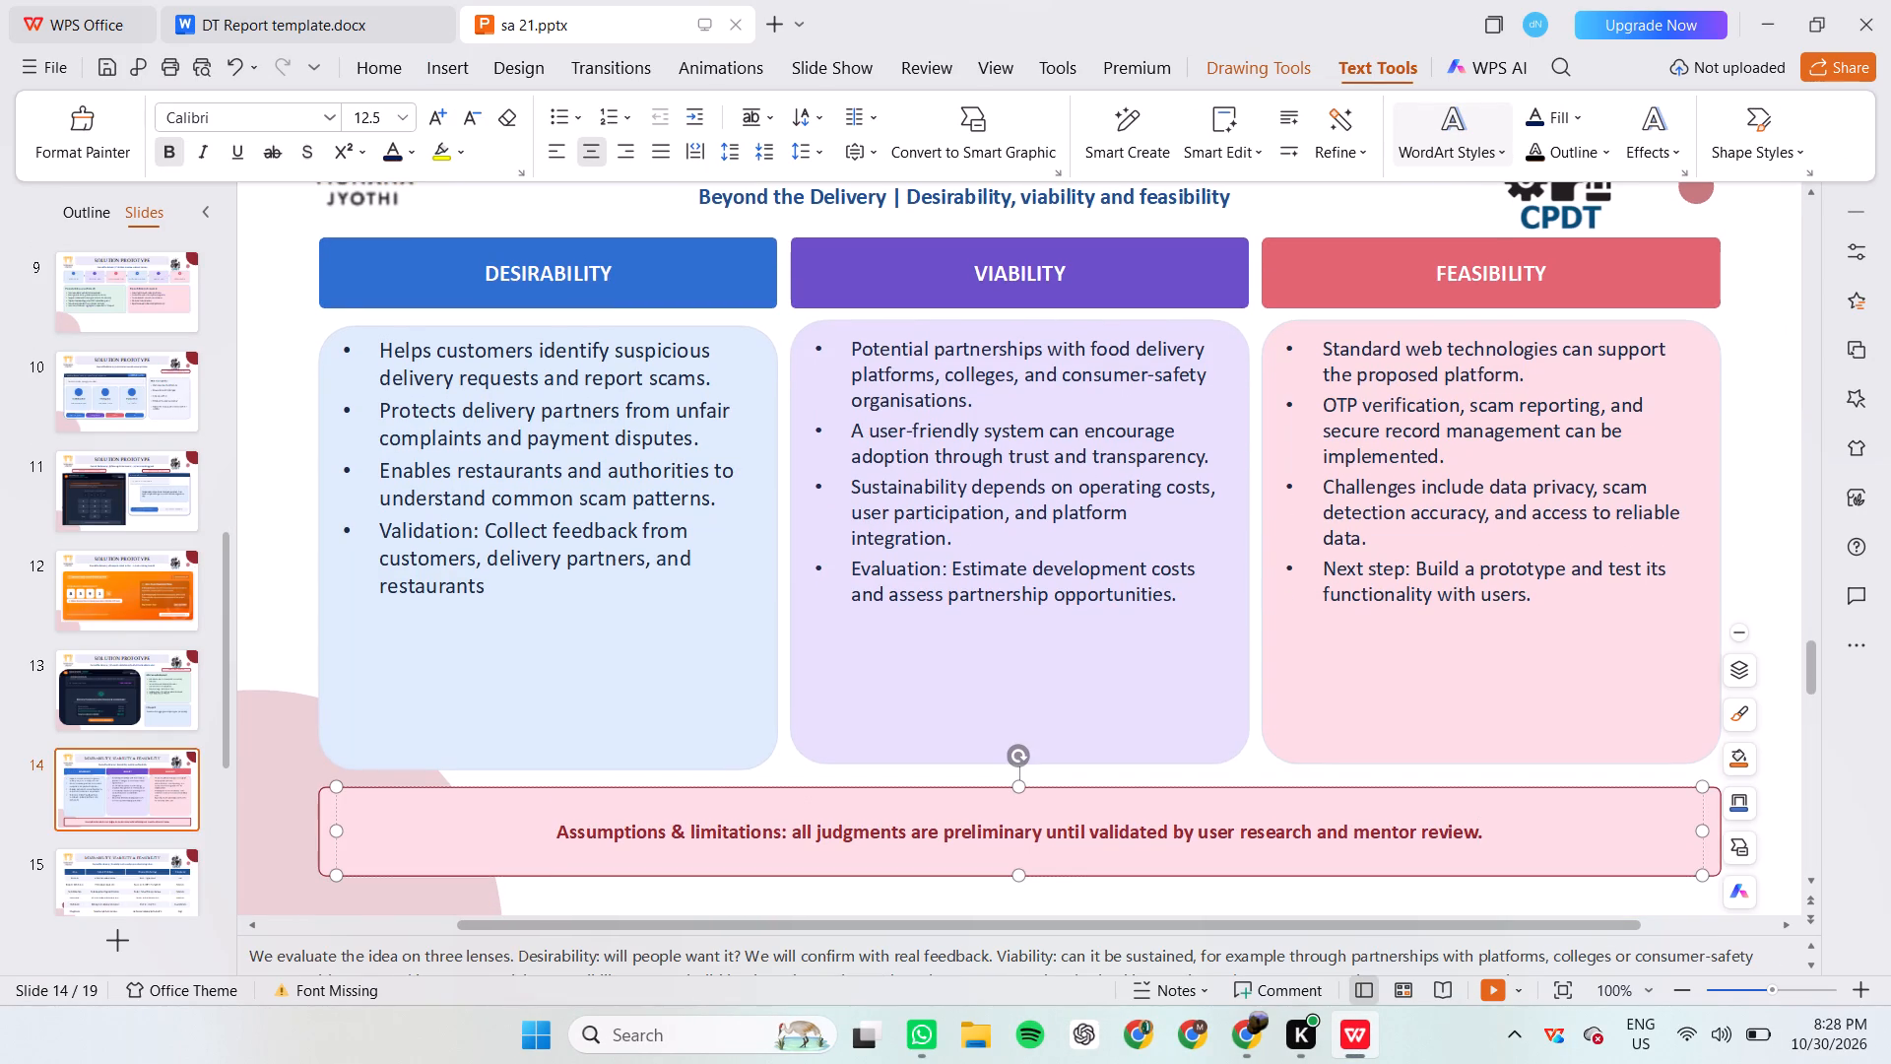
{"action": "key", "text": "Right"}
{"action": "key", "text": "ctrl+a"}
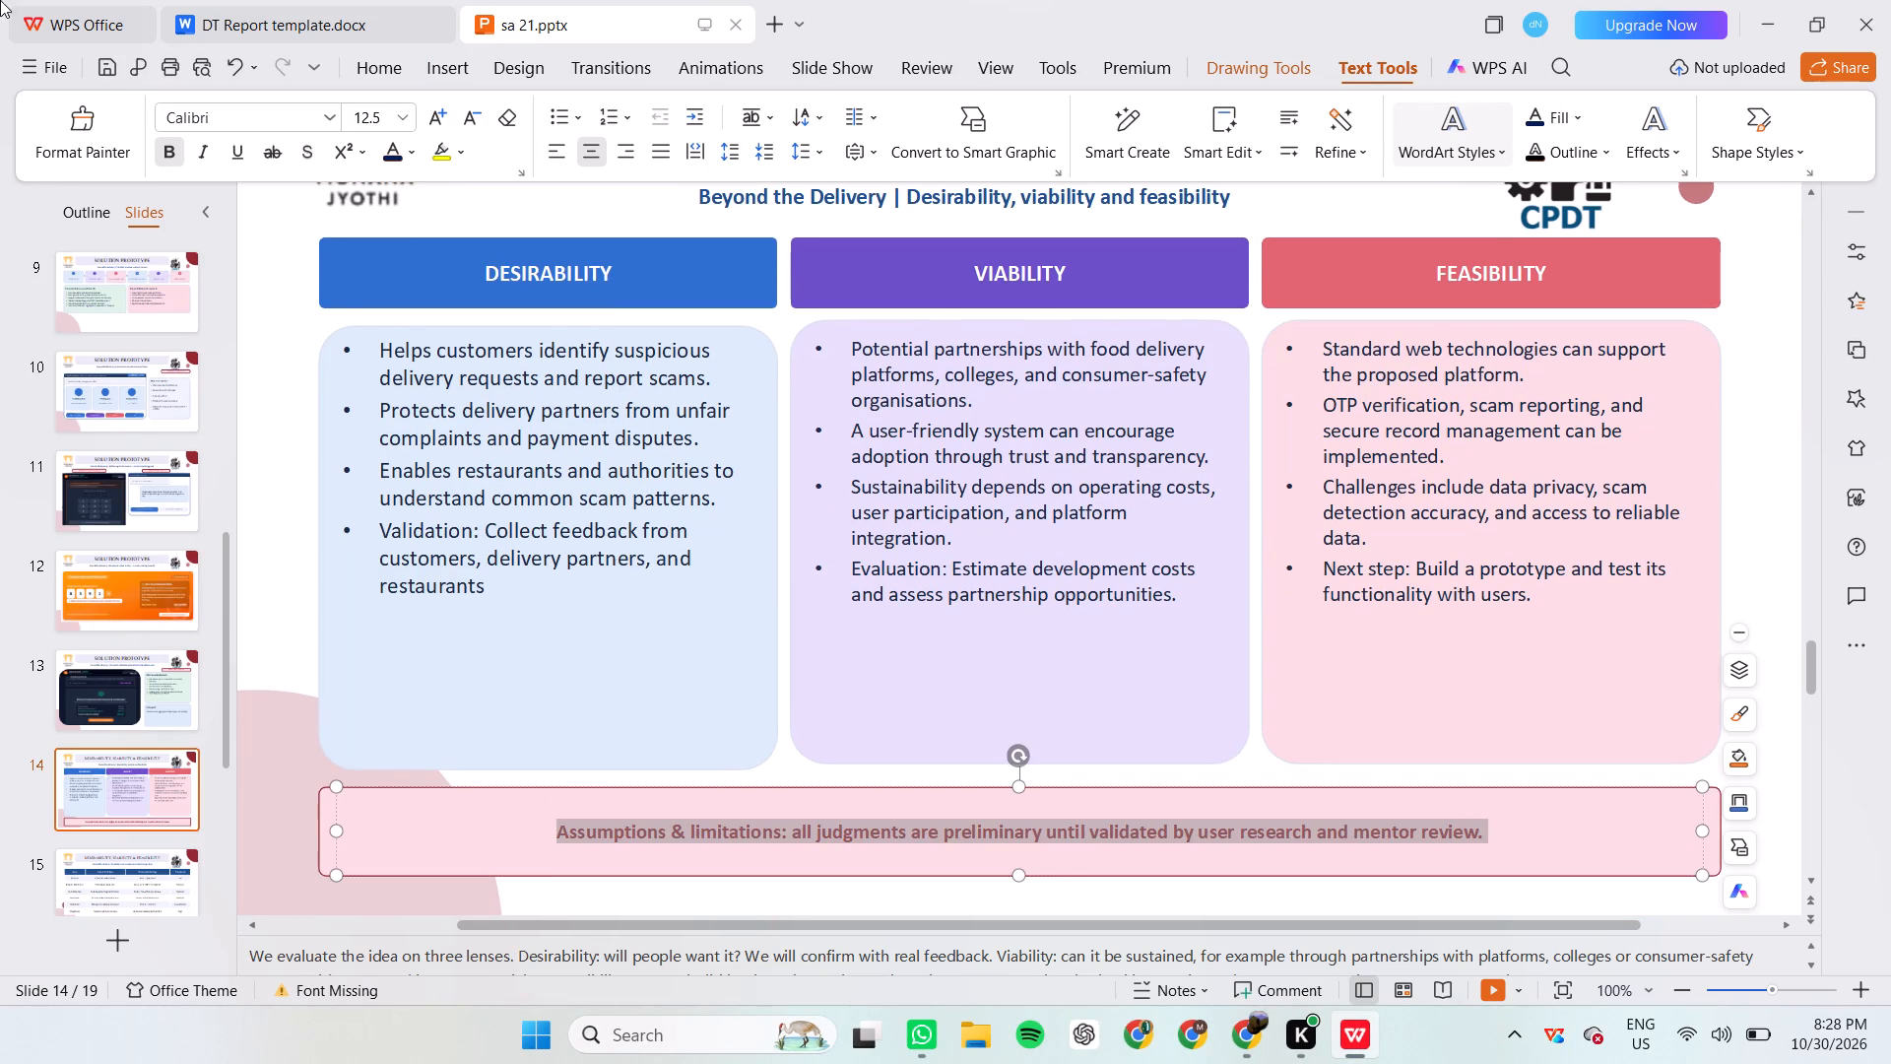
{"action": "left_click", "coordinate": [332, 114]}
{"action": "left_click", "coordinate": [269, 239]}
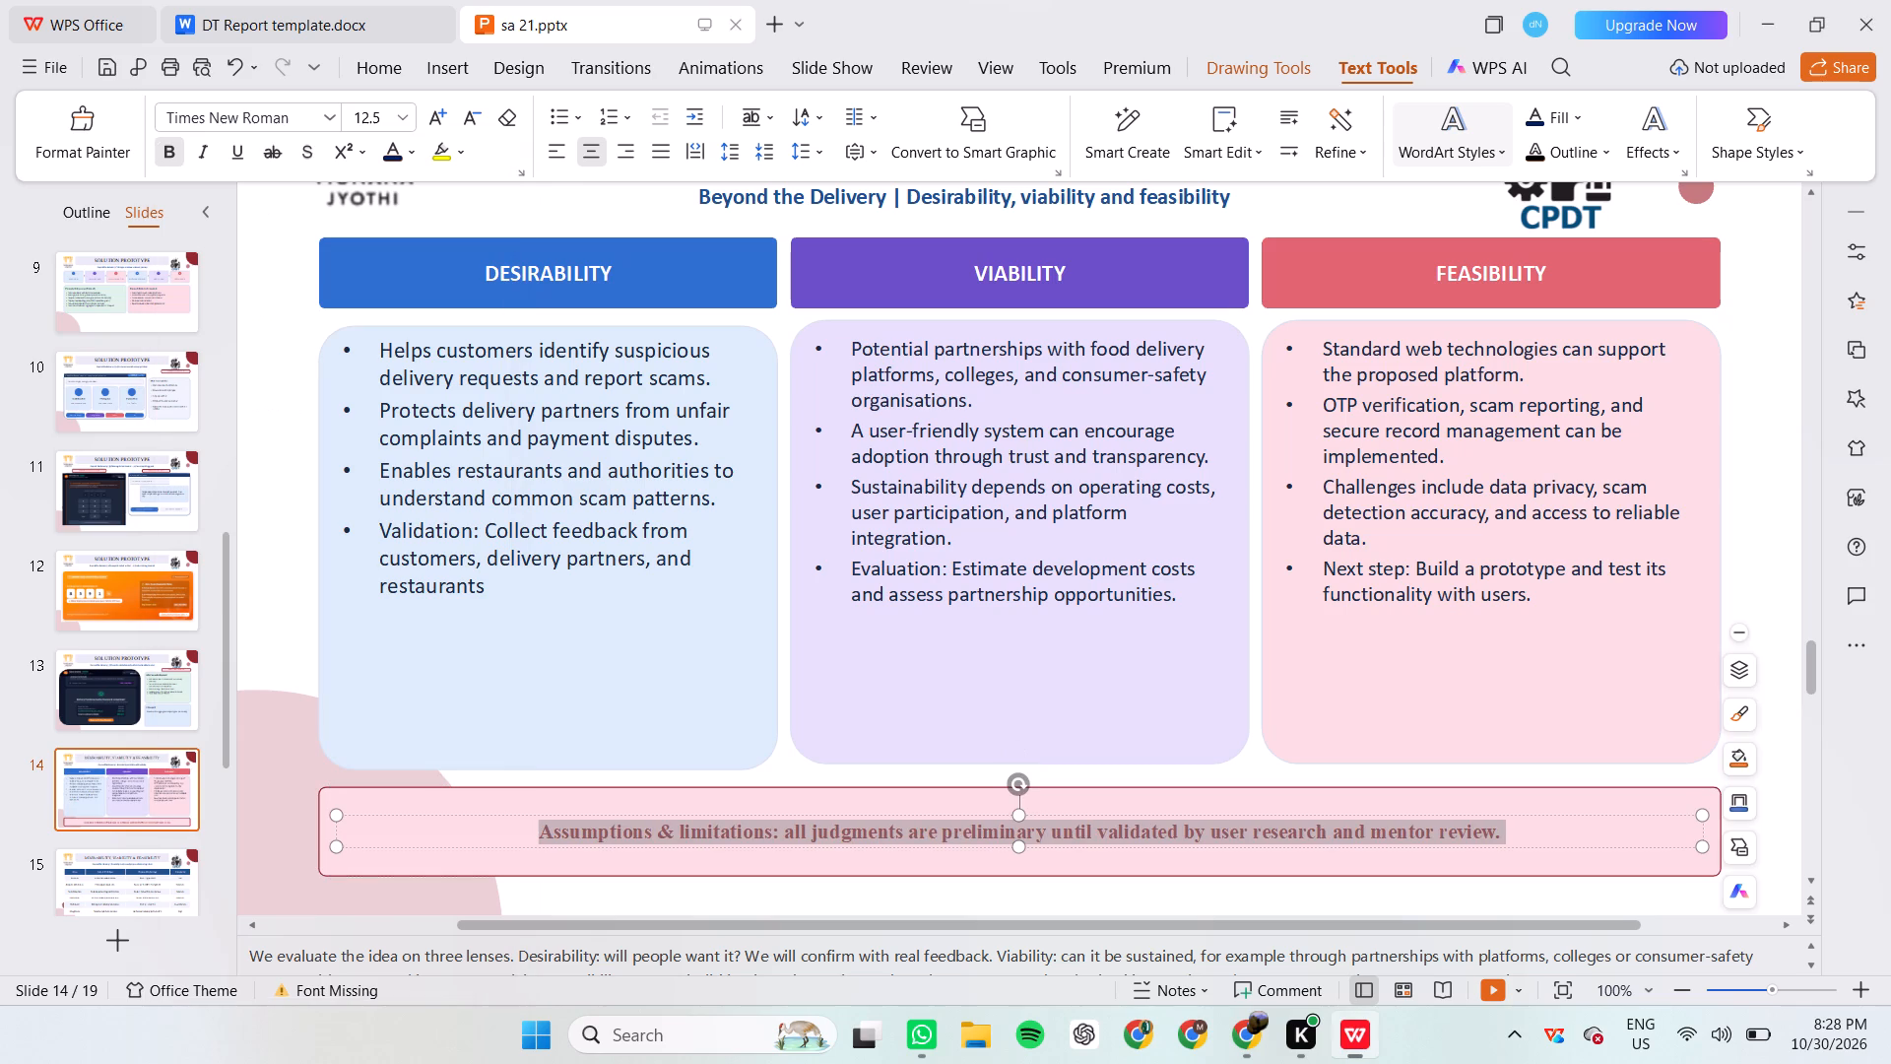
{"action": "key", "text": "Escape"}
Shorten the pink box behind the Assumptions & limitations text from its left side, clearing the pink corner circle.
{"action": "left_click", "coordinate": [321, 865]}
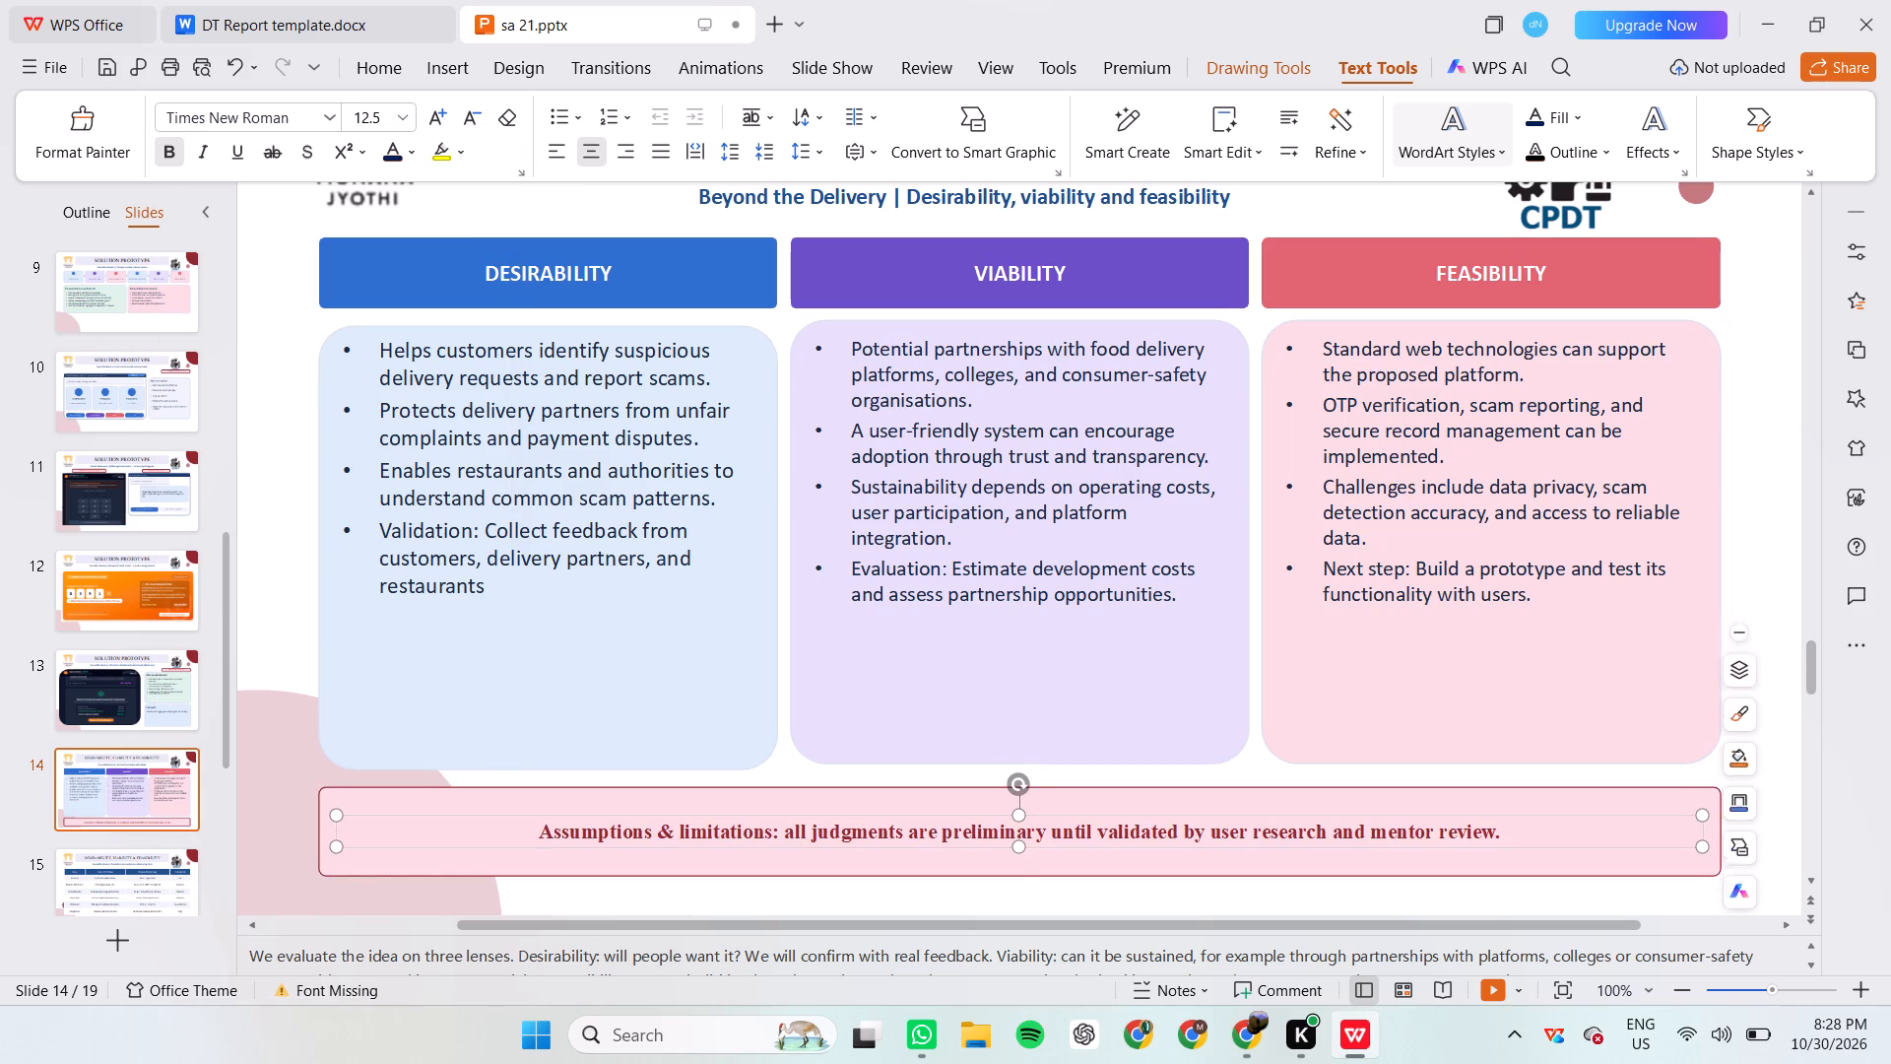
{"action": "left_click_drag", "start_coordinate": [317, 875], "coordinate": [466, 866]}
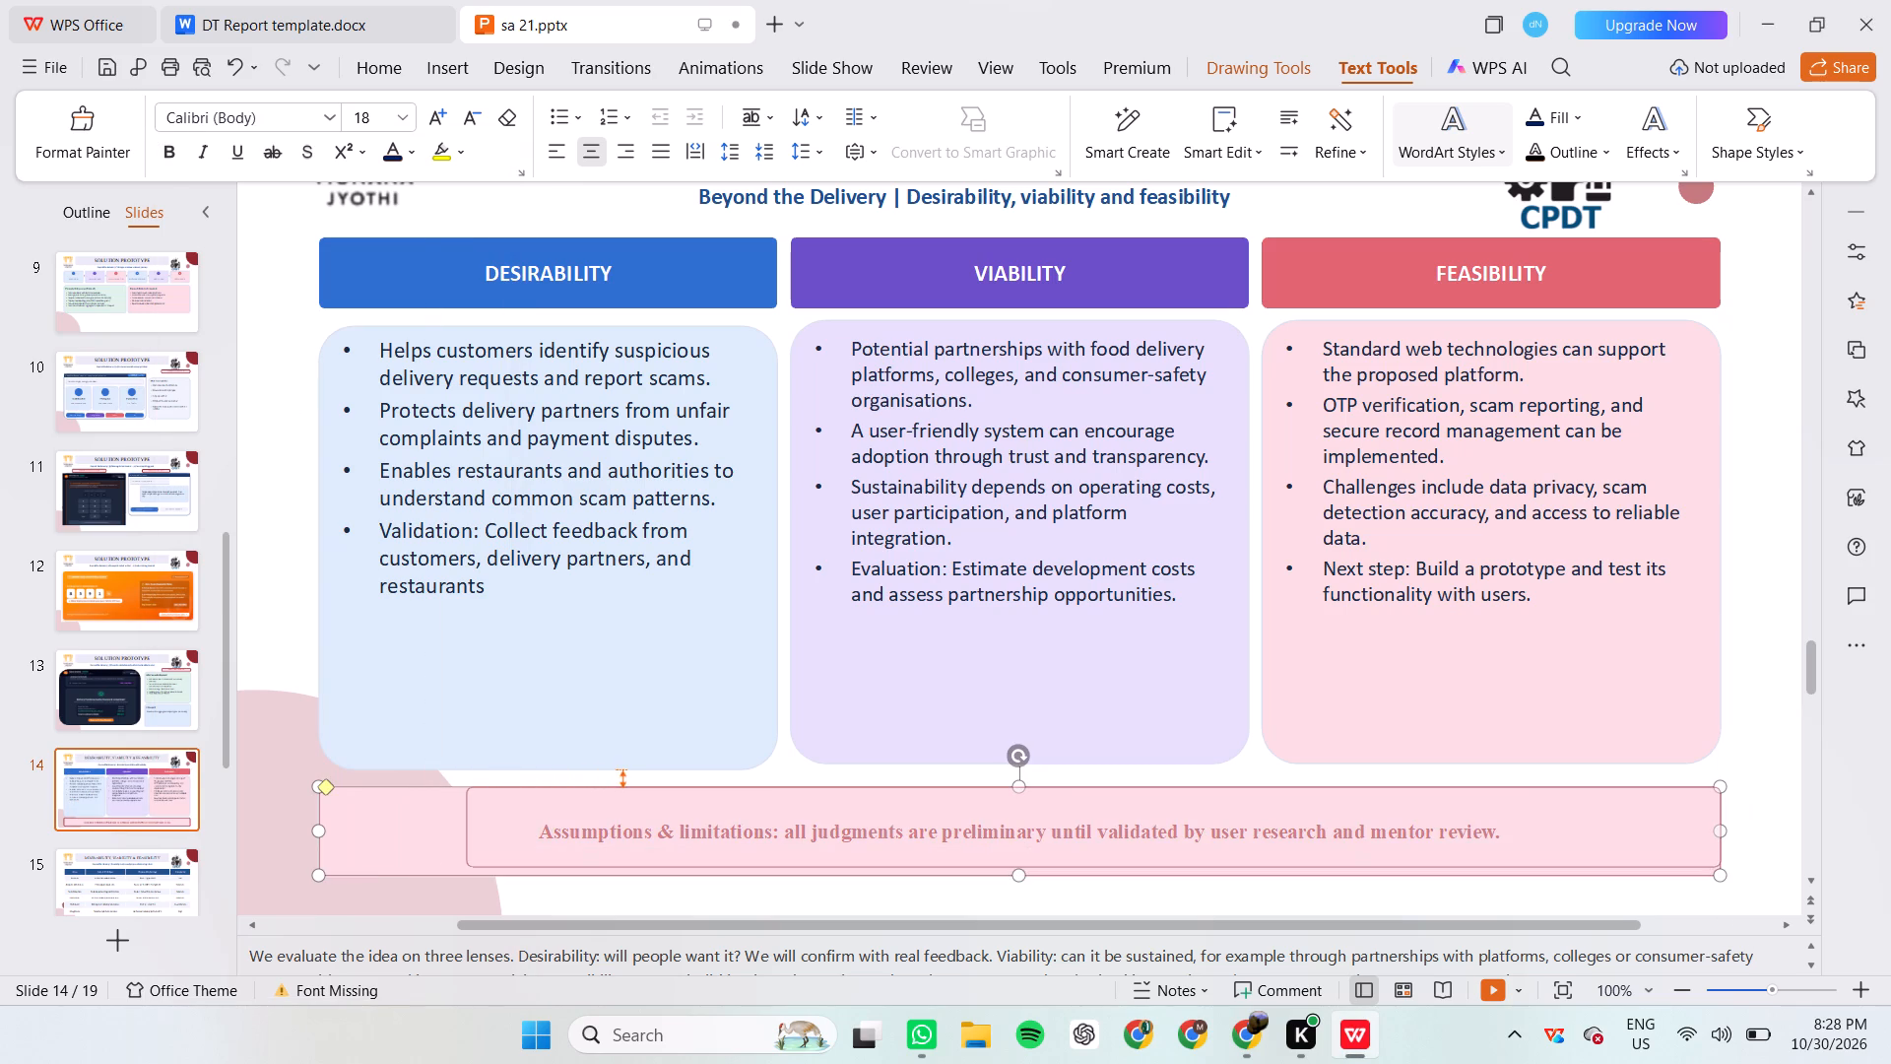
{"action": "left_click_drag", "start_coordinate": [466, 866], "coordinate": [489, 875]}
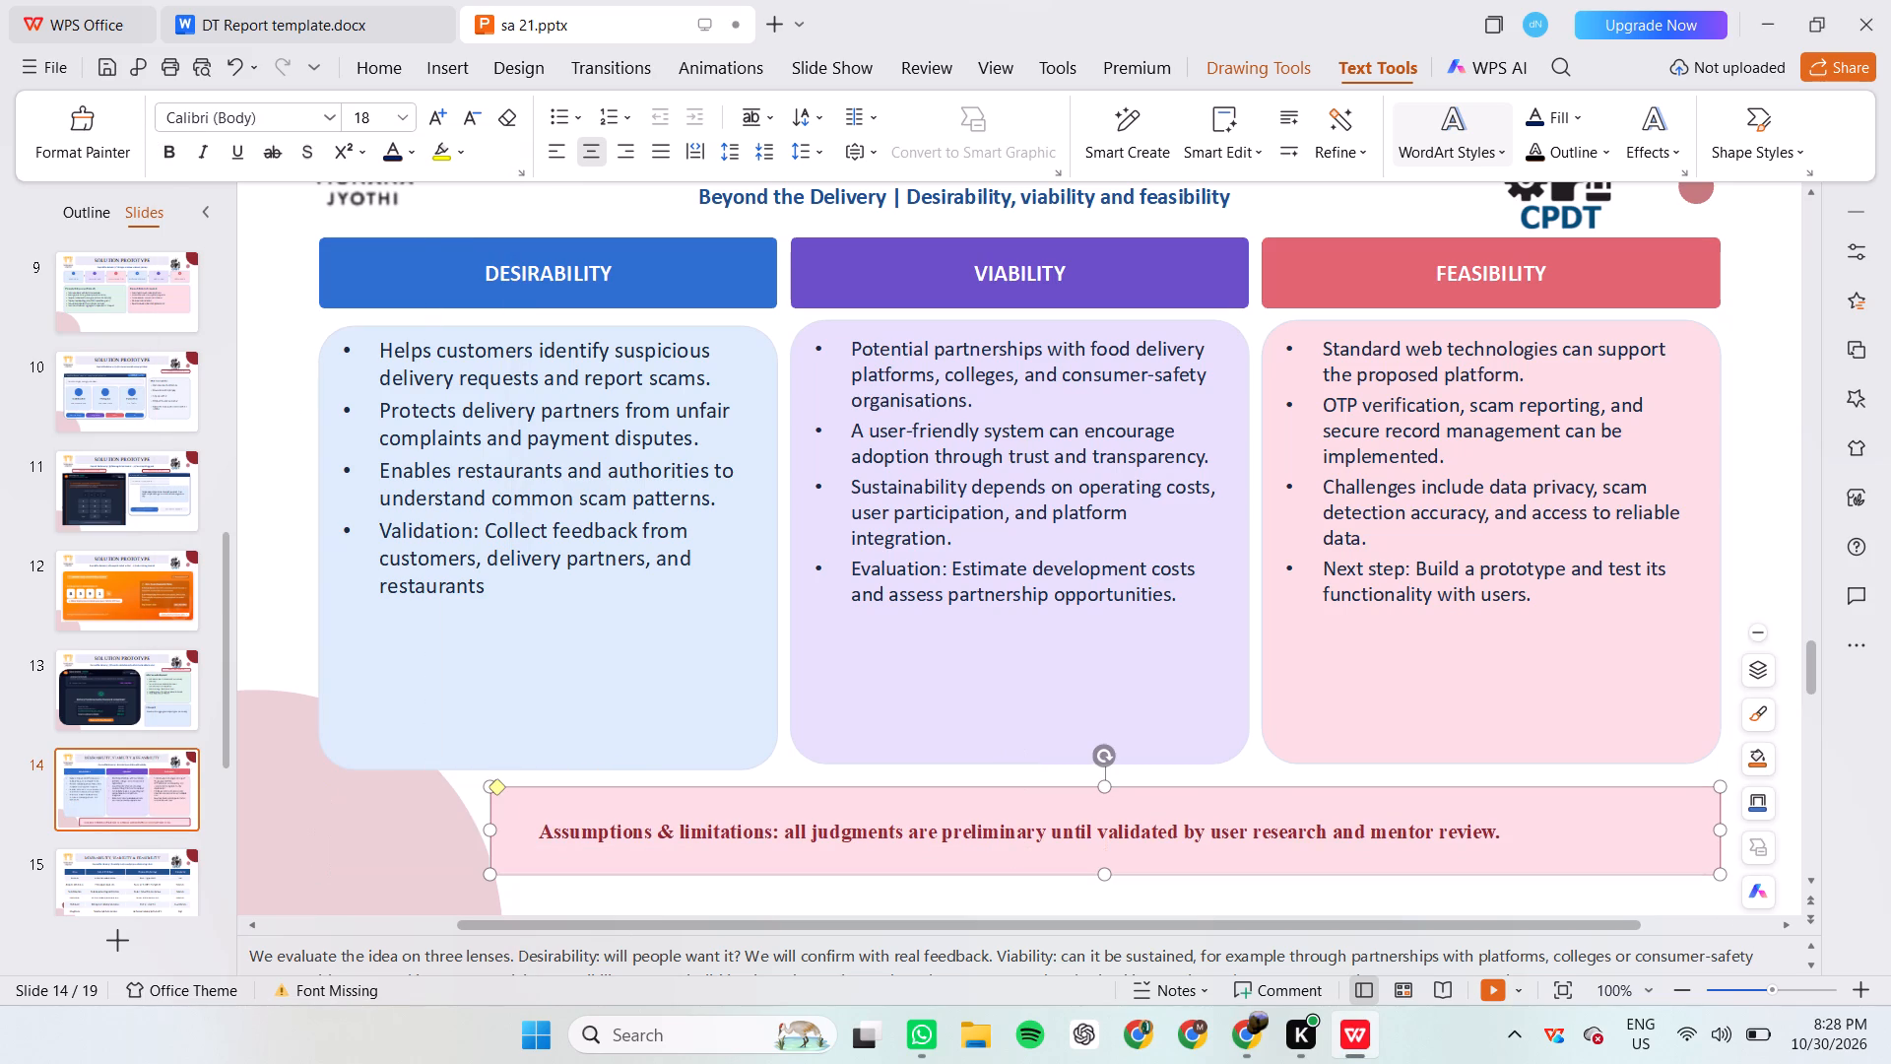
Narrow the Assumptions & limitations text box, centre it inside the shortened pink box, and save the presentation.
{"action": "left_click", "coordinate": [1499, 834]}
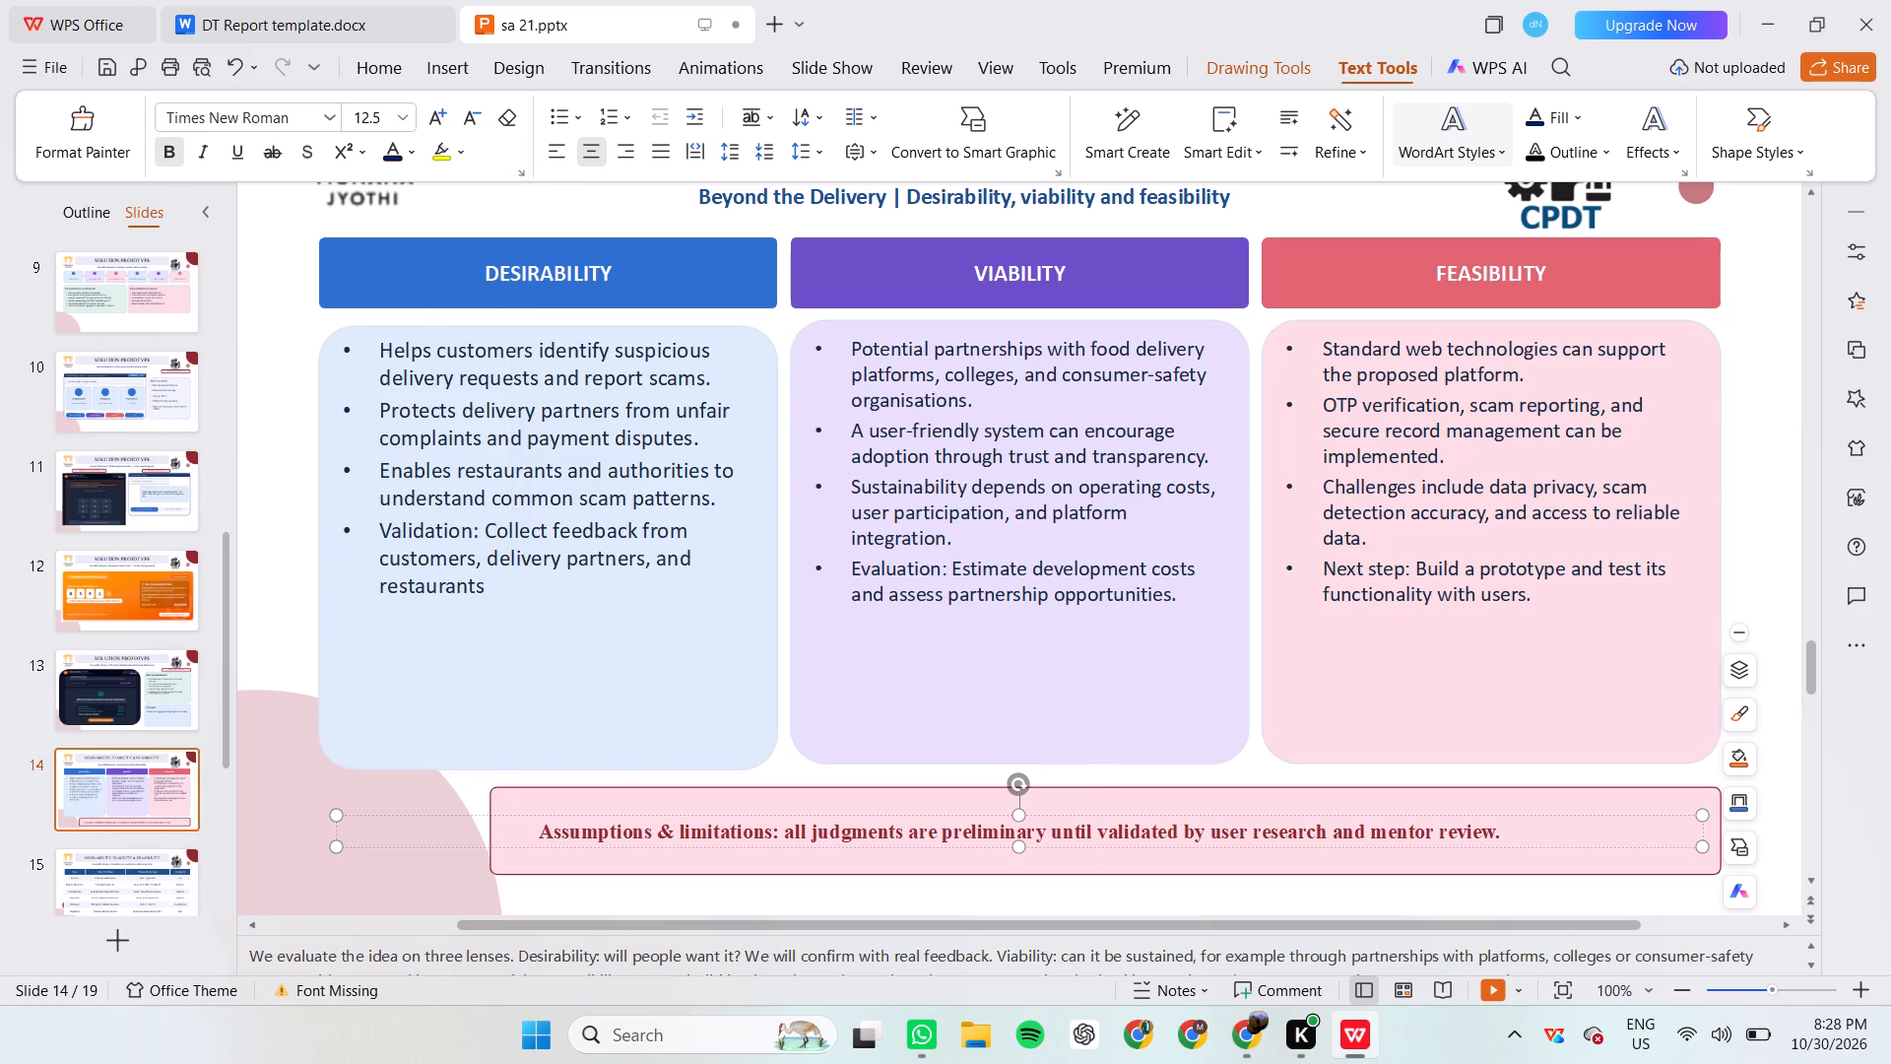
{"action": "left_click_drag", "start_coordinate": [1708, 846], "coordinate": [1692, 846]}
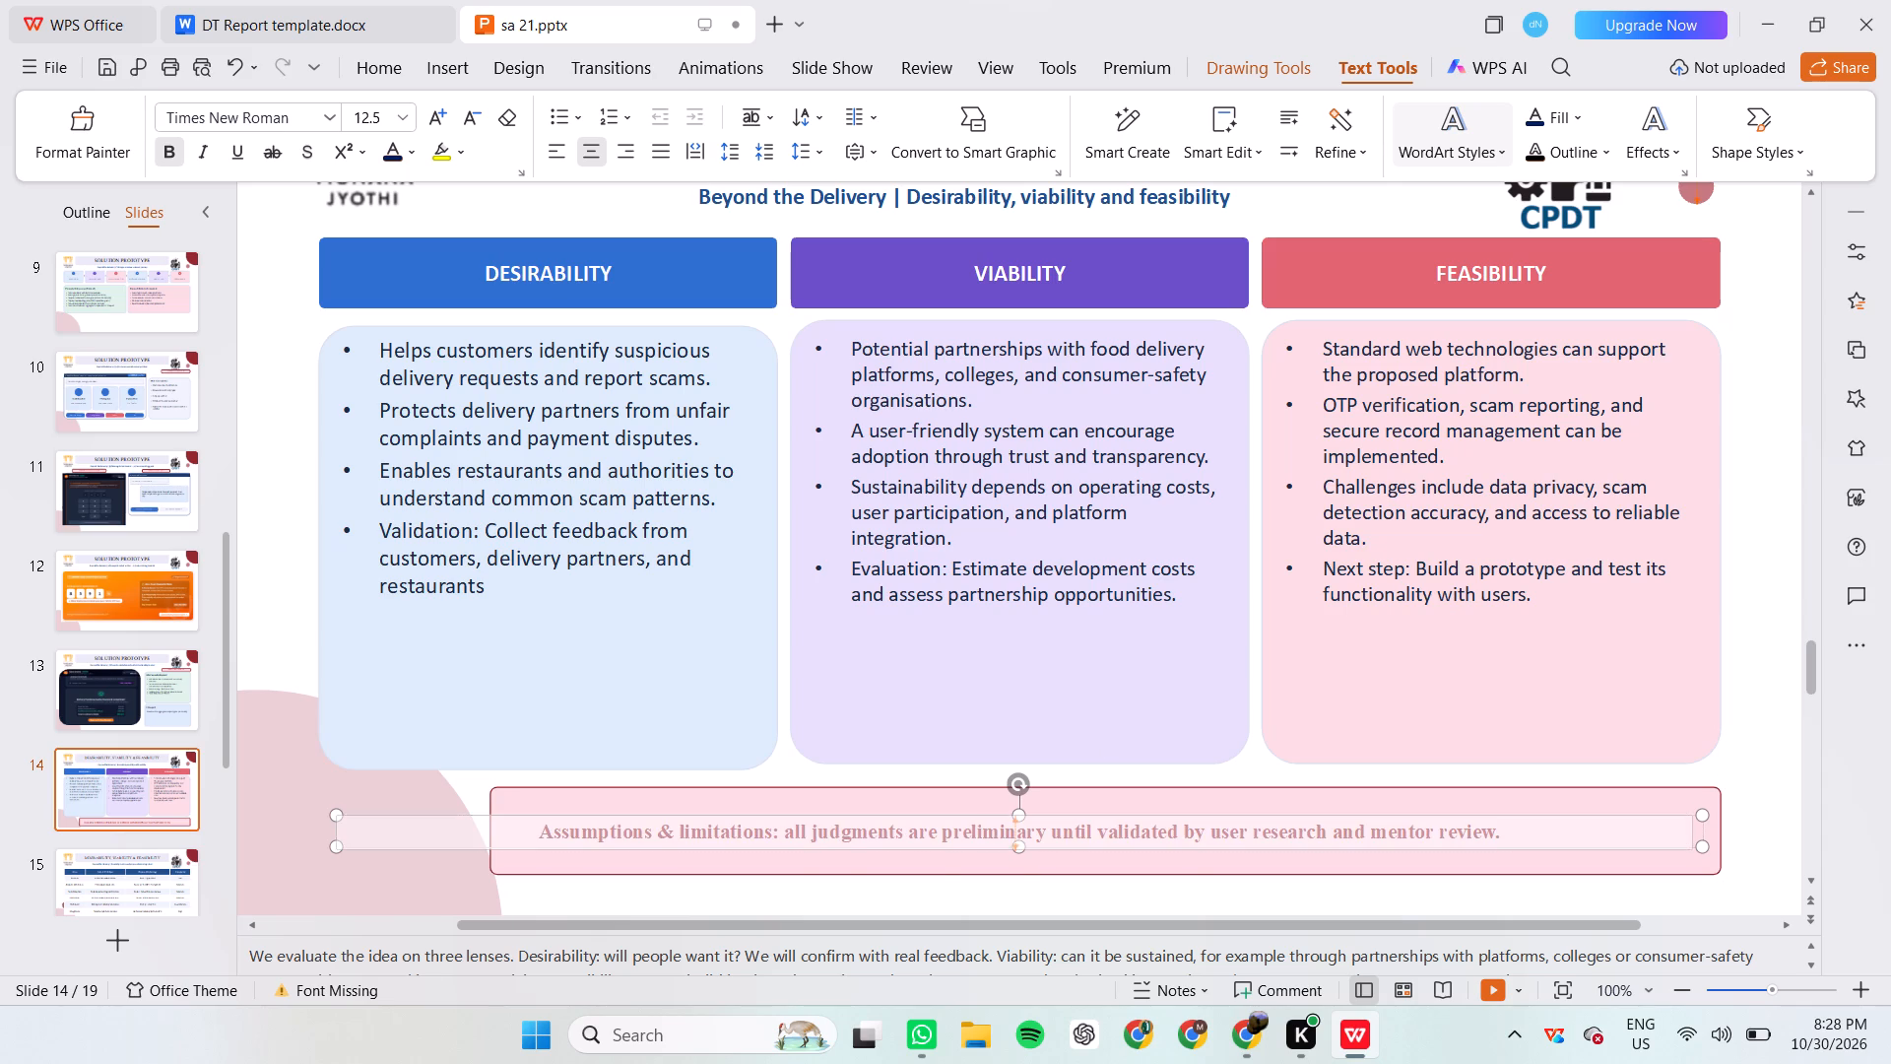
{"action": "left_click_drag", "start_coordinate": [1692, 846], "coordinate": [1516, 856]}
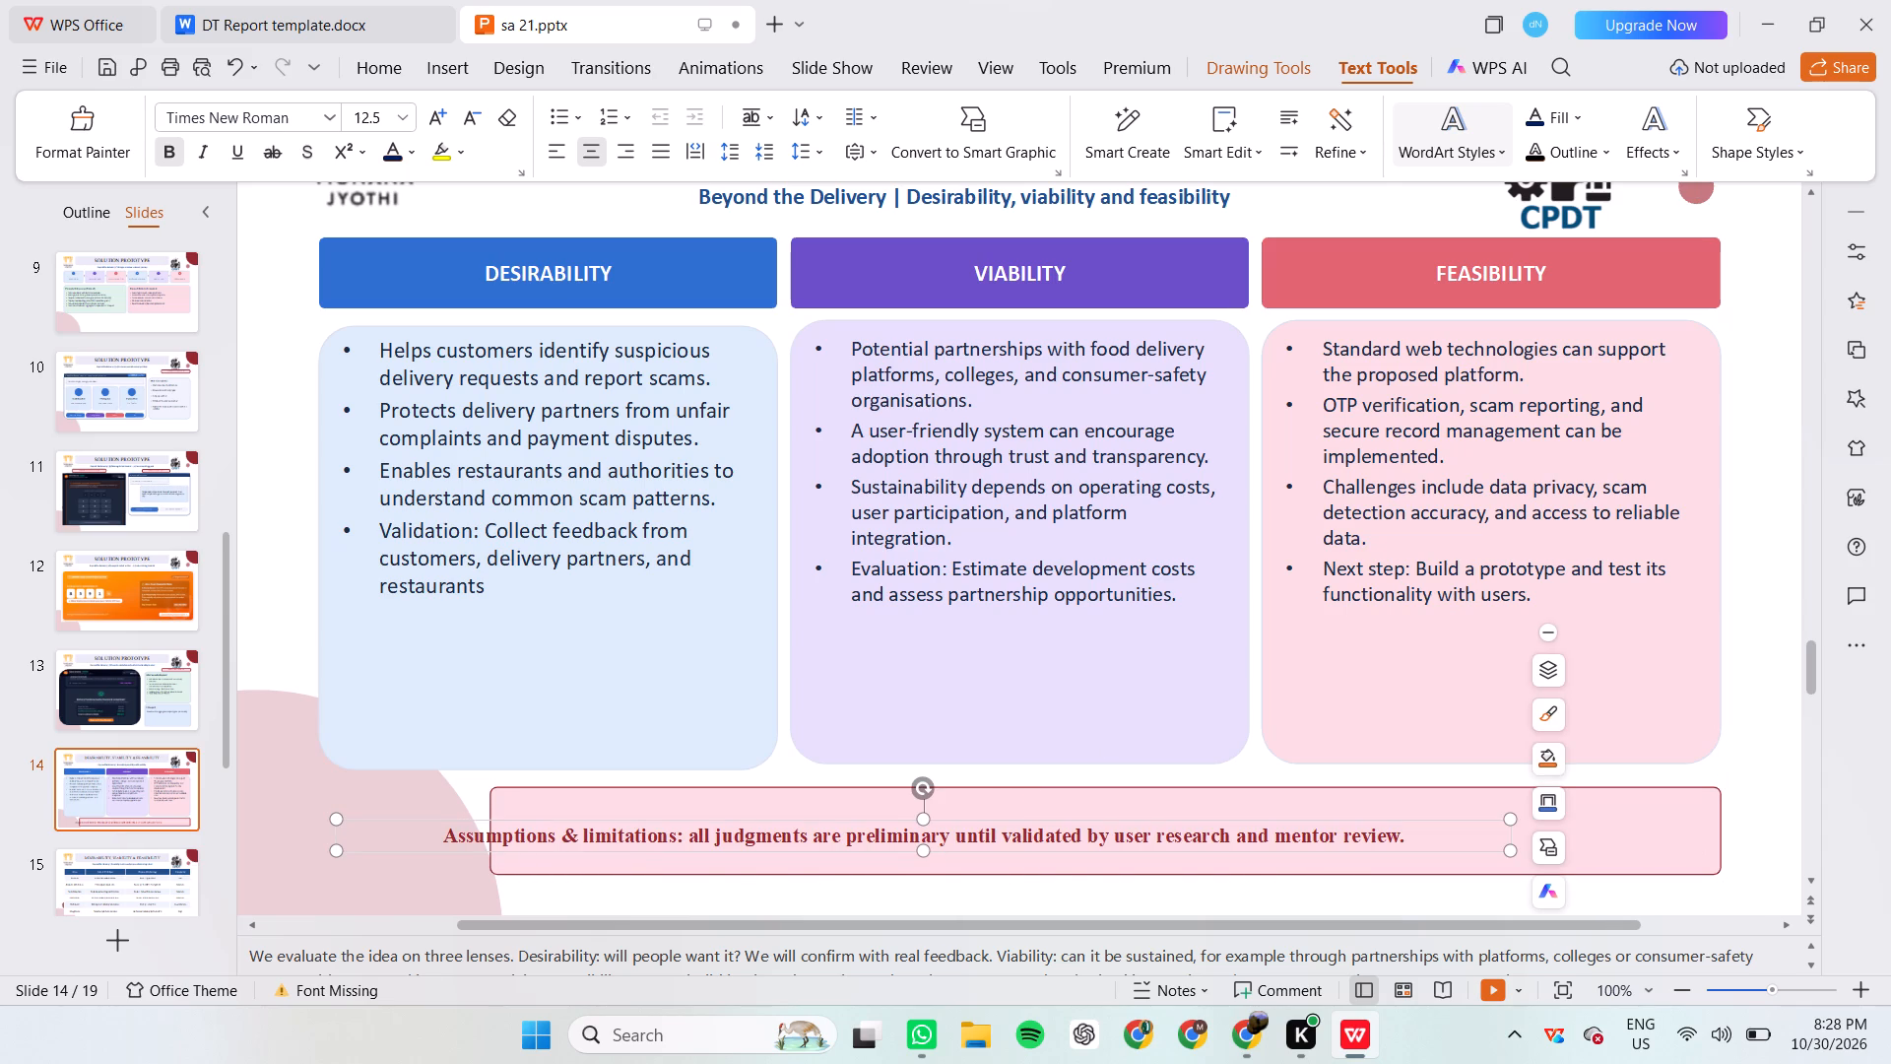
{"action": "left_click_drag", "start_coordinate": [1421, 841], "coordinate": [1586, 835]}
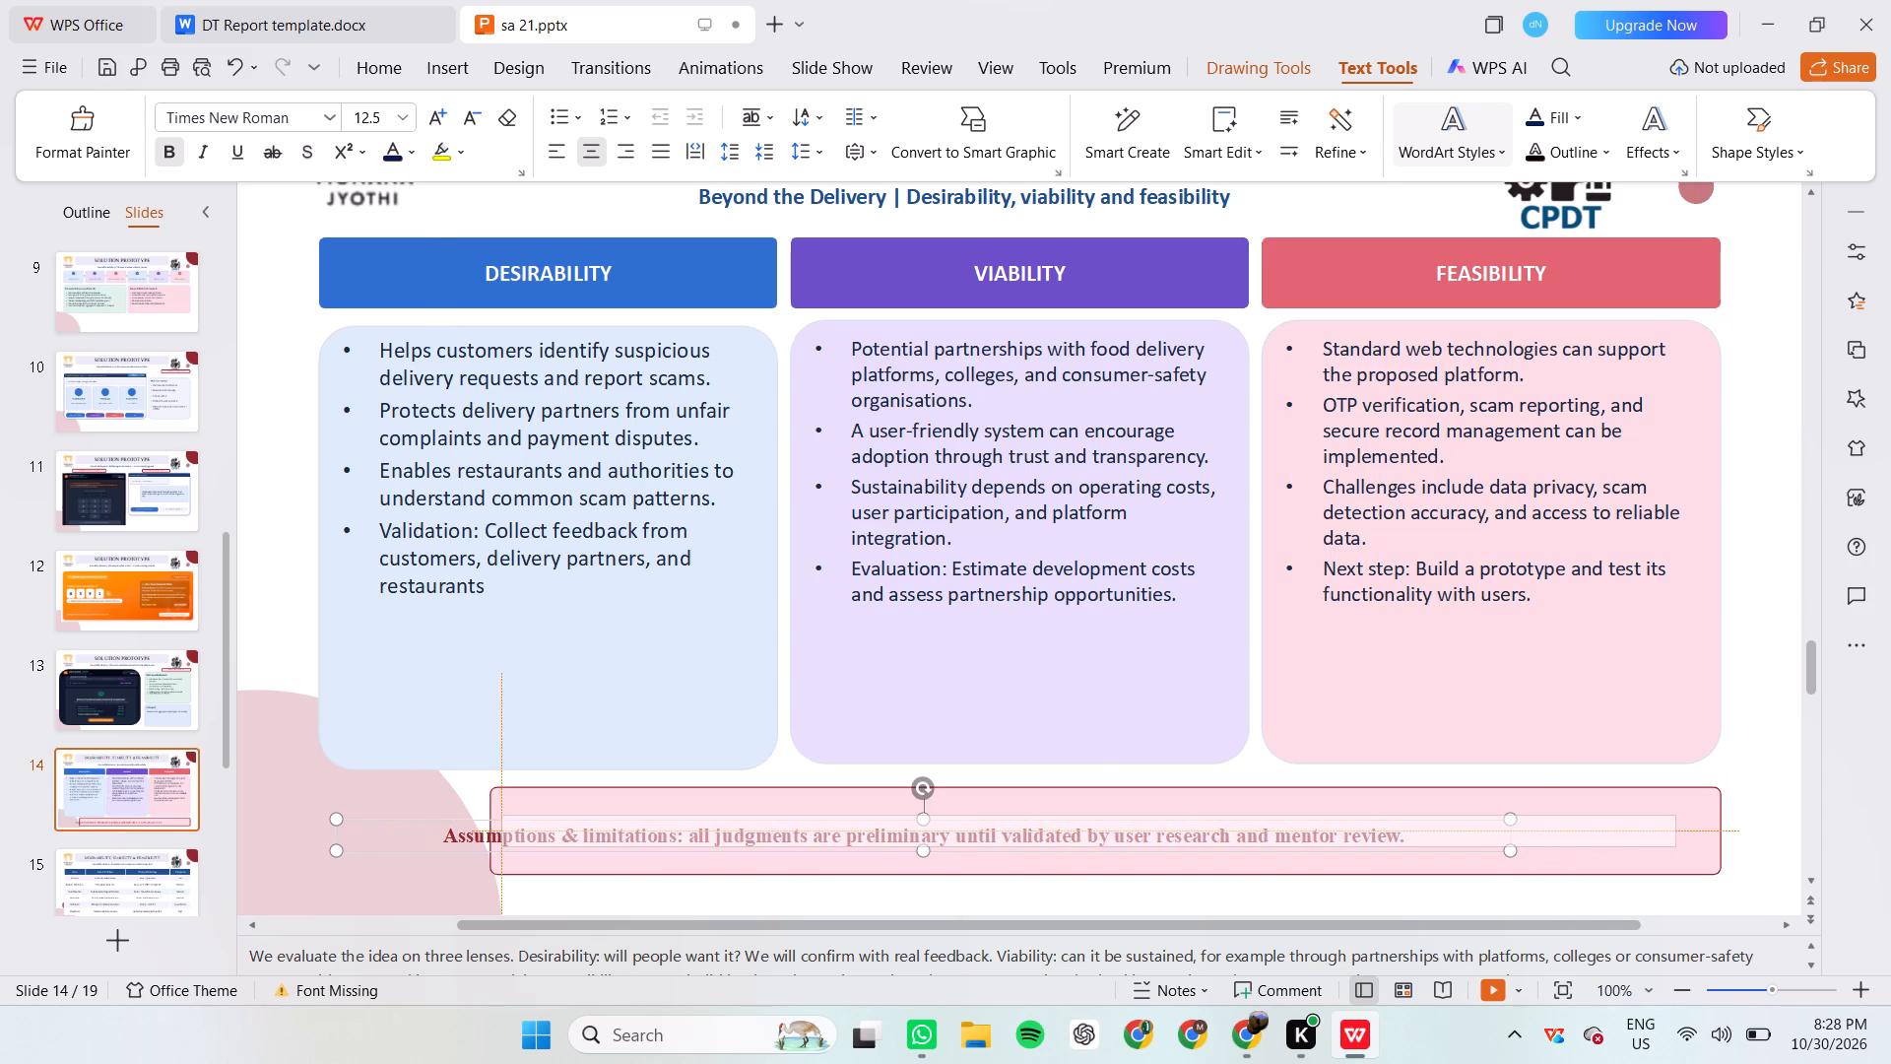
{"action": "left_click_drag", "start_coordinate": [1586, 835], "coordinate": [1607, 832]}
{"action": "key", "text": "Escape"}
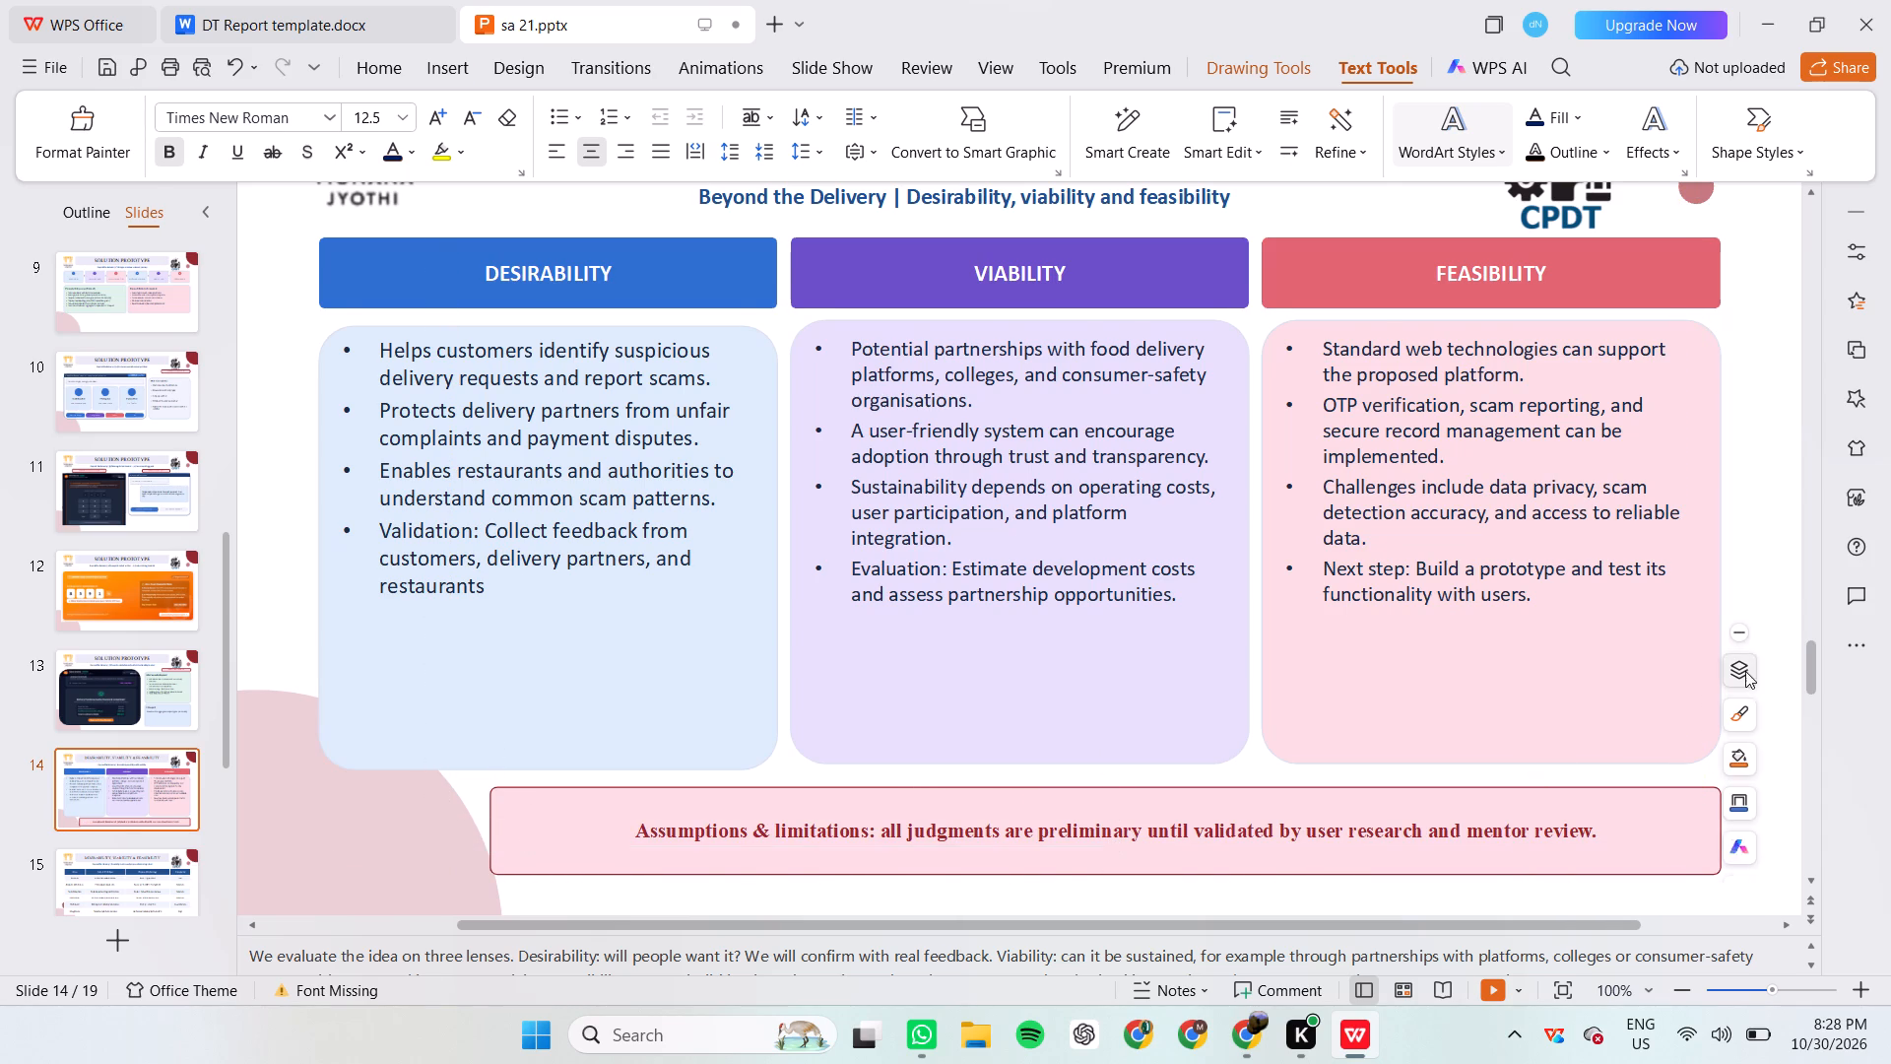
{"action": "key", "text": "ctrl+s"}
Review slides 14 to 18 in a full-screen slide show, through to the Team Experiences slide.
{"action": "left_click", "coordinate": [255, 136]}
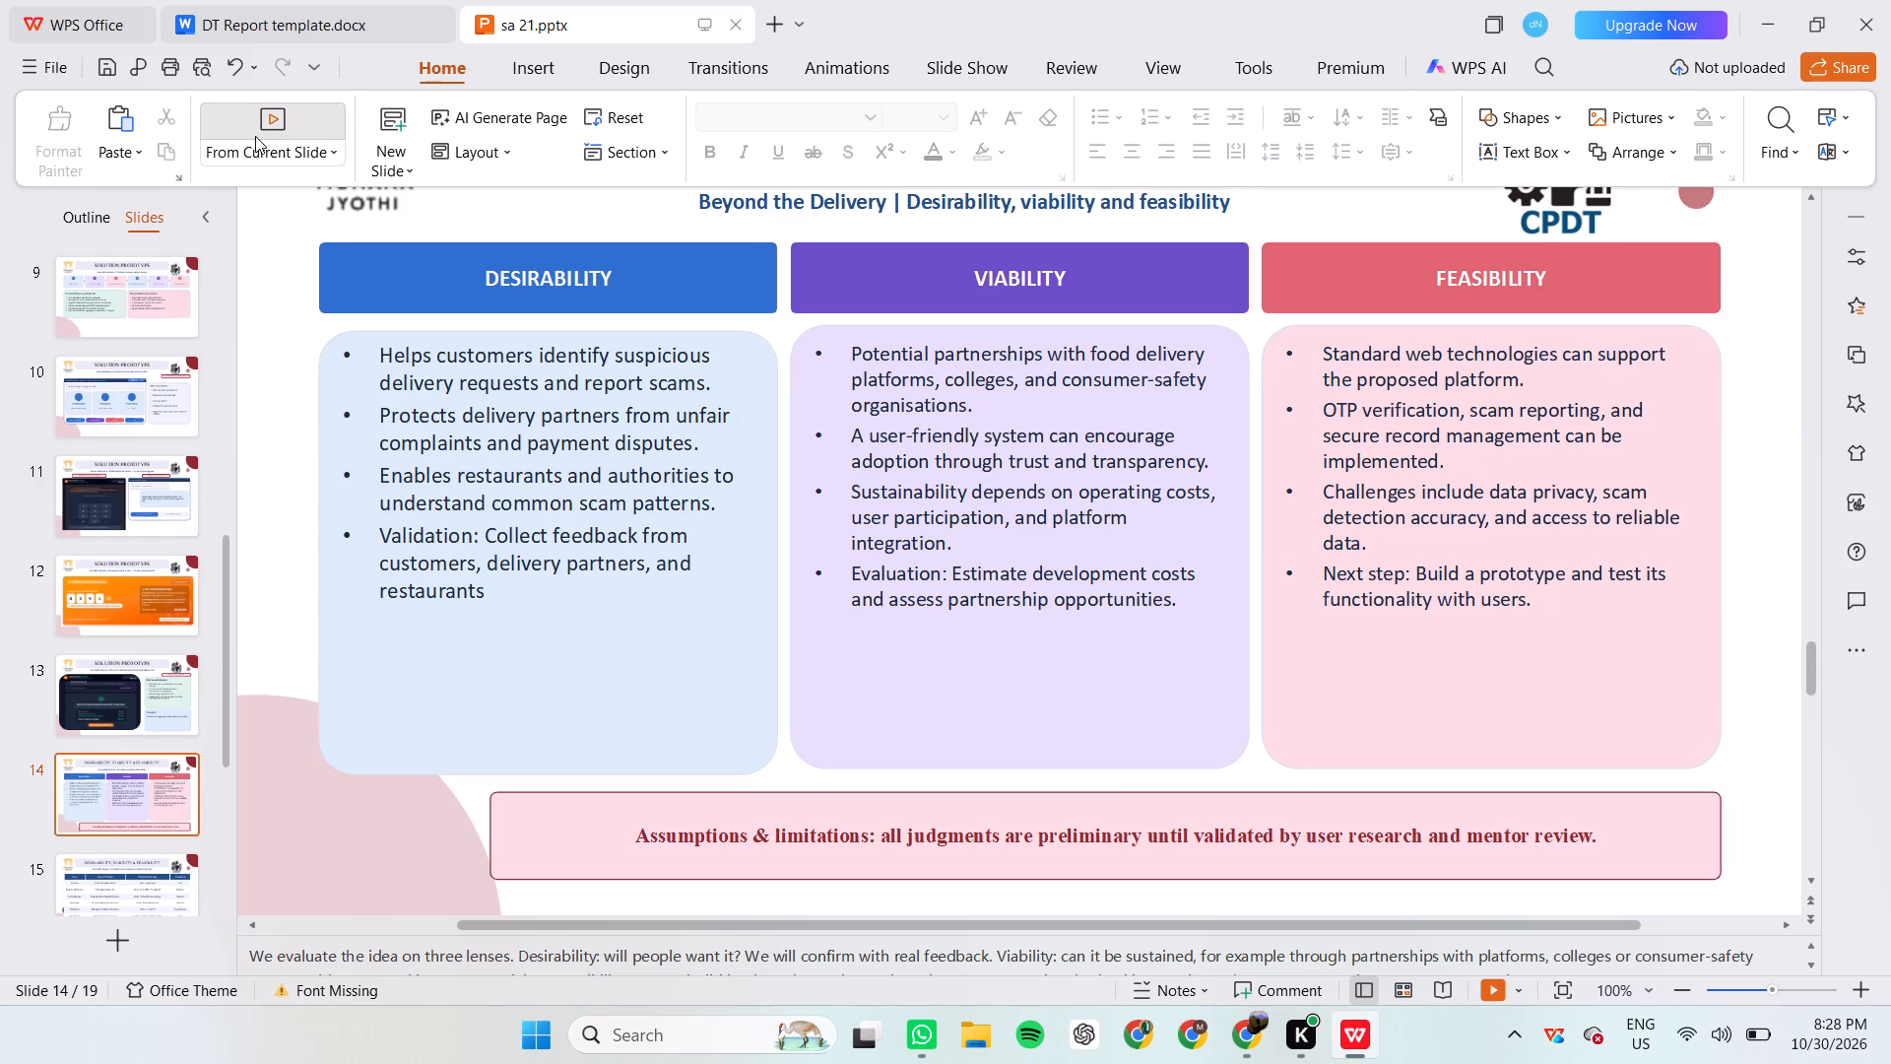
{"action": "key", "text": "Right"}
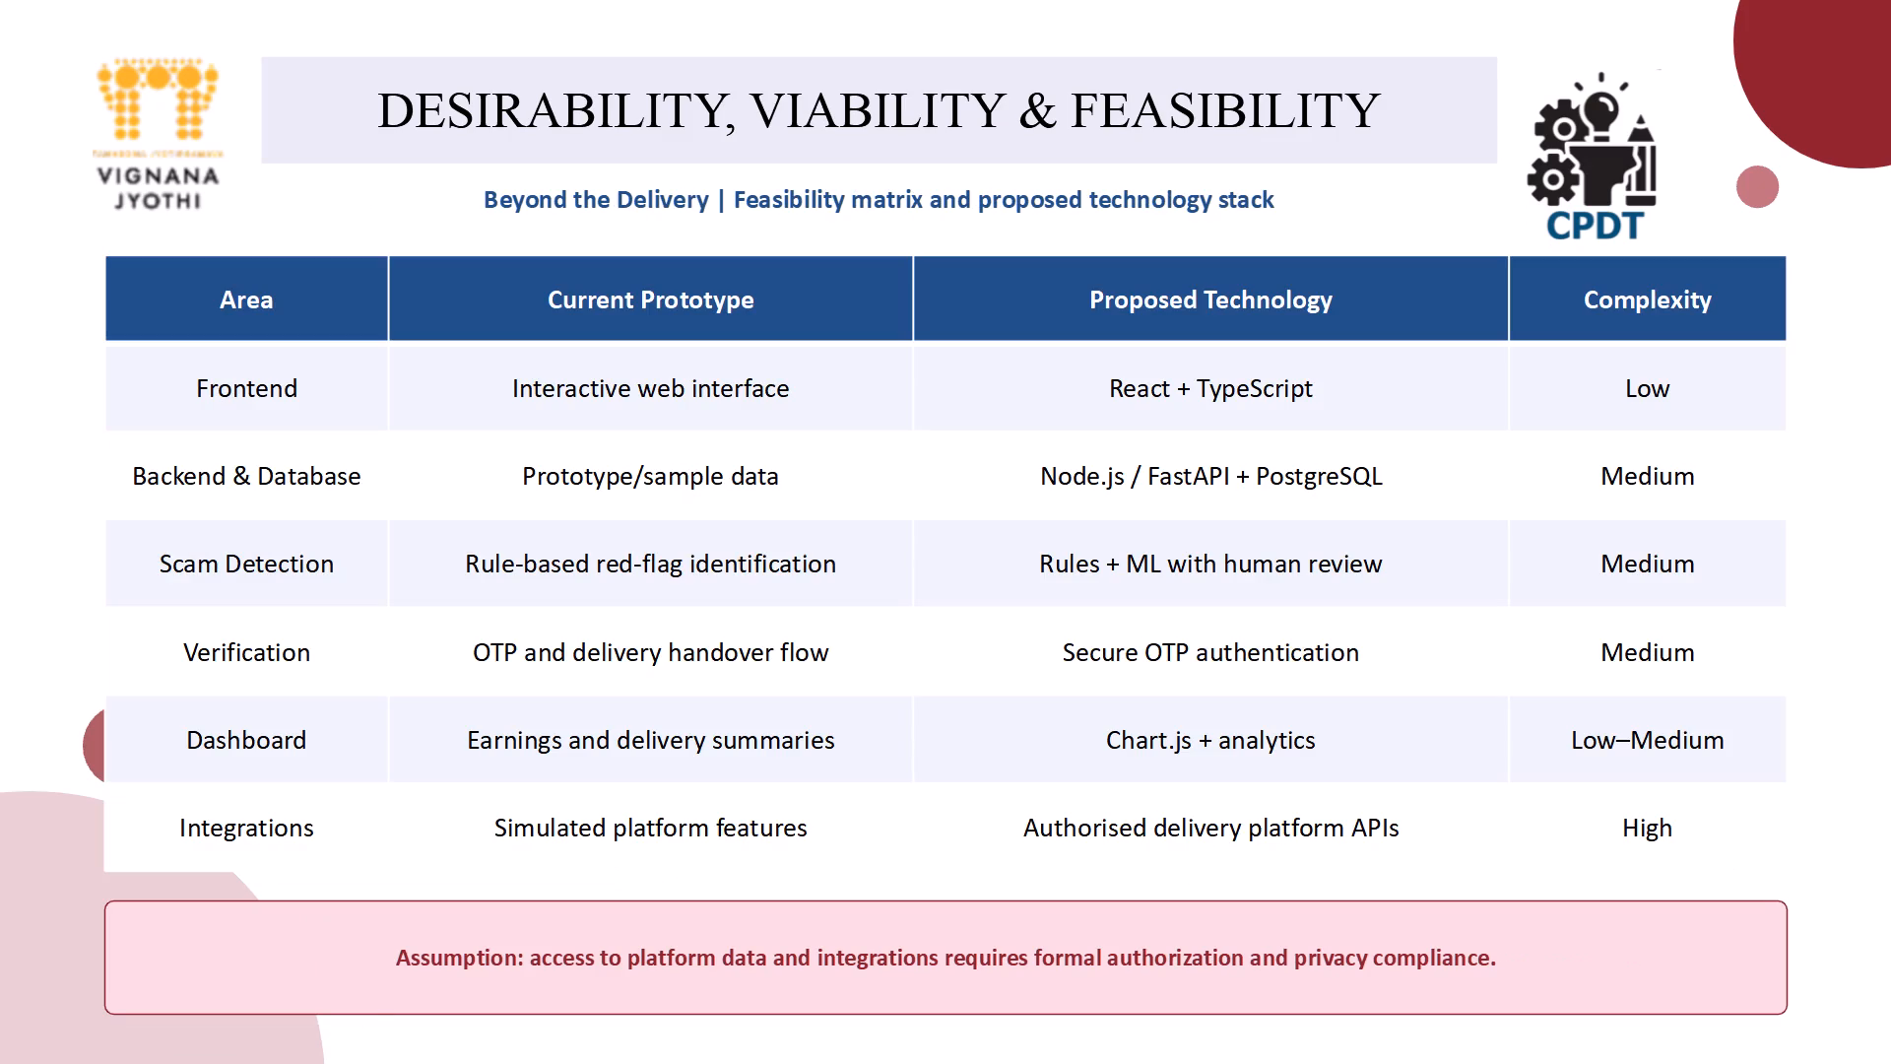
{"action": "key", "text": "Right"}
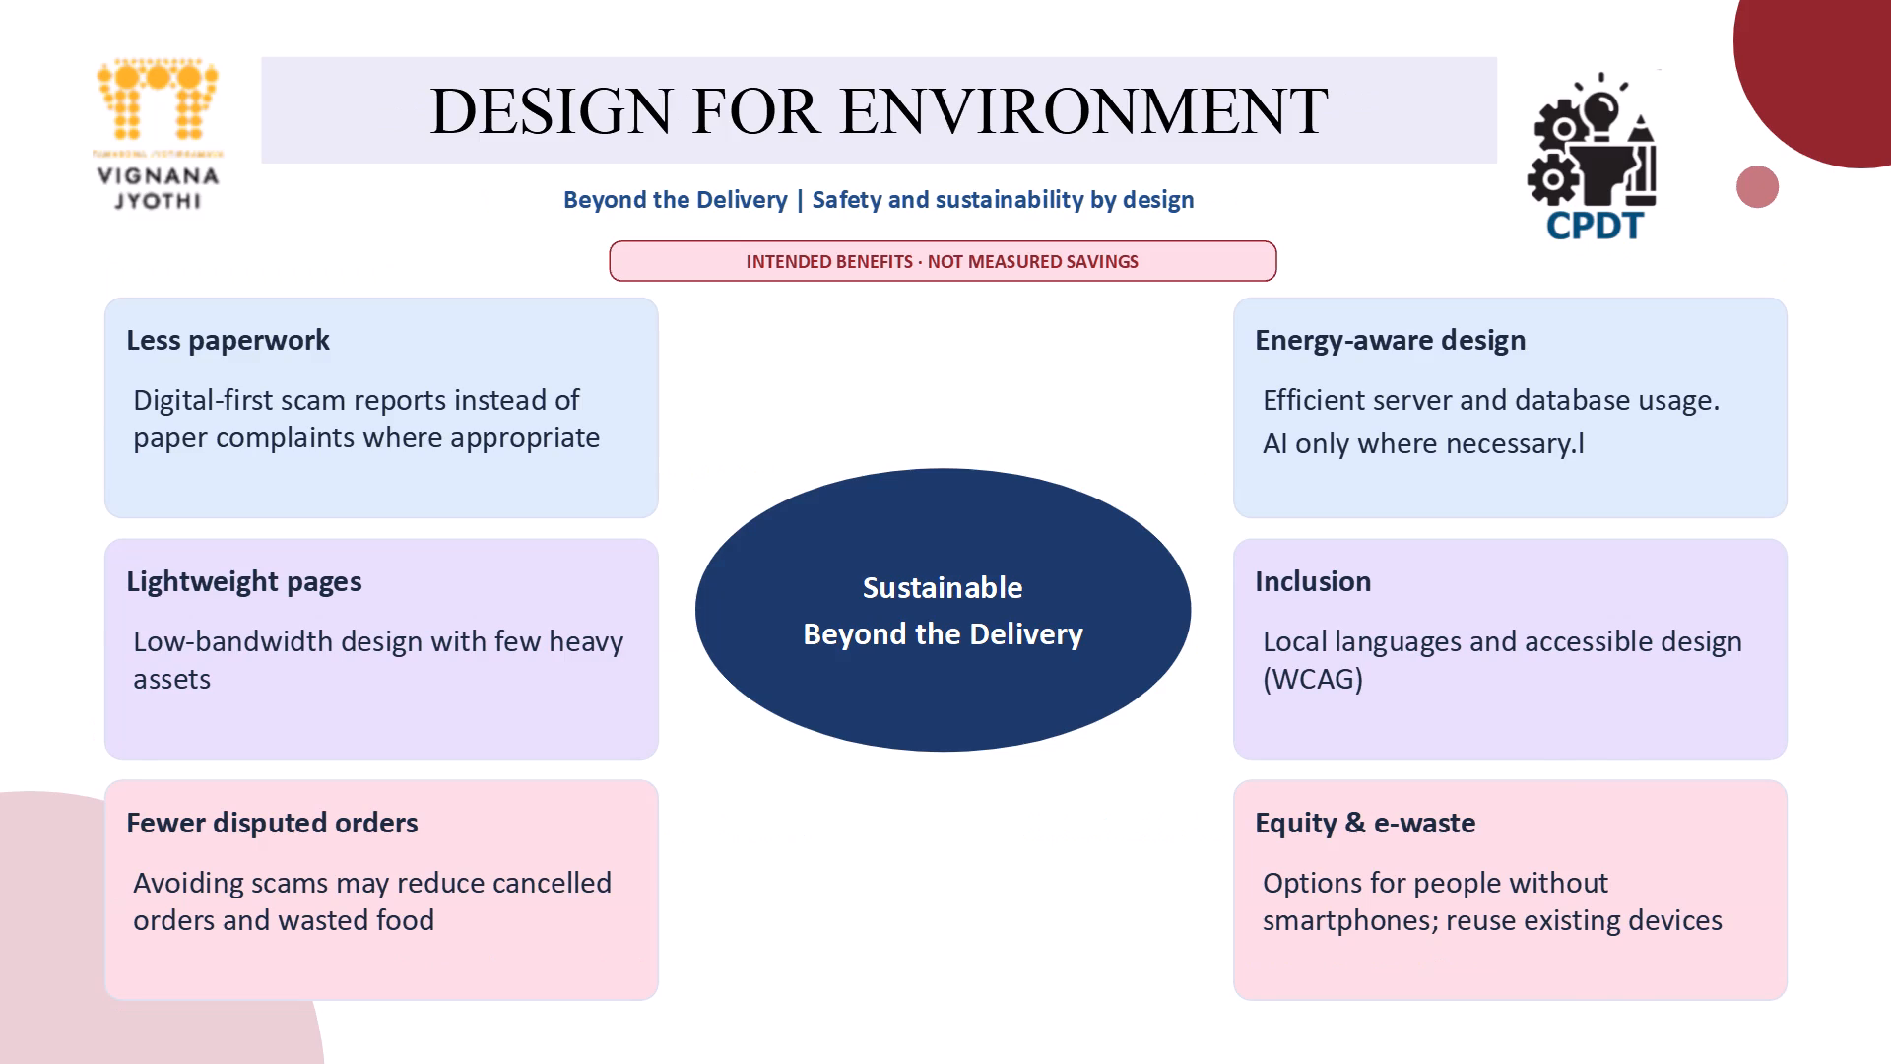
{"action": "key", "text": "Right"}
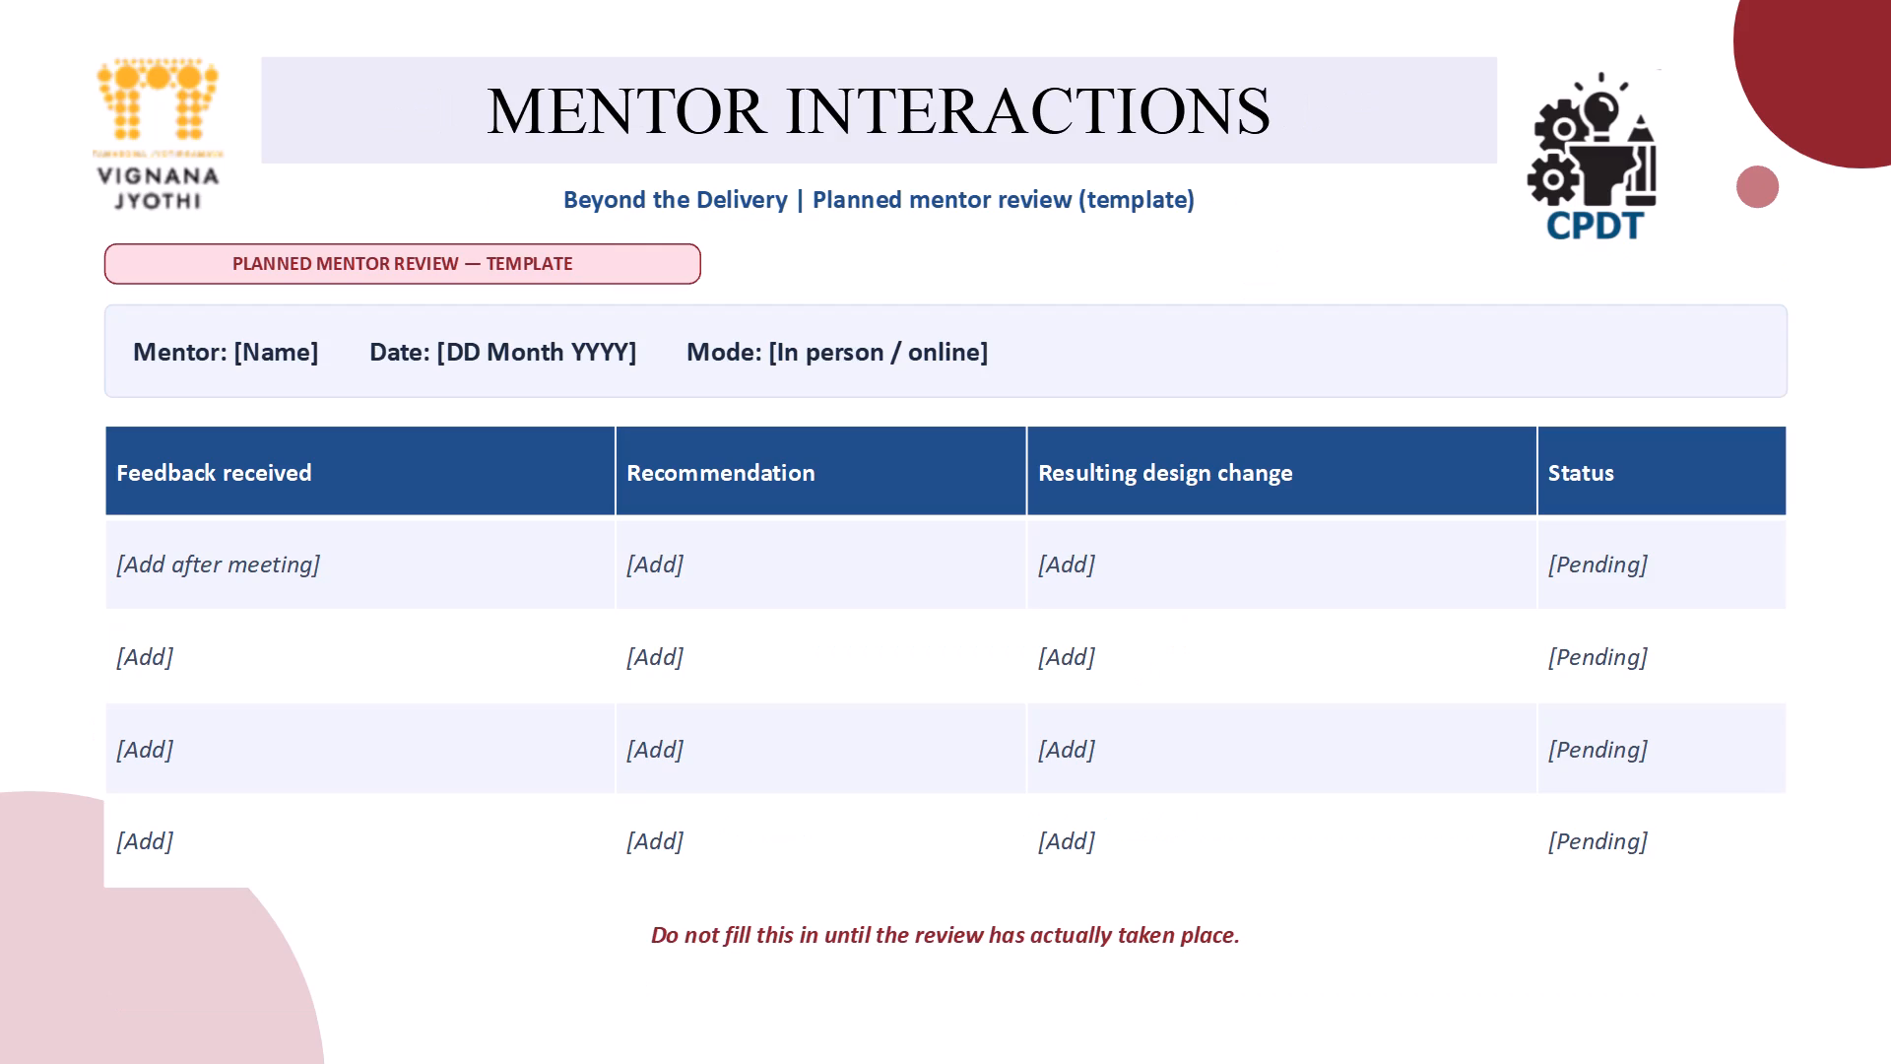
{"action": "key", "text": "Escape"}
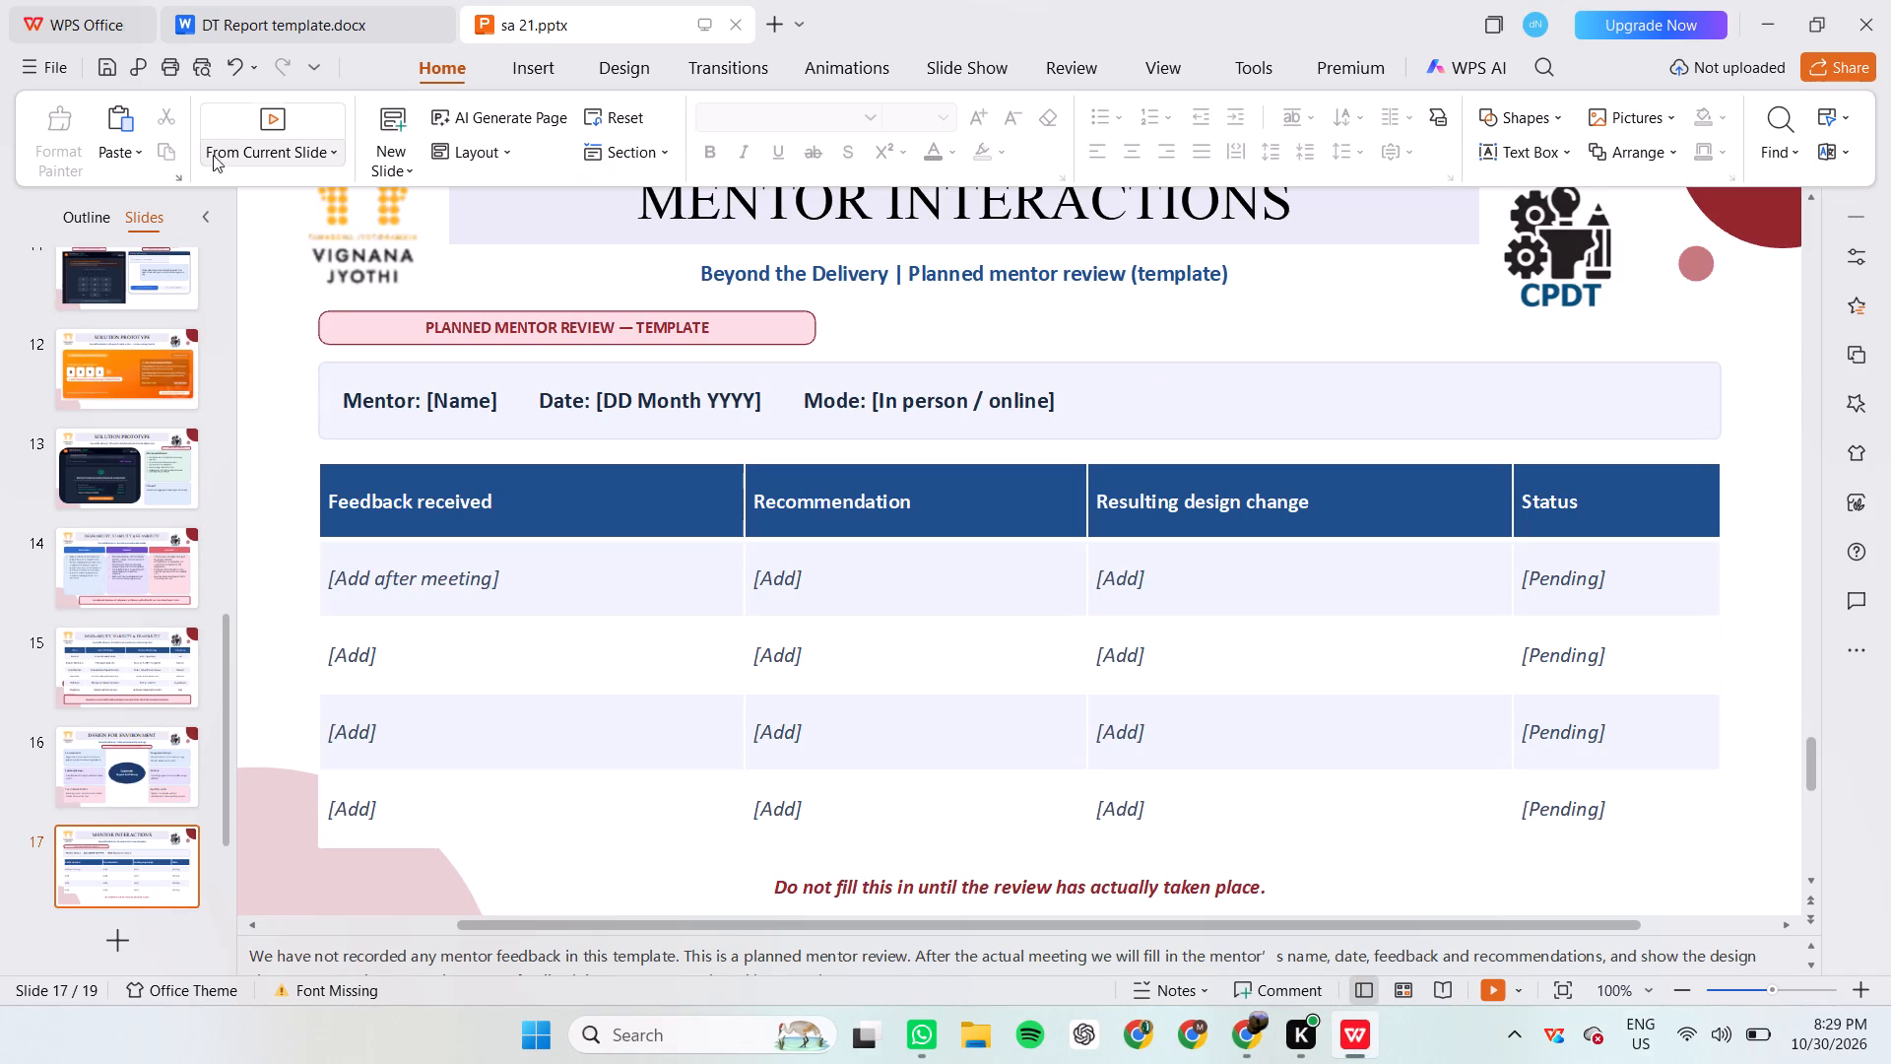
{"action": "left_click", "coordinate": [246, 128]}
{"action": "key", "text": "Right"}
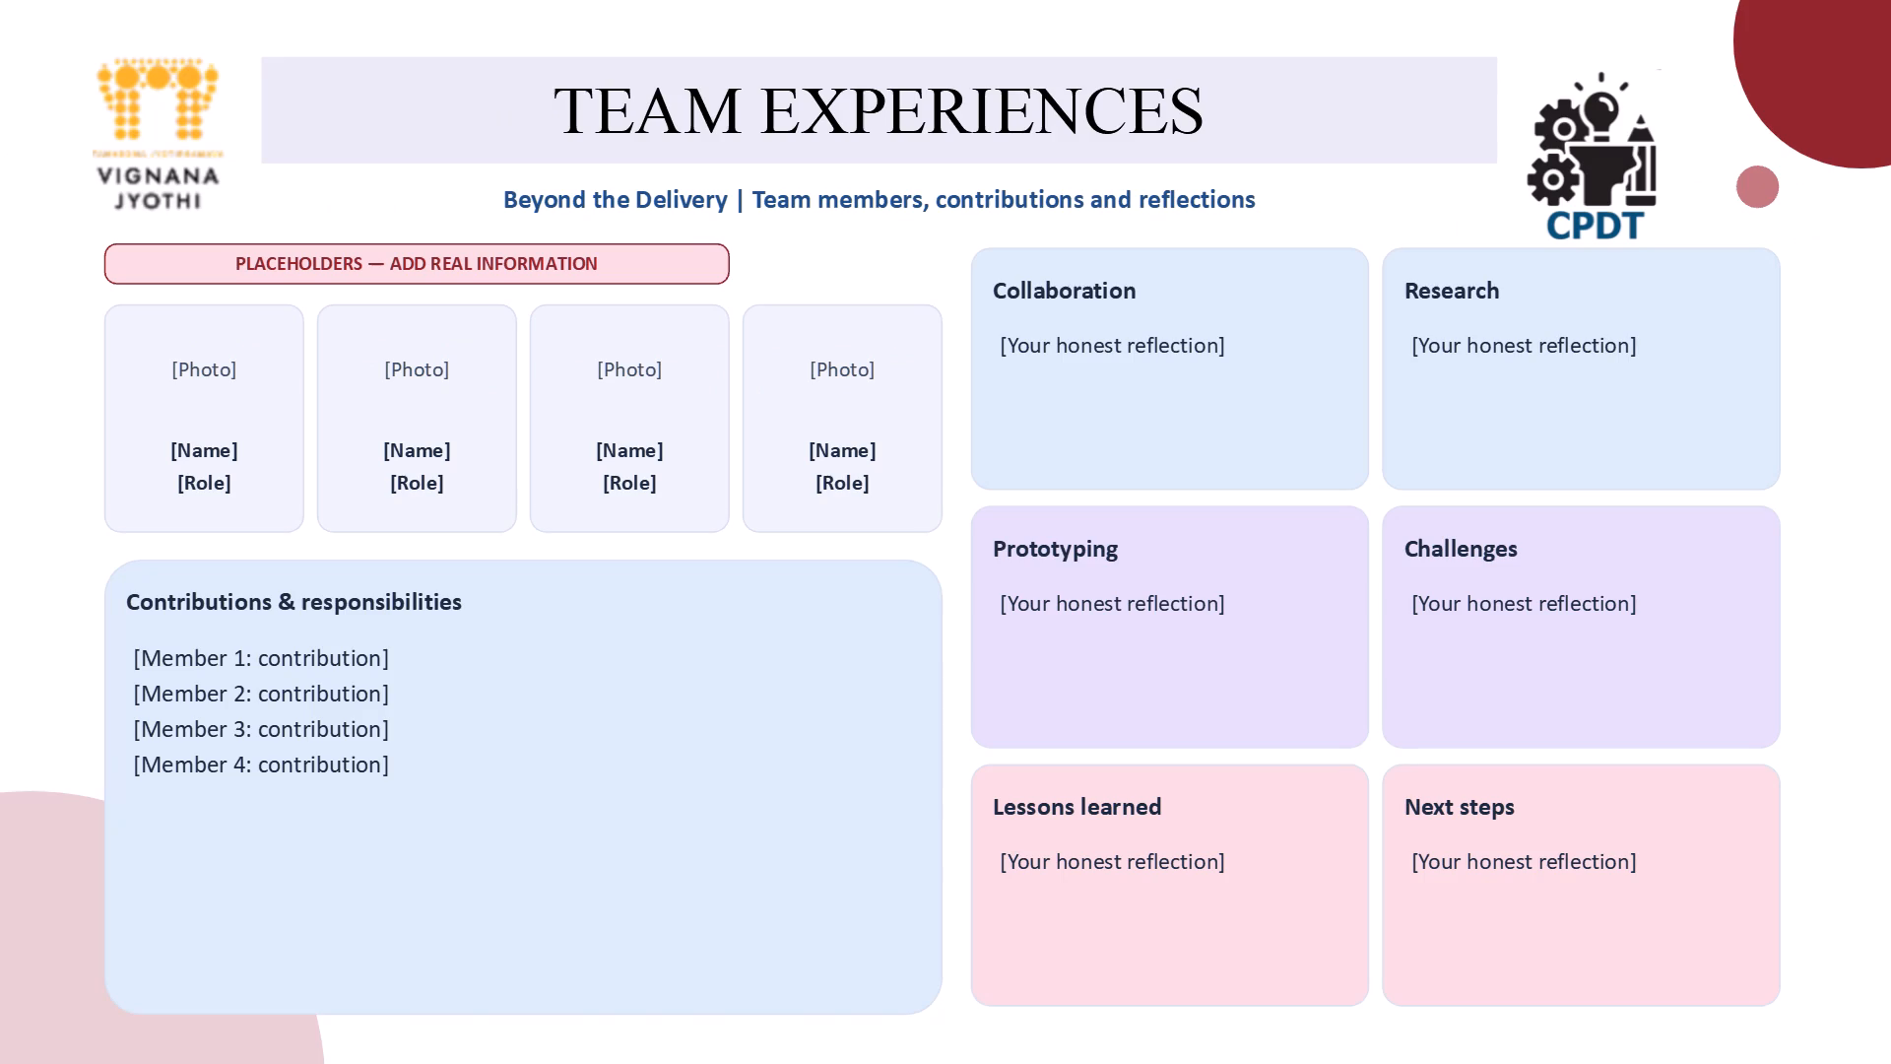
View the References slide and finish the full-screen slide show, returning to the editing view.
{"action": "key", "text": "Right"}
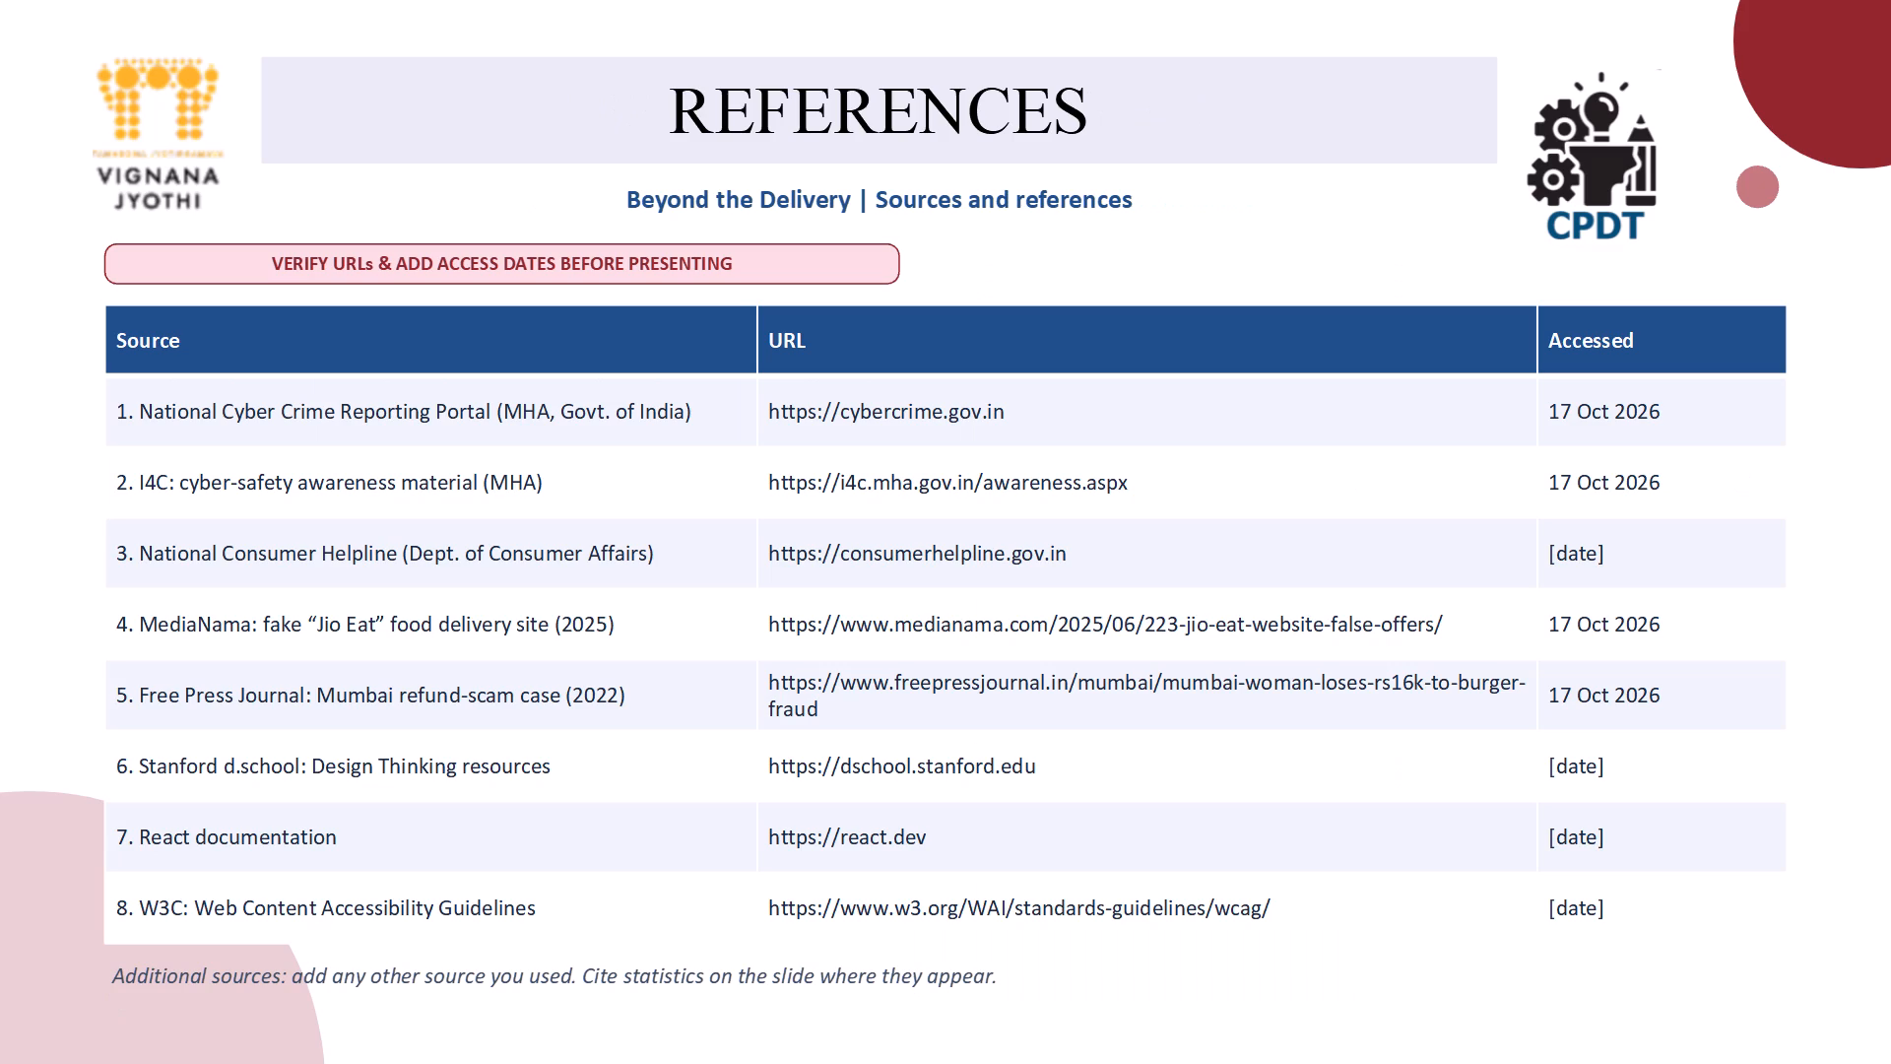
{"action": "key", "text": "Right"}
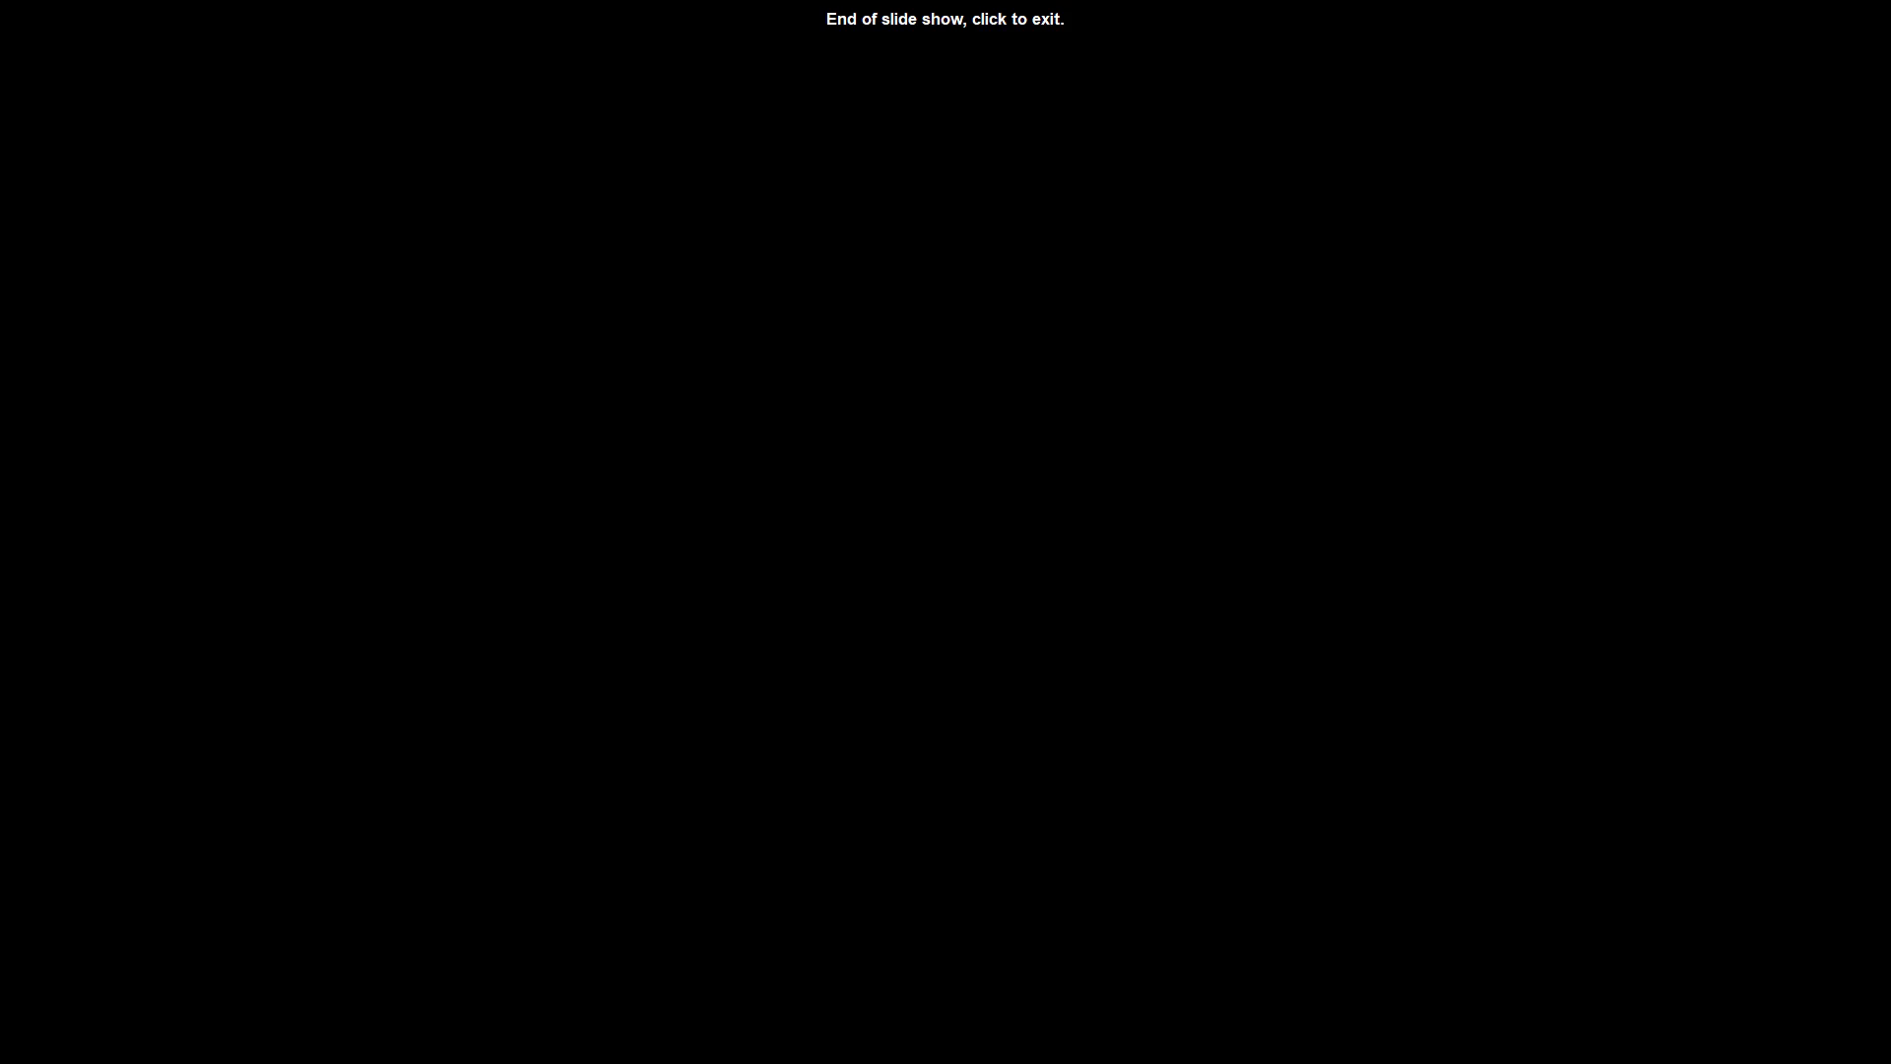